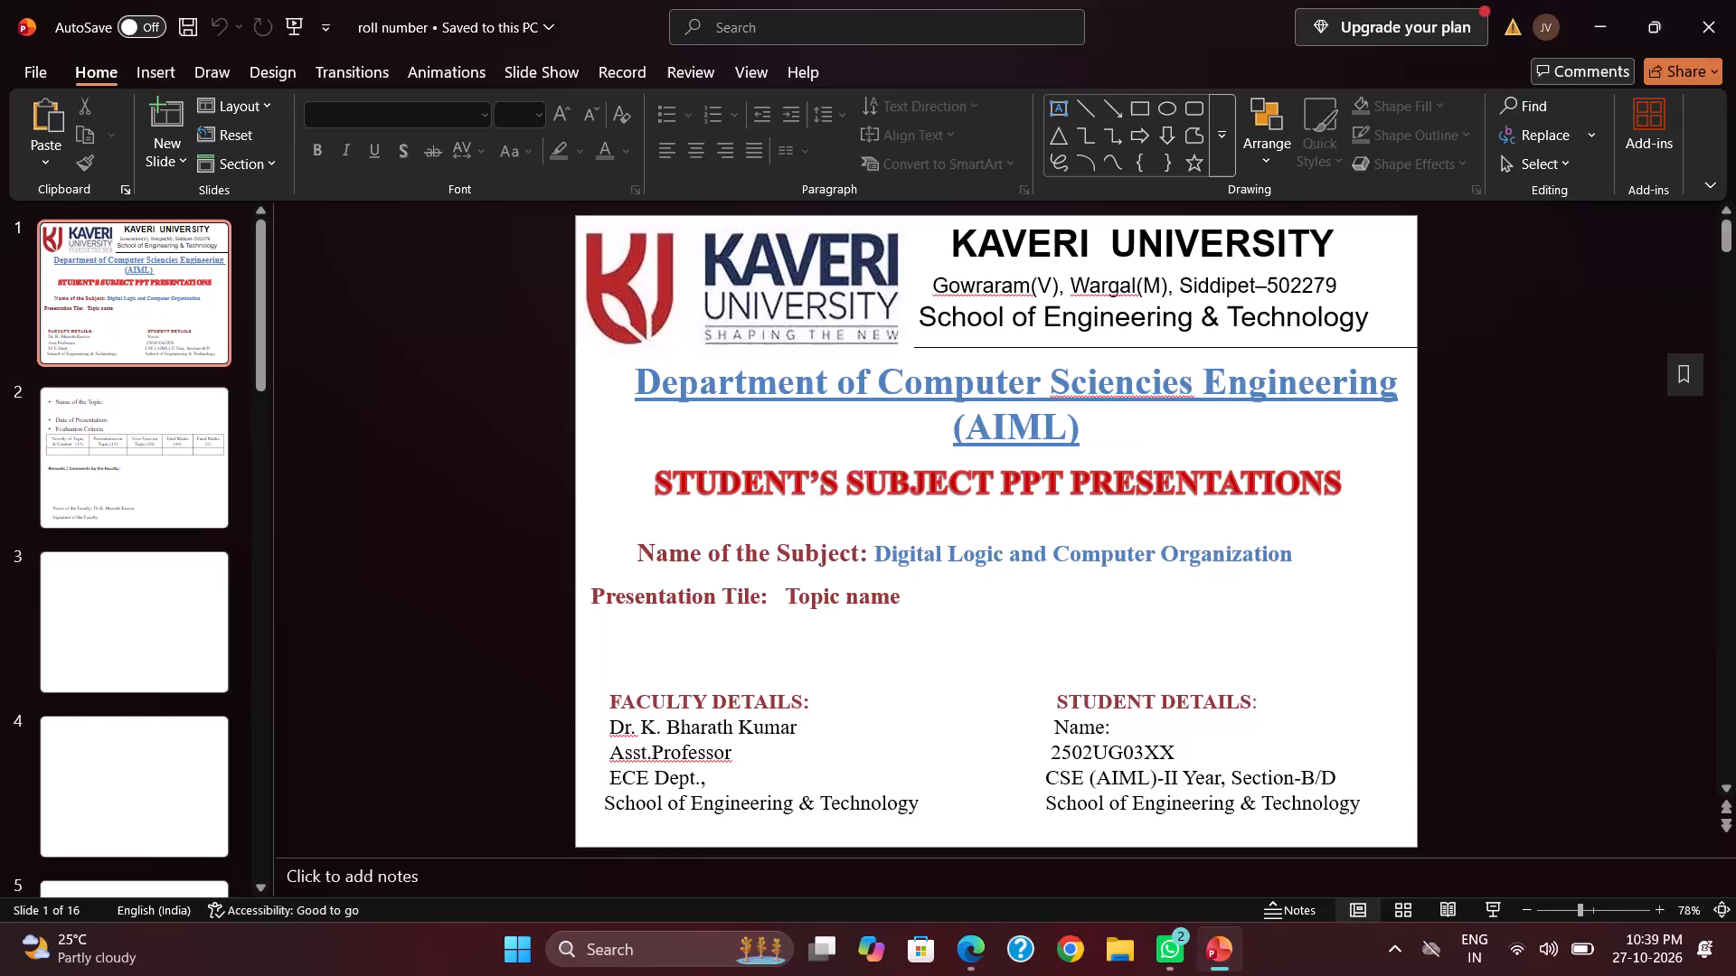
# Look through the presentation template's slides from slide 2 to slide 12, and return to the title slide.
pyautogui.click(158, 481)
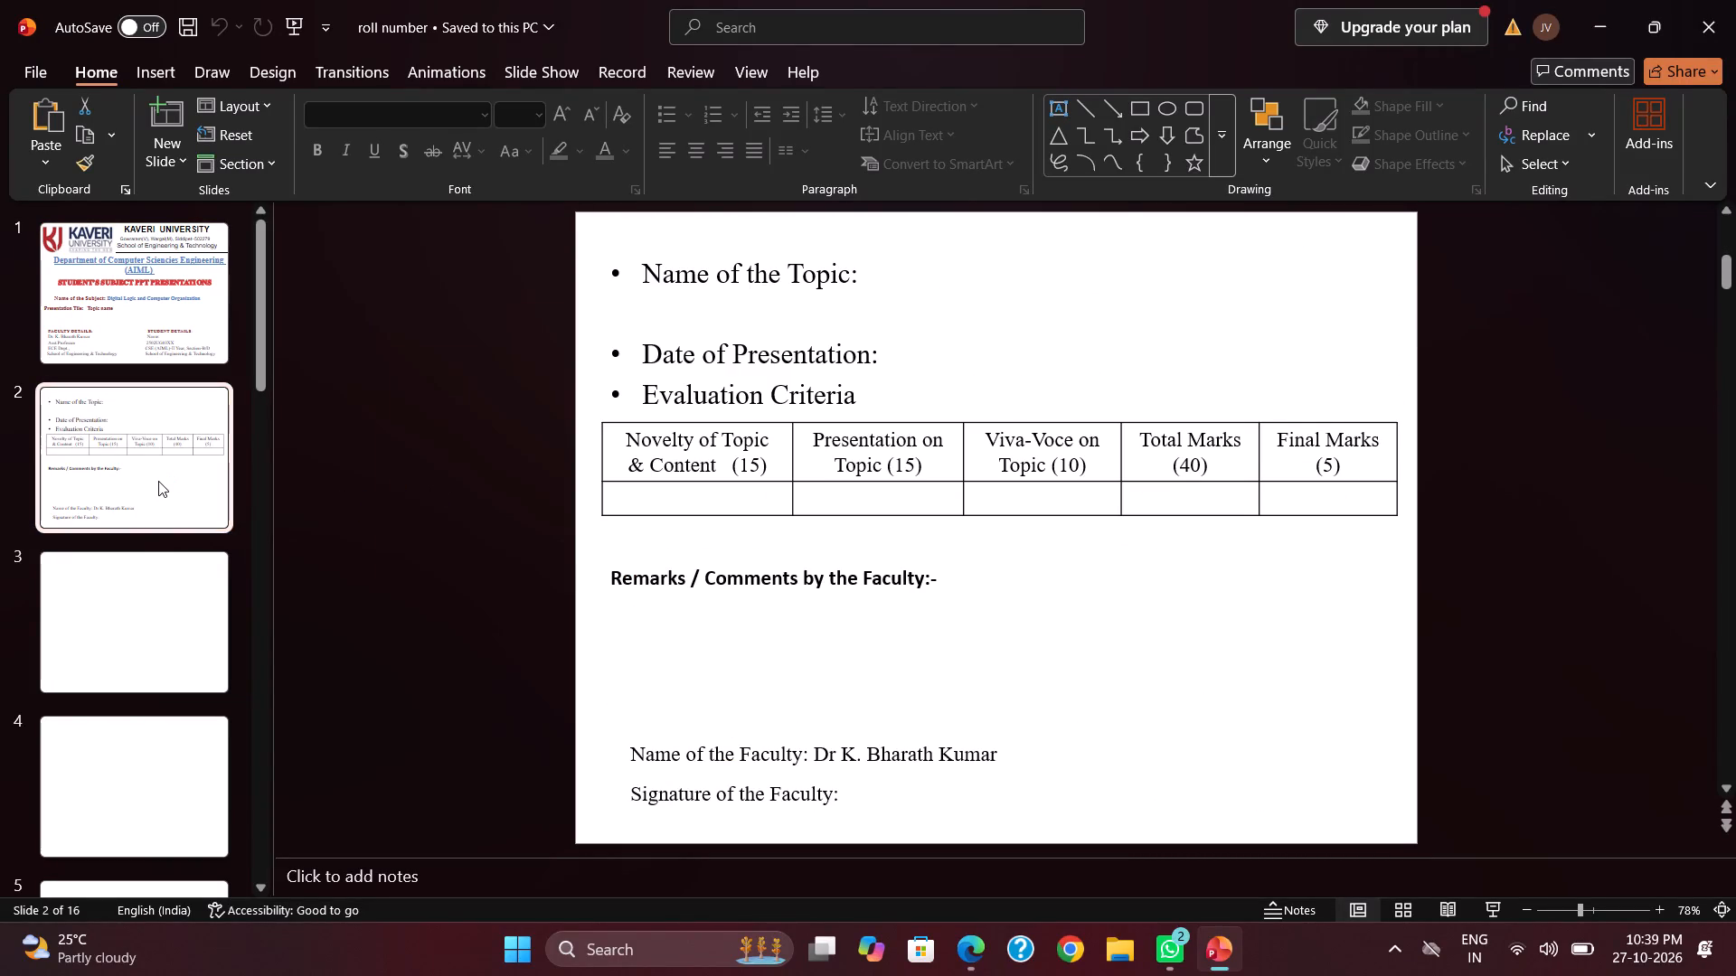
pyautogui.press('Down')
pyautogui.press('Down')
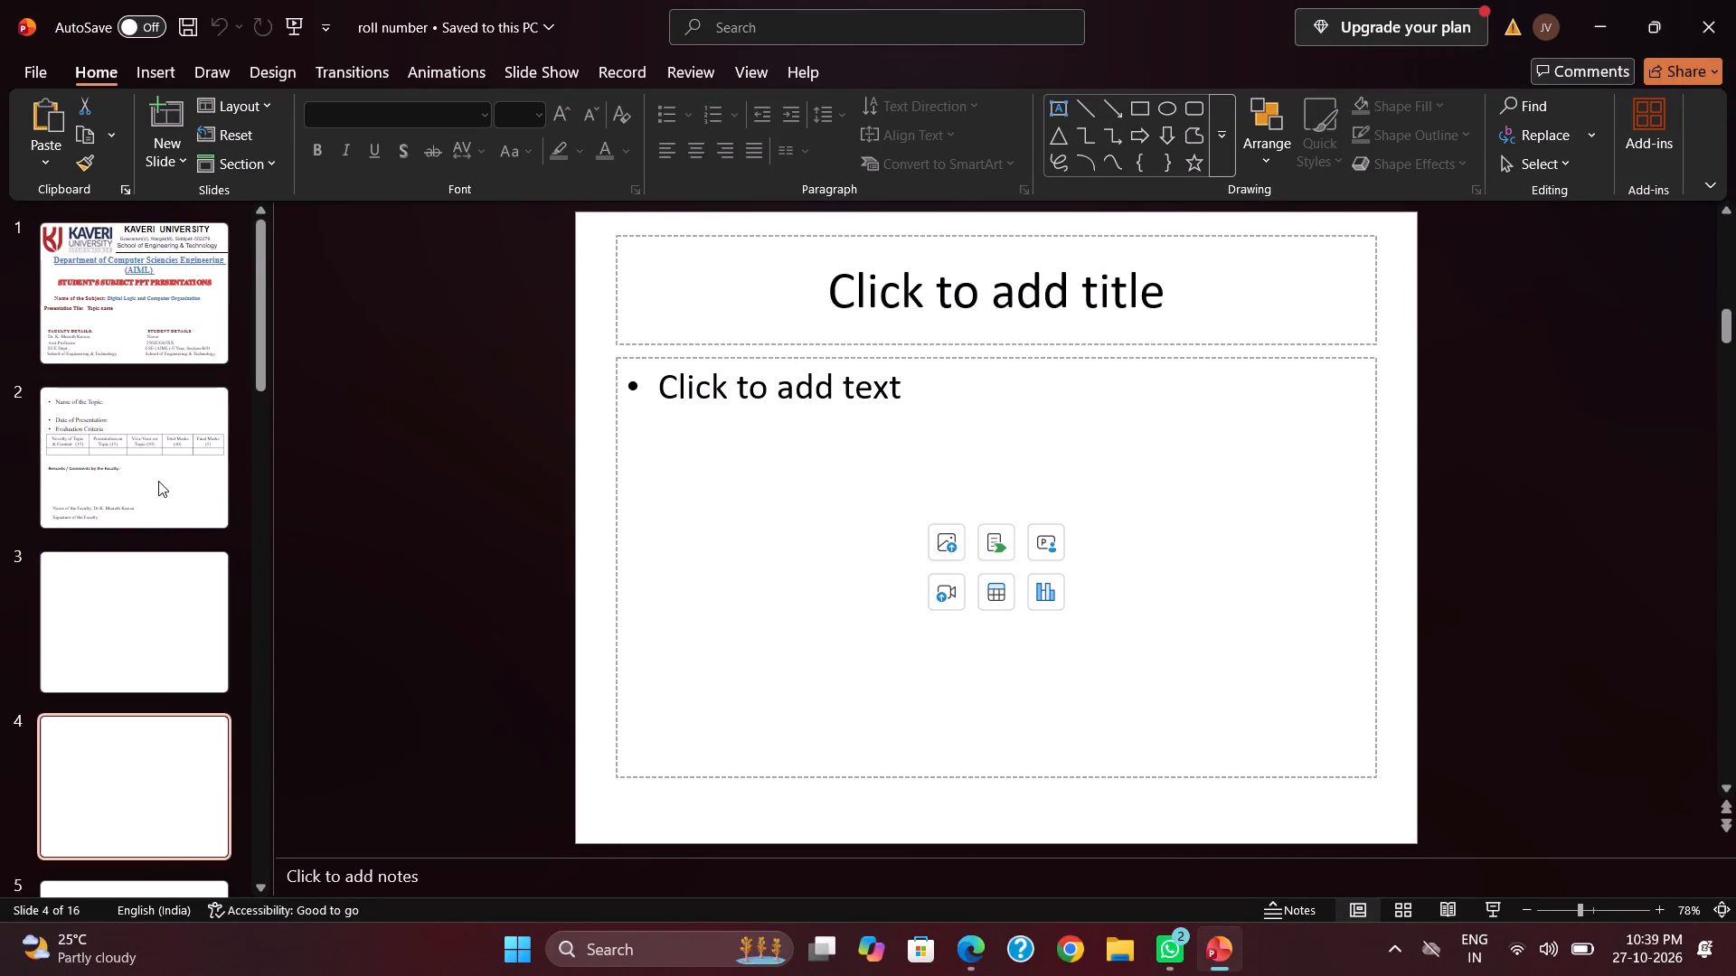
pyautogui.press('Down')
pyautogui.press('Down')
pyautogui.press('Down')
pyautogui.press('Down')
pyautogui.press('Down')
pyautogui.press('Down')
pyautogui.press('Down')
pyautogui.press('Down')
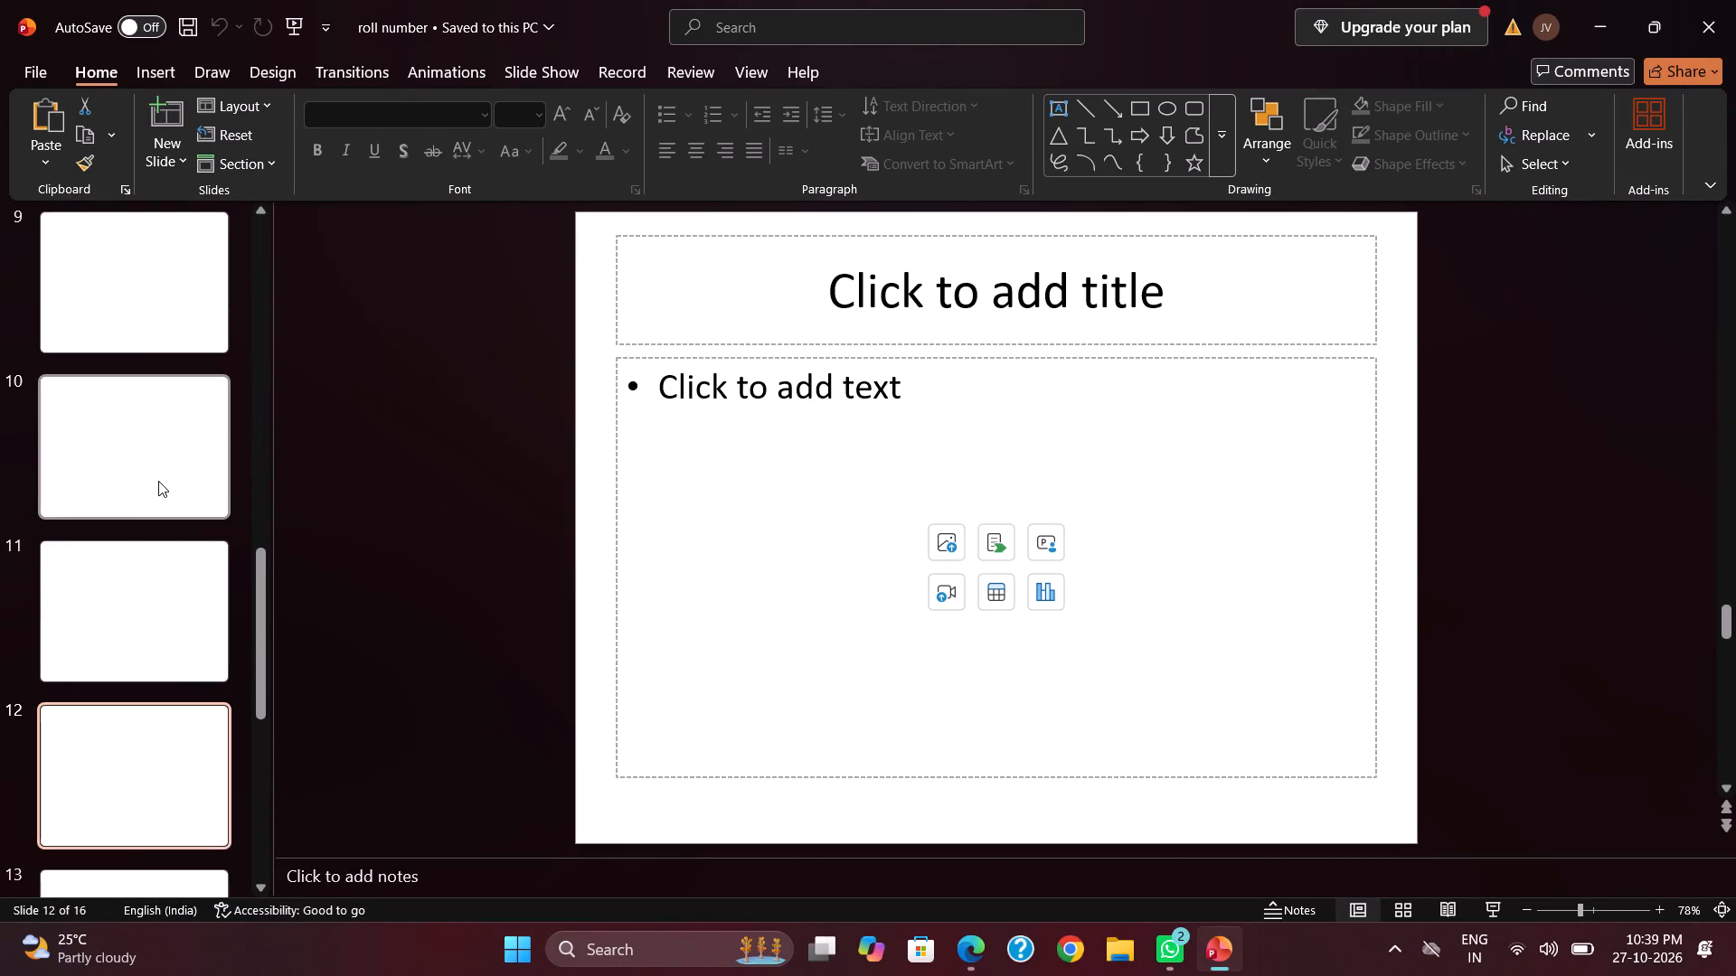
pyautogui.press('Up')
pyautogui.press('Up')
pyautogui.press('Up')
pyautogui.press('Up')
pyautogui.press('Up')
pyautogui.press('Up')
pyautogui.press('Up')
pyautogui.press('Up')
pyautogui.press('Up')
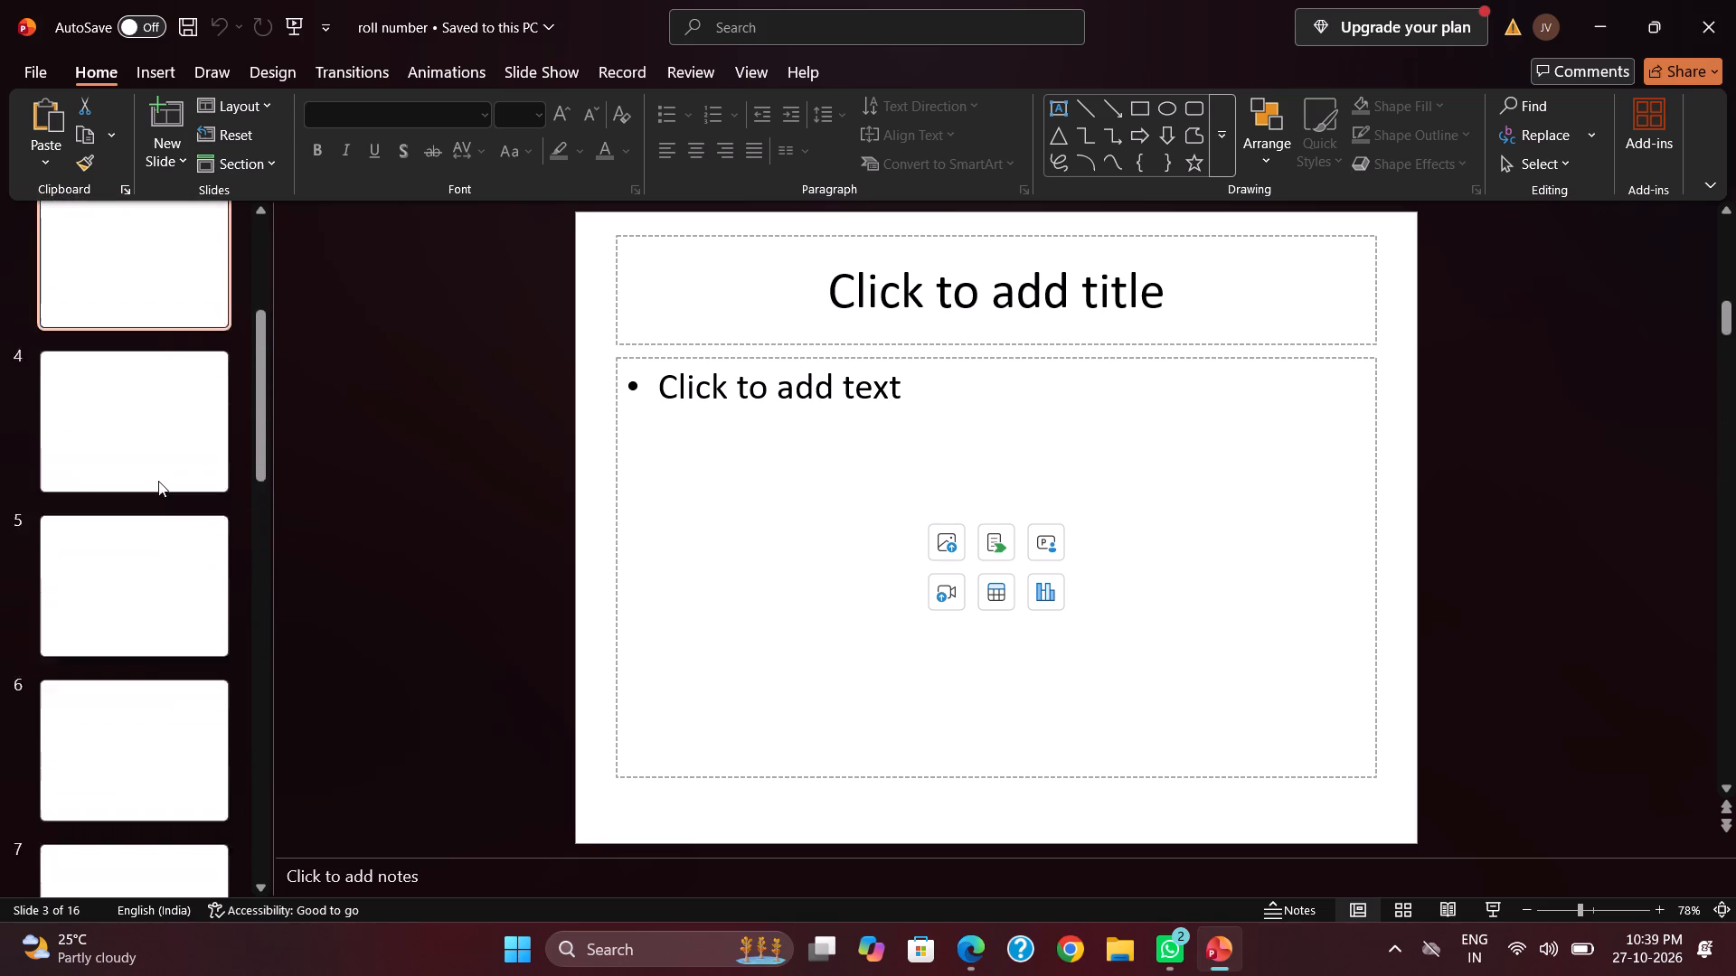
pyautogui.press('Up')
pyautogui.press('Up')
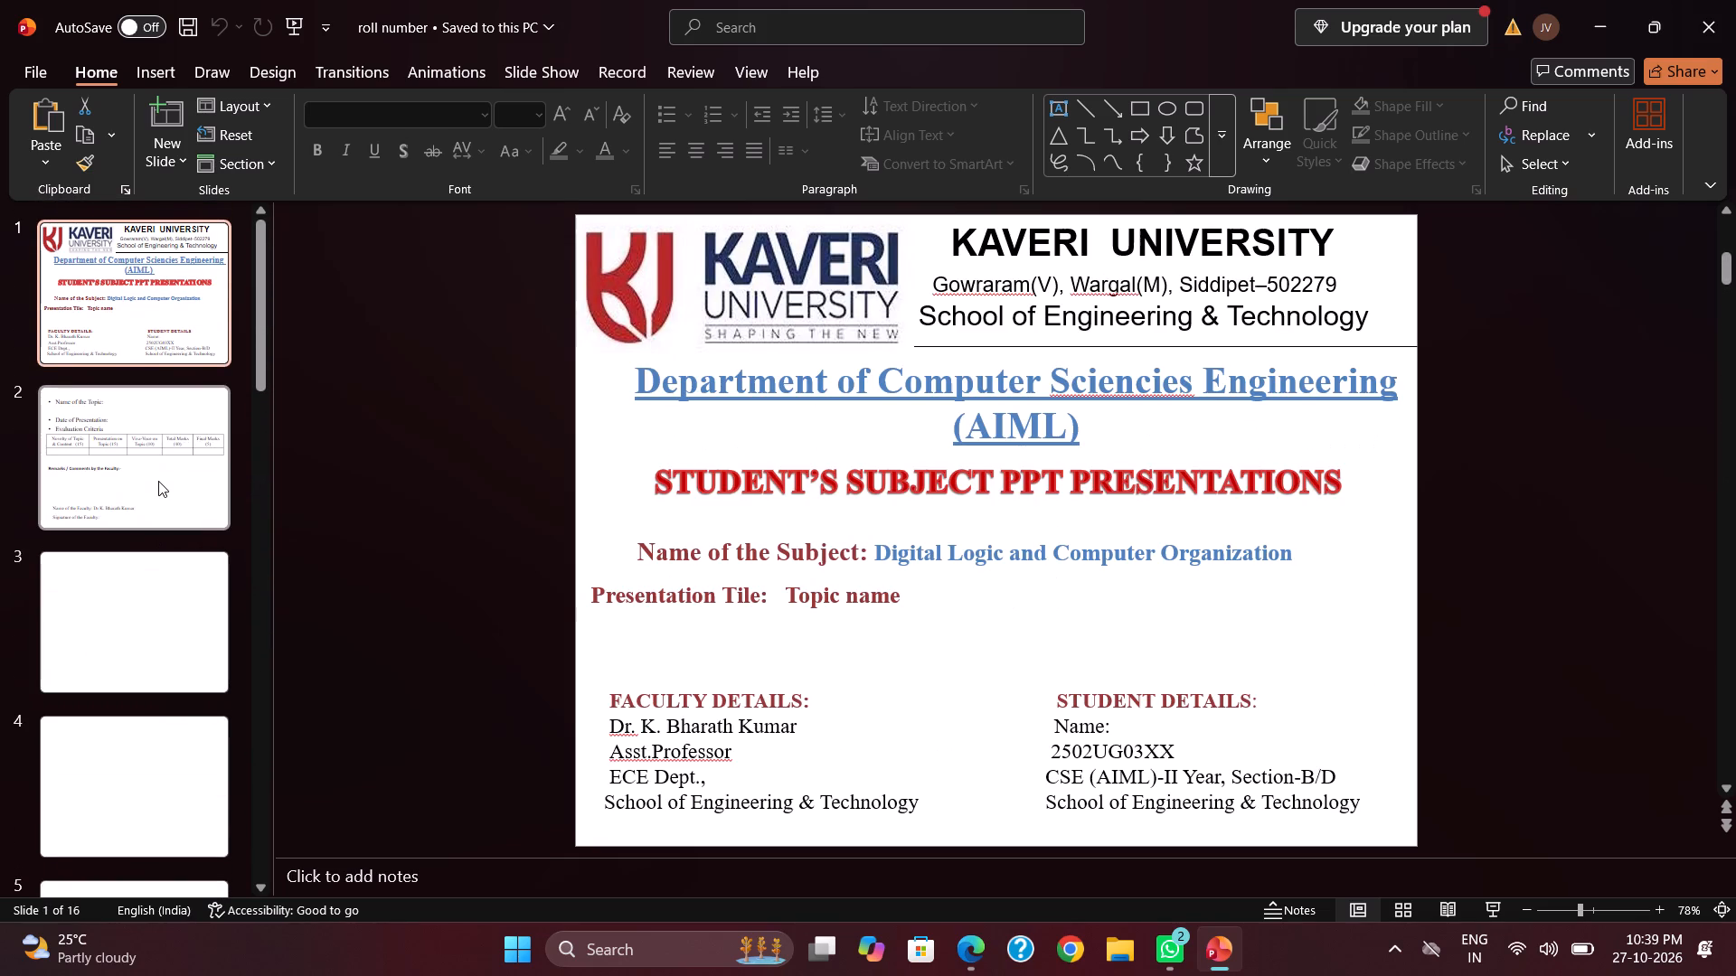
pyautogui.press('Down')
pyautogui.press('Up')
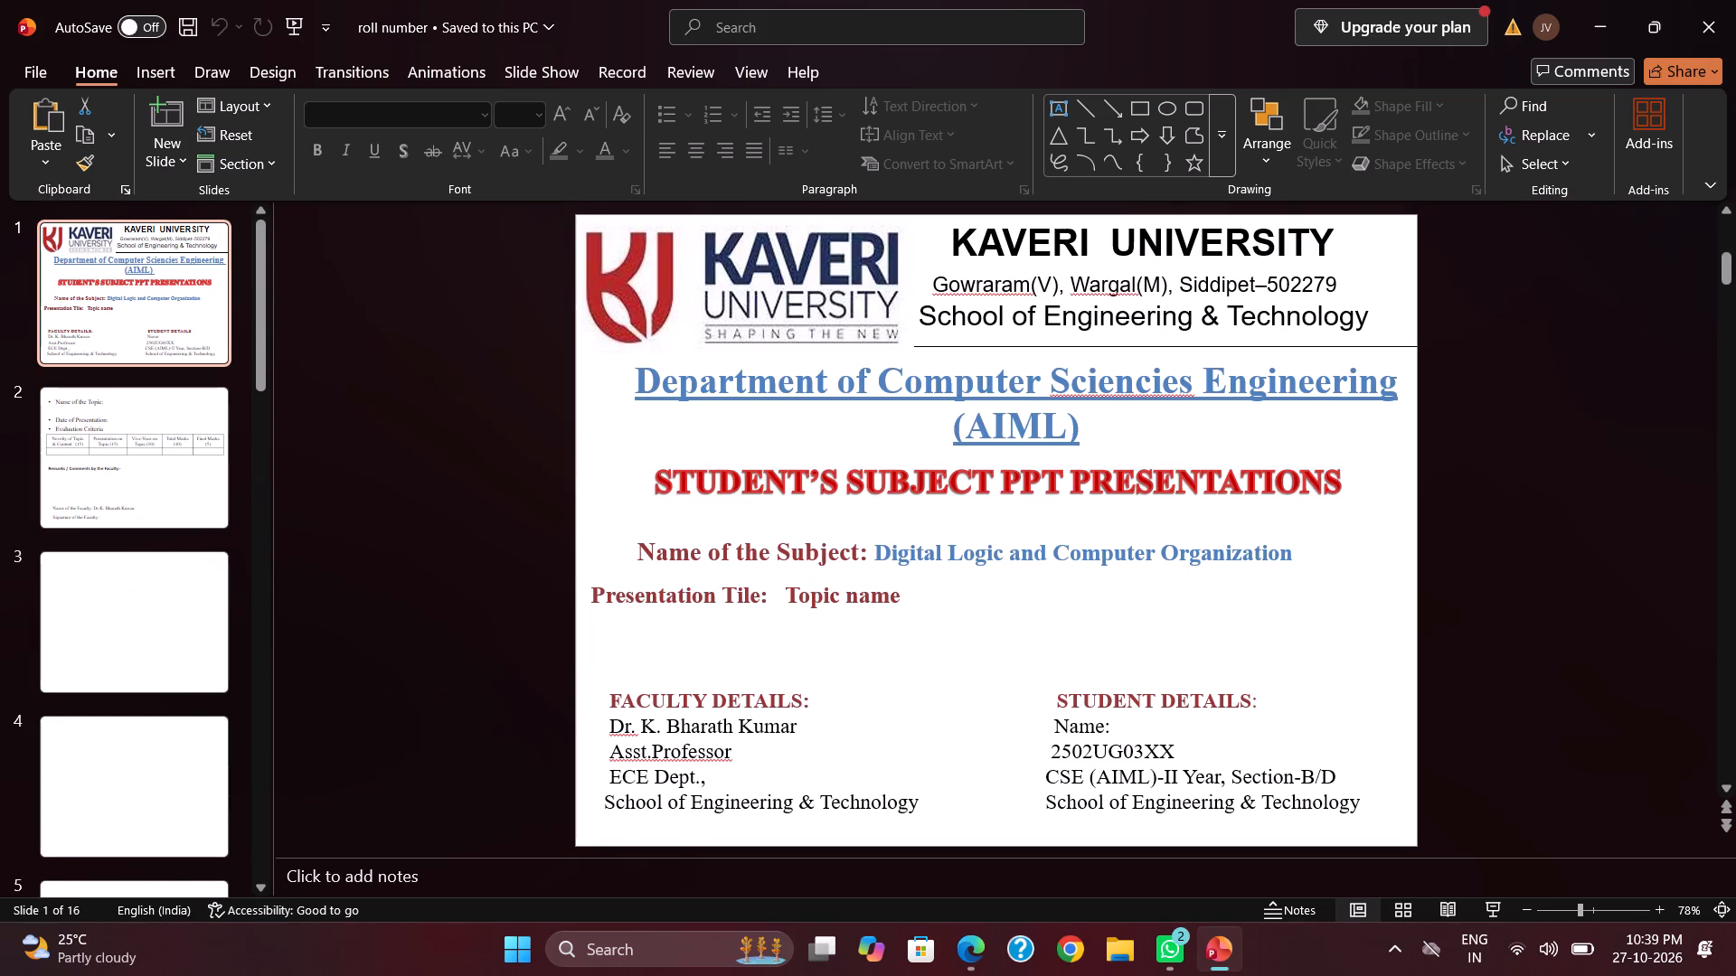
# Add a colon after "Topic name" in the presentation title line of the title slide.
pyautogui.click(941, 603)
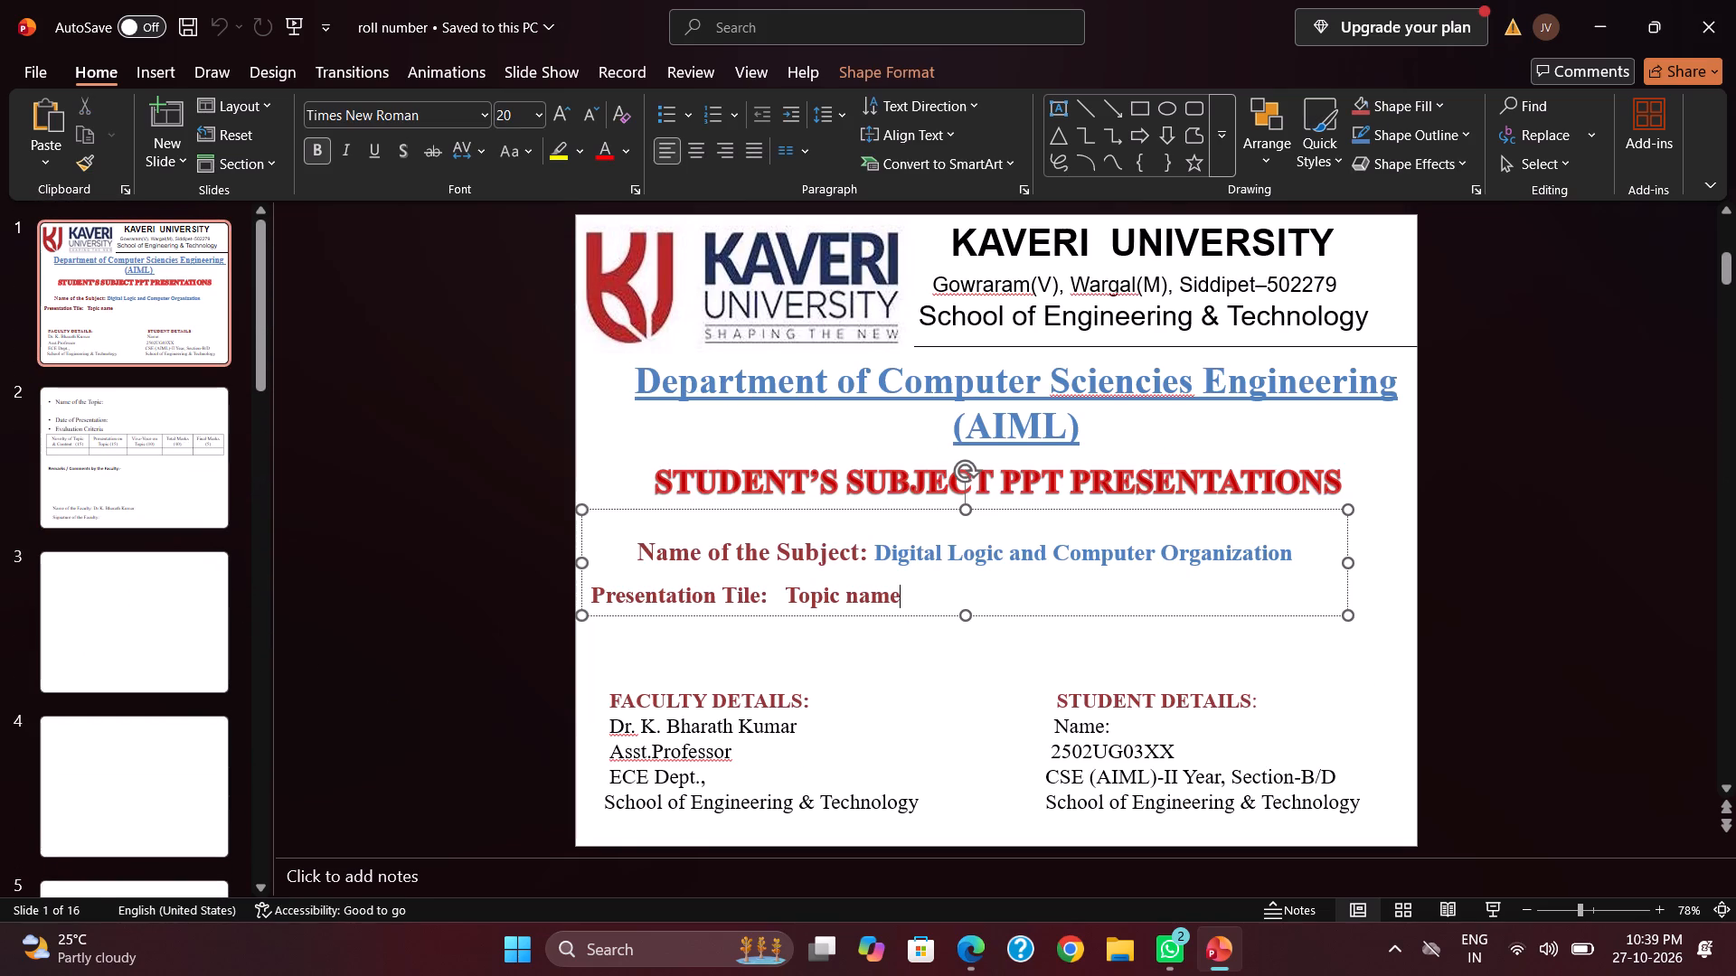
pyautogui.hotkey('shift', ':')
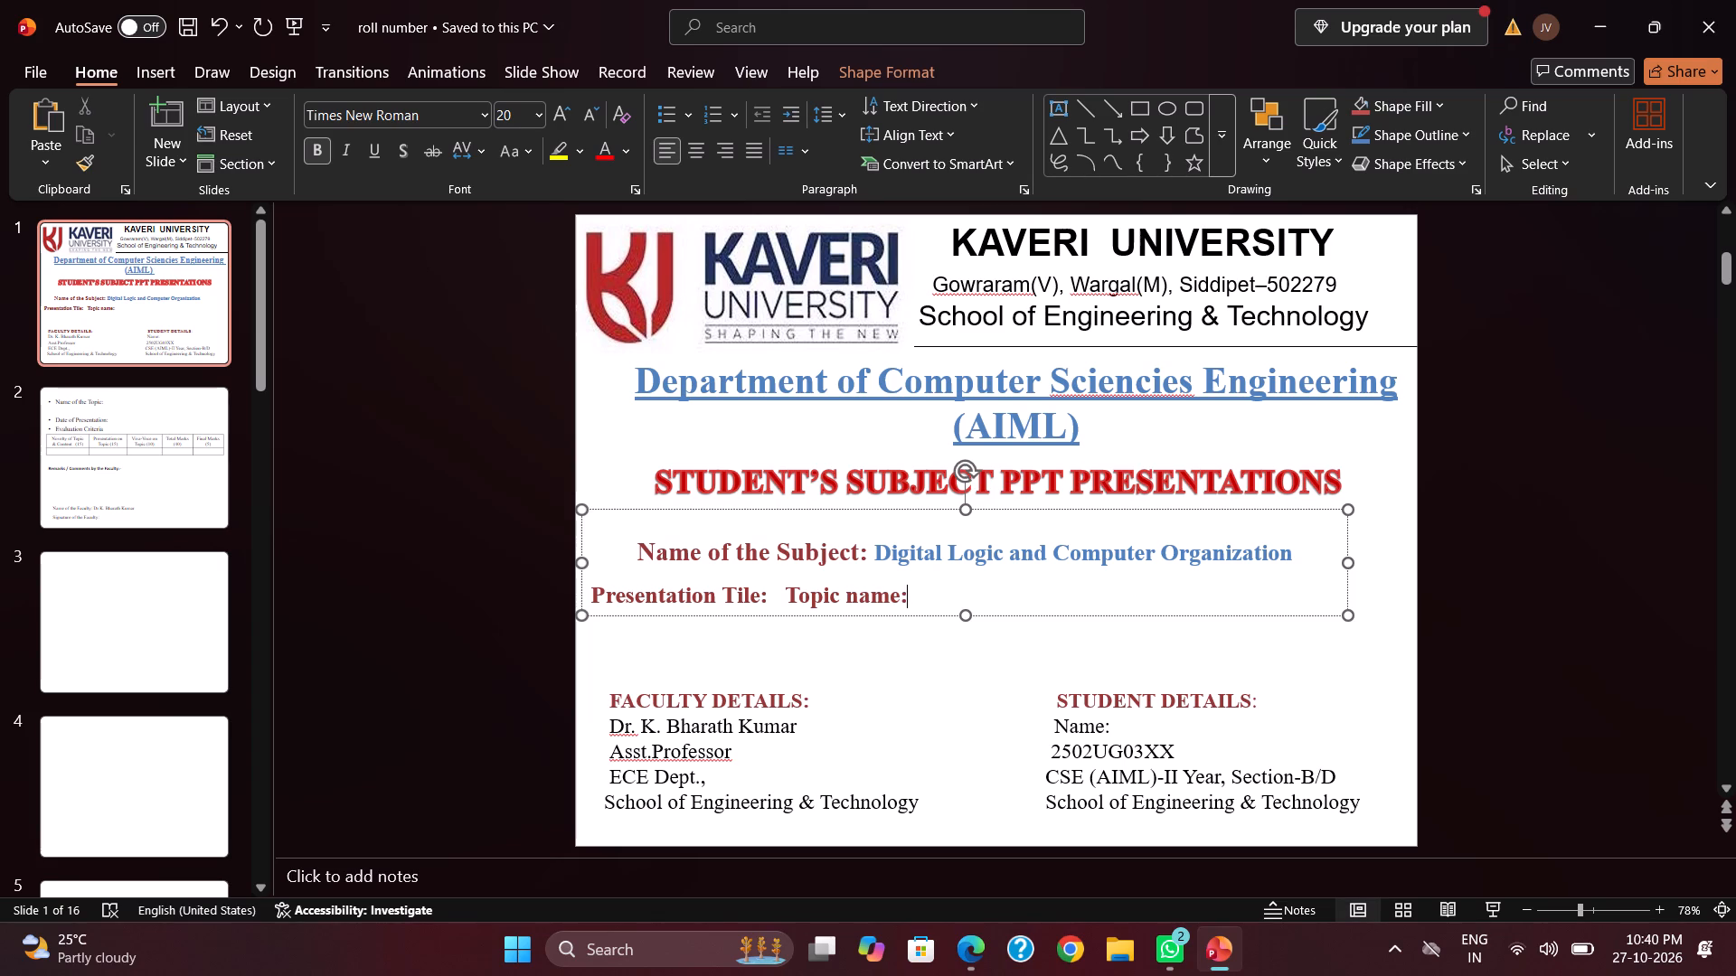
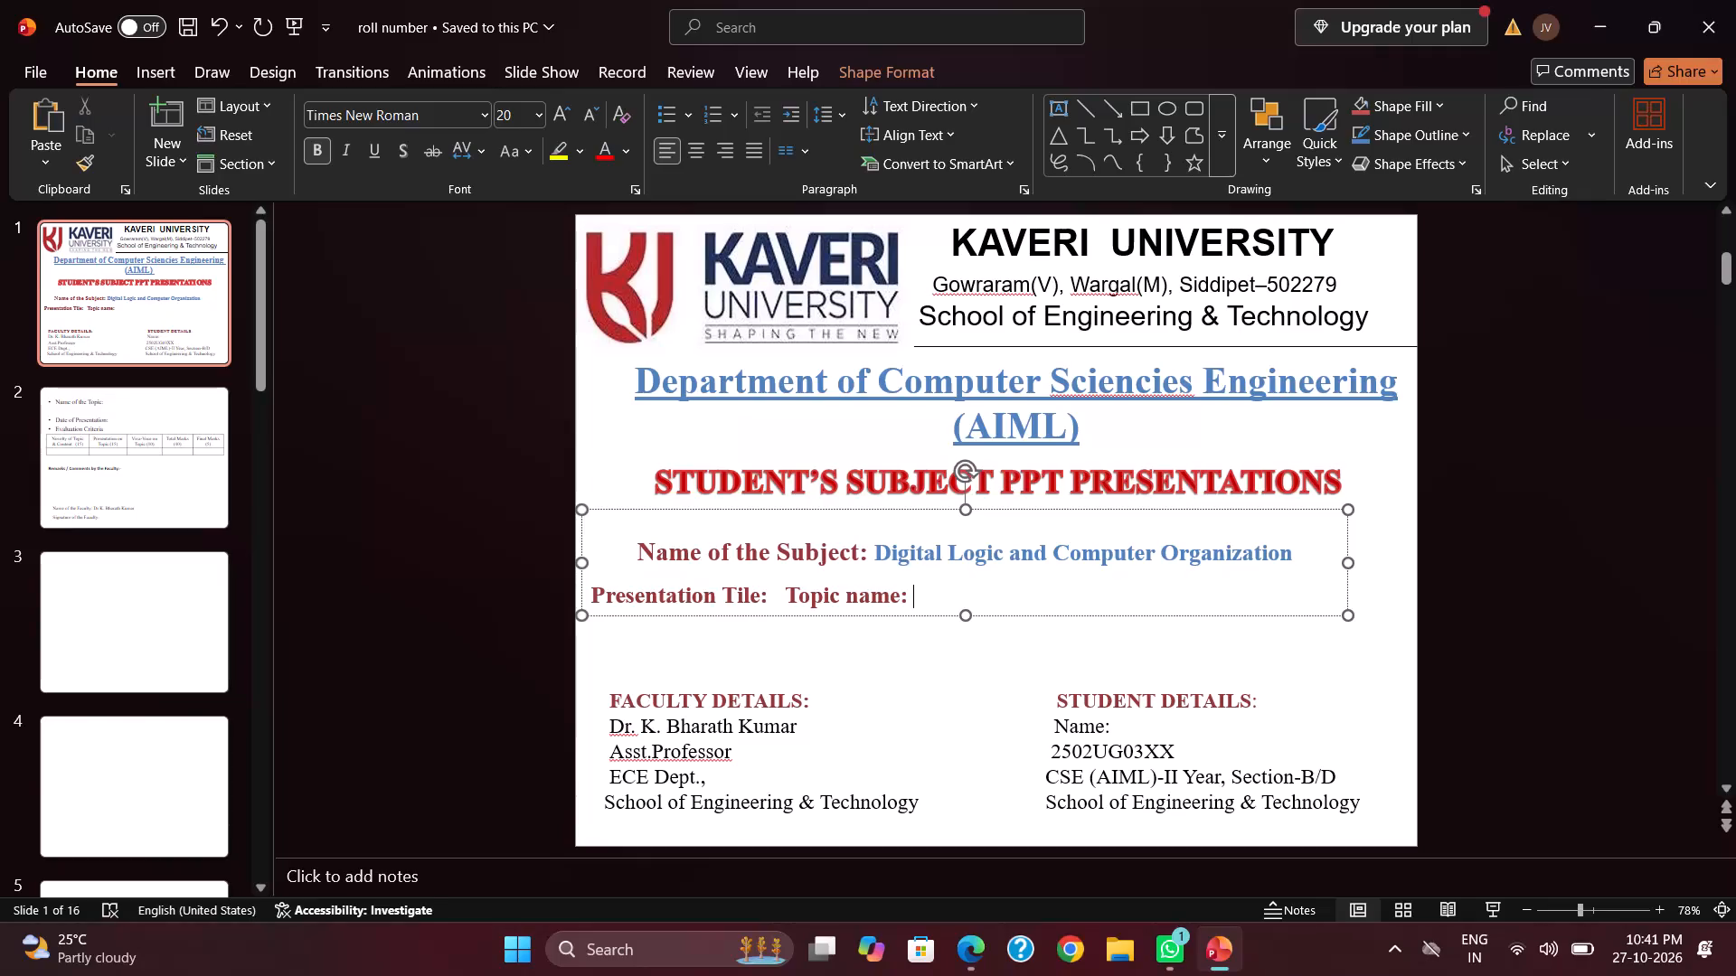
# Enter "Adress Sequencing" as the topic name in the presentation title line of the title slide.
pyautogui.write('Adress')
pyautogui.press('space')
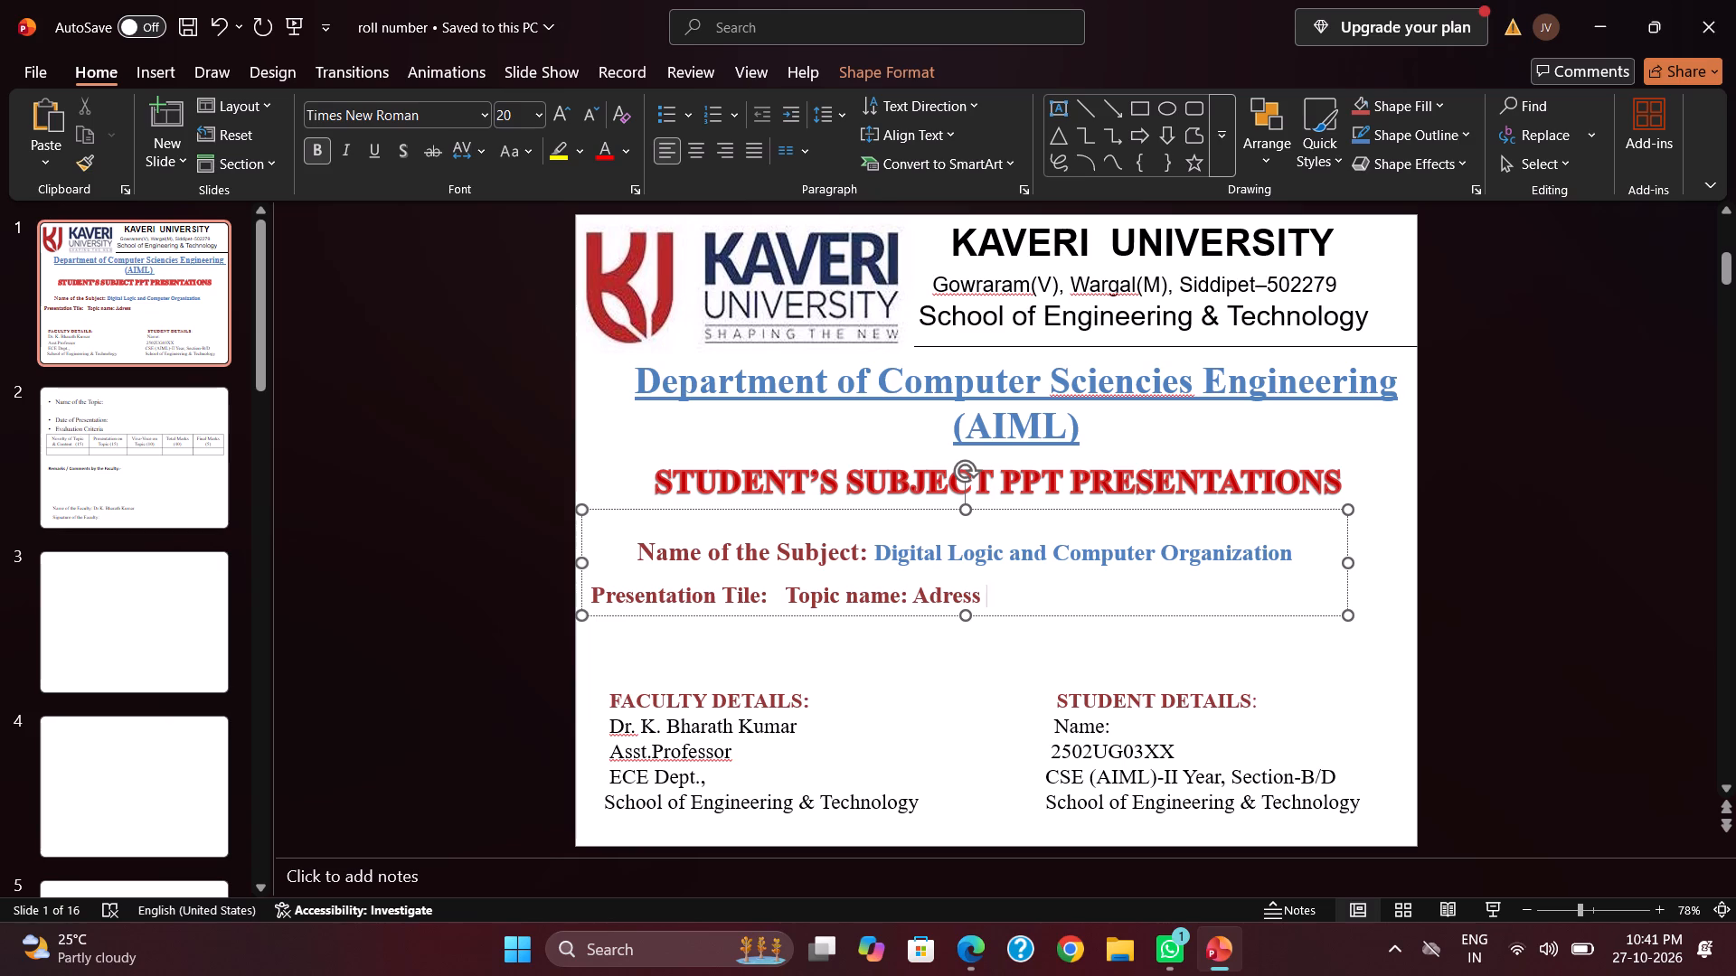
pyautogui.write('Se')
pyautogui.write('quencing')
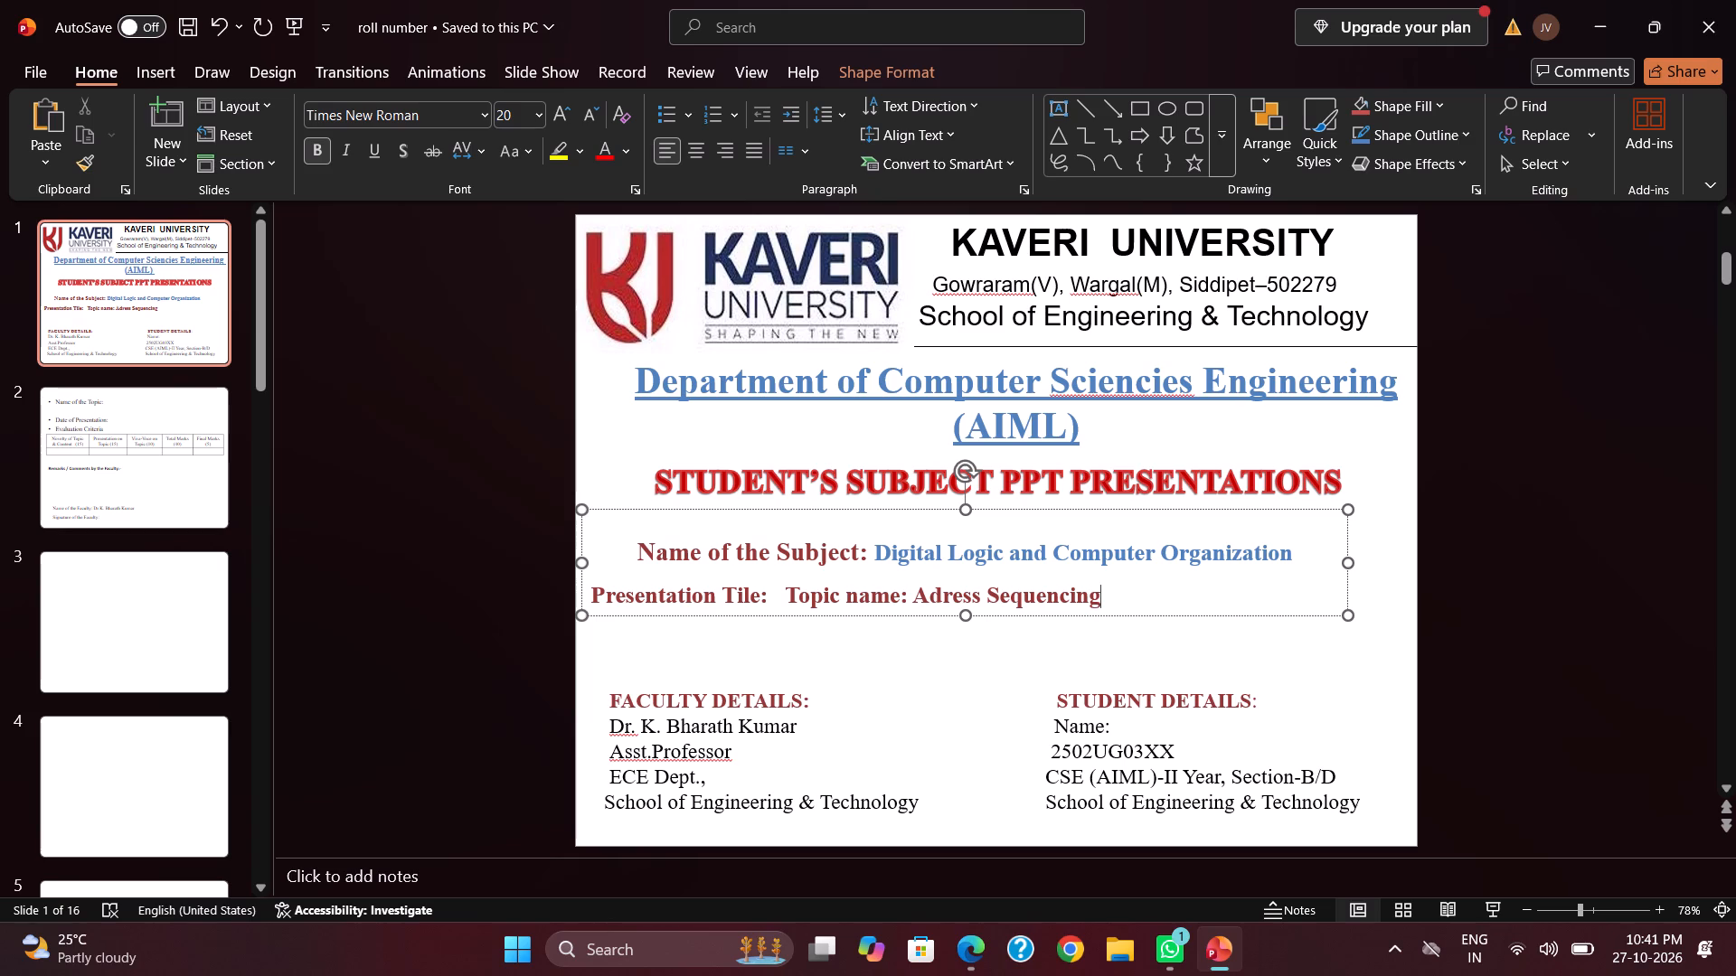
# Replace the XX placeholder in the title slide's student details with the last two characters of the student's roll number.
pyautogui.click(1180, 755)
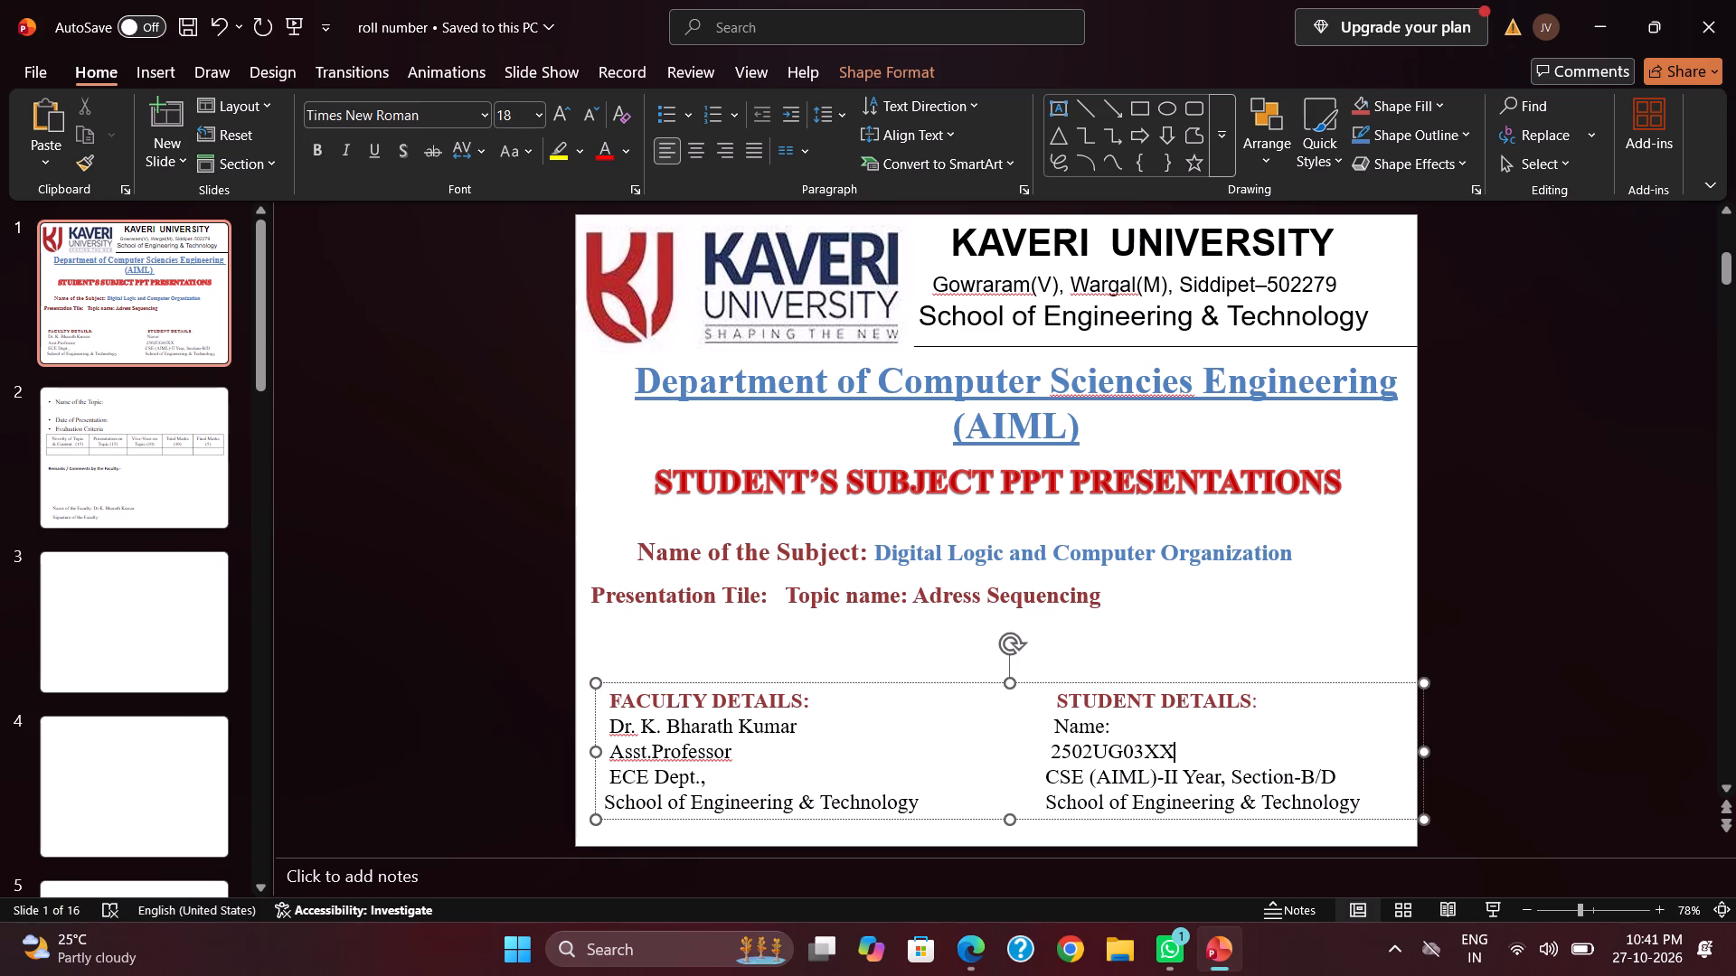
pyautogui.press('BackSpace')
pyautogui.press('BackSpace')
pyautogui.hotkey('shift', 'space')
pyautogui.press('BackSpace')
pyautogui.write('B1')
# Remove the "/D" from the section in the student details so that it reads Section-B.
pyautogui.click(1345, 777)
pyautogui.press('BackSpace')
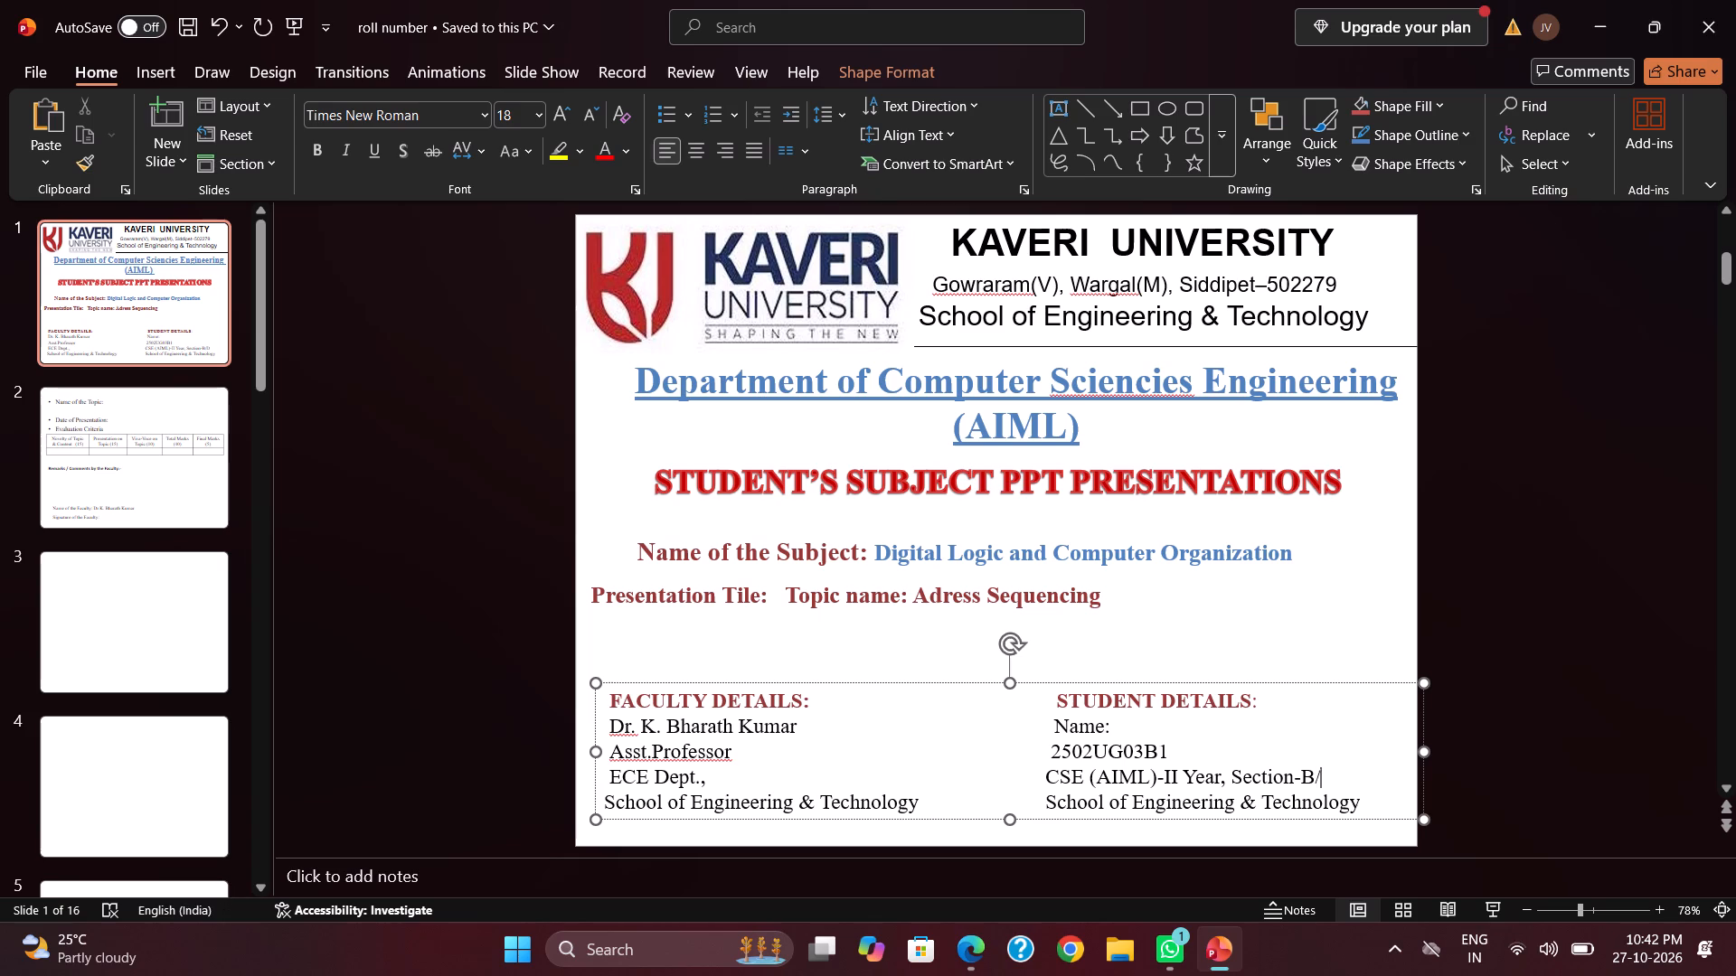
pyautogui.press('BackSpace')
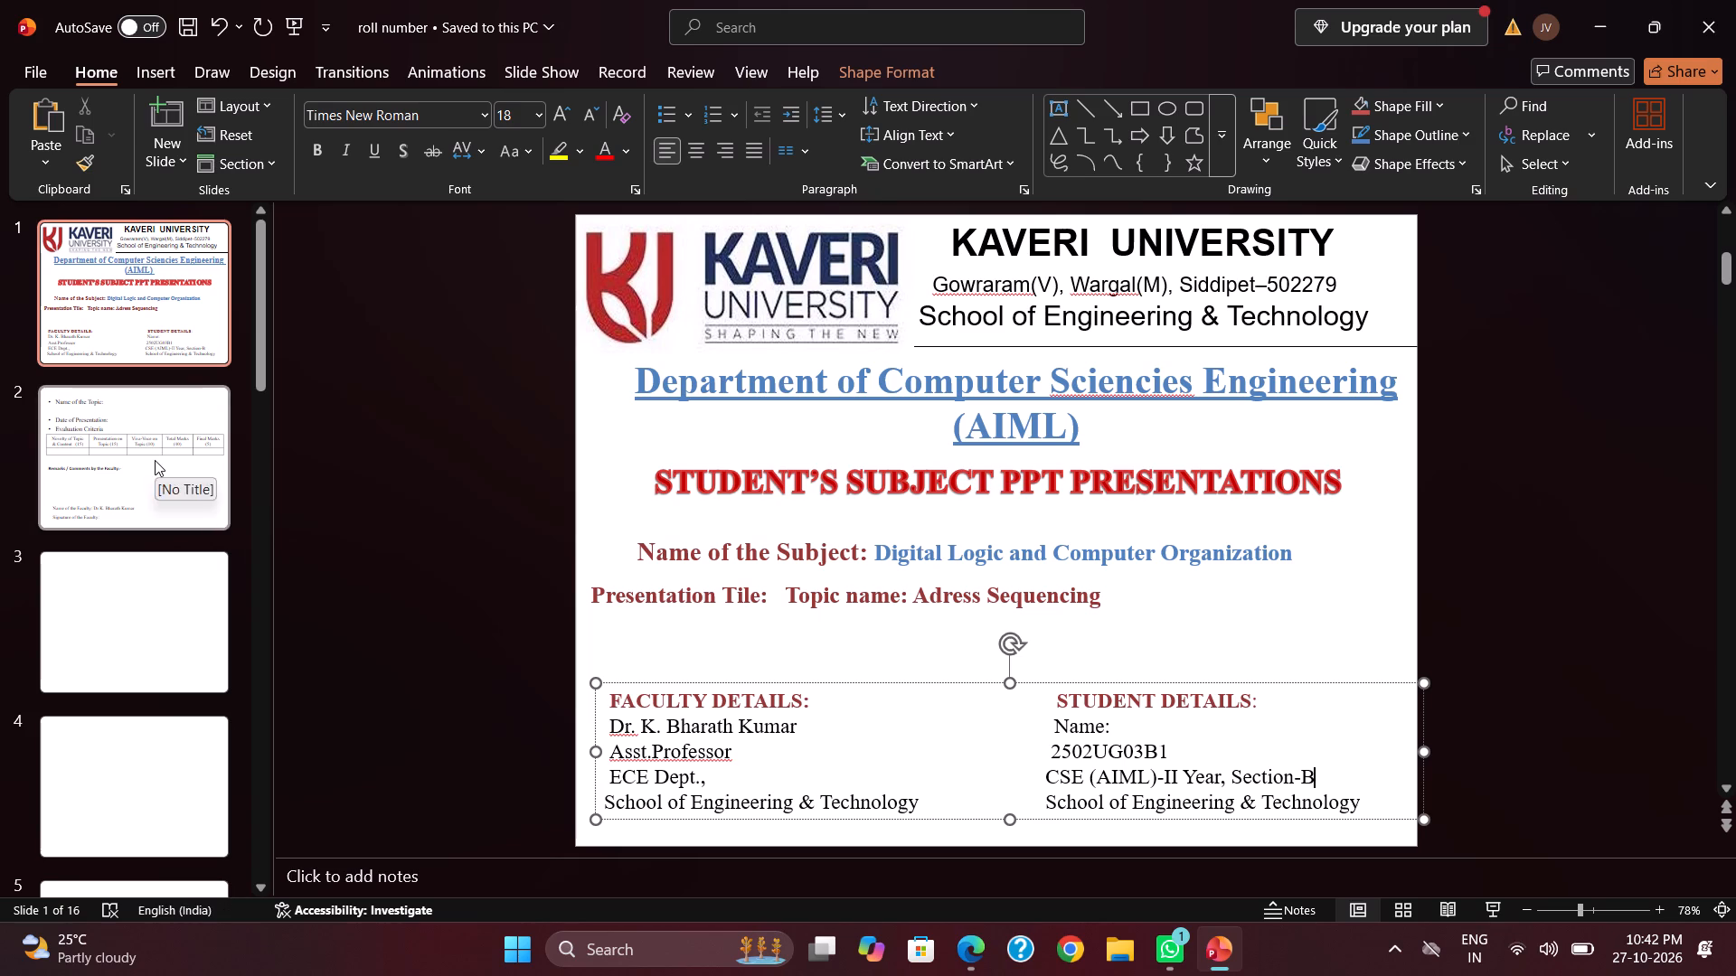
# Enter "Address Sequencing" as the name of the topic on slide 2, with a space after the colon.
pyautogui.click(155, 460)
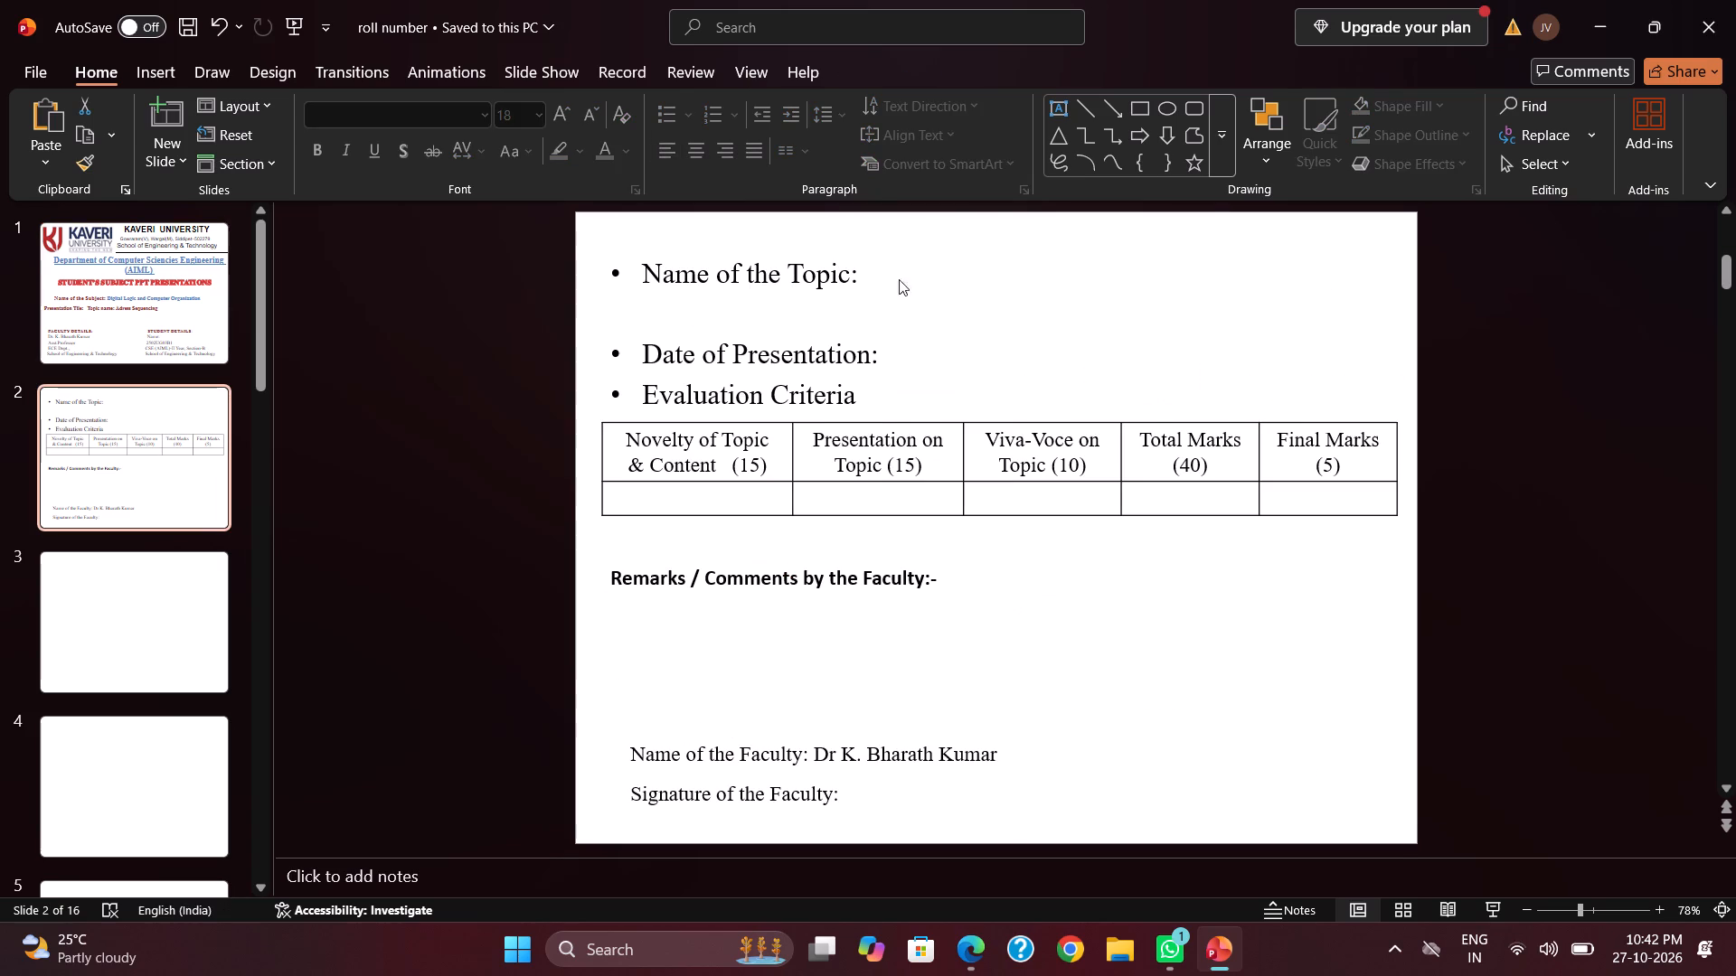
pyautogui.click(875, 273)
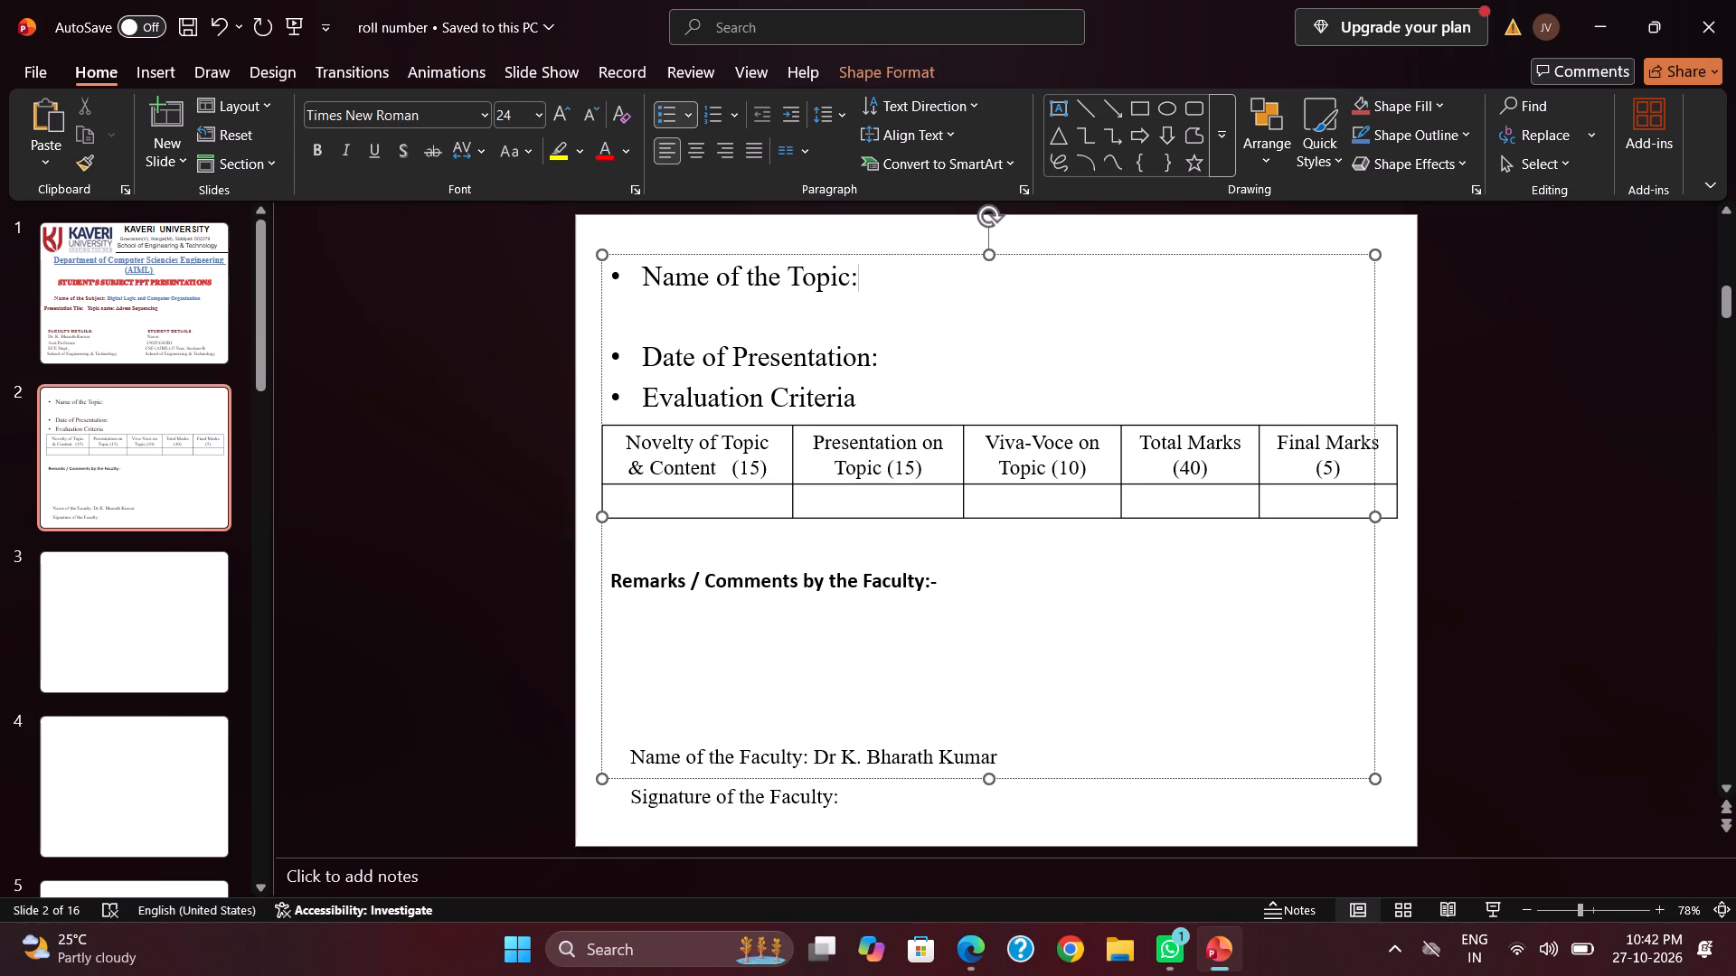
pyautogui.hotkey('shift', 'a')
pyautogui.write('dress')
pyautogui.press('Left')
pyautogui.press('Left')
pyautogui.press('Left')
pyautogui.press('Left')
pyautogui.press('s')
pyautogui.press('BackSpace')
pyautogui.press('d')
pyautogui.press('Right')
pyautogui.press('Right')
pyautogui.press('Right')
pyautogui.press('Right')
pyautogui.press('space')
pyautogui.write('Se')
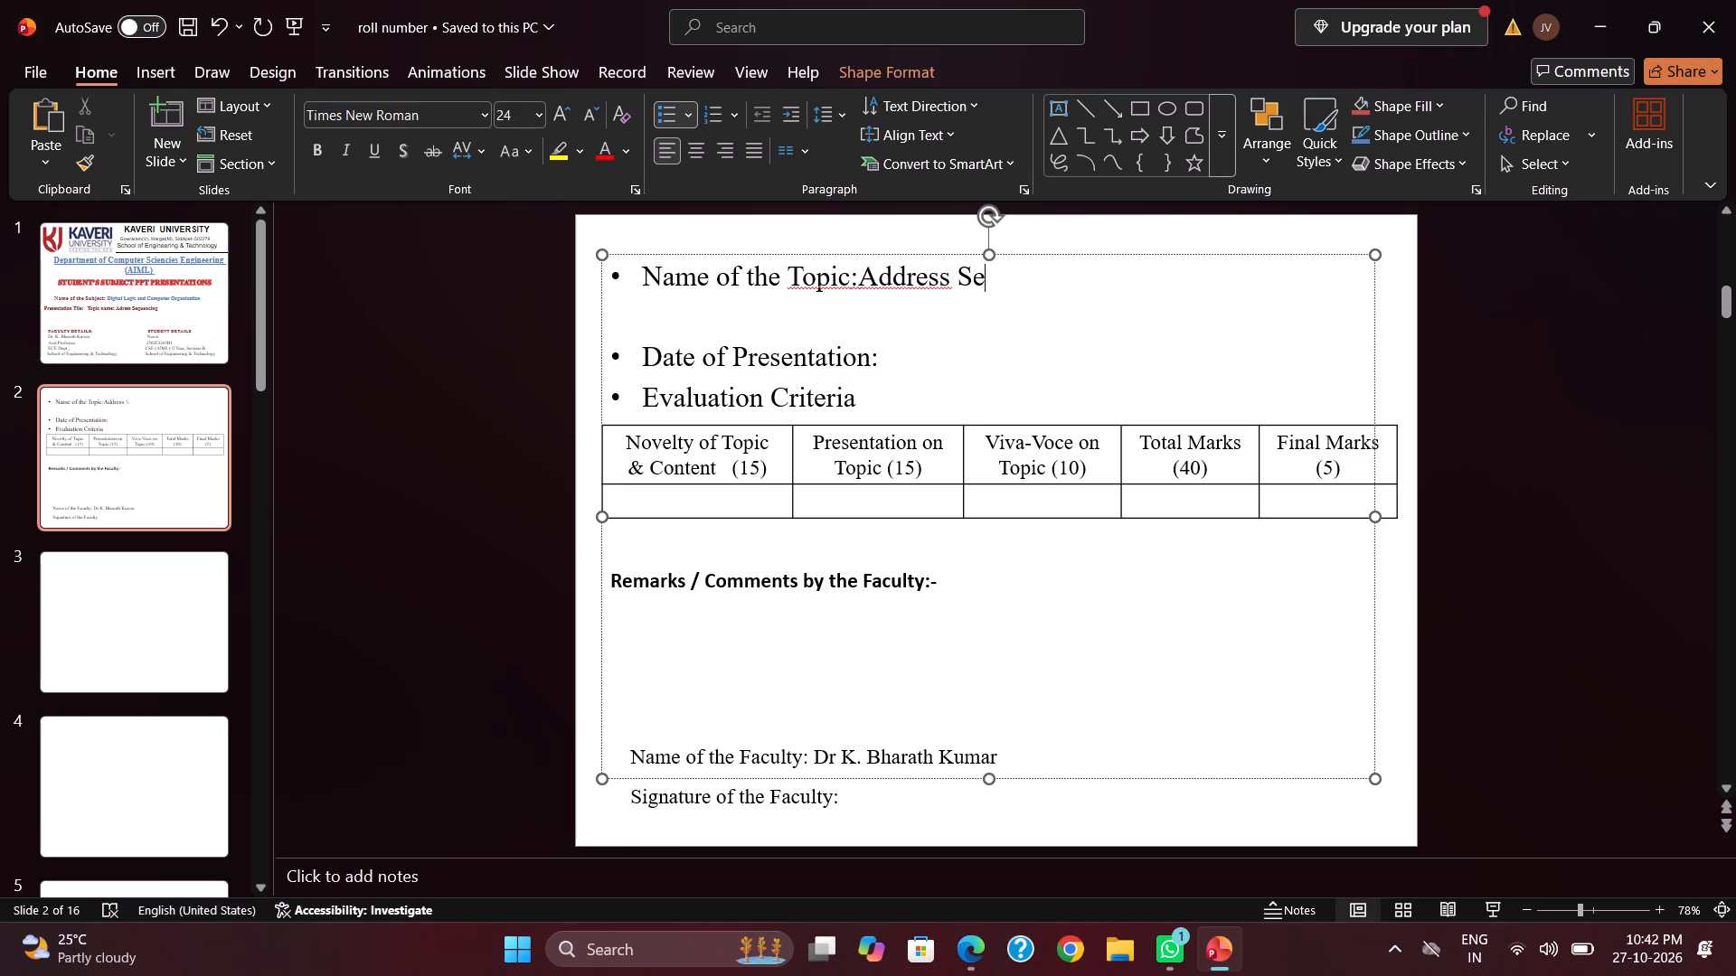
pyautogui.write('qu')
pyautogui.press('e')
pyautogui.write('ncin')
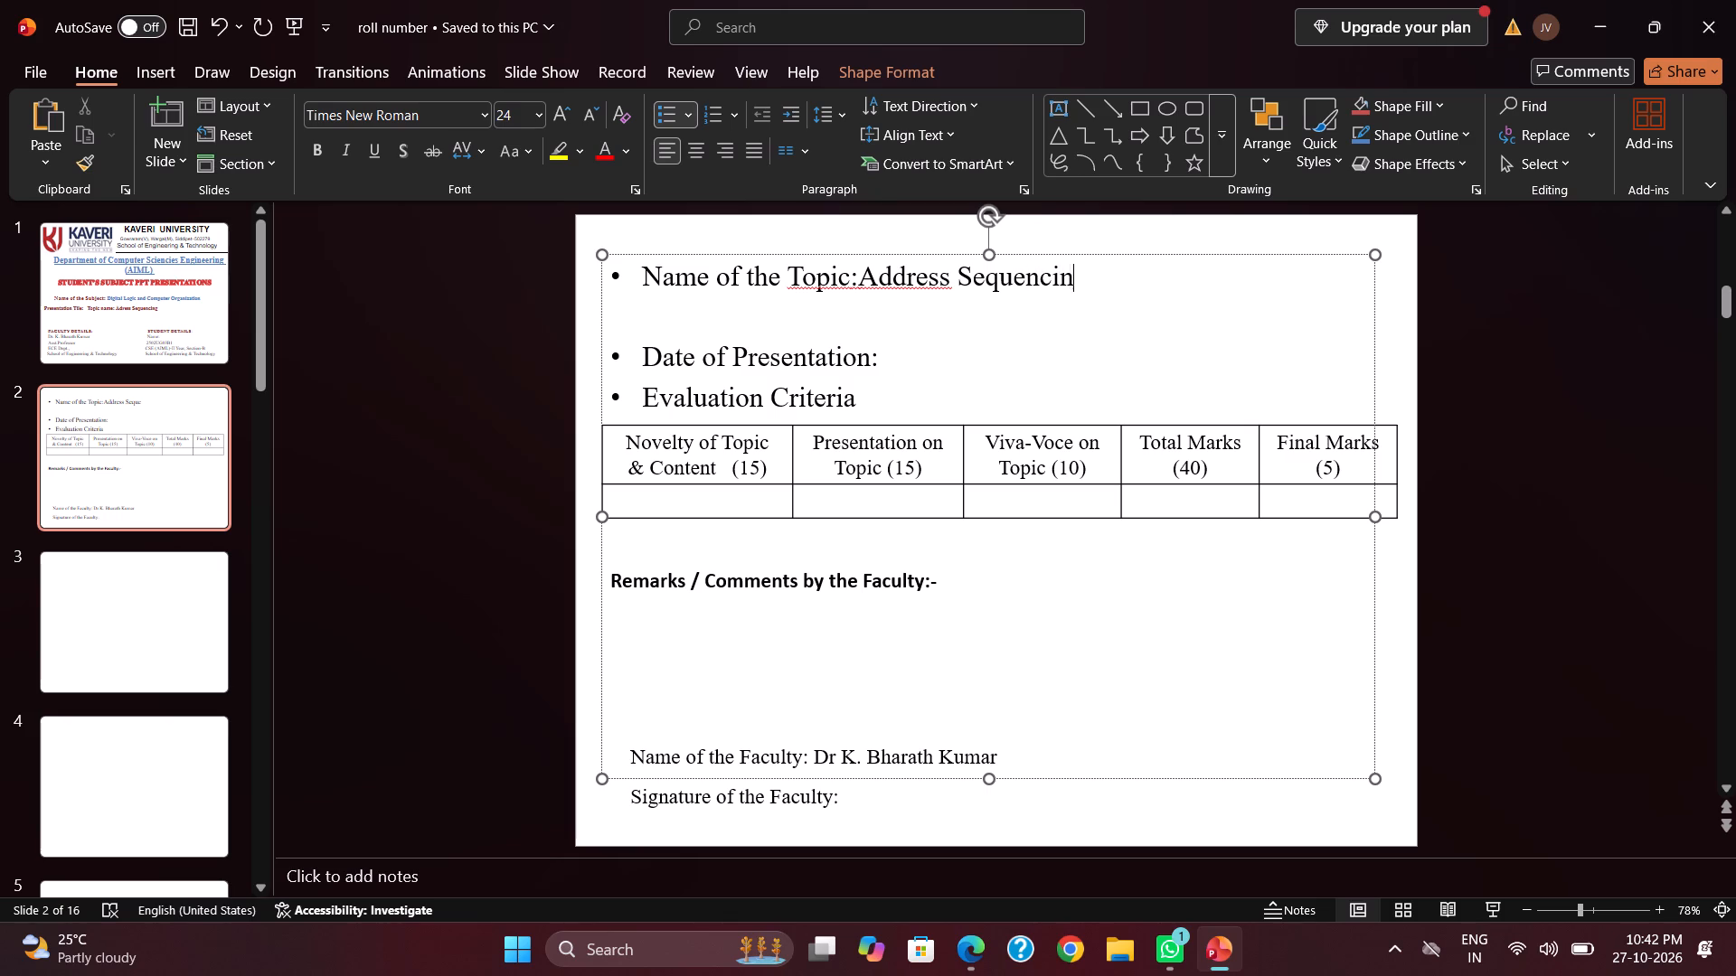
pyautogui.press('g')
pyautogui.click(860, 283)
pyautogui.press('space')
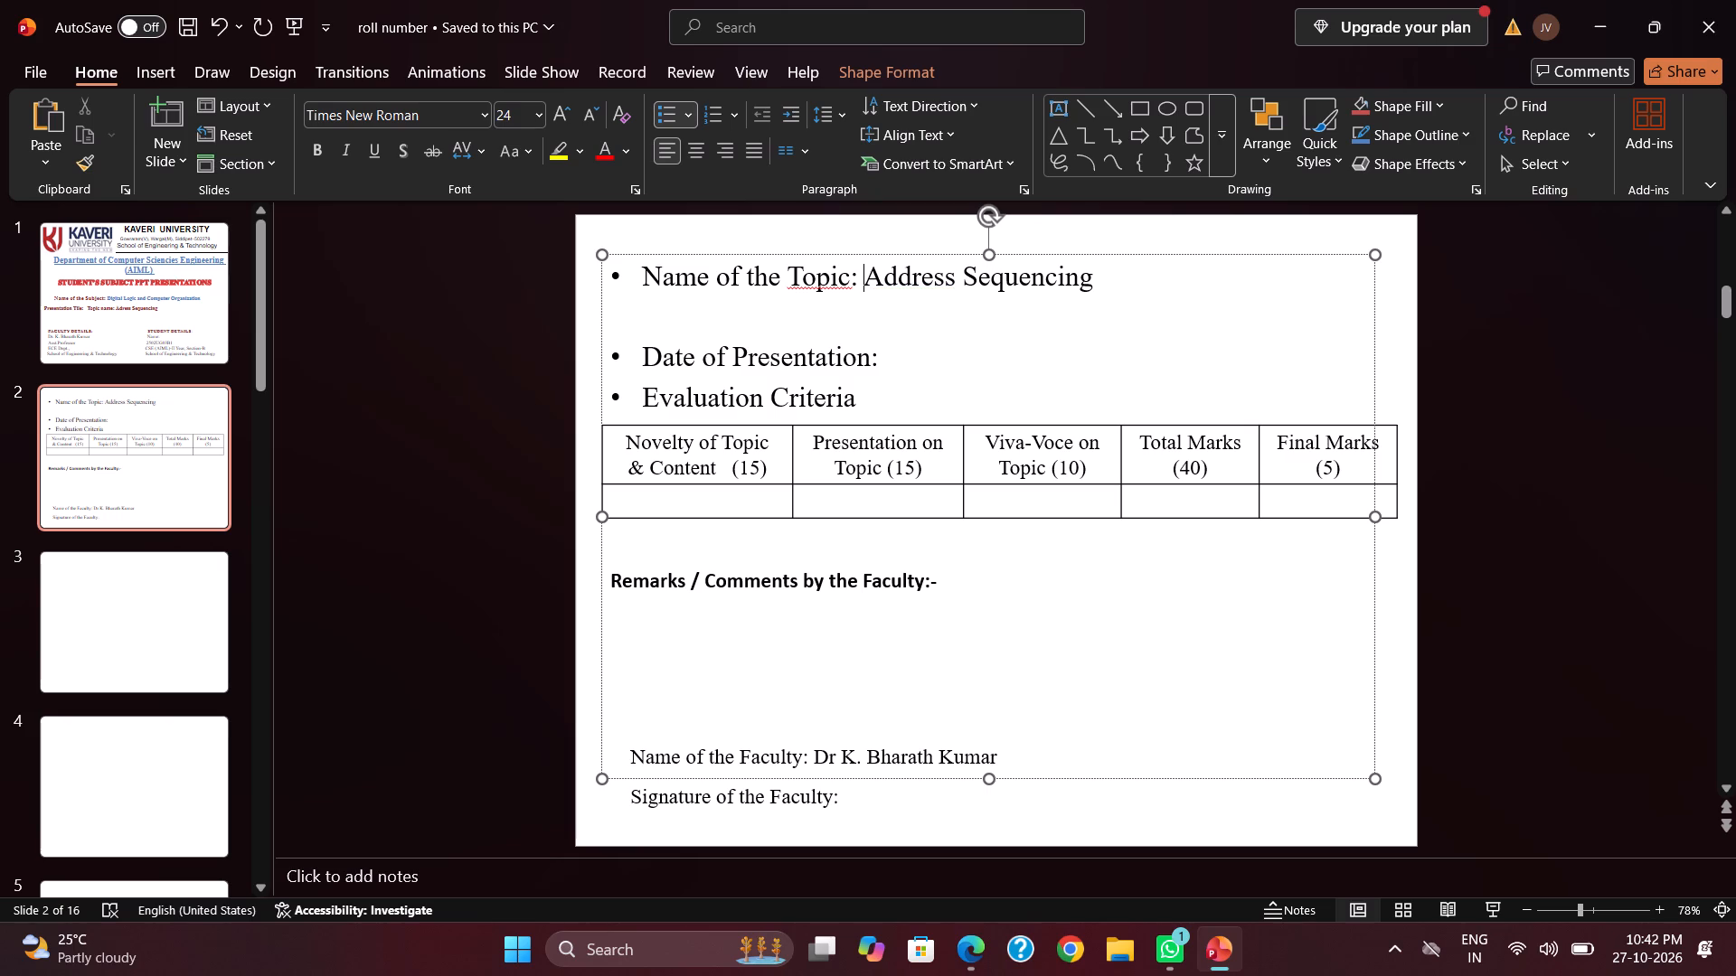
# Enter 05/11/2026 as the date of presentation on slide 2.
pyautogui.click(892, 359)
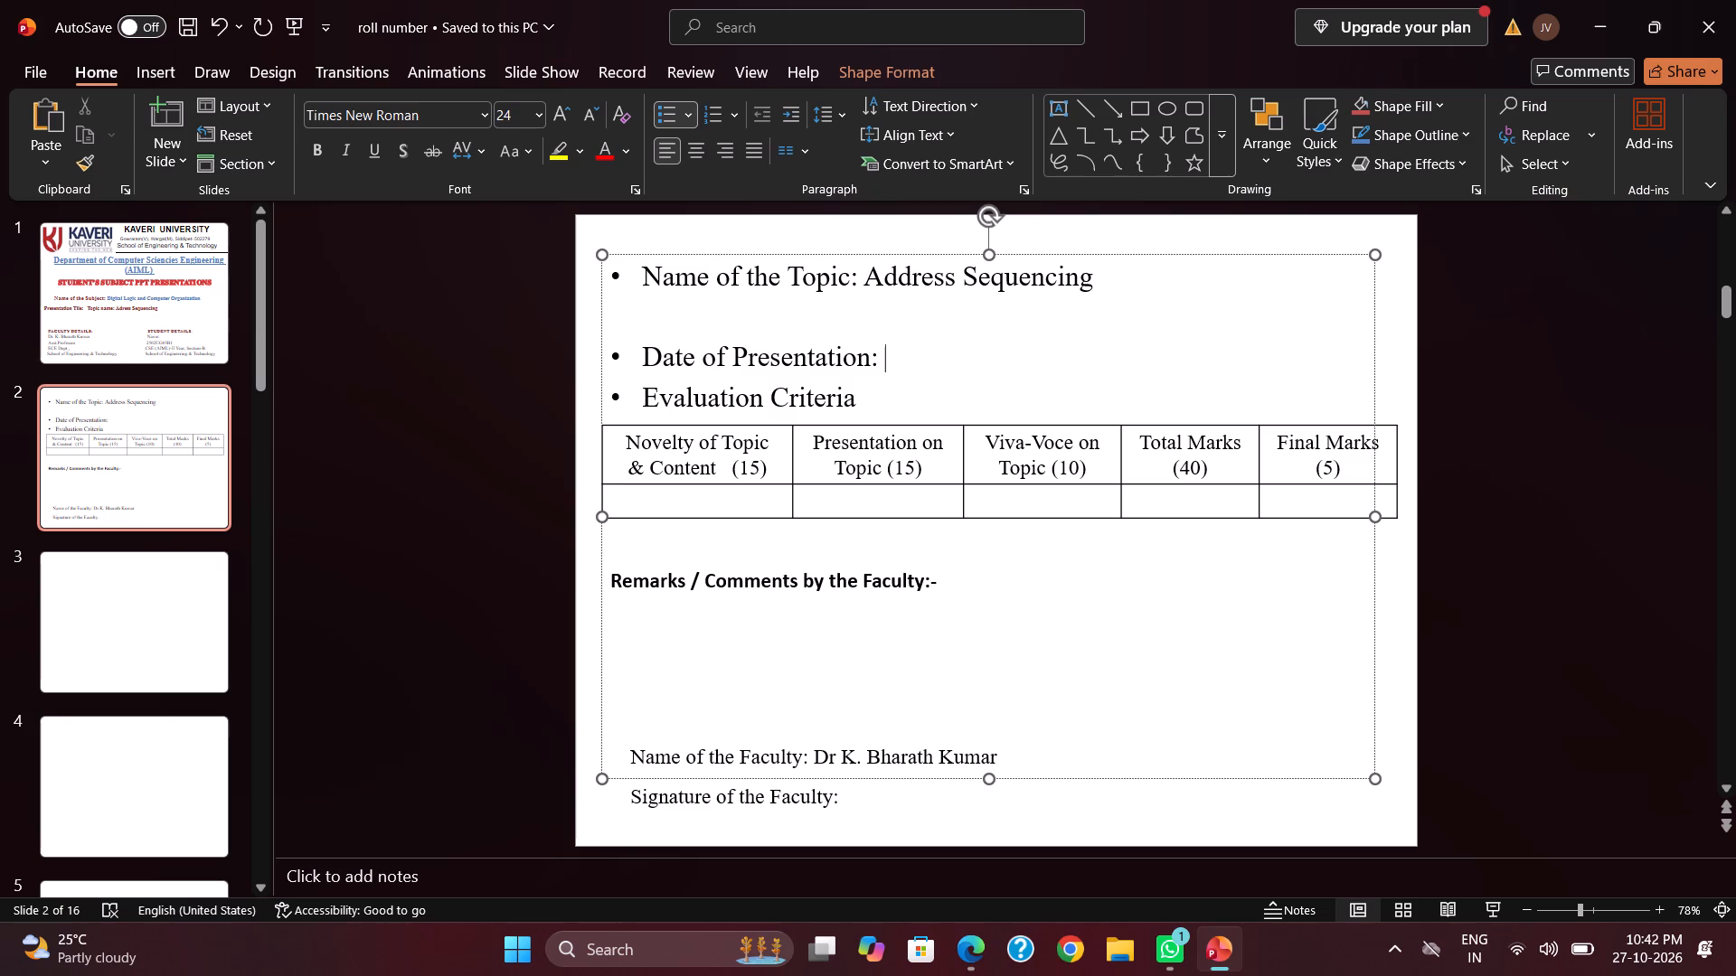
pyautogui.write('05')
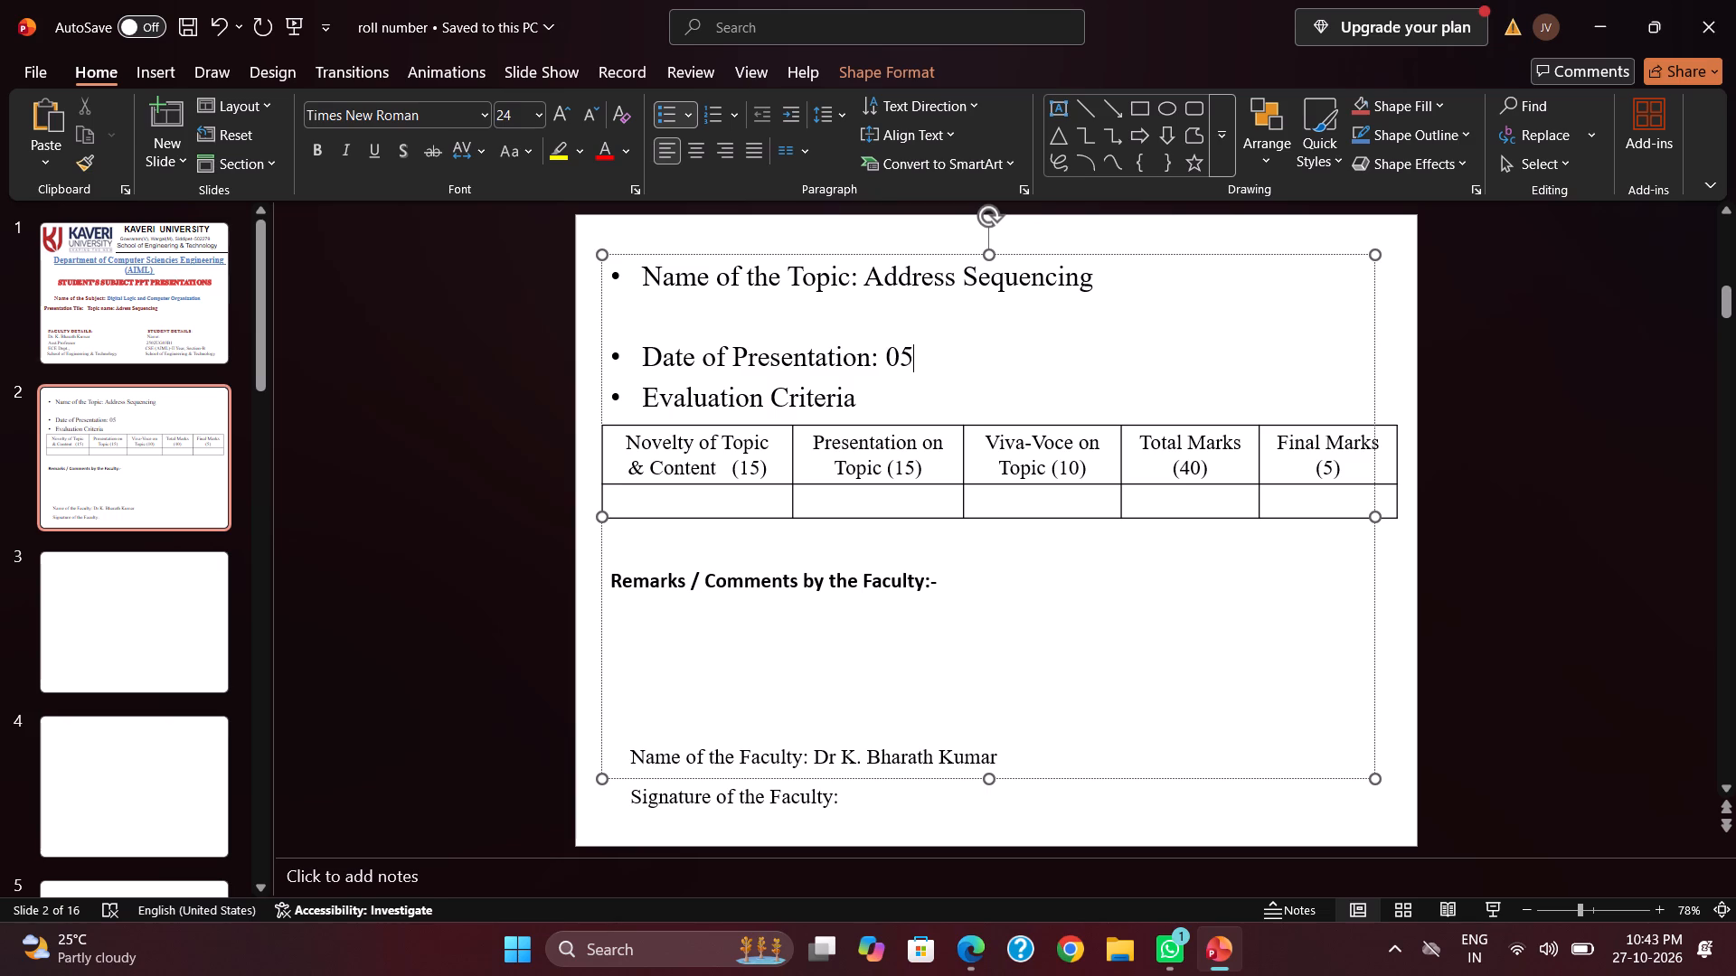
pyautogui.press('/')
pyautogui.write('11')
pyautogui.press('/')
pyautogui.write('202')
pyautogui.press('6')
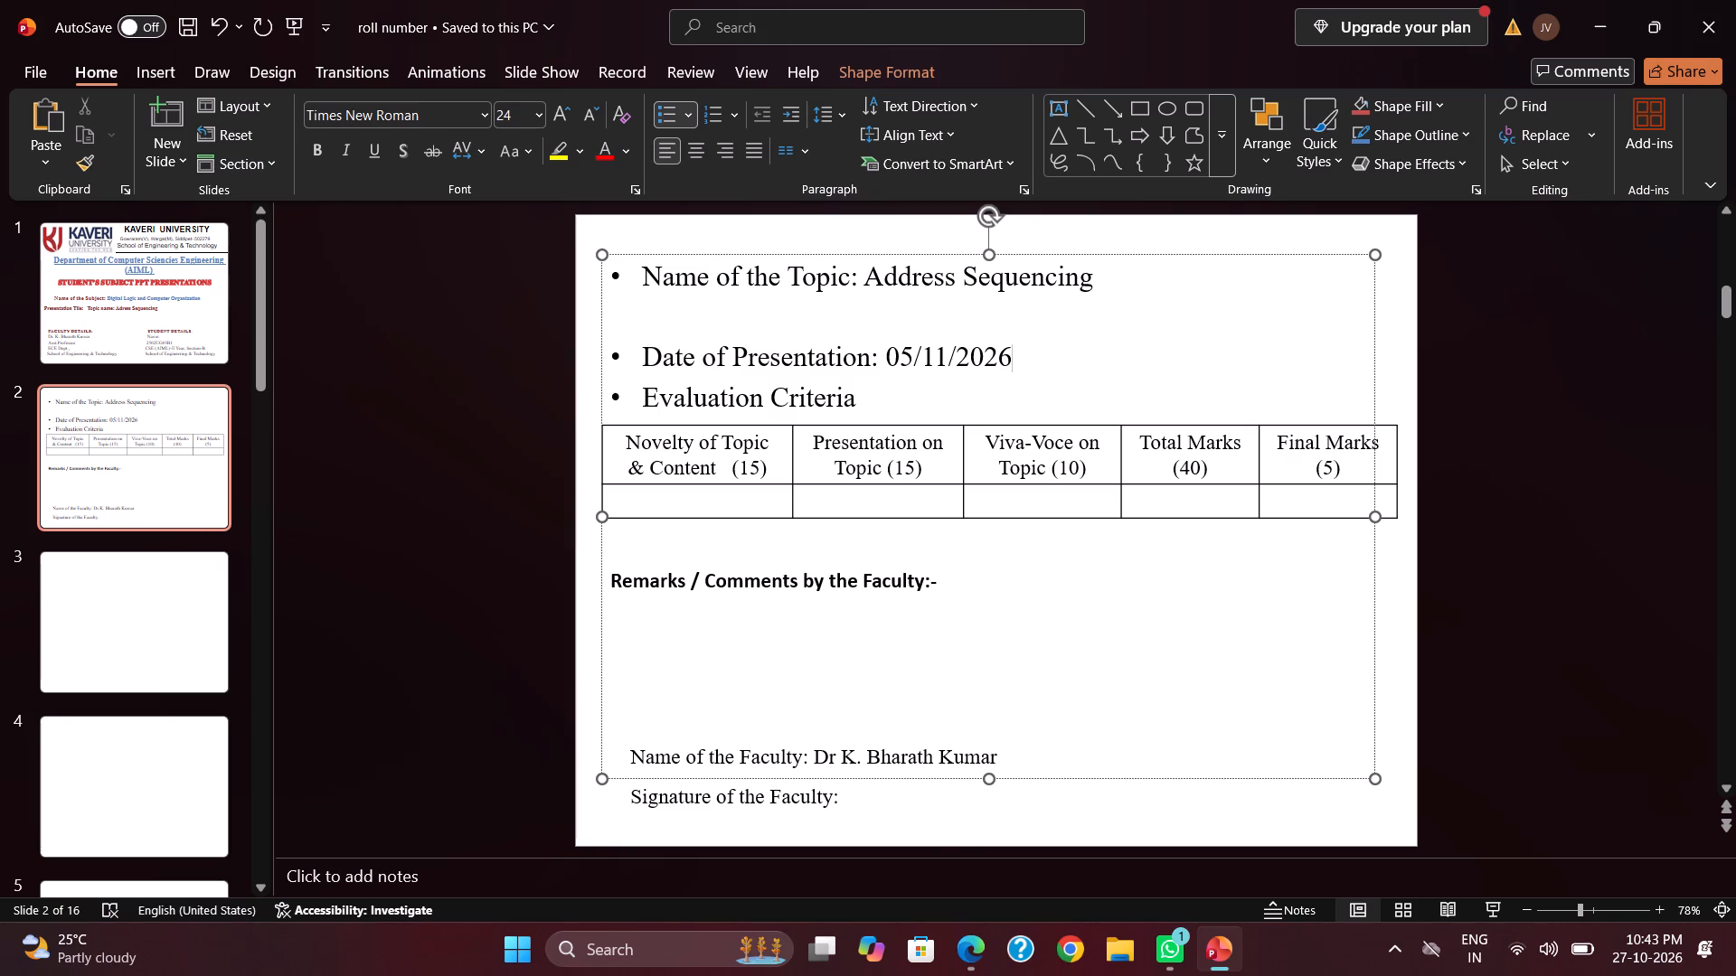
# Look through the blank content slides and the References slide, and review the filled-in title slide and slide 2.
pyautogui.click(163, 632)
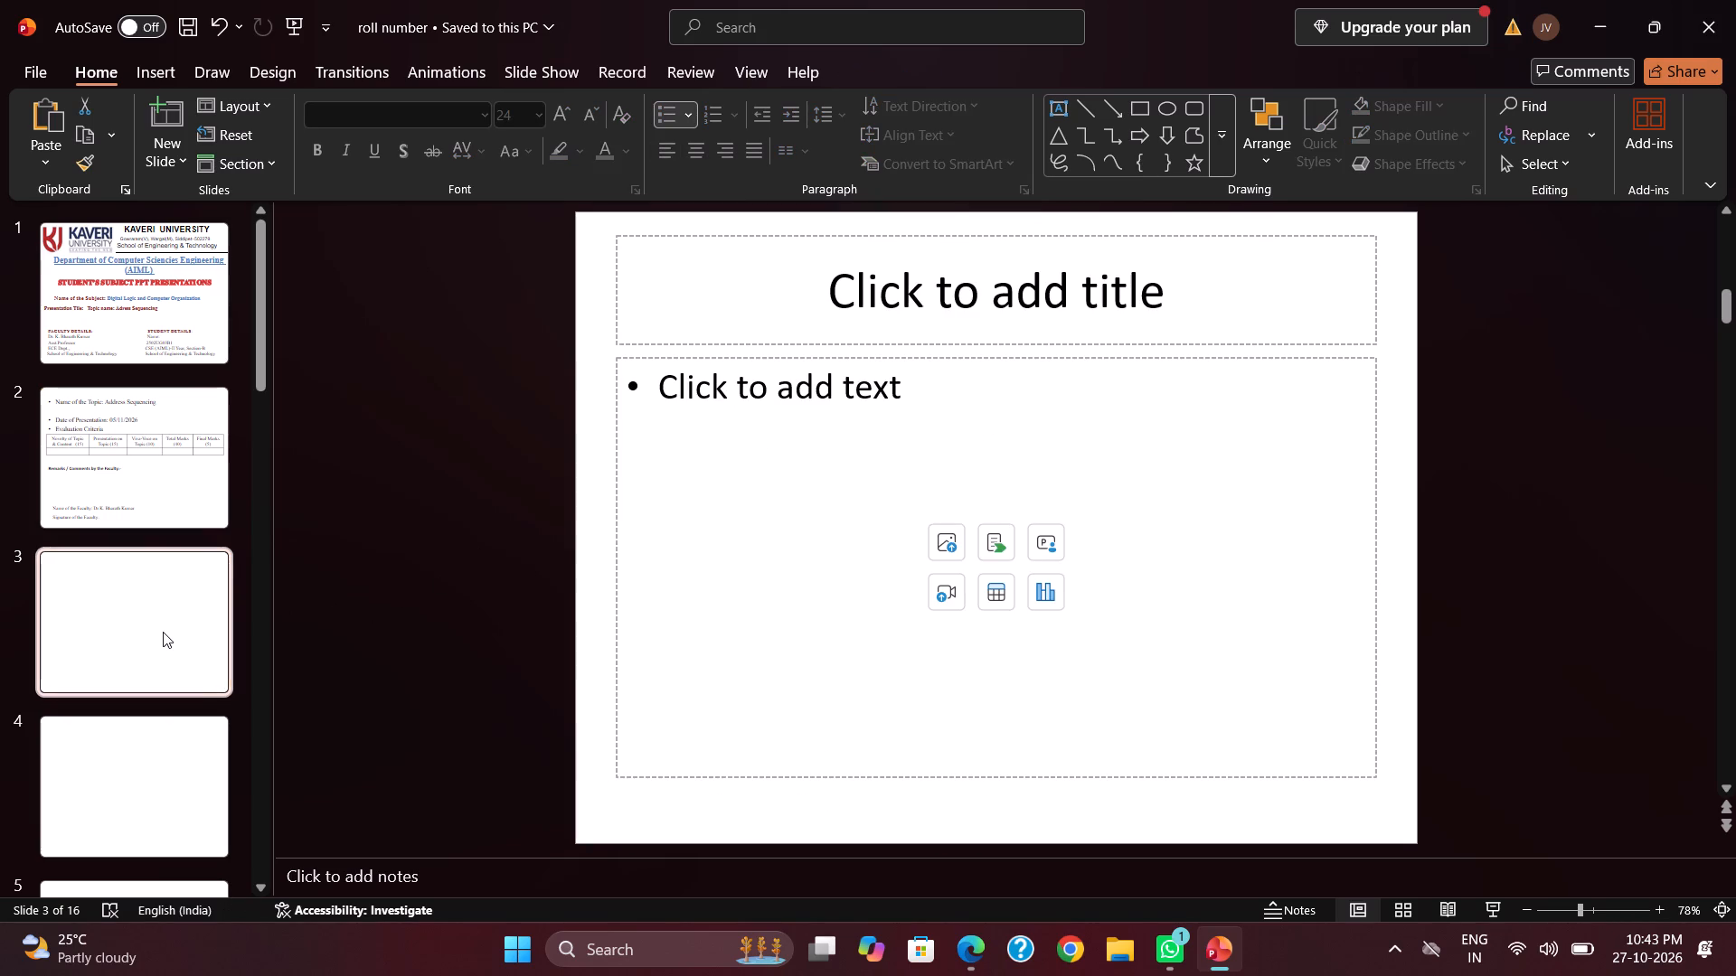
pyautogui.scroll(-3, 133, 660)
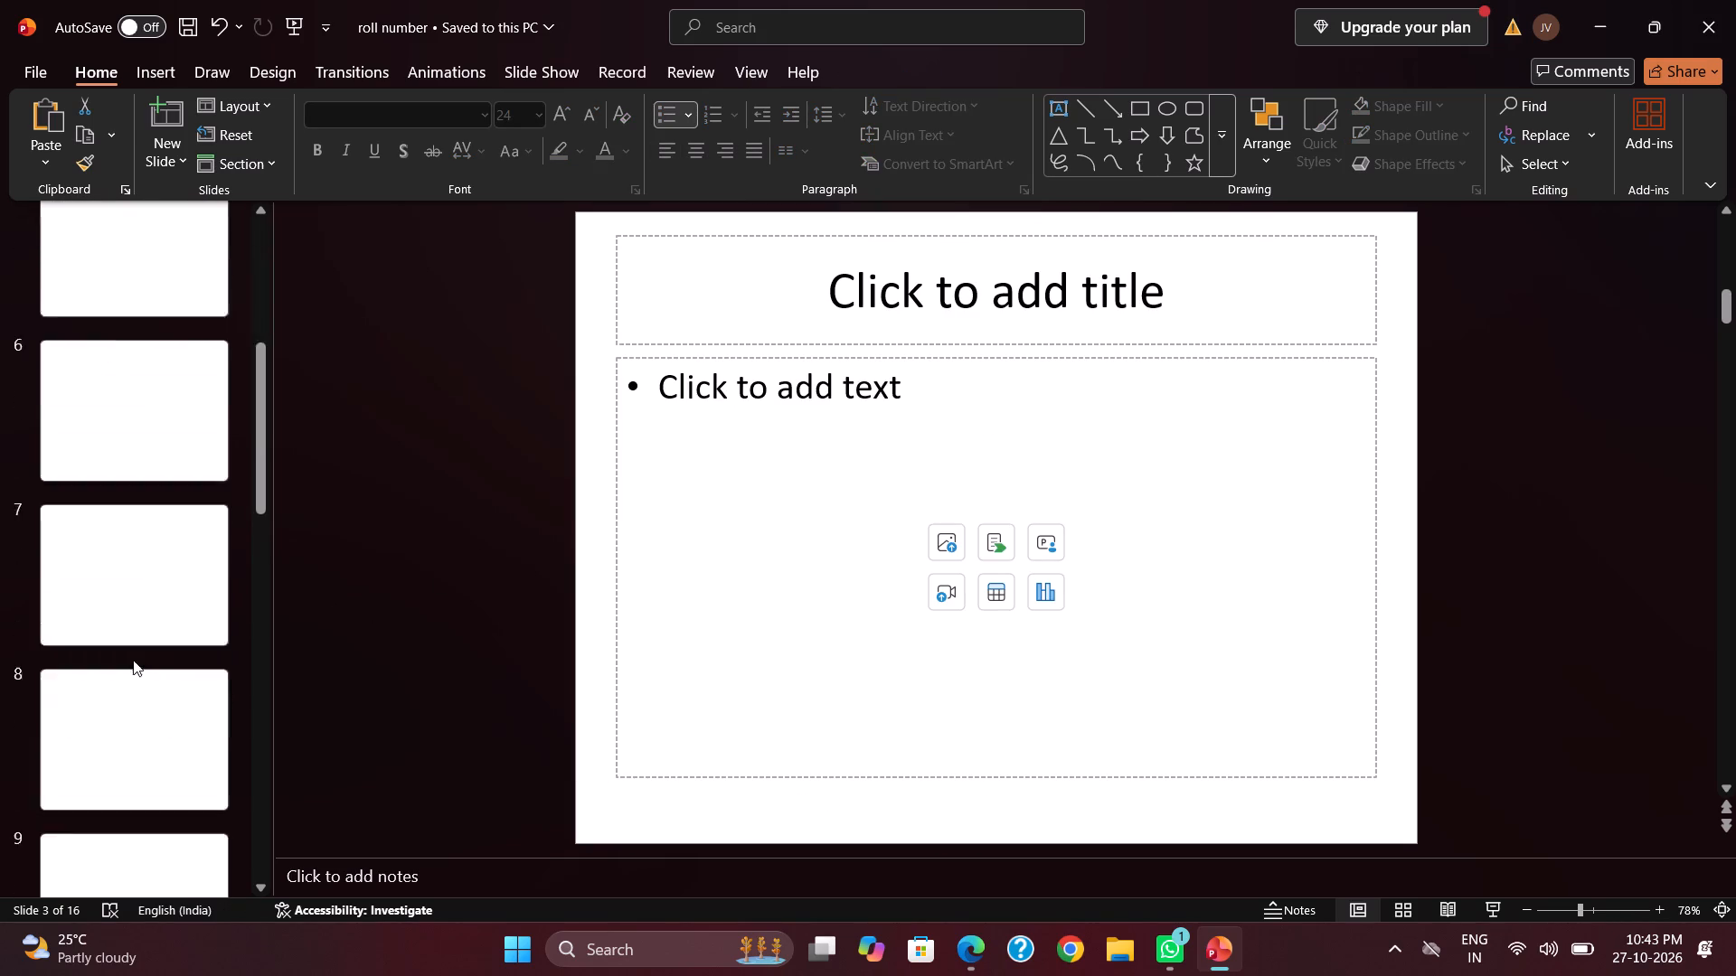
pyautogui.scroll(-2, 133, 660)
pyautogui.click(133, 660)
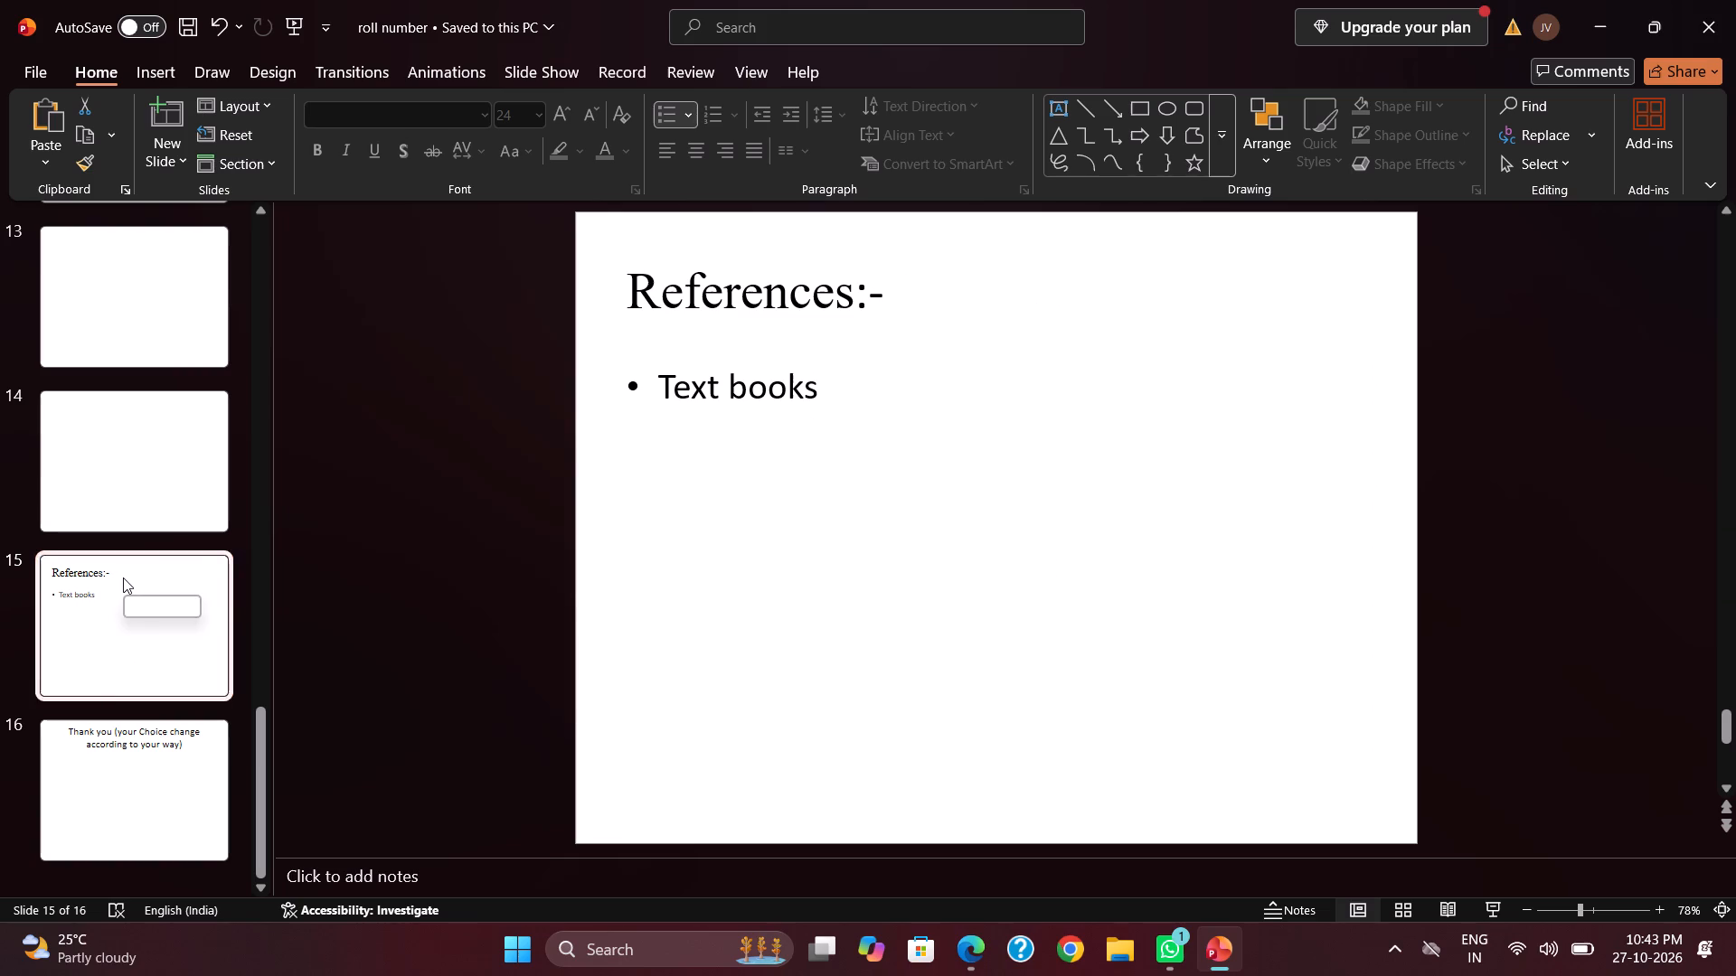
pyautogui.scroll(9, 123, 577)
pyautogui.click(139, 491)
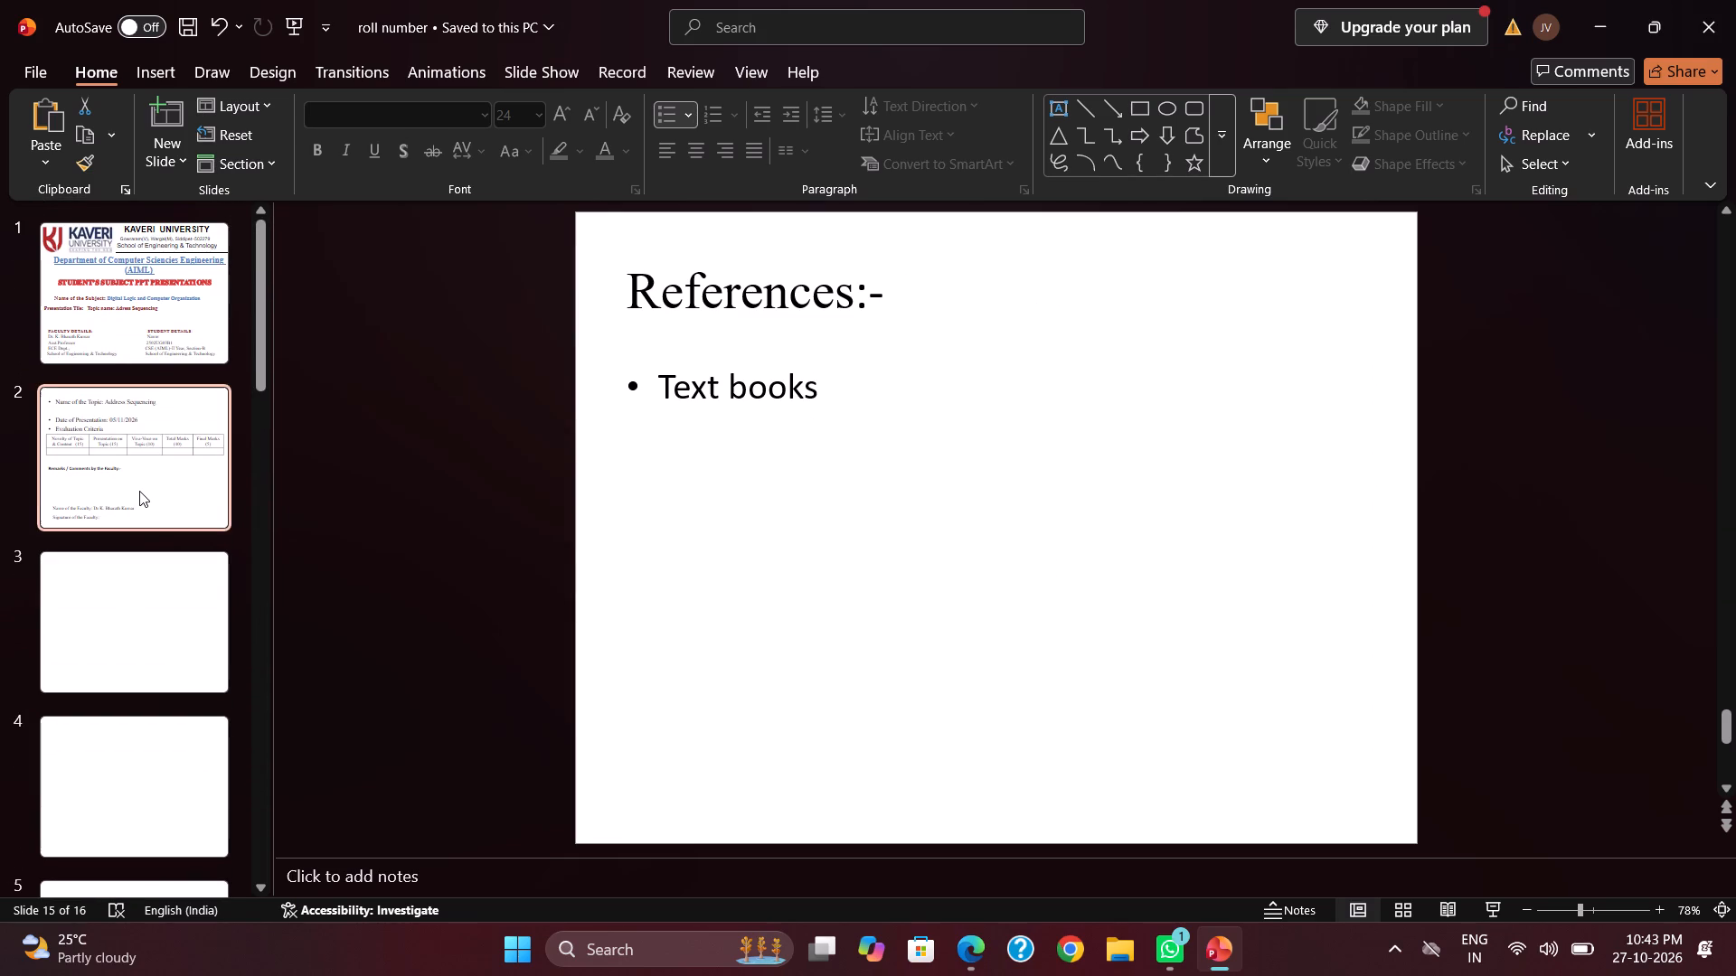
pyautogui.click(146, 314)
pyautogui.click(145, 442)
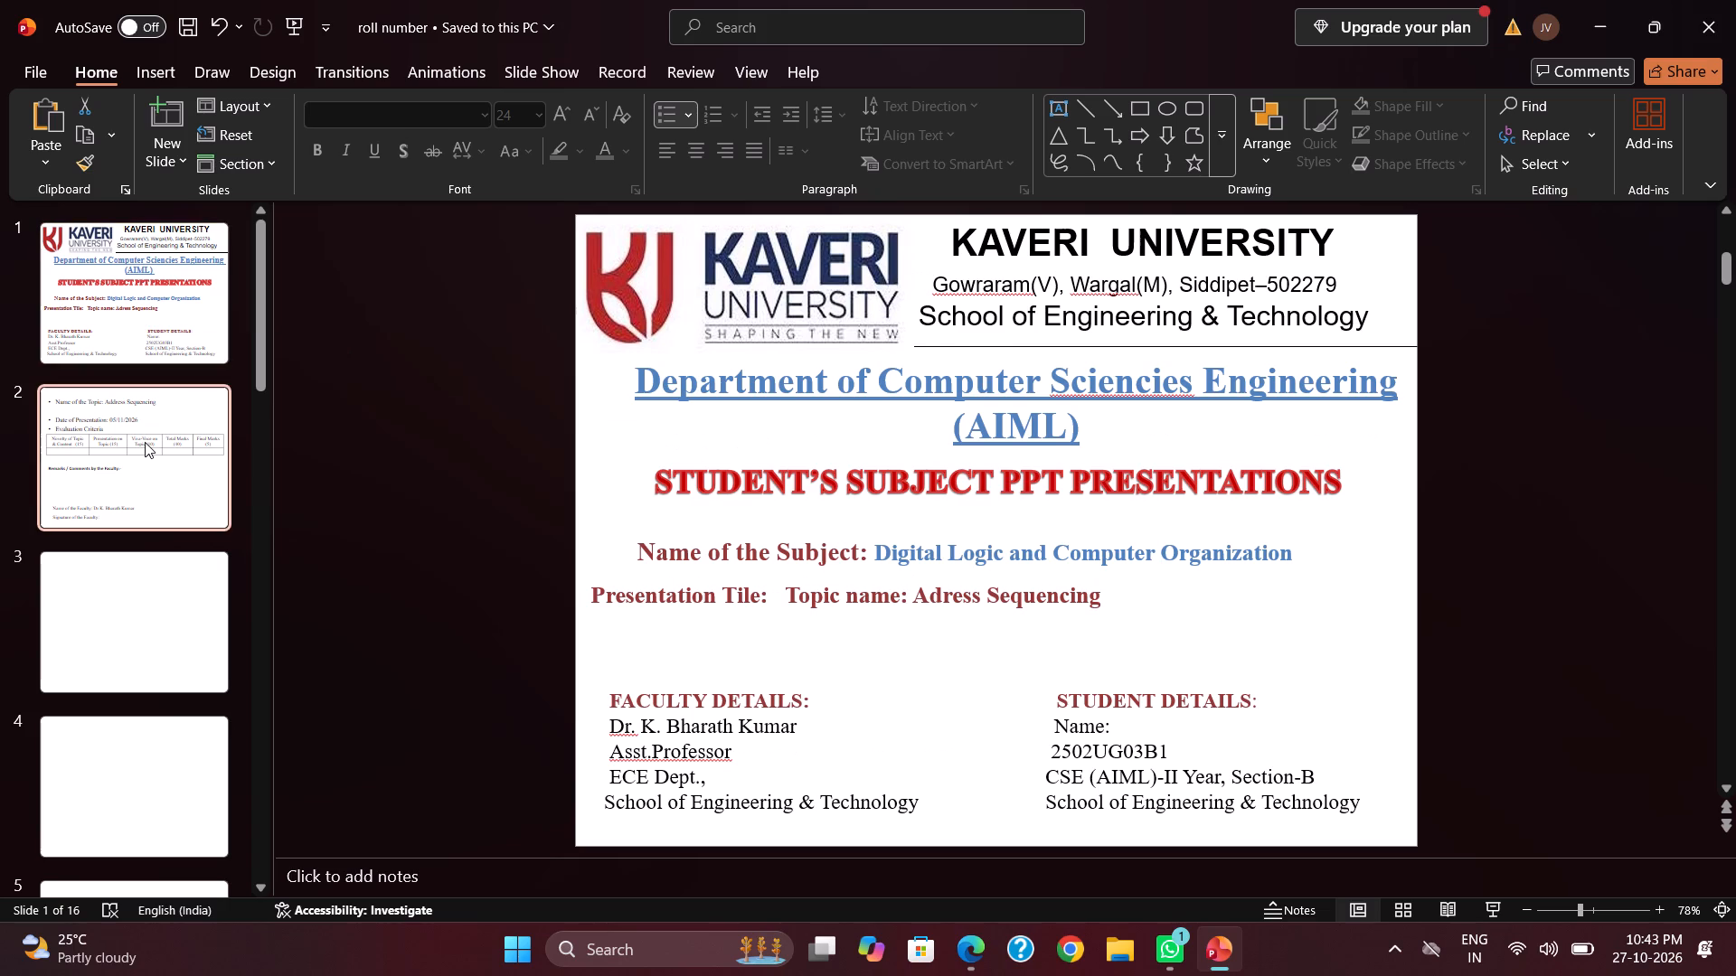
pyautogui.click(138, 618)
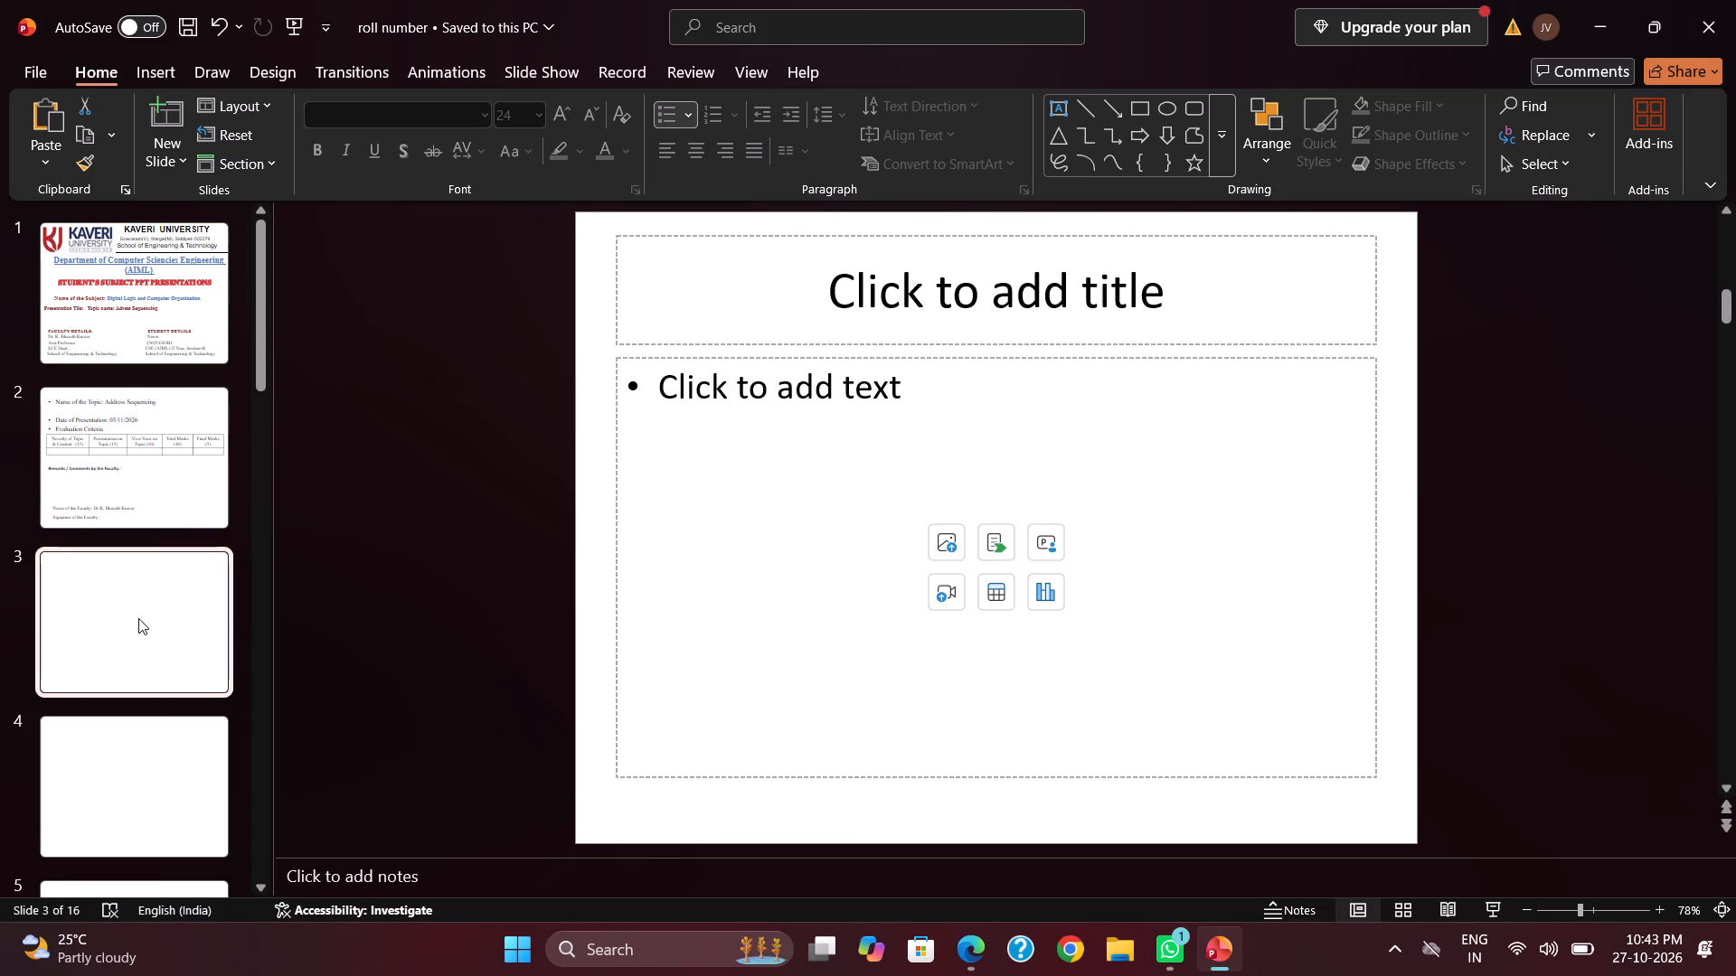
pyautogui.scroll(-1, 138, 618)
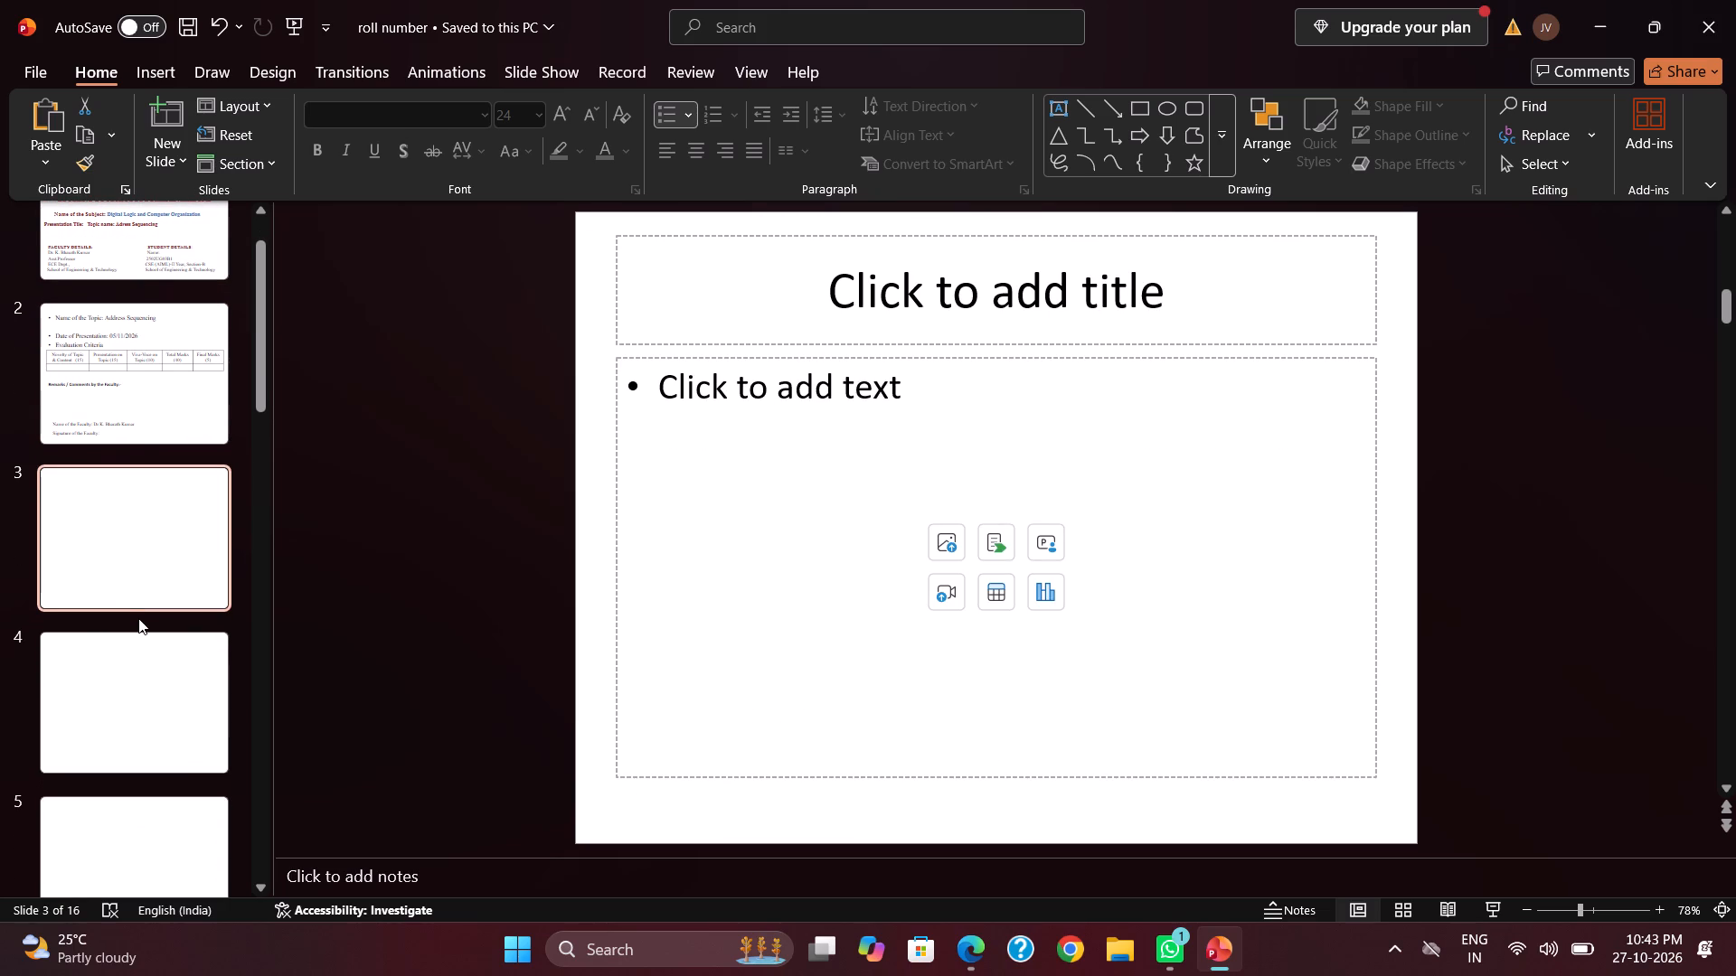
pyautogui.press('Up')
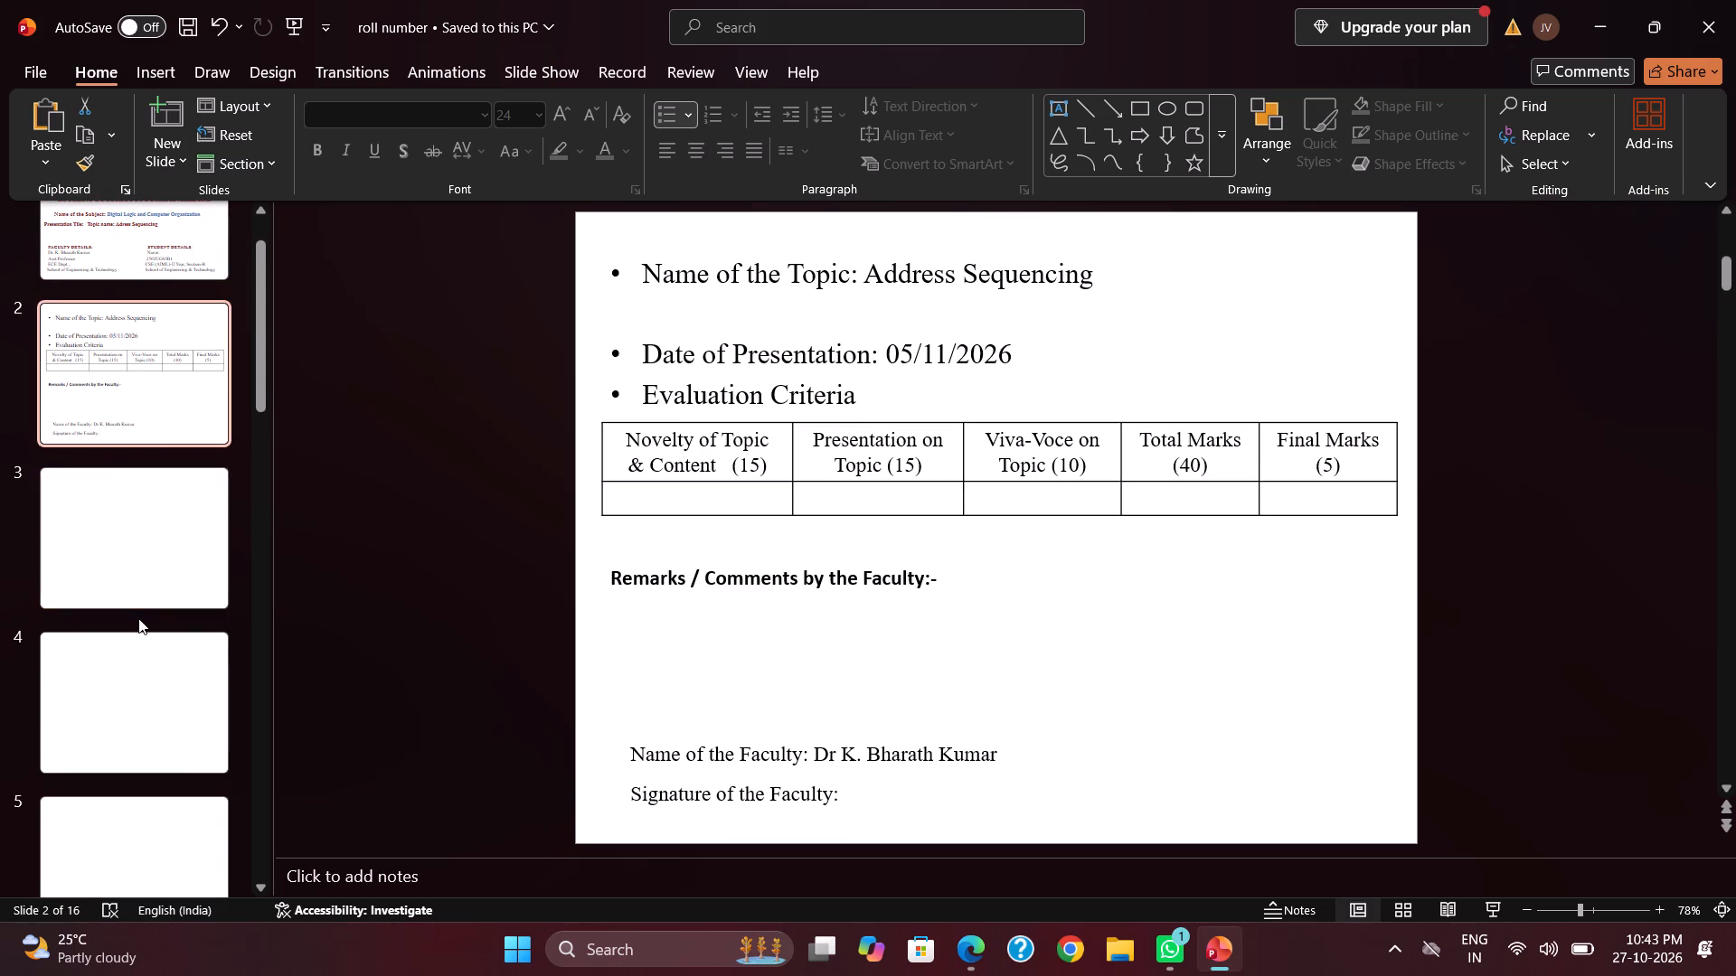
pyautogui.press('Up')
pyautogui.press('Down')
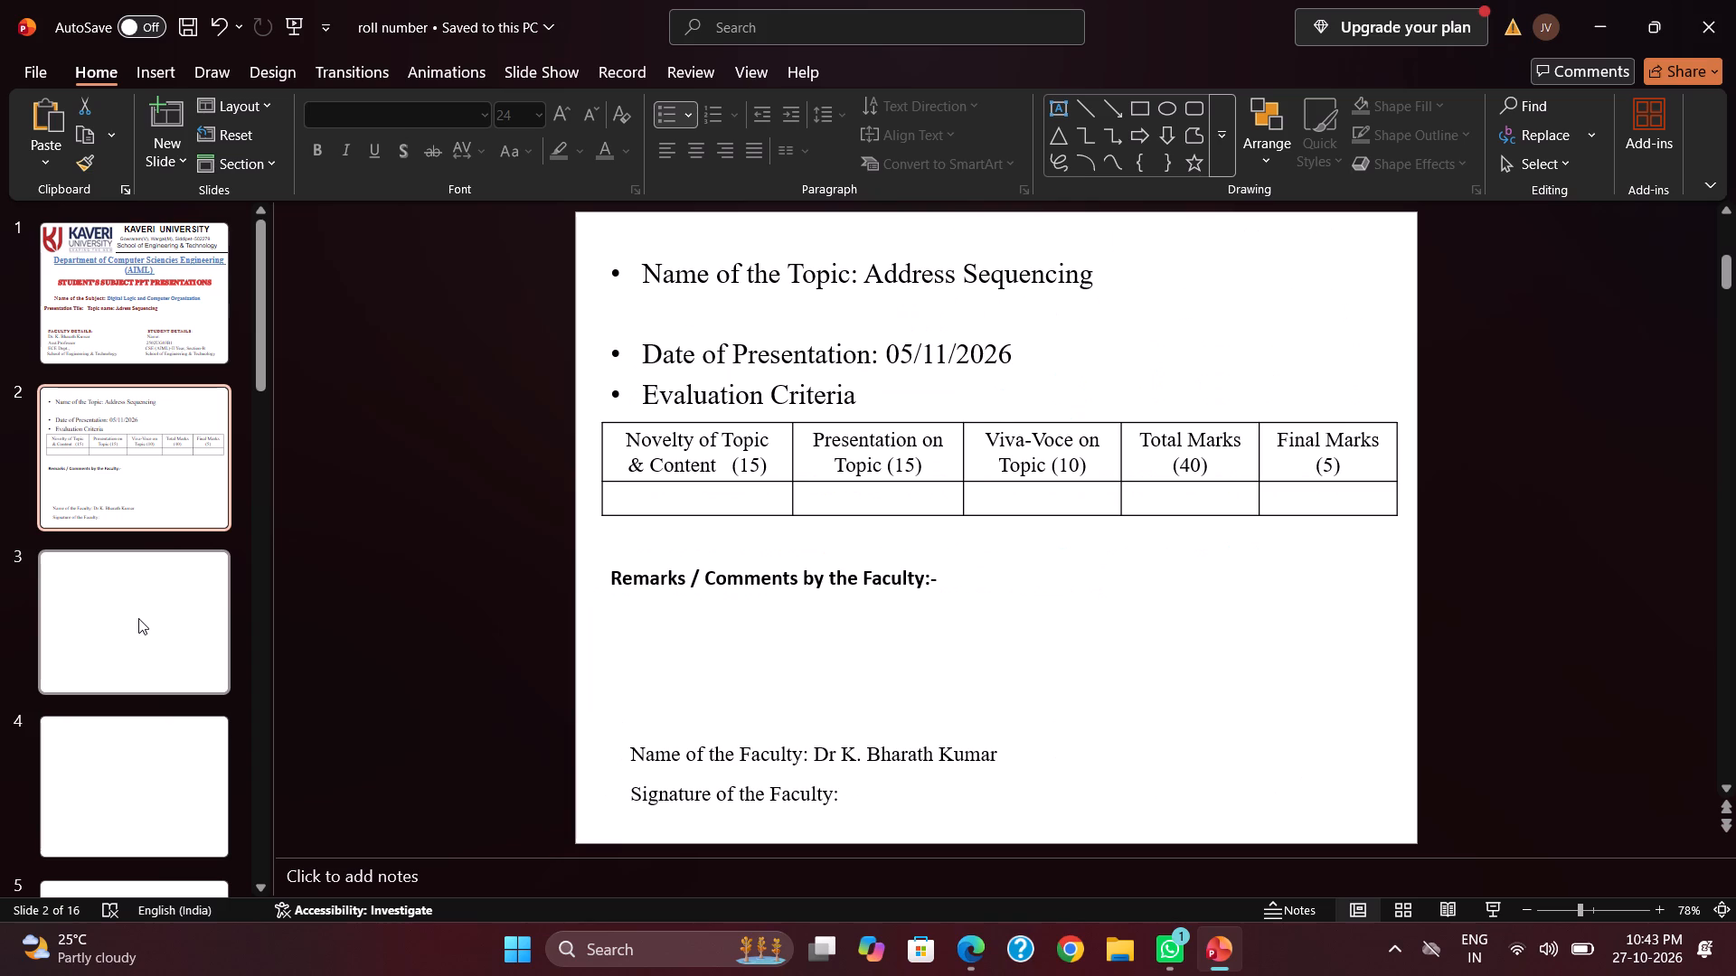
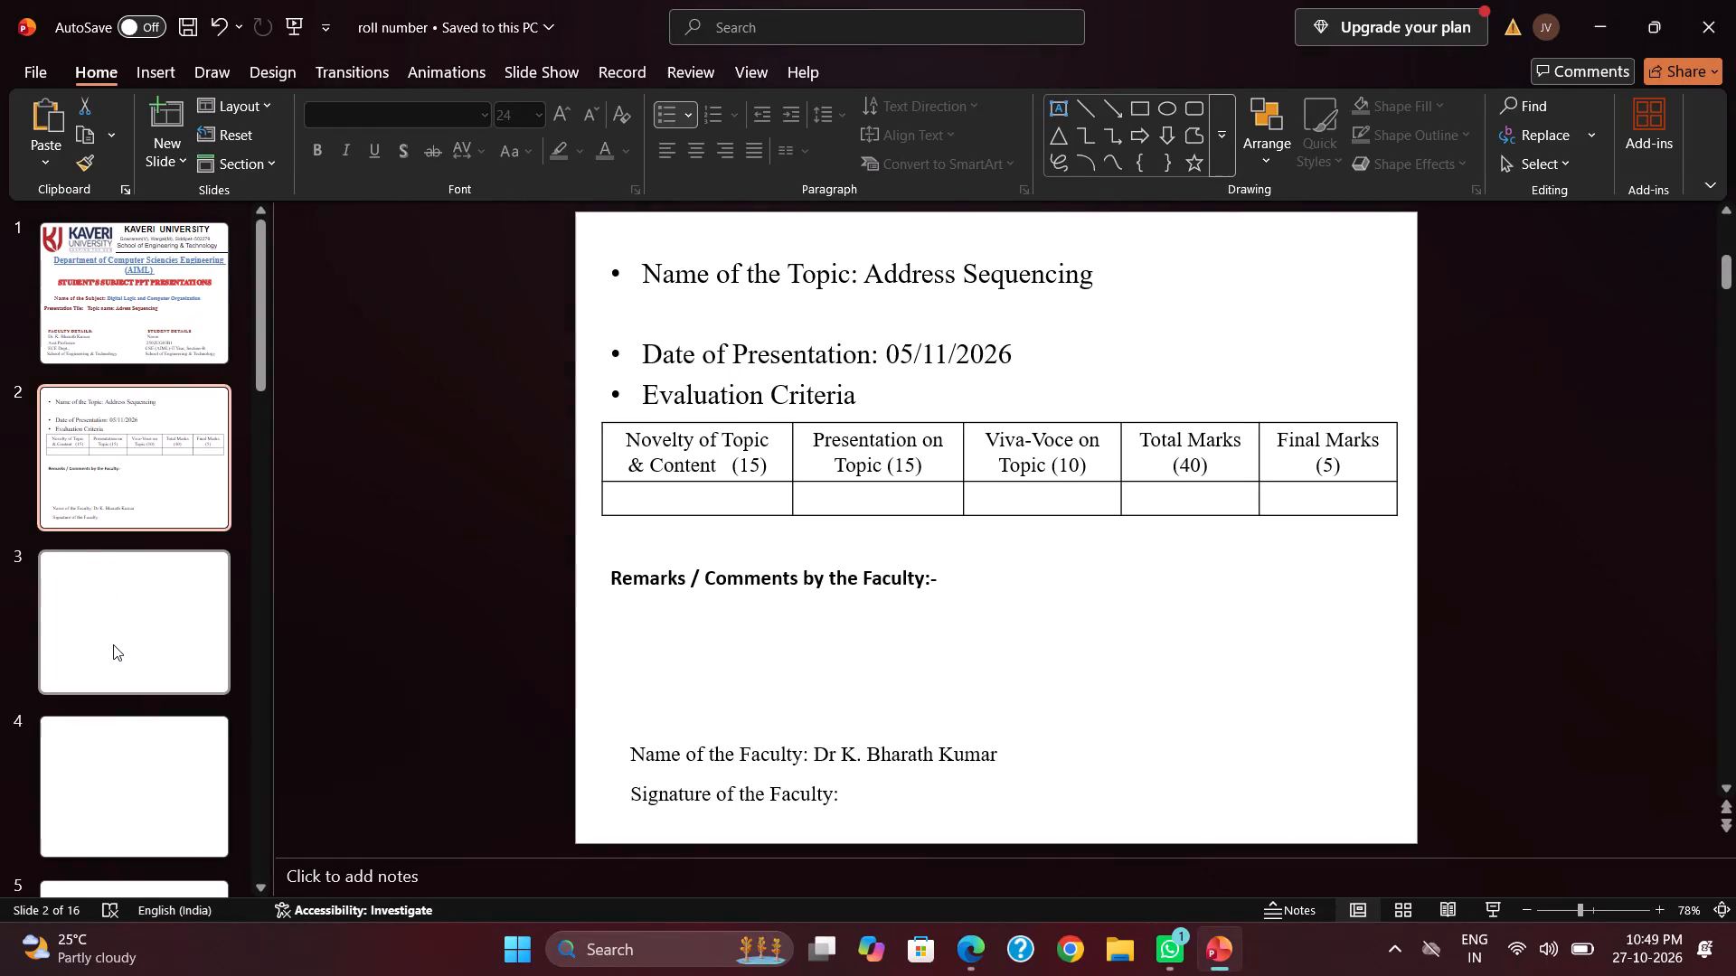
# Open slide 3, the first blank content slide after the evaluation slide.
pyautogui.click(113, 644)
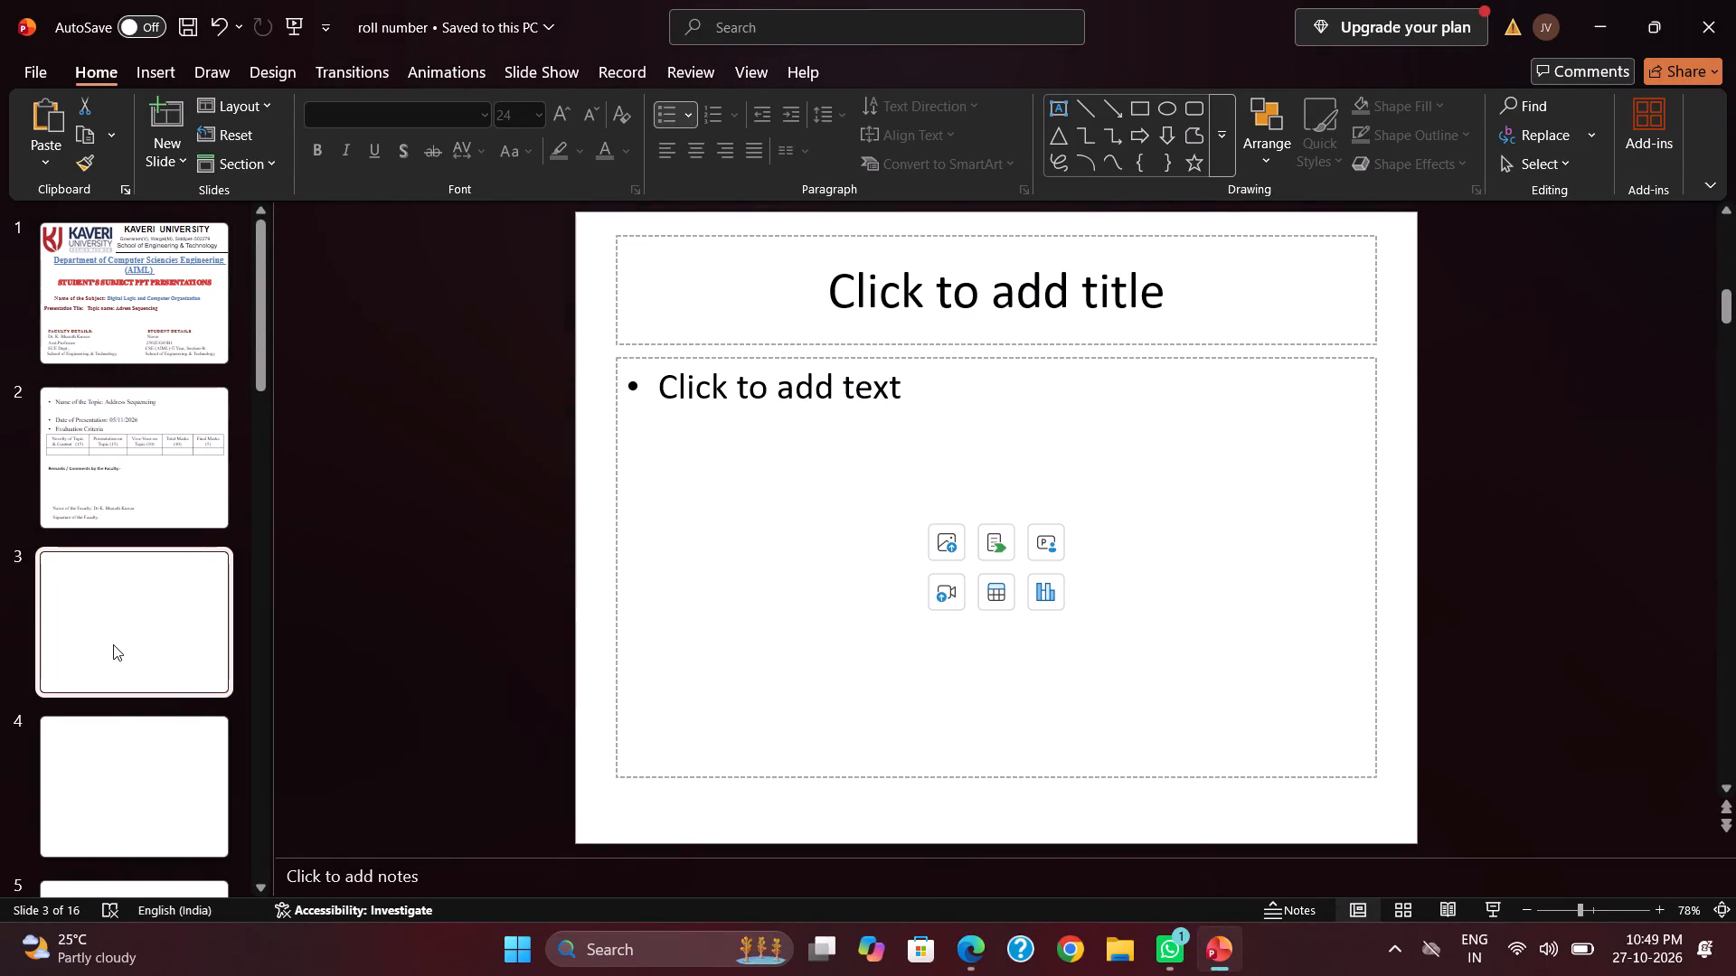
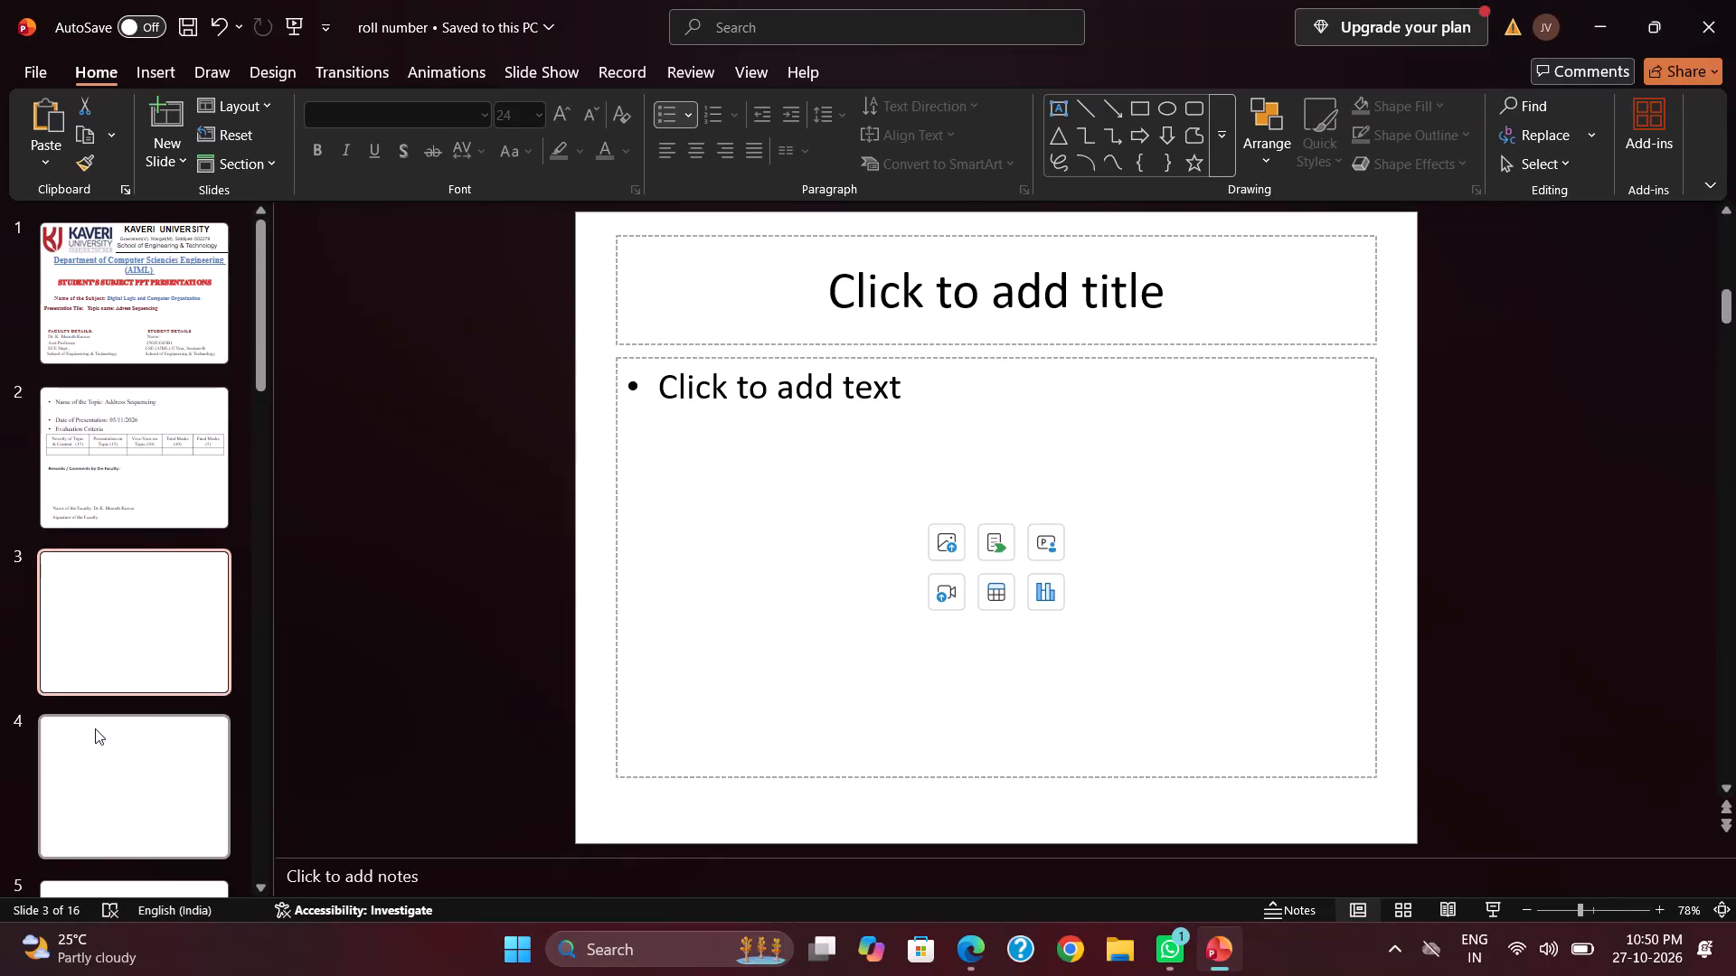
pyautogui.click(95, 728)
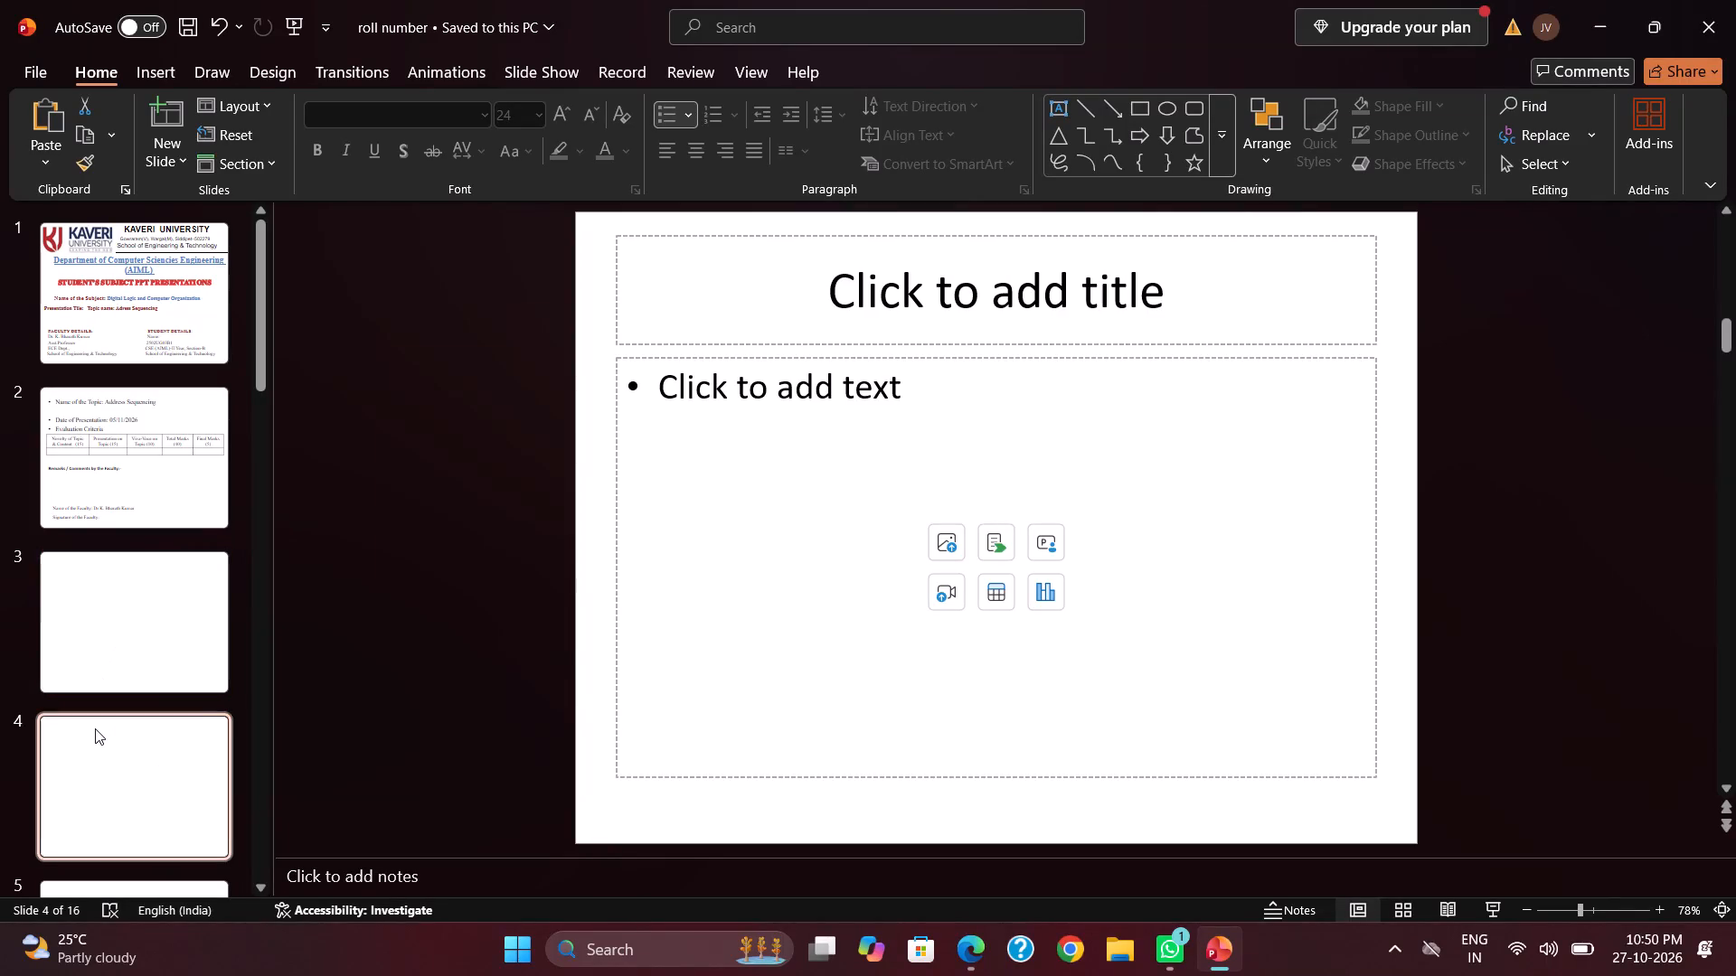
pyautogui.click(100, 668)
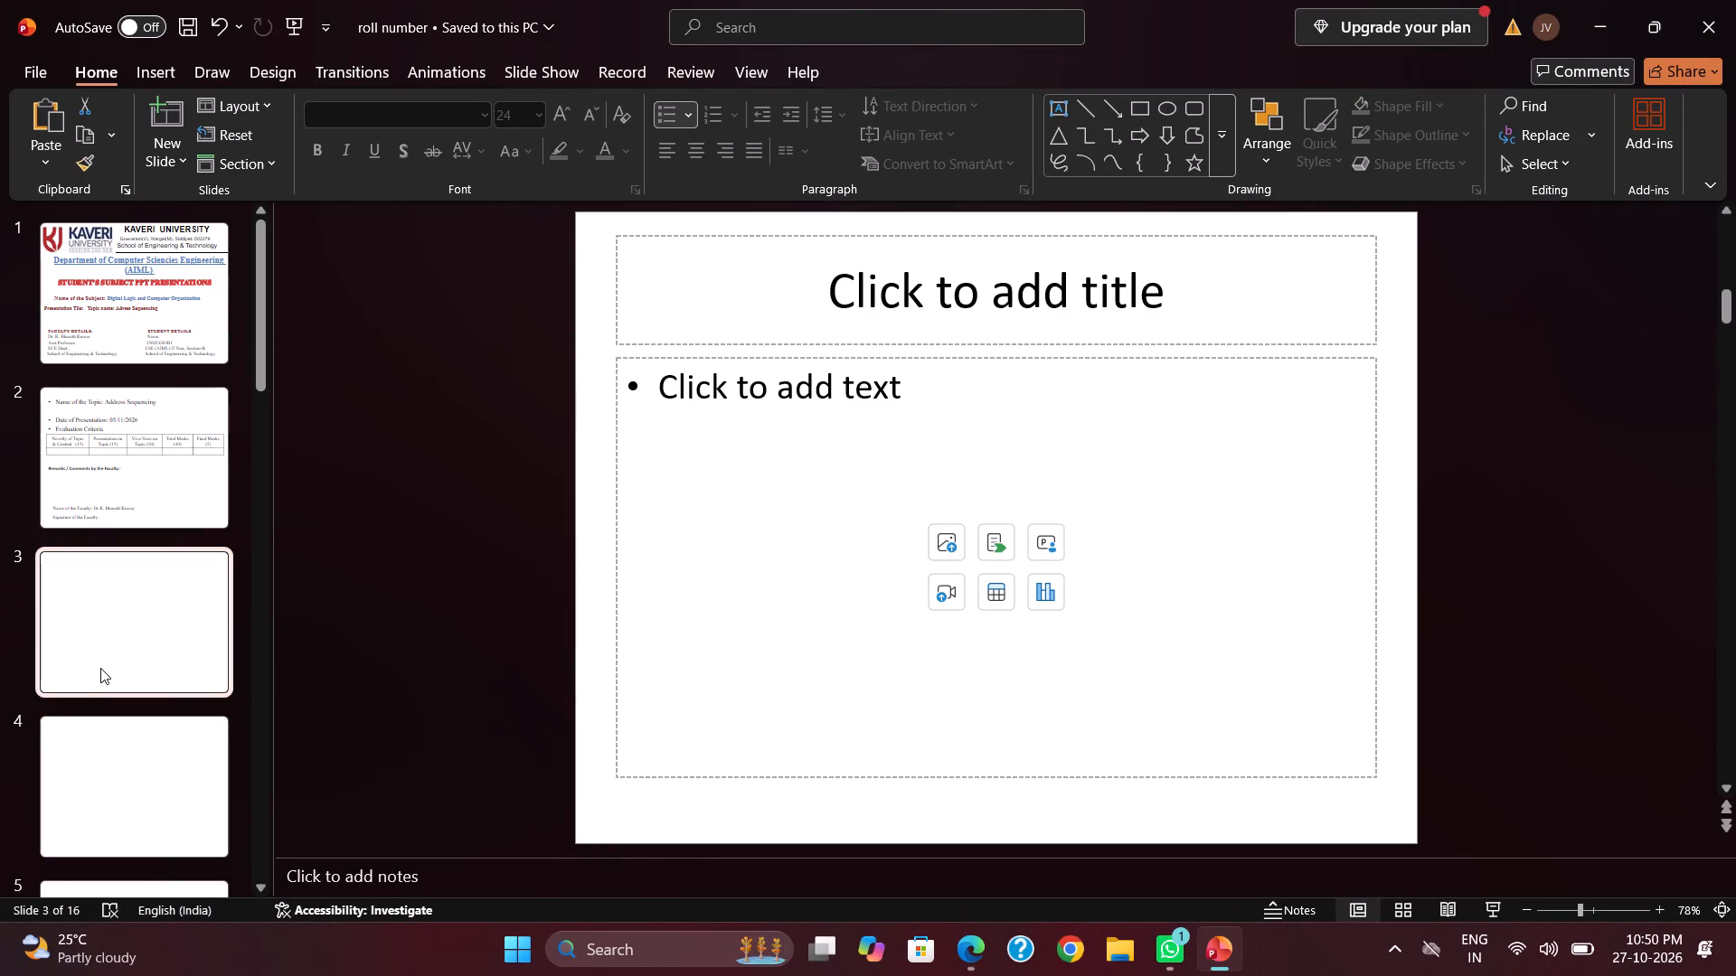
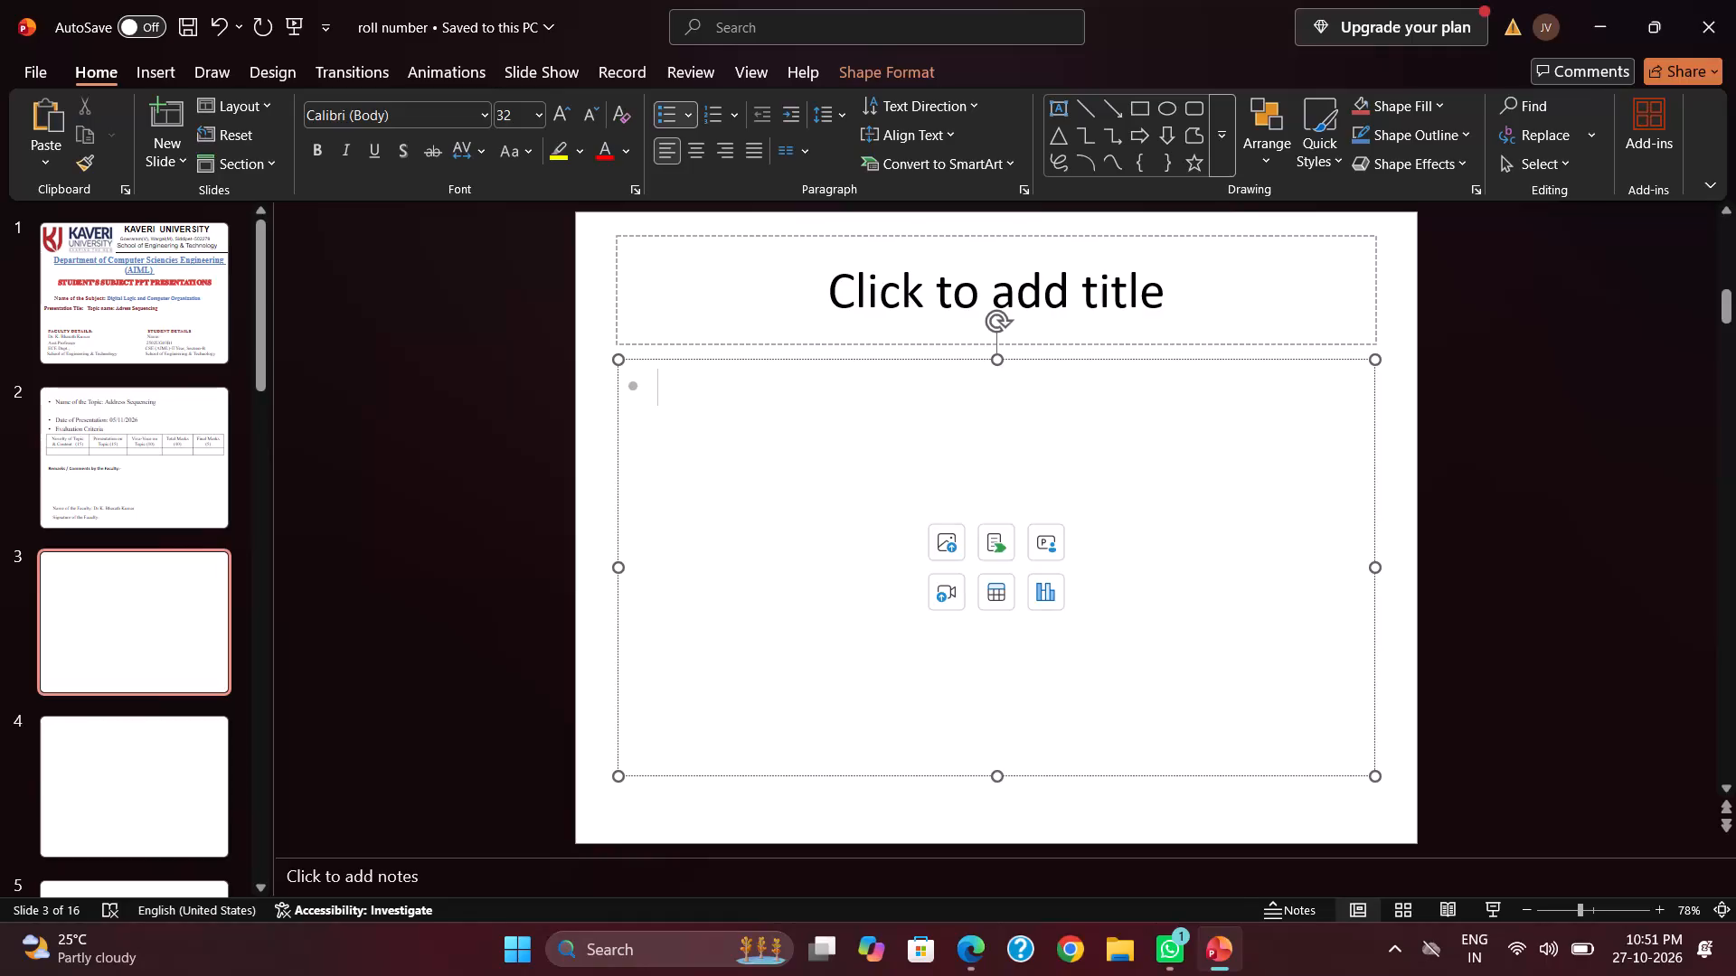
# Paste the copied bullet points on microprogrammed control units and address sequencing into slide 3's content placeholder.
pyautogui.hotkey('ctrl', 'v')
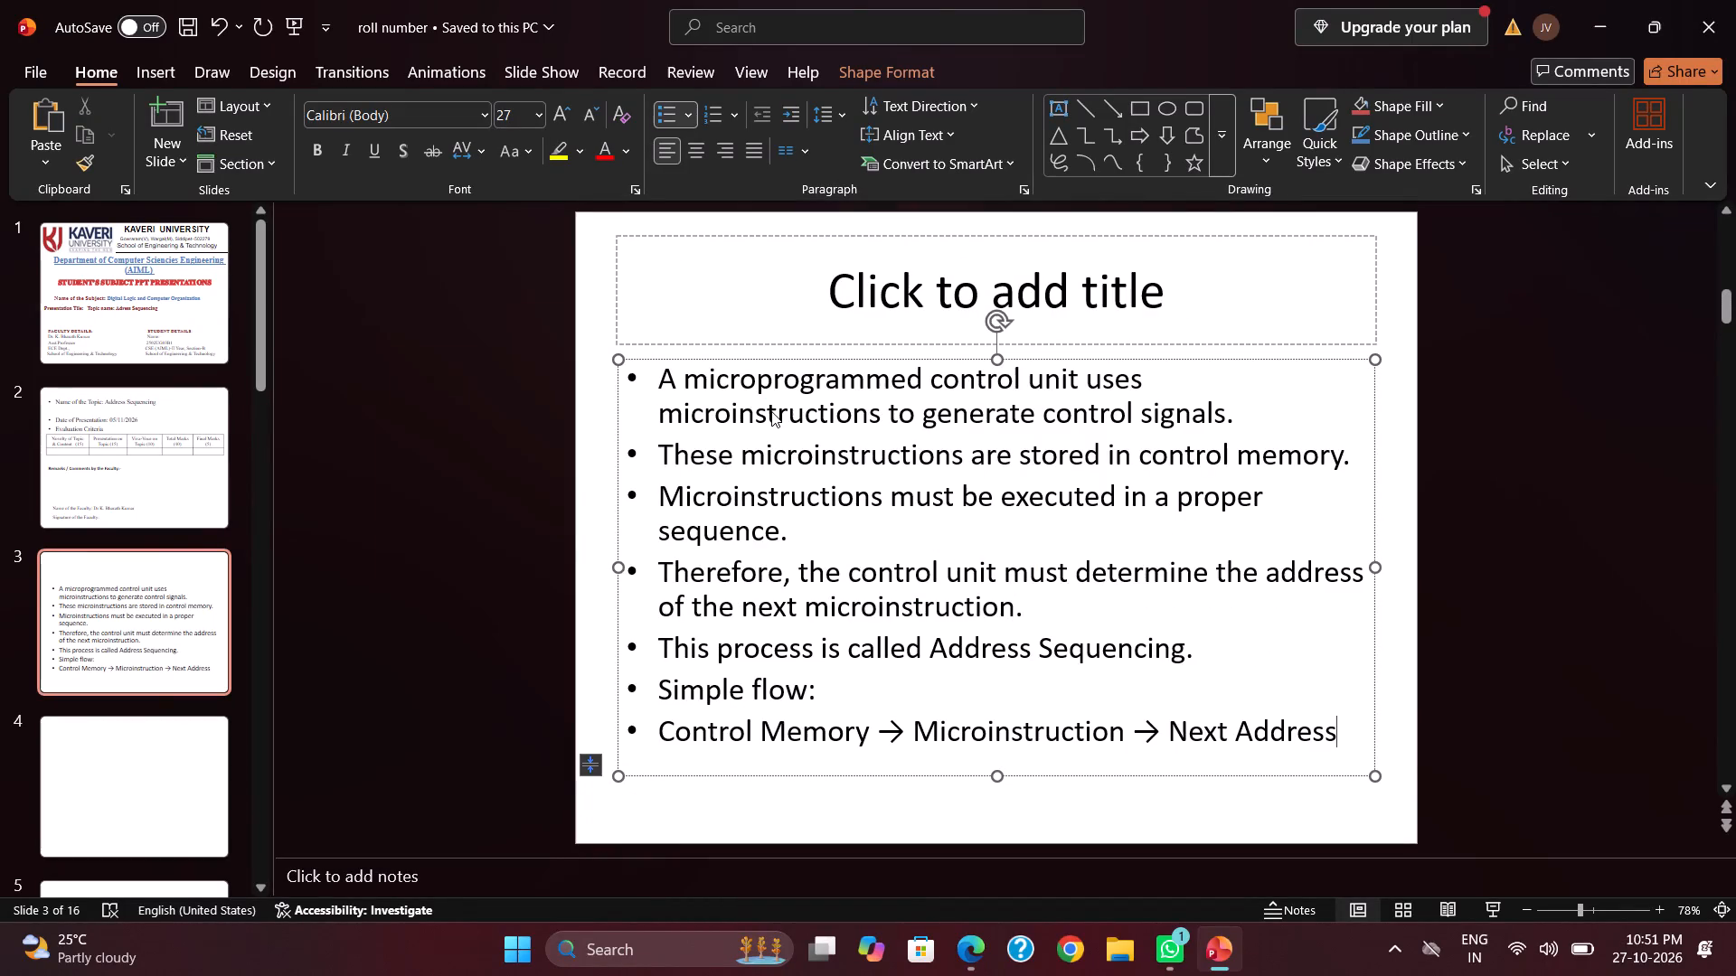
# Enter "Introduction:" as the title of slide 3.
pyautogui.click(761, 303)
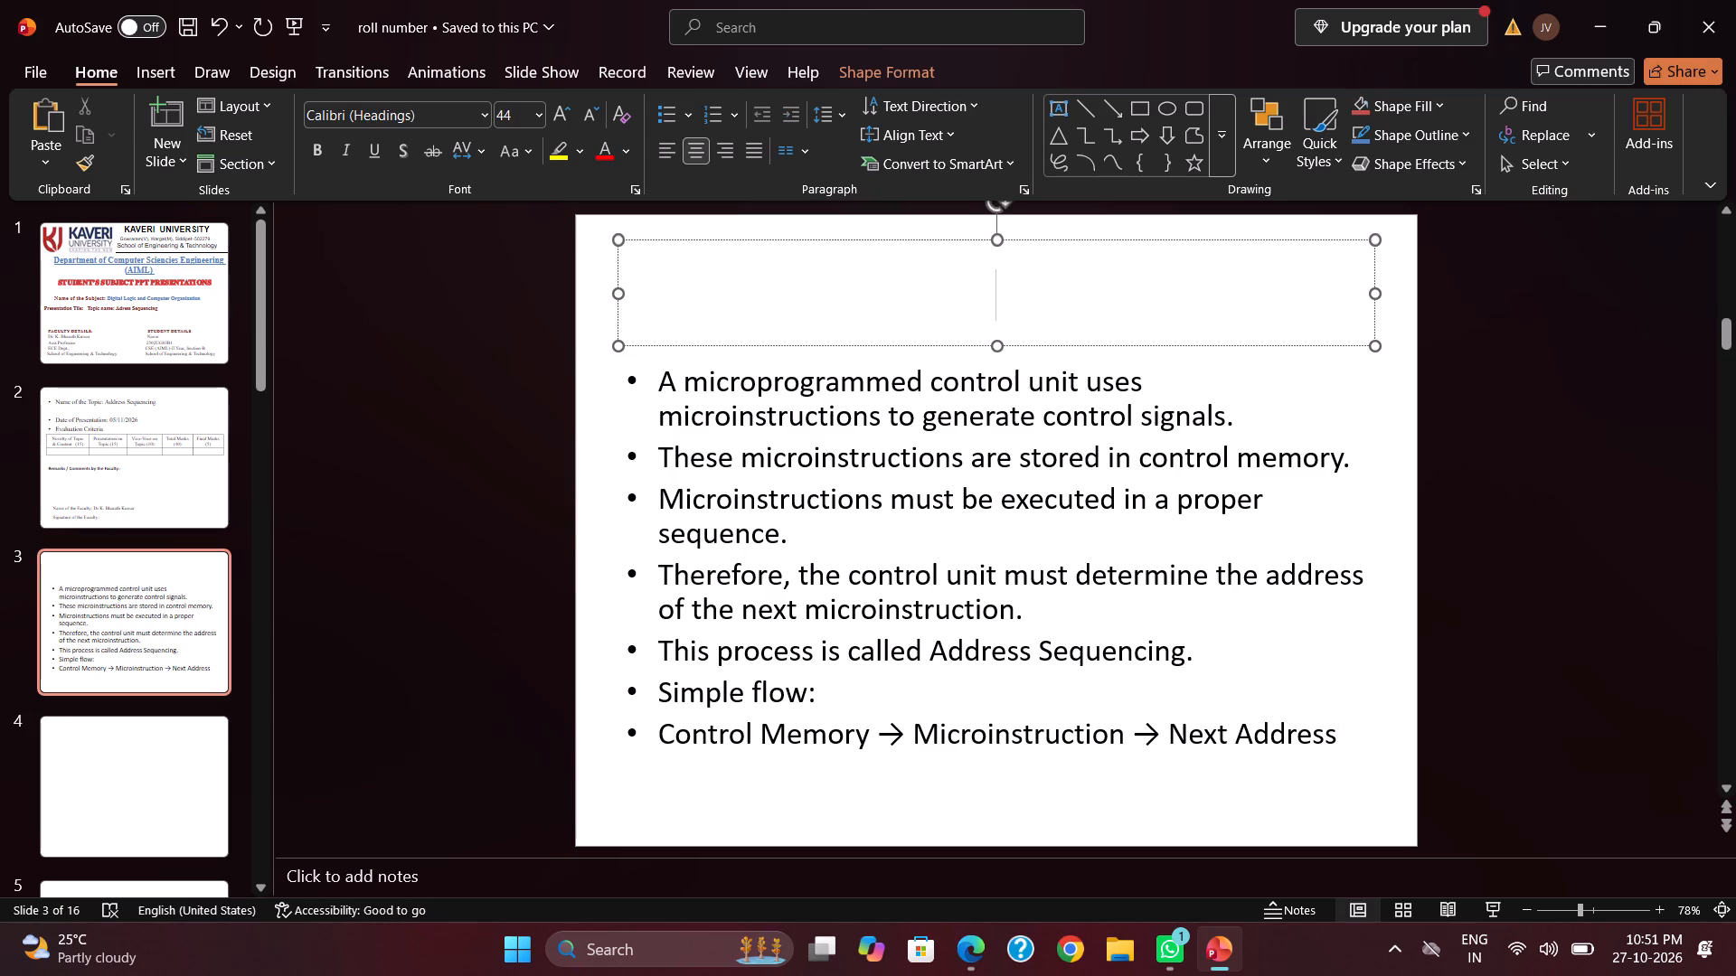
pyautogui.write('Intros')
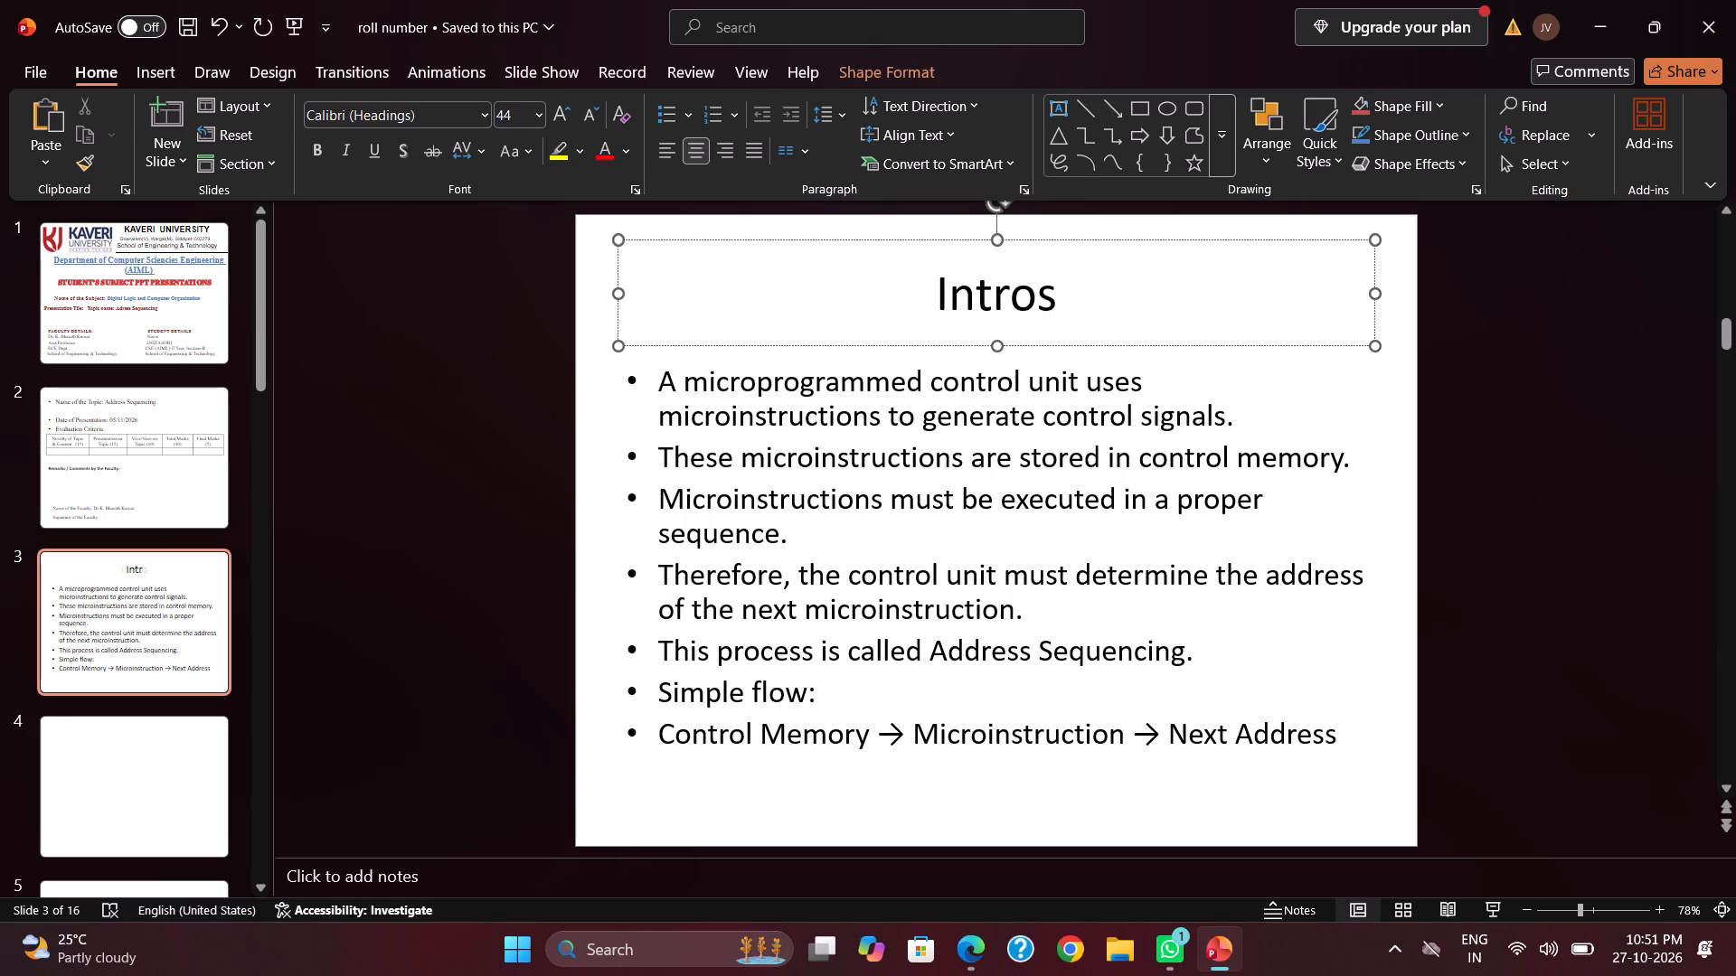
pyautogui.press('BackSpace')
pyautogui.write('duction:')
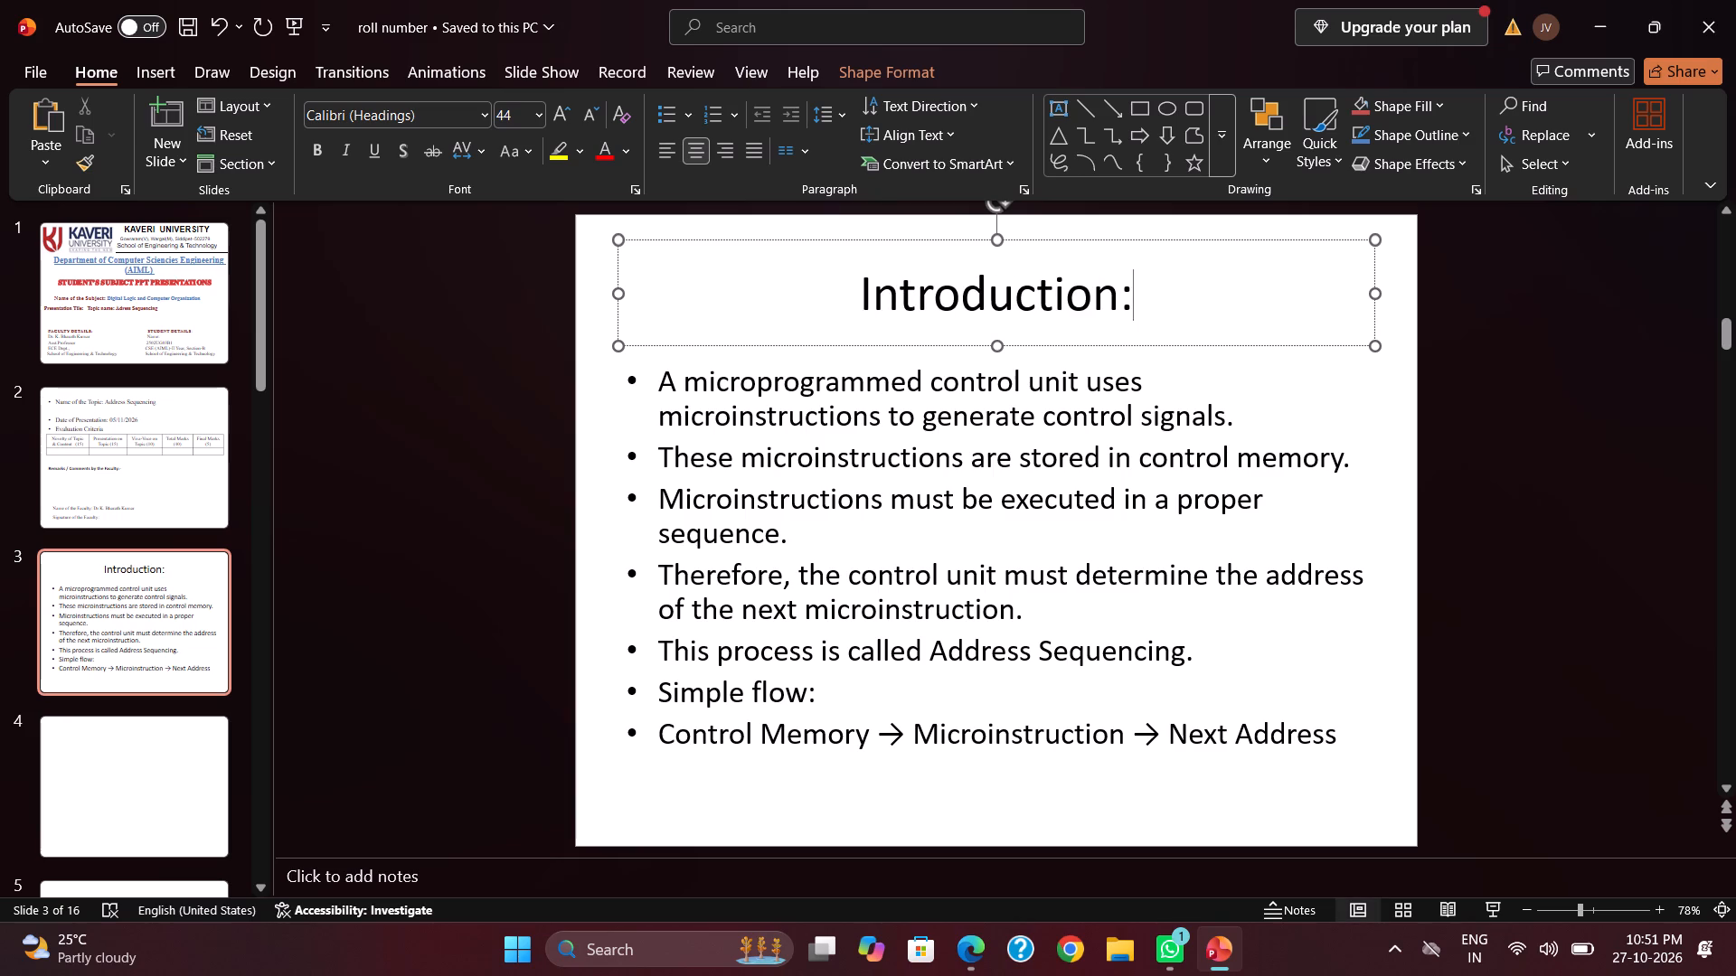
# Underline the whole "Introduction:" title on slide 3.
pyautogui.moveTo(1137, 294); pyautogui.dragTo(1012, 292)
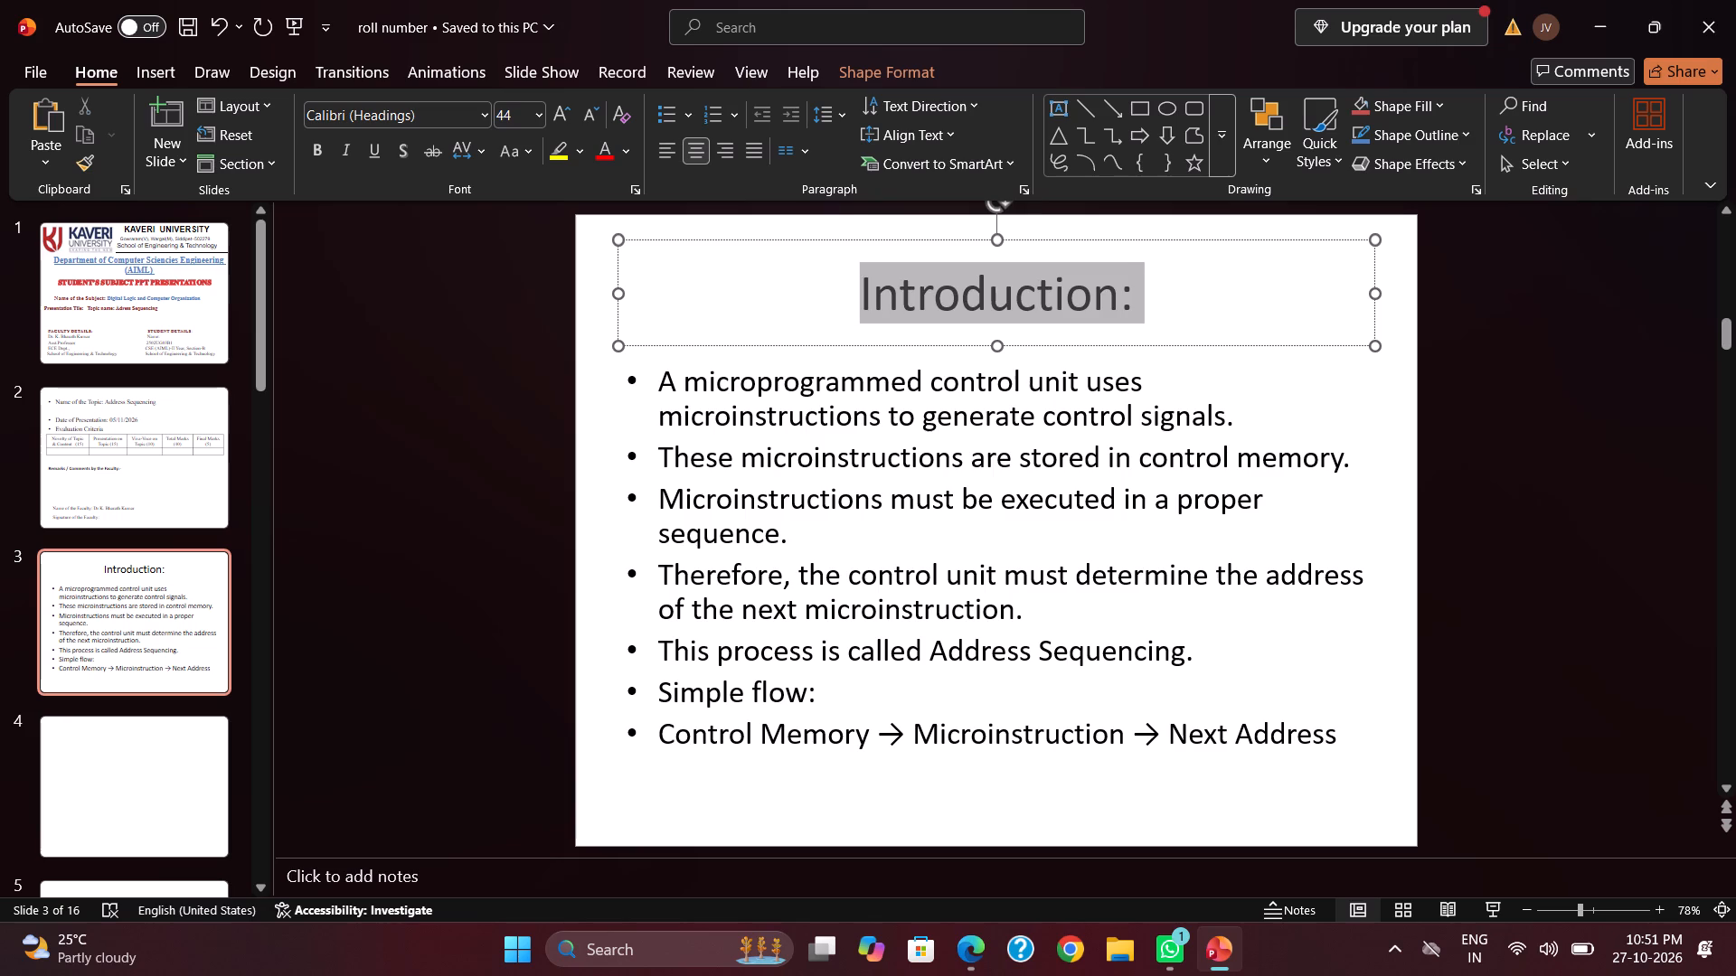
pyautogui.moveTo(1012, 292); pyautogui.dragTo(860, 282)
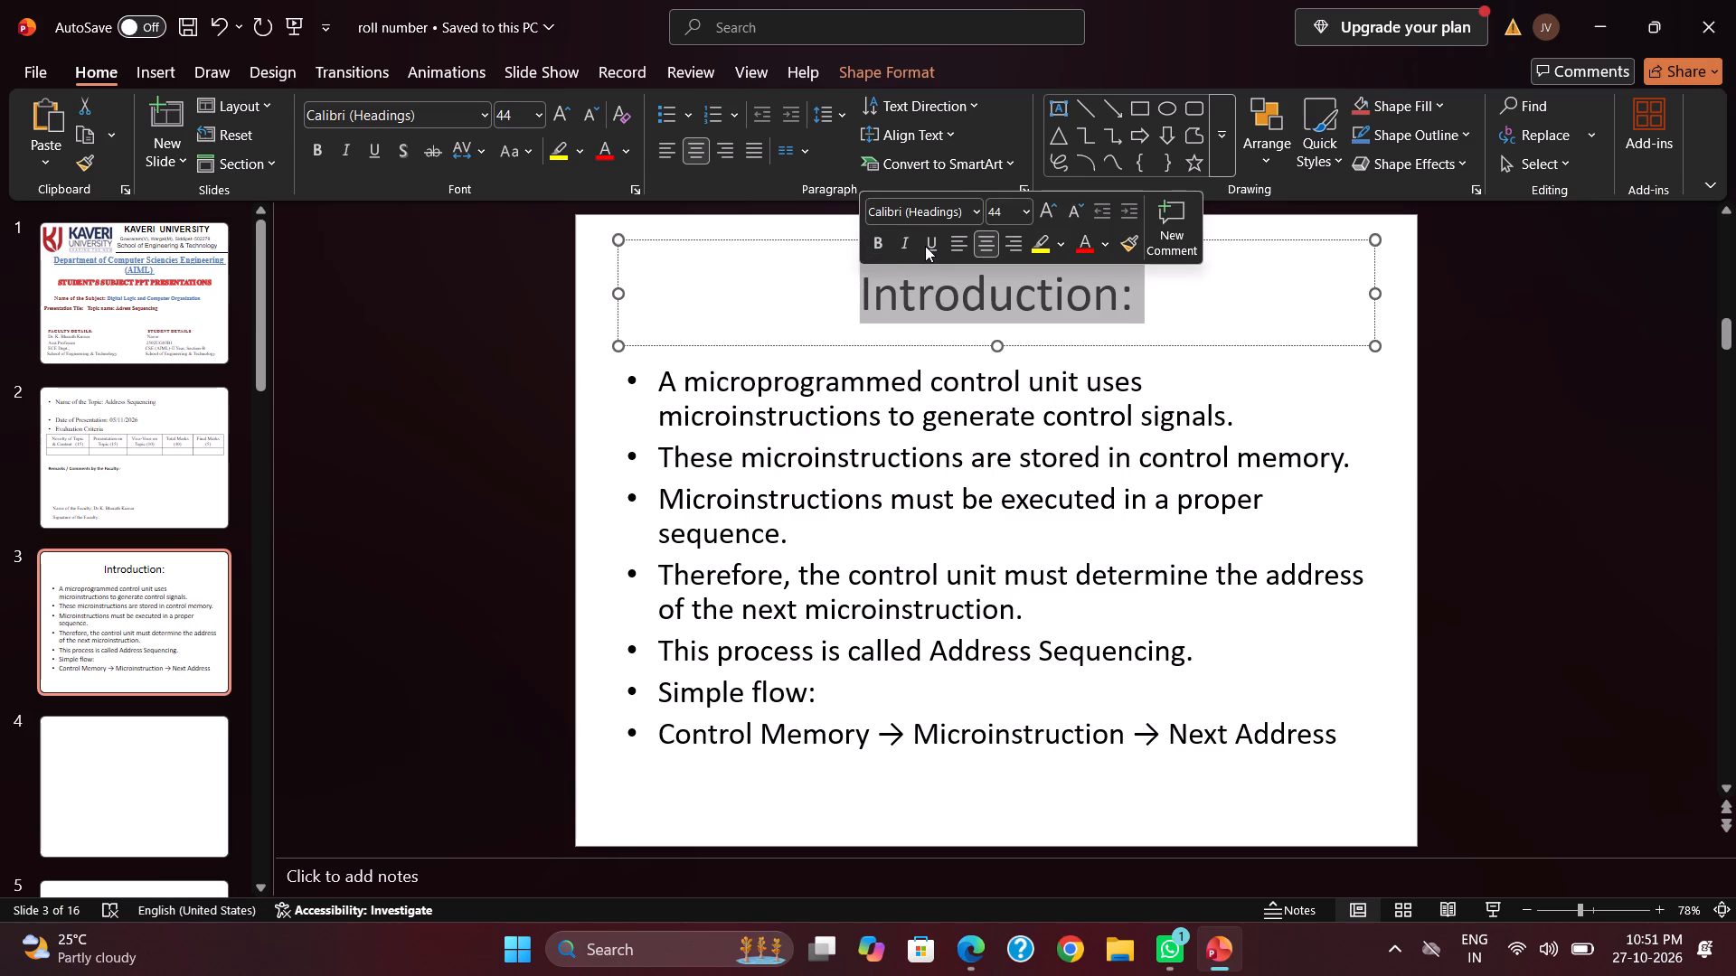
pyautogui.click(926, 245)
pyautogui.click(771, 285)
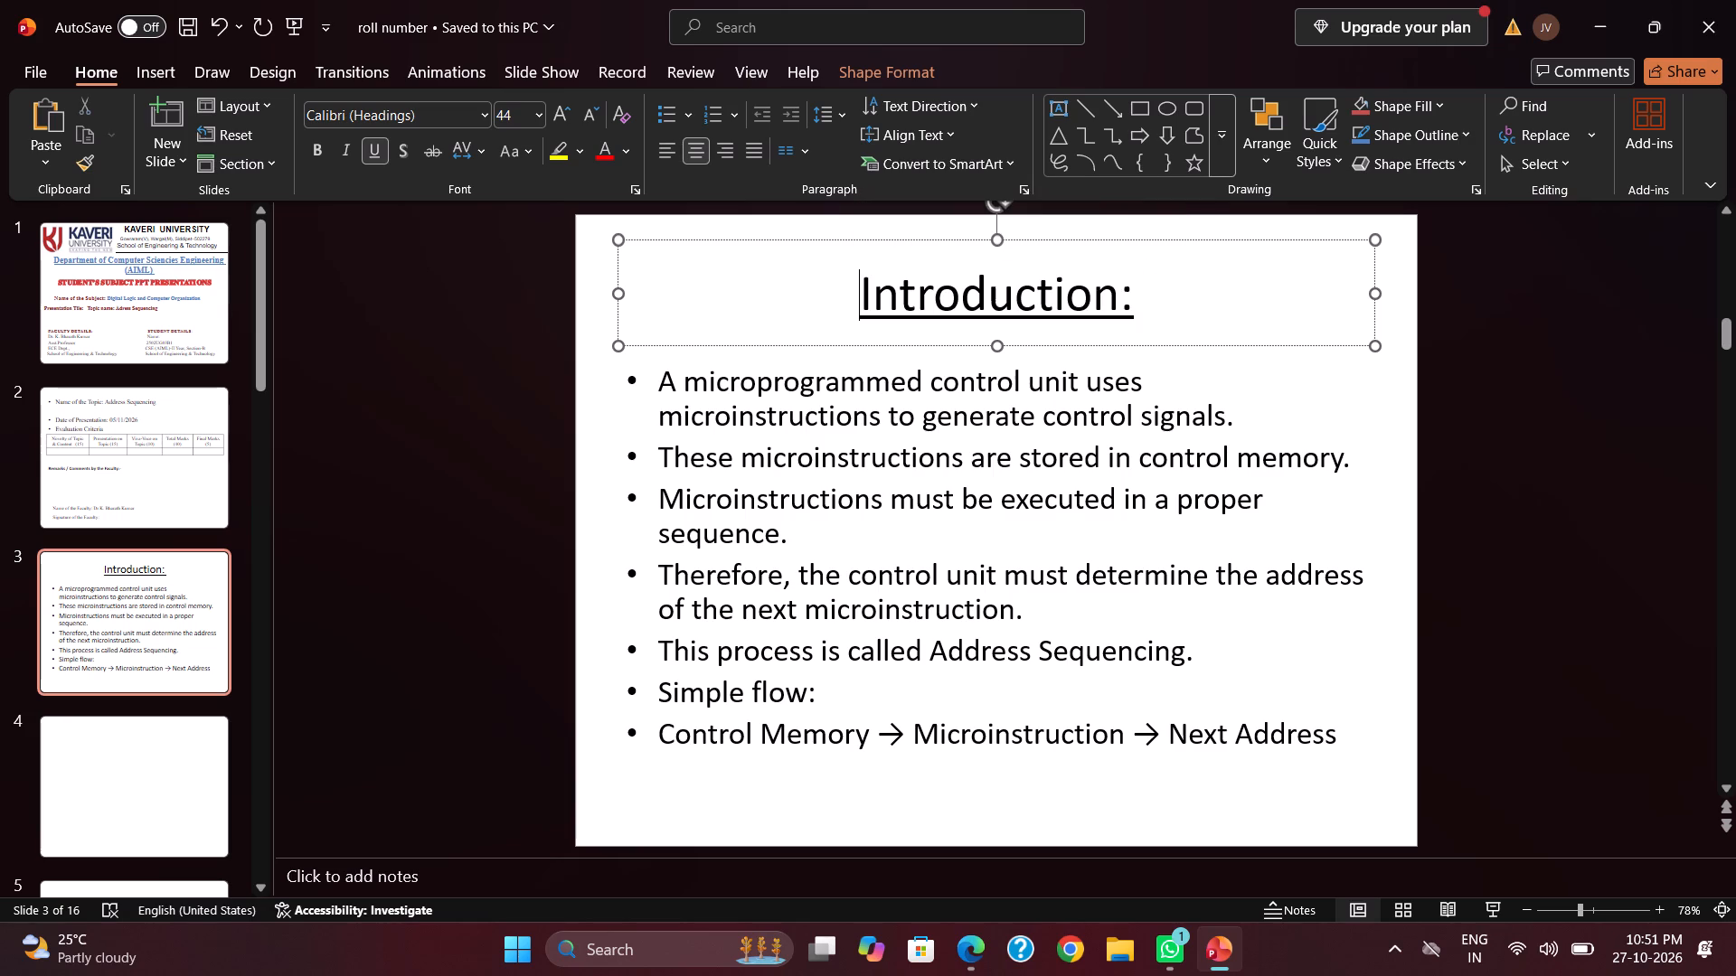
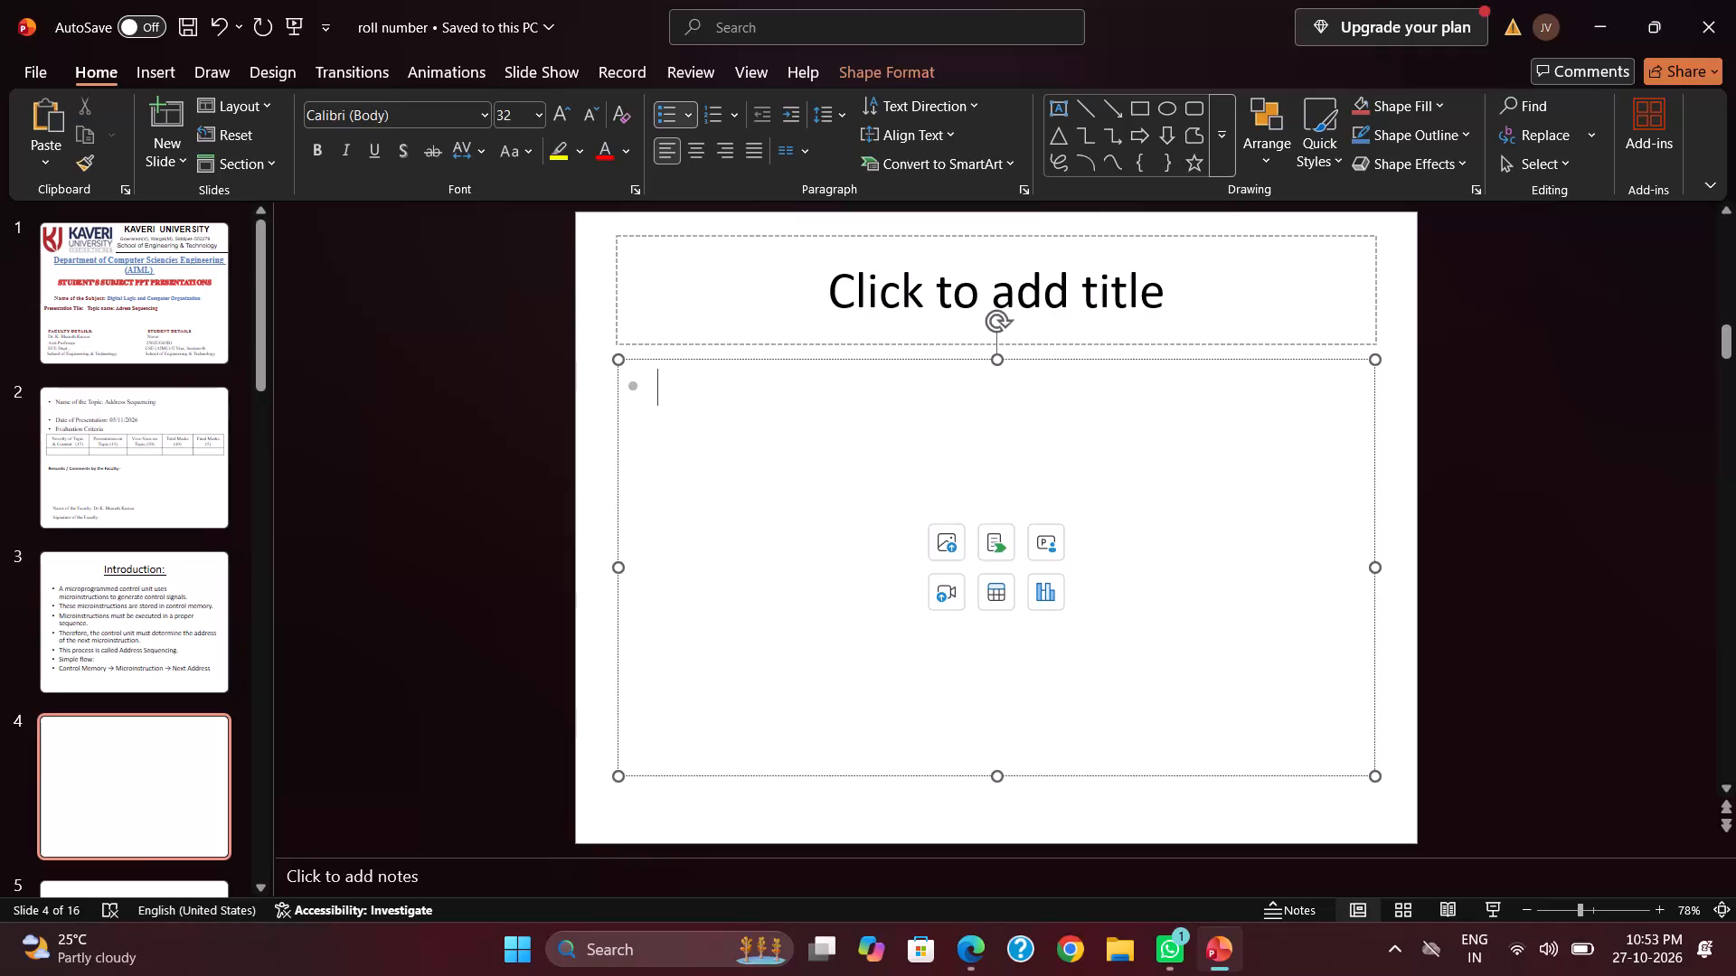
# Paste the copied definition of Address Sequencing into slide 4's content placeholder.
pyautogui.hotkey('ctrl', 'v')
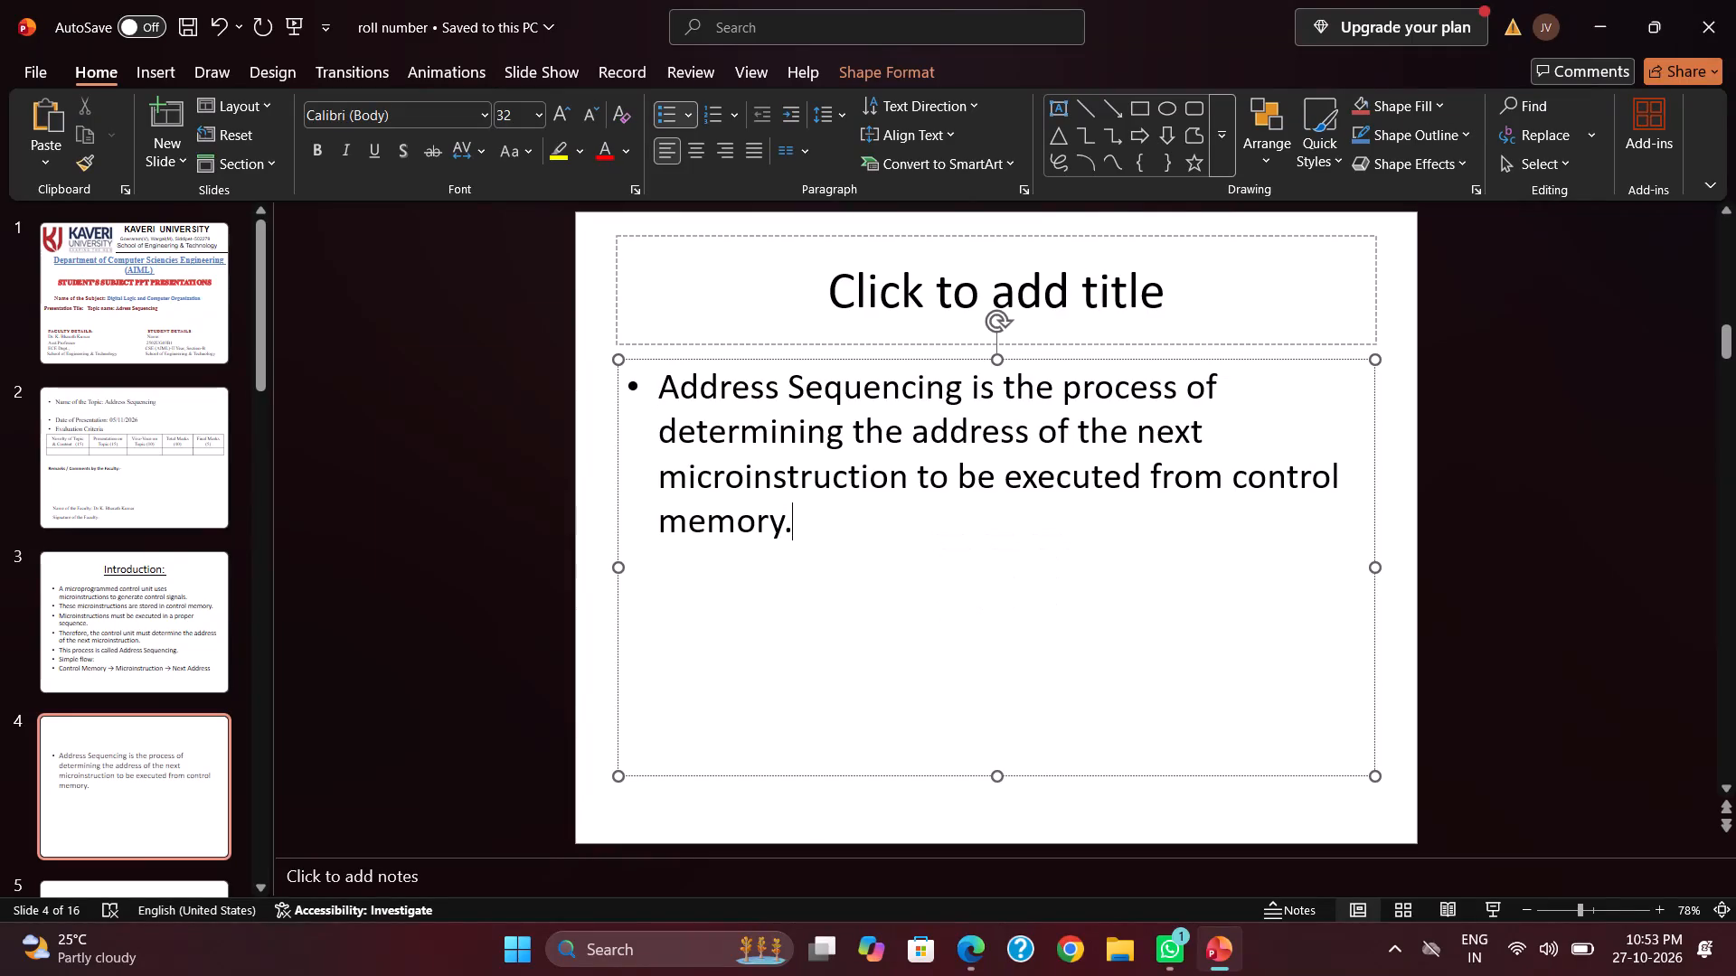
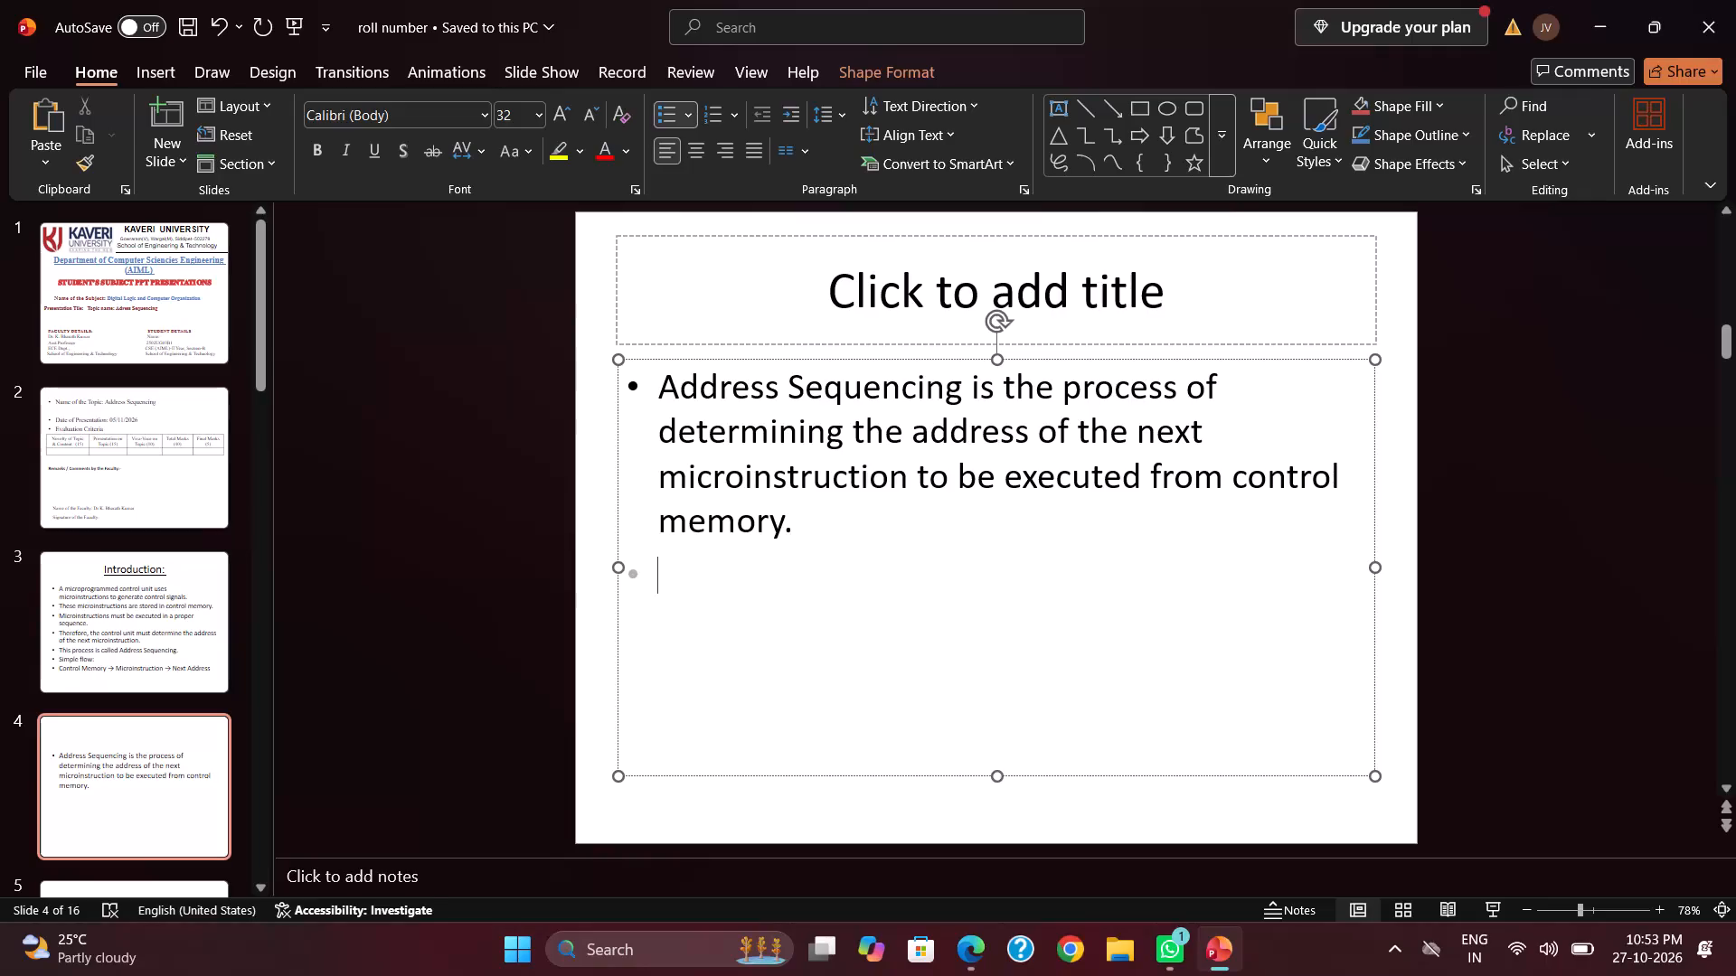
# Paste the copied "Example:" and "Address 10 → 11 → 12 → 13" bullets below the address sequencing definition on slide 4.
pyautogui.hotkey('ctrl', 'v')
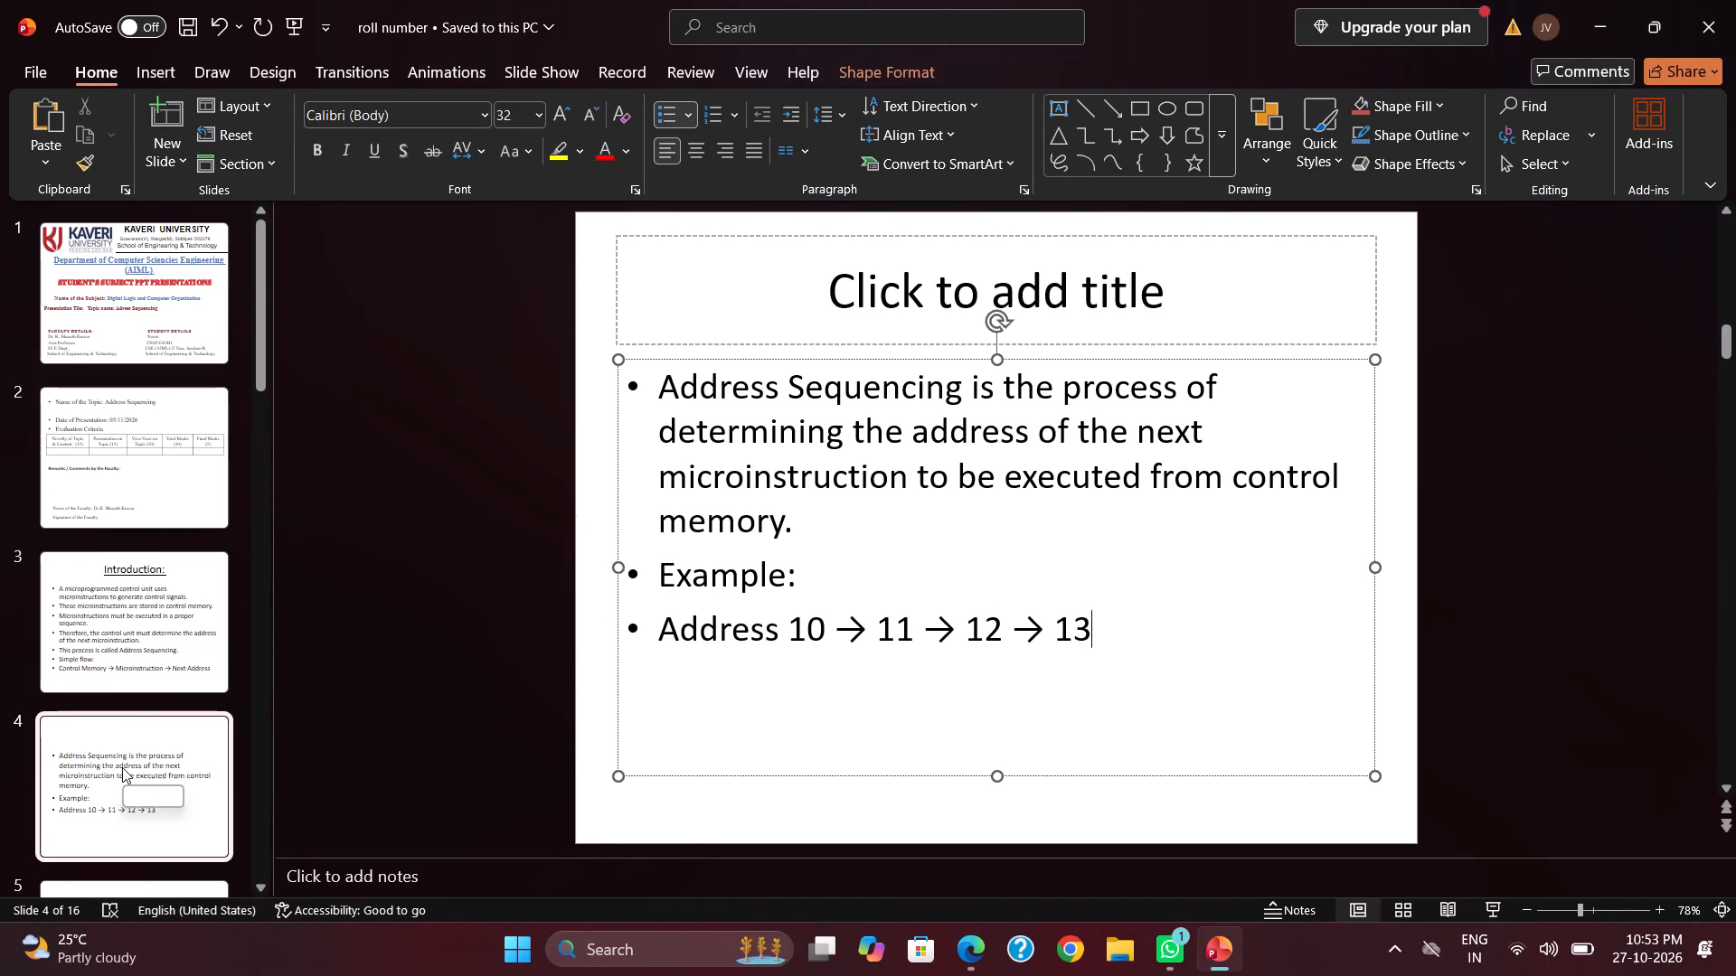
# Open slide 5, the blank content slide after the address sequencing definition.
pyautogui.scroll(-1, 122, 767)
pyautogui.click(177, 530)
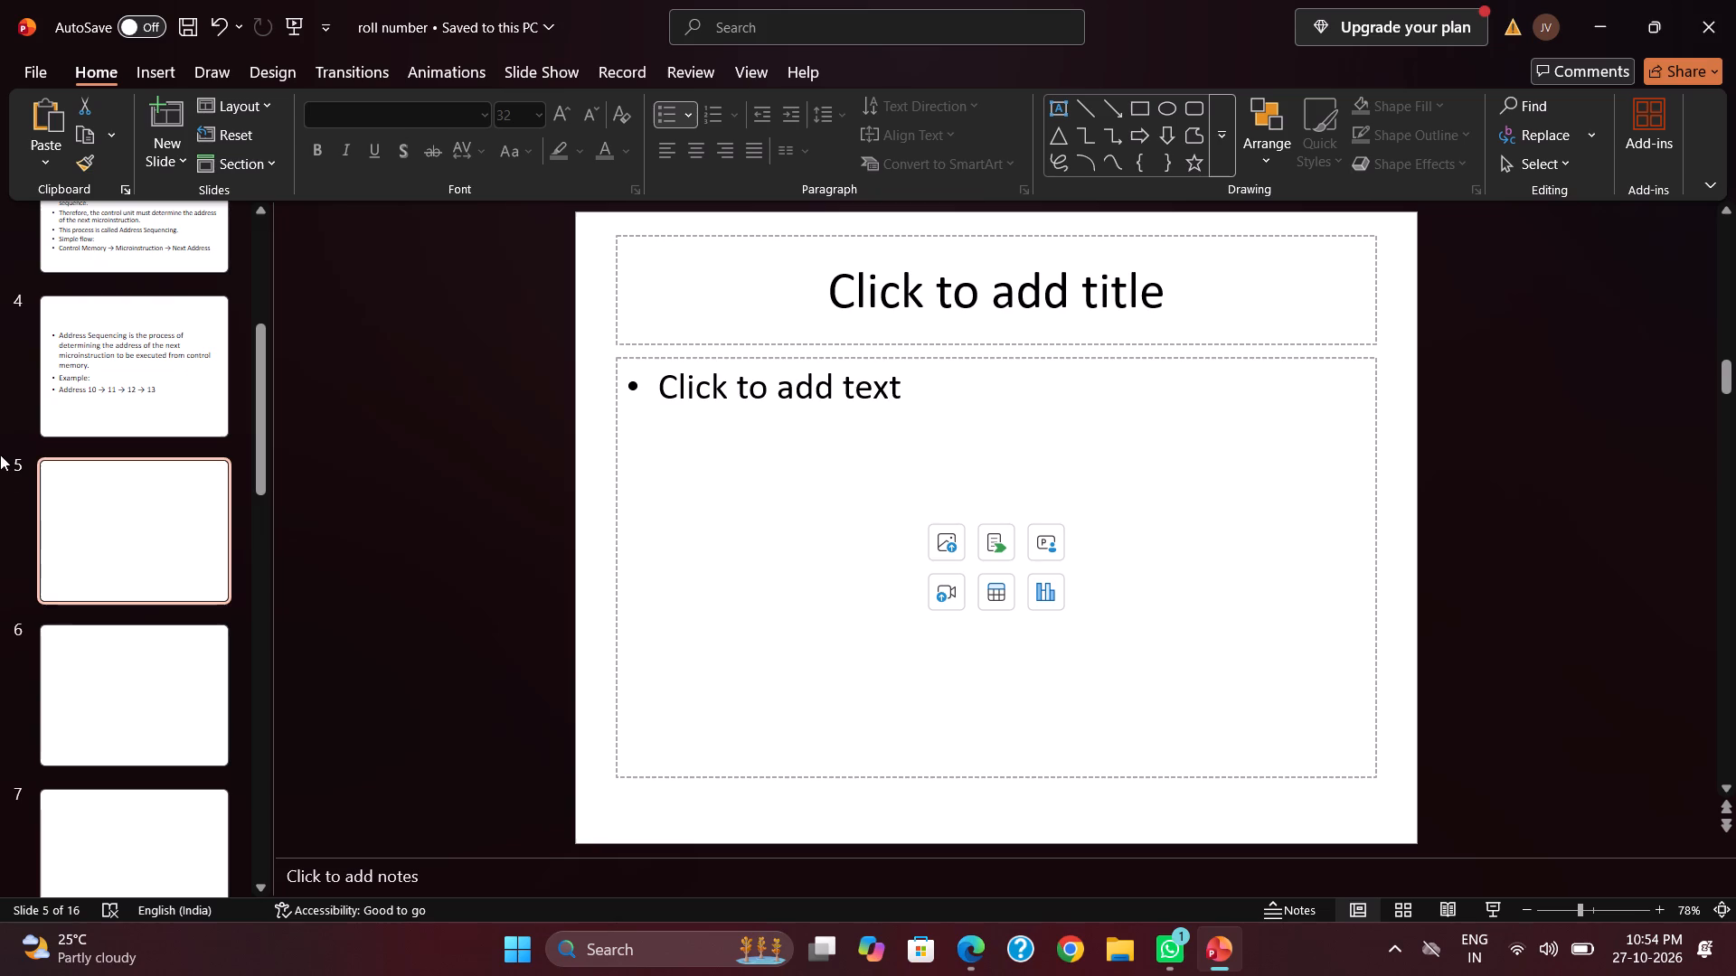
# Minimize the presentation window to show the desktop.
pyautogui.click(1585, 21)
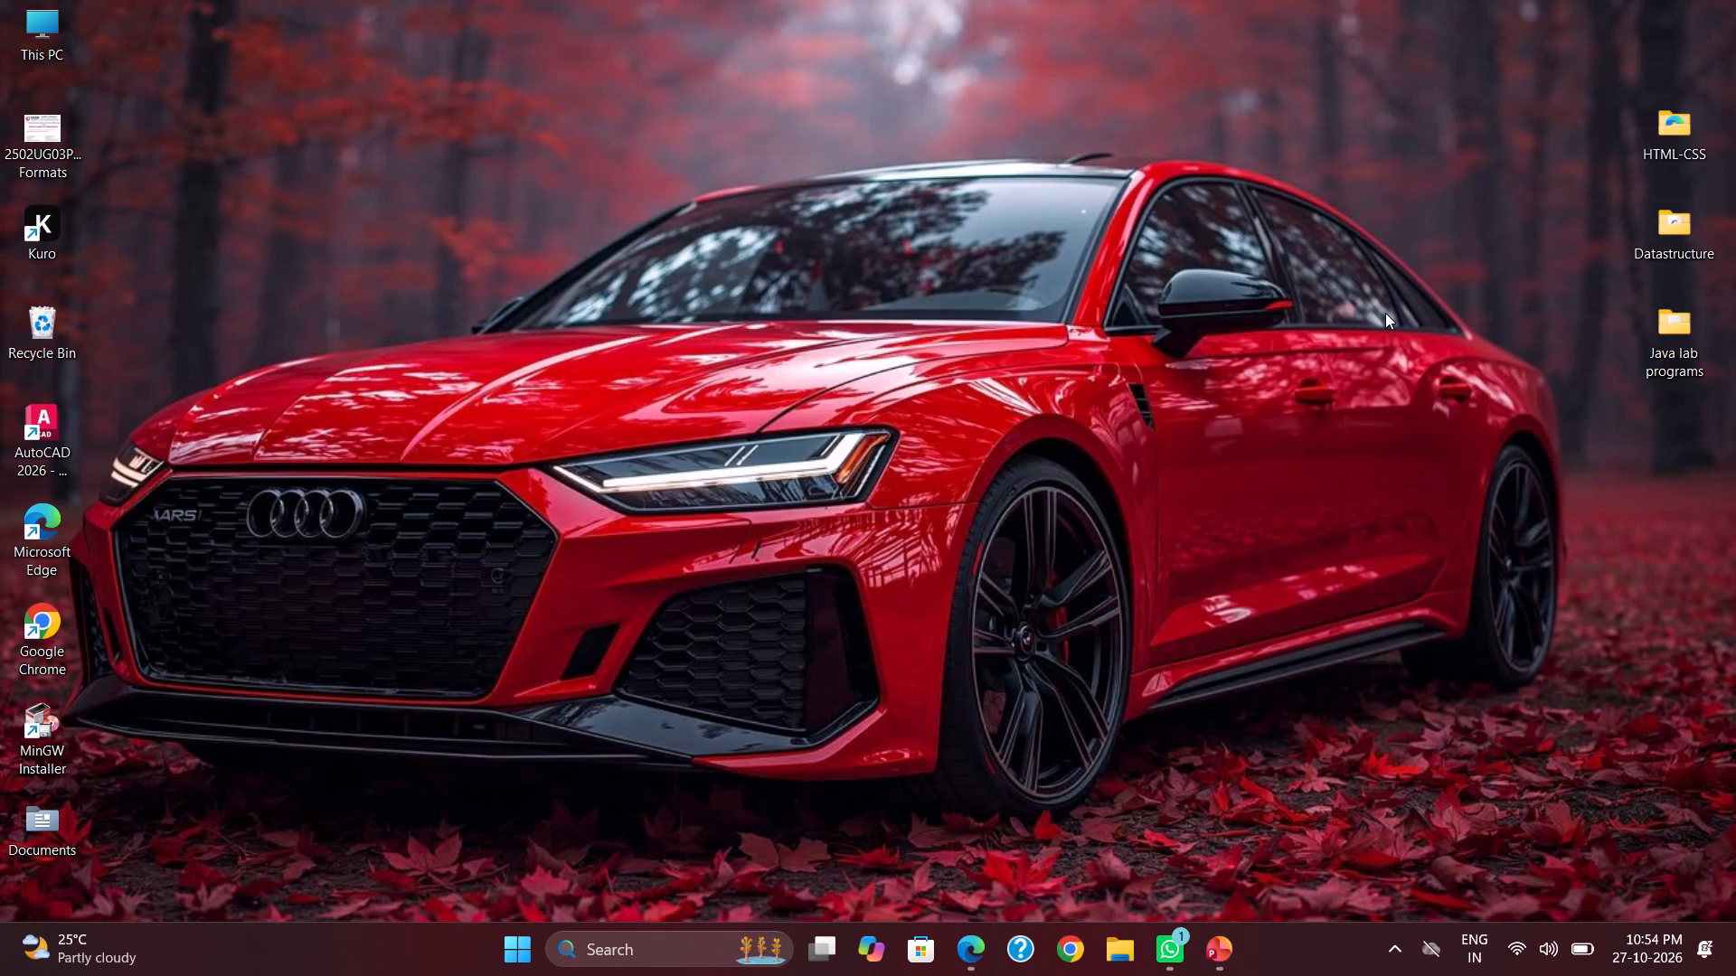
# In File Explorer, share the DLCO Instruction Formats presentation from the Desktop folder through WhatsApp.
pyautogui.click(1116, 944)
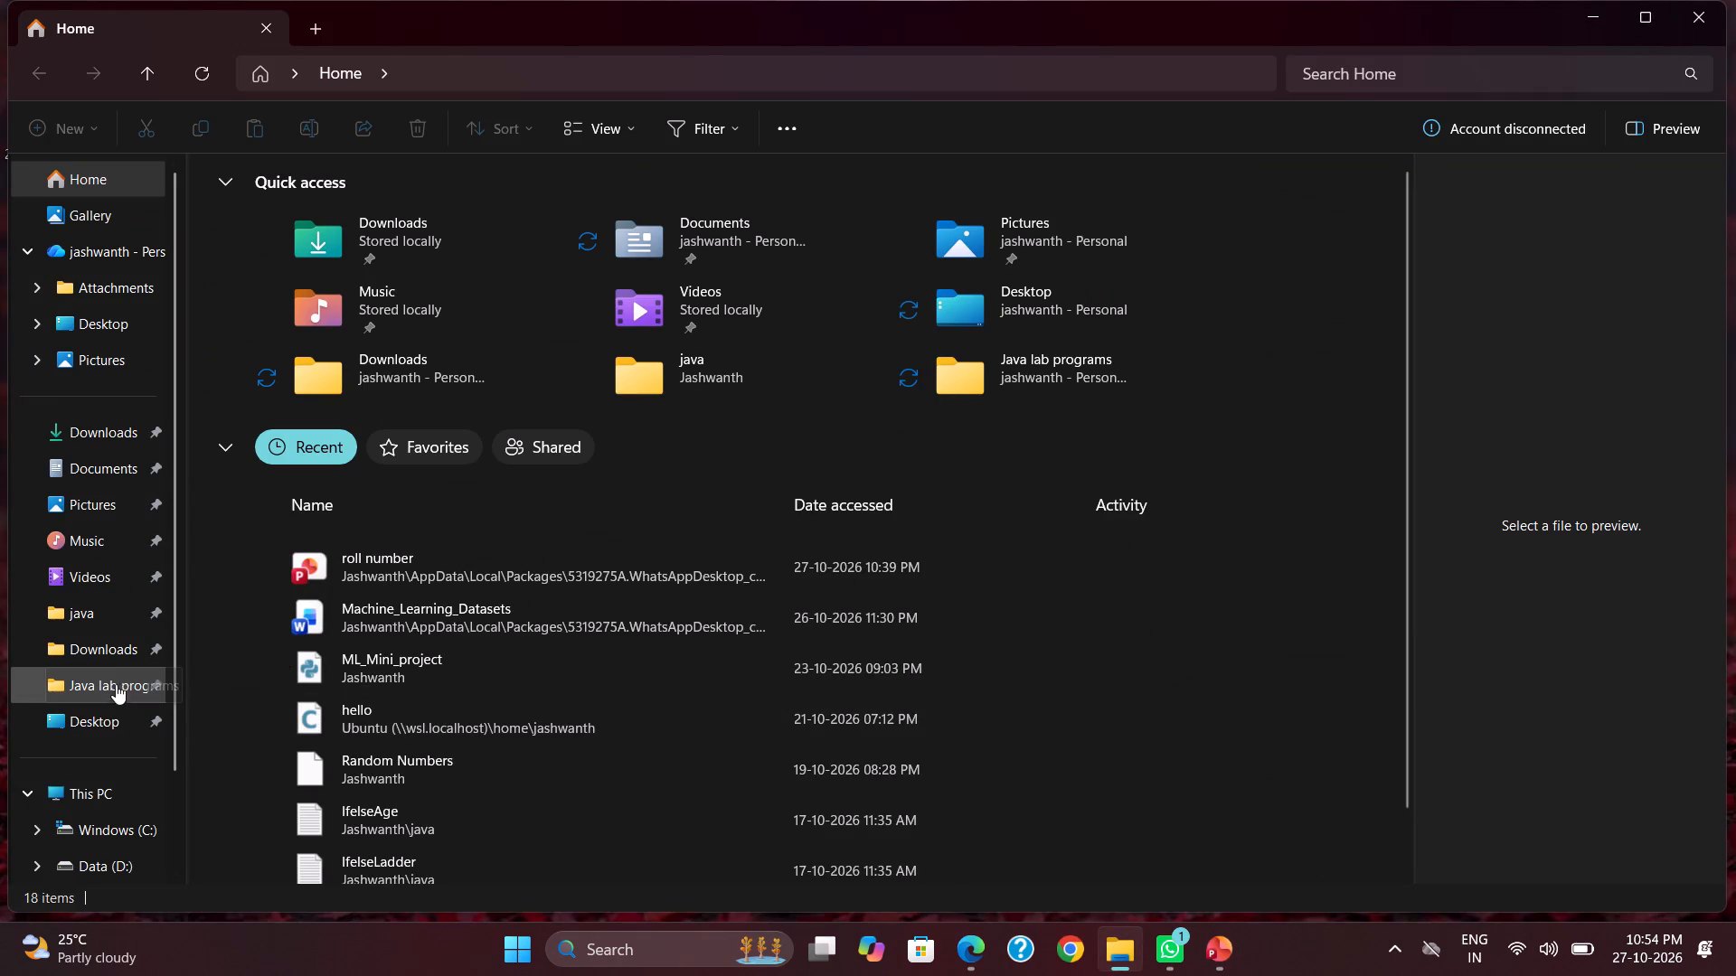
pyautogui.click(110, 711)
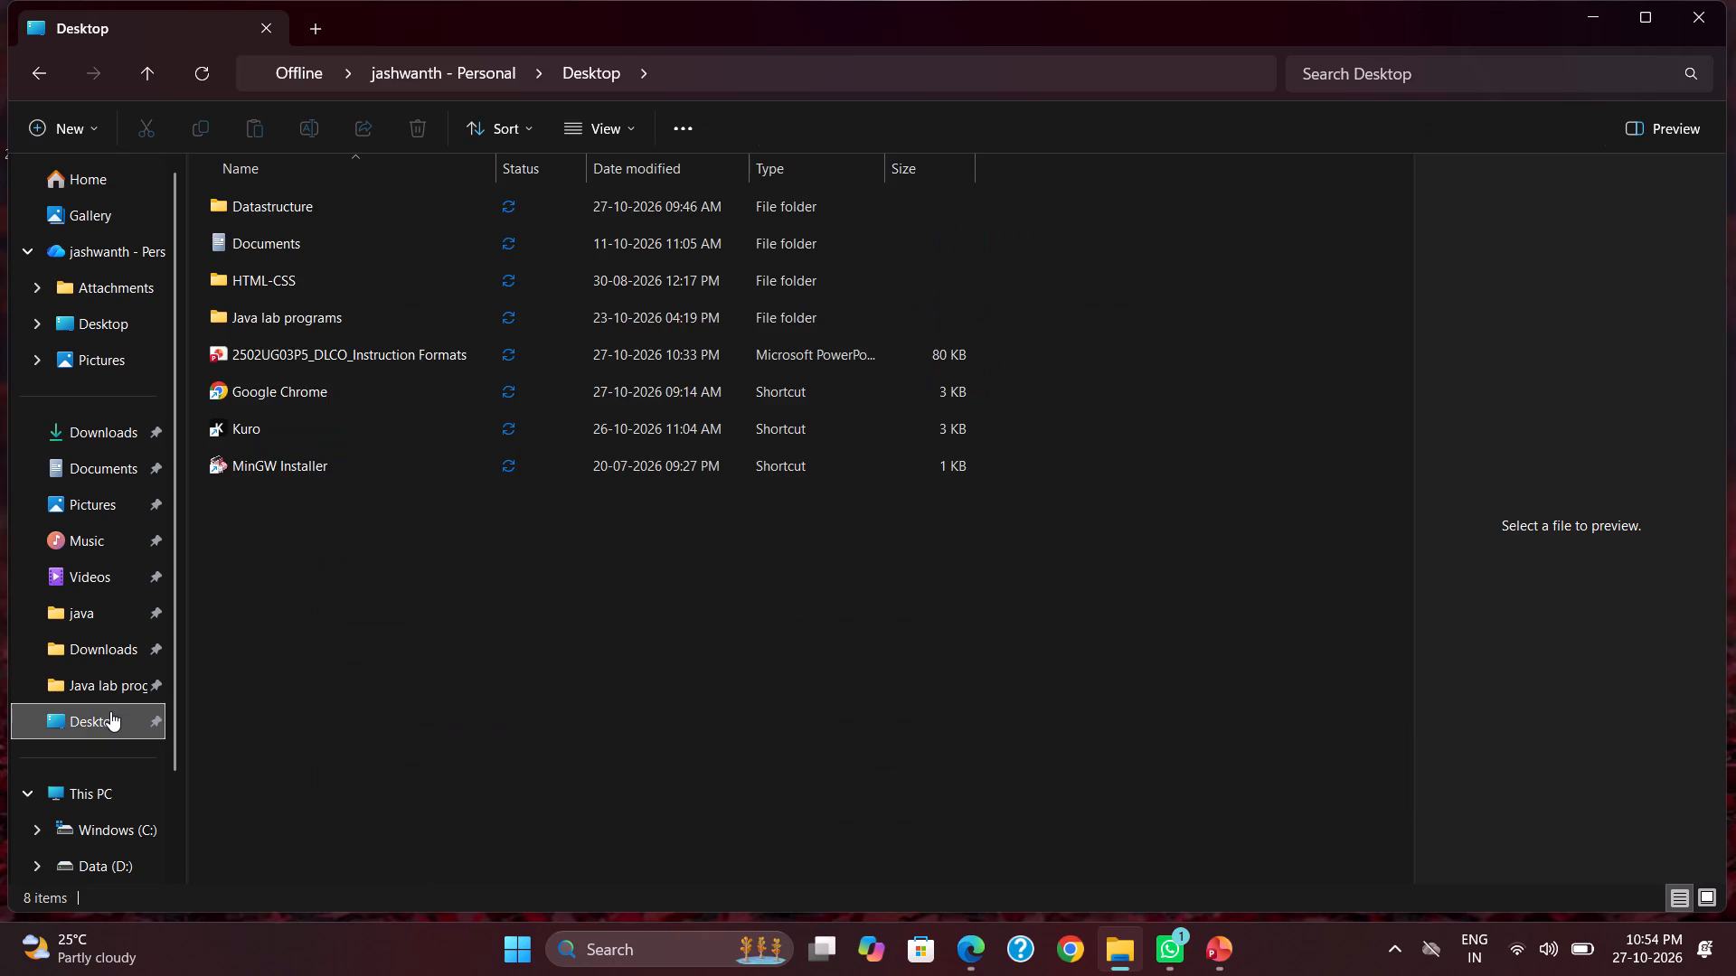
pyautogui.click(401, 357)
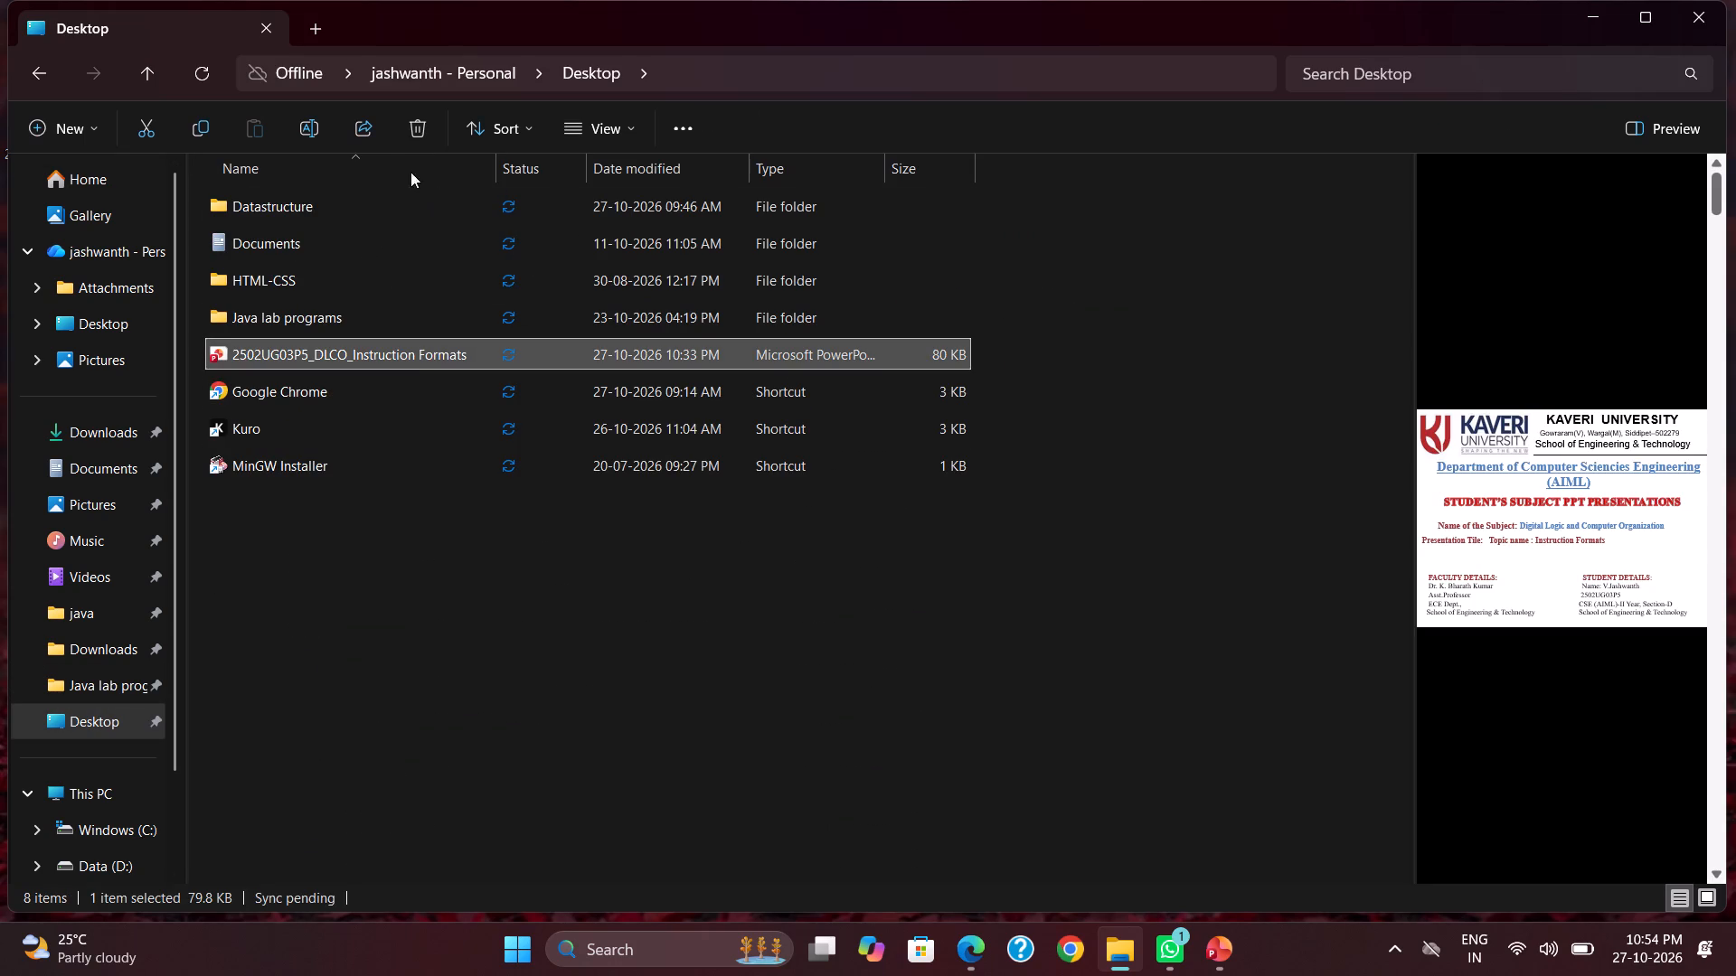
pyautogui.click(371, 130)
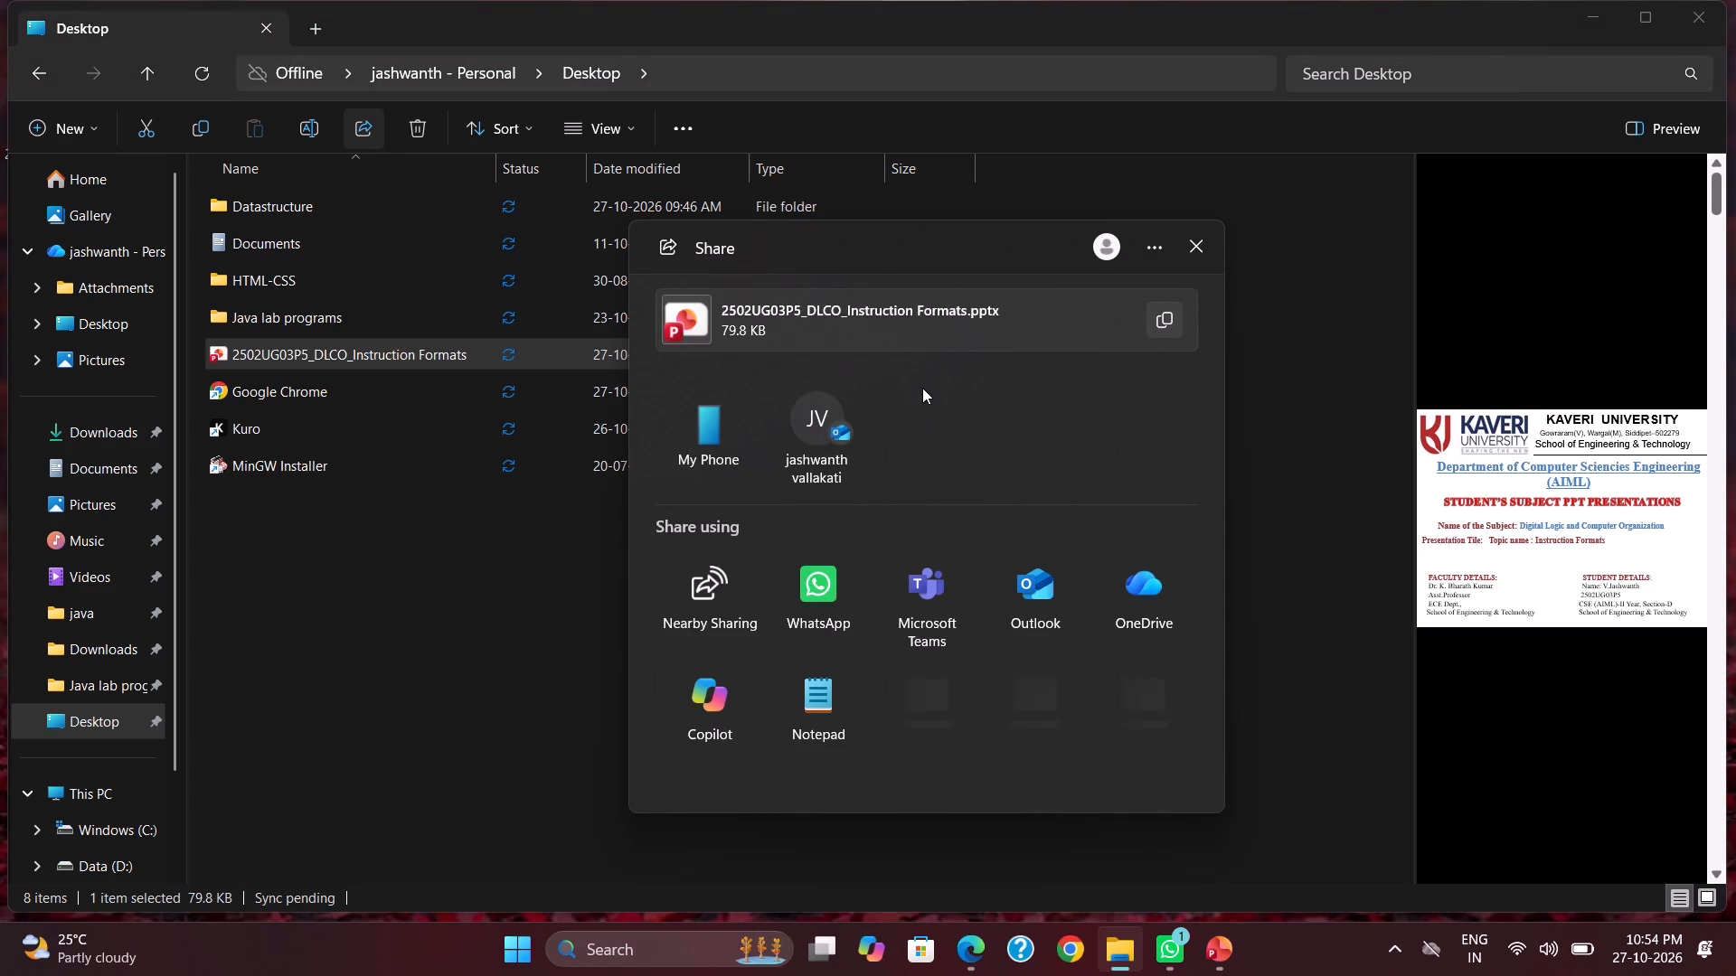
pyautogui.click(831, 595)
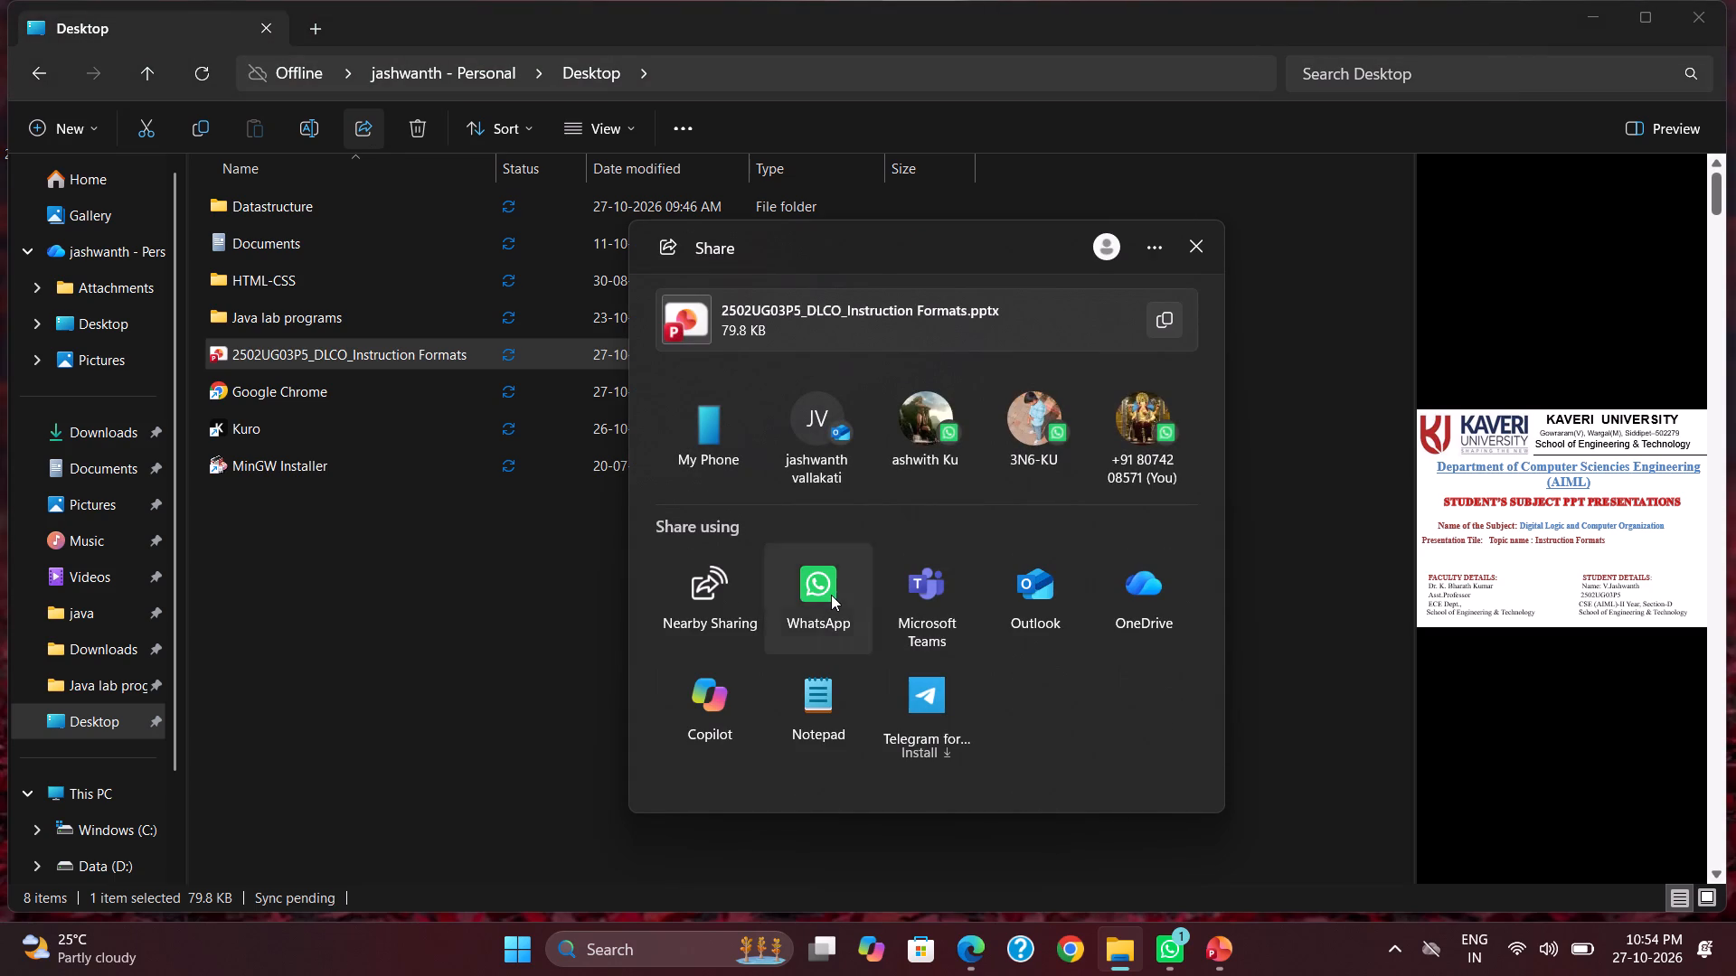
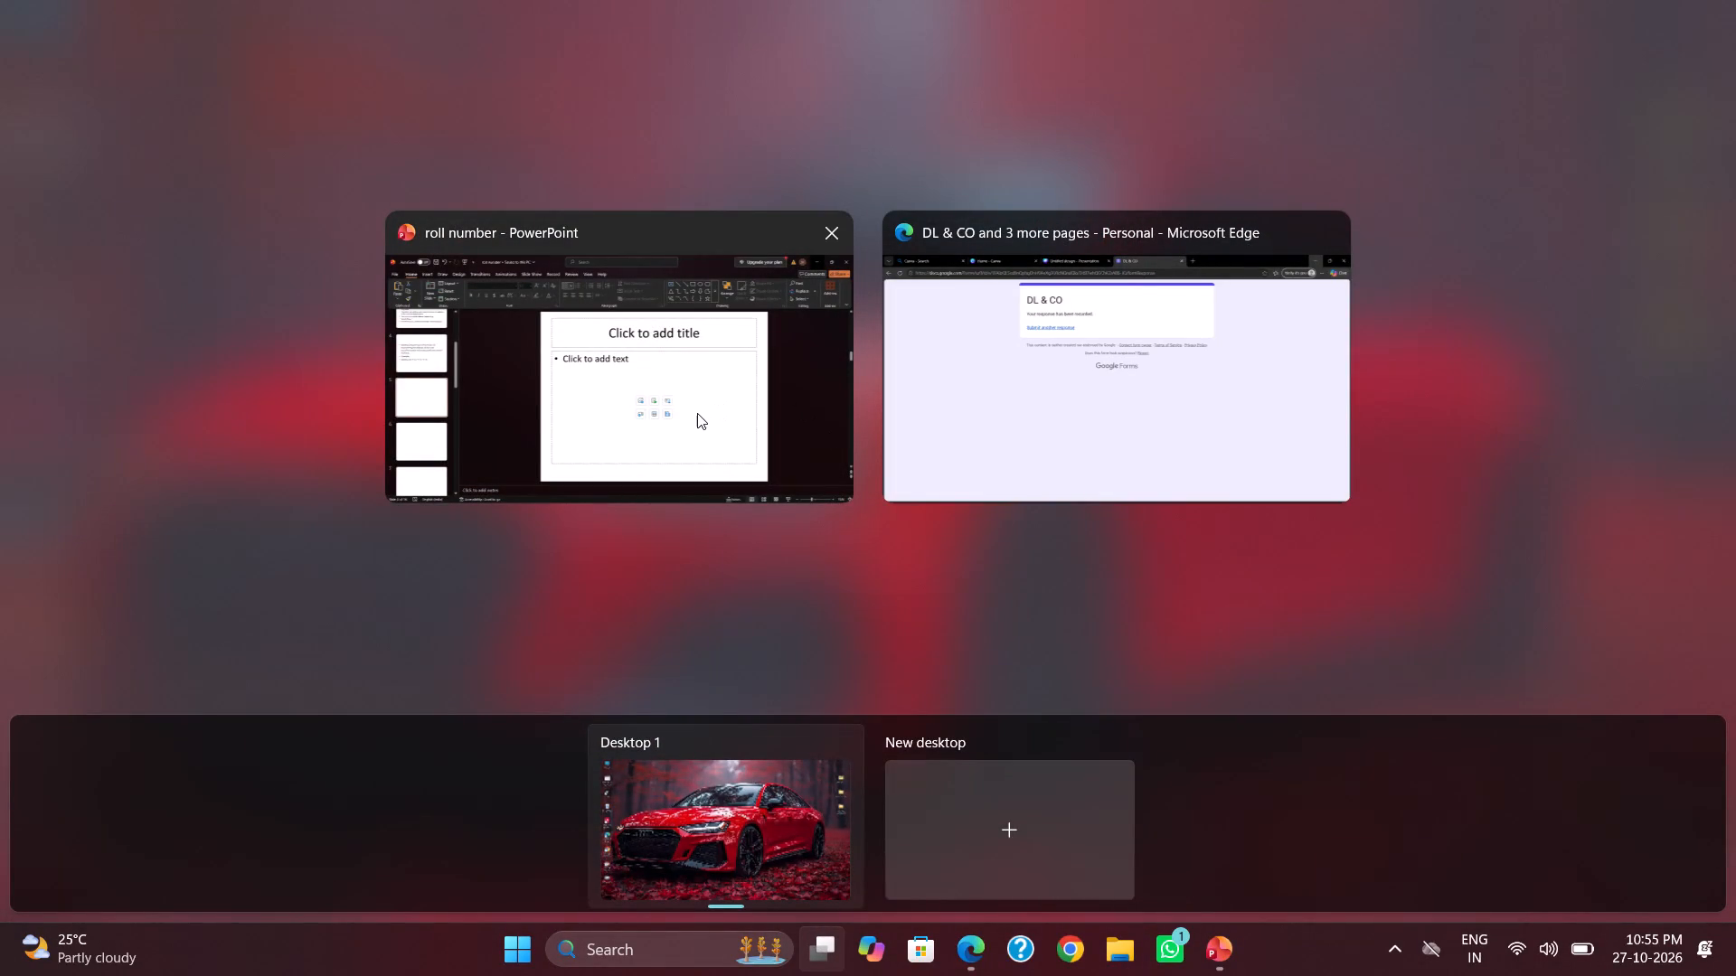
# Switch back to the "roll number" presentation in PowerPoint.
pyautogui.click(697, 413)
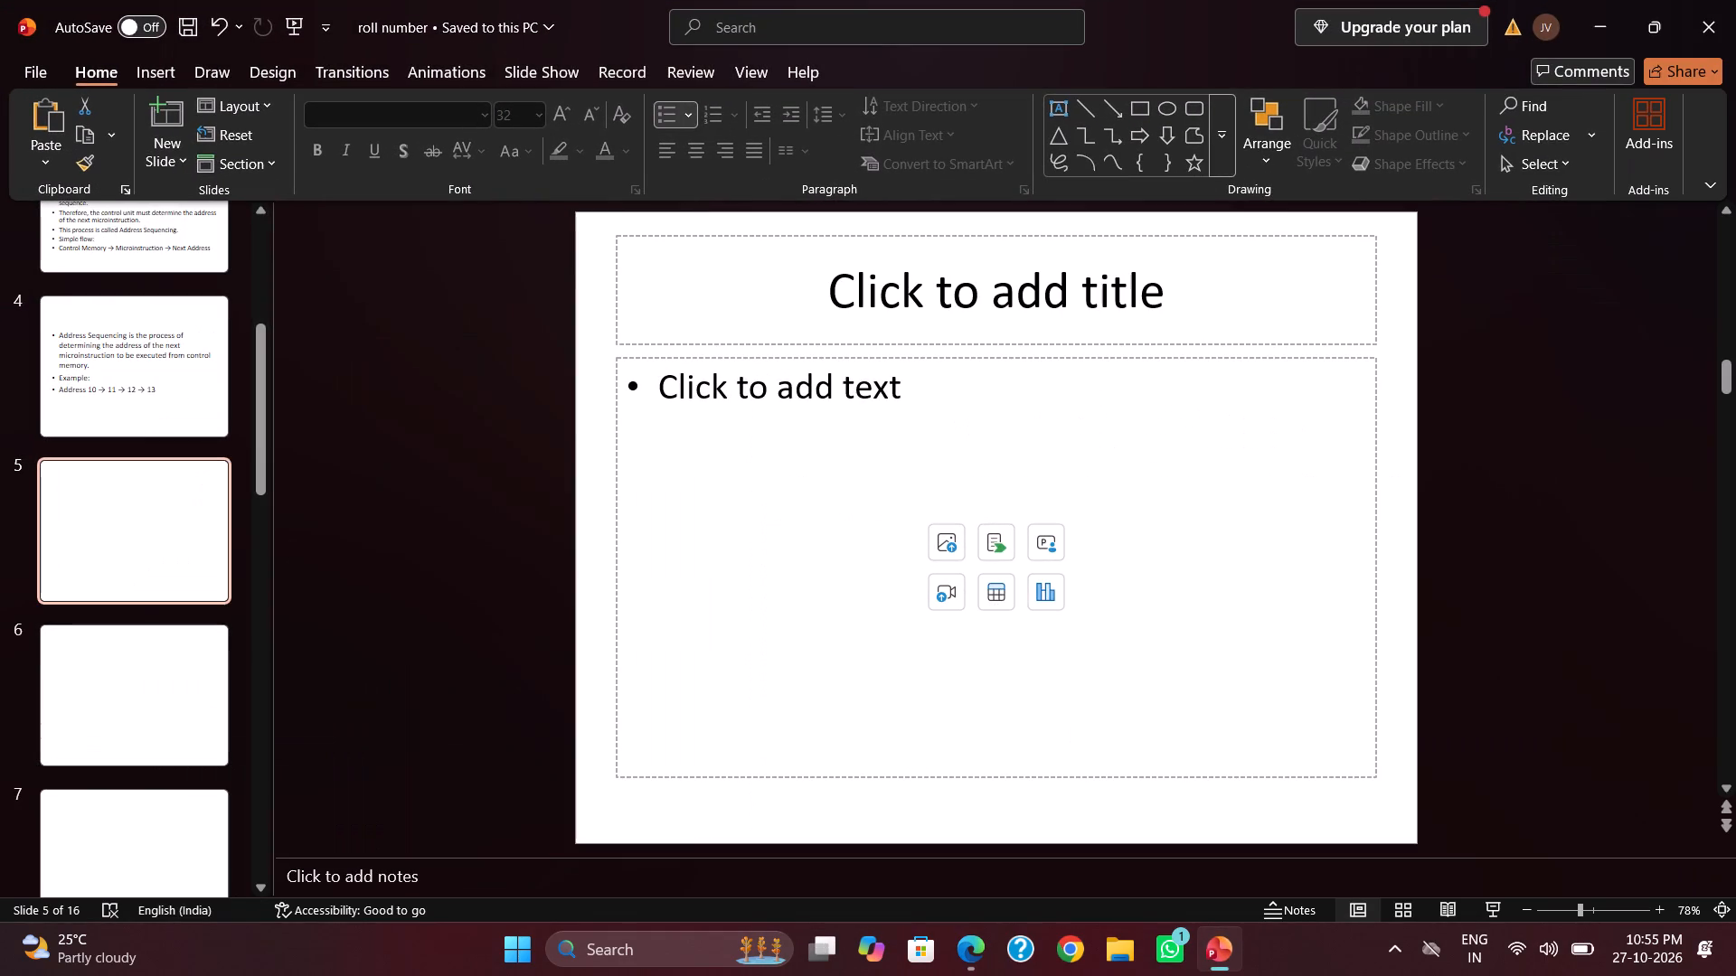
# Add the title "Address Sequencing:" to slide 4, above the pasted definition and example.
pyautogui.click(56, 397)
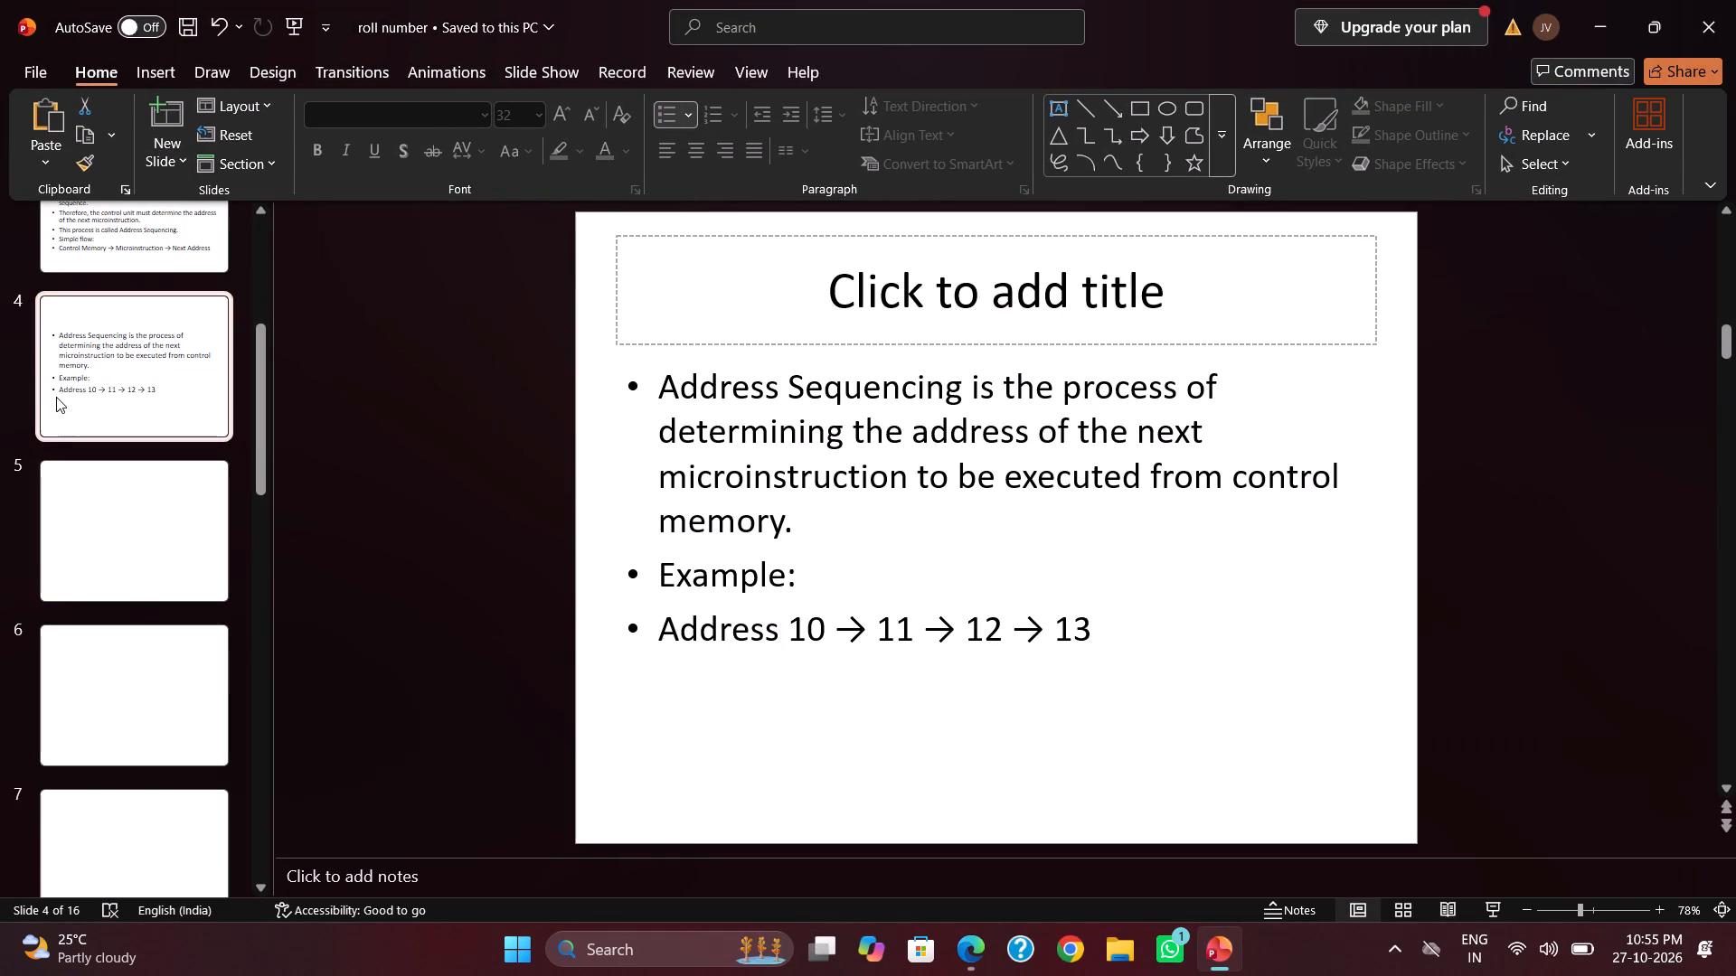
pyautogui.click(810, 302)
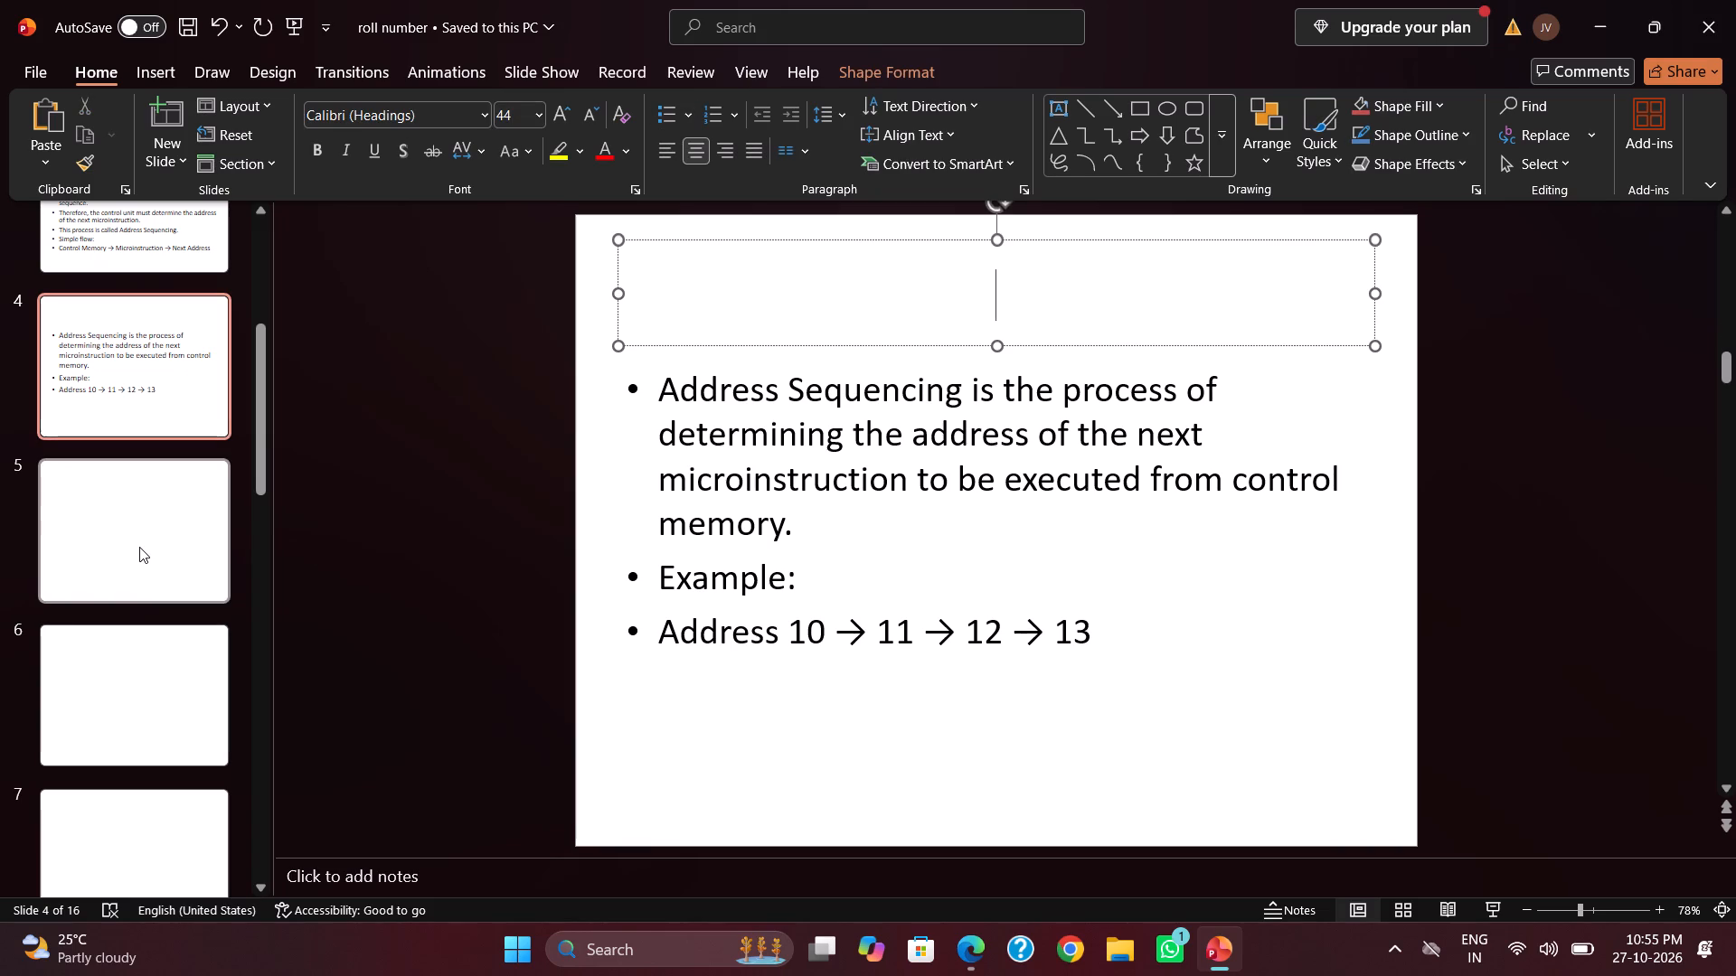
pyautogui.click(139, 547)
pyautogui.click(136, 408)
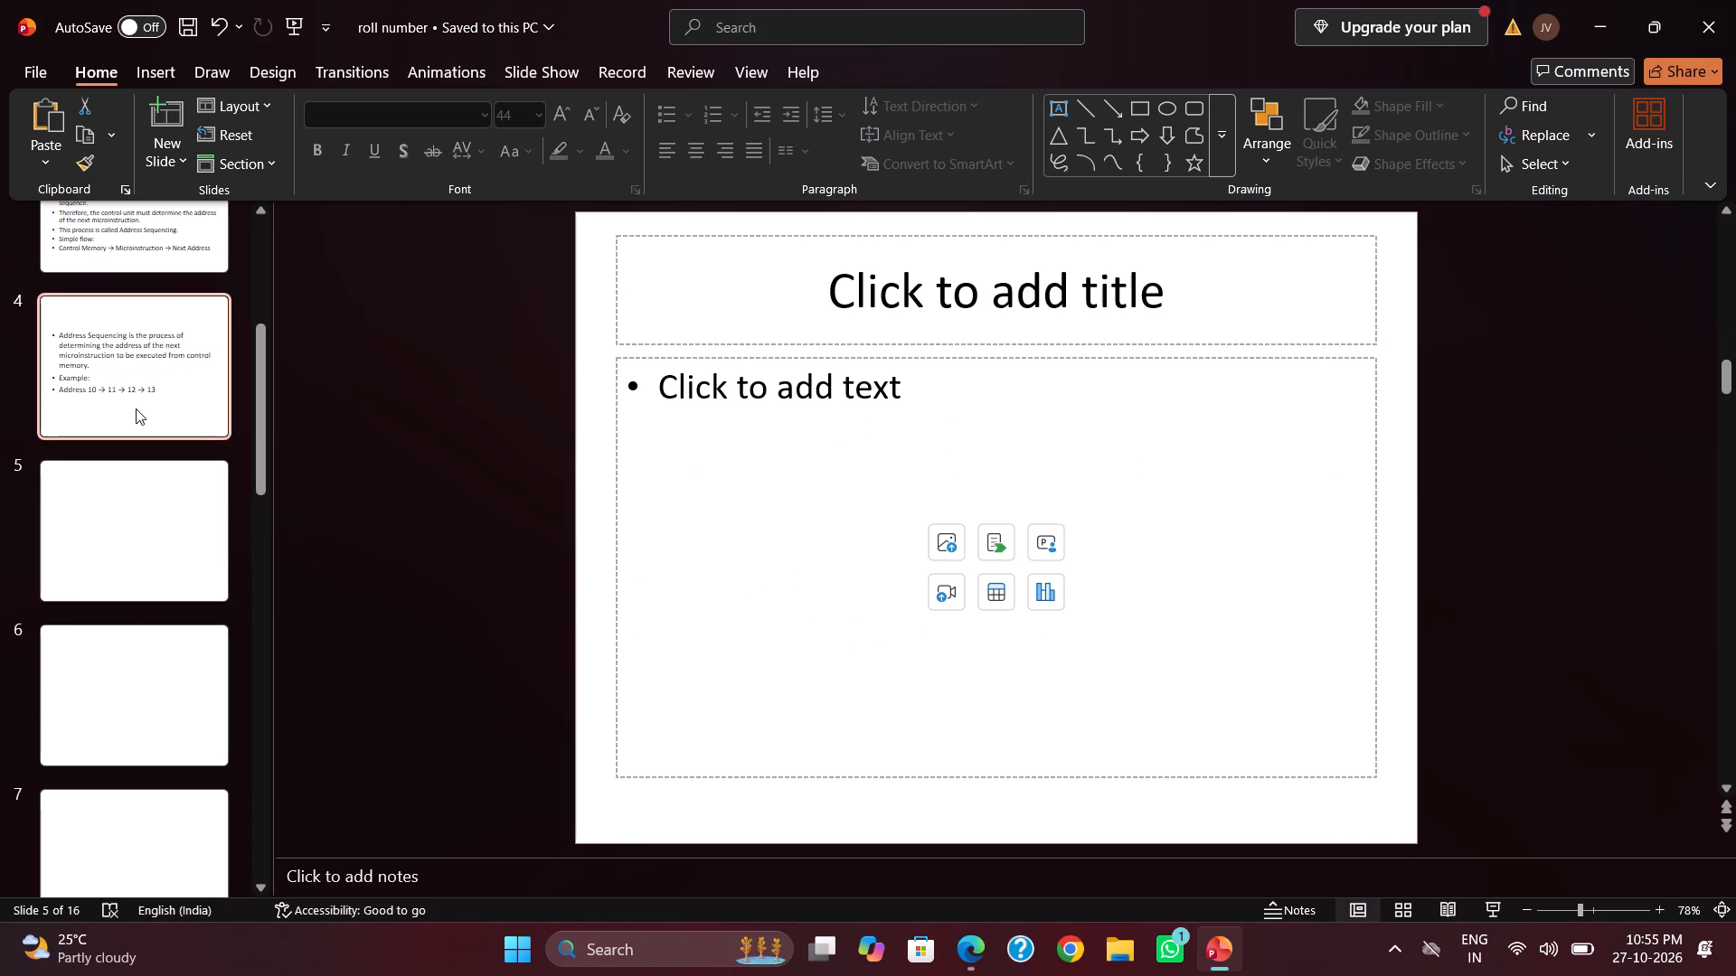
pyautogui.click(722, 297)
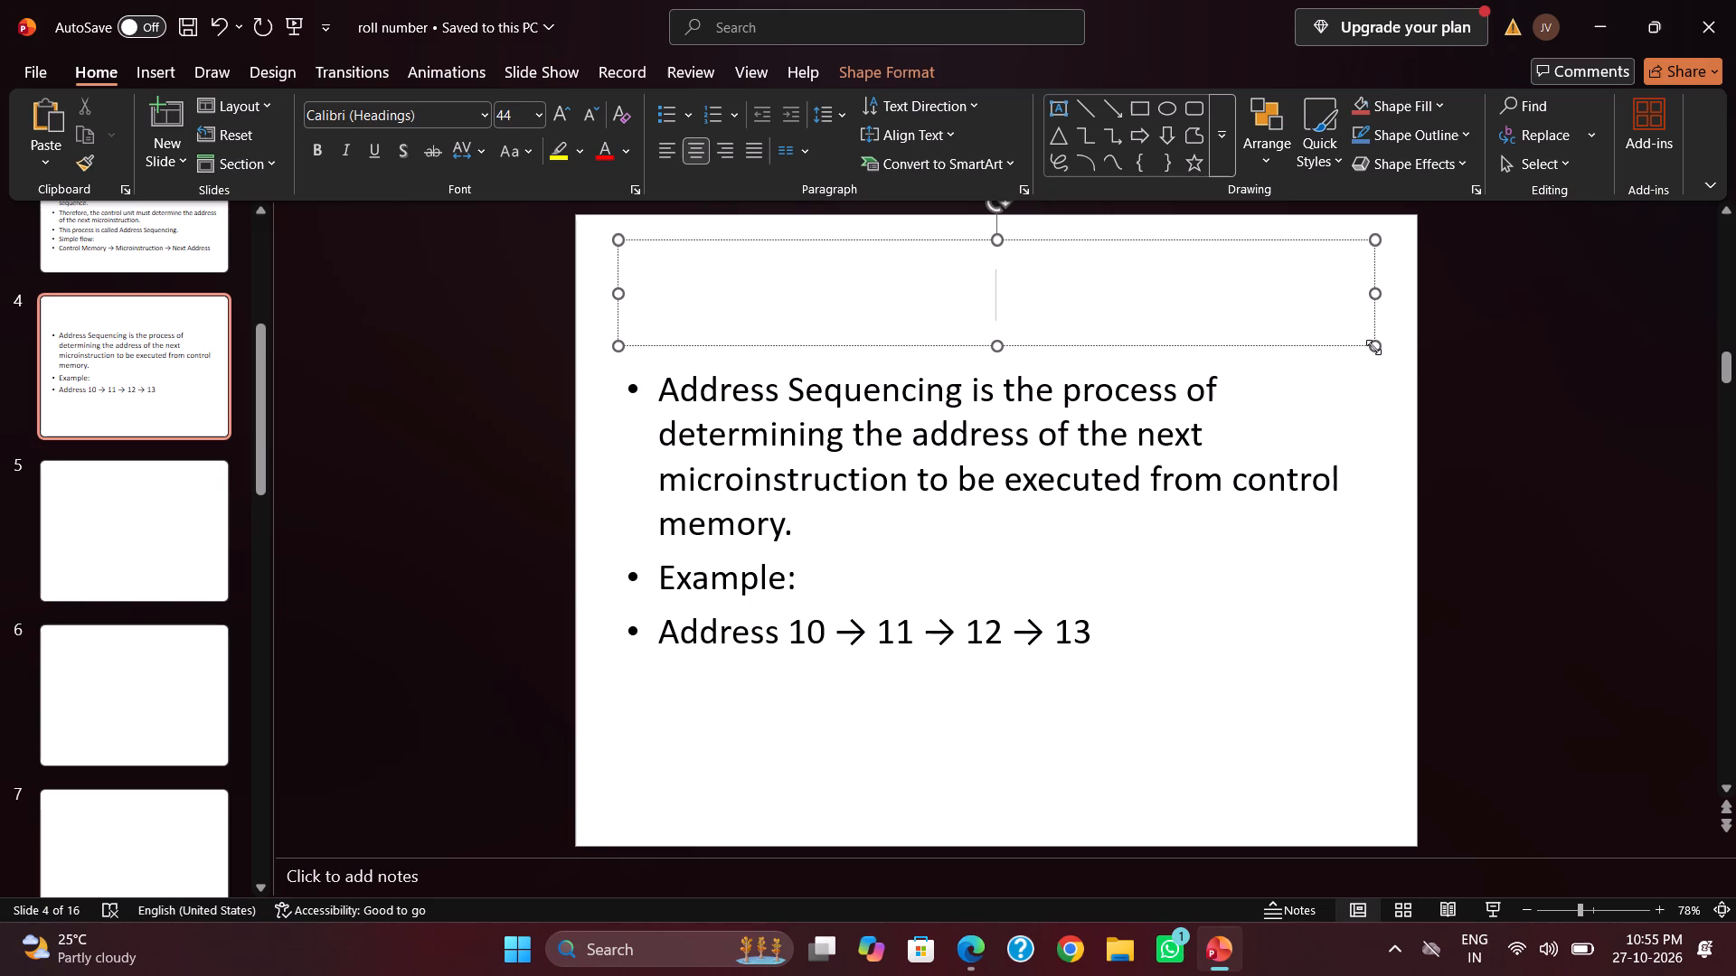
pyautogui.press('Delete')
pyautogui.click(1169, 561)
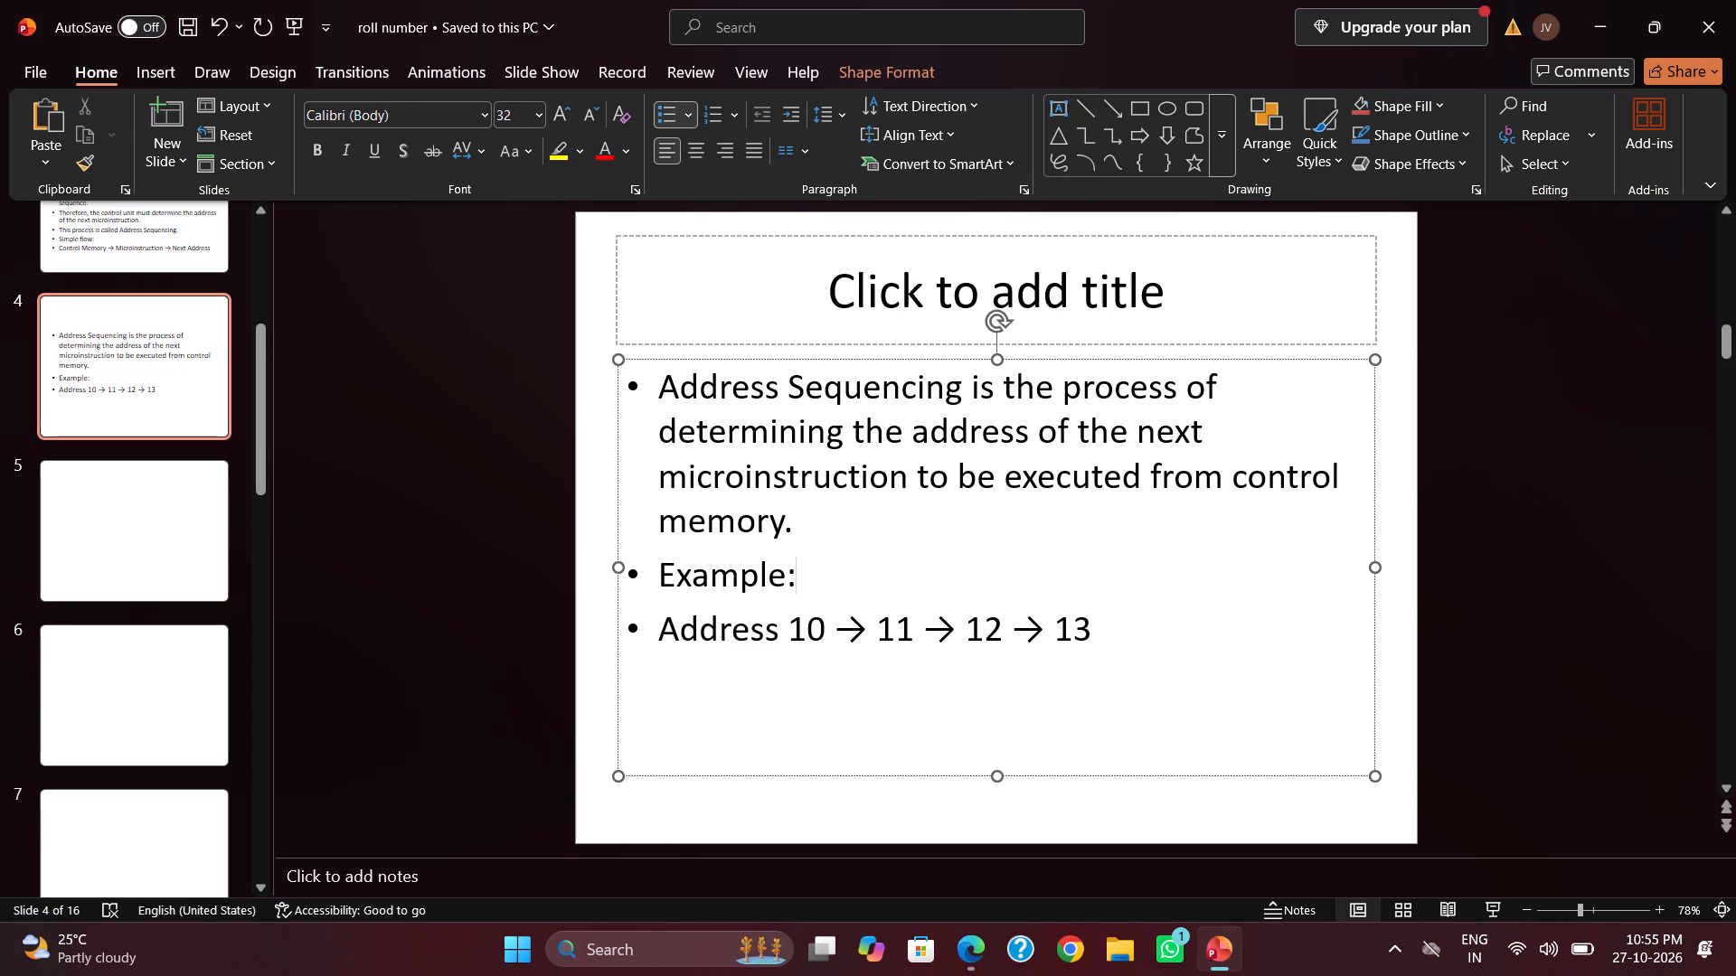
pyautogui.click(1177, 277)
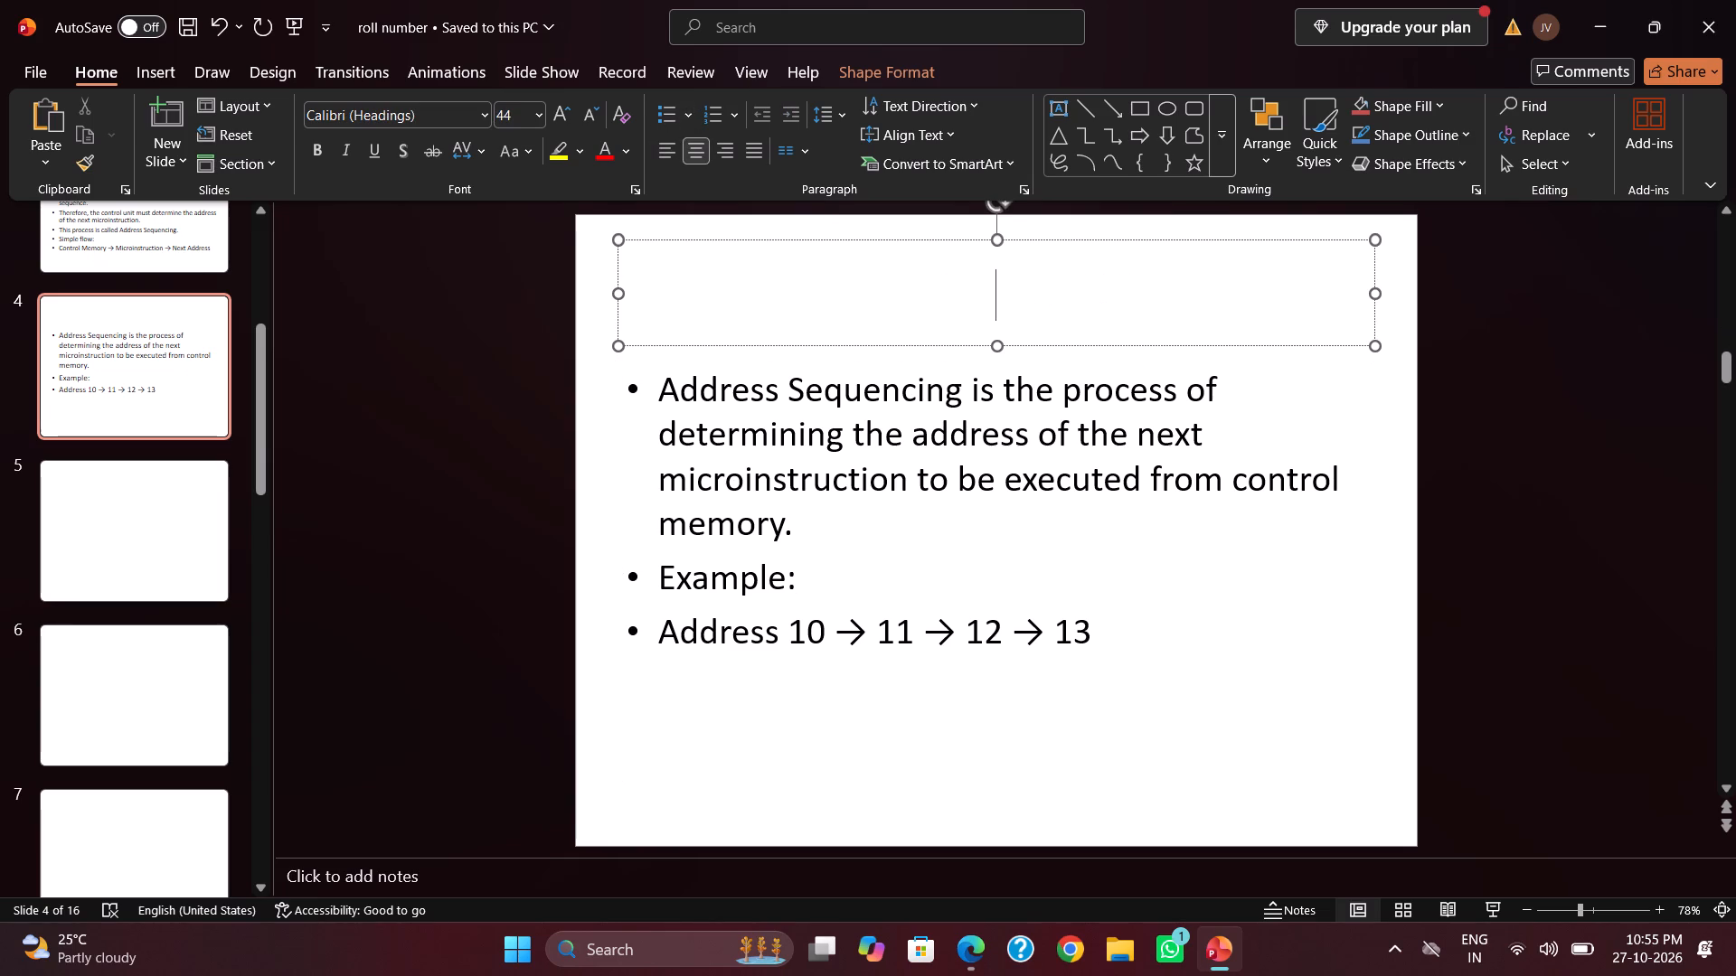
pyautogui.hotkey('shift', 'a')
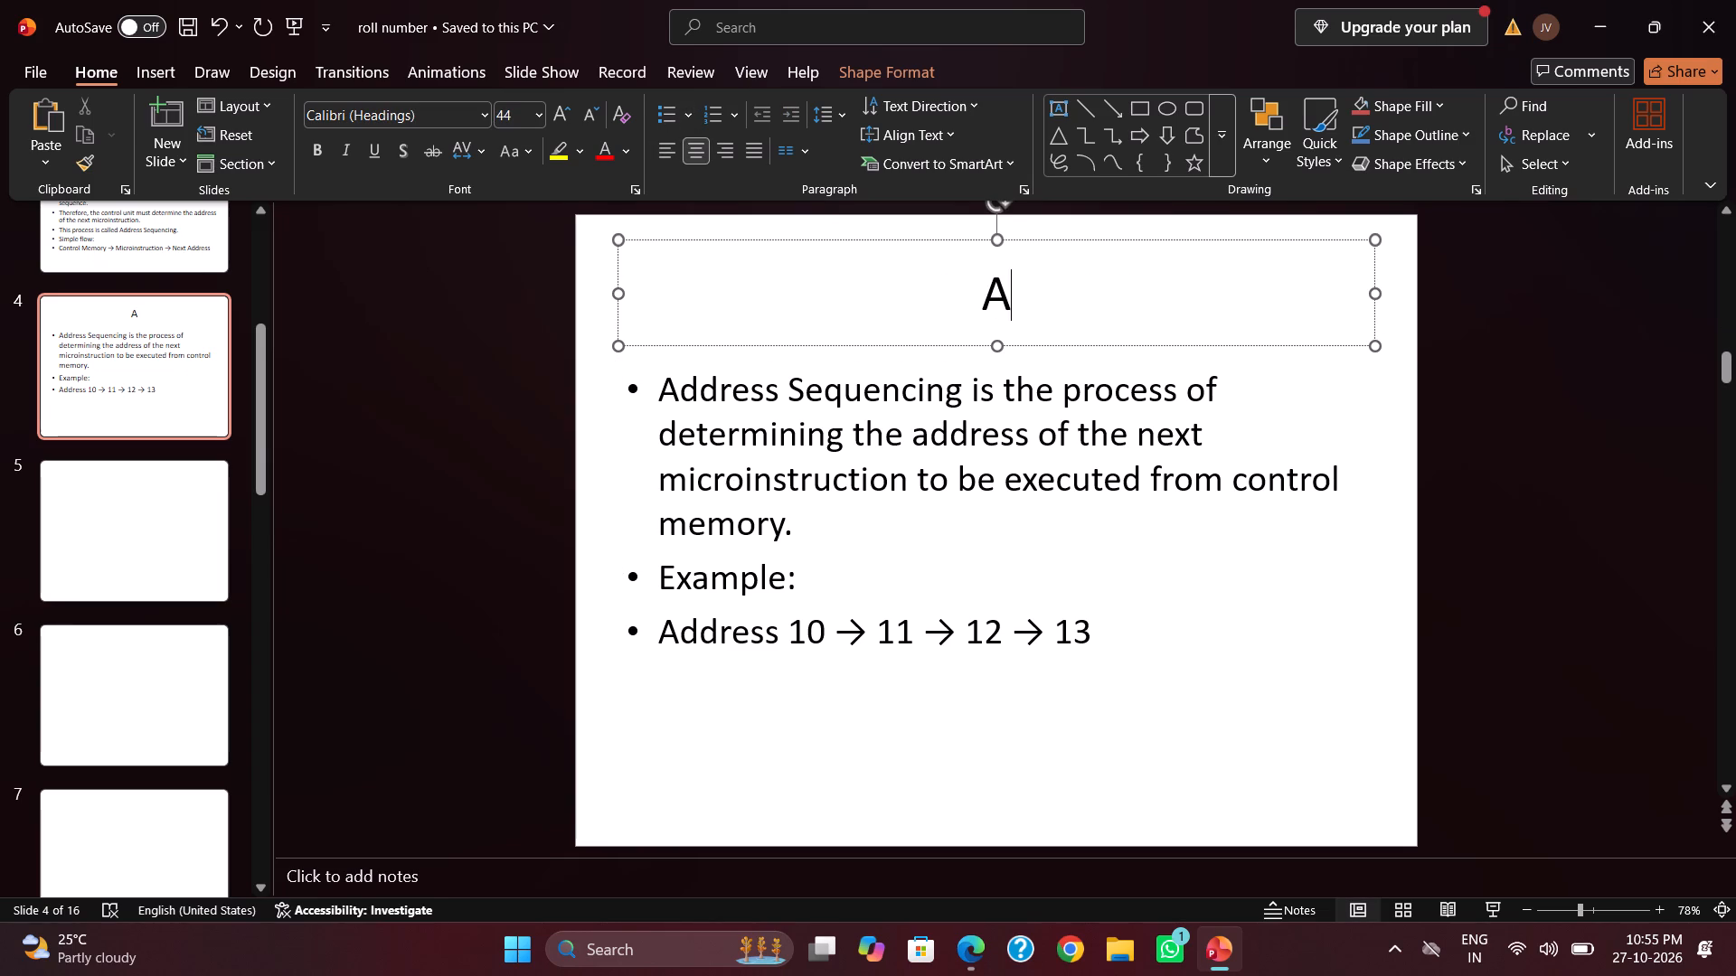
pyautogui.write('dr')
pyautogui.press('BackSpace')
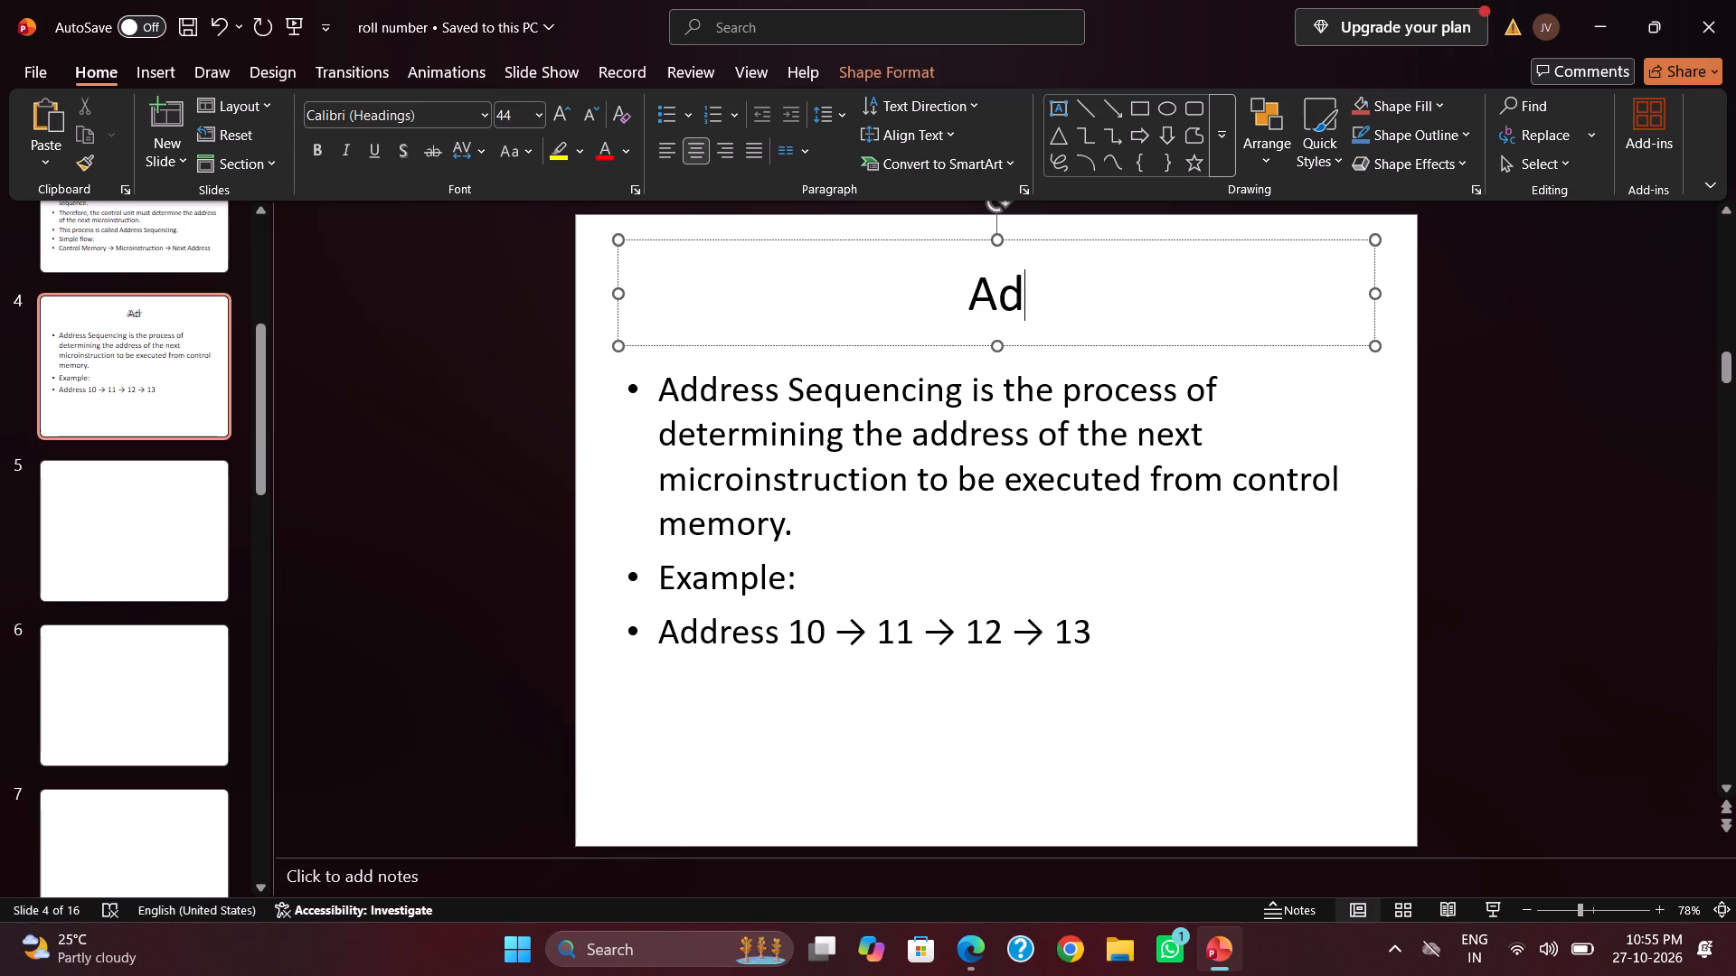
pyautogui.write('dress Se')
pyautogui.write('qu')
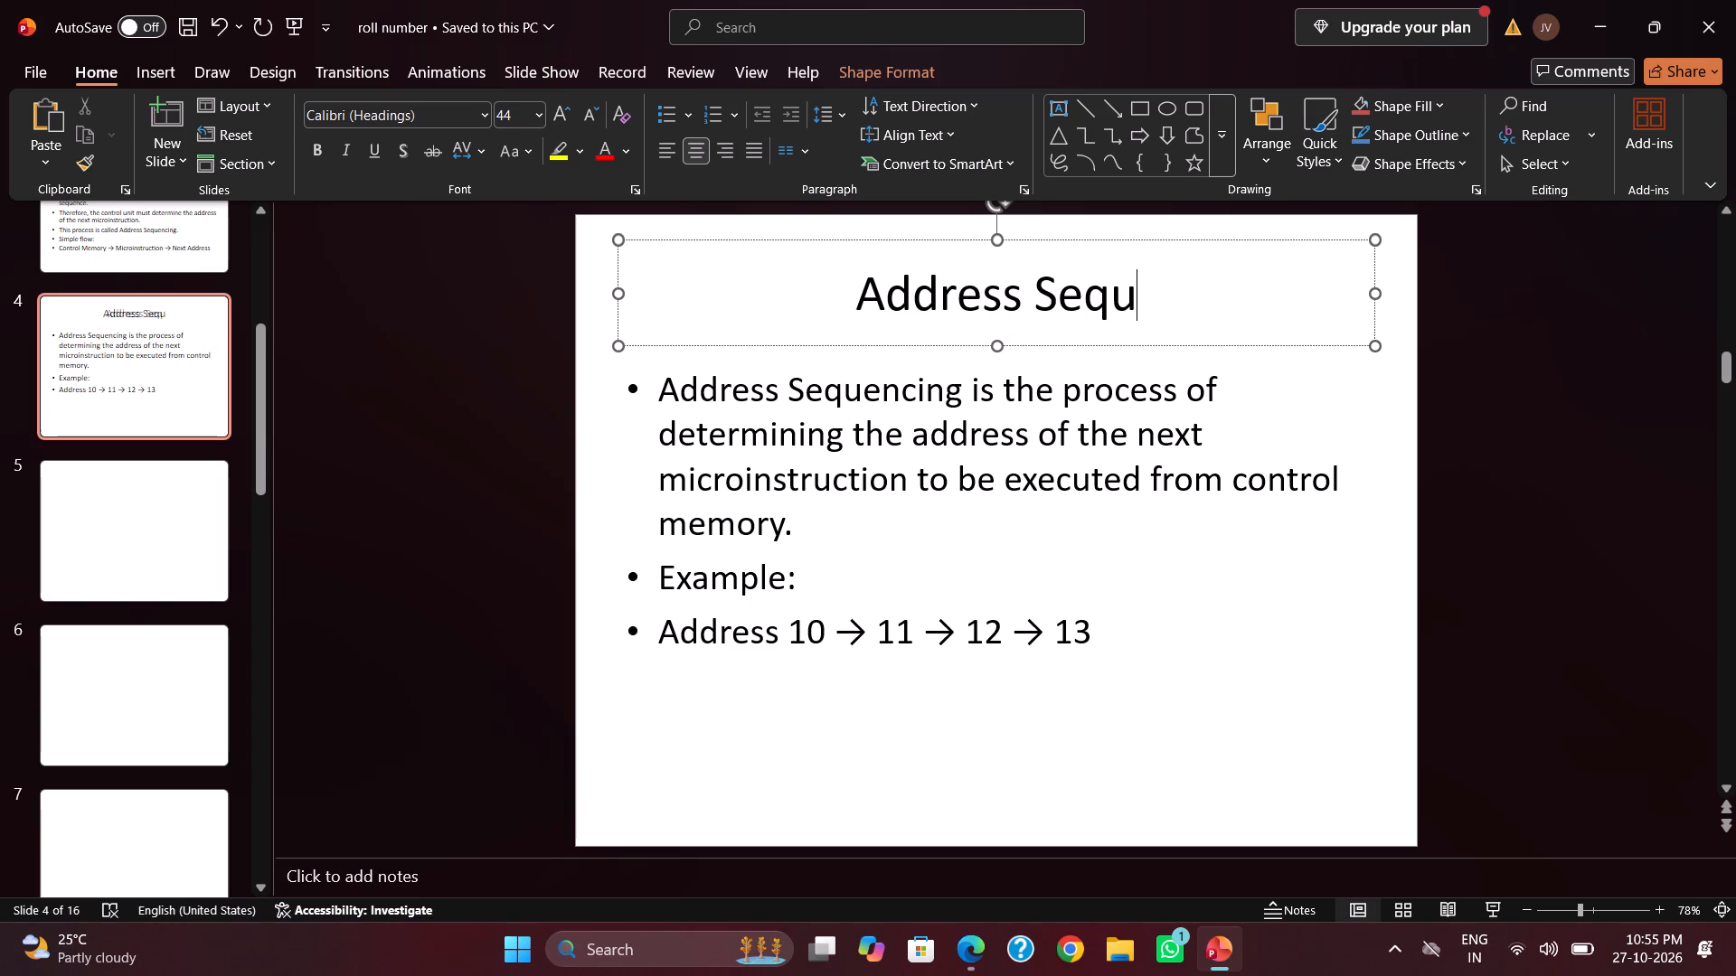
pyautogui.write('encing:')
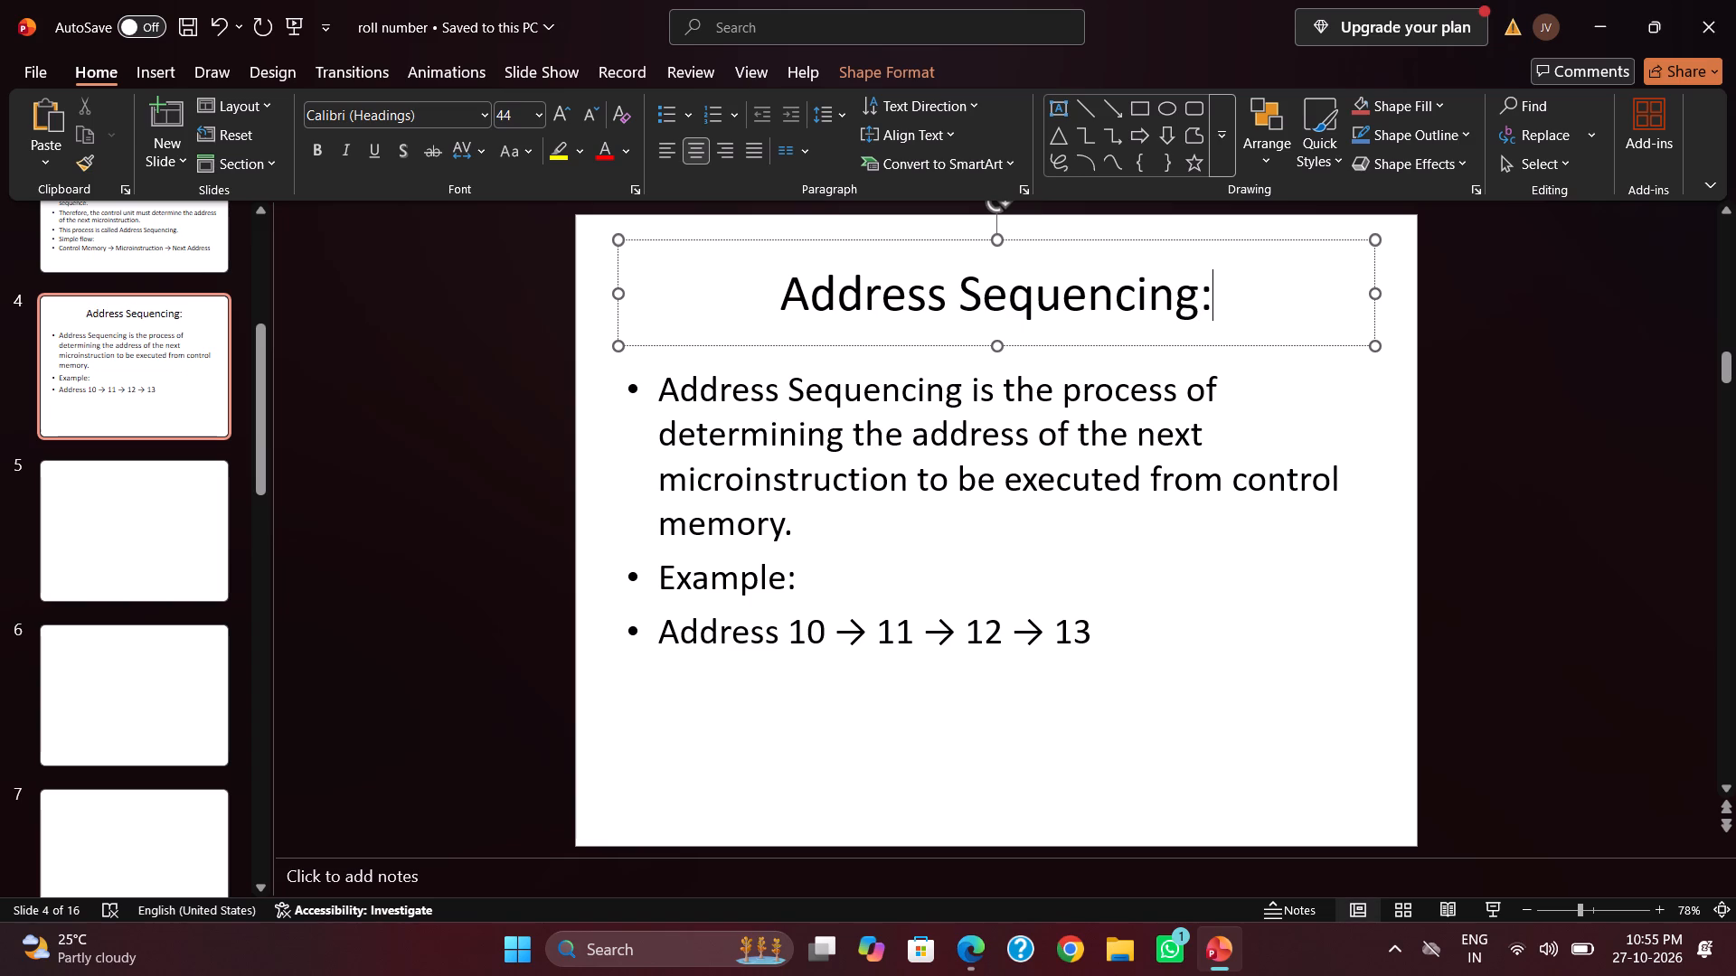
# Underline the whole "Address Sequencing:" title on slide 4.
pyautogui.moveTo(1225, 306); pyautogui.dragTo(843, 269)
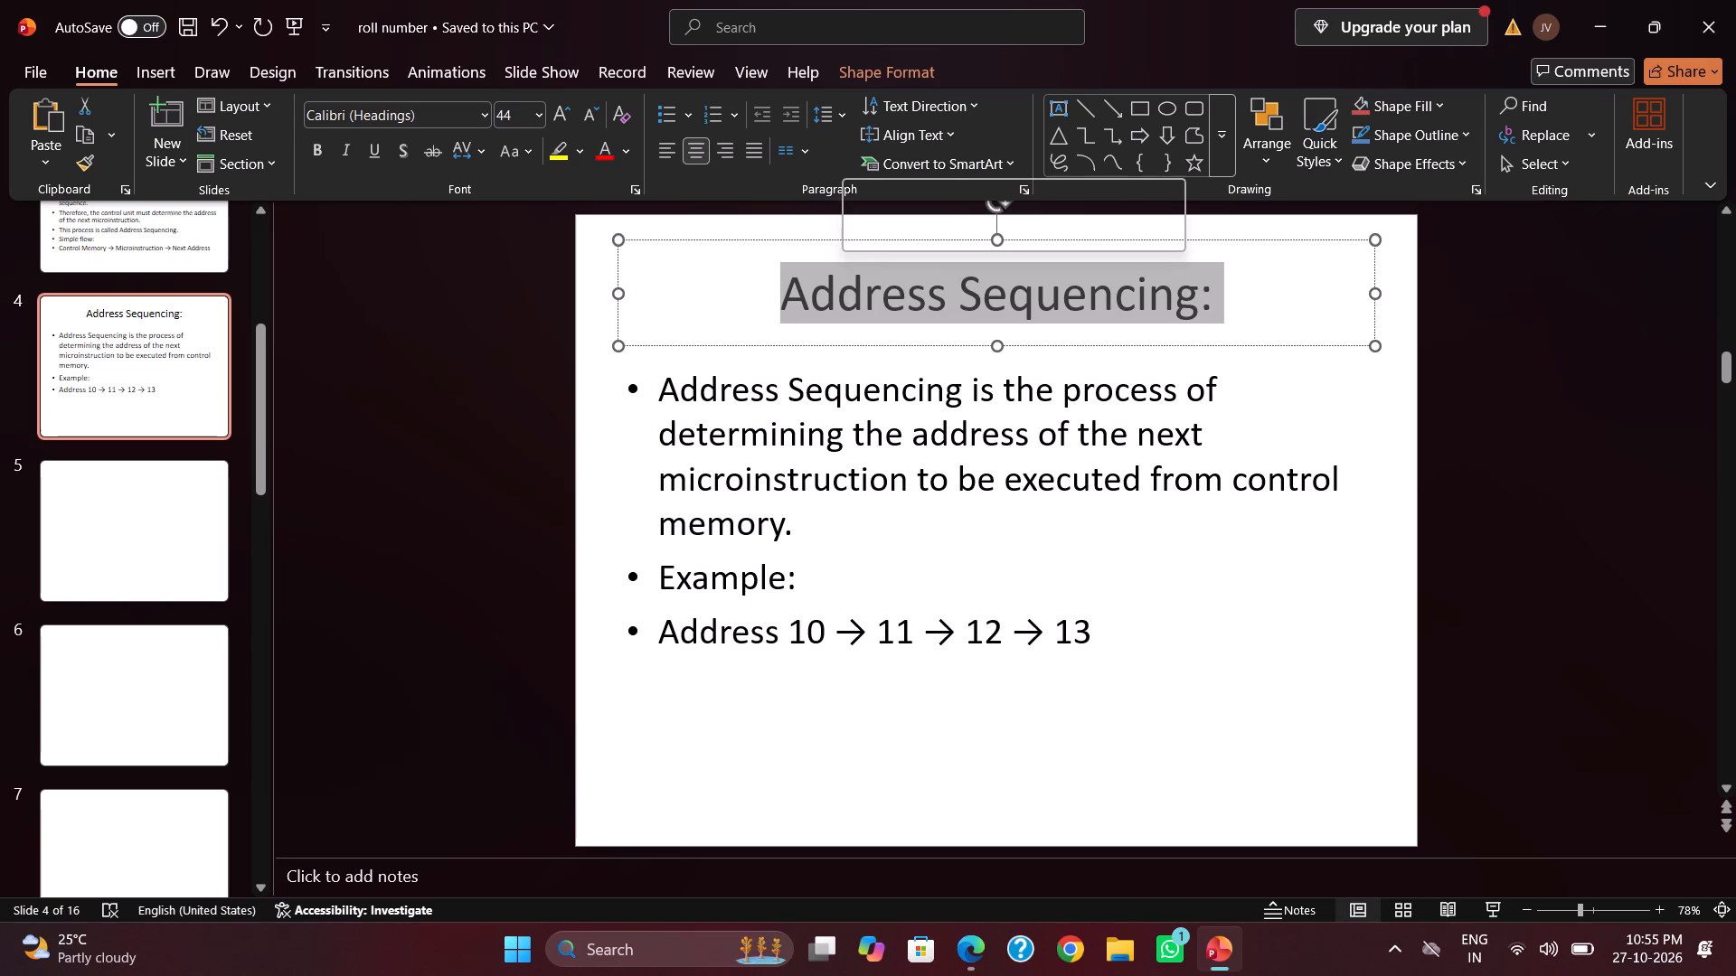
pyautogui.click(917, 230)
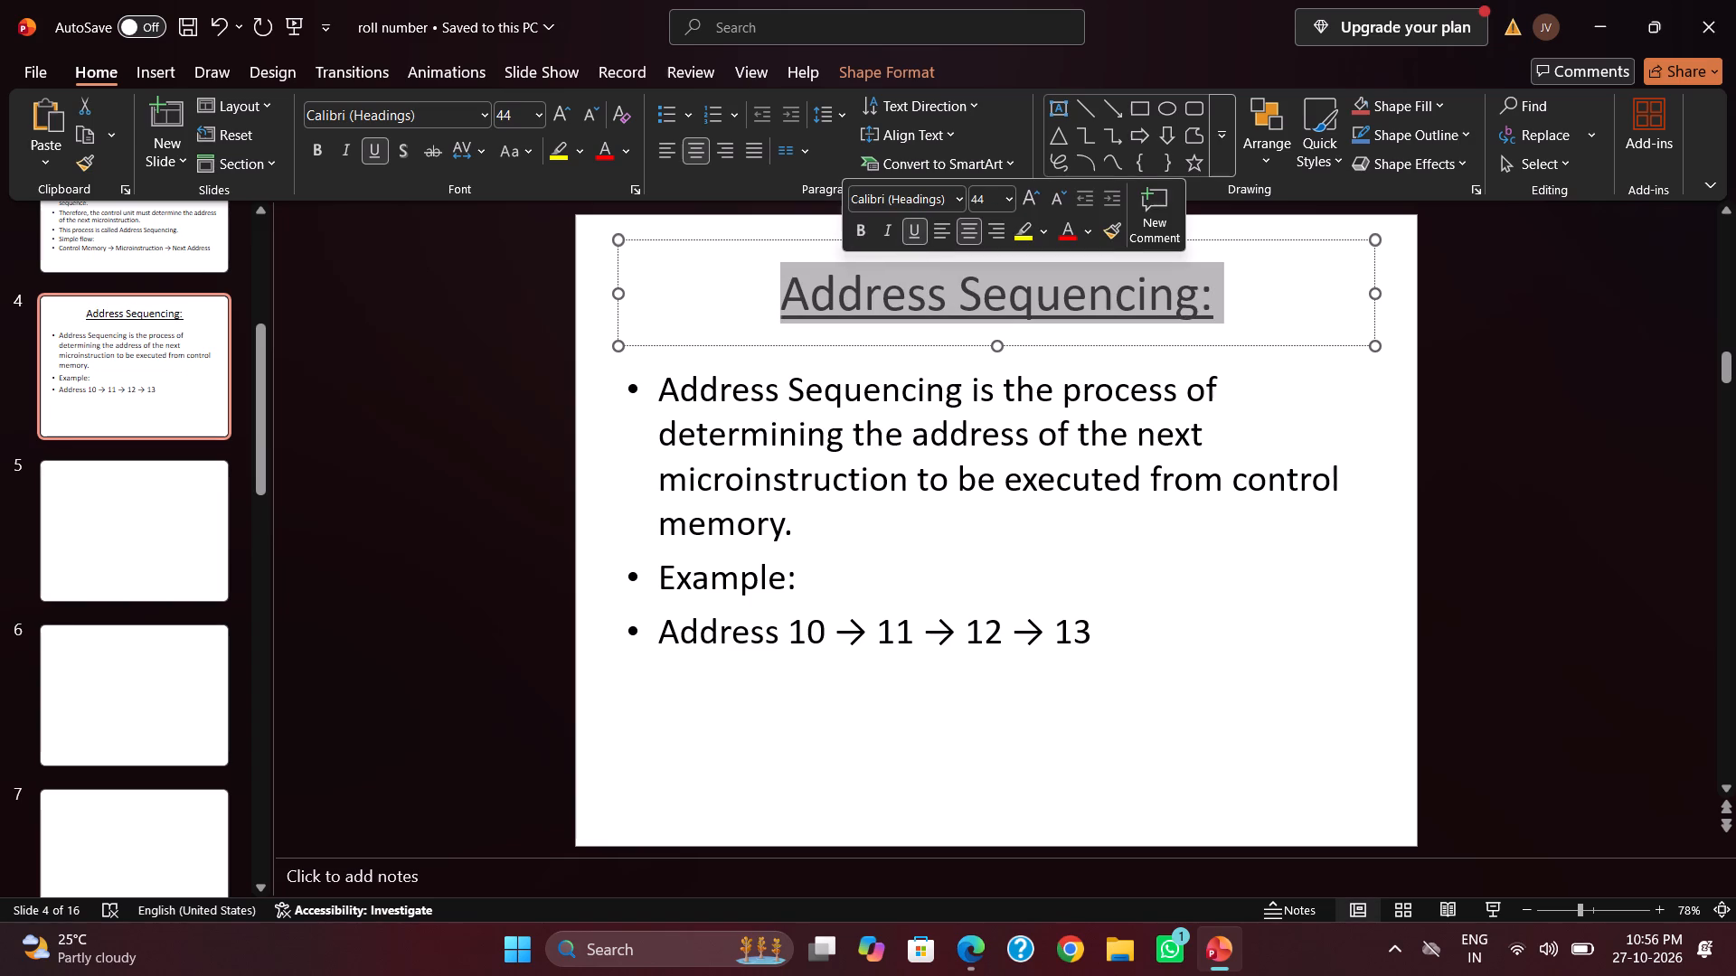
pyautogui.click(732, 280)
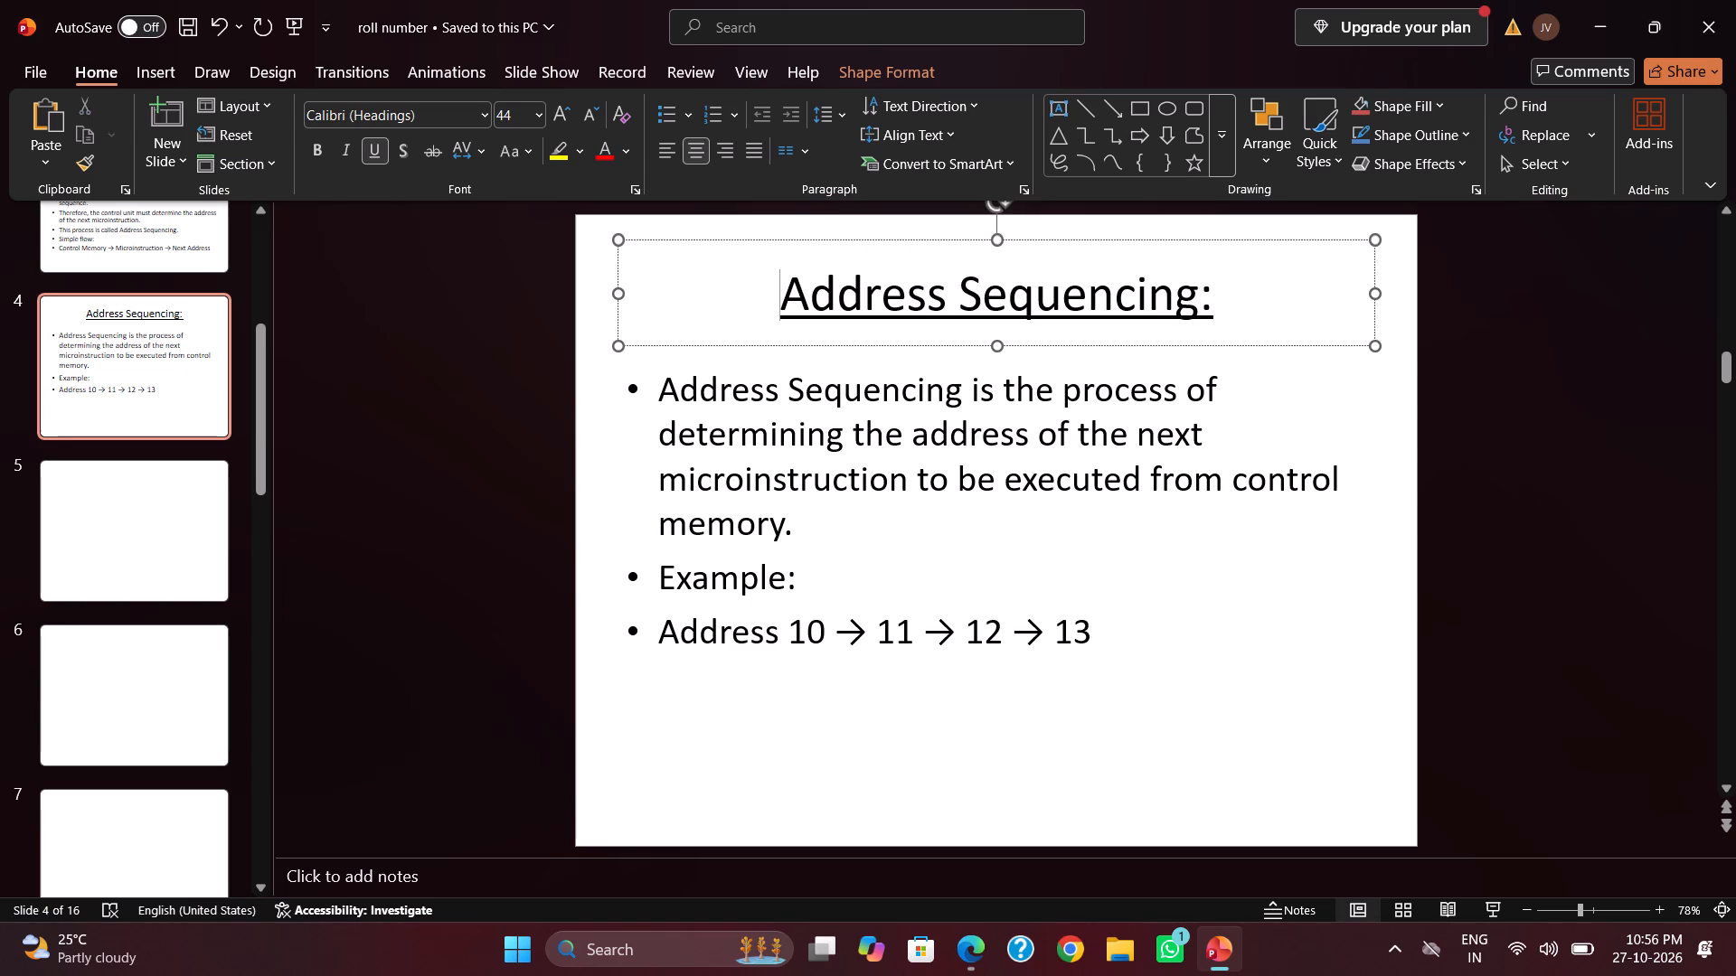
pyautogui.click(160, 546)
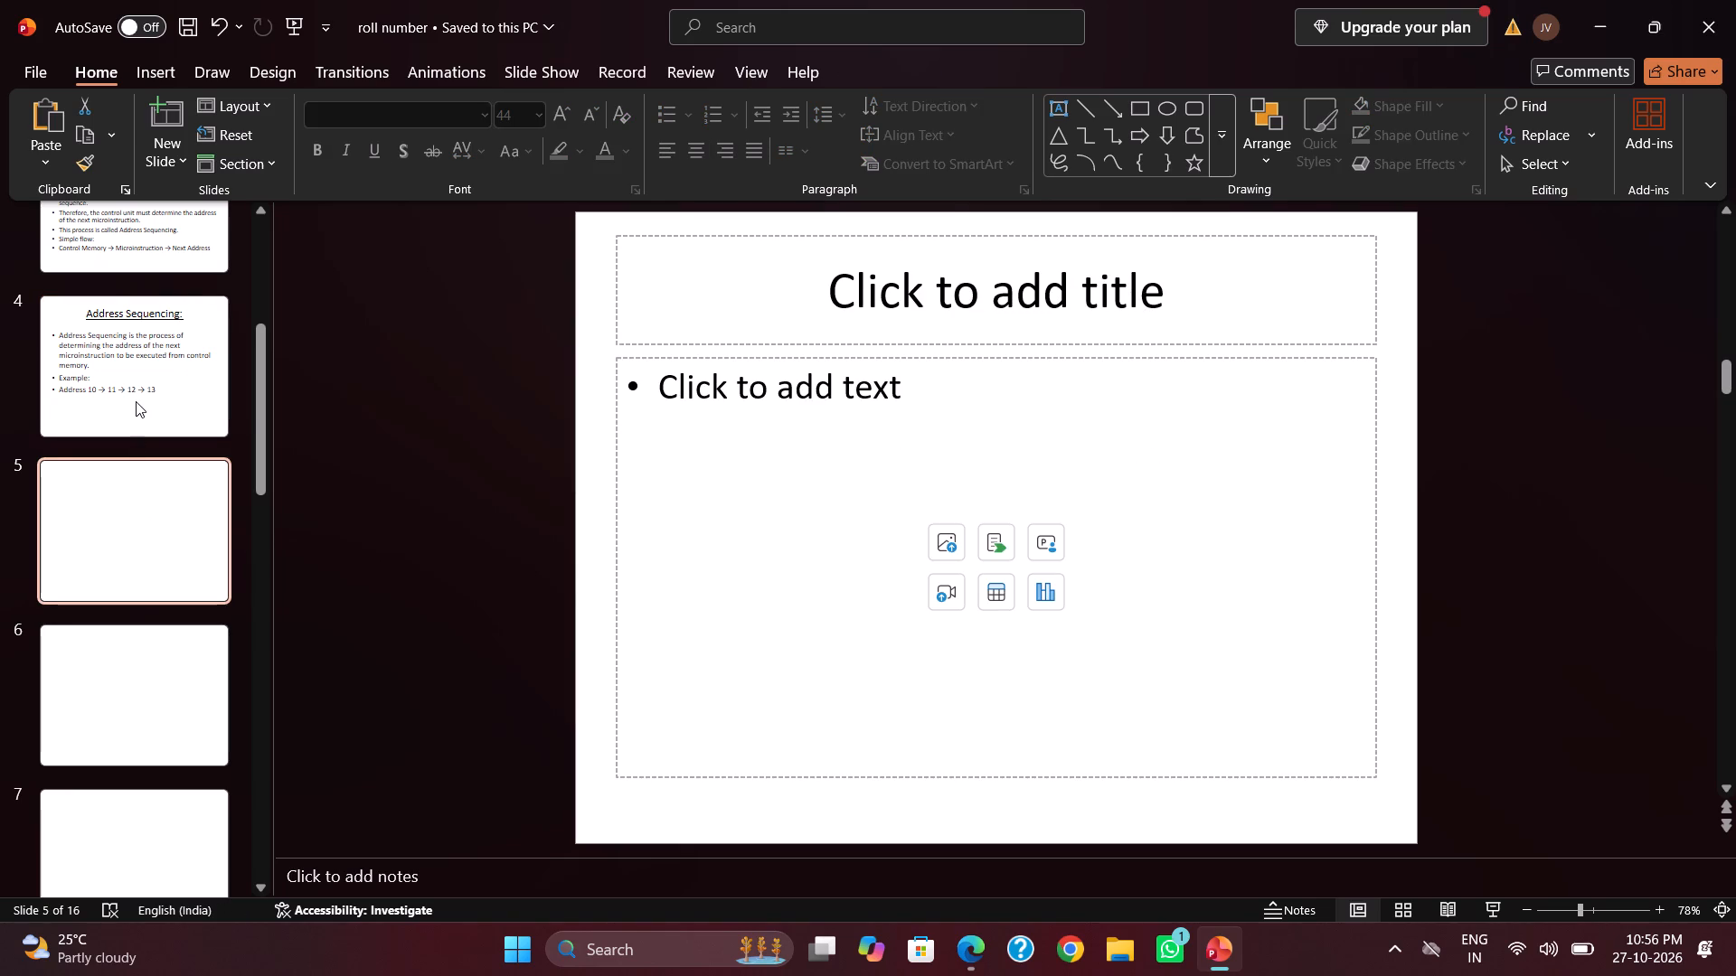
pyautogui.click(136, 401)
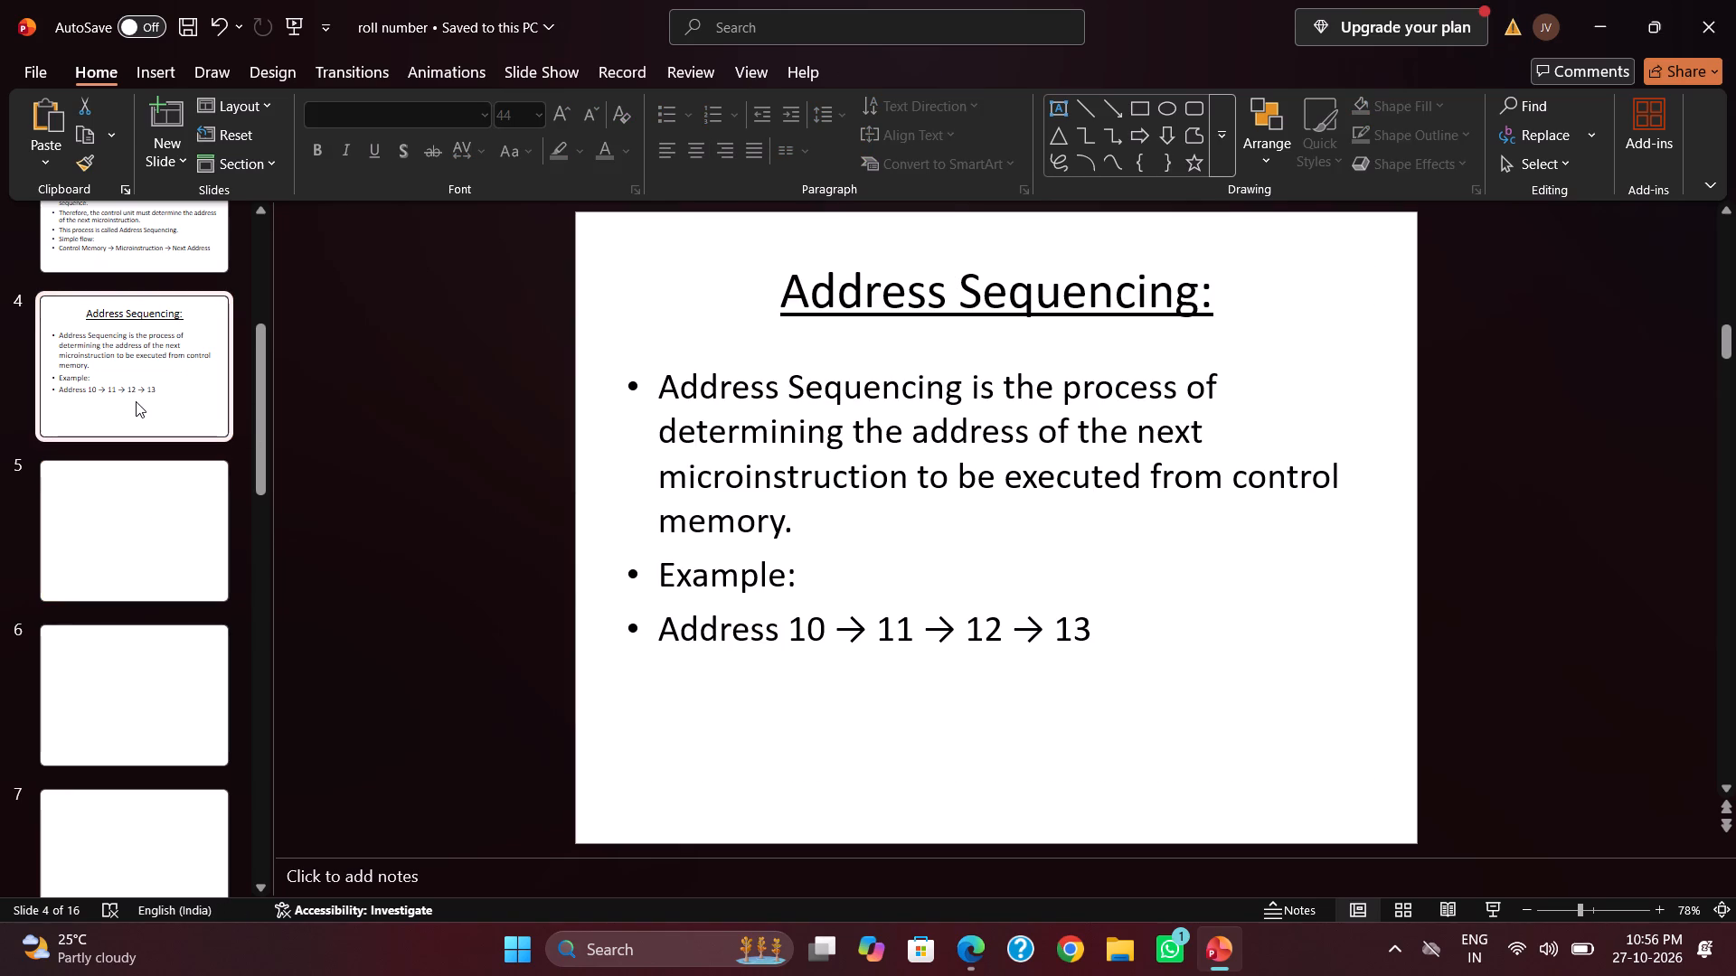
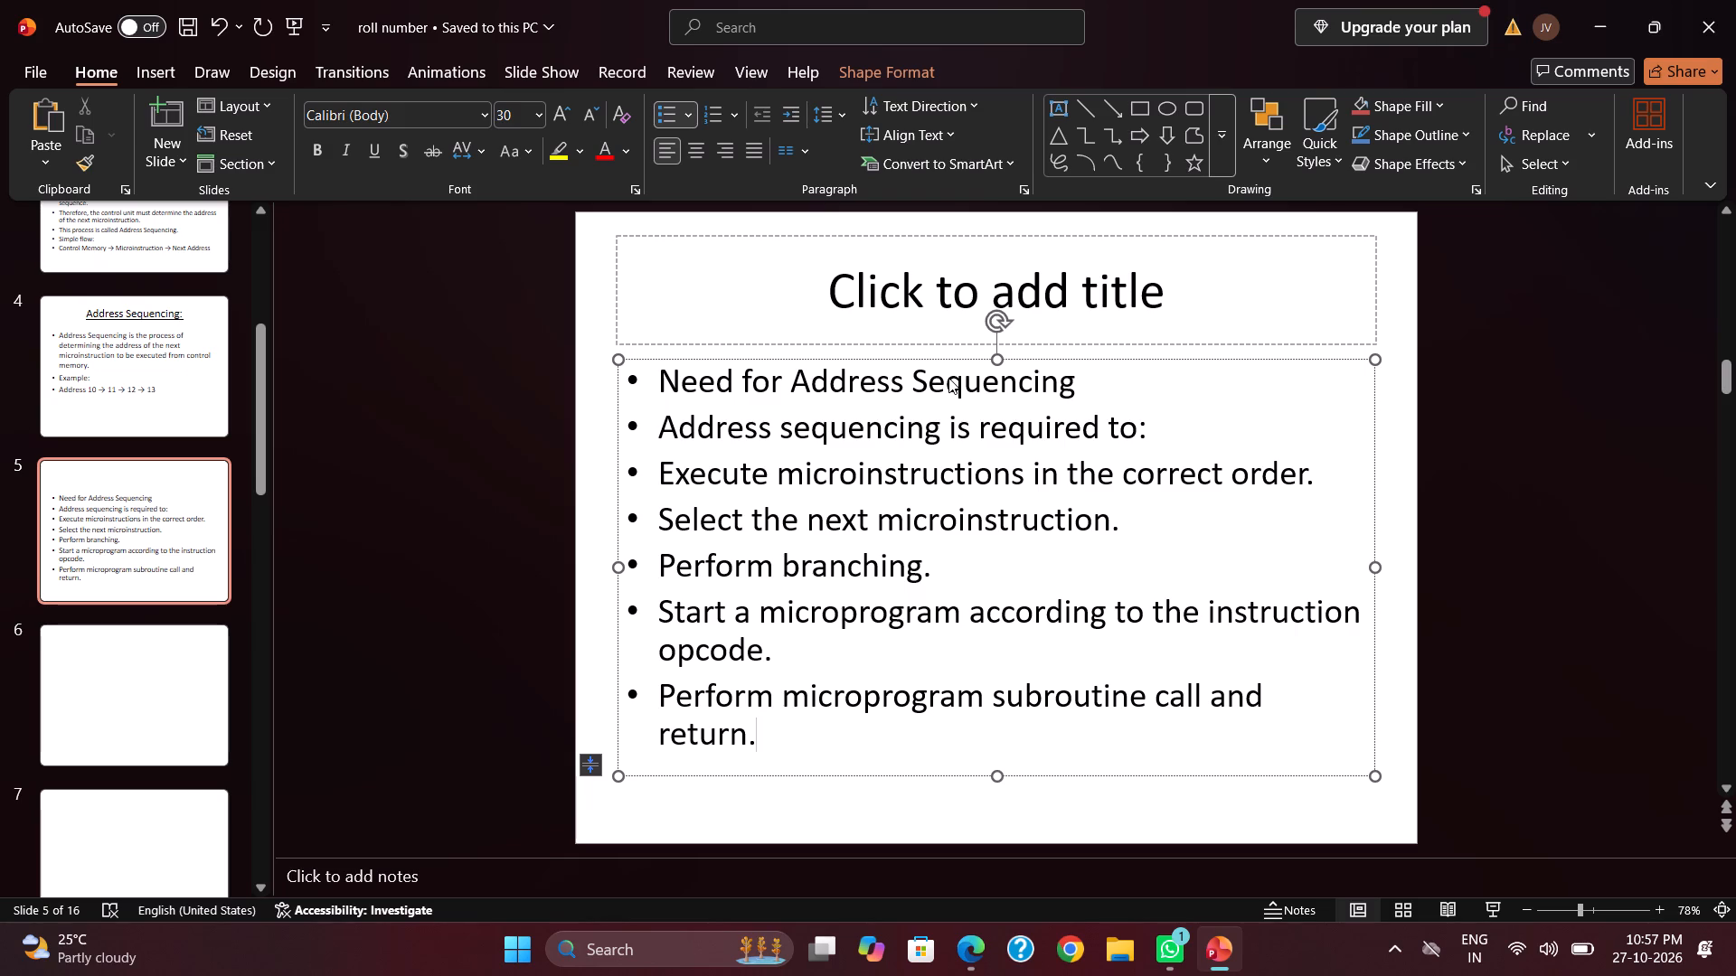
# Place the text cursor at the end of the "Need for Address Sequencing" line on slide 5.
pyautogui.click(1085, 384)
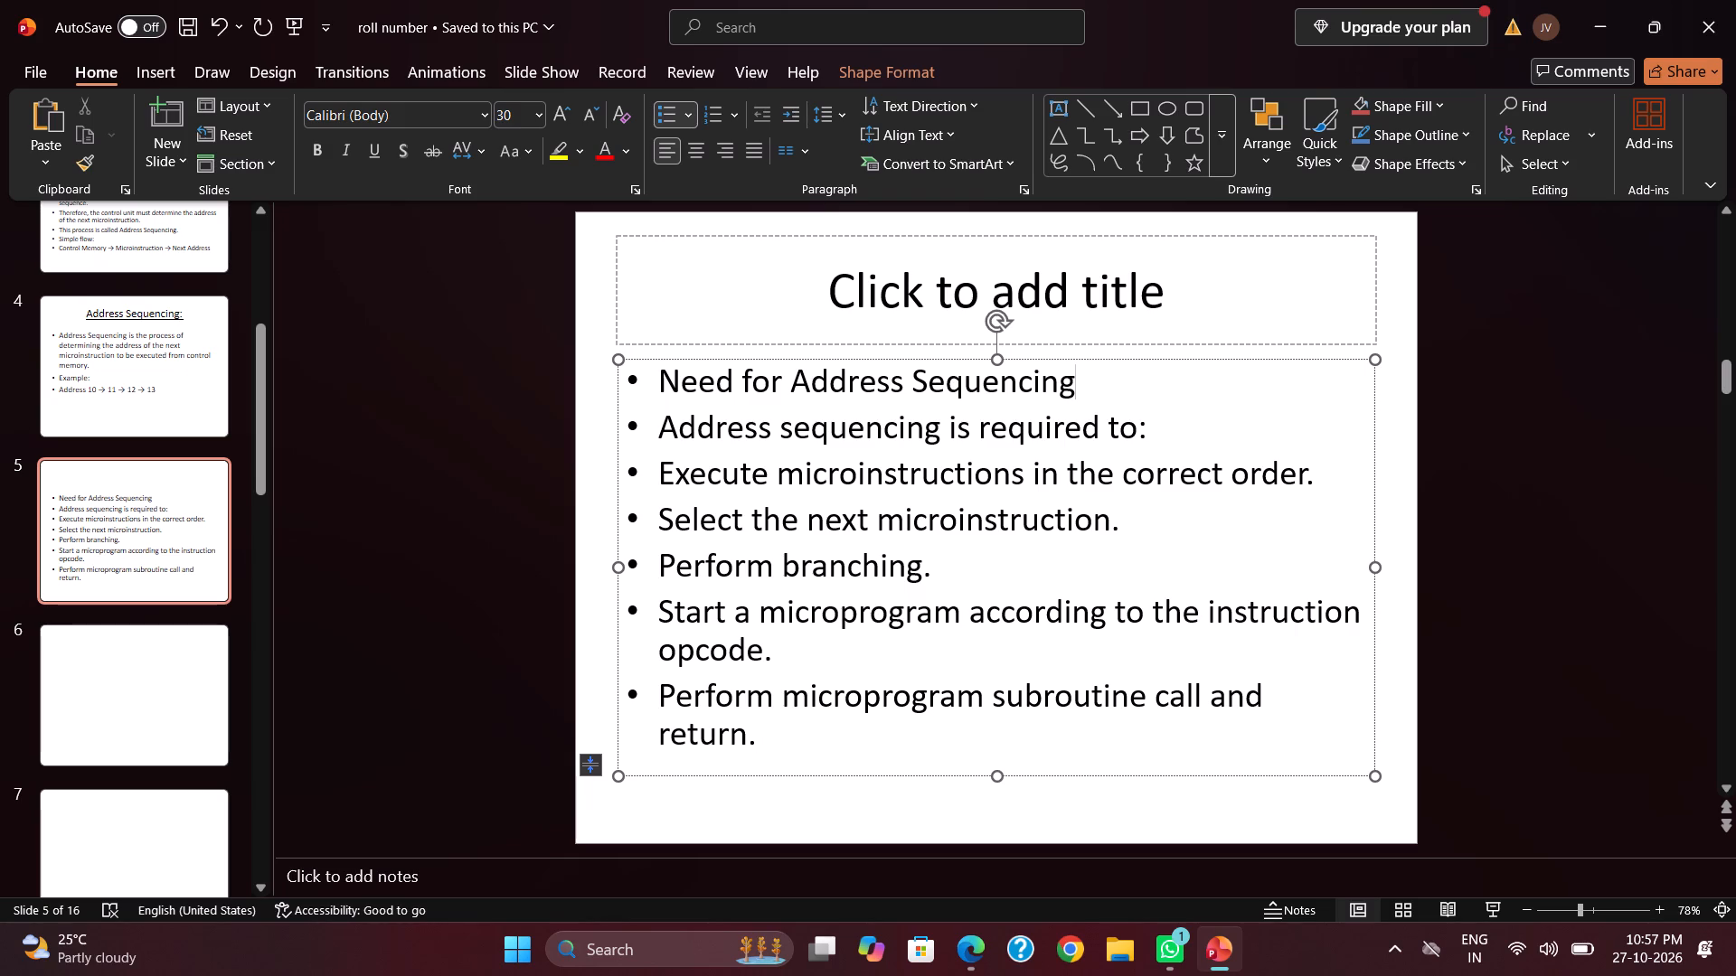
# Delete the "Need for Address Sequencing" line from the start of slide 5's body text.
pyautogui.press('BackSpace')
pyautogui.press('BackSpace')
pyautogui.press('BackSpace')
pyautogui.press('BackSpace')
pyautogui.press('BackSpace')
pyautogui.press('BackSpace')
pyautogui.press('BackSpace')
pyautogui.press('BackSpace')
pyautogui.press('BackSpace')
pyautogui.press('BackSpace')
pyautogui.press('BackSpace')
pyautogui.press('BackSpace')
pyautogui.press('BackSpace')
pyautogui.press('BackSpace')
pyautogui.press('BackSpace')
pyautogui.press('BackSpace')
pyautogui.press('BackSpace')
pyautogui.press('BackSpace')
pyautogui.press('BackSpace')
pyautogui.press('BackSpace')
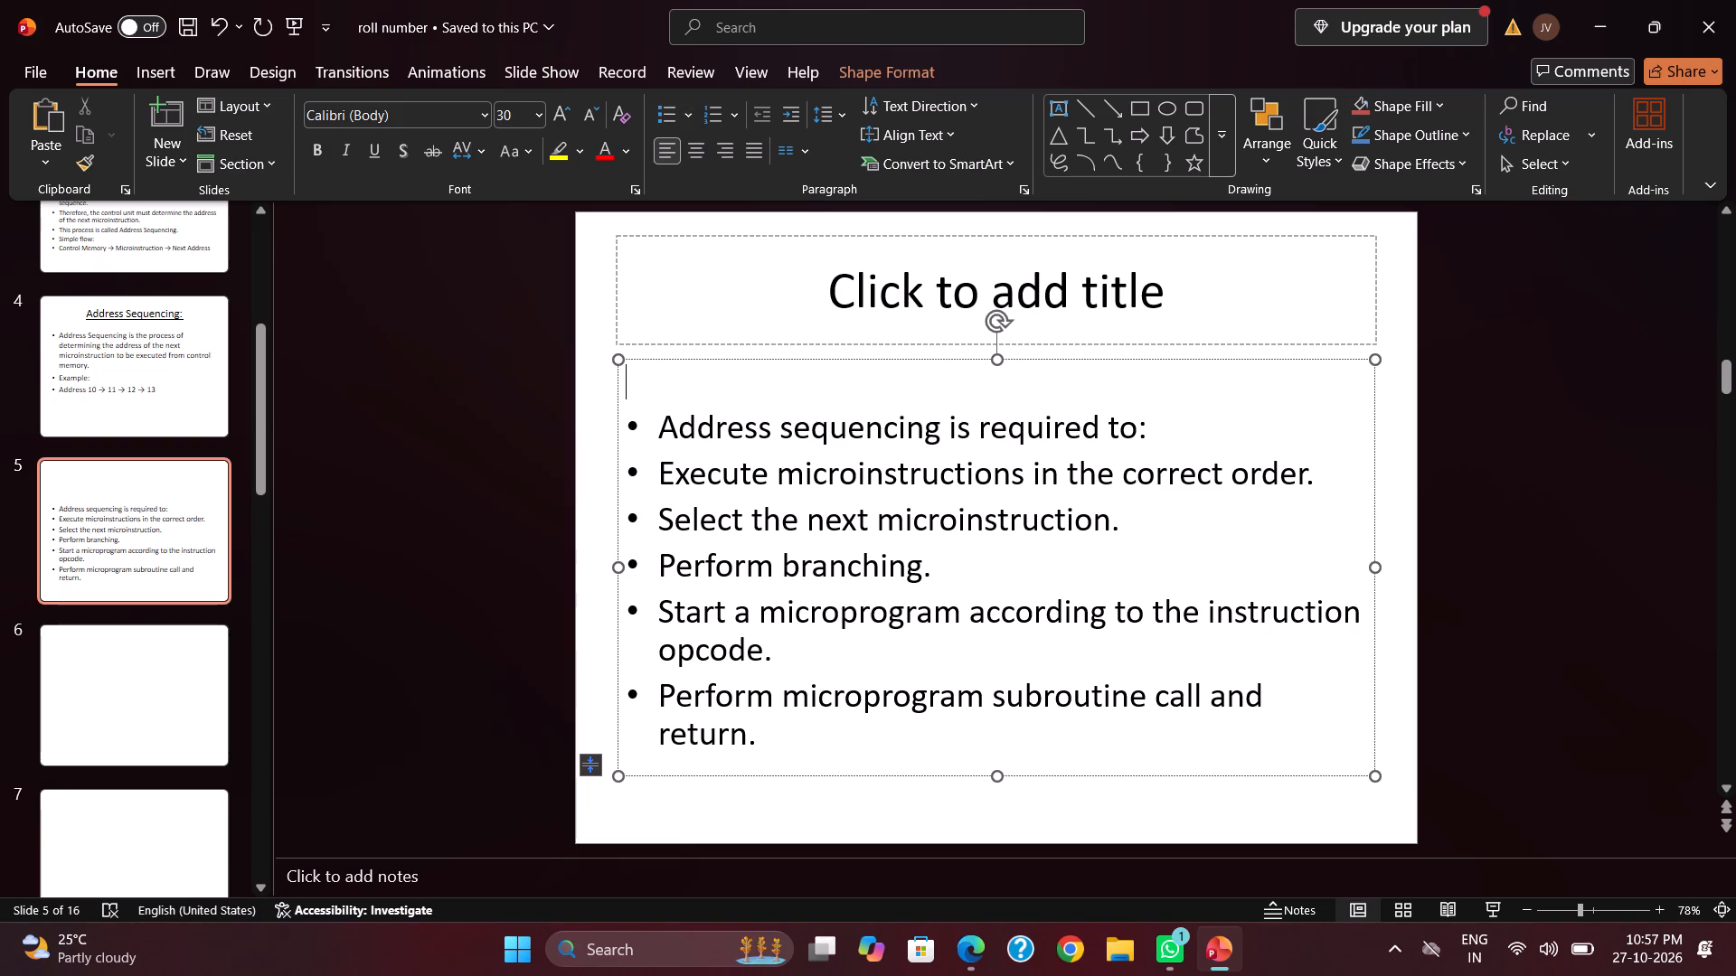
# Add the title "Need for Address Sequencing:" to slide 5, above the bulleted list.
pyautogui.click(796, 302)
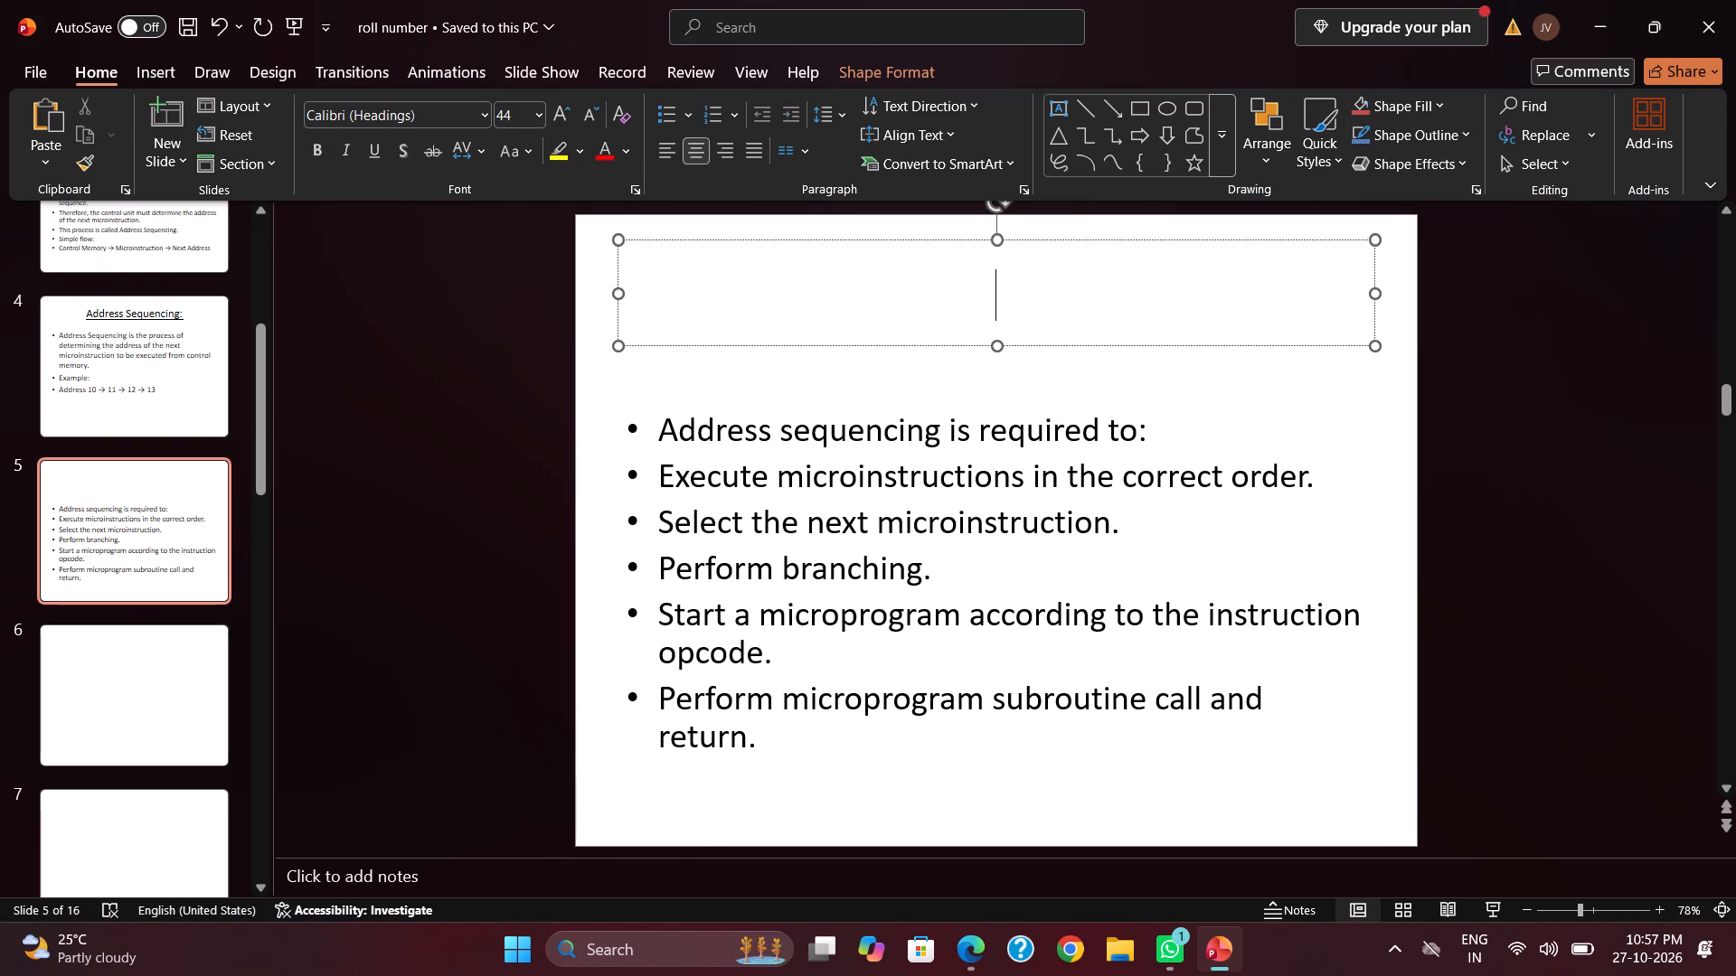
pyautogui.press('n')
pyautogui.press('BackSpace')
pyautogui.hotkey('shift', 'n')
pyautogui.write('eed')
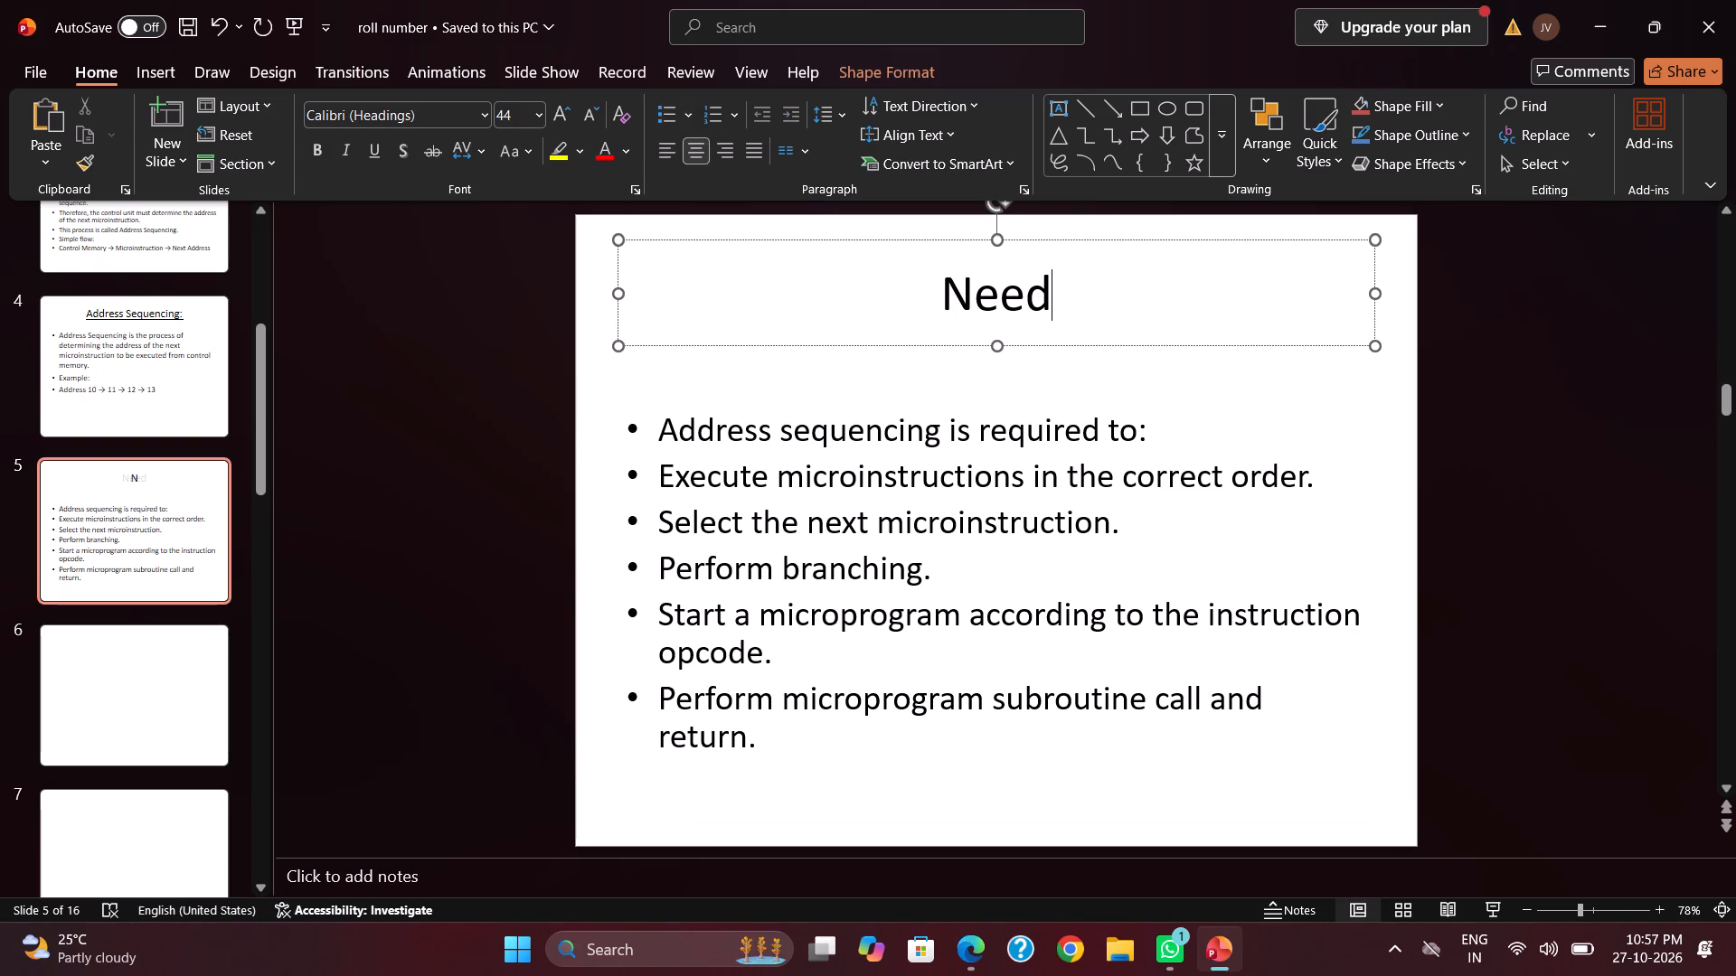
pyautogui.press('space')
pyautogui.write('for')
pyautogui.press('space')
pyautogui.write('Address Se')
pyautogui.write('quw')
pyautogui.press('BackSpace')
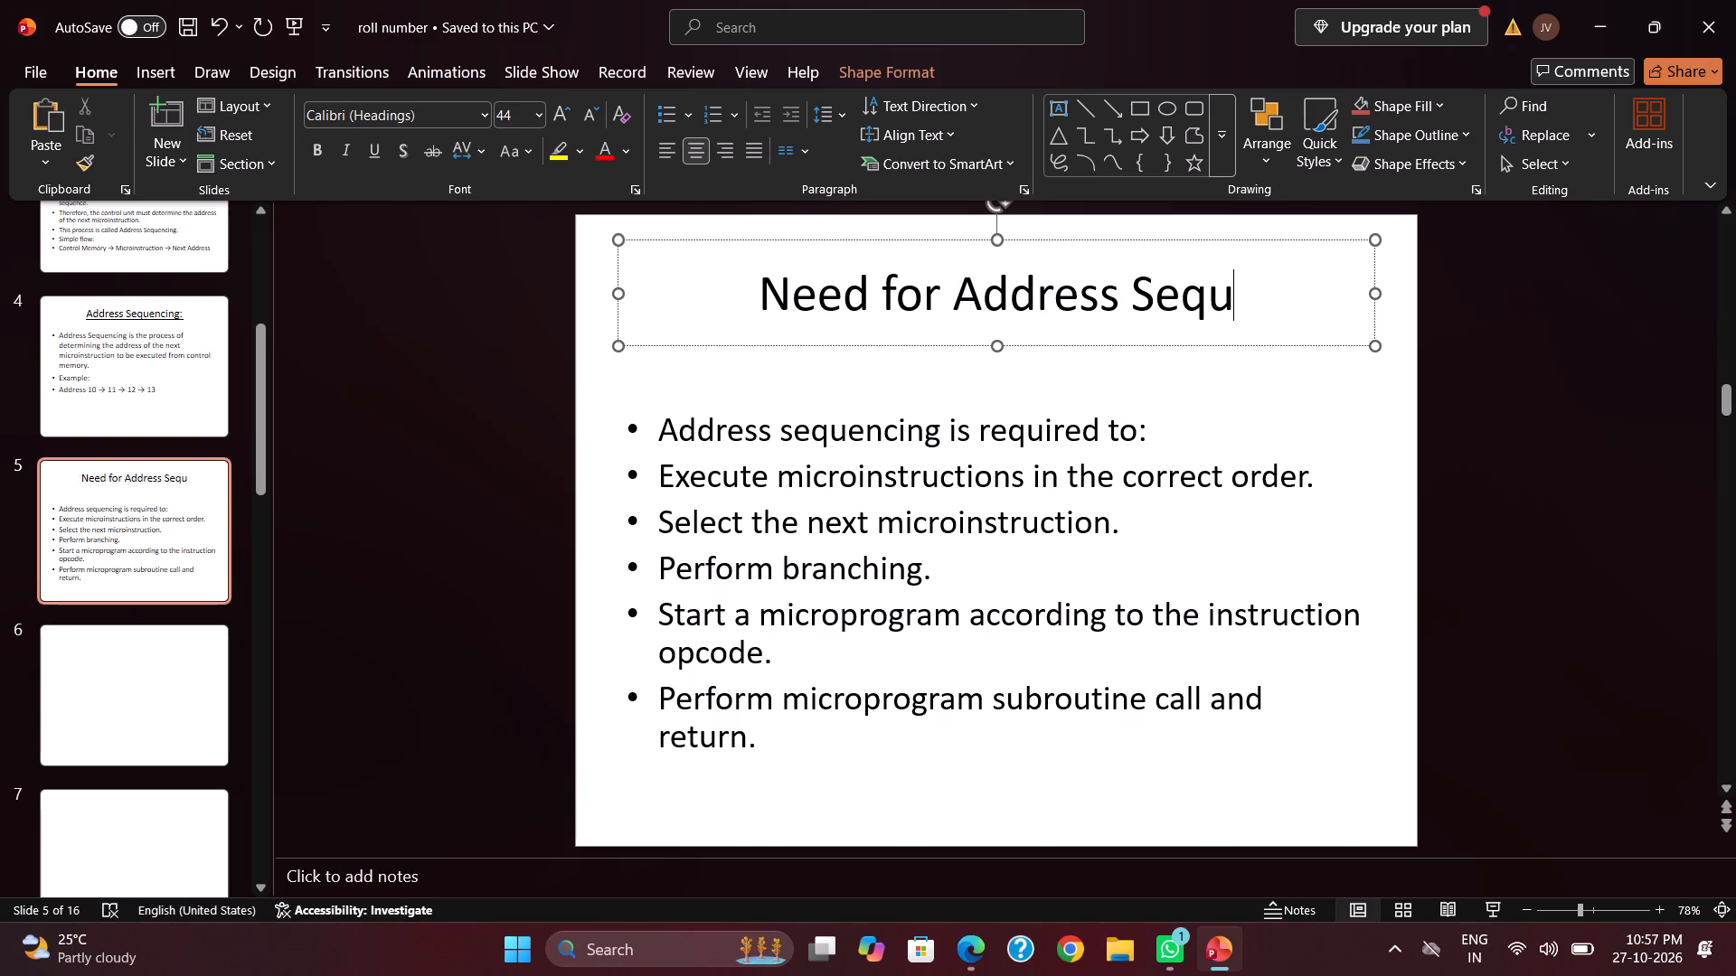
pyautogui.write('encing:')
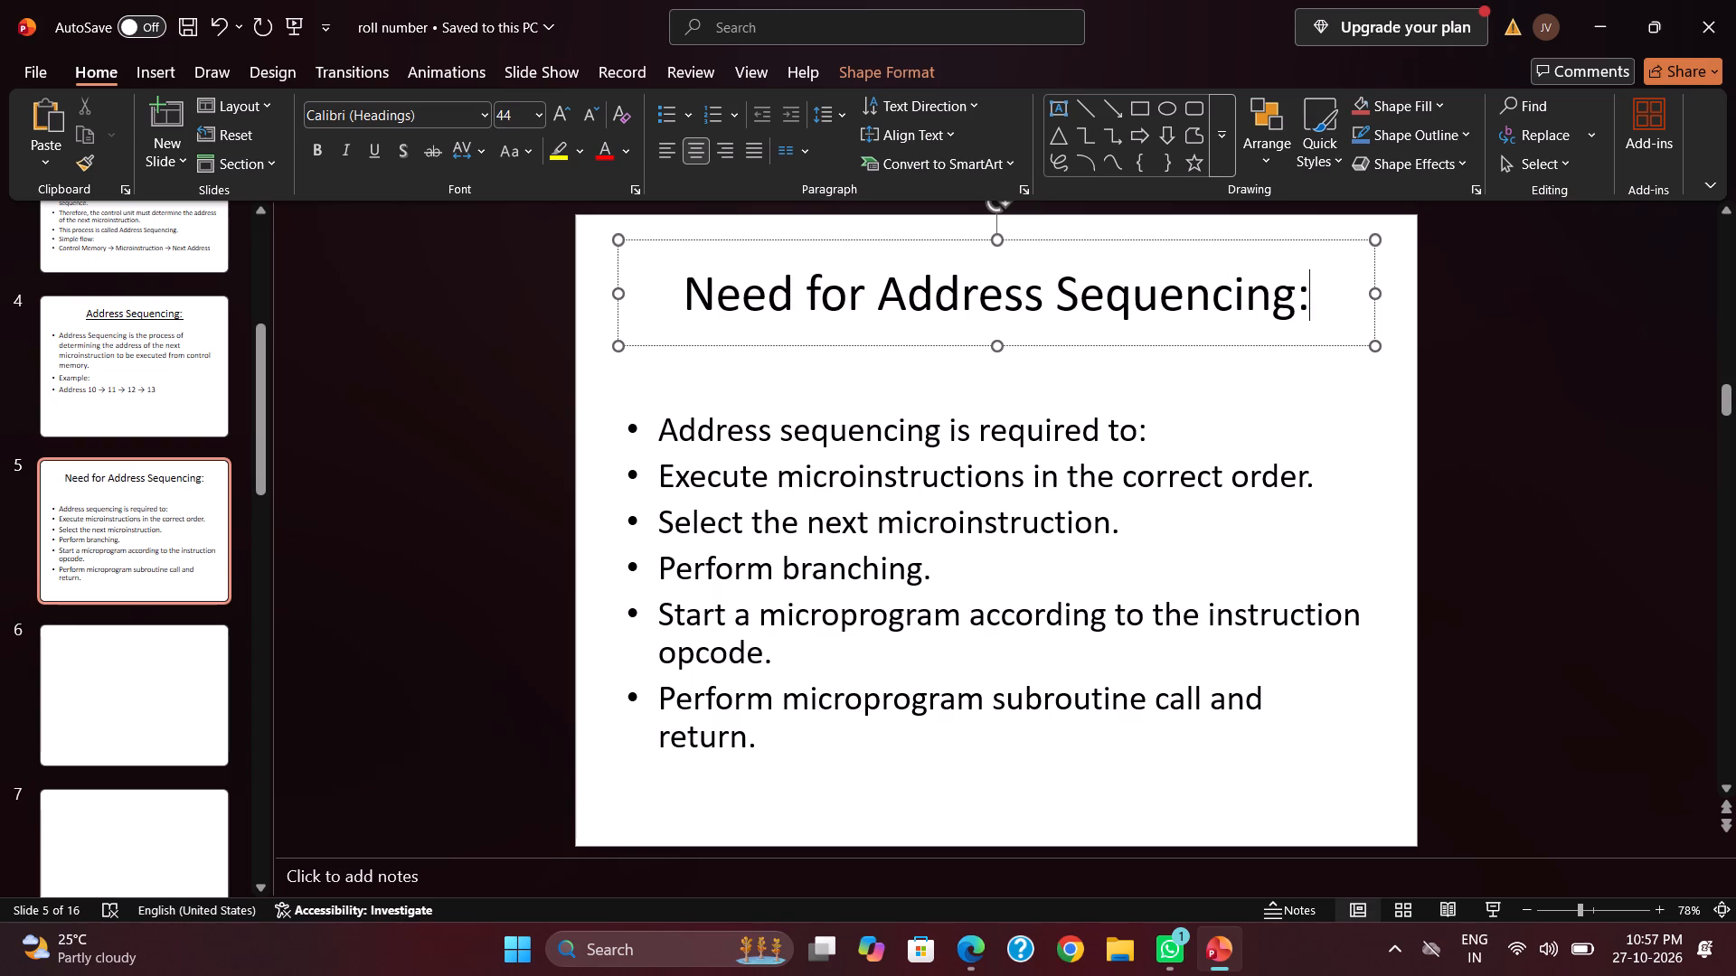
pyautogui.click(750, 418)
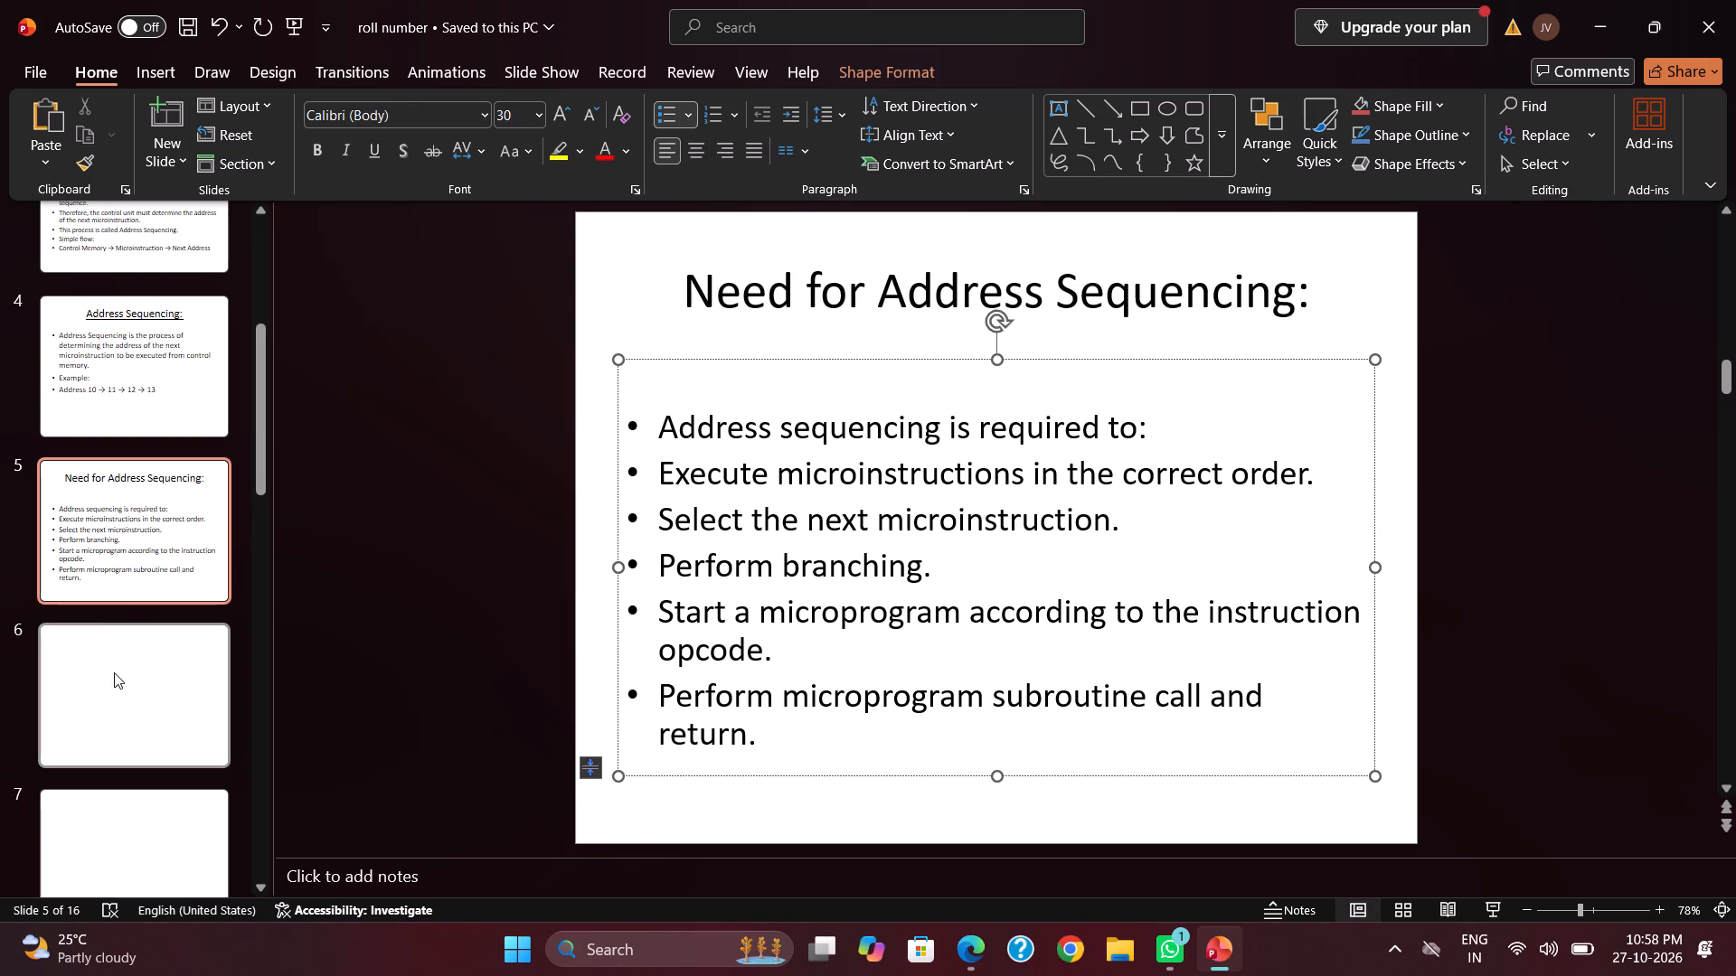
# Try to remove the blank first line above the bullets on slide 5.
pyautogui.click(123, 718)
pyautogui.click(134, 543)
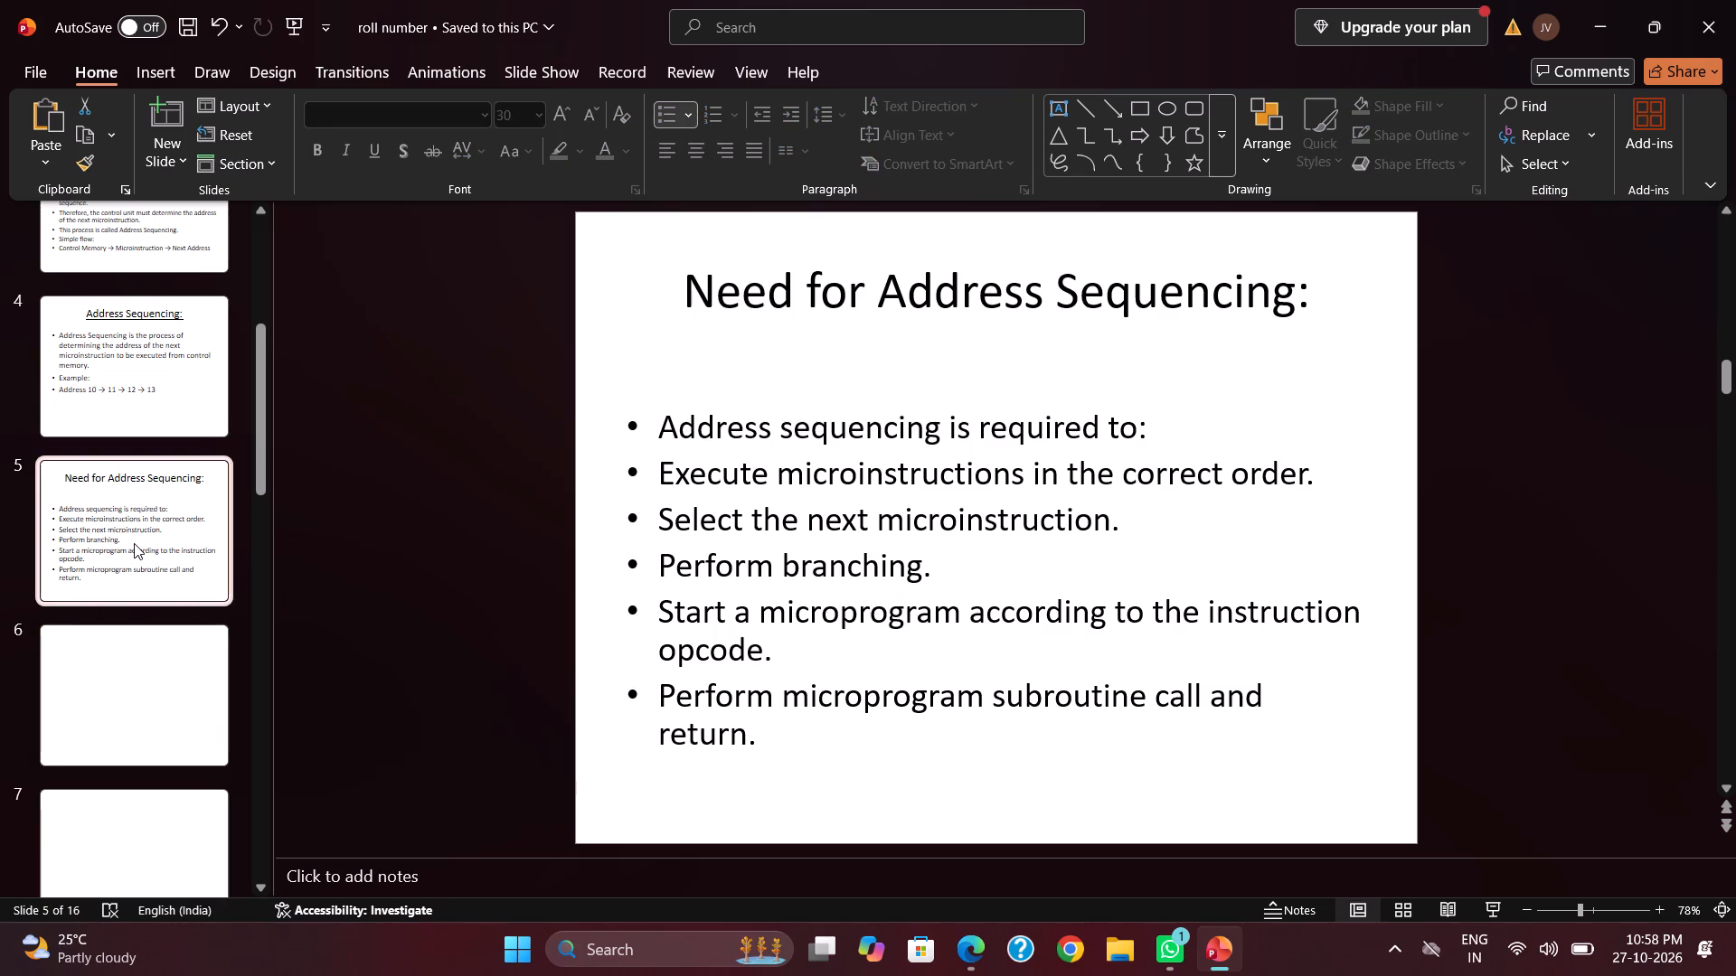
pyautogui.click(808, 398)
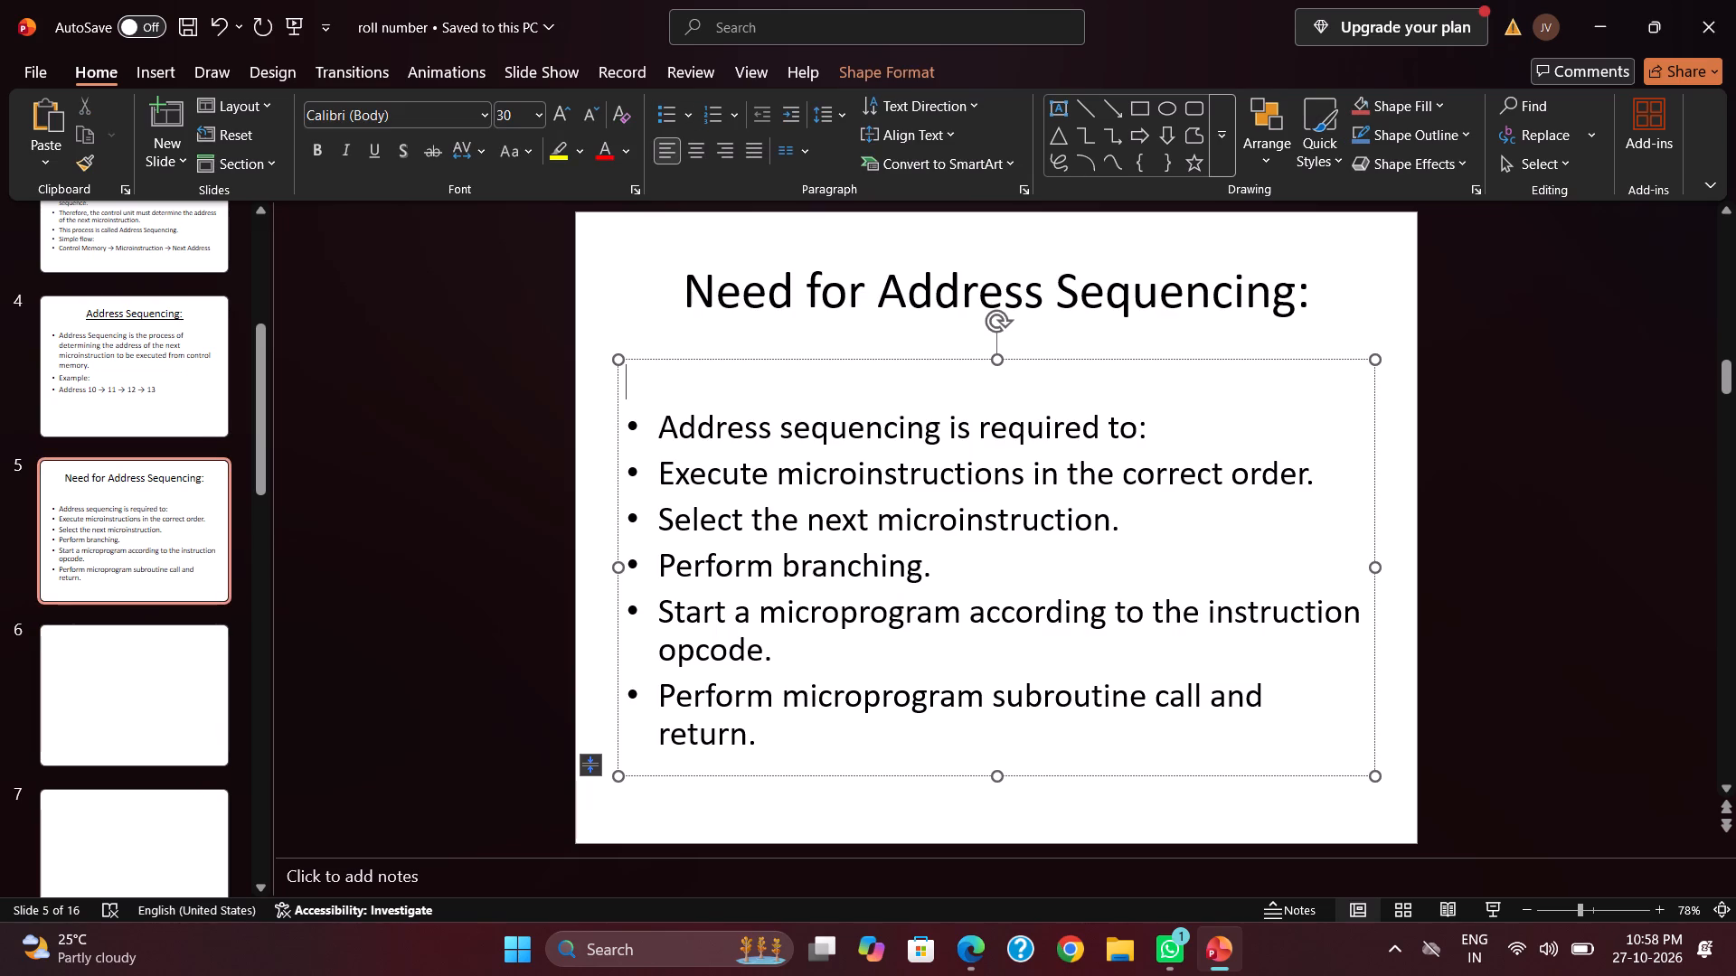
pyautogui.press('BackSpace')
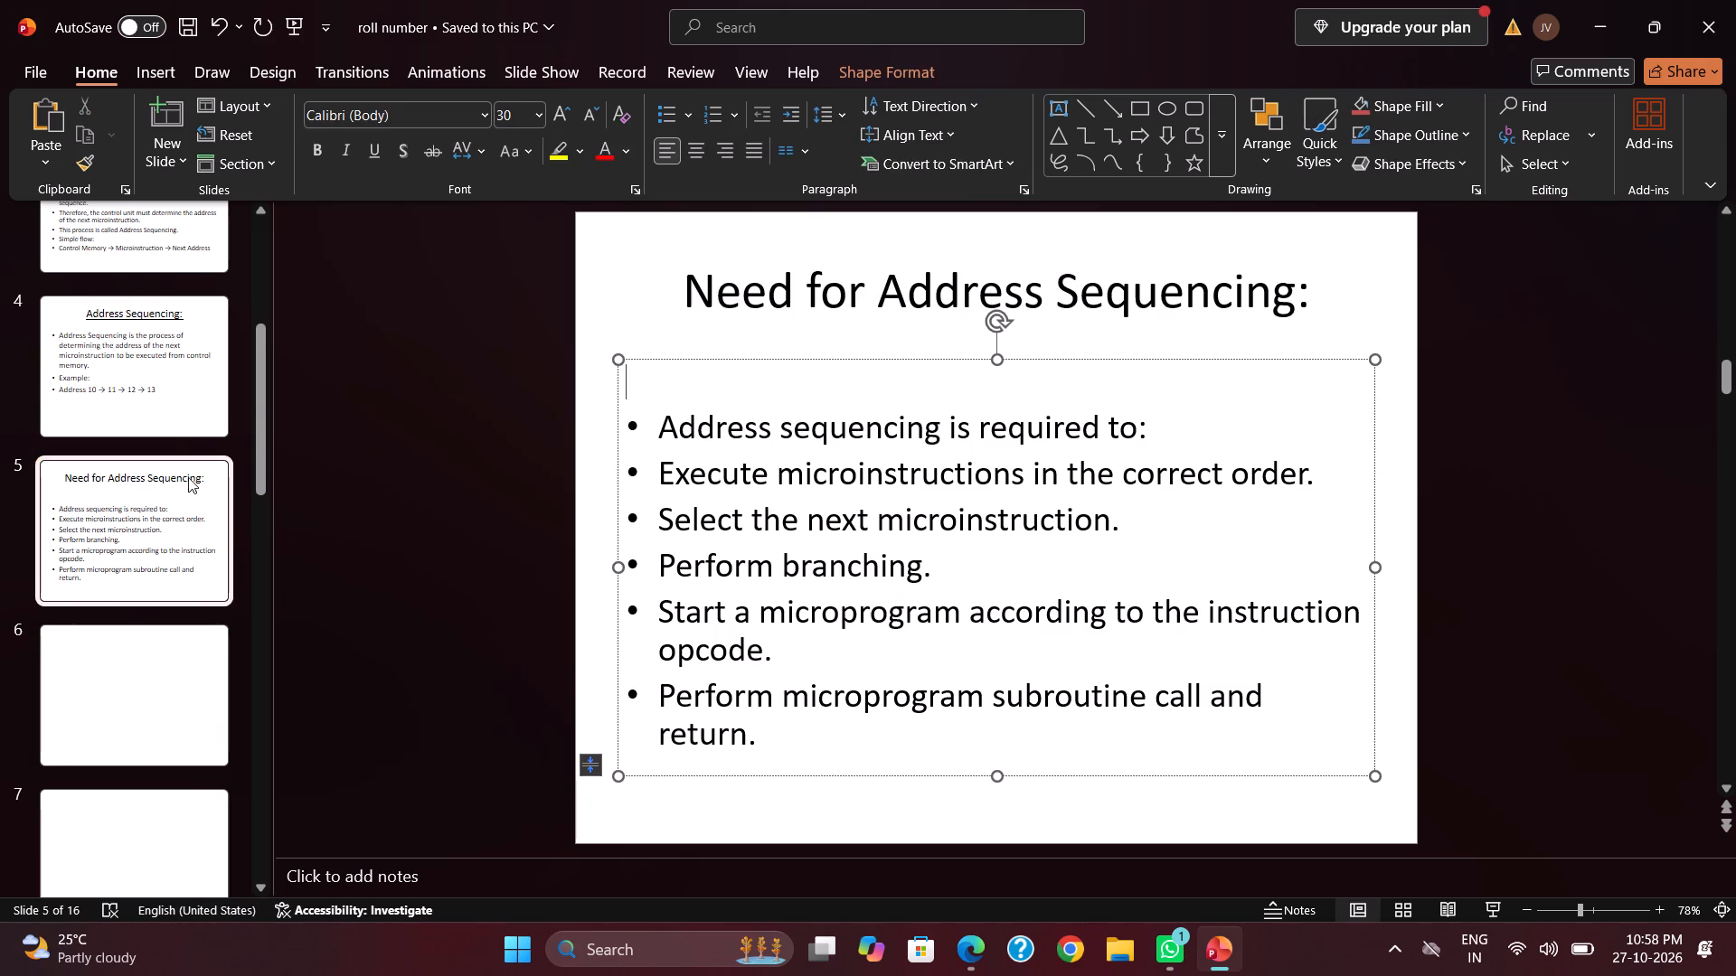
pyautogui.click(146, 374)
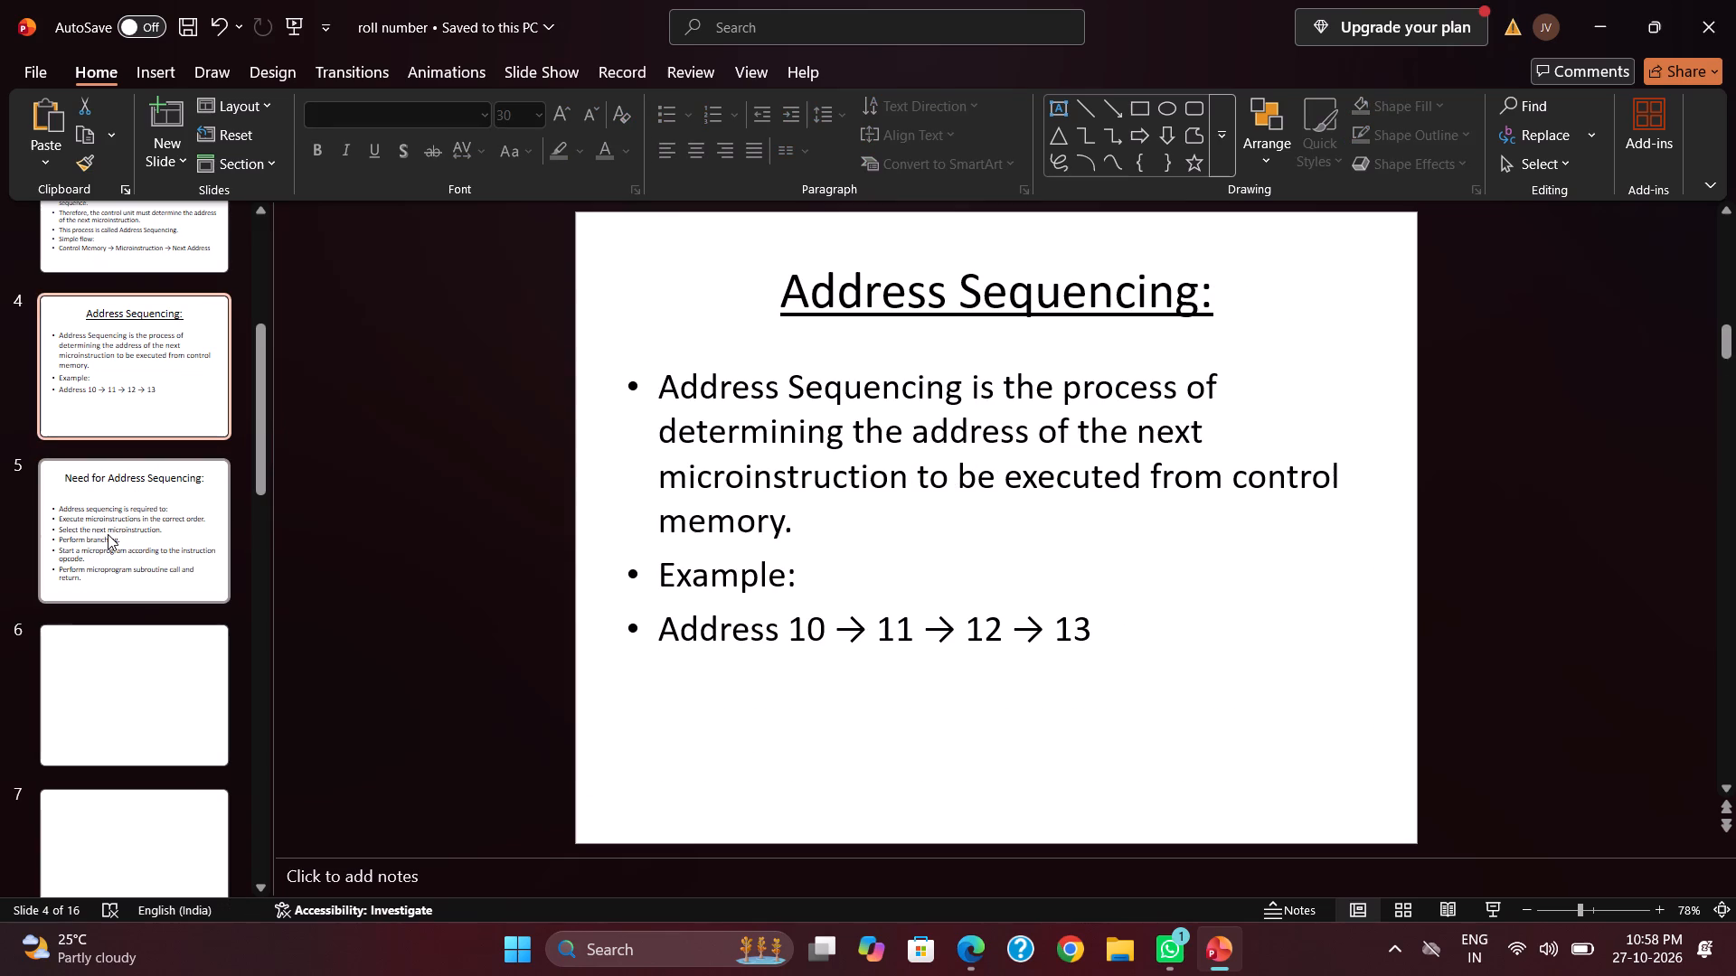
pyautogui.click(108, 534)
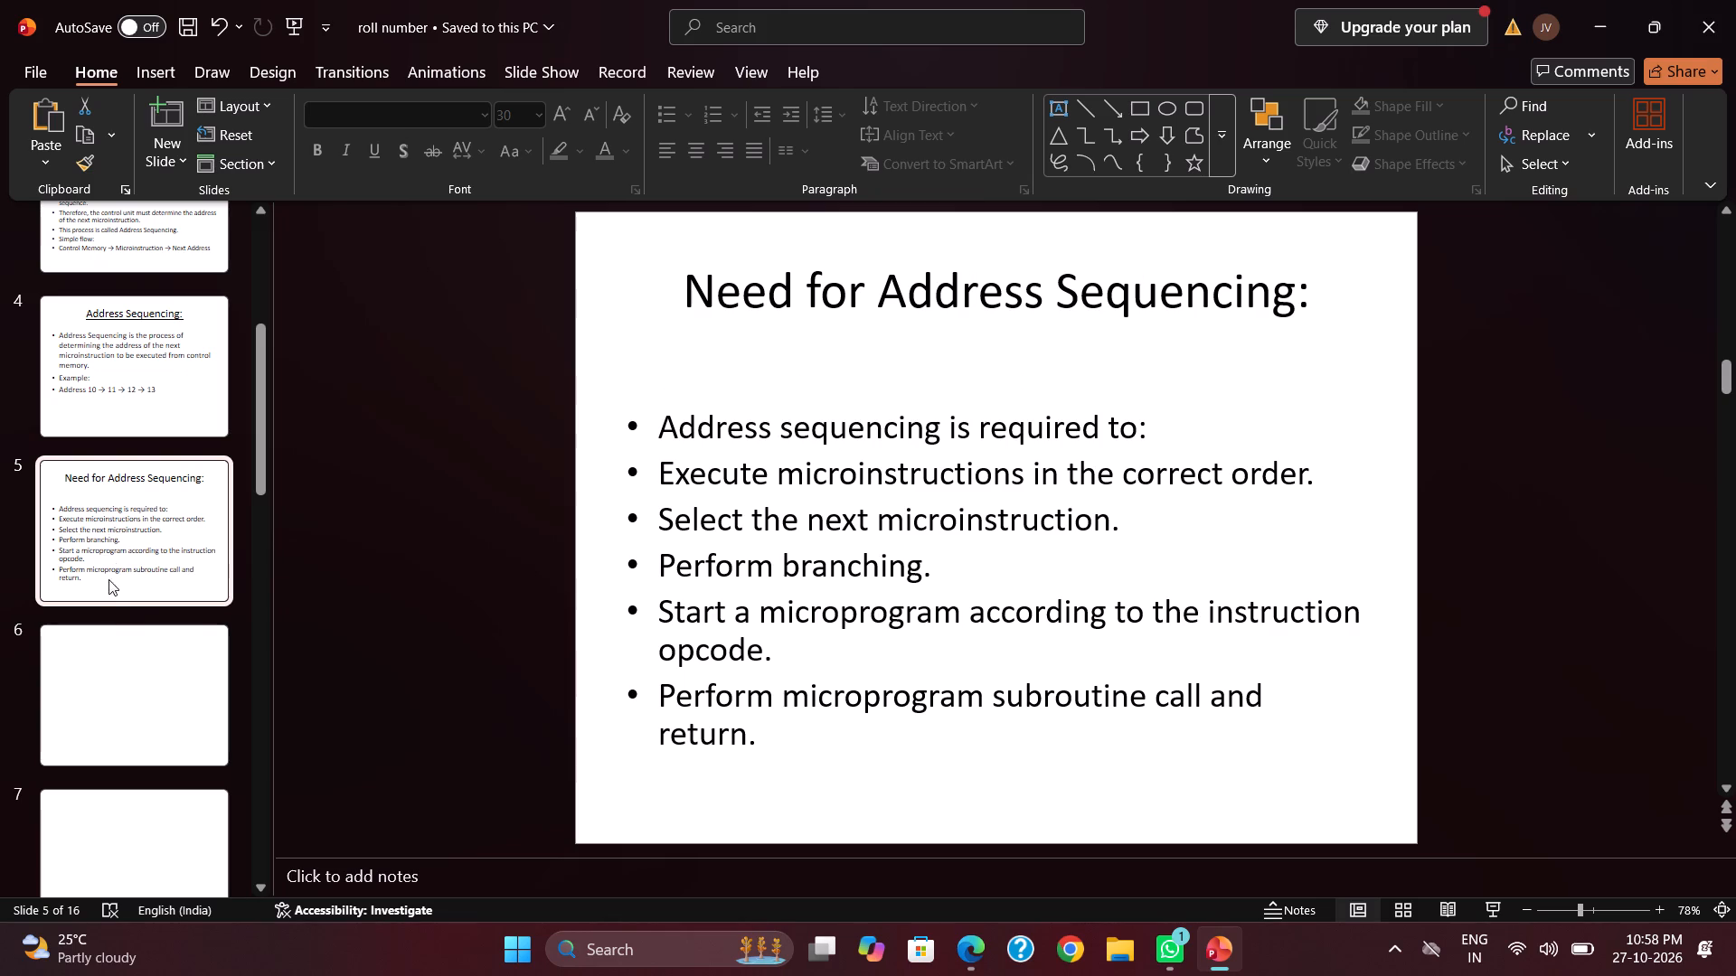
# Add the title "Next Address Selection:" to the blank slide 6.
pyautogui.click(127, 677)
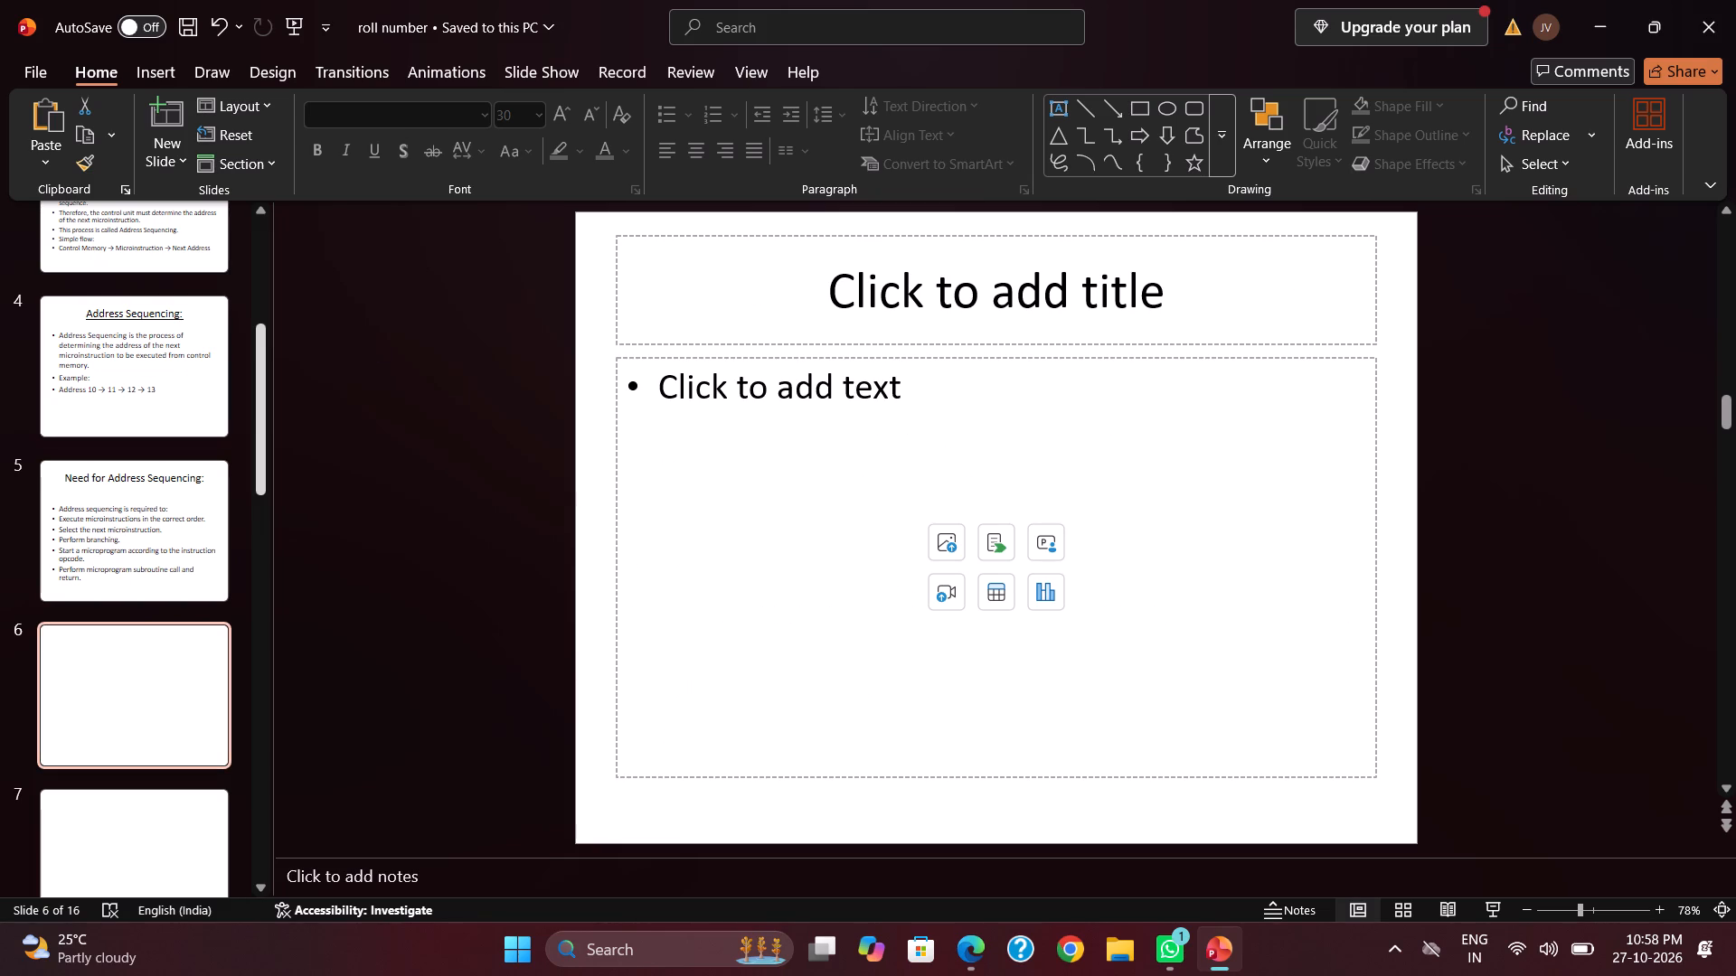
pyautogui.click(714, 305)
pyautogui.write('Next Address Se,e]]')
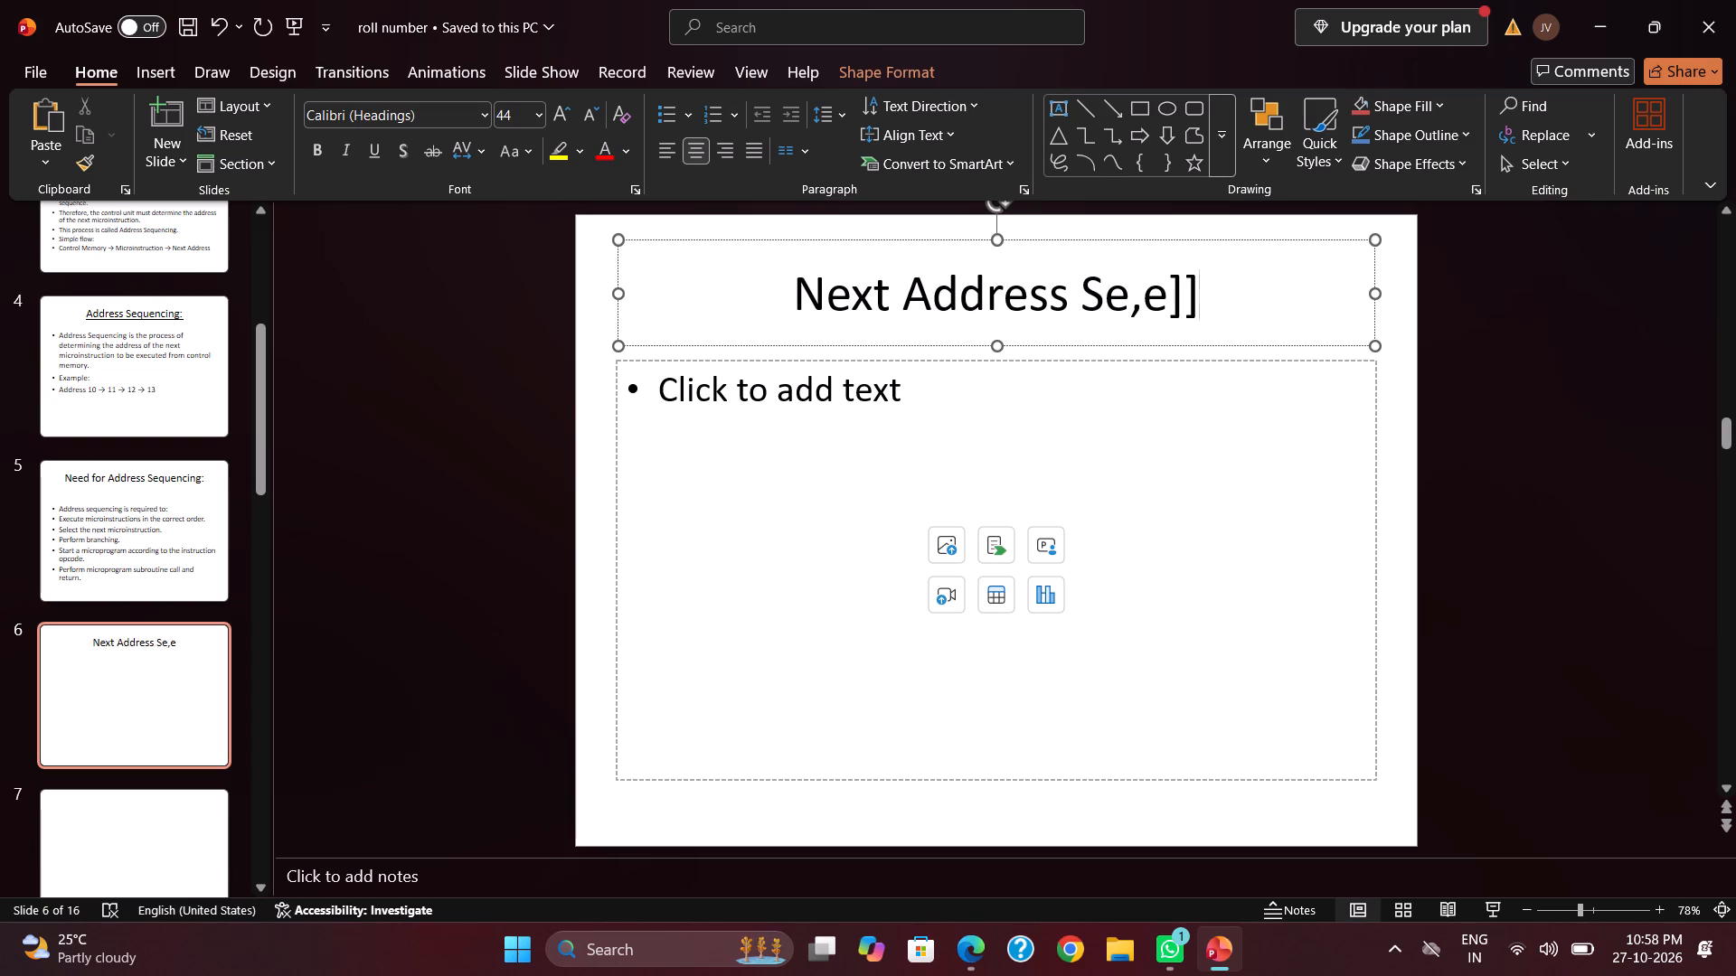
pyautogui.press('BackSpace')
pyautogui.press('BackSpace')
pyautogui.press('BackSpace')
pyautogui.press('BackSpace')
pyautogui.write('lection:')
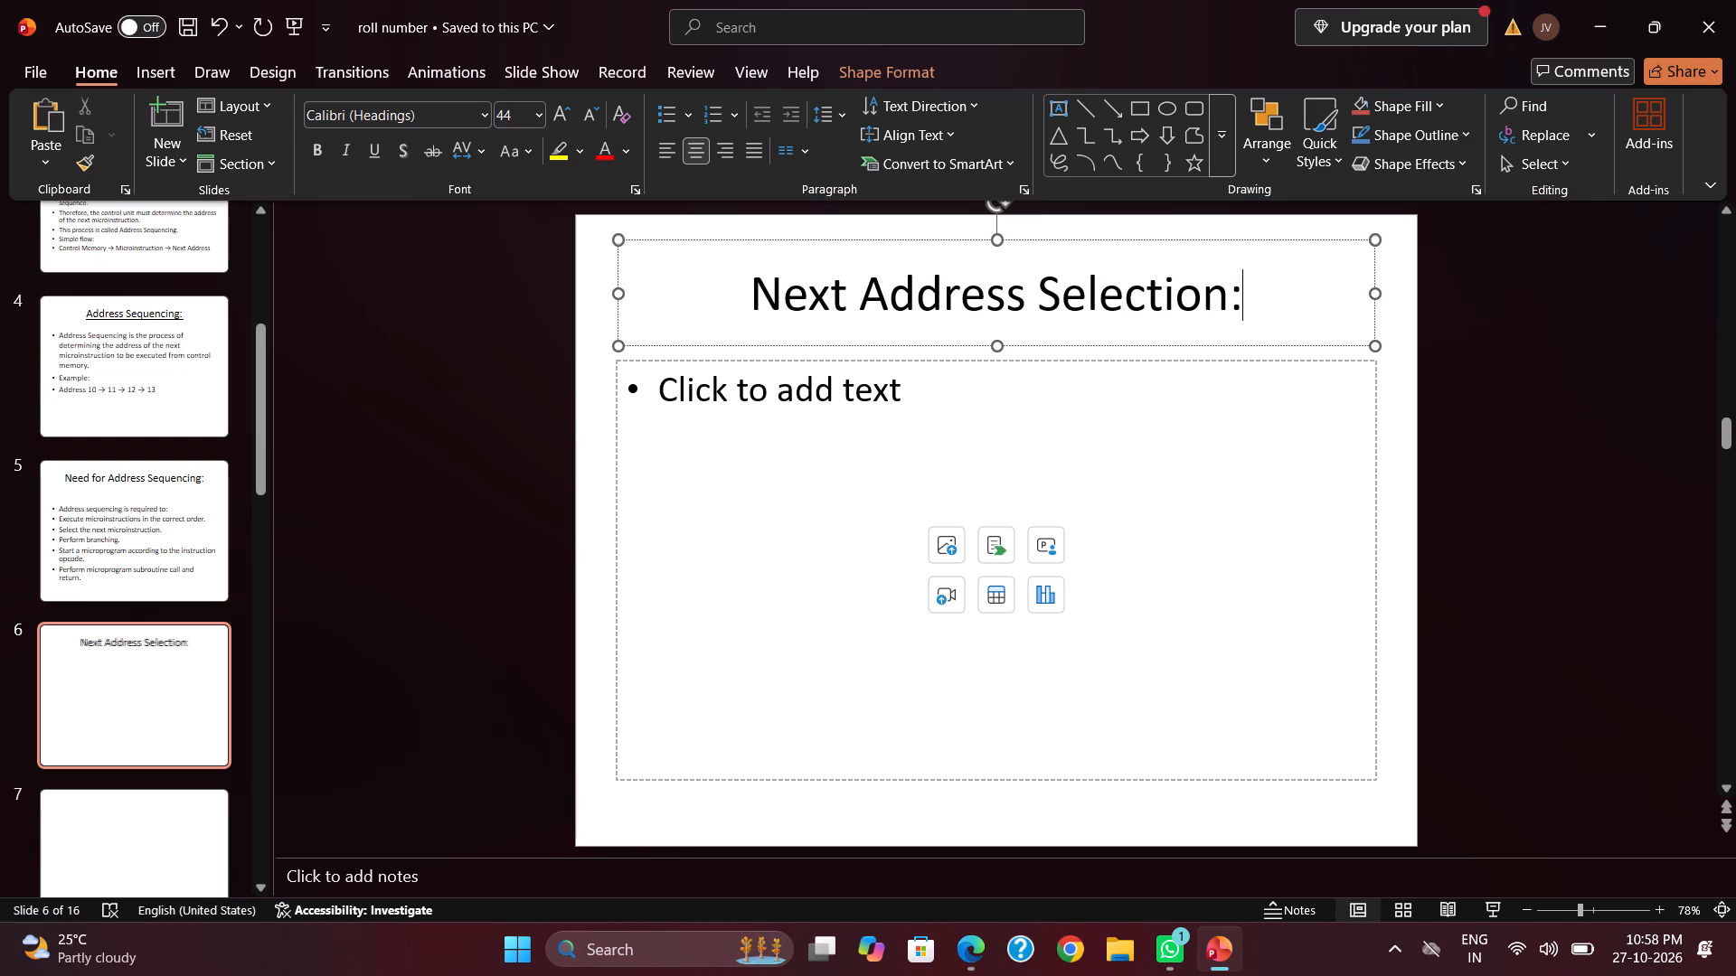
# Place the text cursor in the empty body placeholder below slide 6's title.
pyautogui.click(749, 431)
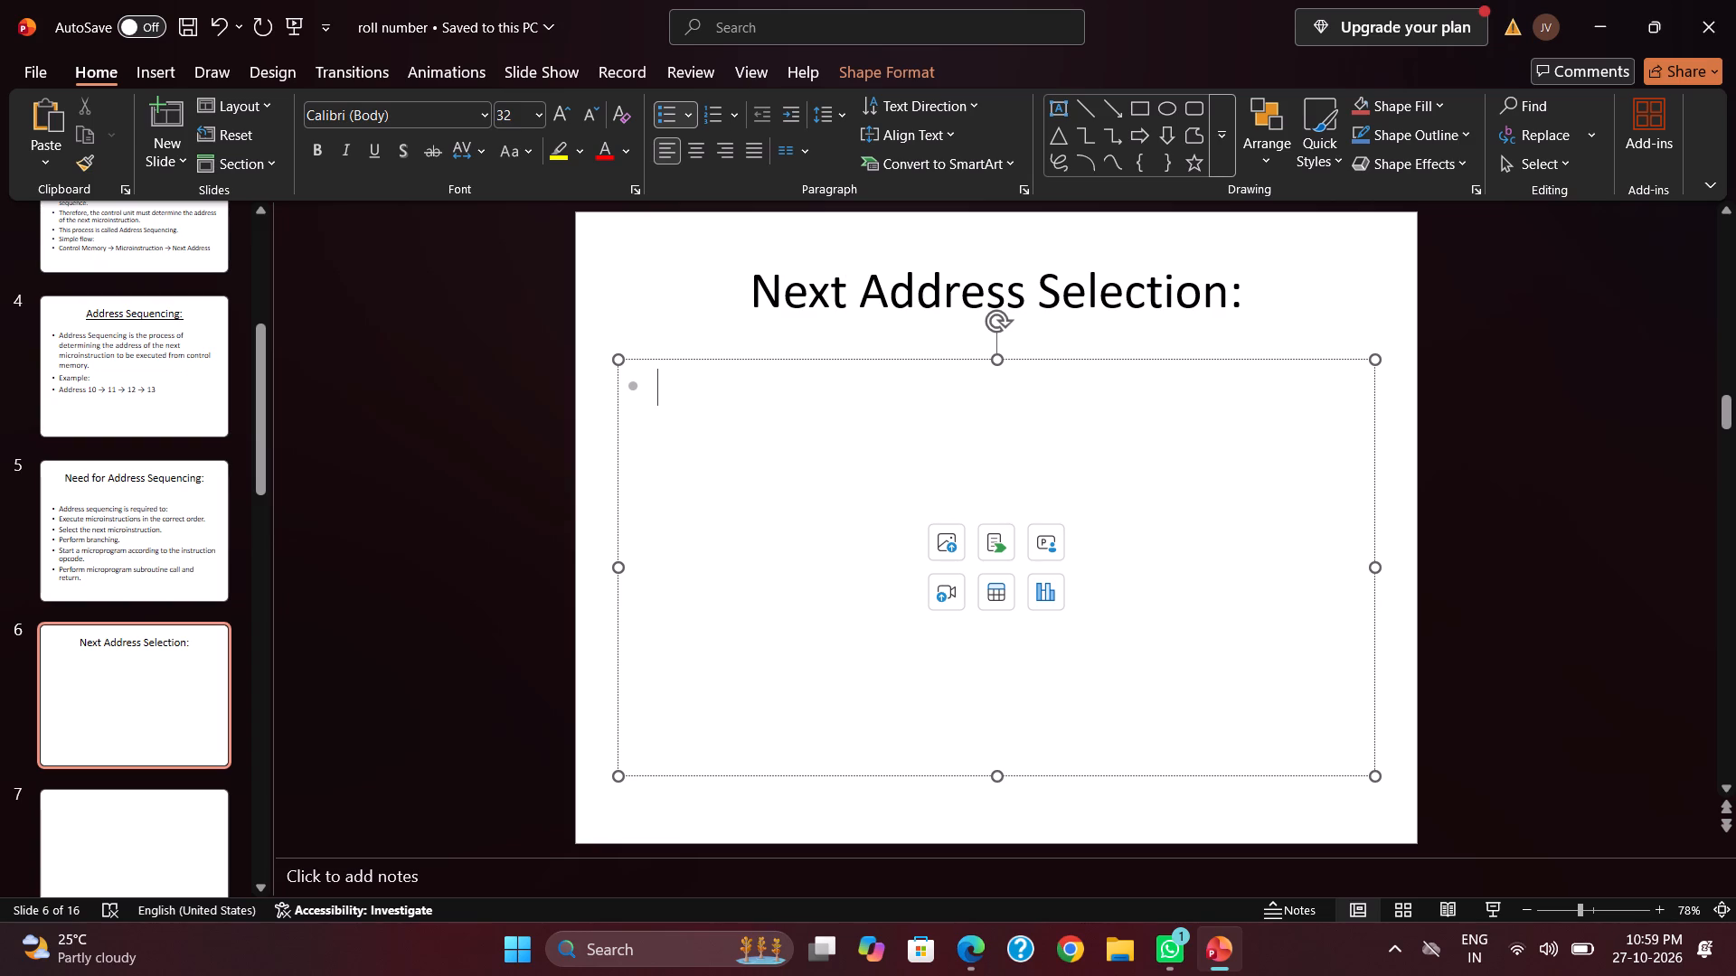
pyautogui.moveTo(749, 431); pyautogui.dragTo(984, 892)
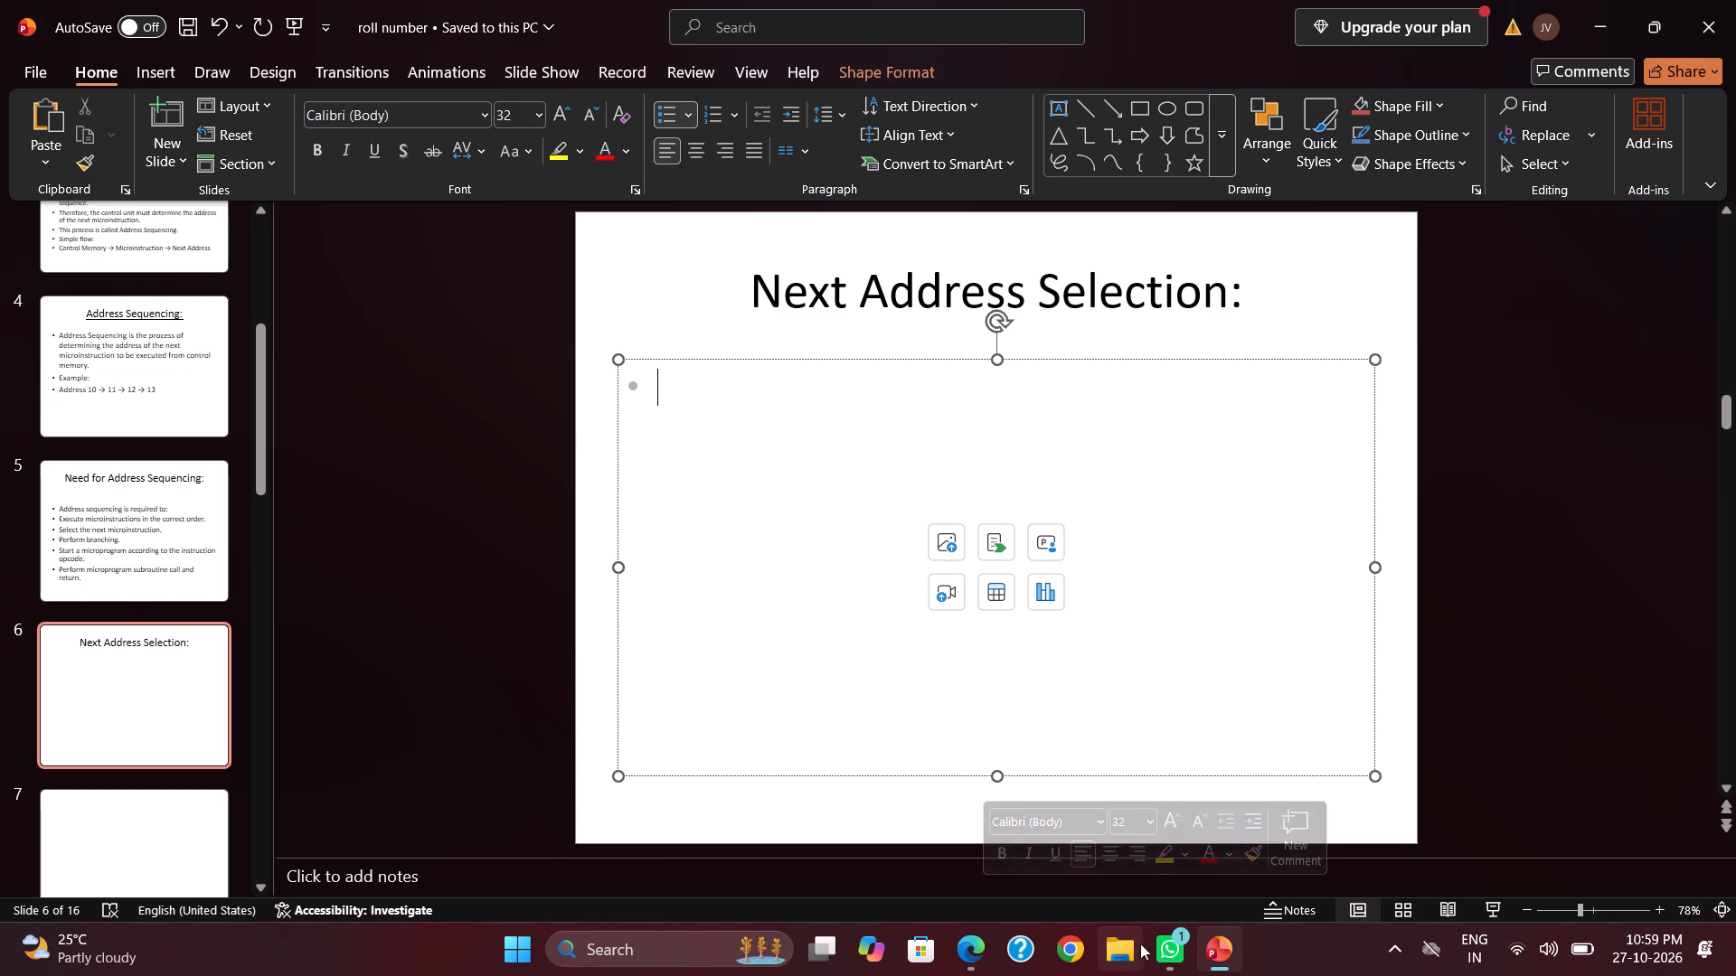
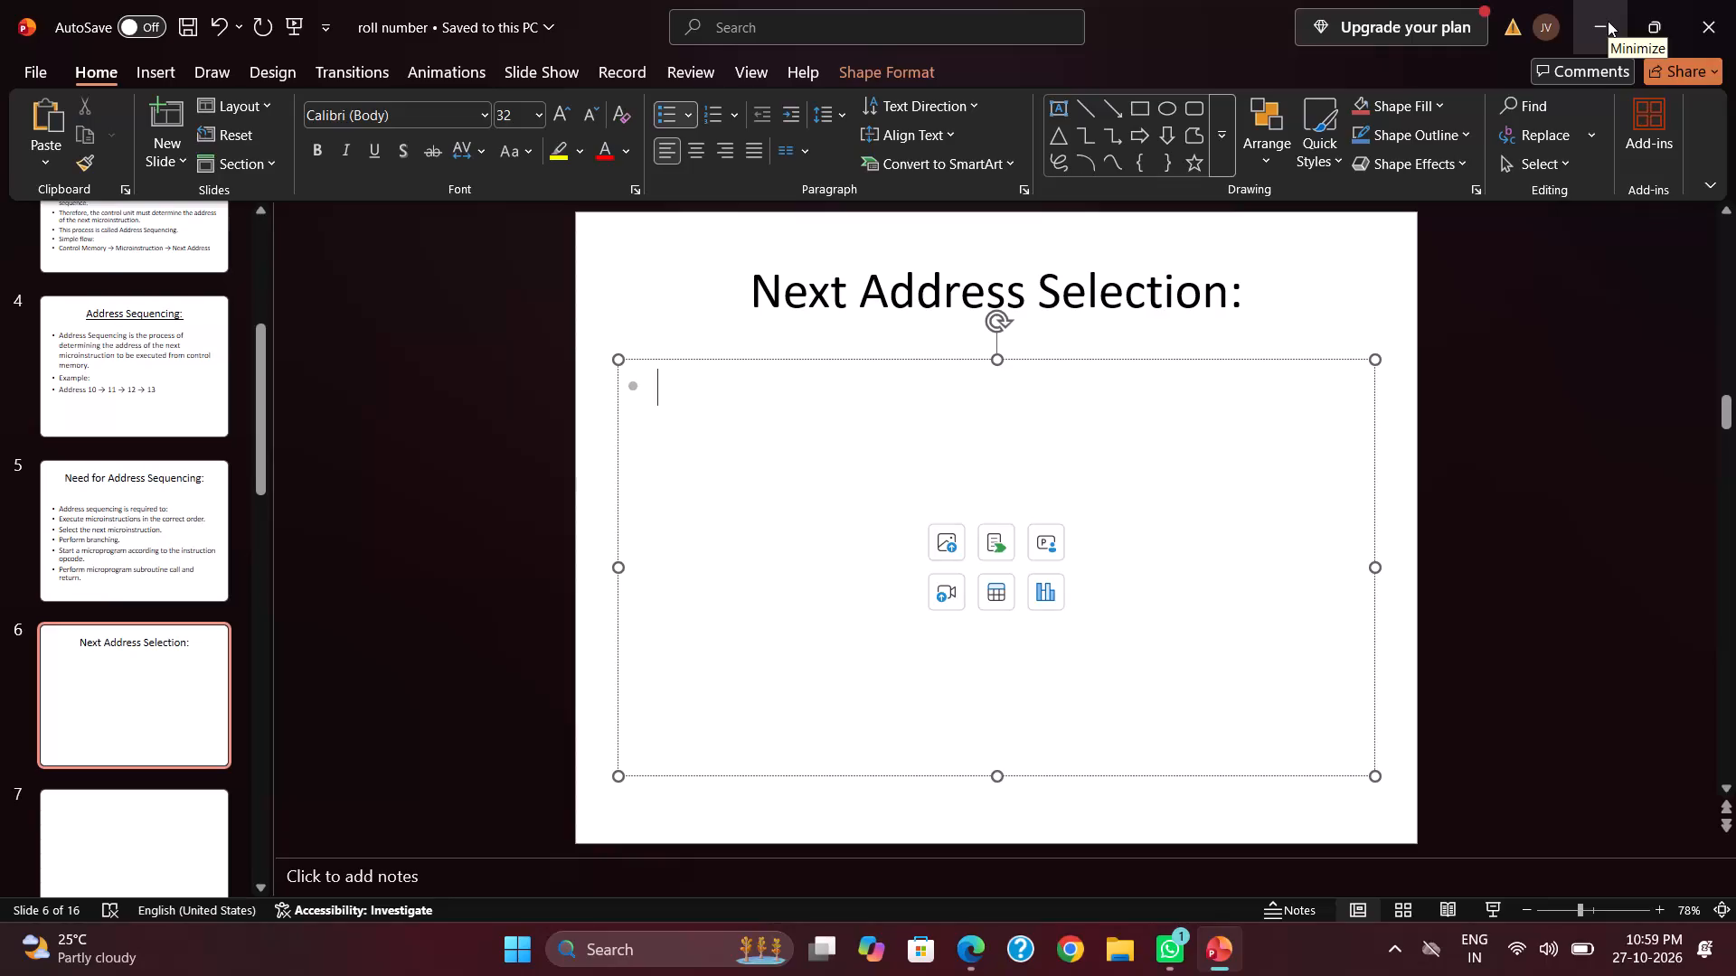
# Paste the copied text on where the next microinstruction's address is obtained from into slide 6's body.
pyautogui.hotkey('ctrl', 'v')
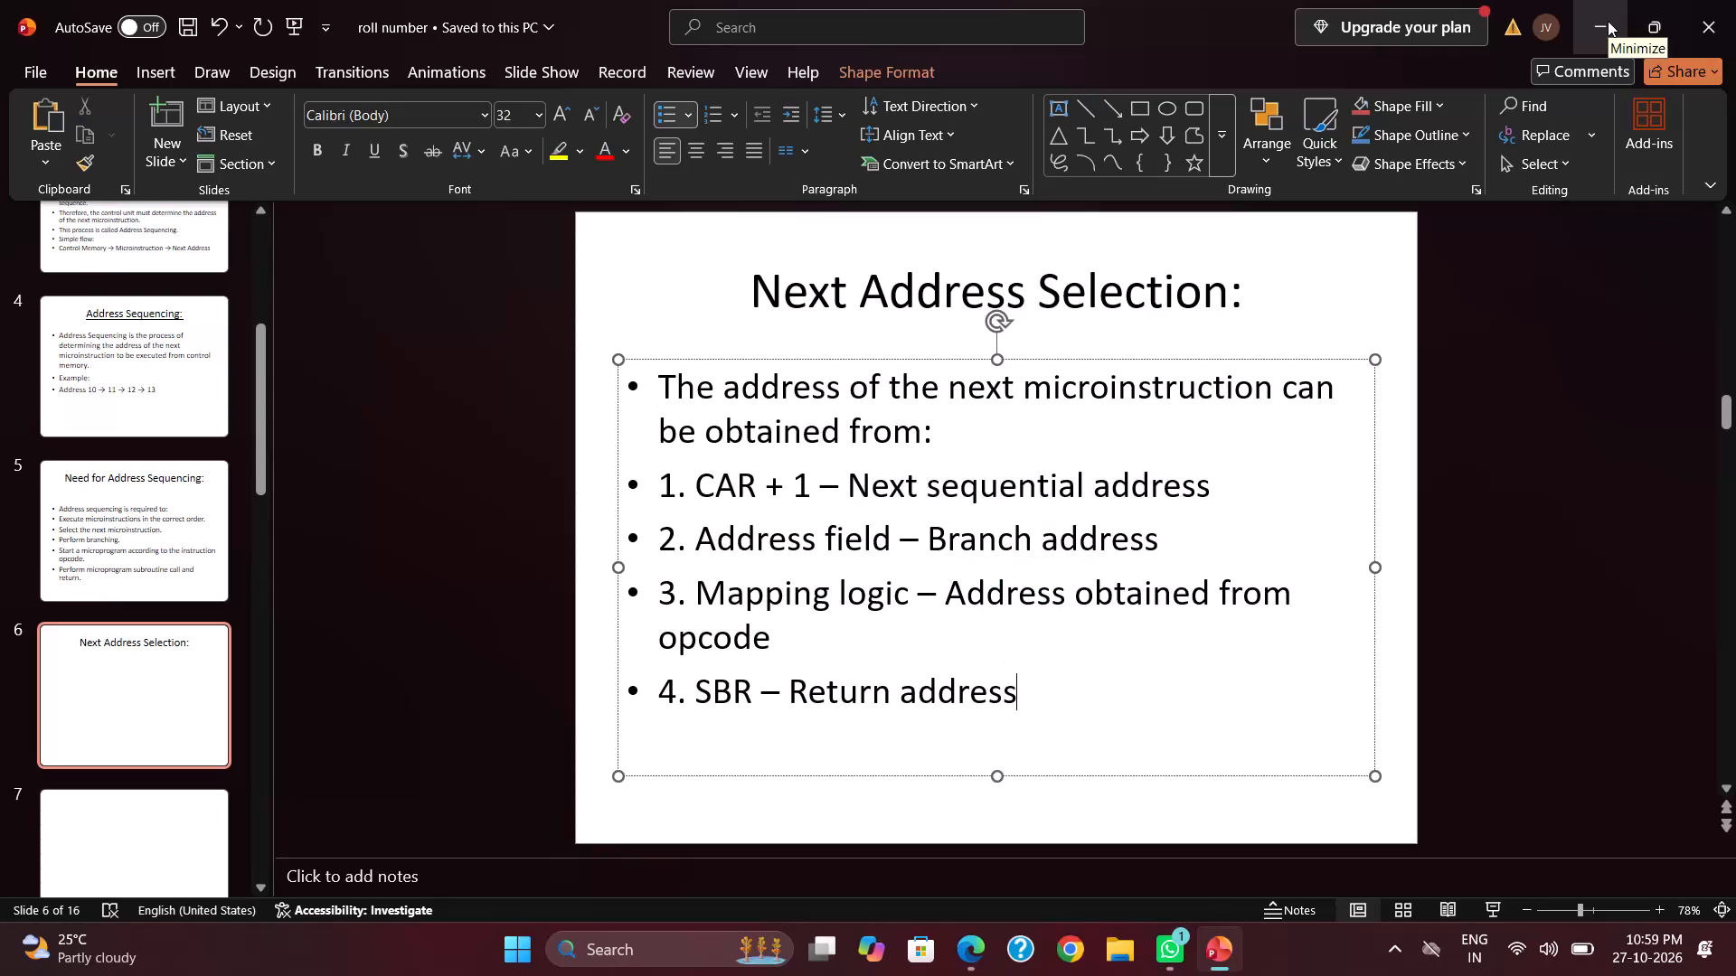
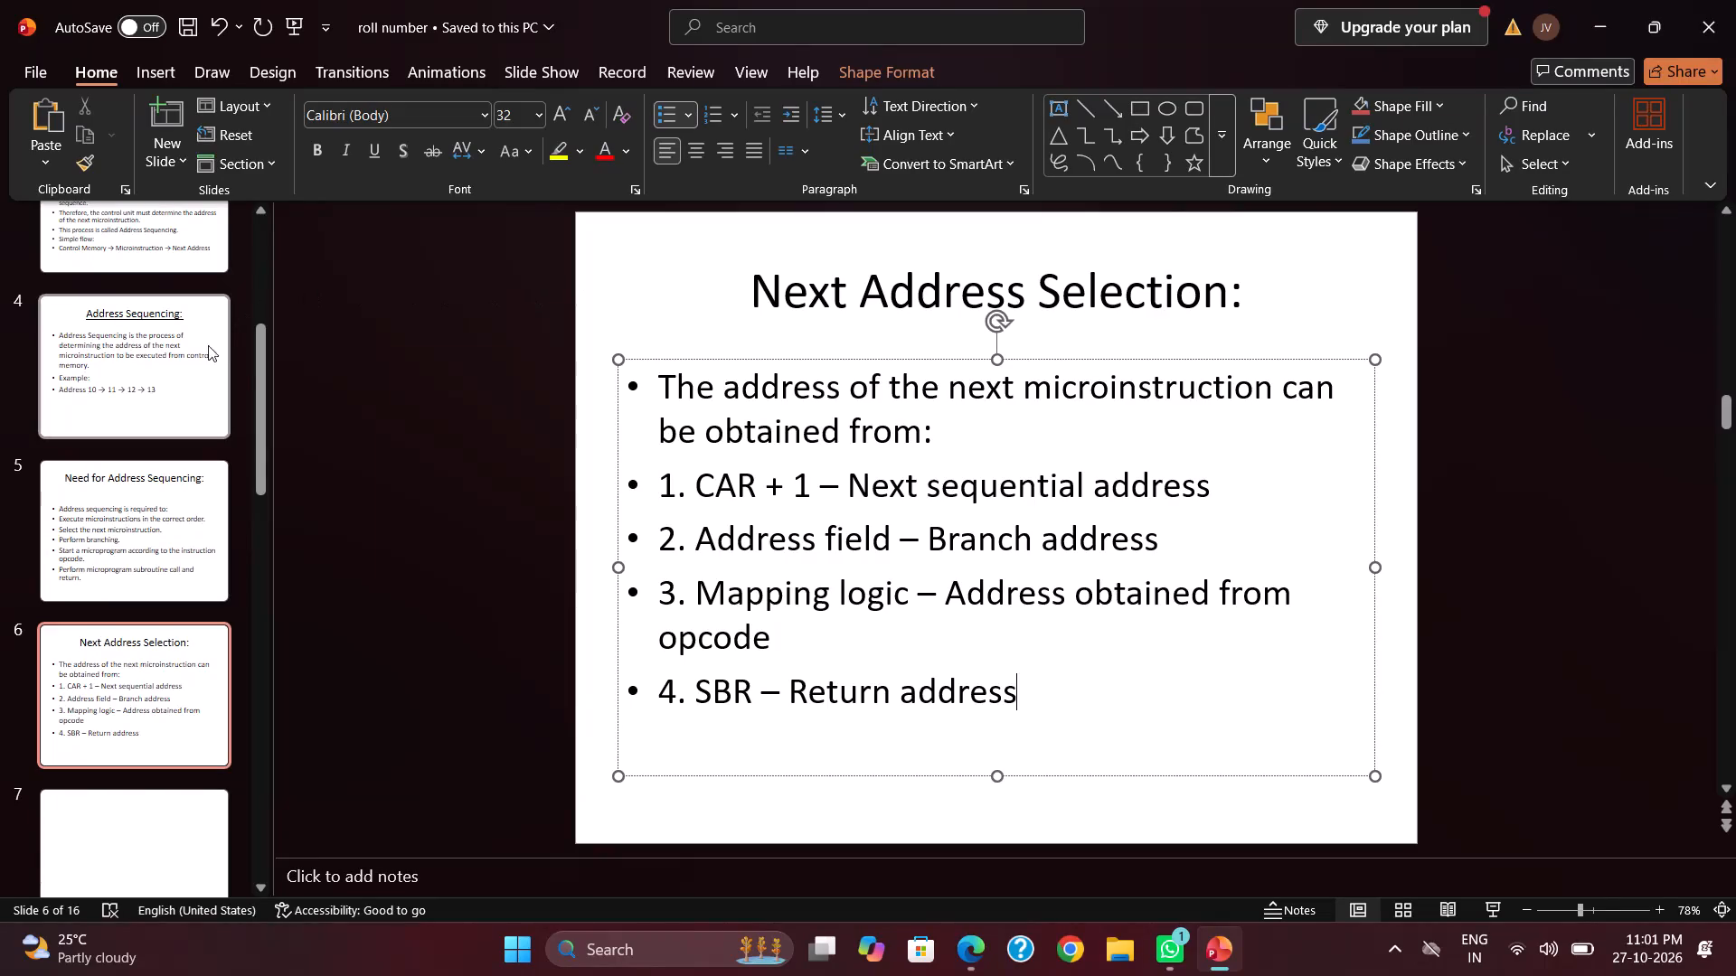
# Review the completed slides 1 through 6 in order, ending on blank slide 7.
pyautogui.scroll(3, 185, 358)
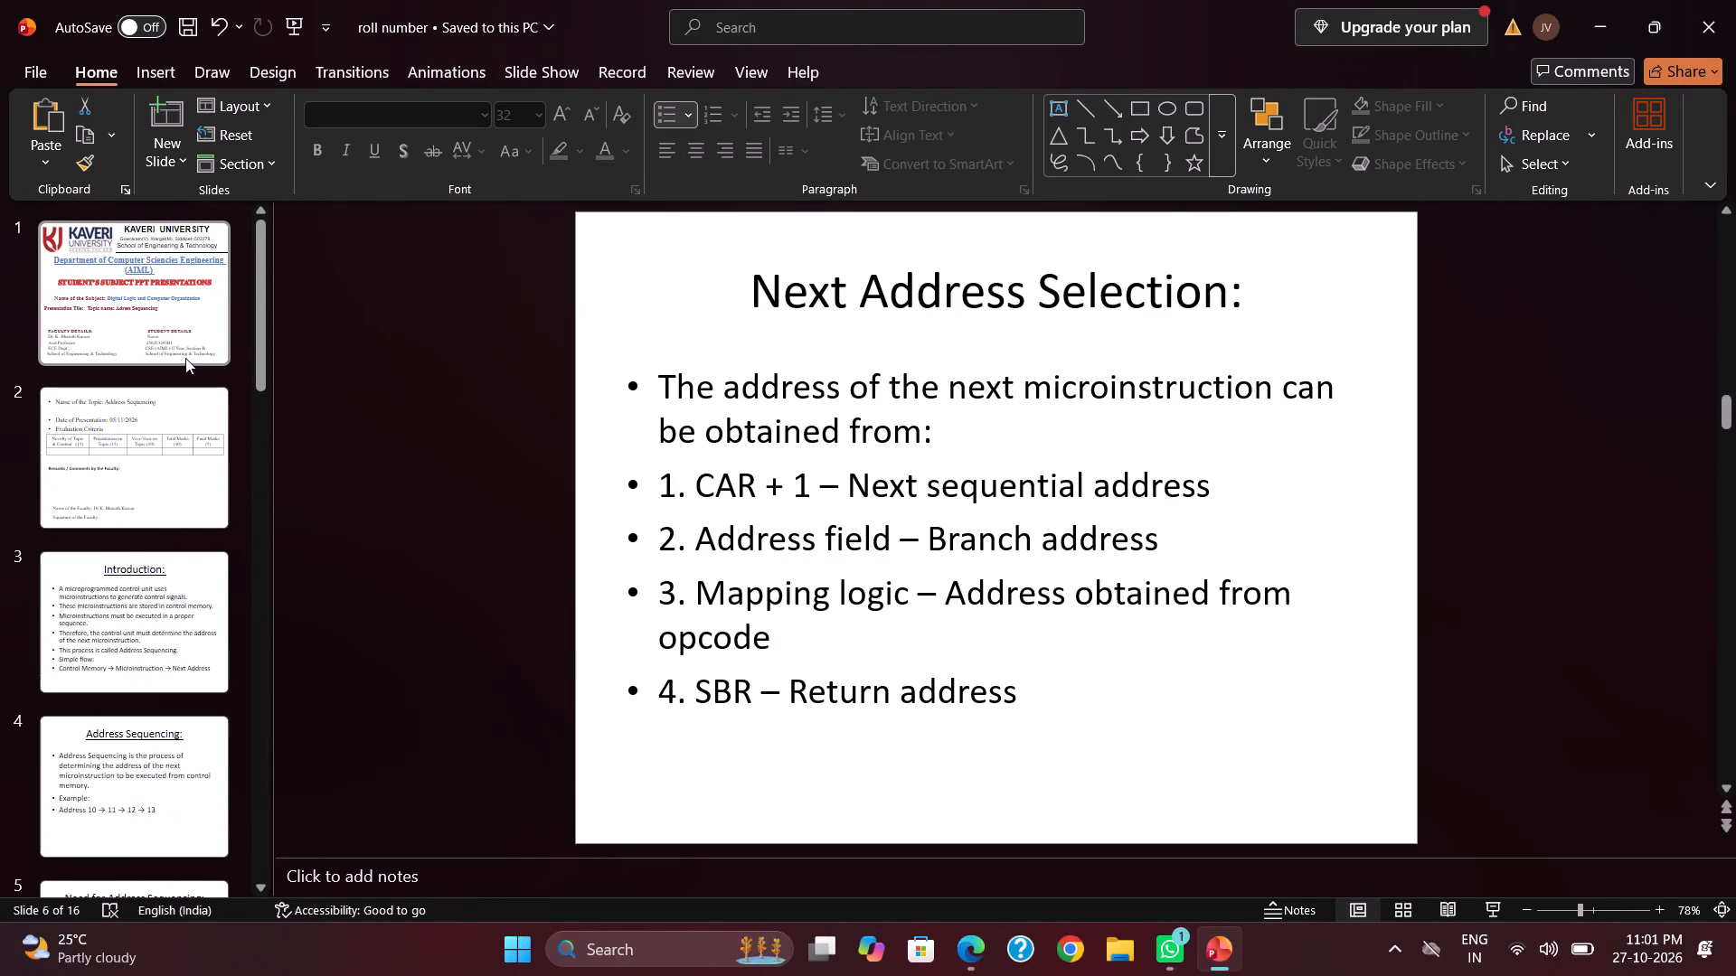
pyautogui.click(137, 315)
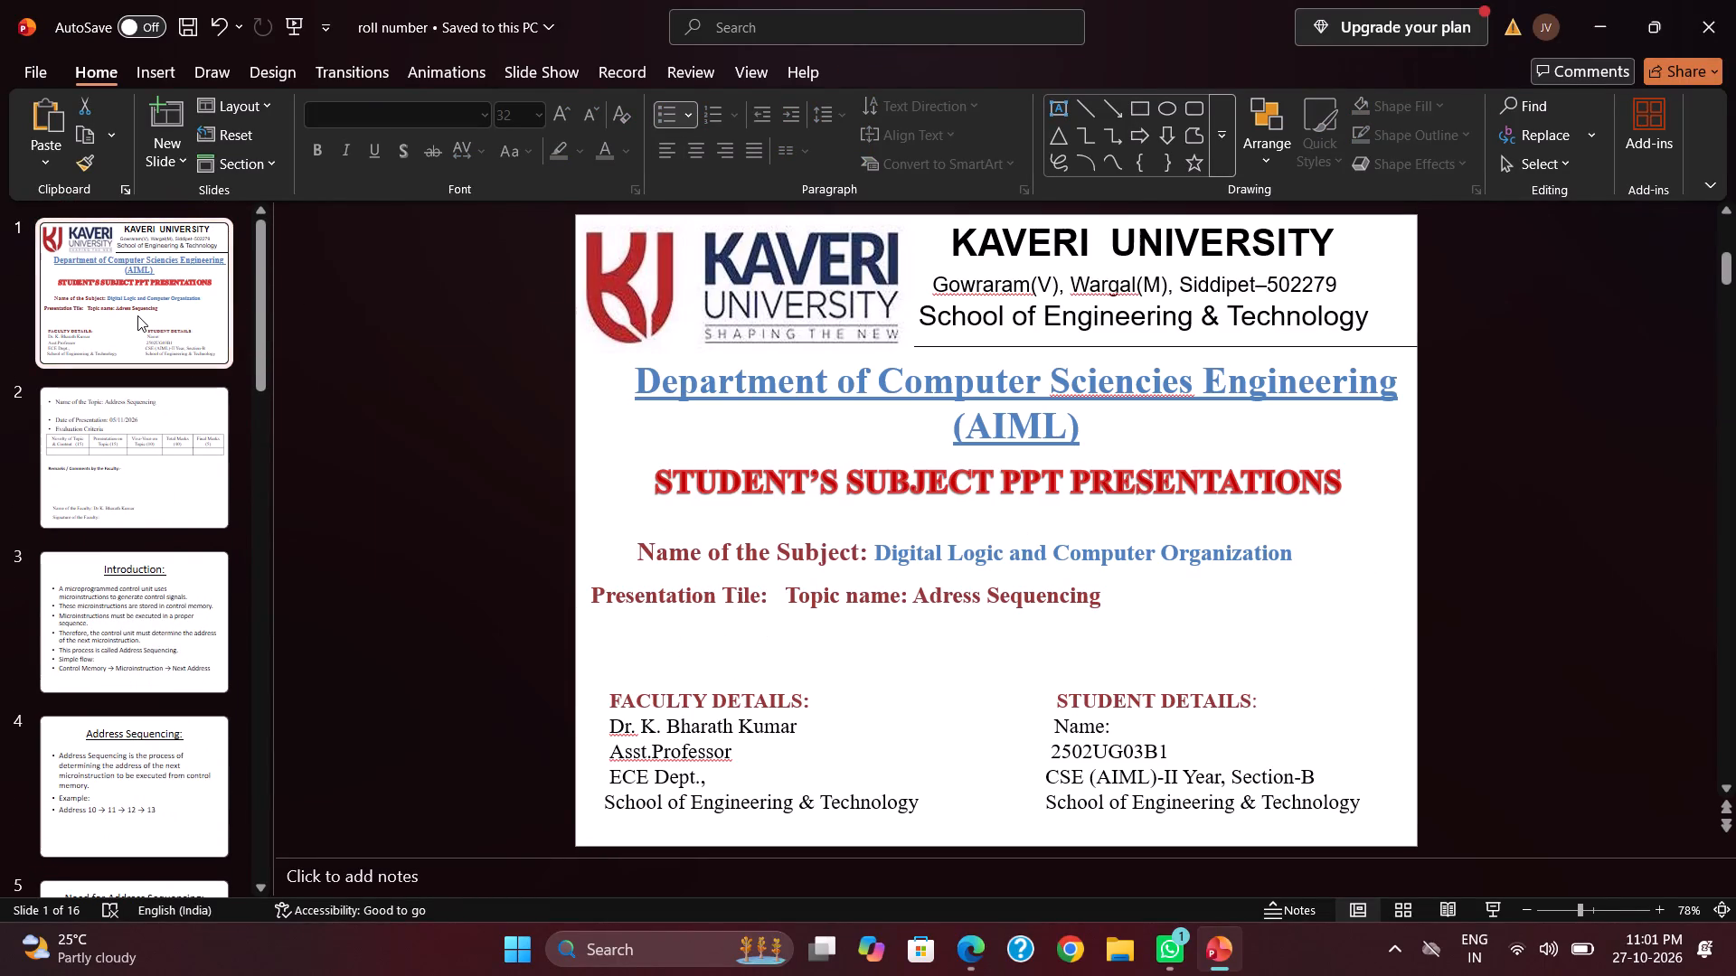
pyautogui.click(110, 449)
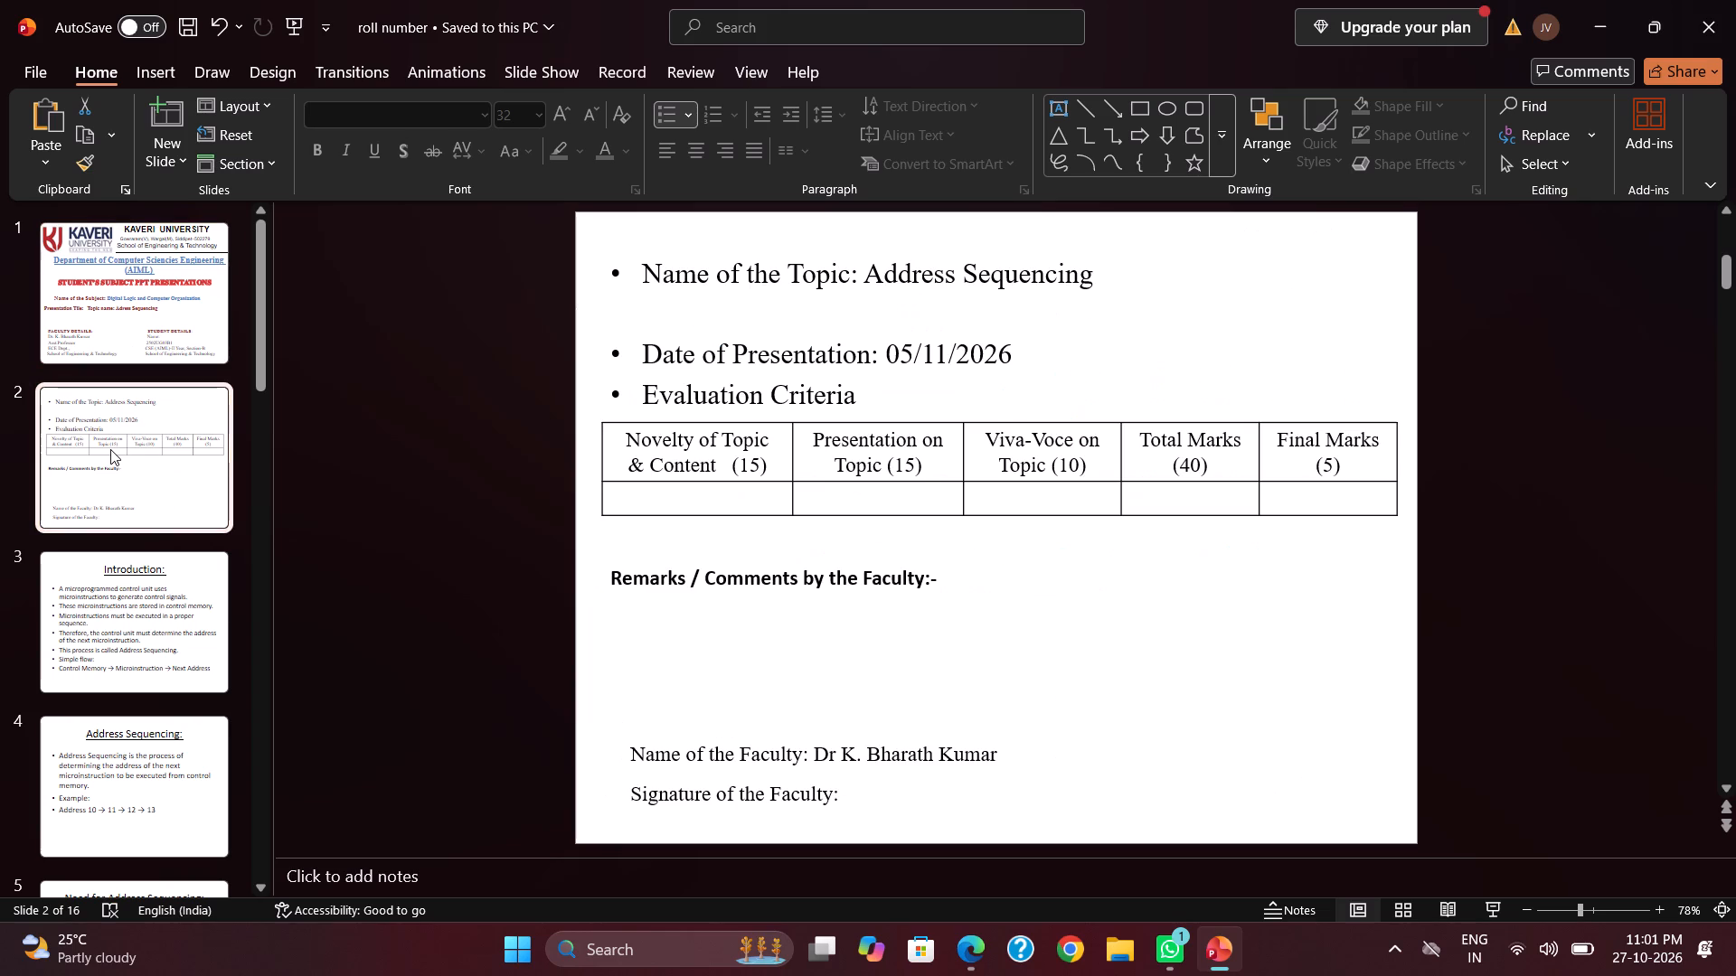
pyautogui.press('Down')
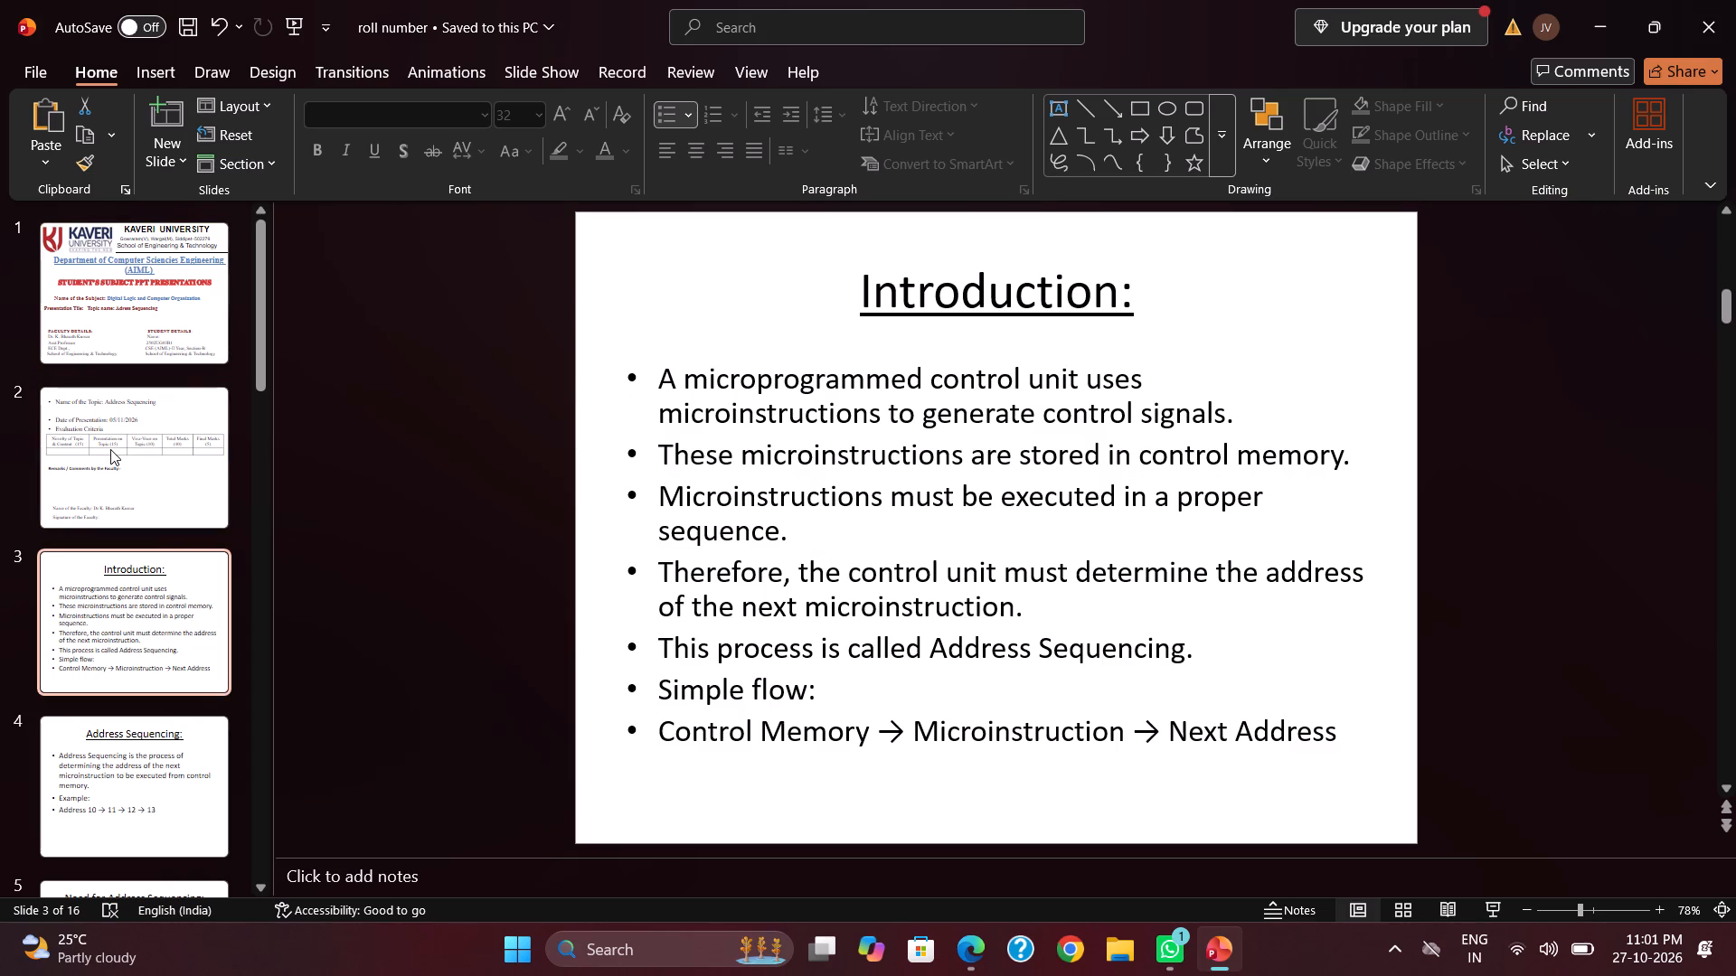
pyautogui.press('Up')
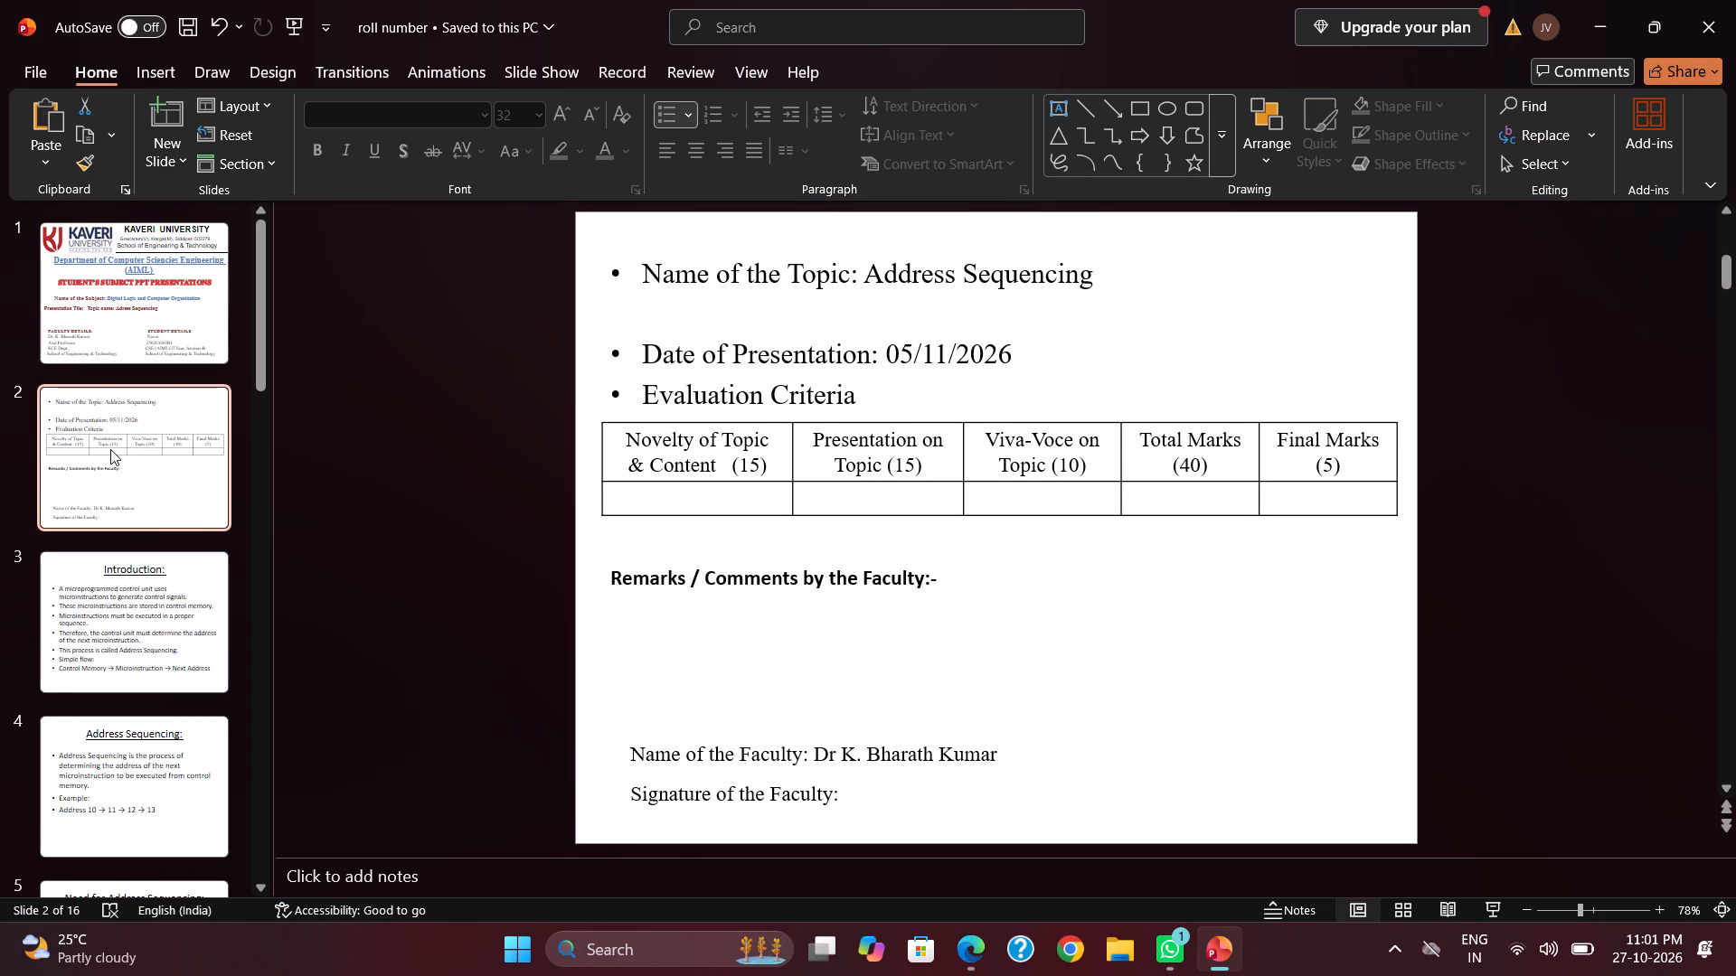
pyautogui.press('Down')
pyautogui.press('Down')
pyautogui.press('Down')
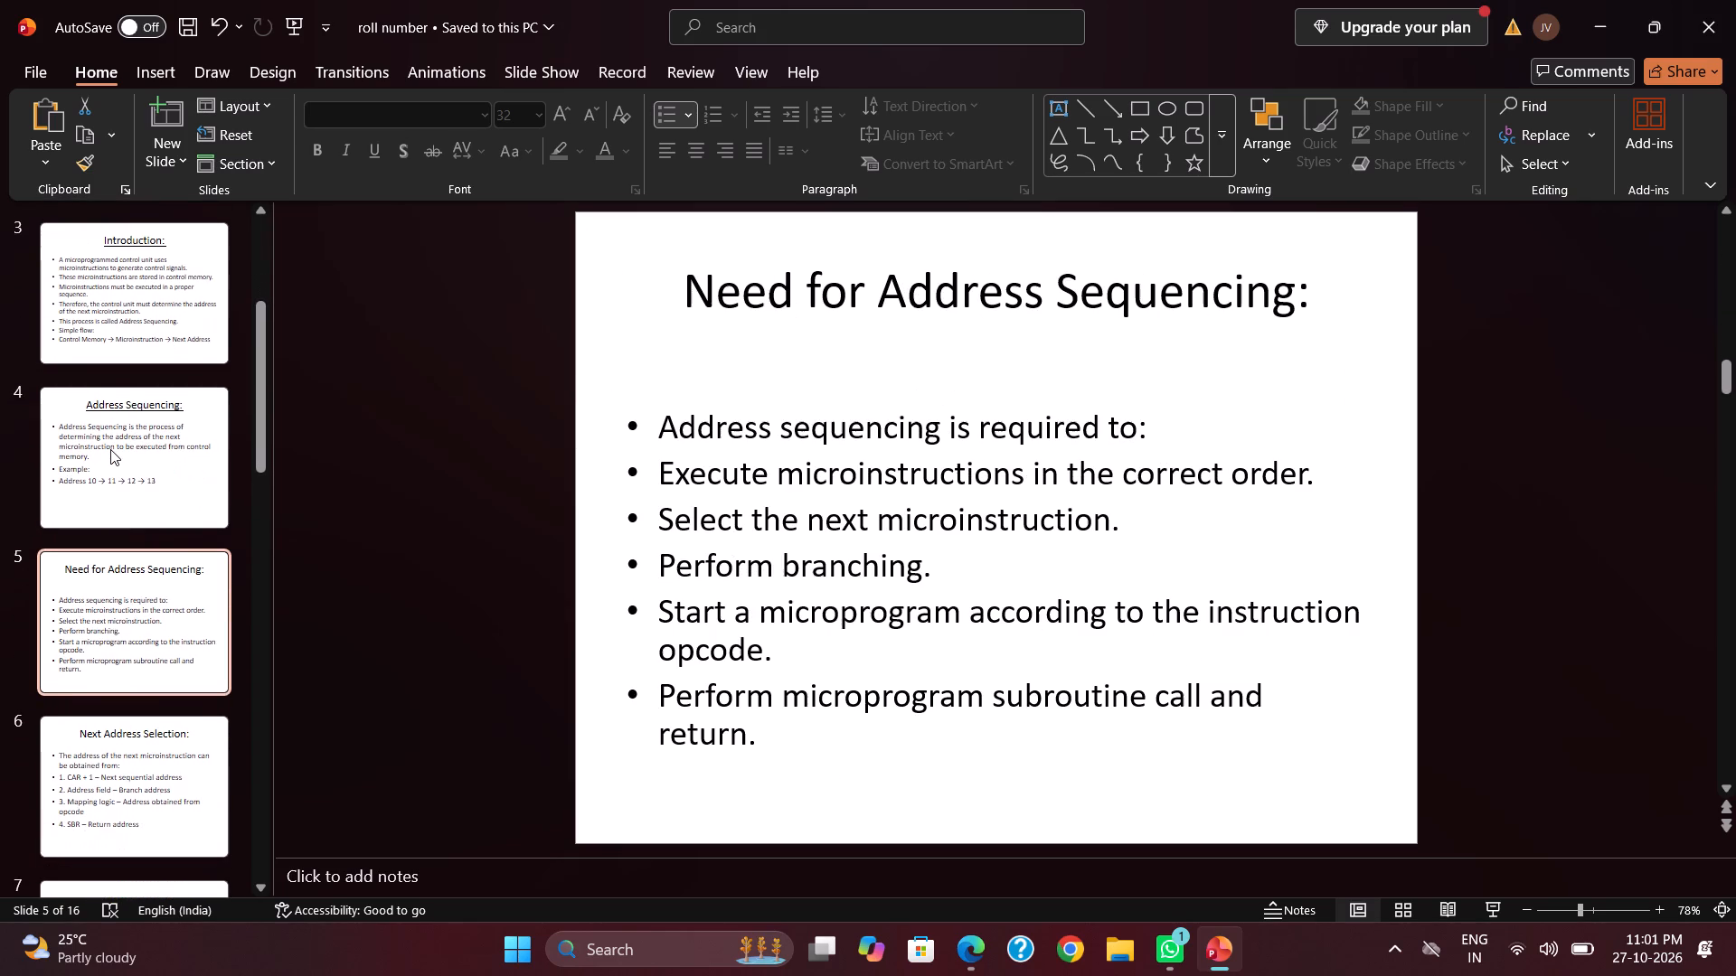
pyautogui.press('Down')
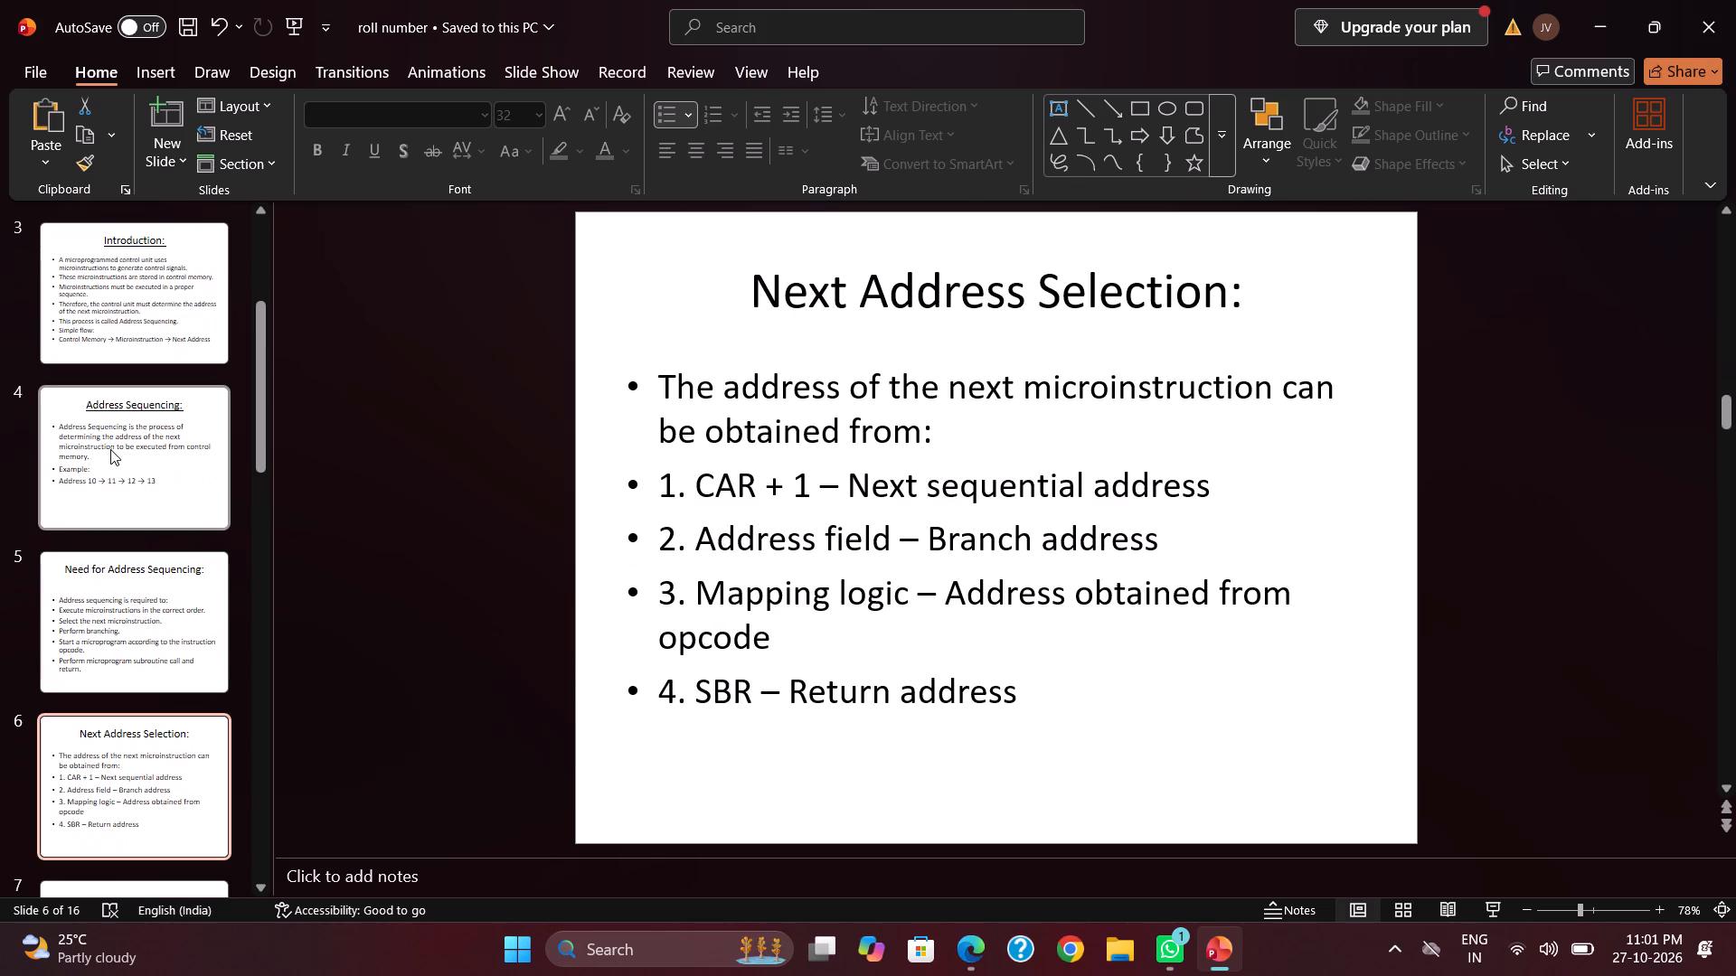
pyautogui.press('Up')
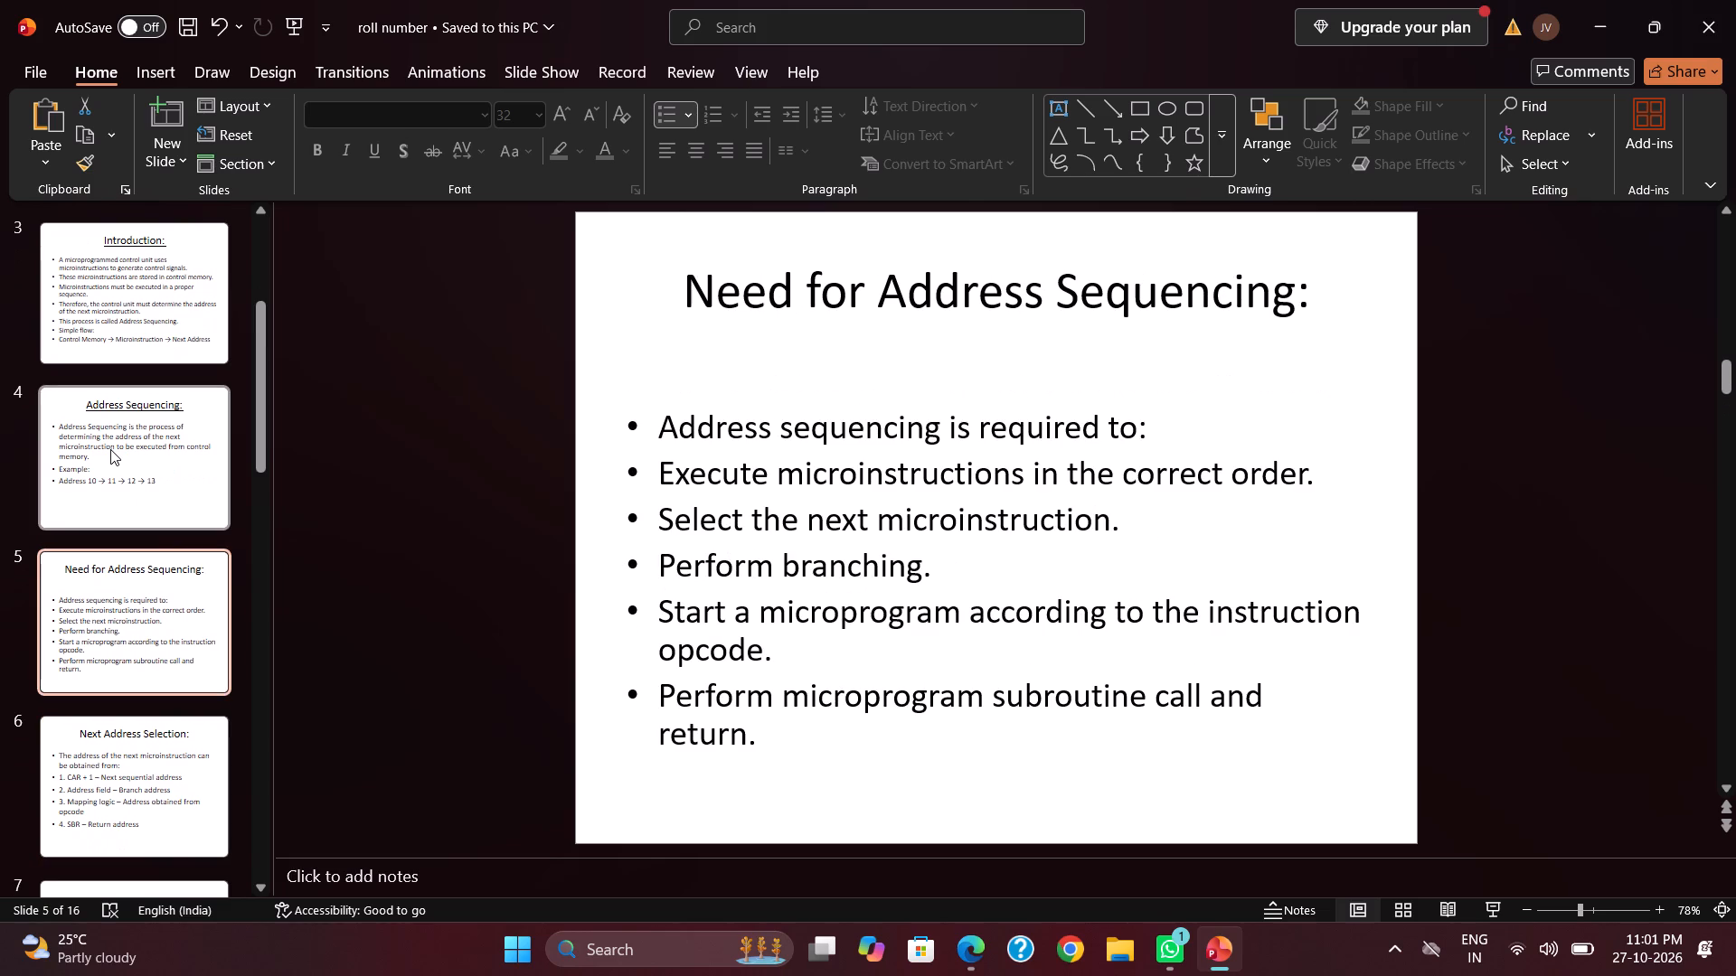
pyautogui.press('Up')
pyautogui.press('Down')
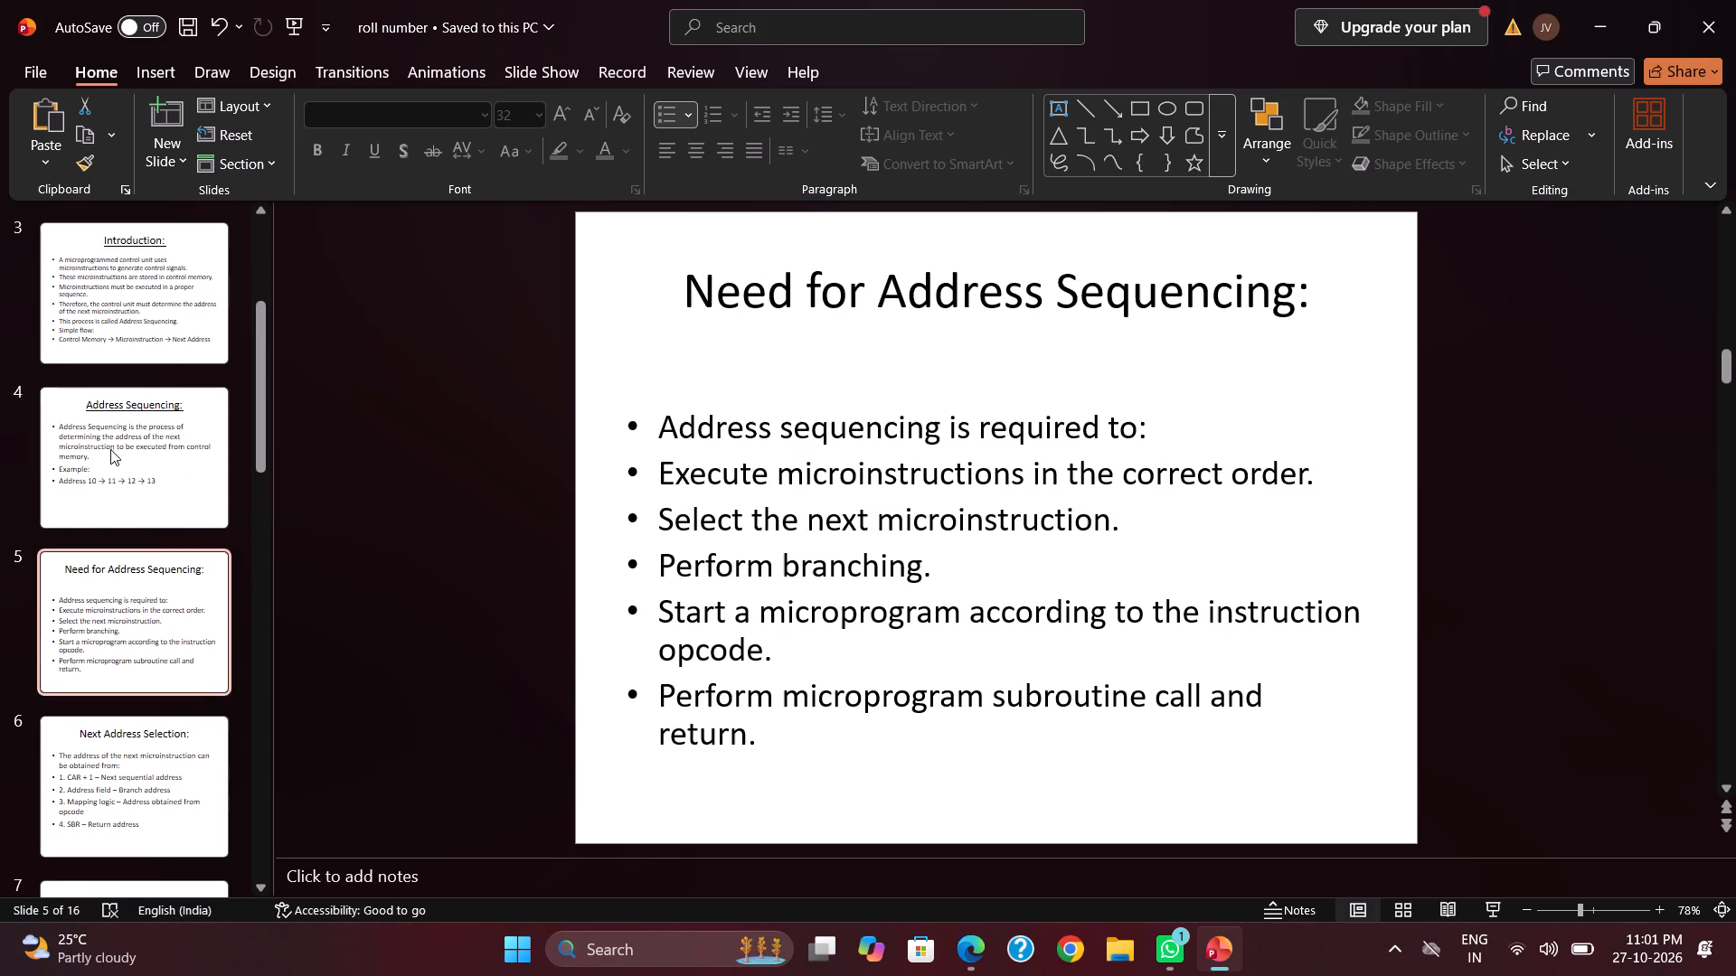
pyautogui.press('Down')
pyautogui.press('Down')
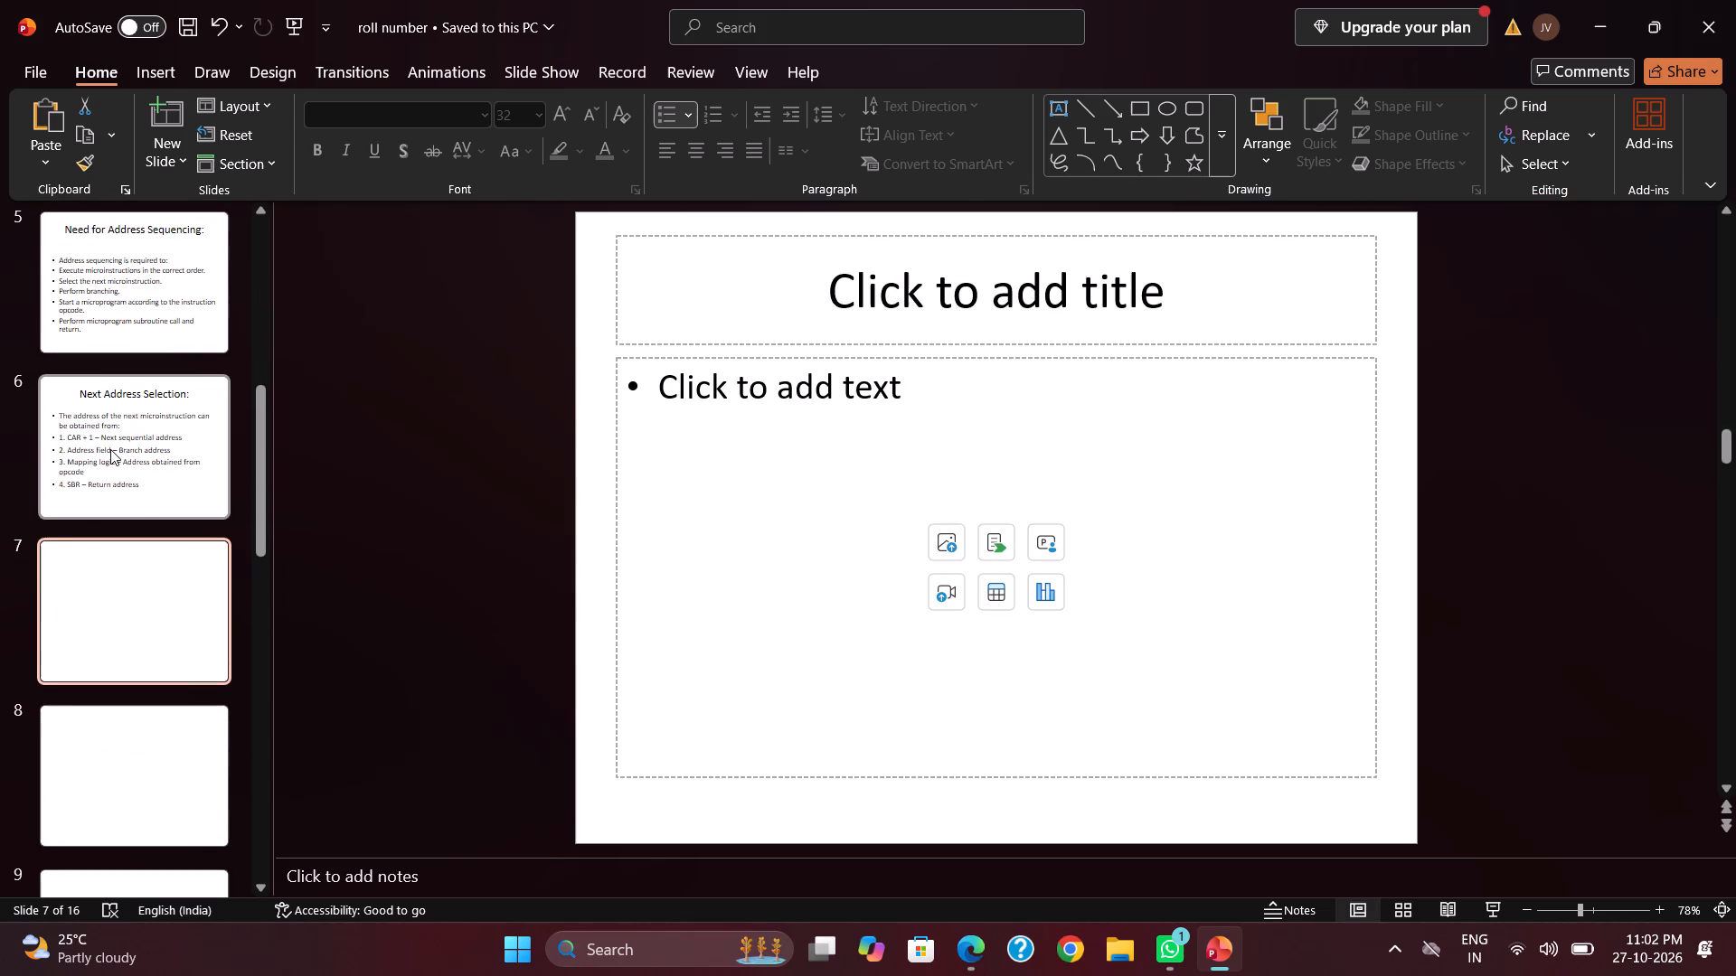
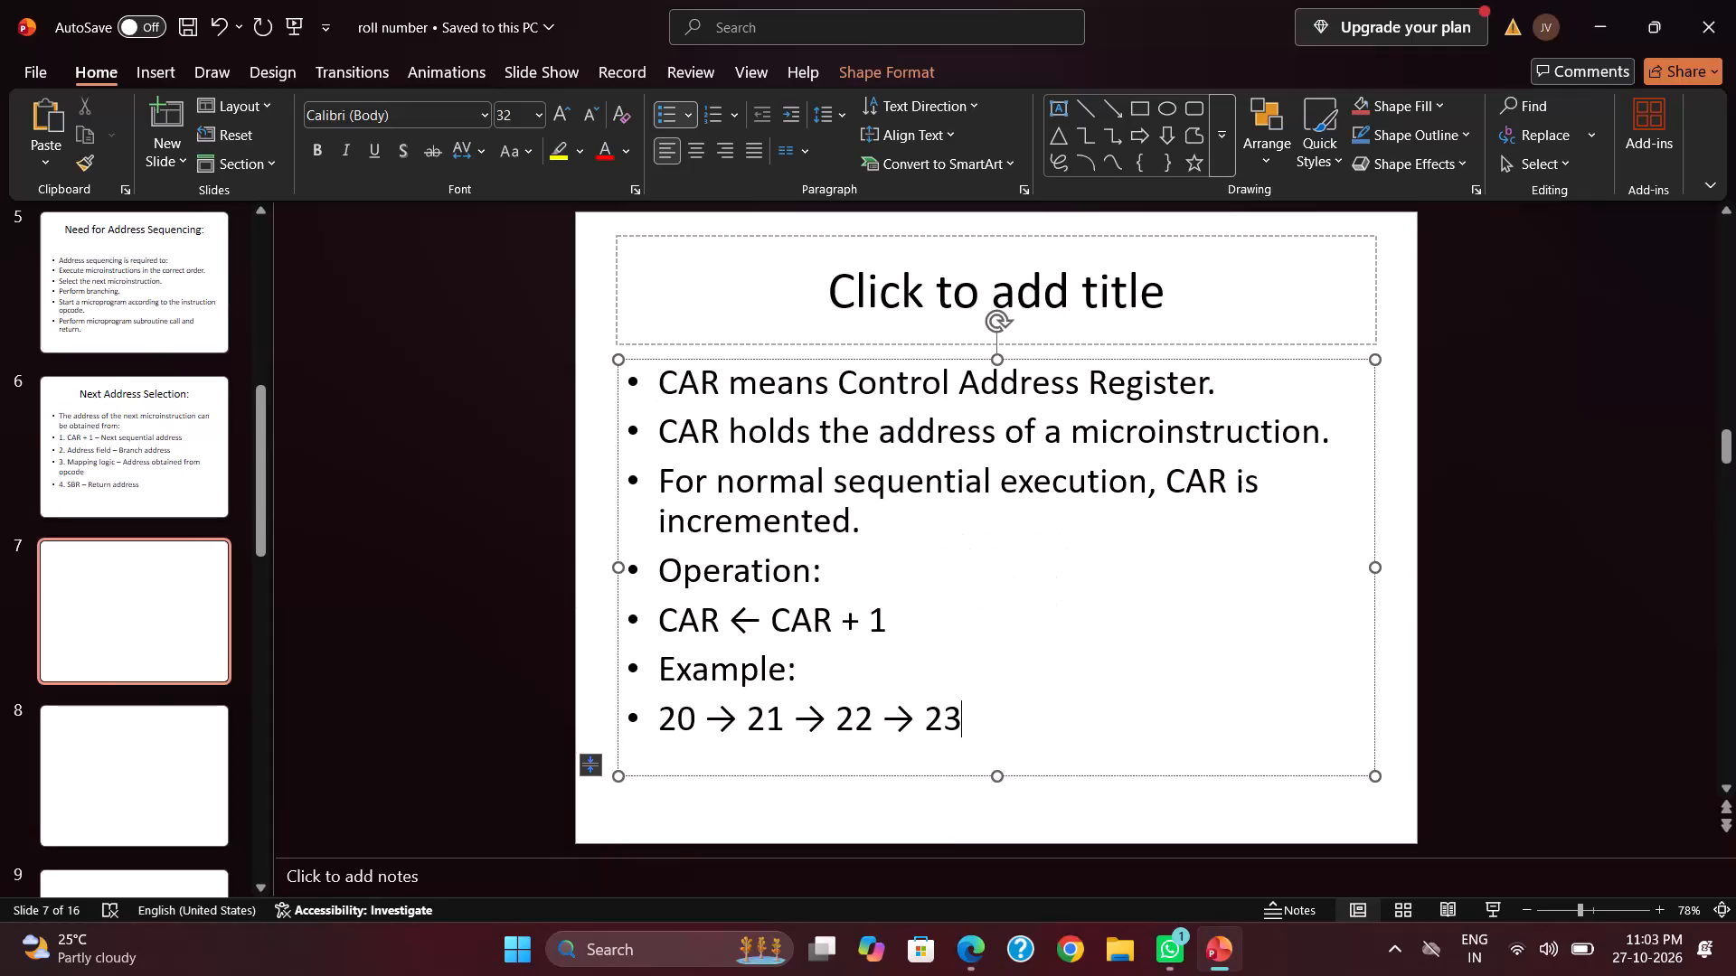
# Start entering a title on slide 7, above the Control Address Register bullets.
pyautogui.click(766, 297)
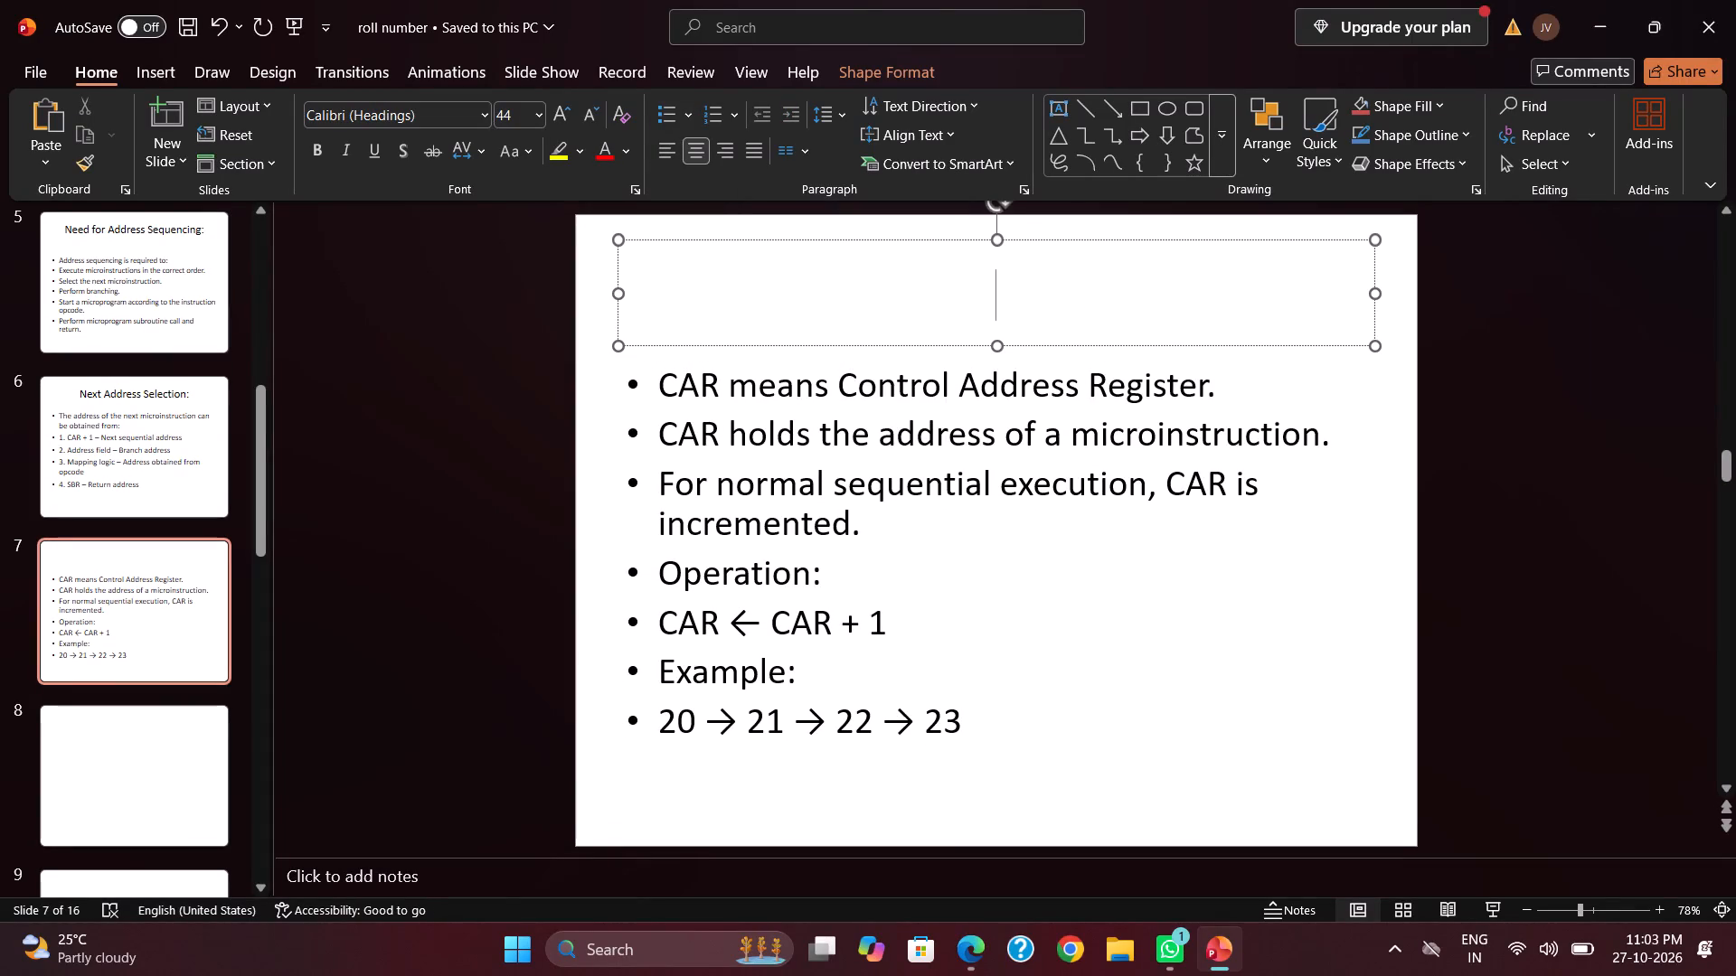
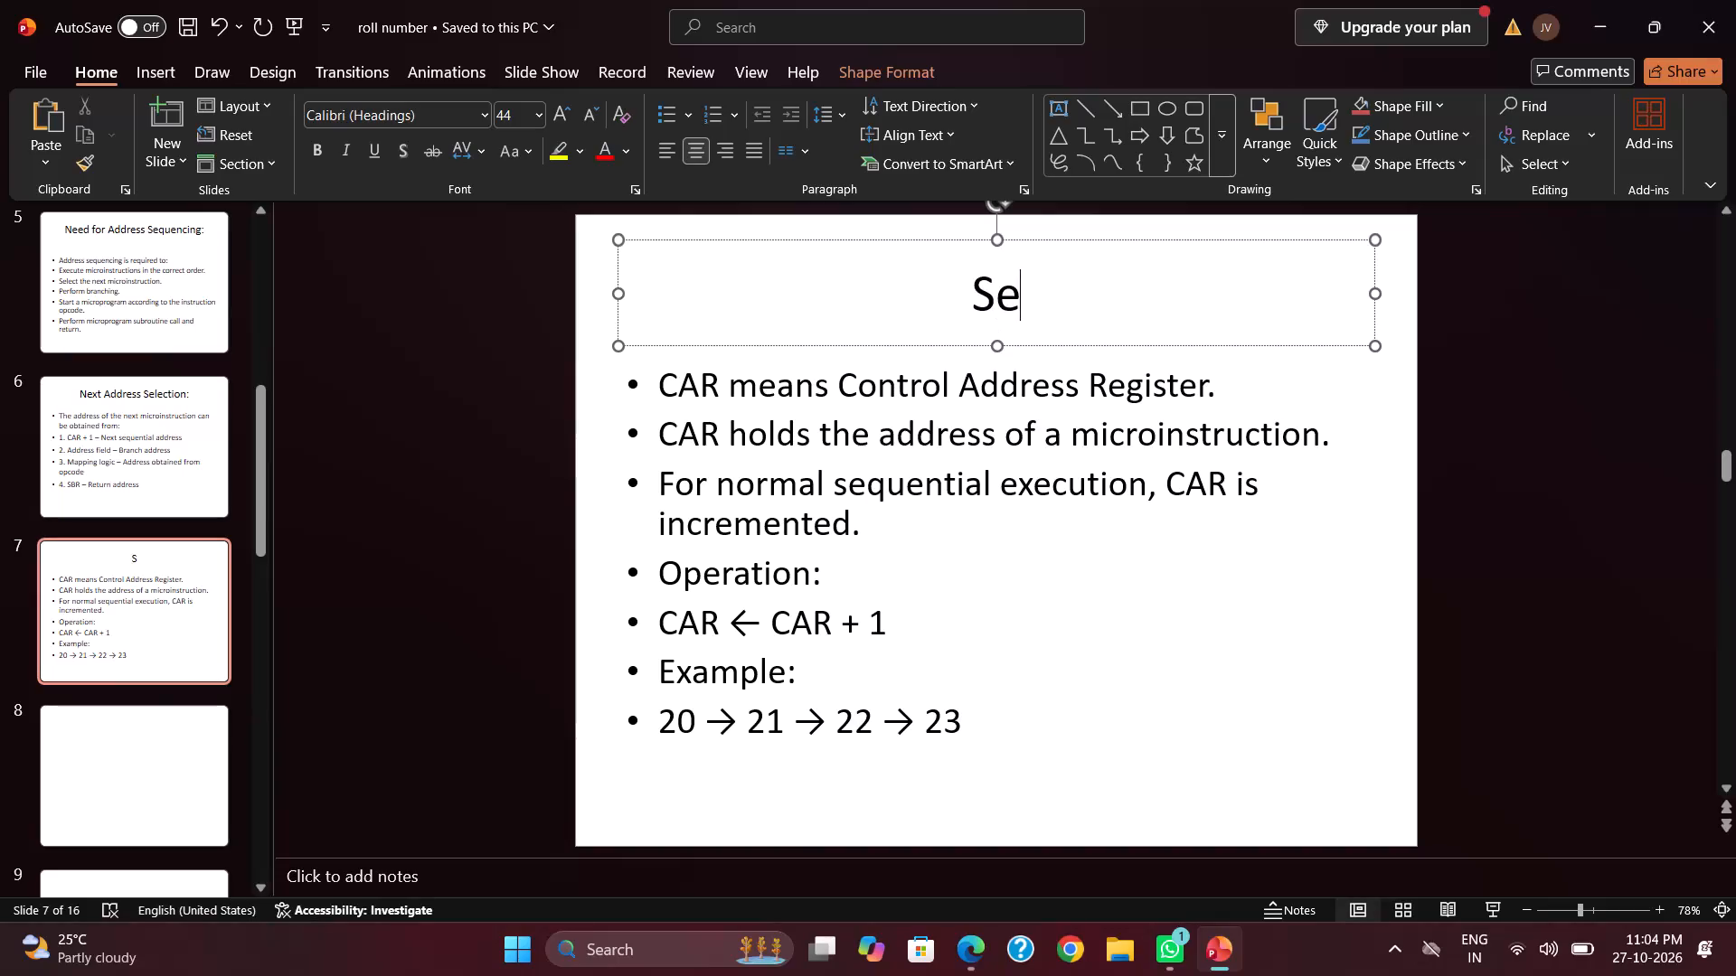
# Complete the slide 7 title above the Control Address Register bullets so it reads "Sequential Address:".
pyautogui.write('qu')
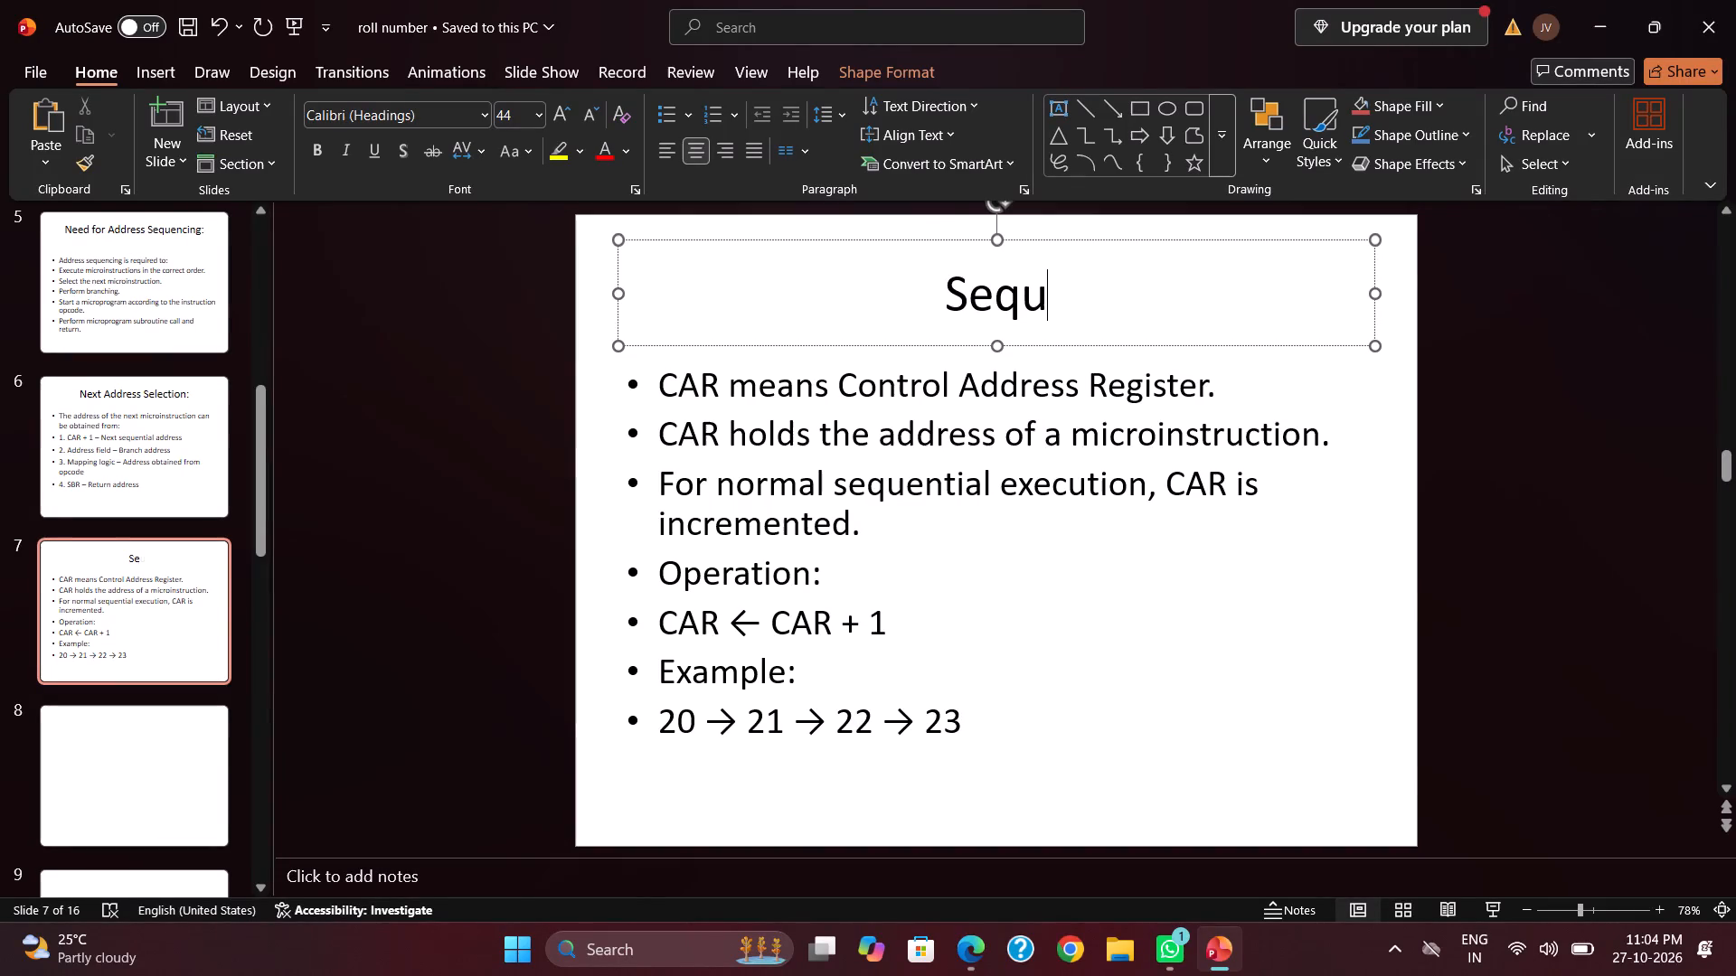
pyautogui.write('ential')
pyautogui.press('space')
pyautogui.write('Address')
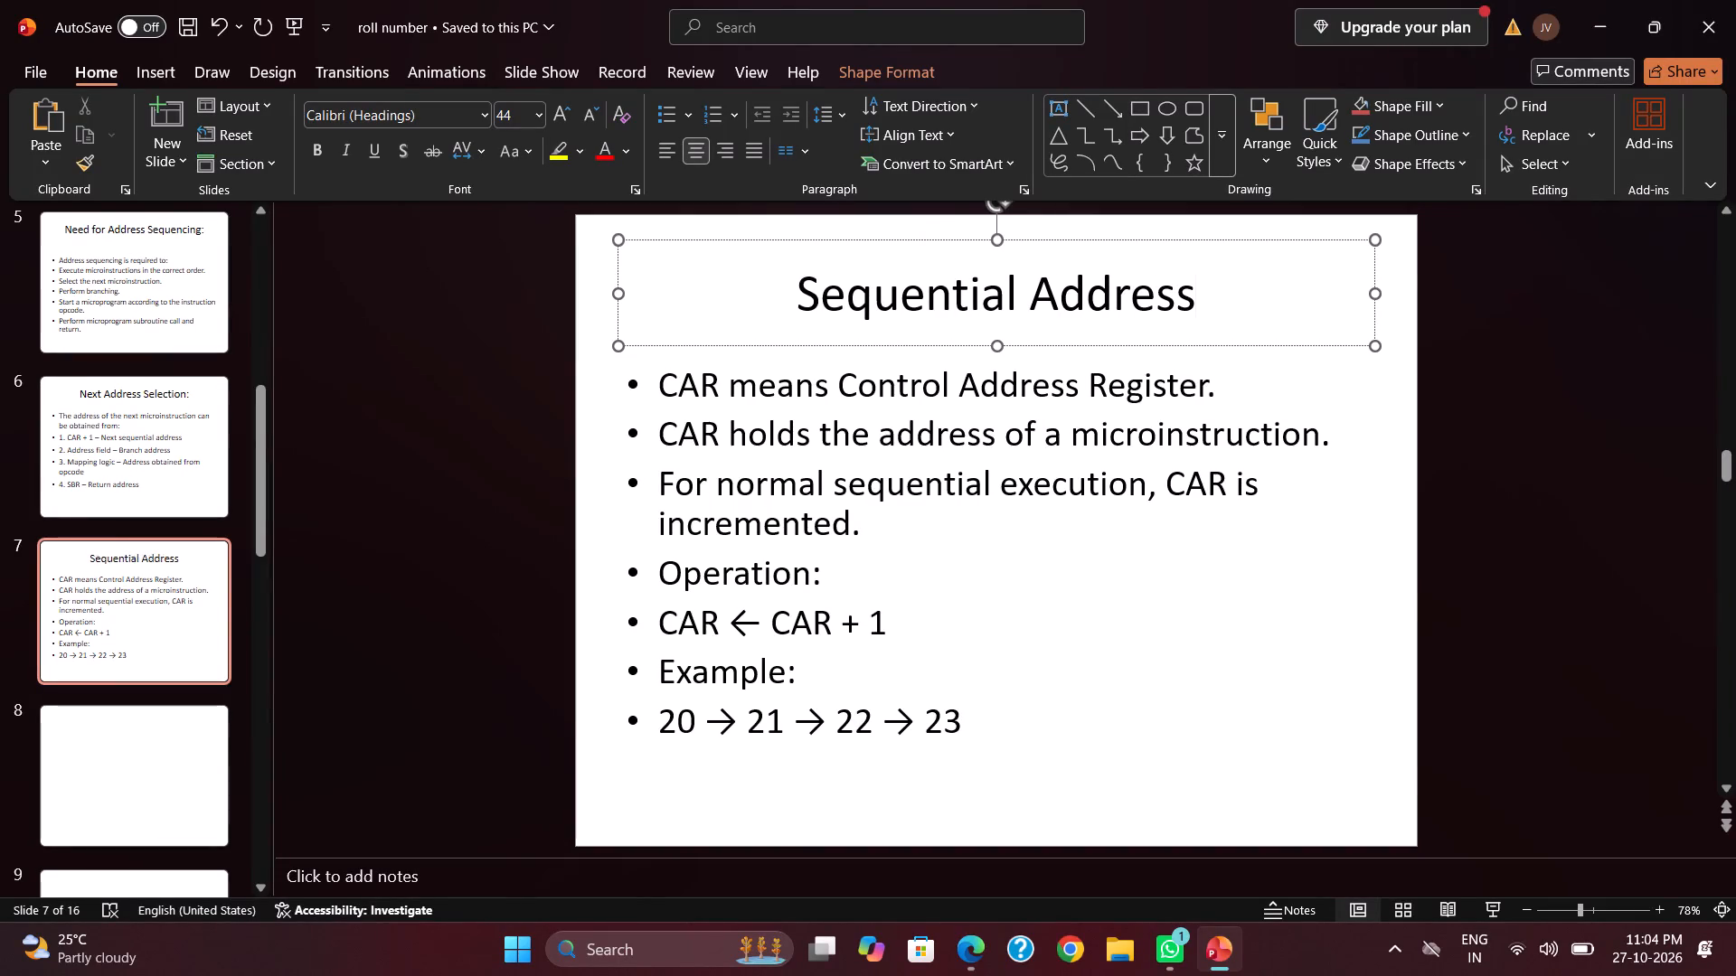
pyautogui.hotkey('shift', ':')
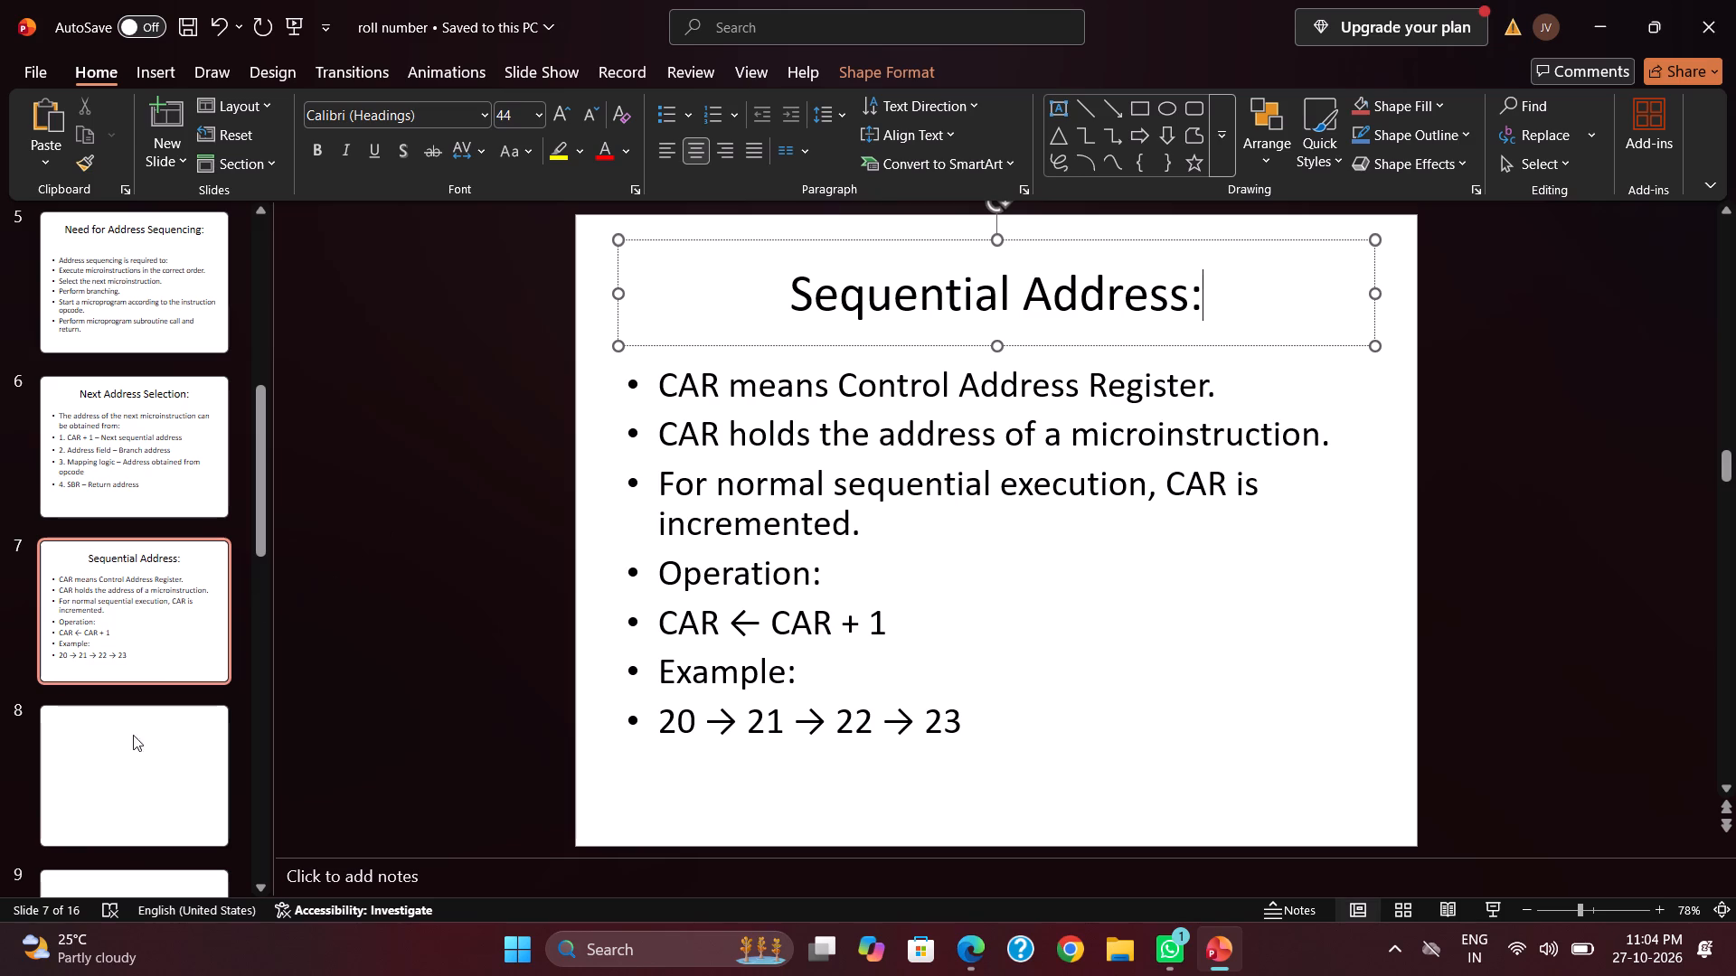
# Add the title "Conditional Branching" to the blank slide 8.
pyautogui.click(100, 800)
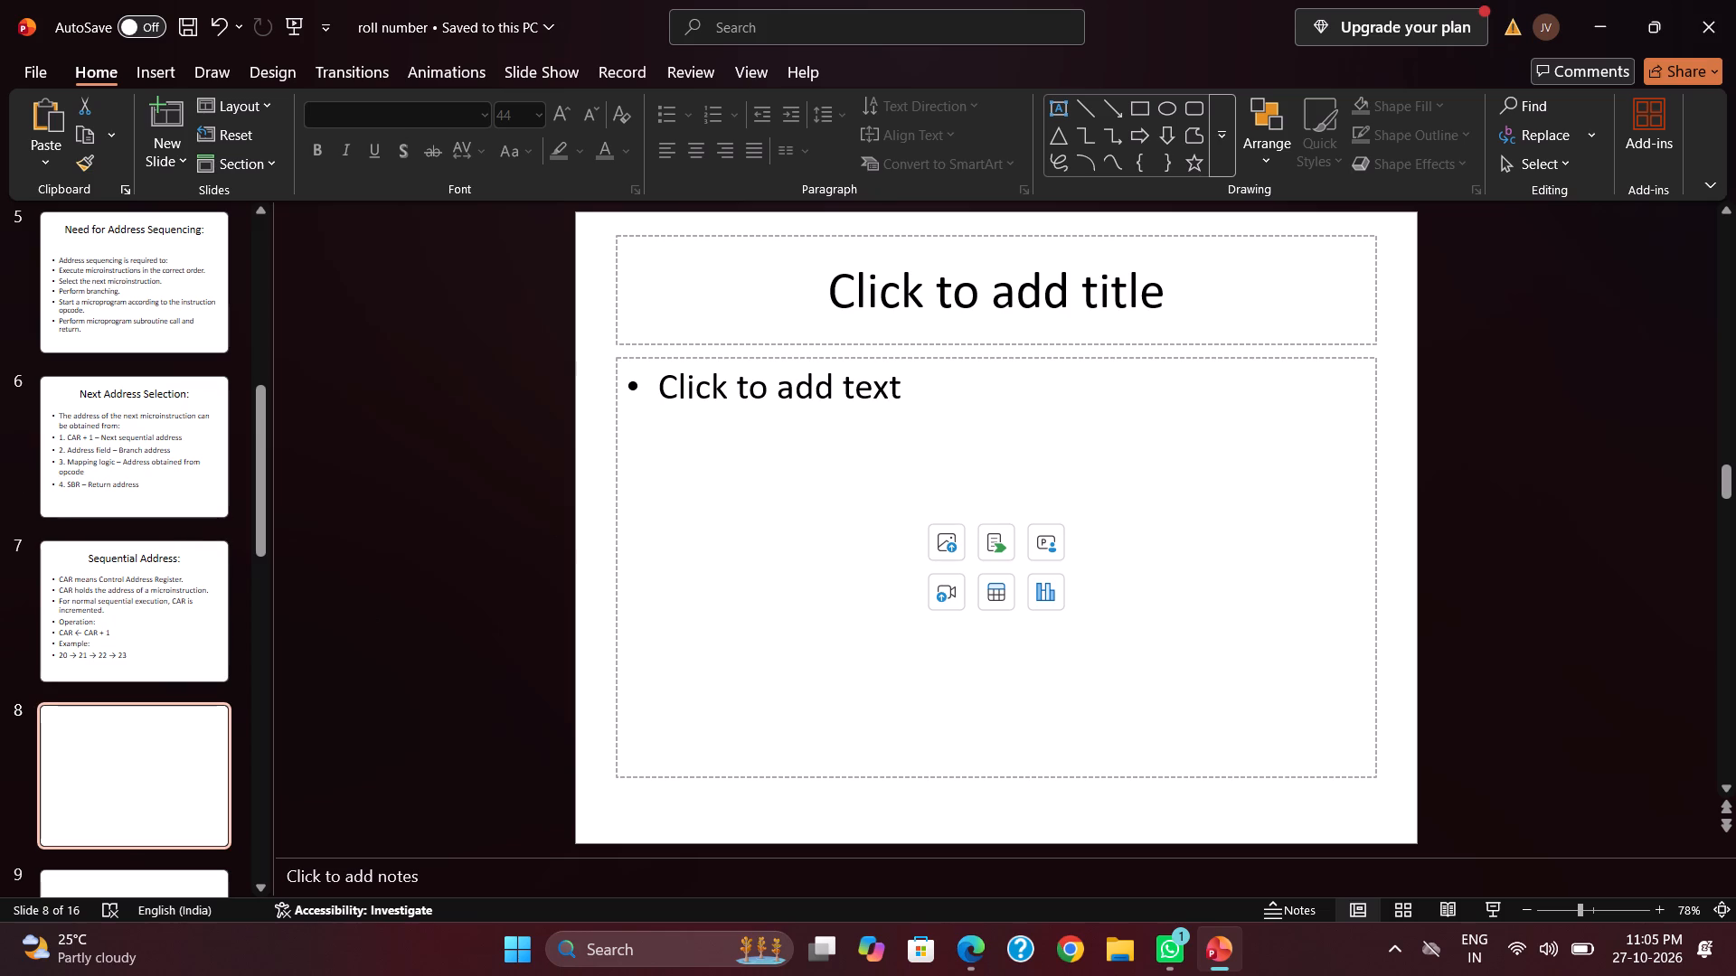
pyautogui.click(759, 290)
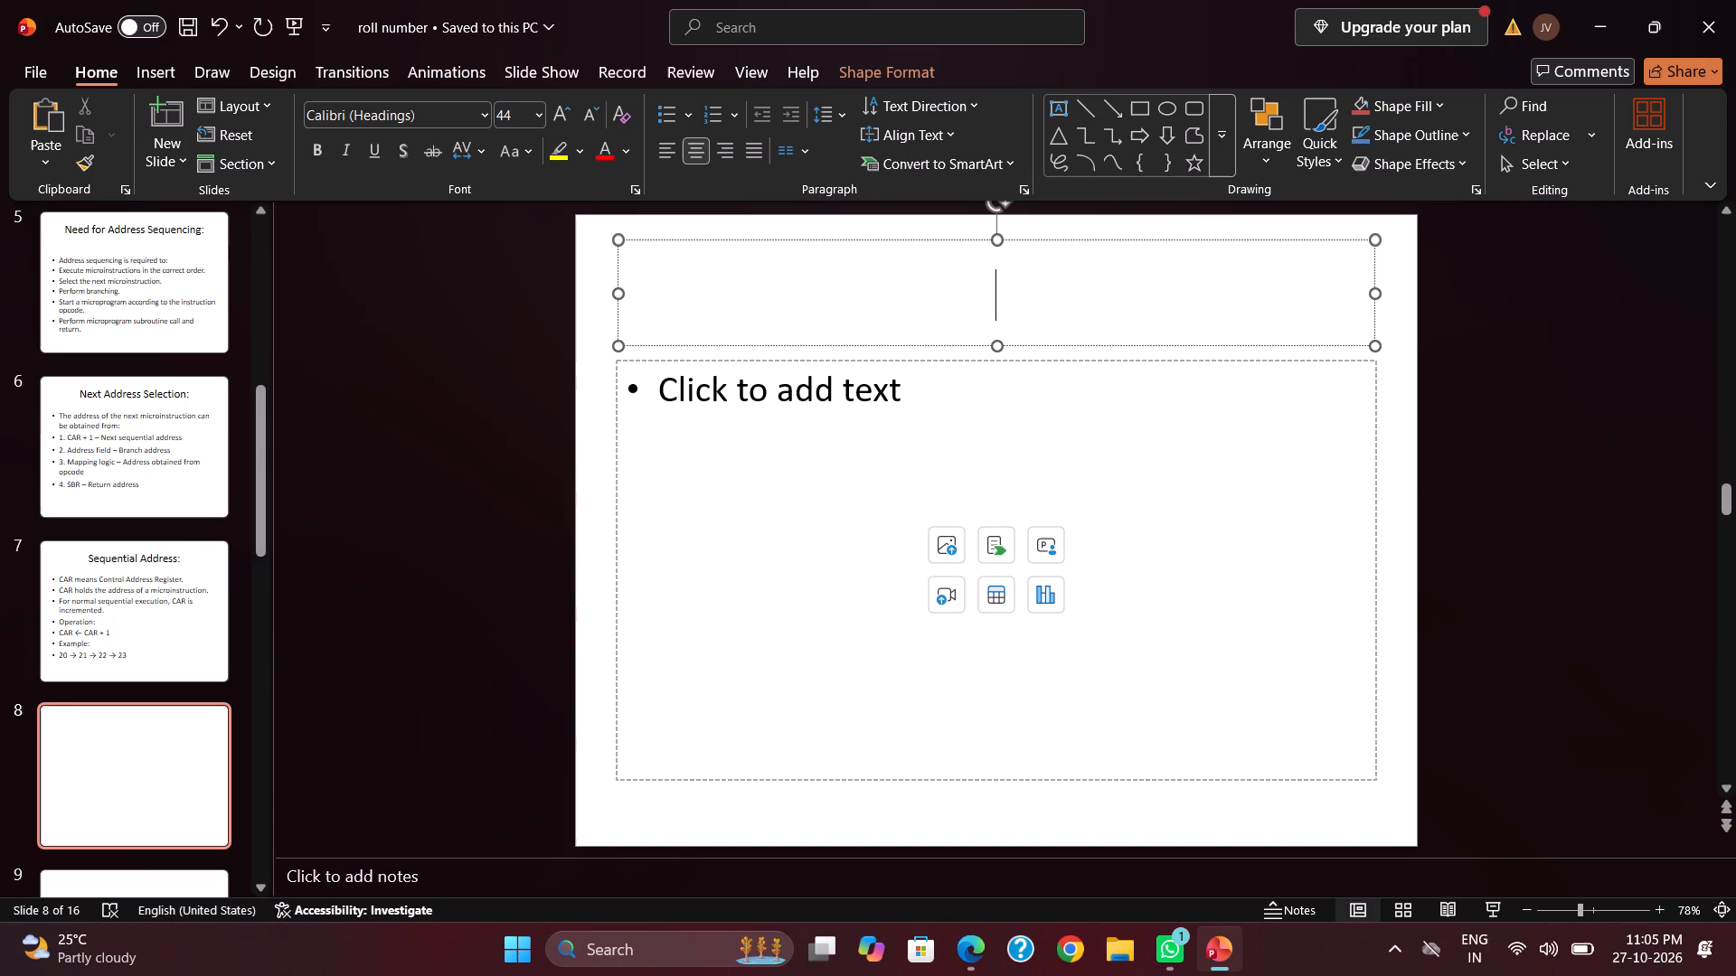
pyautogui.write('Con')
pyautogui.write('di')
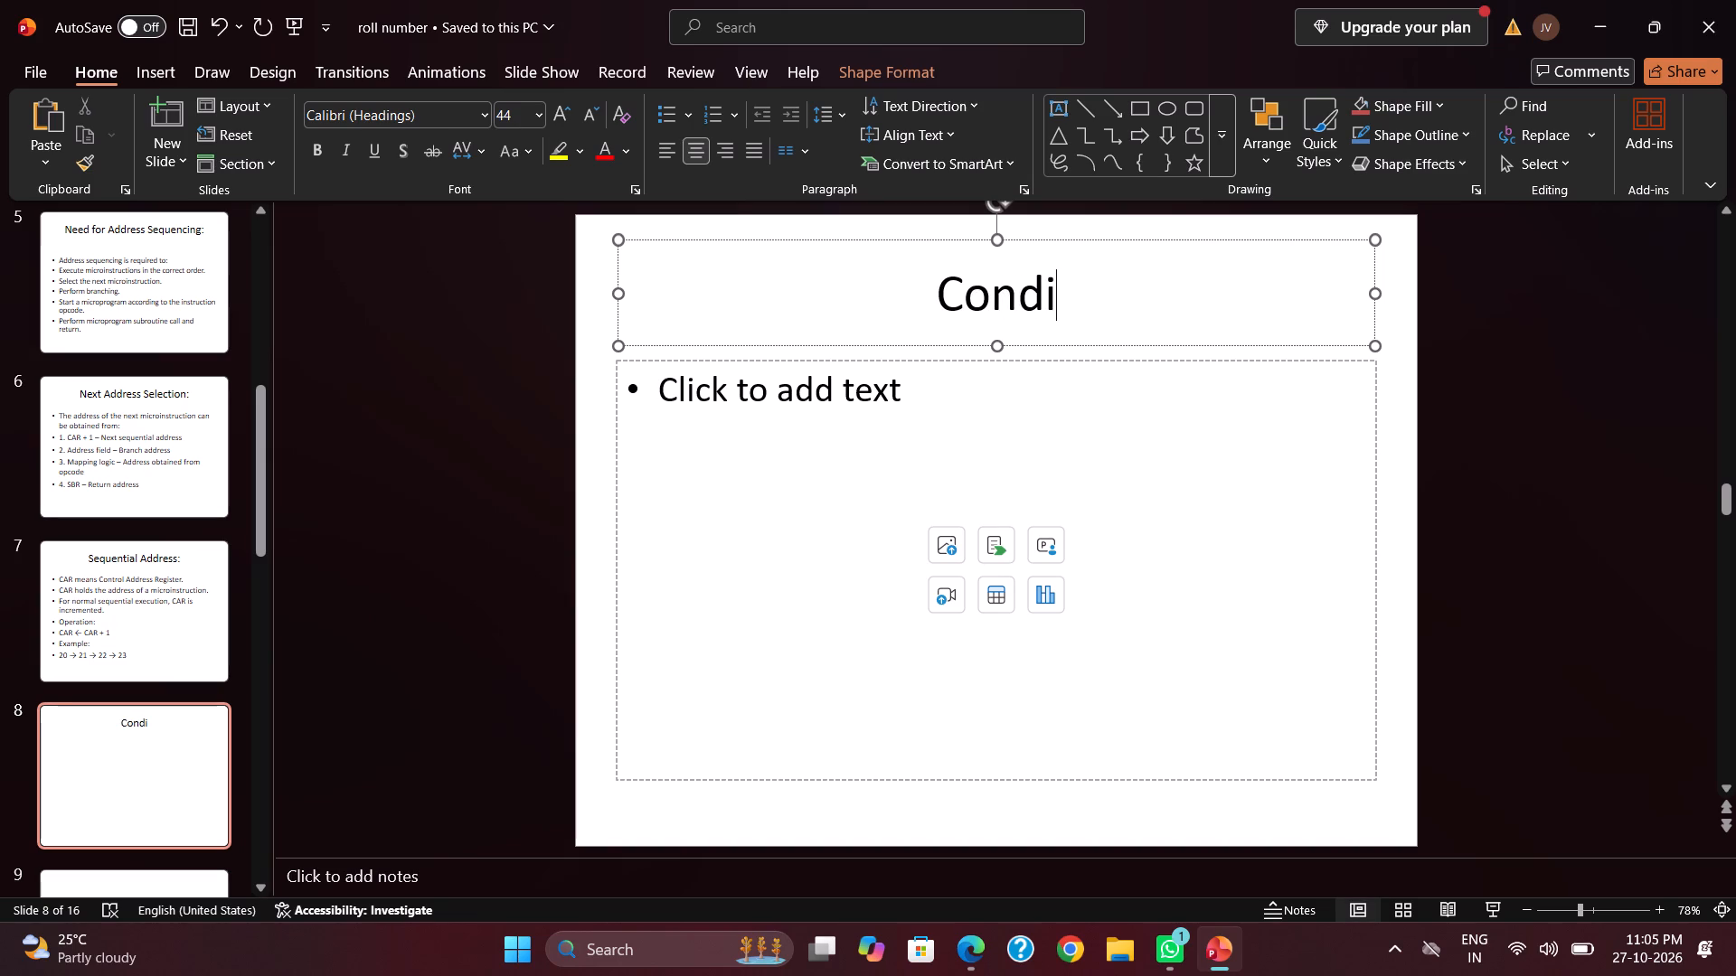
pyautogui.write('tional Branching')
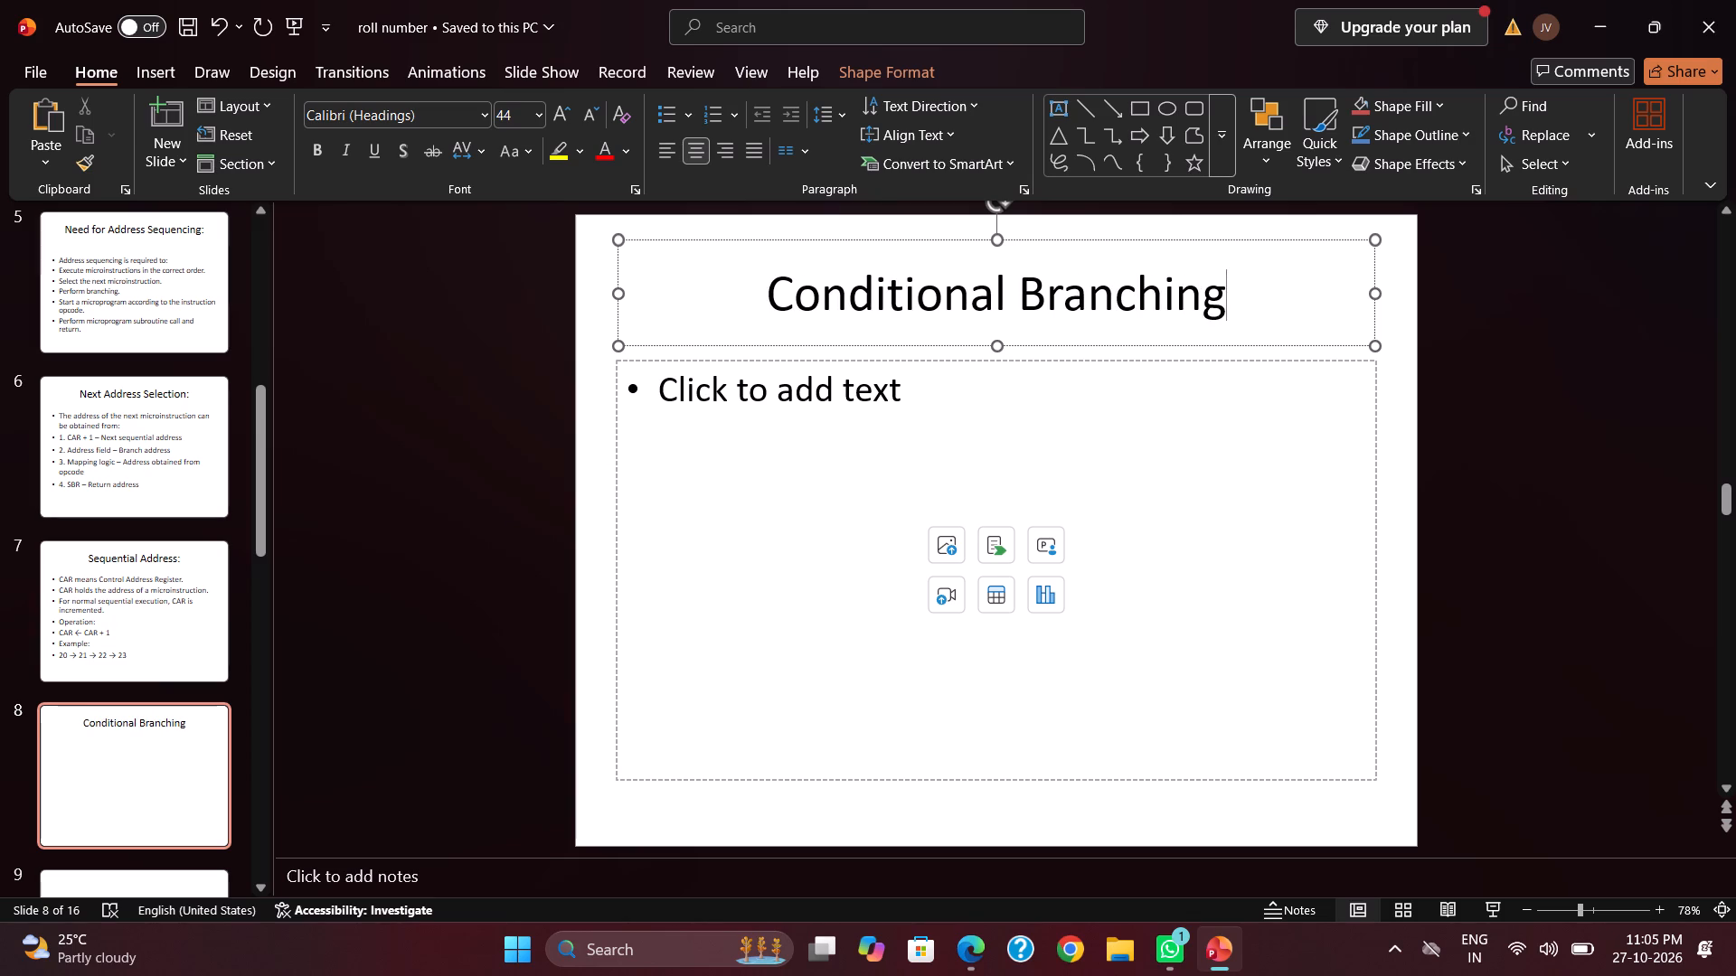
# Start entering the body content on slide 8 beneath the Conditional Branching title.
pyautogui.click(921, 430)
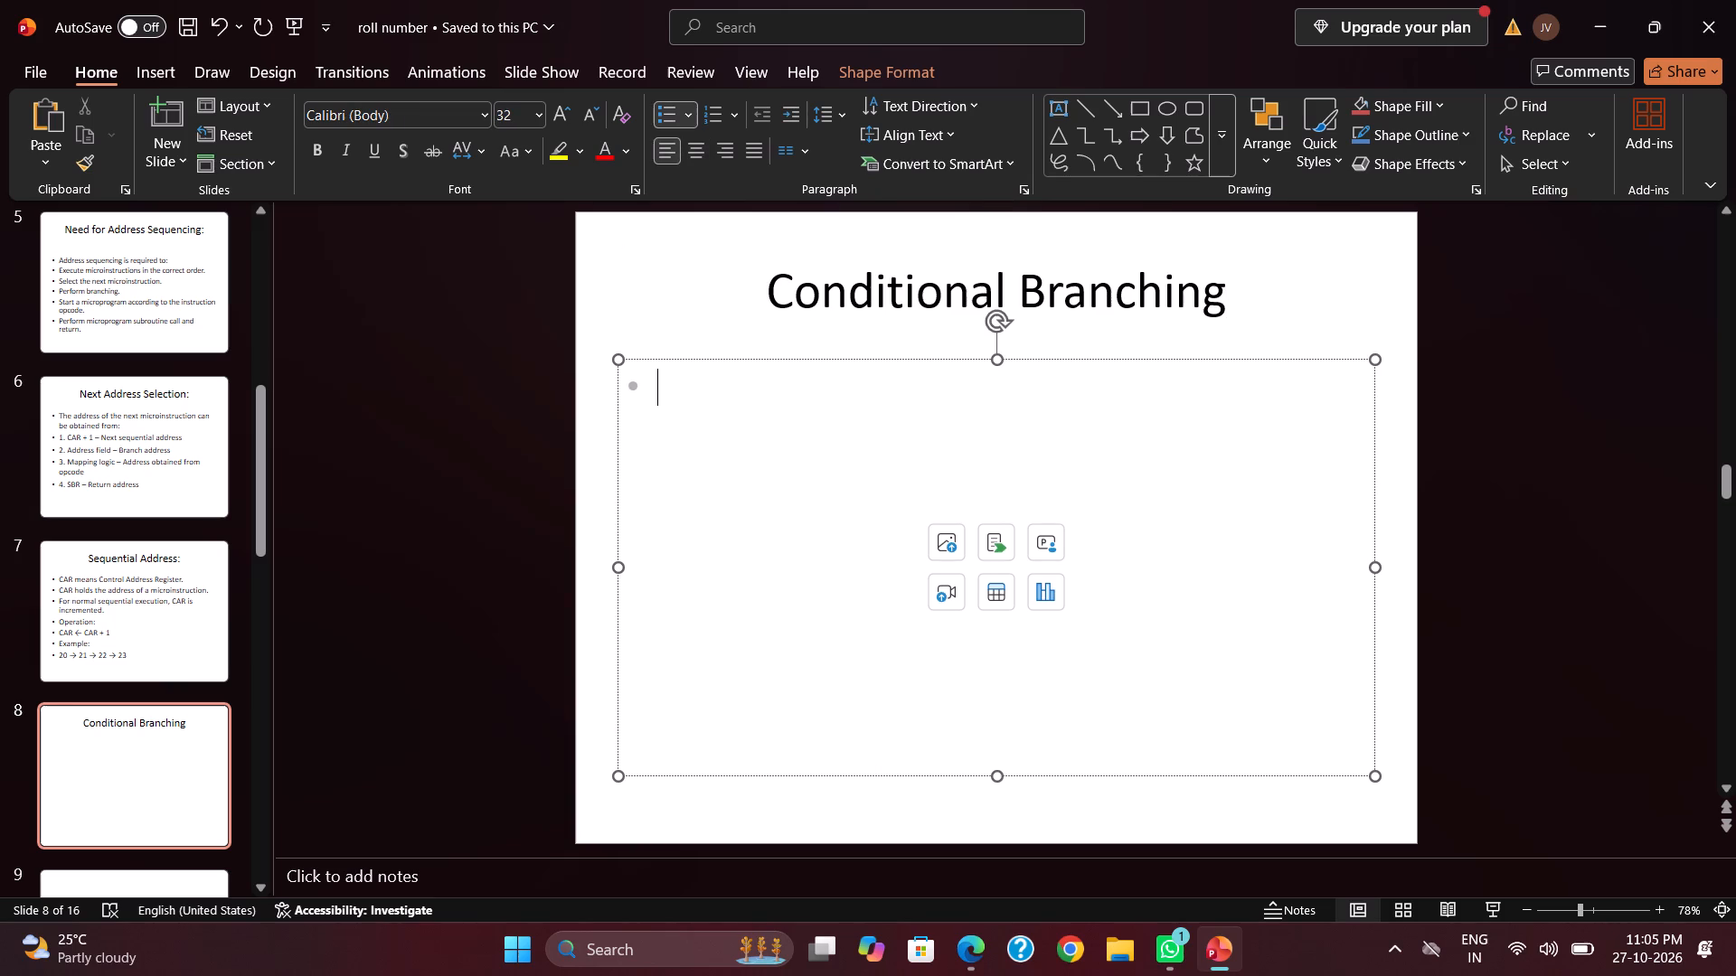
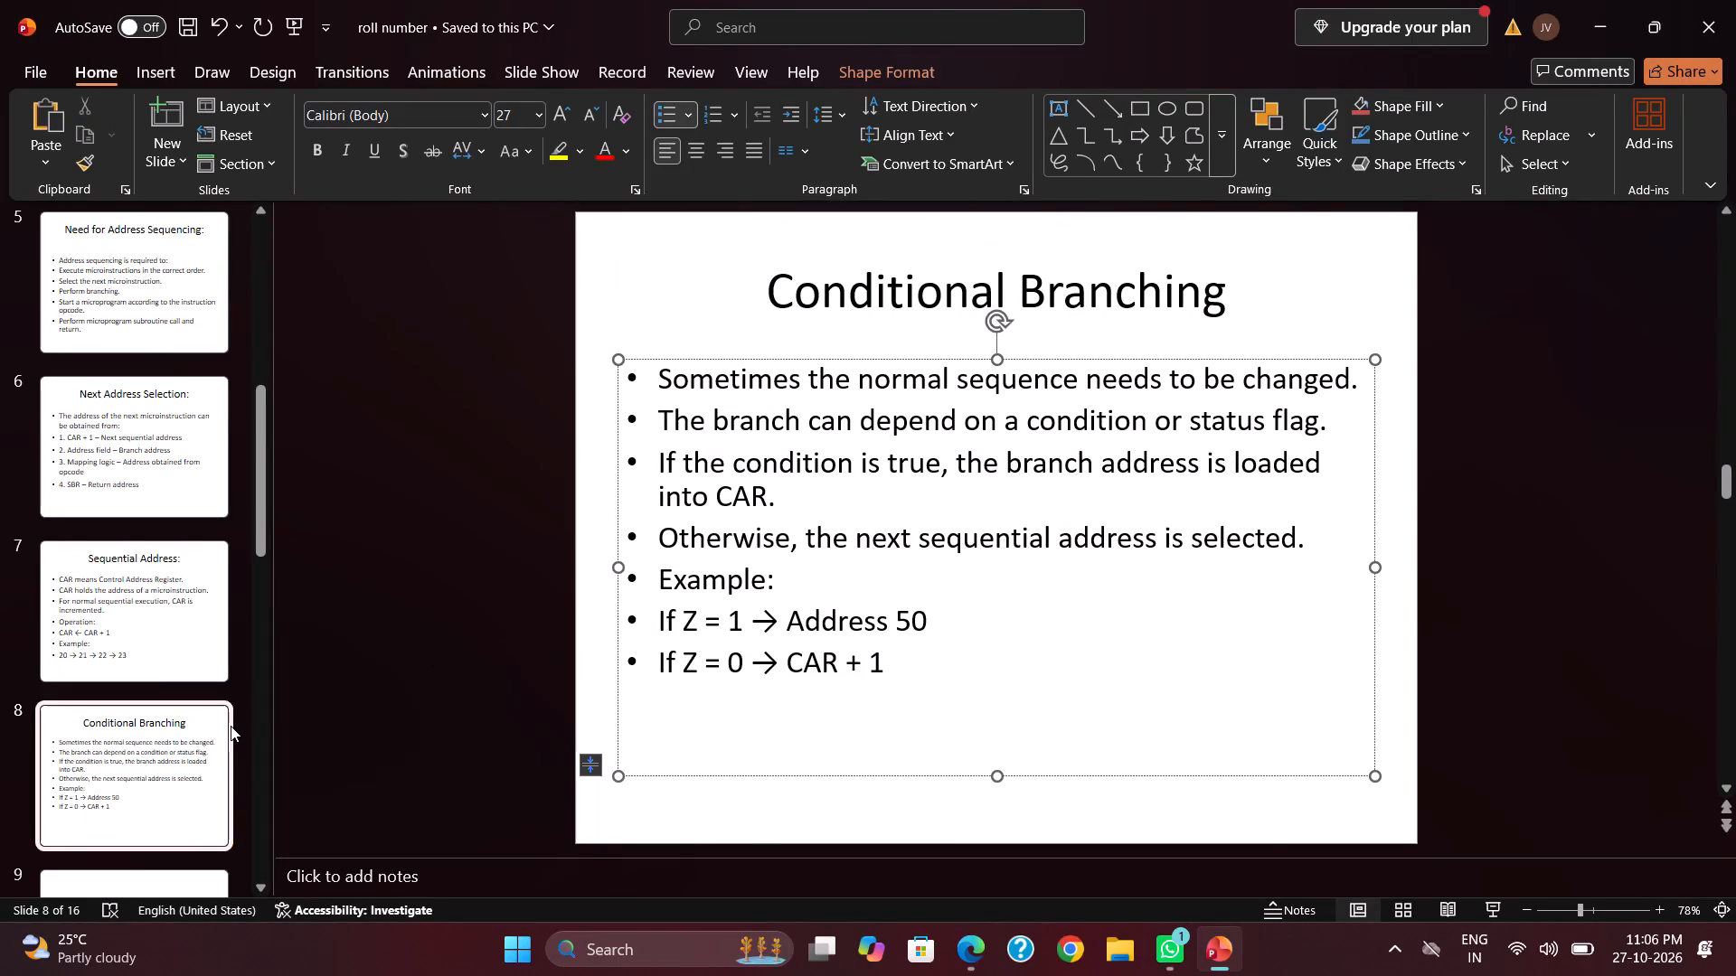
# Open the blank slide 9 that follows the Conditional Branching slide.
pyautogui.scroll(-1, 115, 660)
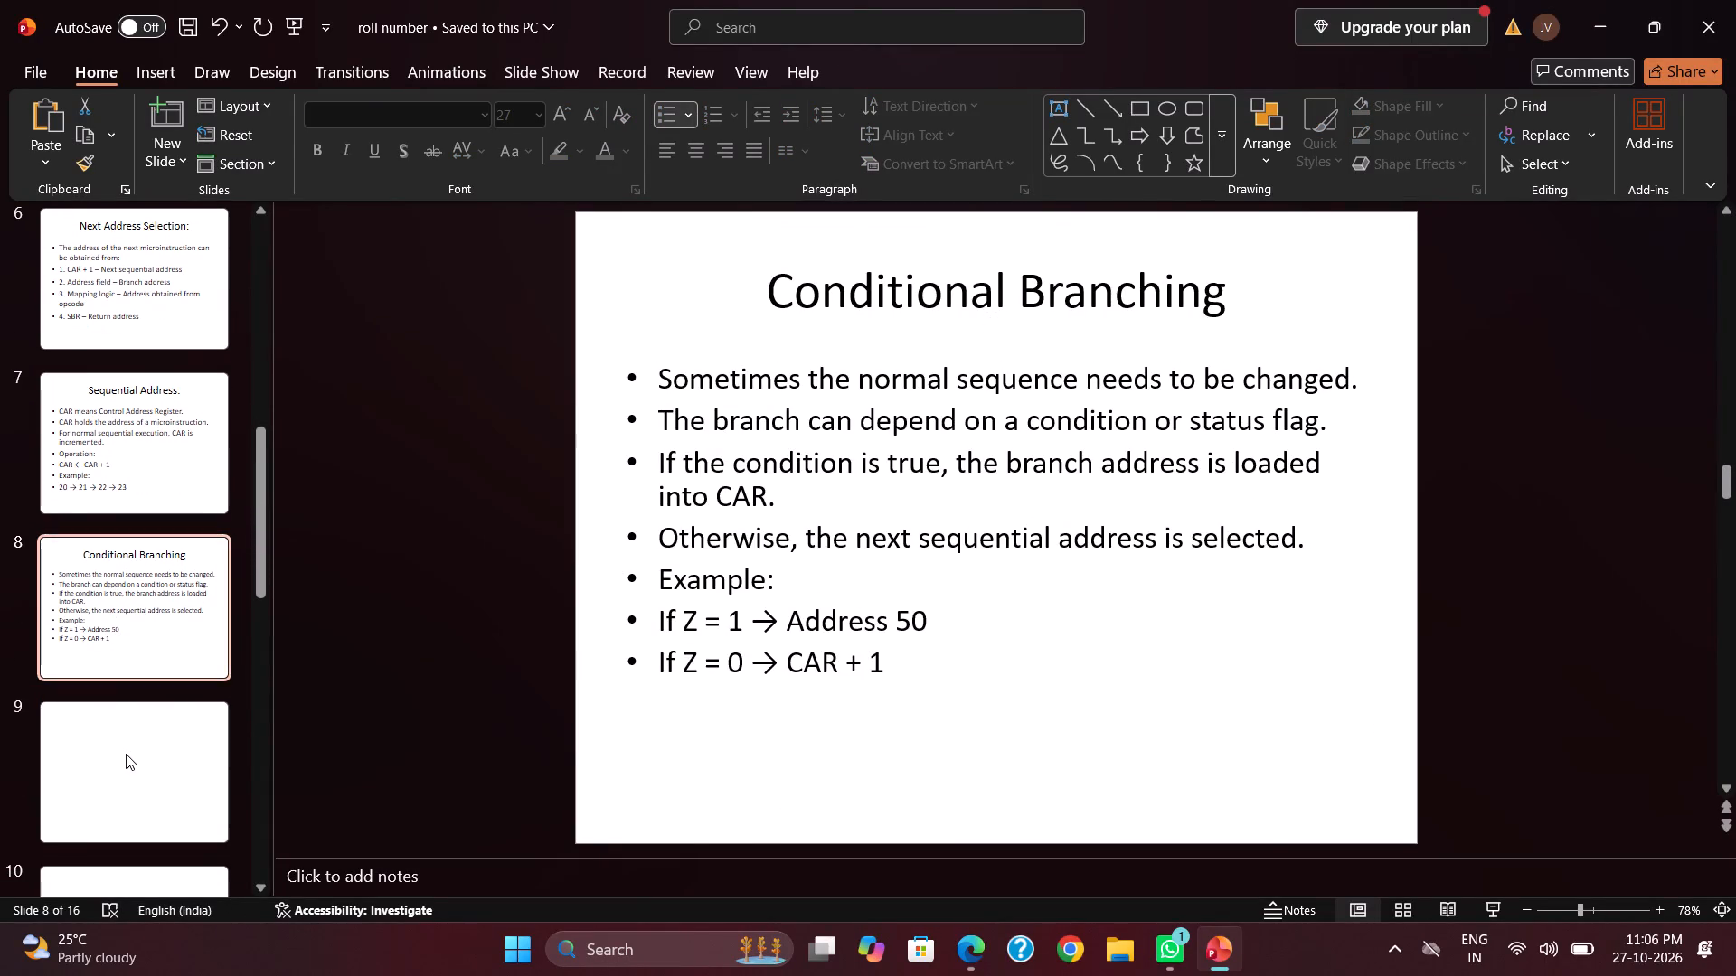
pyautogui.click(126, 754)
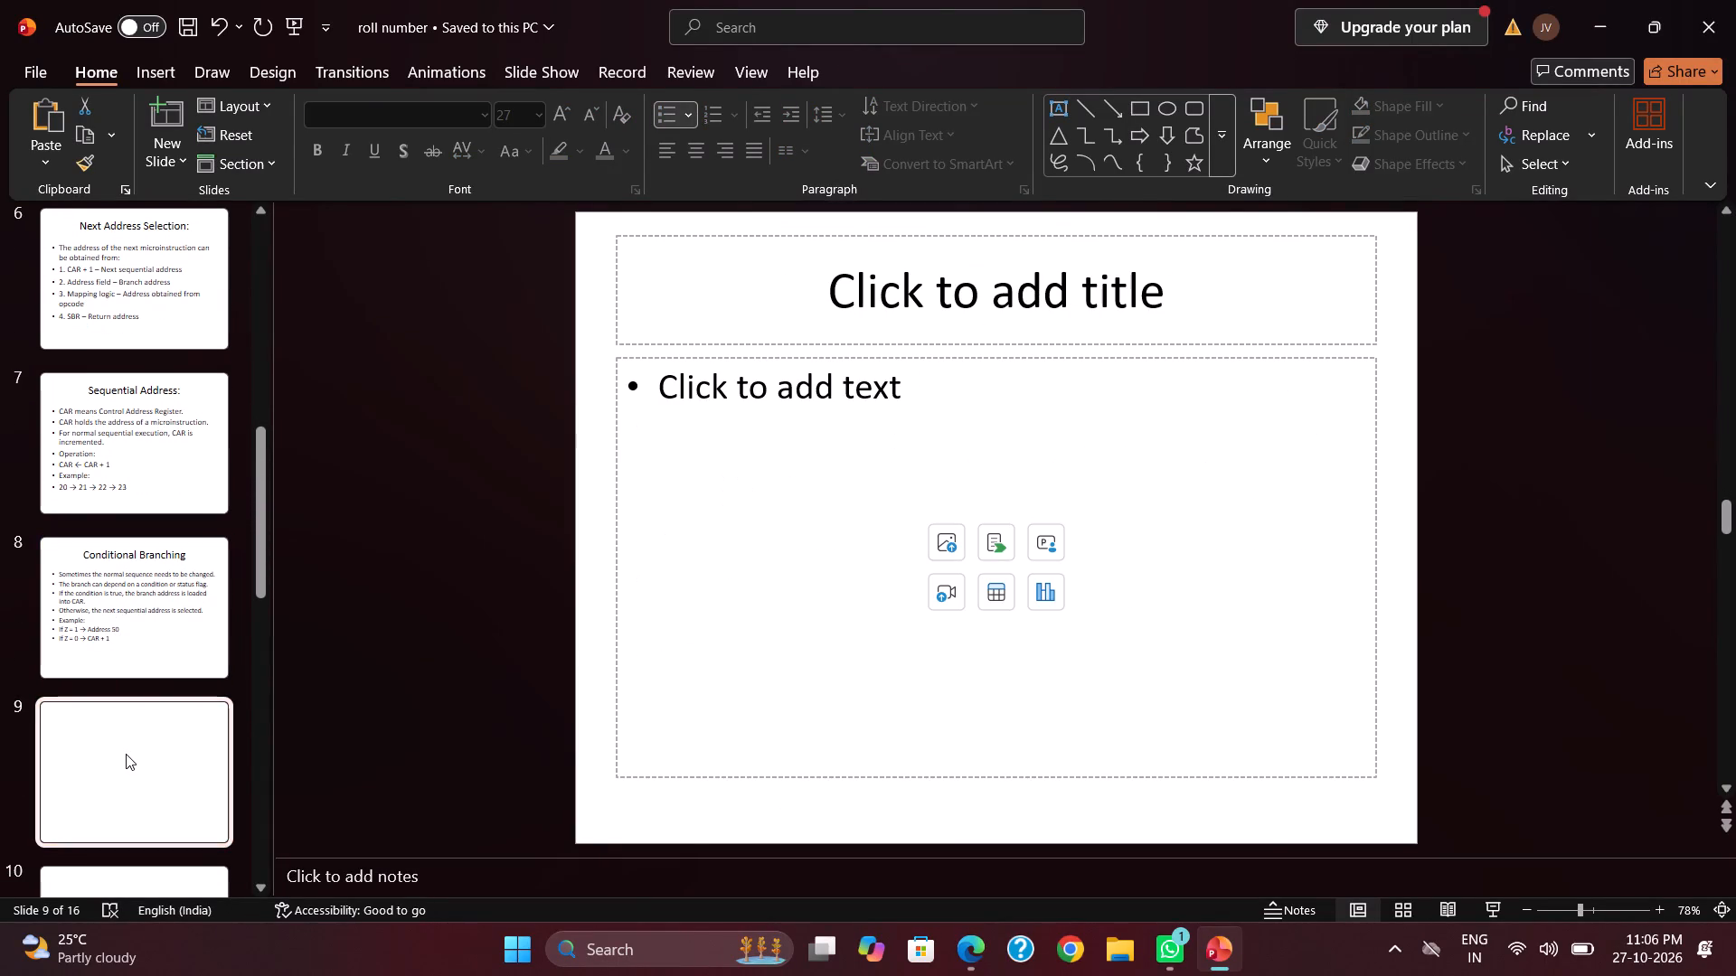
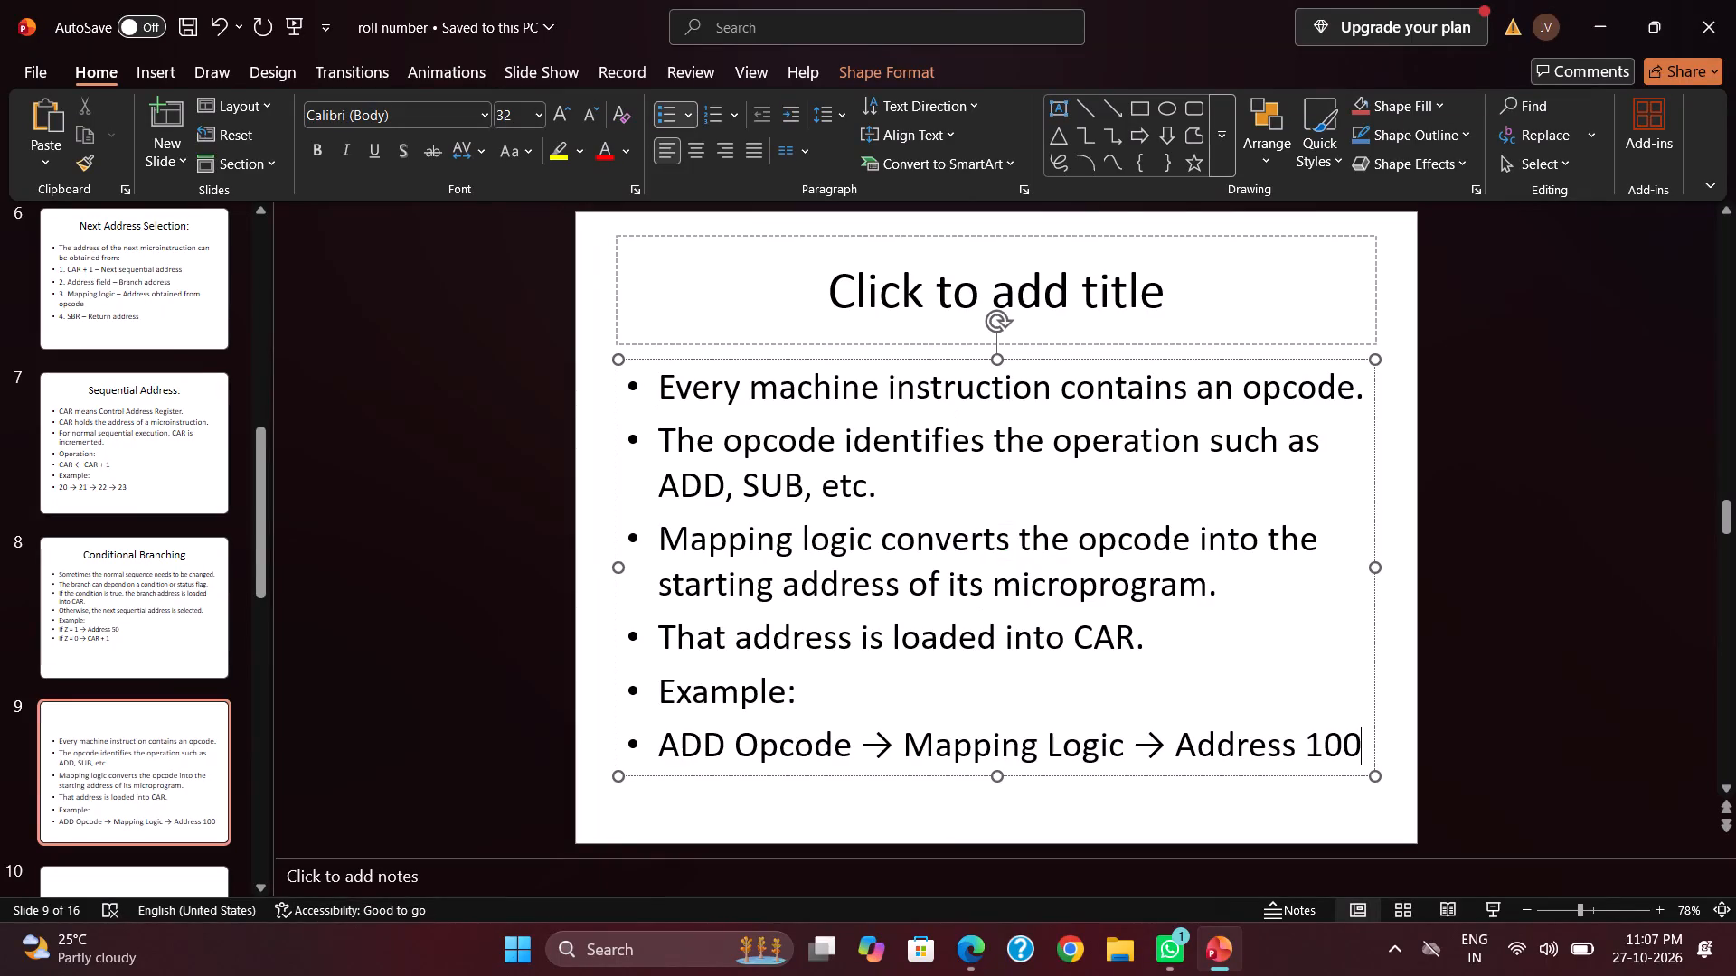
# Add the title "Mapping of Instruction:" to slide 9 above the opcode and mapping logic bullets.
pyautogui.click(771, 278)
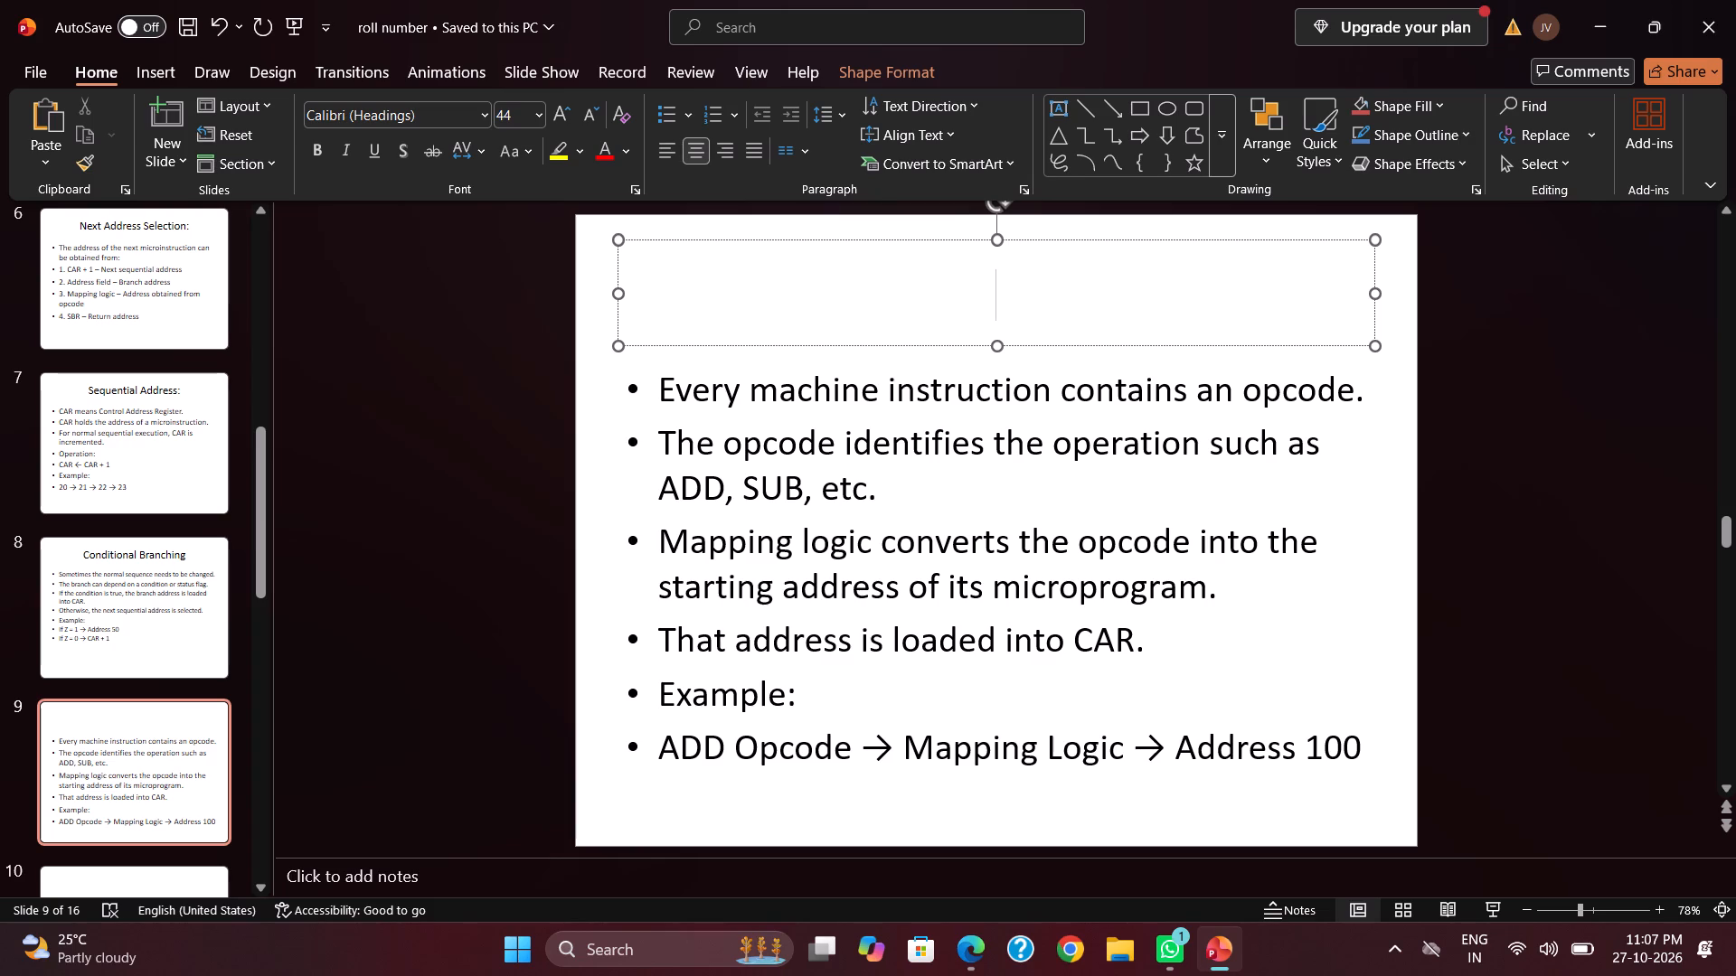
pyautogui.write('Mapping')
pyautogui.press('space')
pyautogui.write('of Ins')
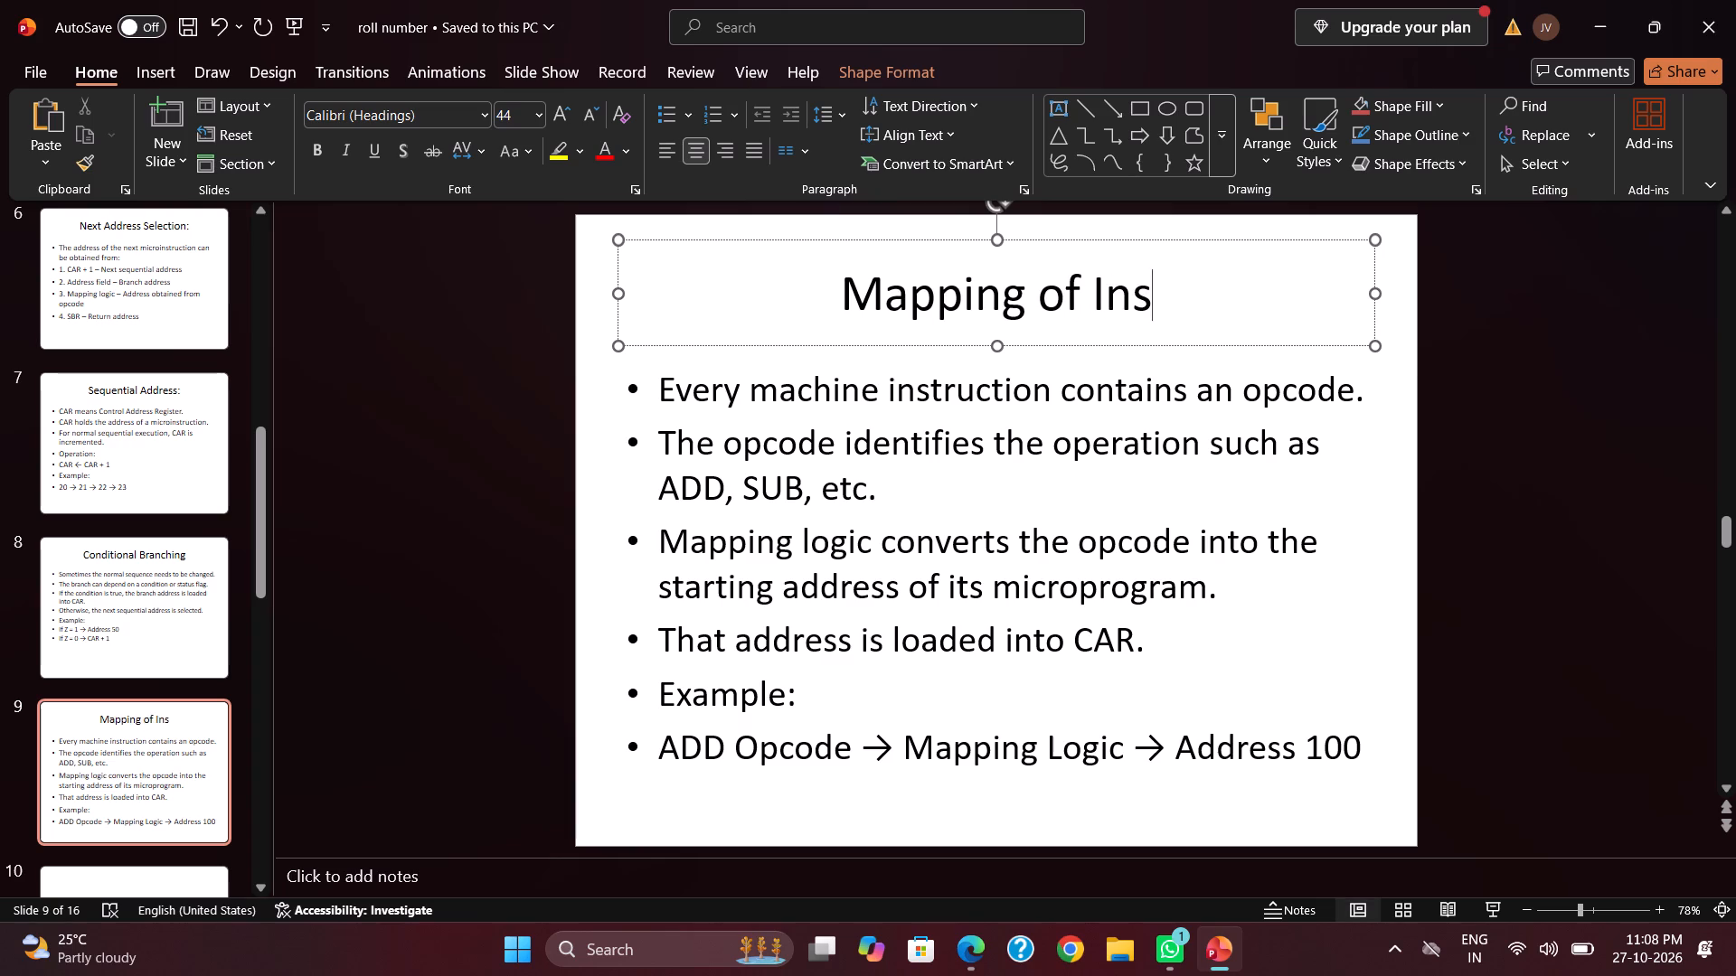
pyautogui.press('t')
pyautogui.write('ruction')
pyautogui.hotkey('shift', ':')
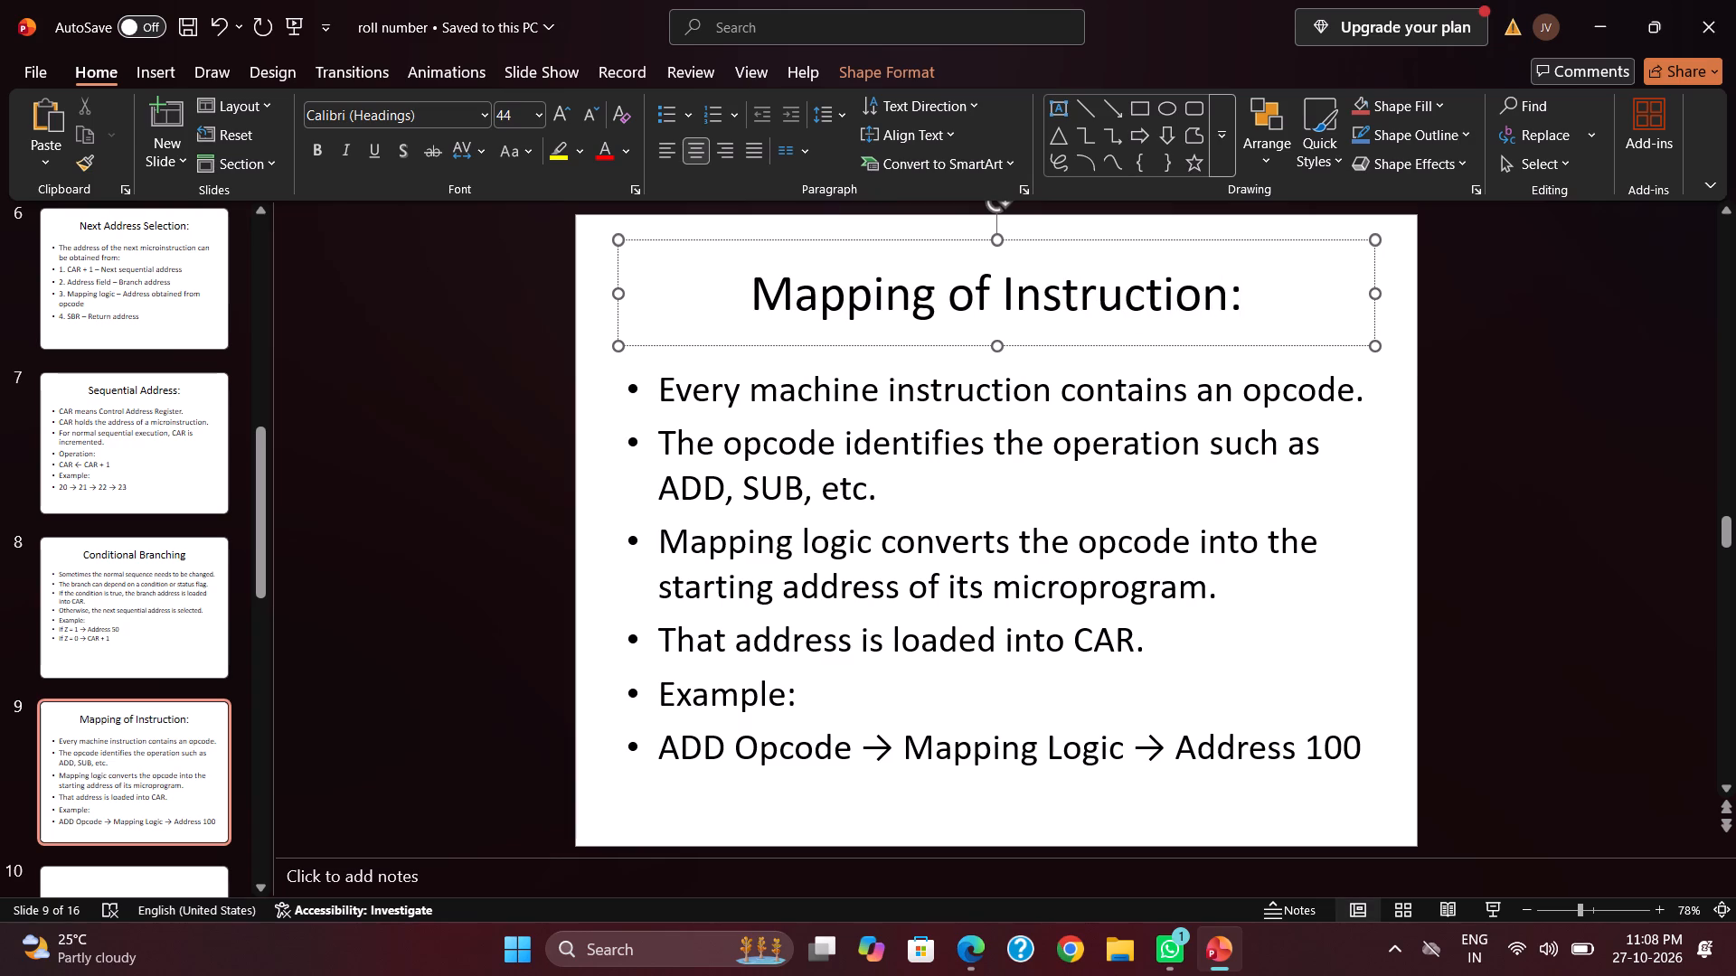
# Open the blank slide 10 that follows the Mapping of Instruction slide.
pyautogui.click(175, 451)
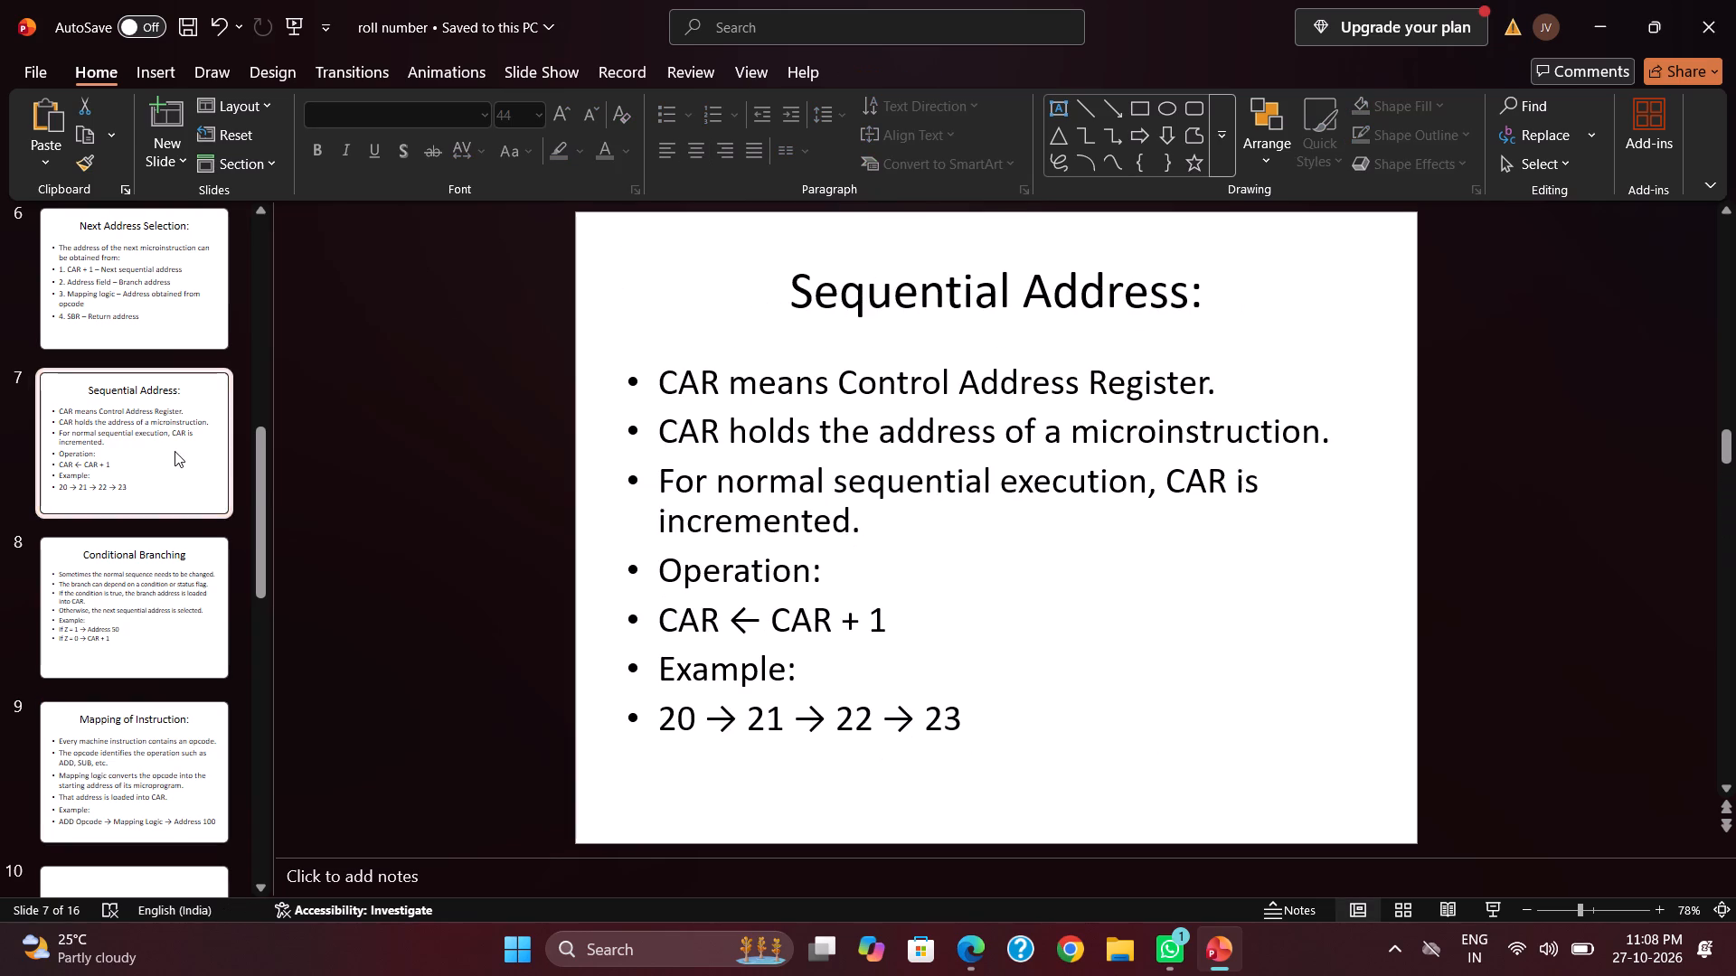
pyautogui.press('Down')
pyautogui.press('Down')
pyautogui.press('Down')
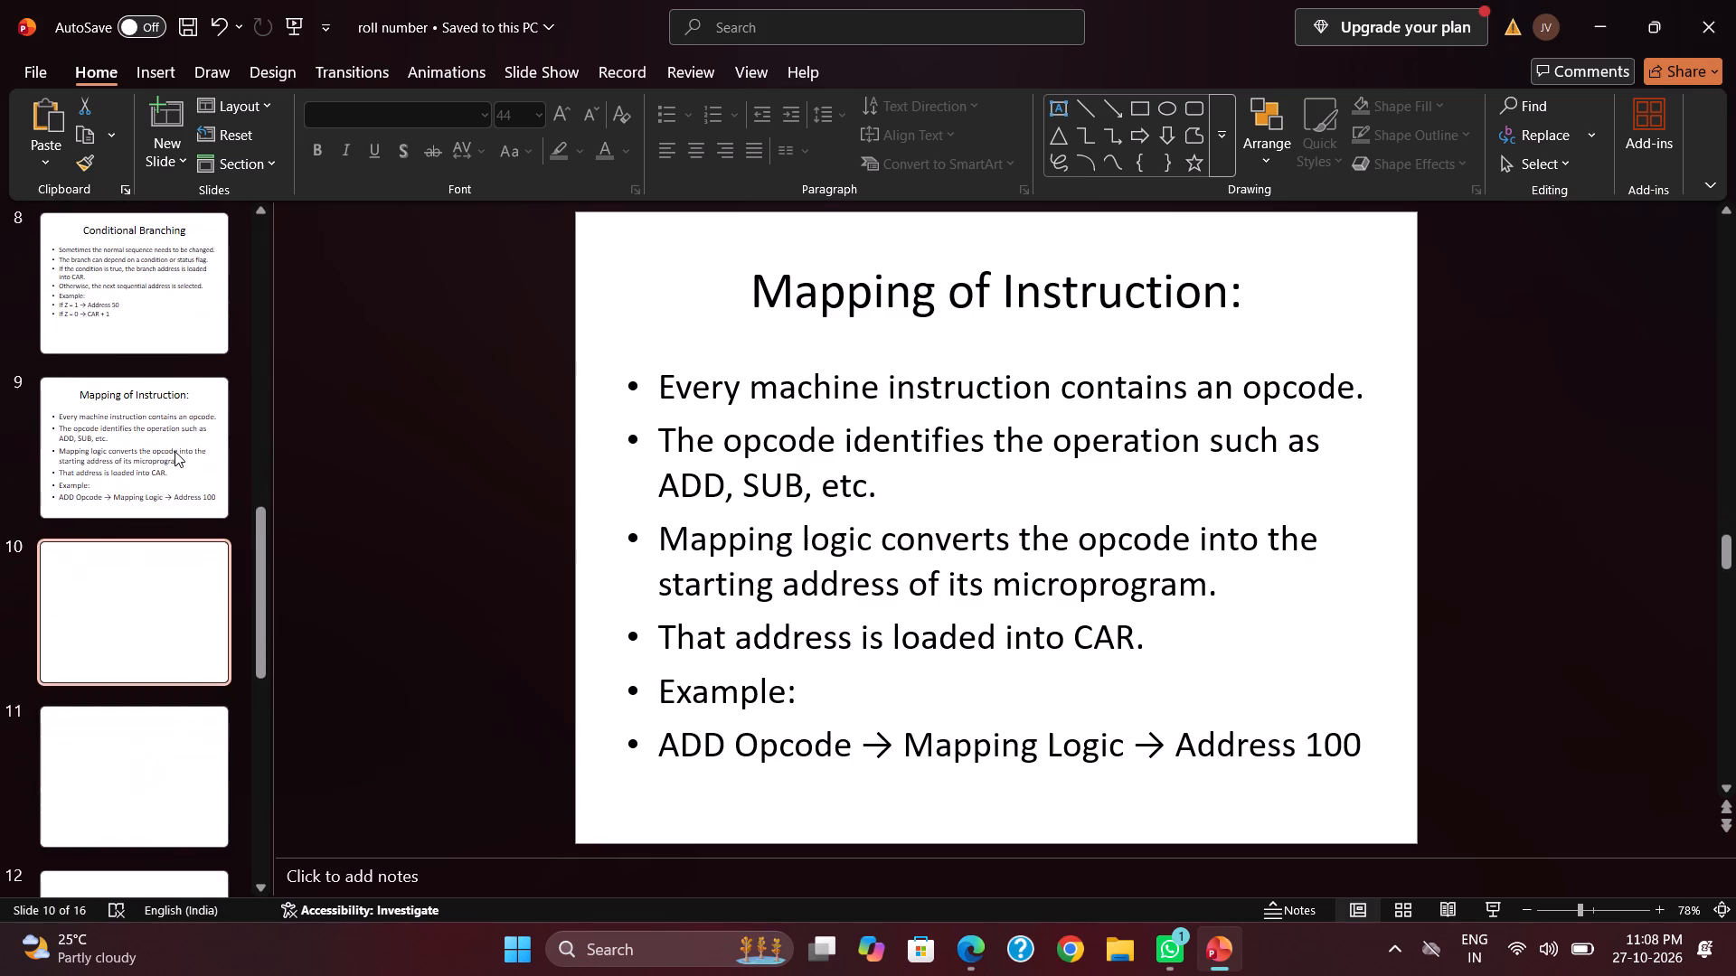
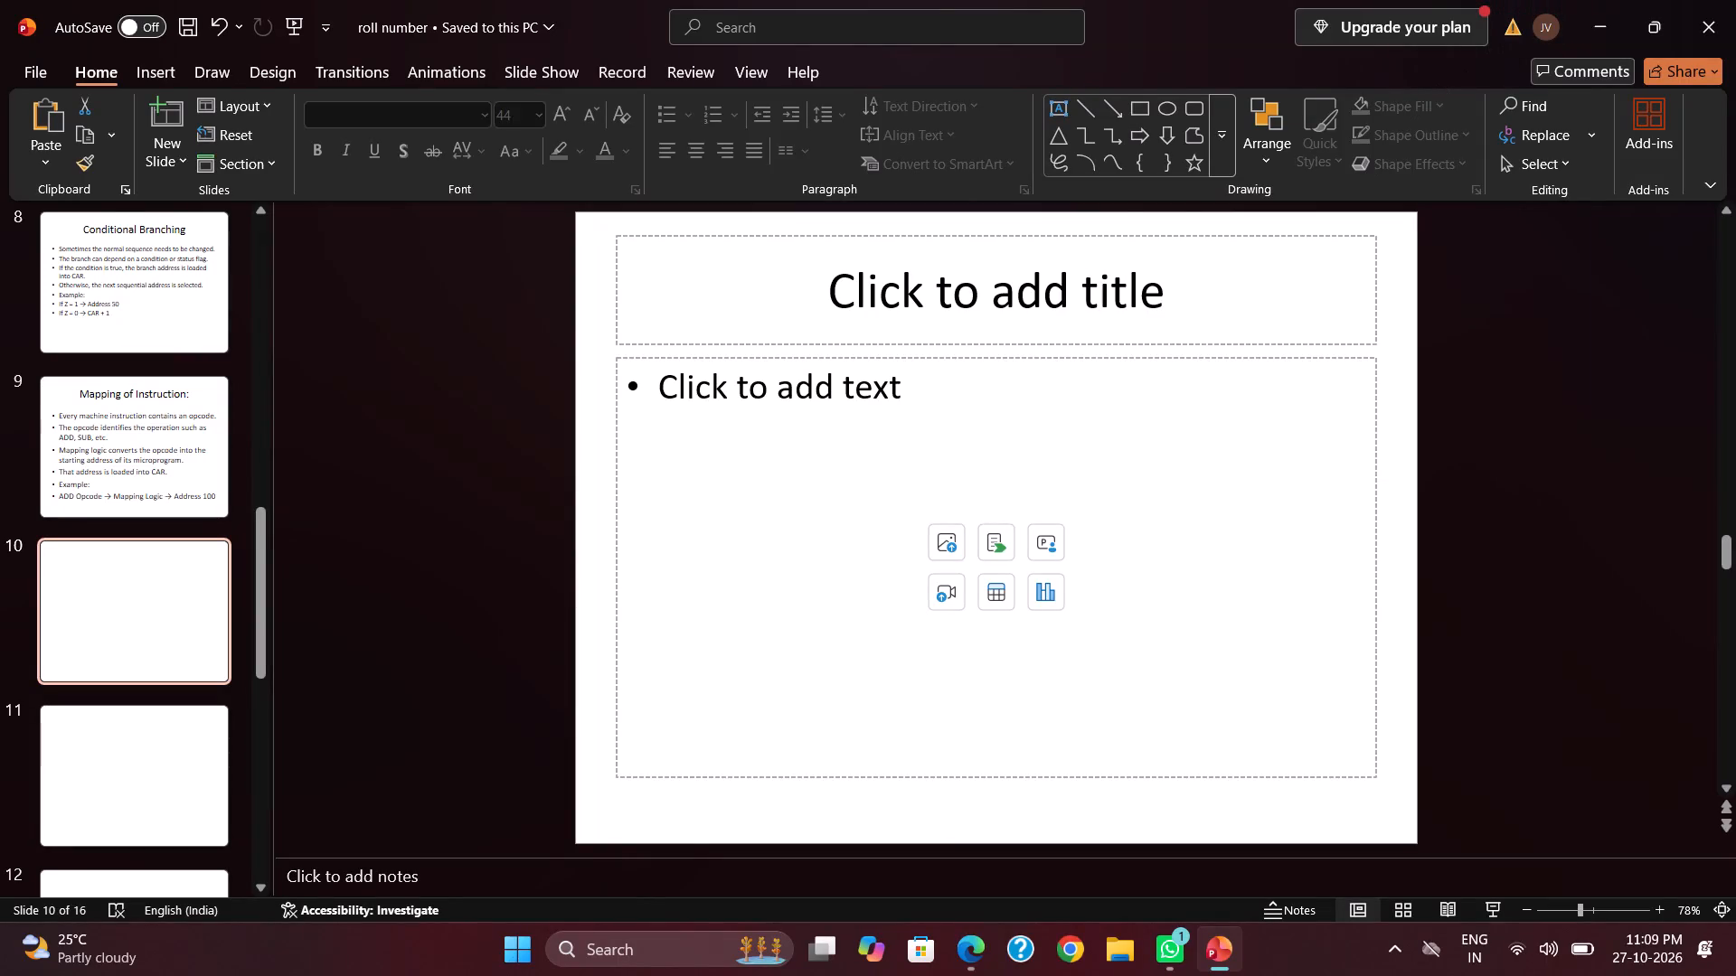
# Paste the copied bullet points on microprogram subroutines, the SBR and the return flow into the body of slide 10.
pyautogui.click(1046, 416)
pyautogui.hotkey('ctrl', 'v')
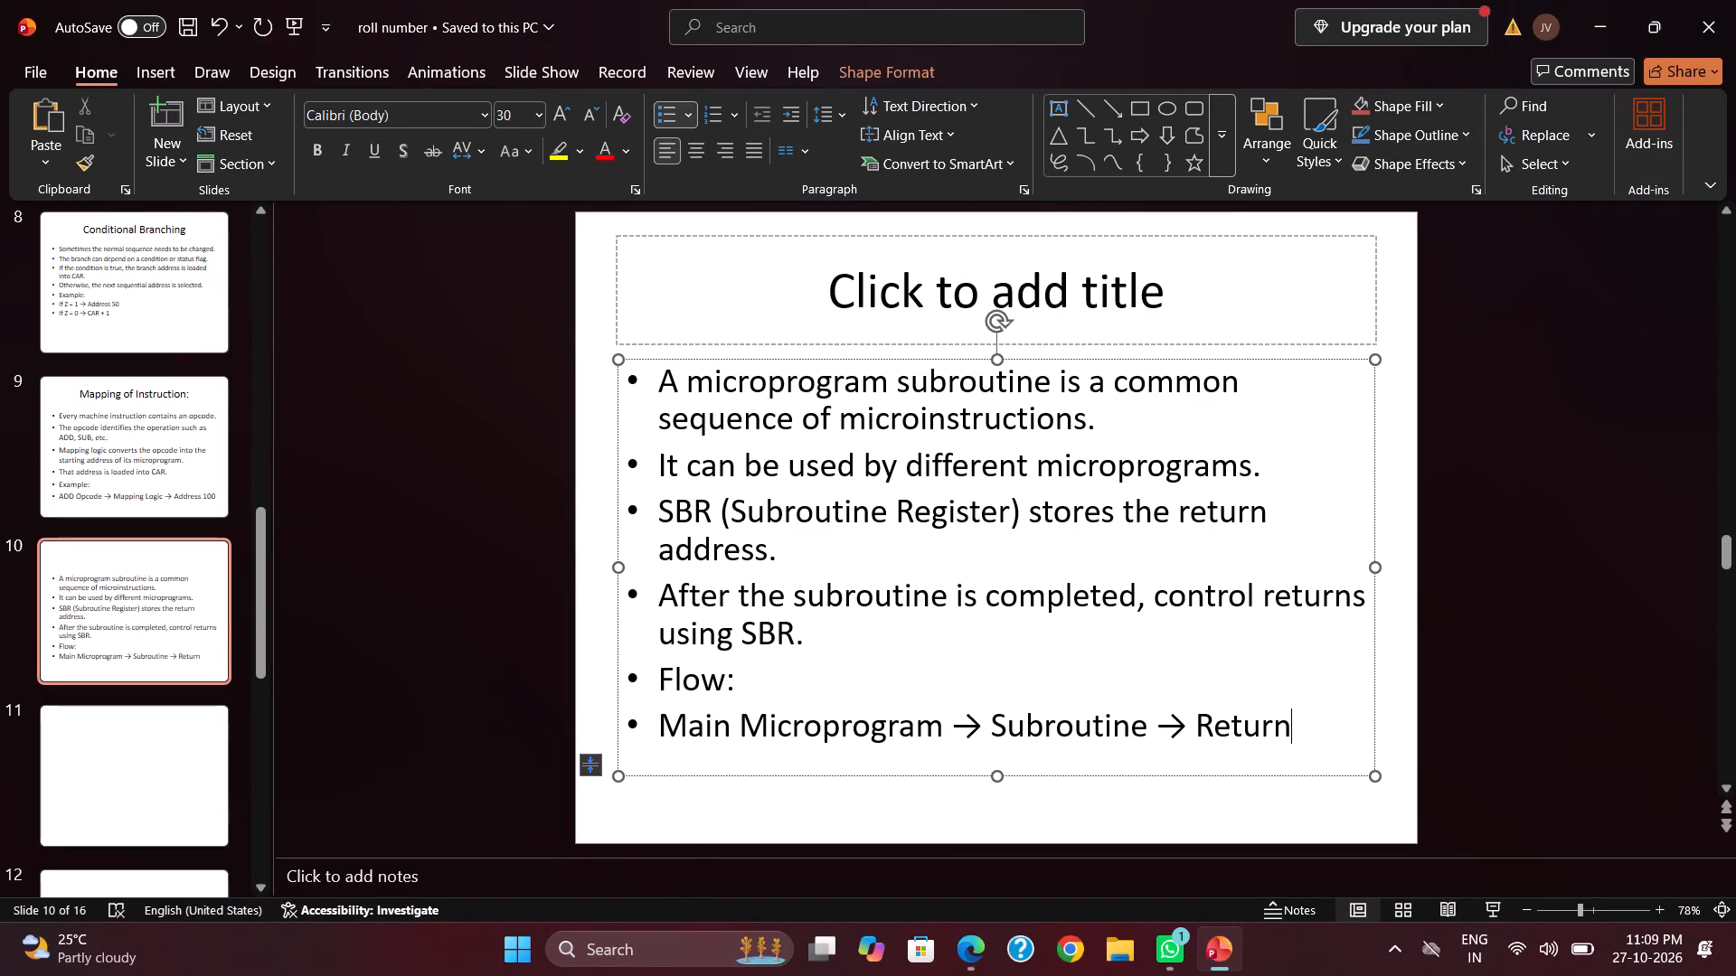
# Start entering the title of slide 10 with "Micro" above the subroutine bullet points.
pyautogui.click(788, 300)
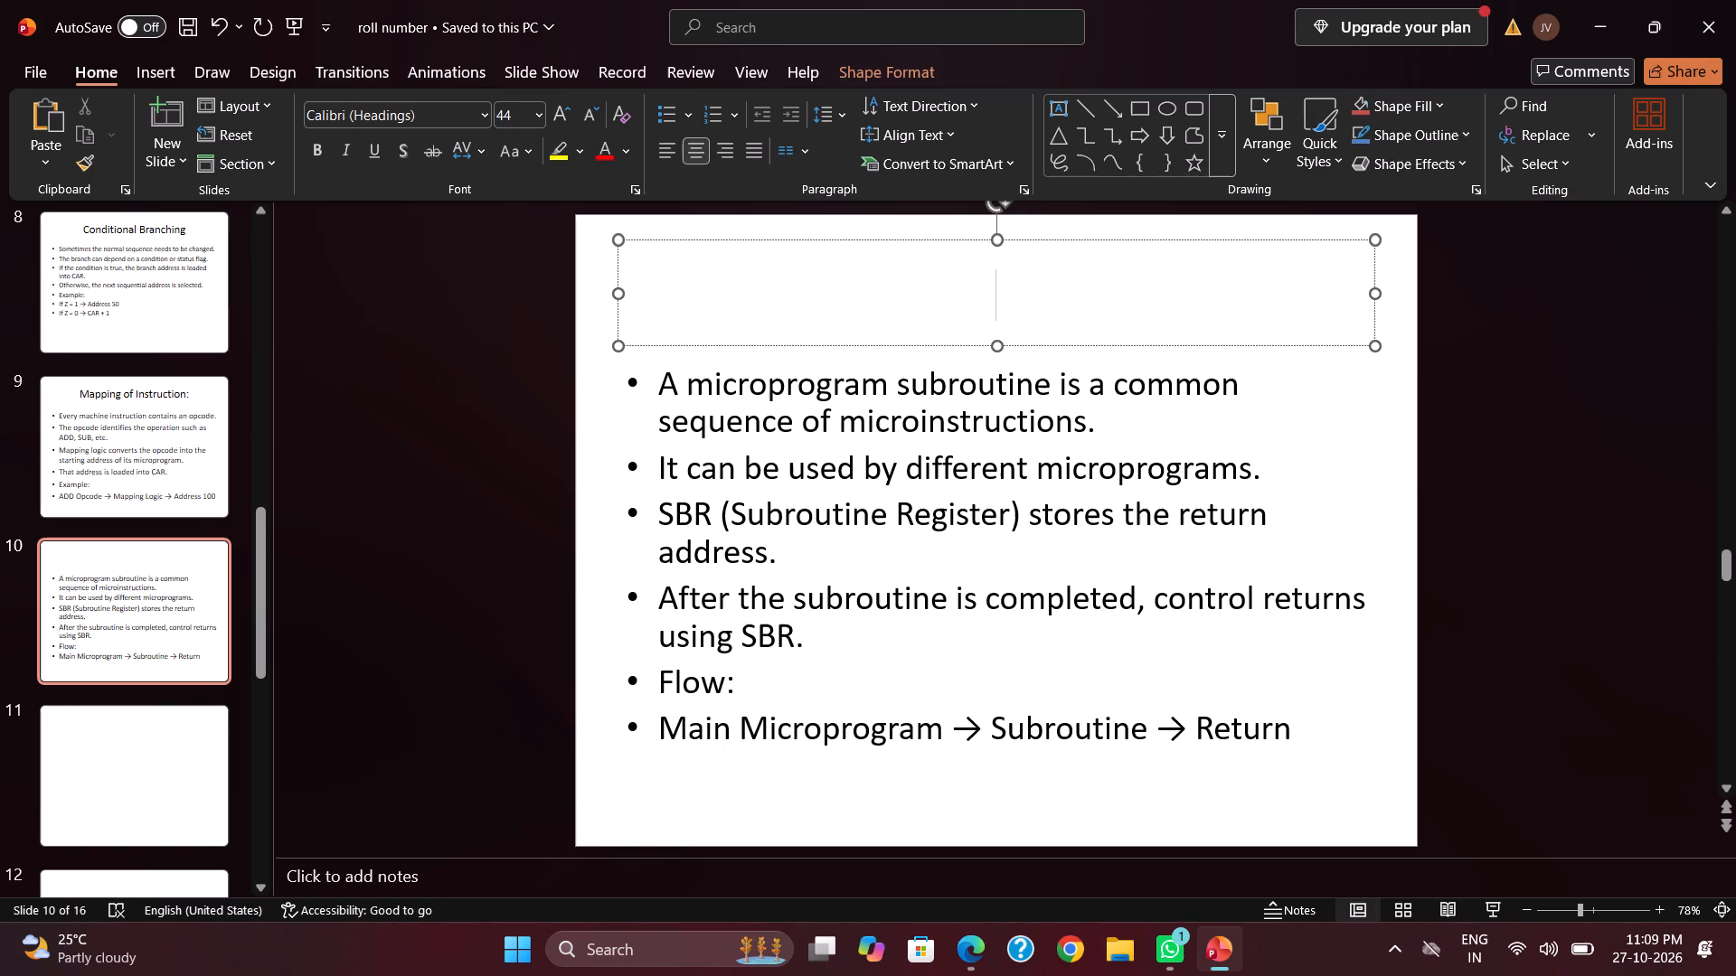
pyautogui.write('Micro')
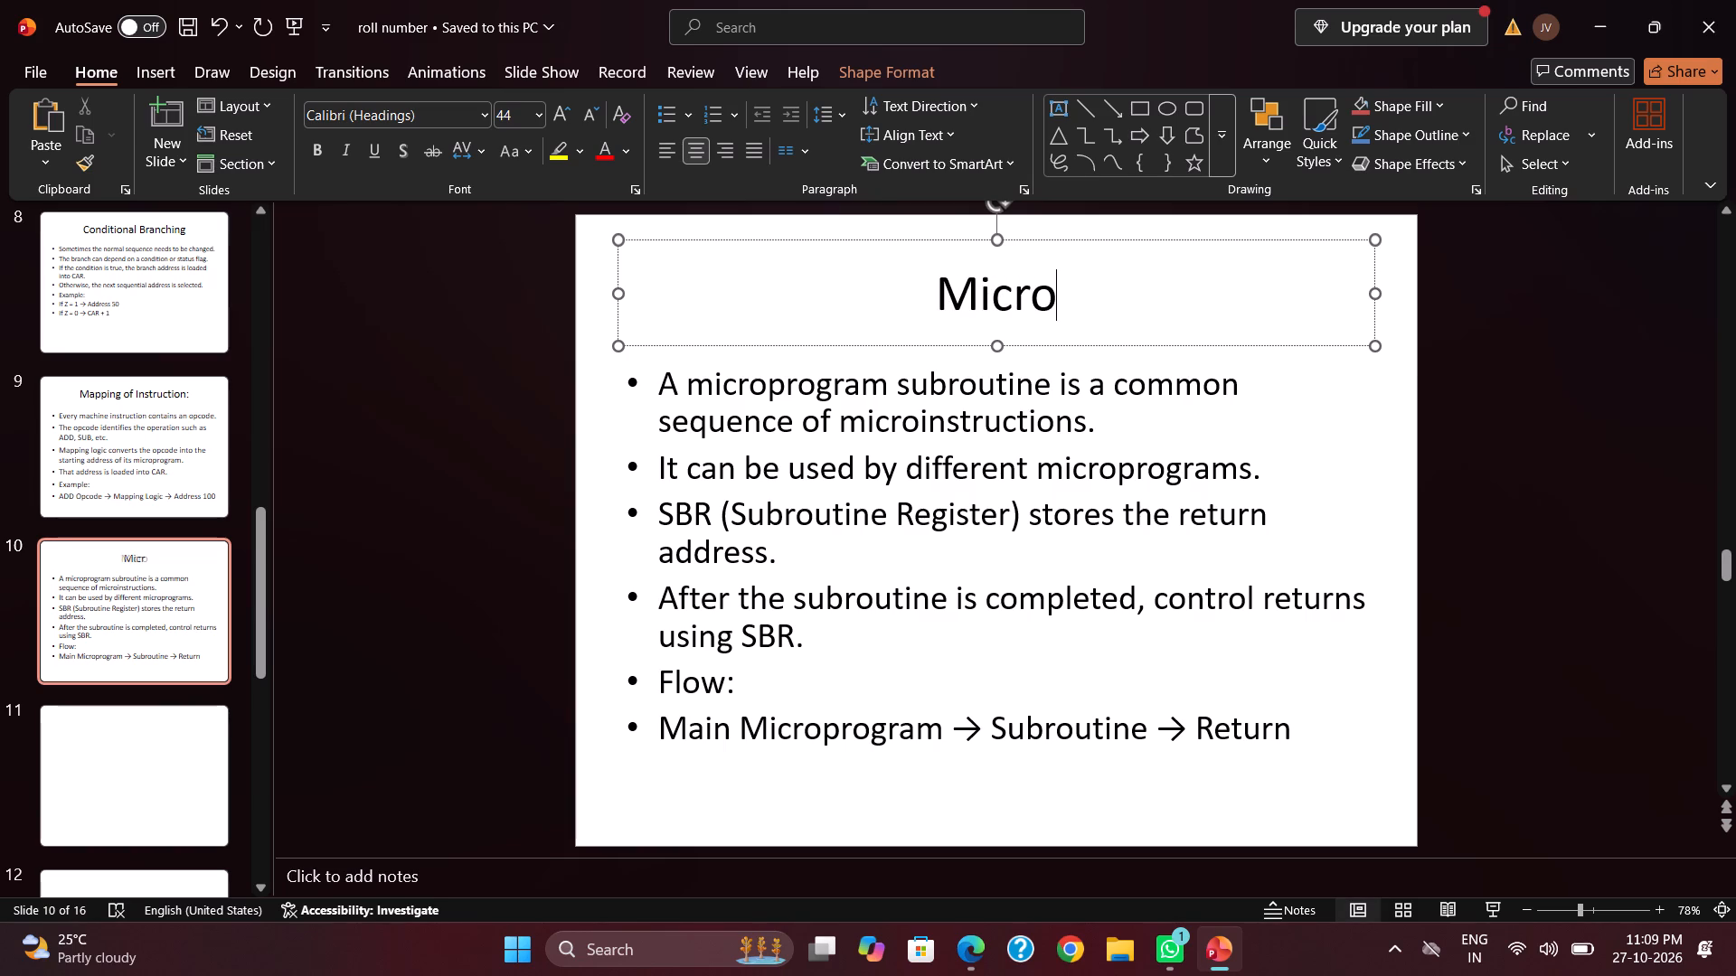
# Complete the title of slide 10 so that it reads "Microprogram Subroutine".
pyautogui.write('pr')
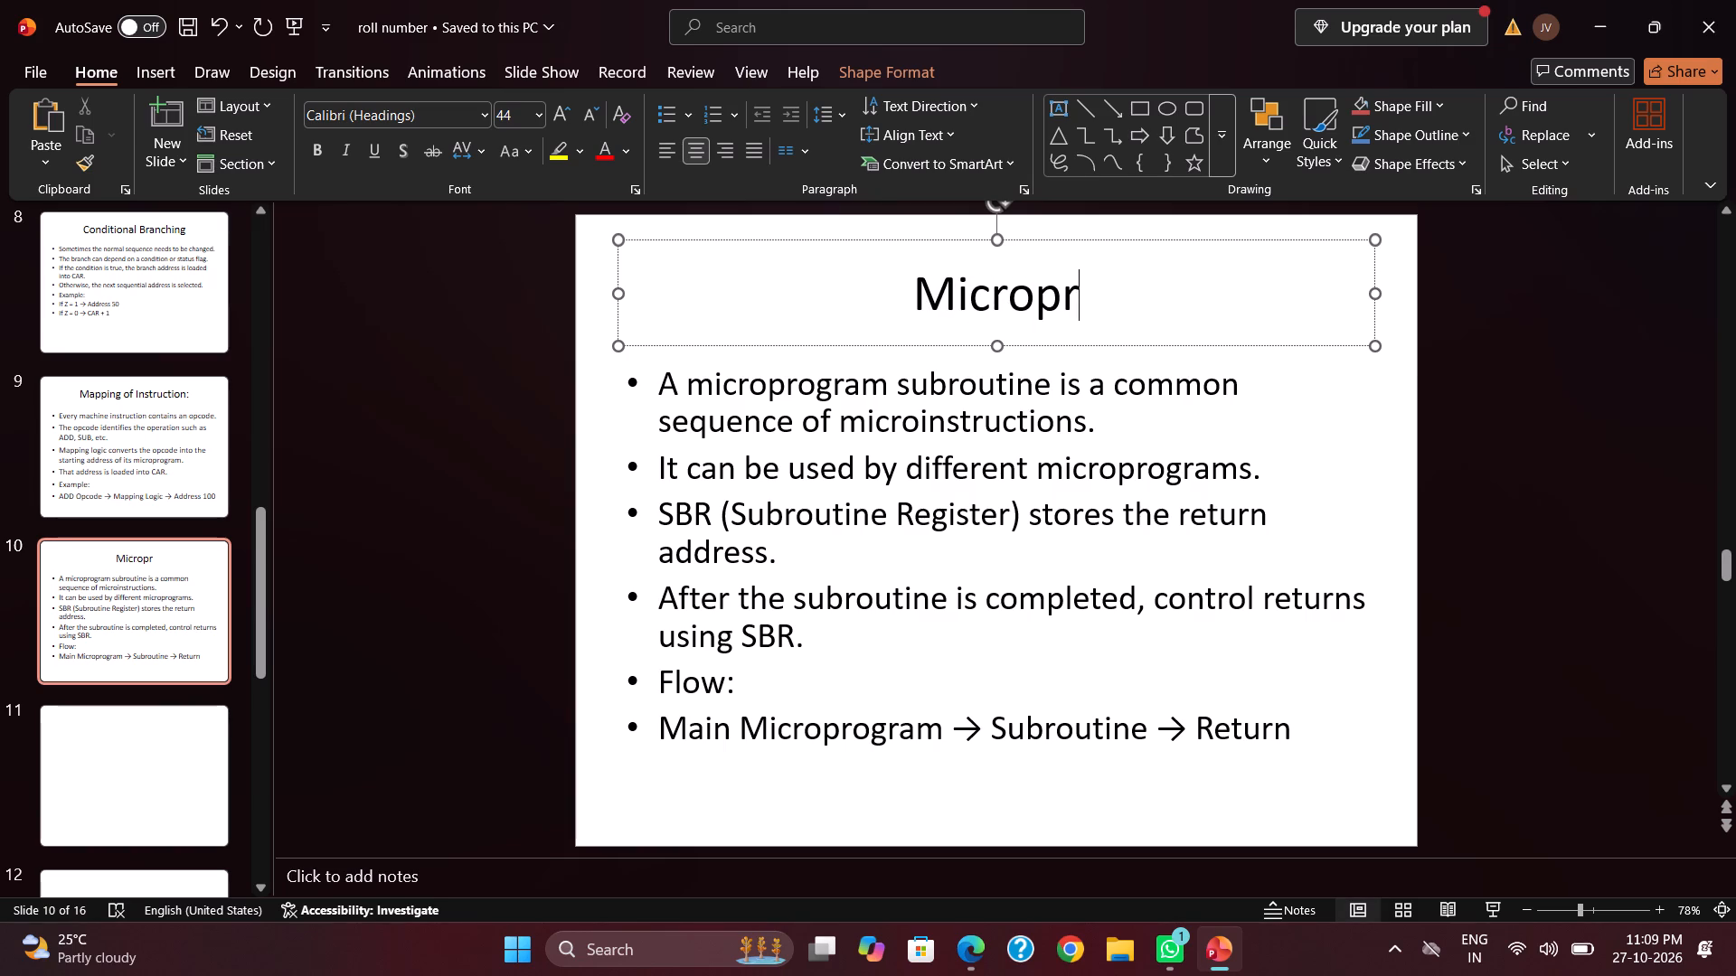
pyautogui.press('o')
pyautogui.write('gra')
pyautogui.write('m')
pyautogui.press('space')
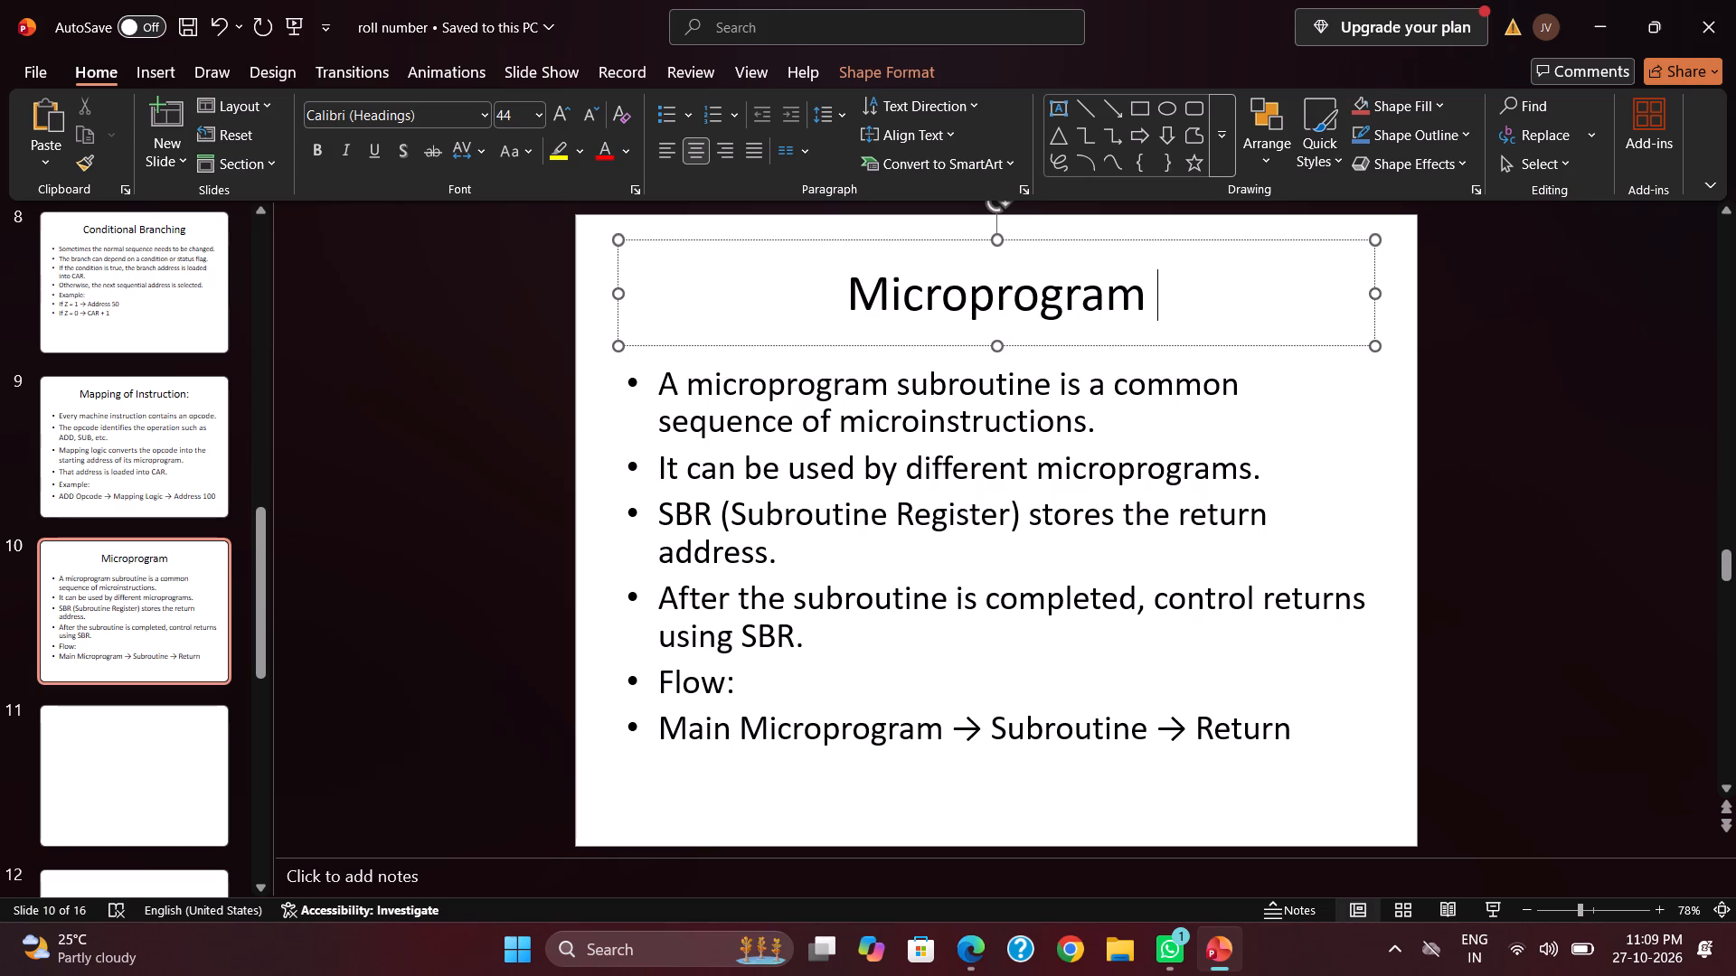
pyautogui.hotkey('shift', 's')
pyautogui.press('u')
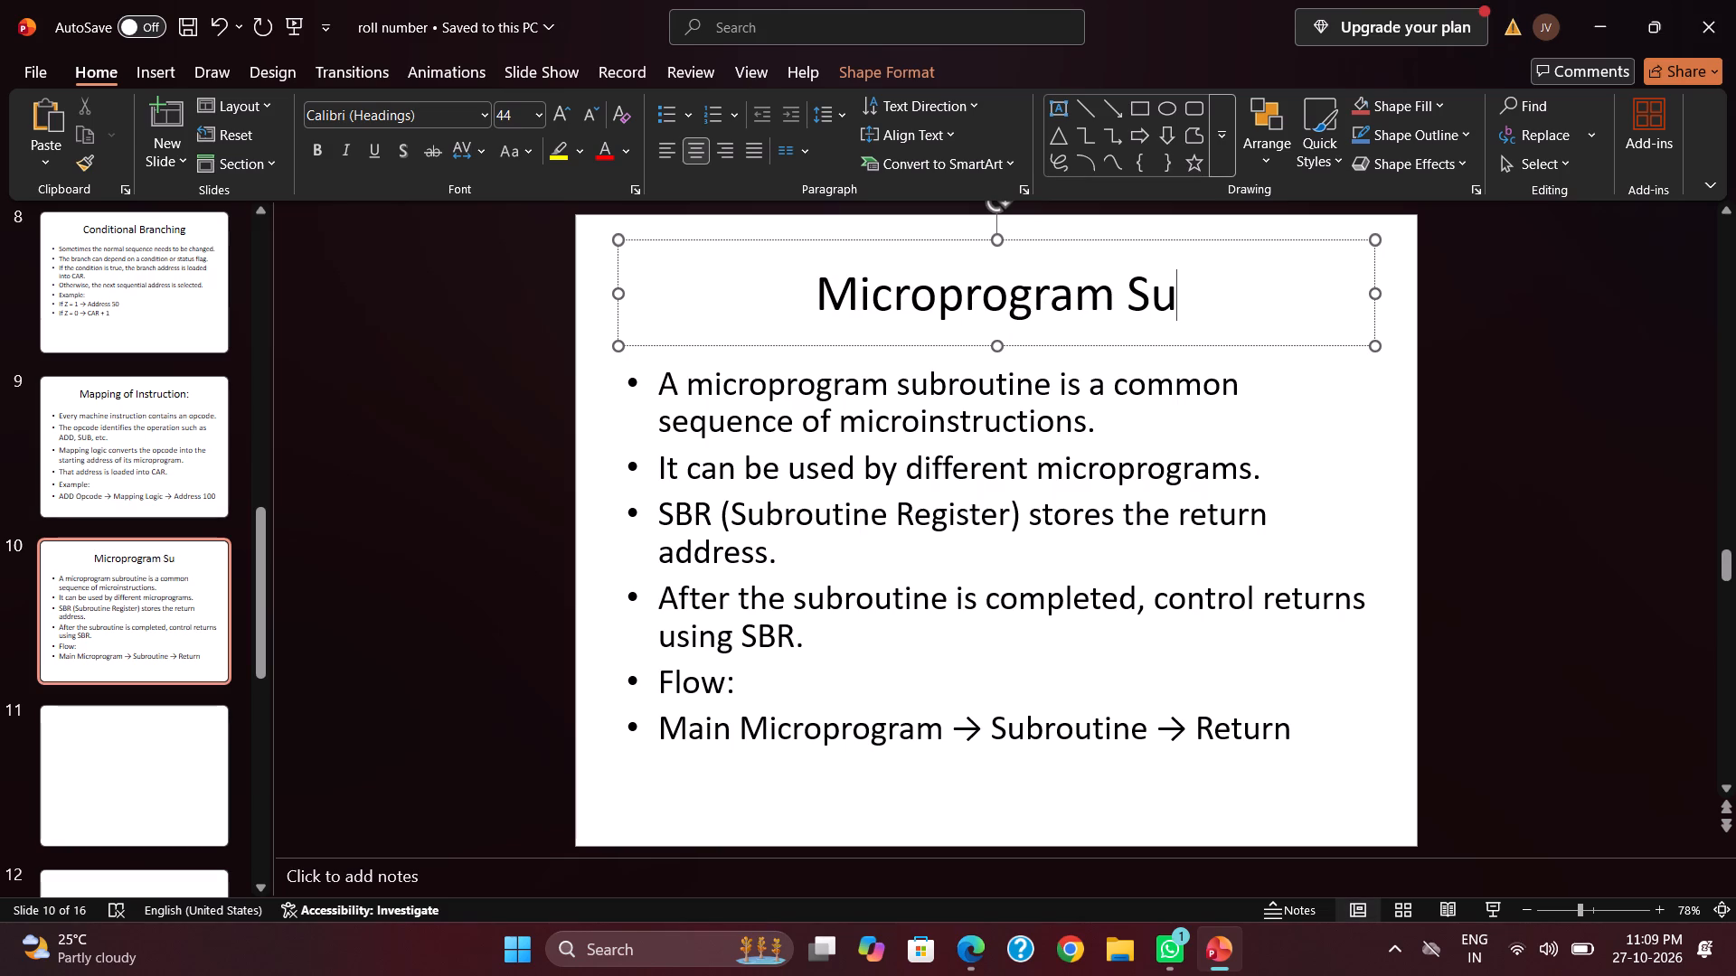
pyautogui.write('broutine')
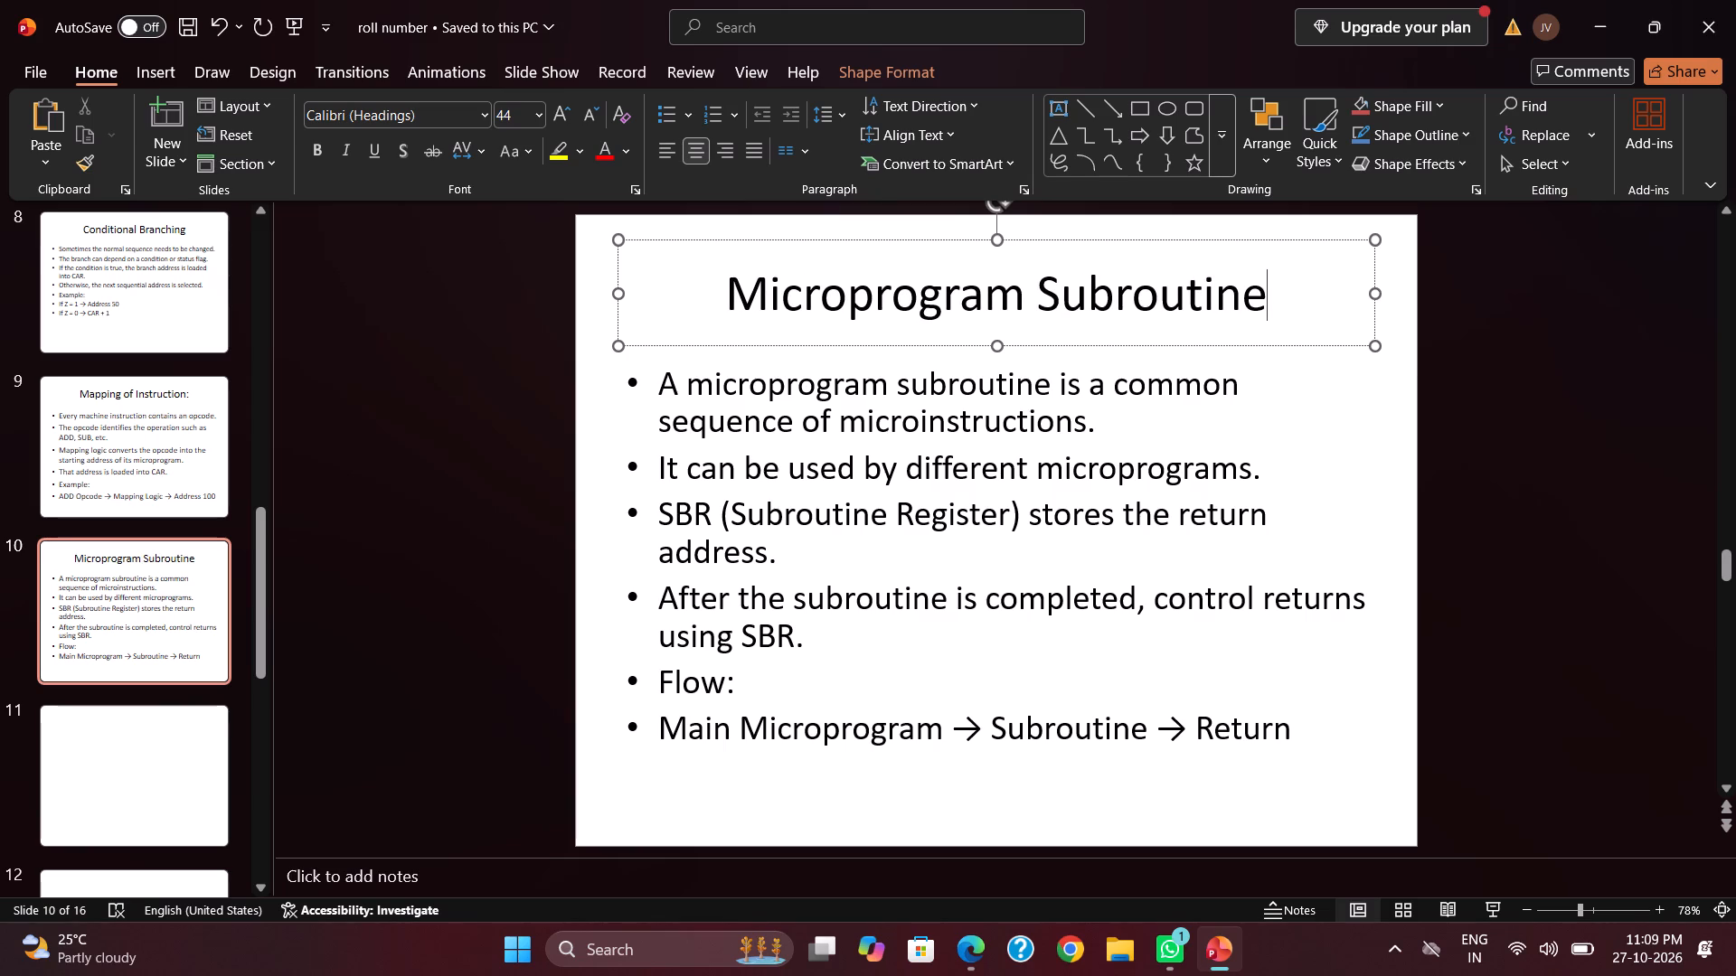
# Open the blank slide 11 that follows the Microprogram Subroutine slide.
pyautogui.scroll(-1, 160, 586)
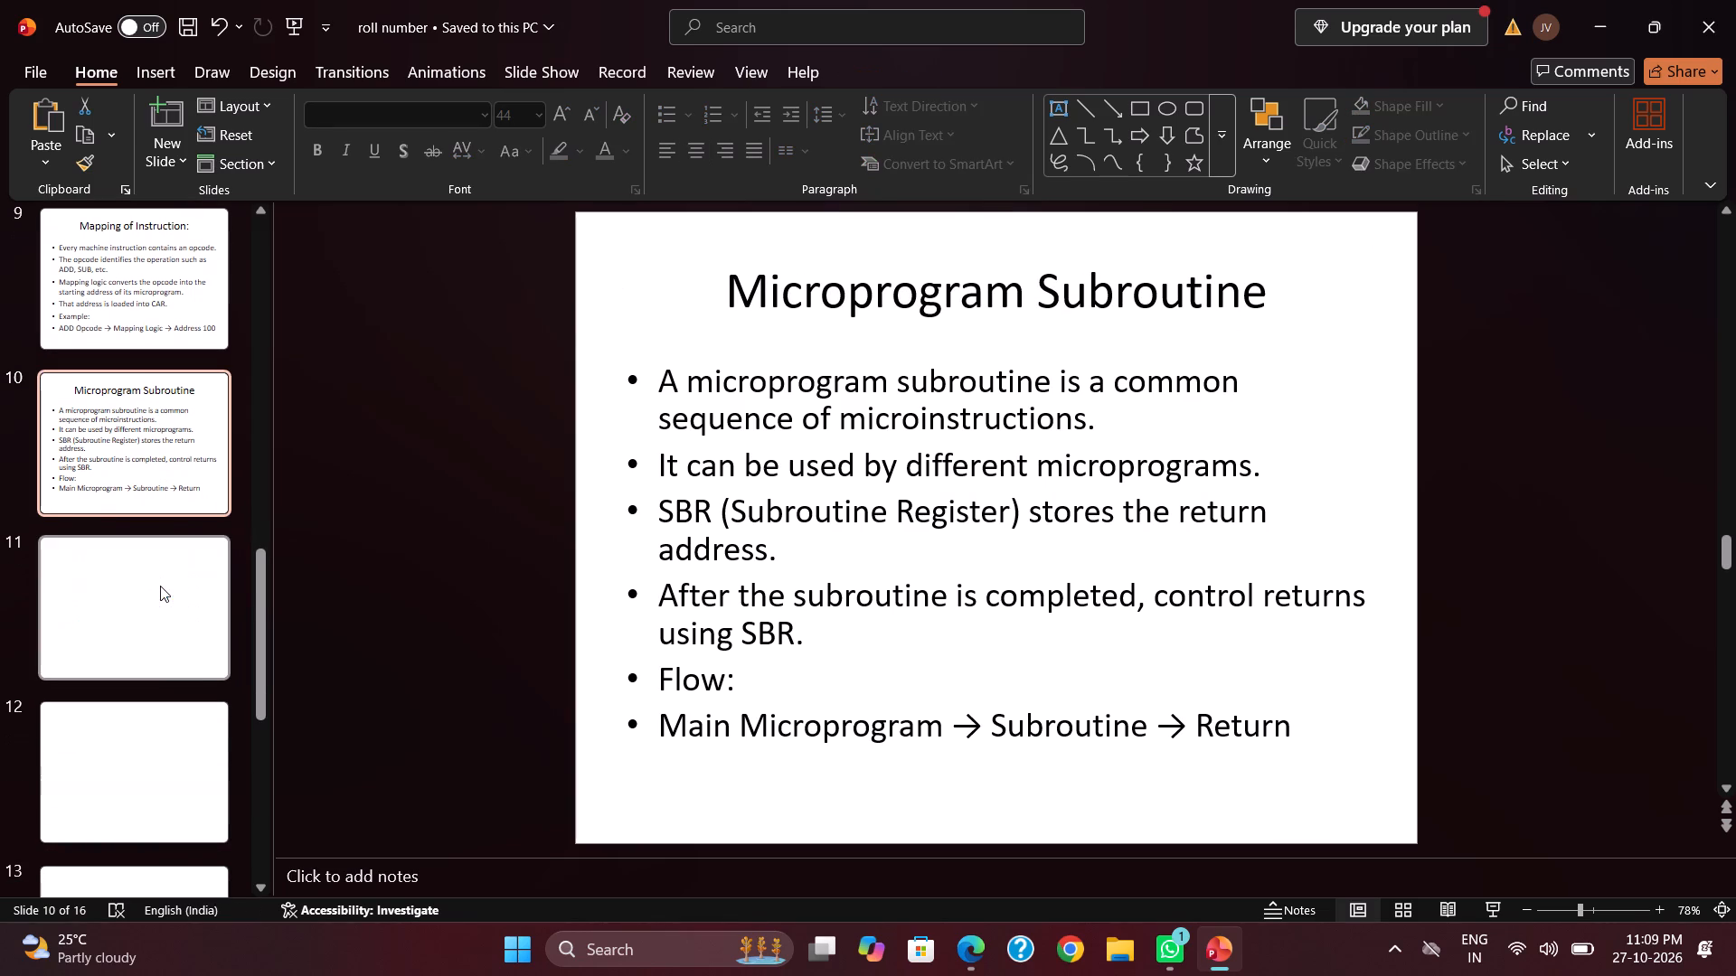
pyautogui.click(158, 592)
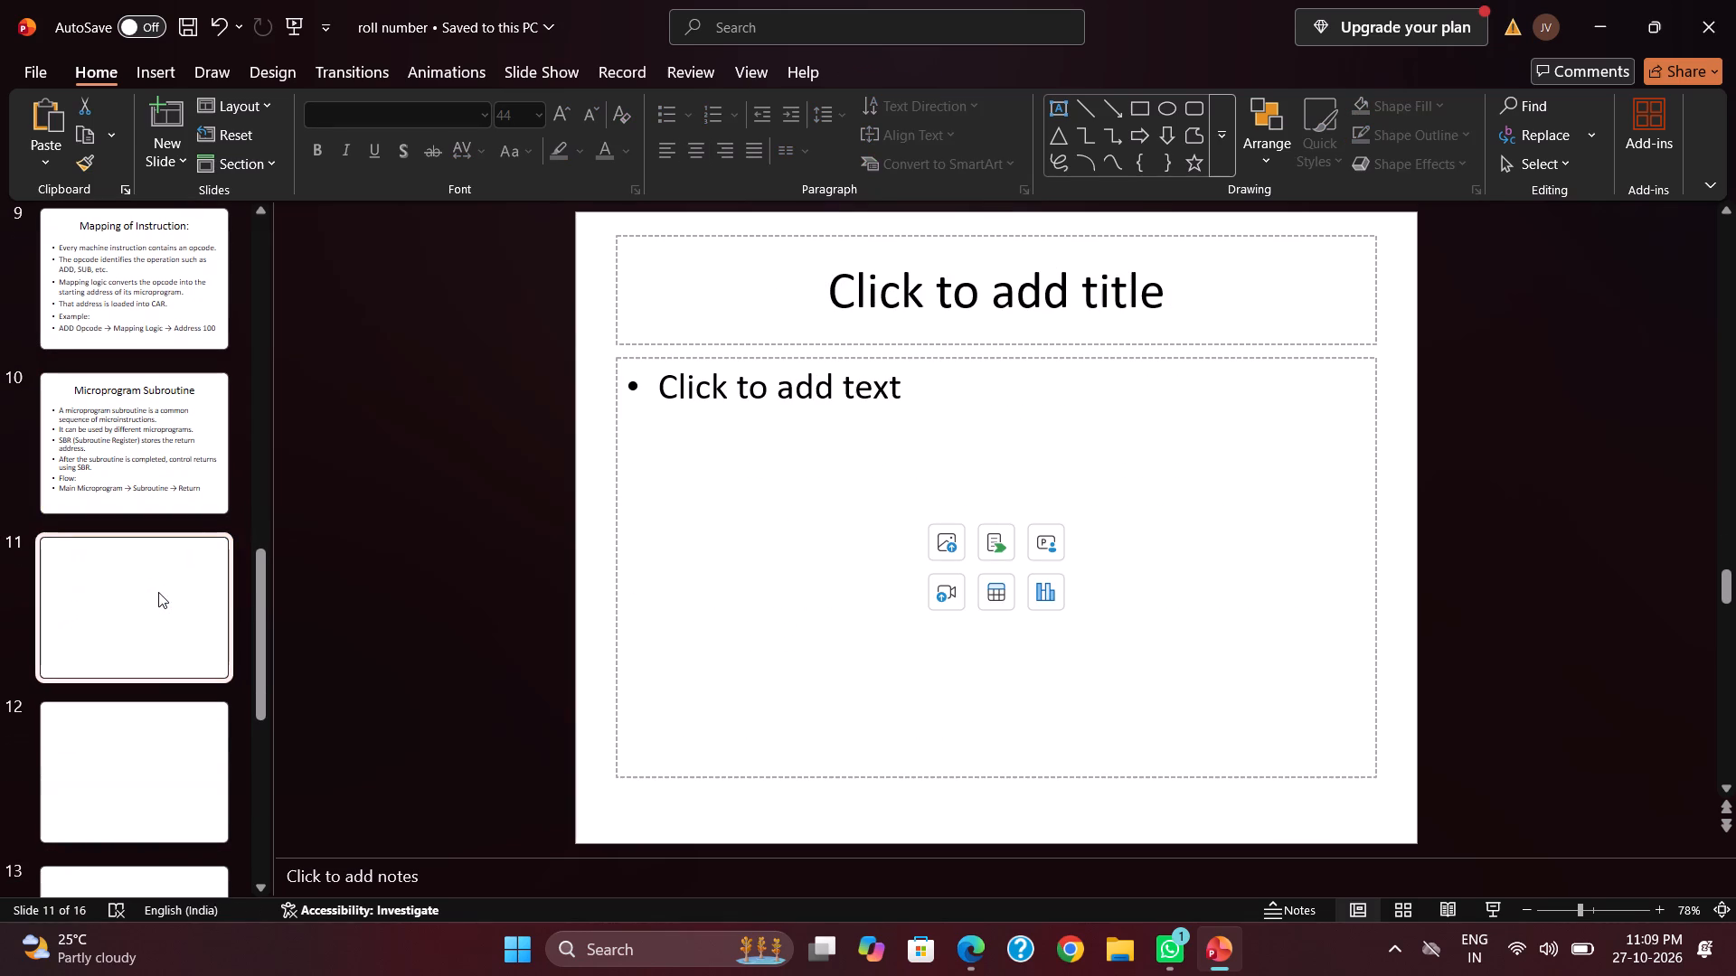
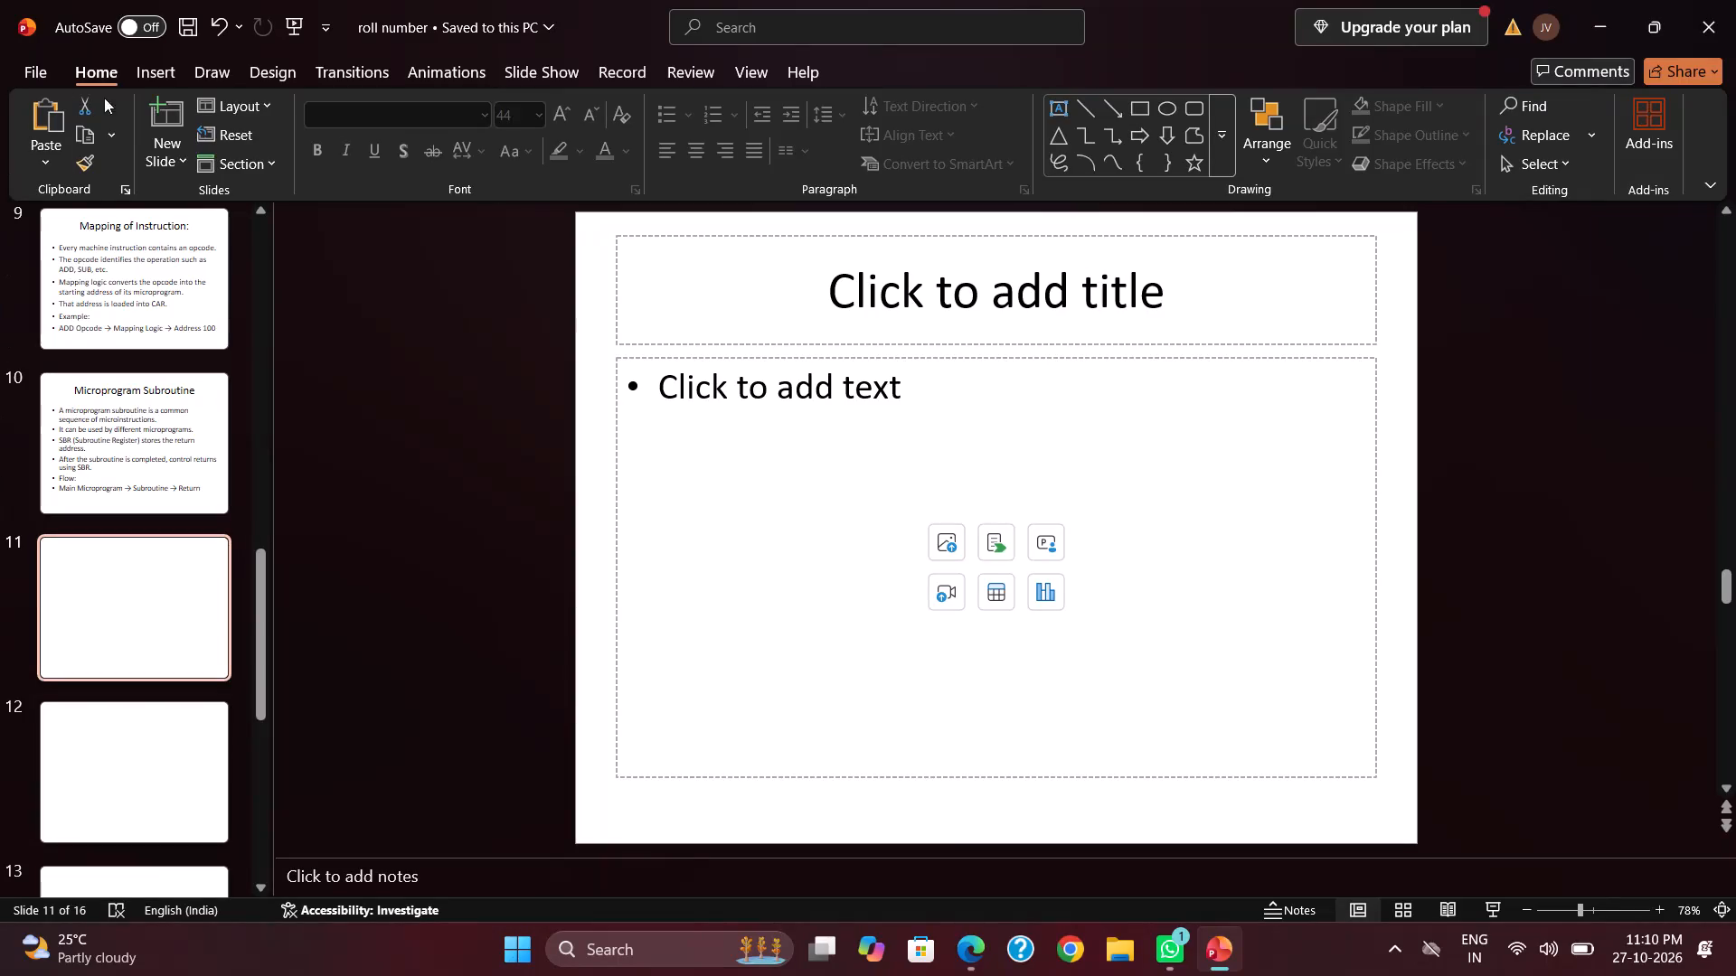
# Insert a new slide with the Blank layout after slide 11 and open it as slide 12.
pyautogui.click(156, 61)
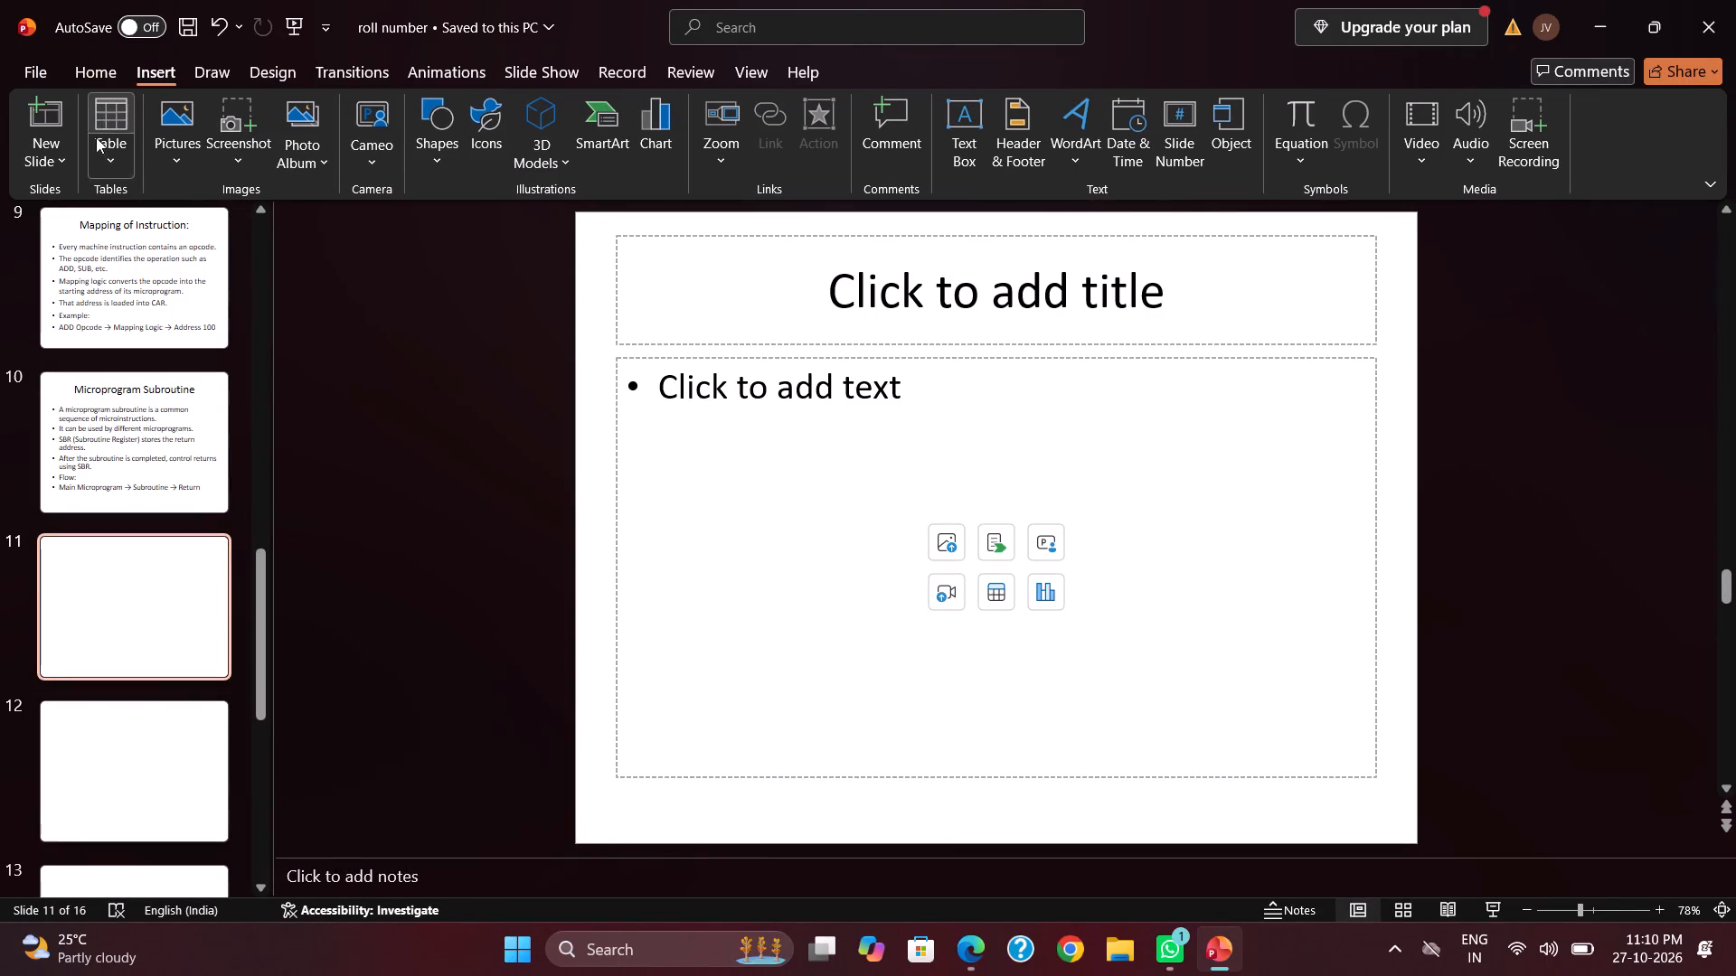
pyautogui.click(49, 173)
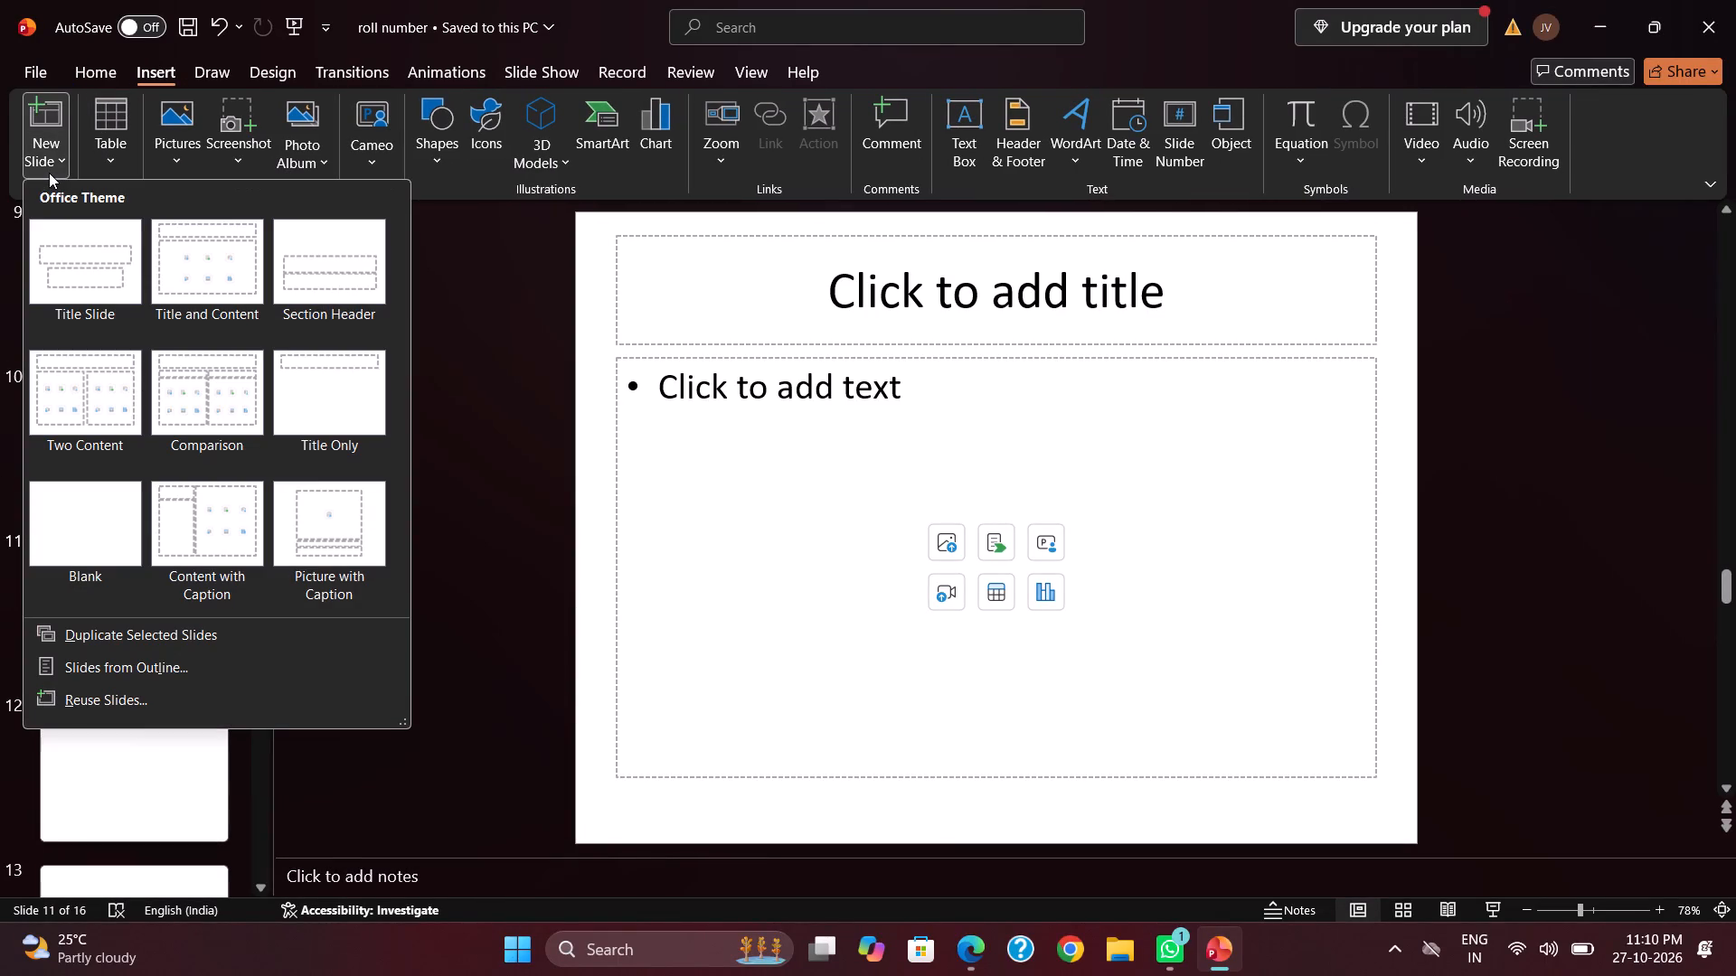
pyautogui.click(53, 509)
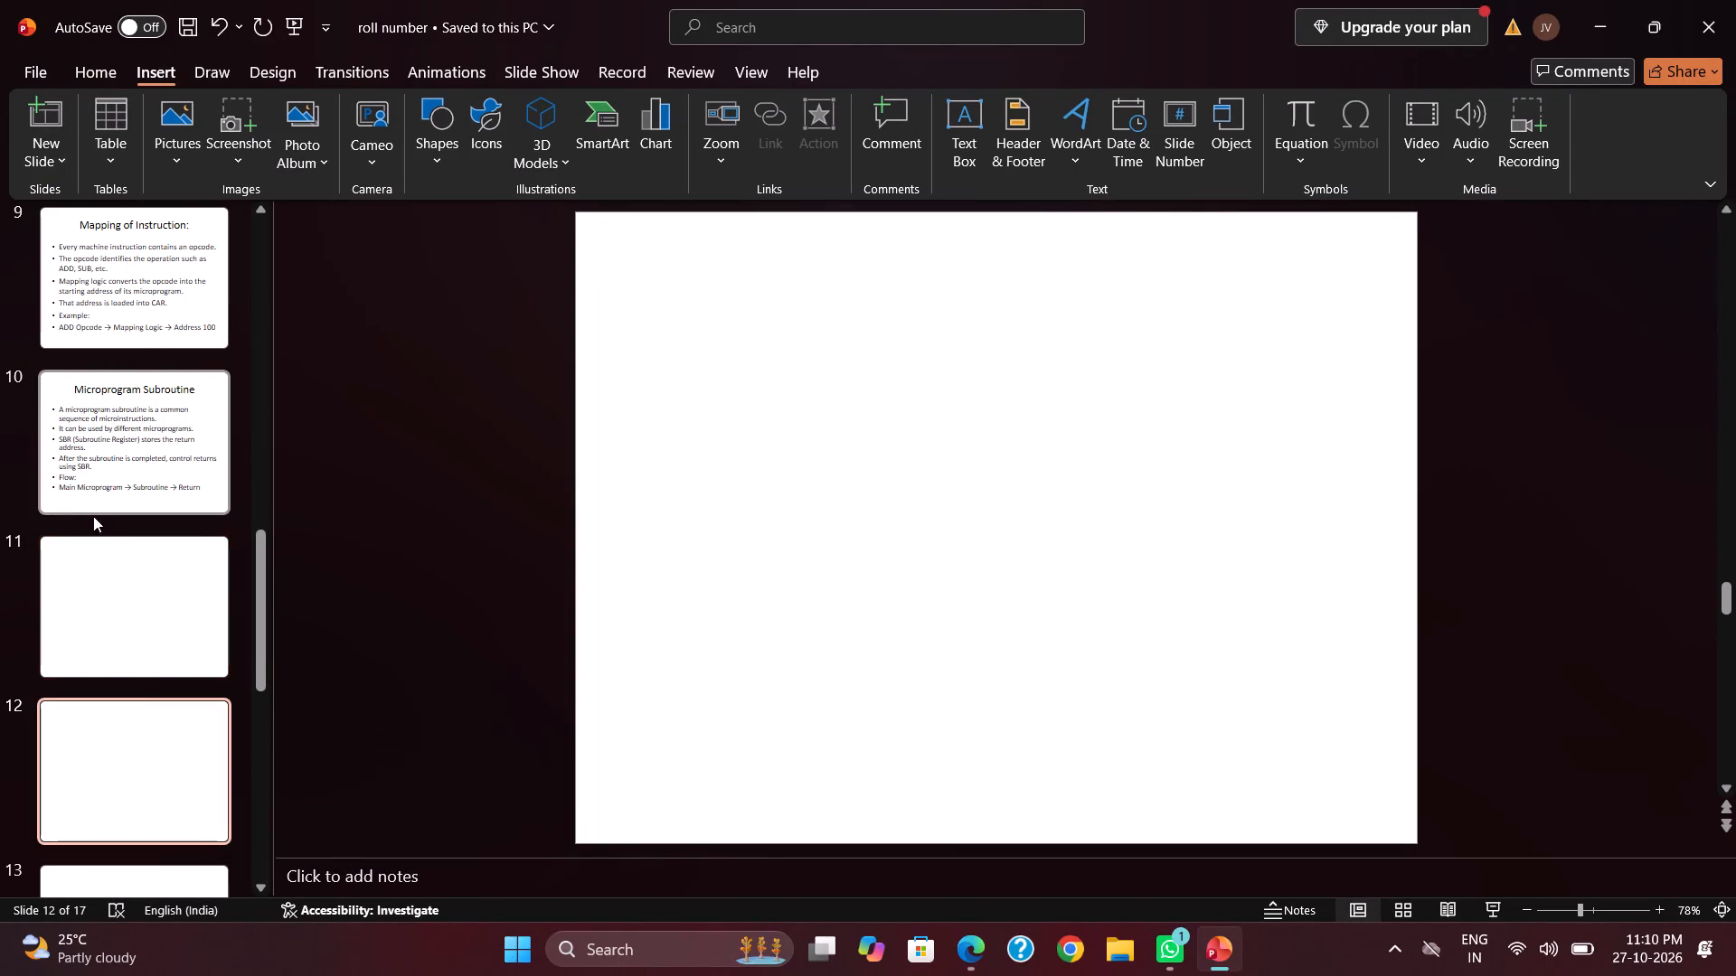
pyautogui.click(126, 592)
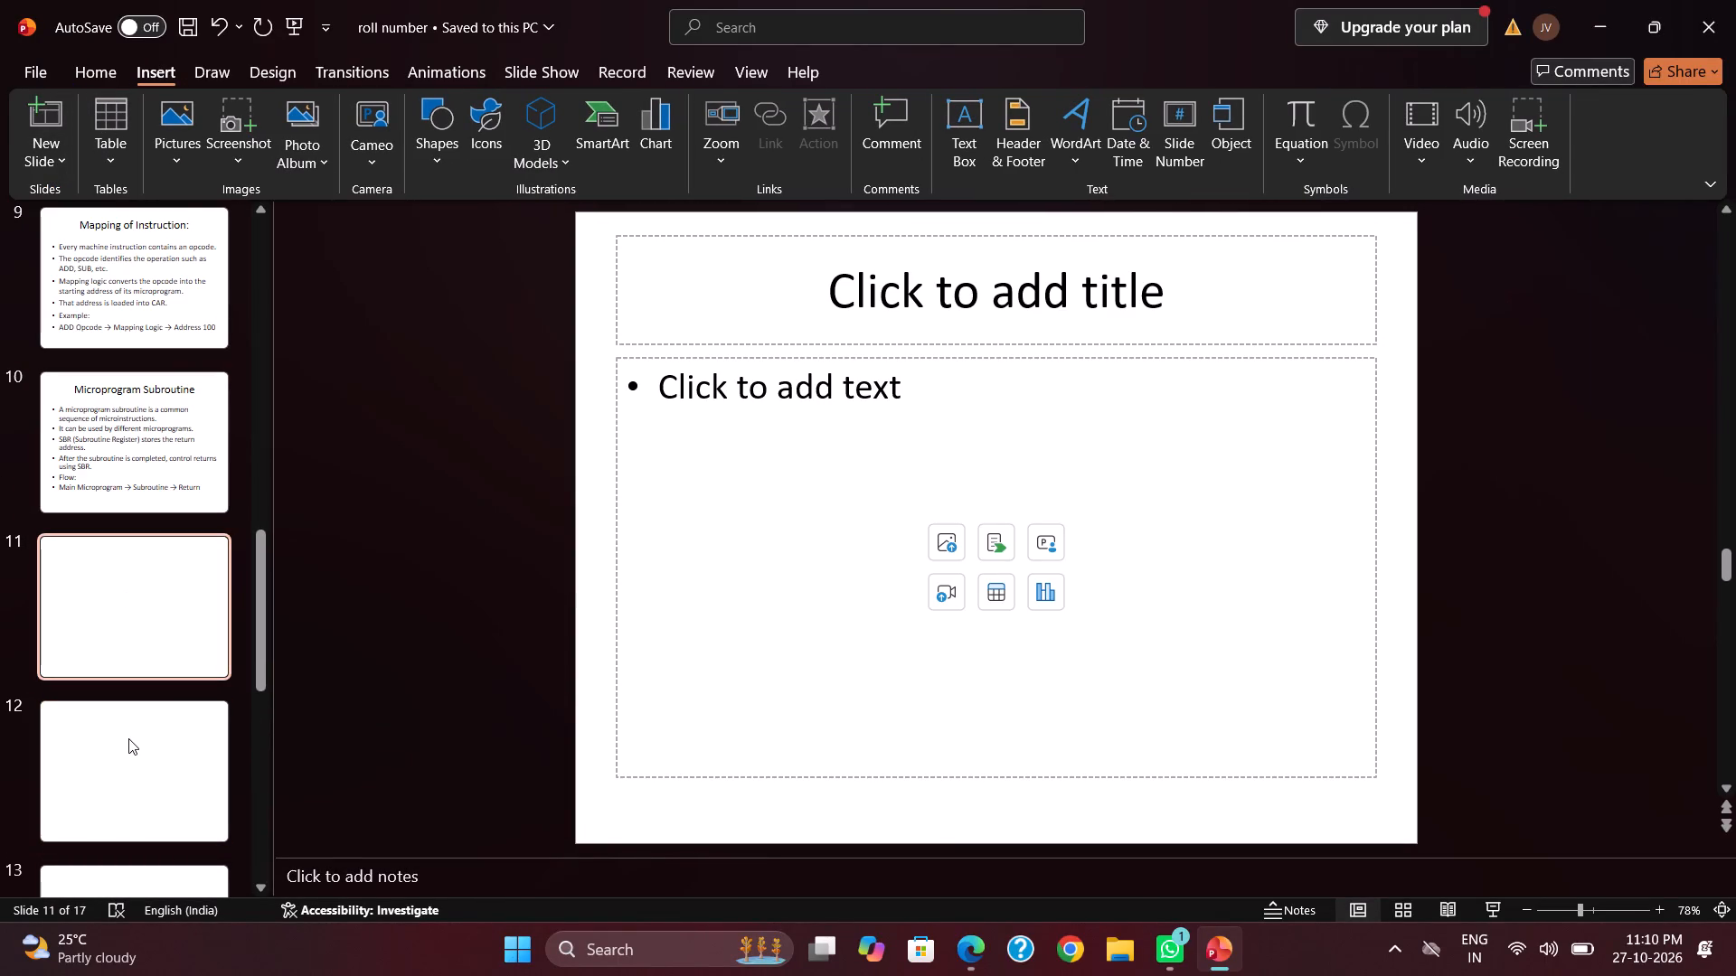
pyautogui.click(128, 738)
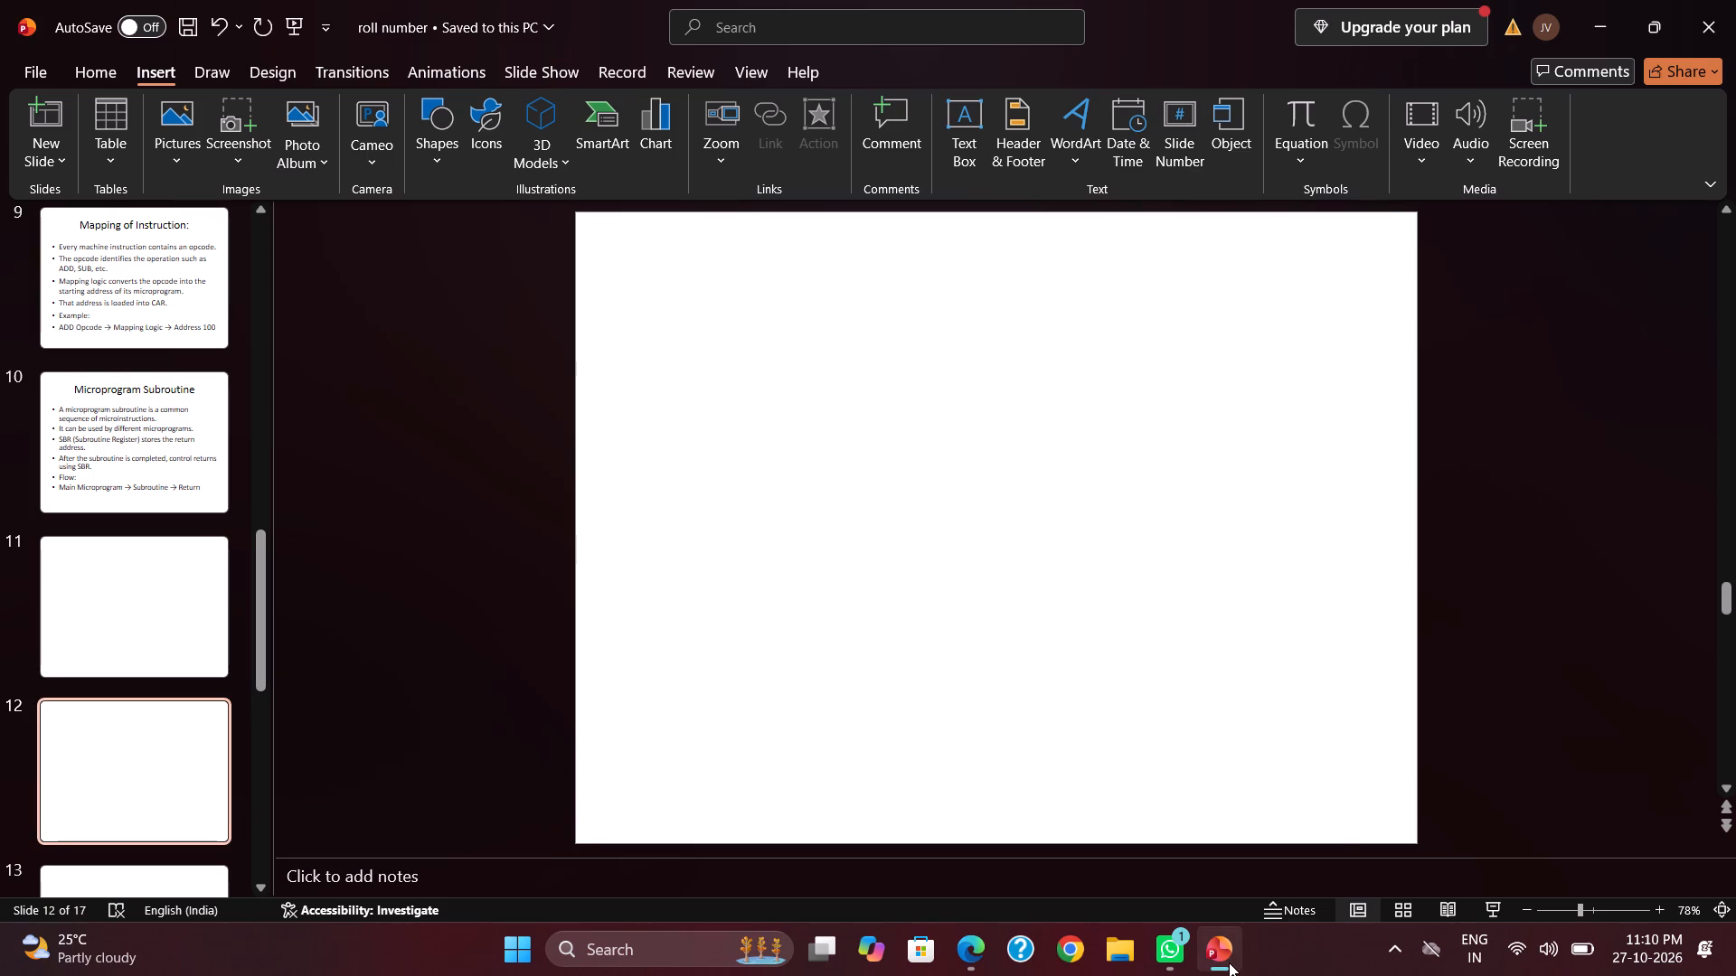
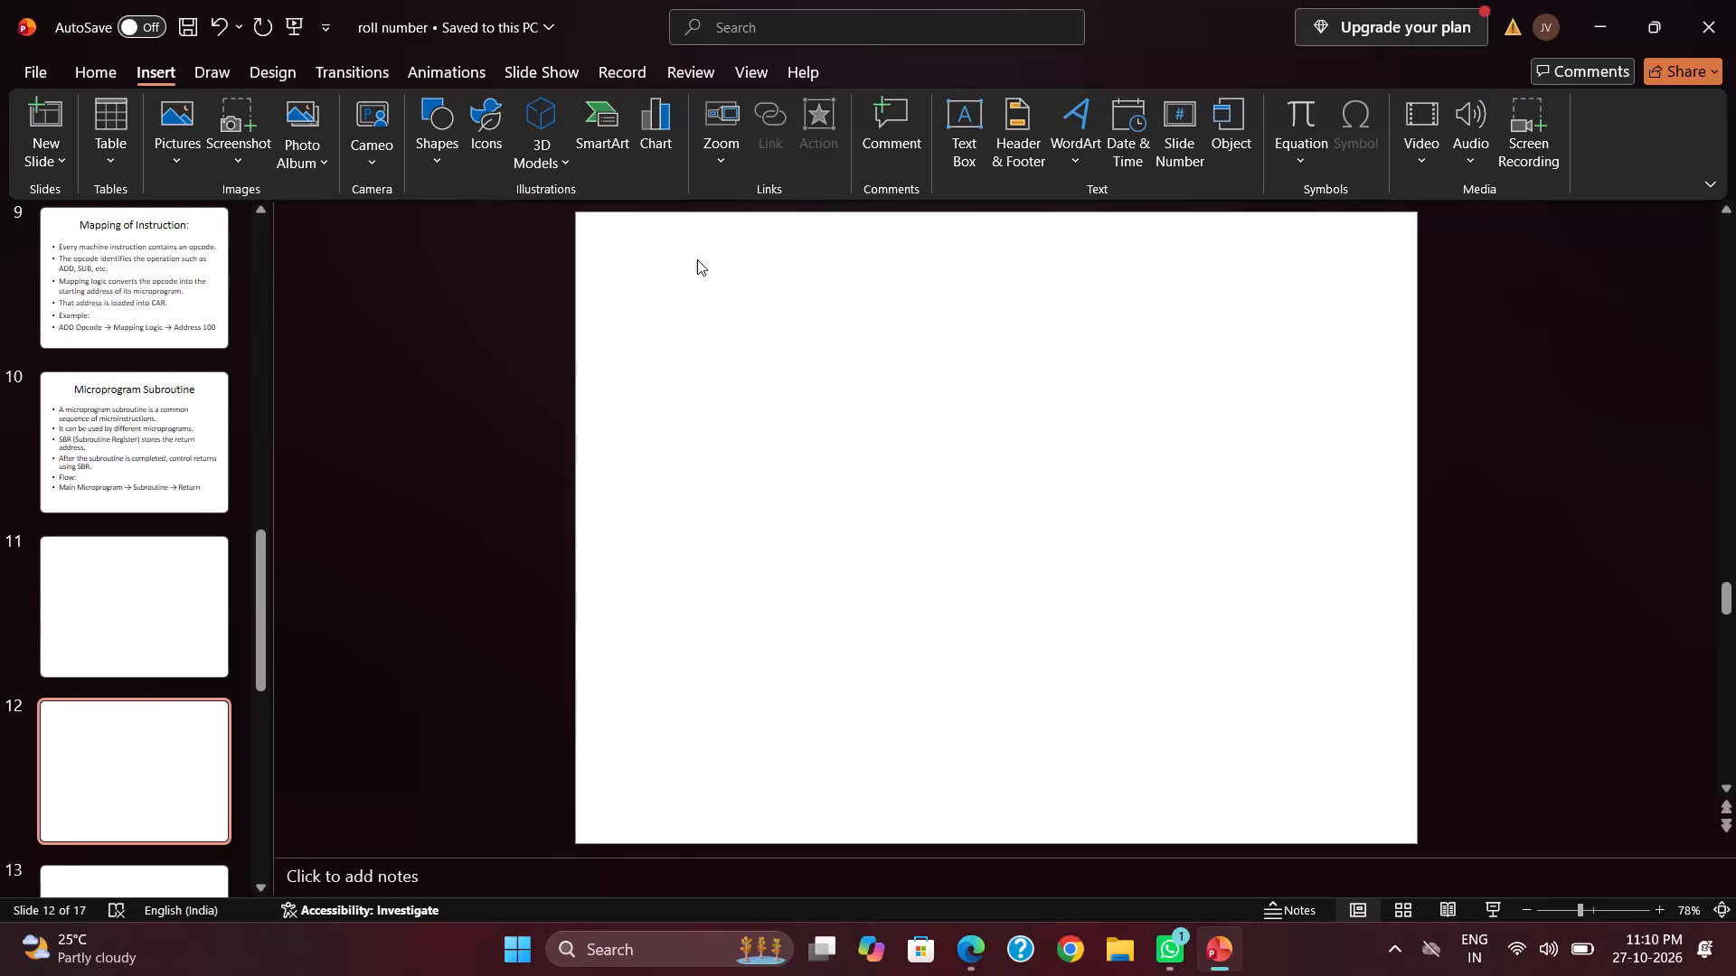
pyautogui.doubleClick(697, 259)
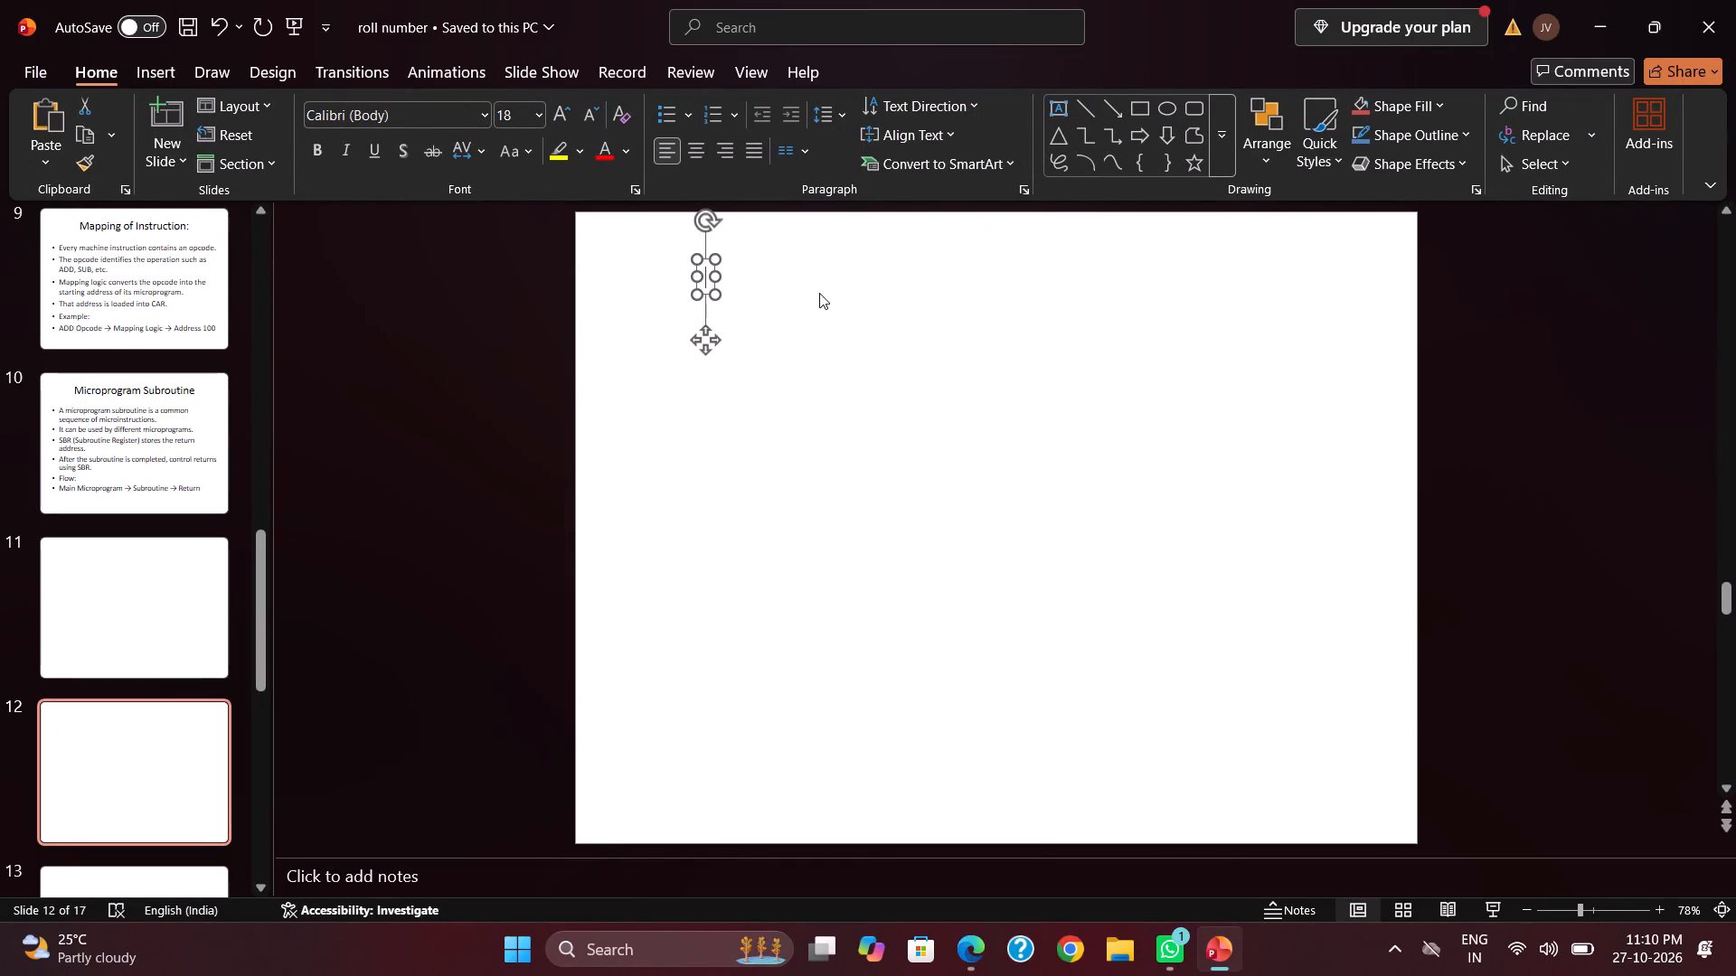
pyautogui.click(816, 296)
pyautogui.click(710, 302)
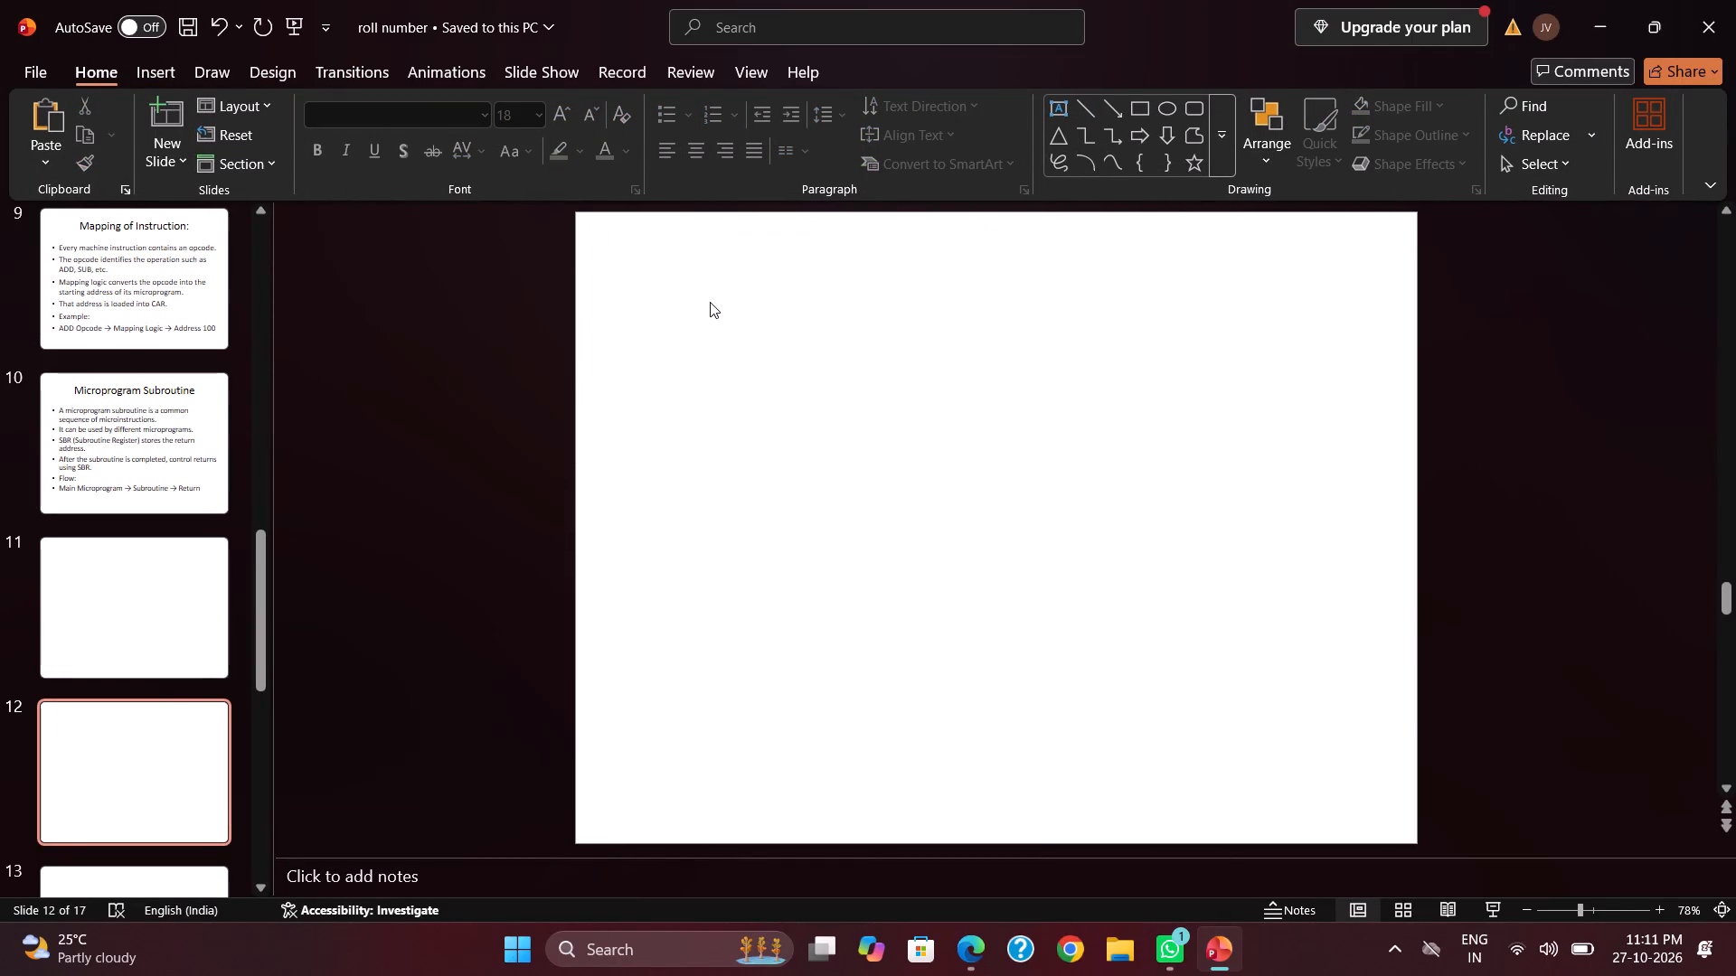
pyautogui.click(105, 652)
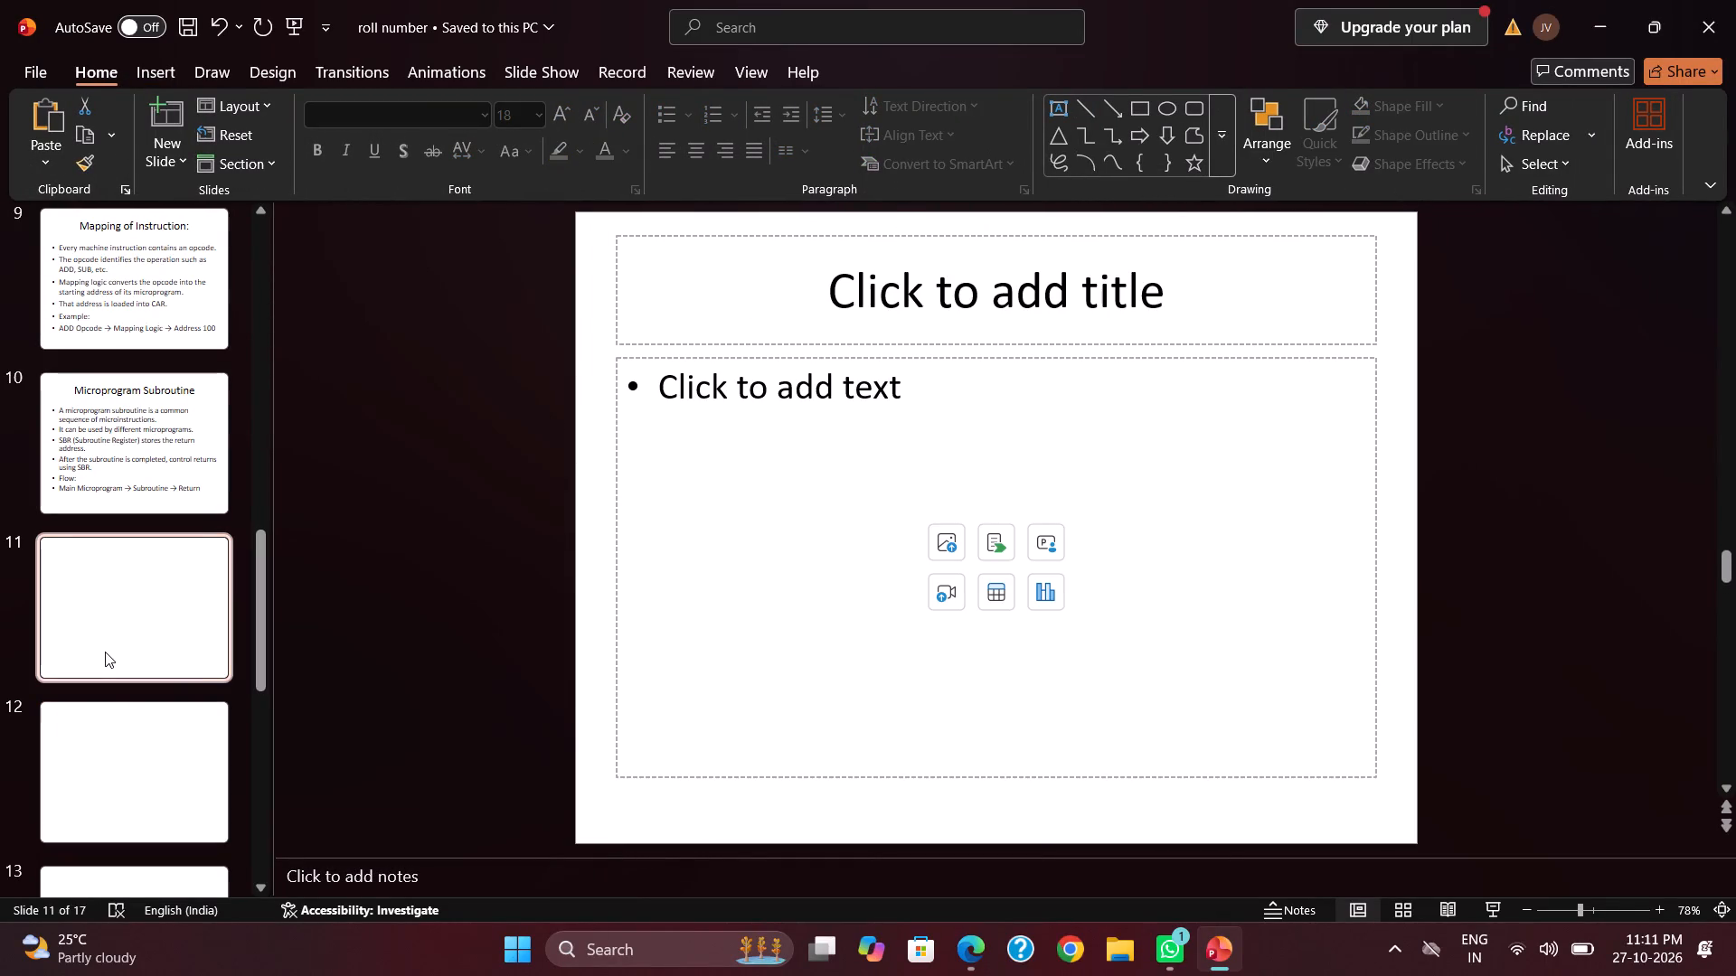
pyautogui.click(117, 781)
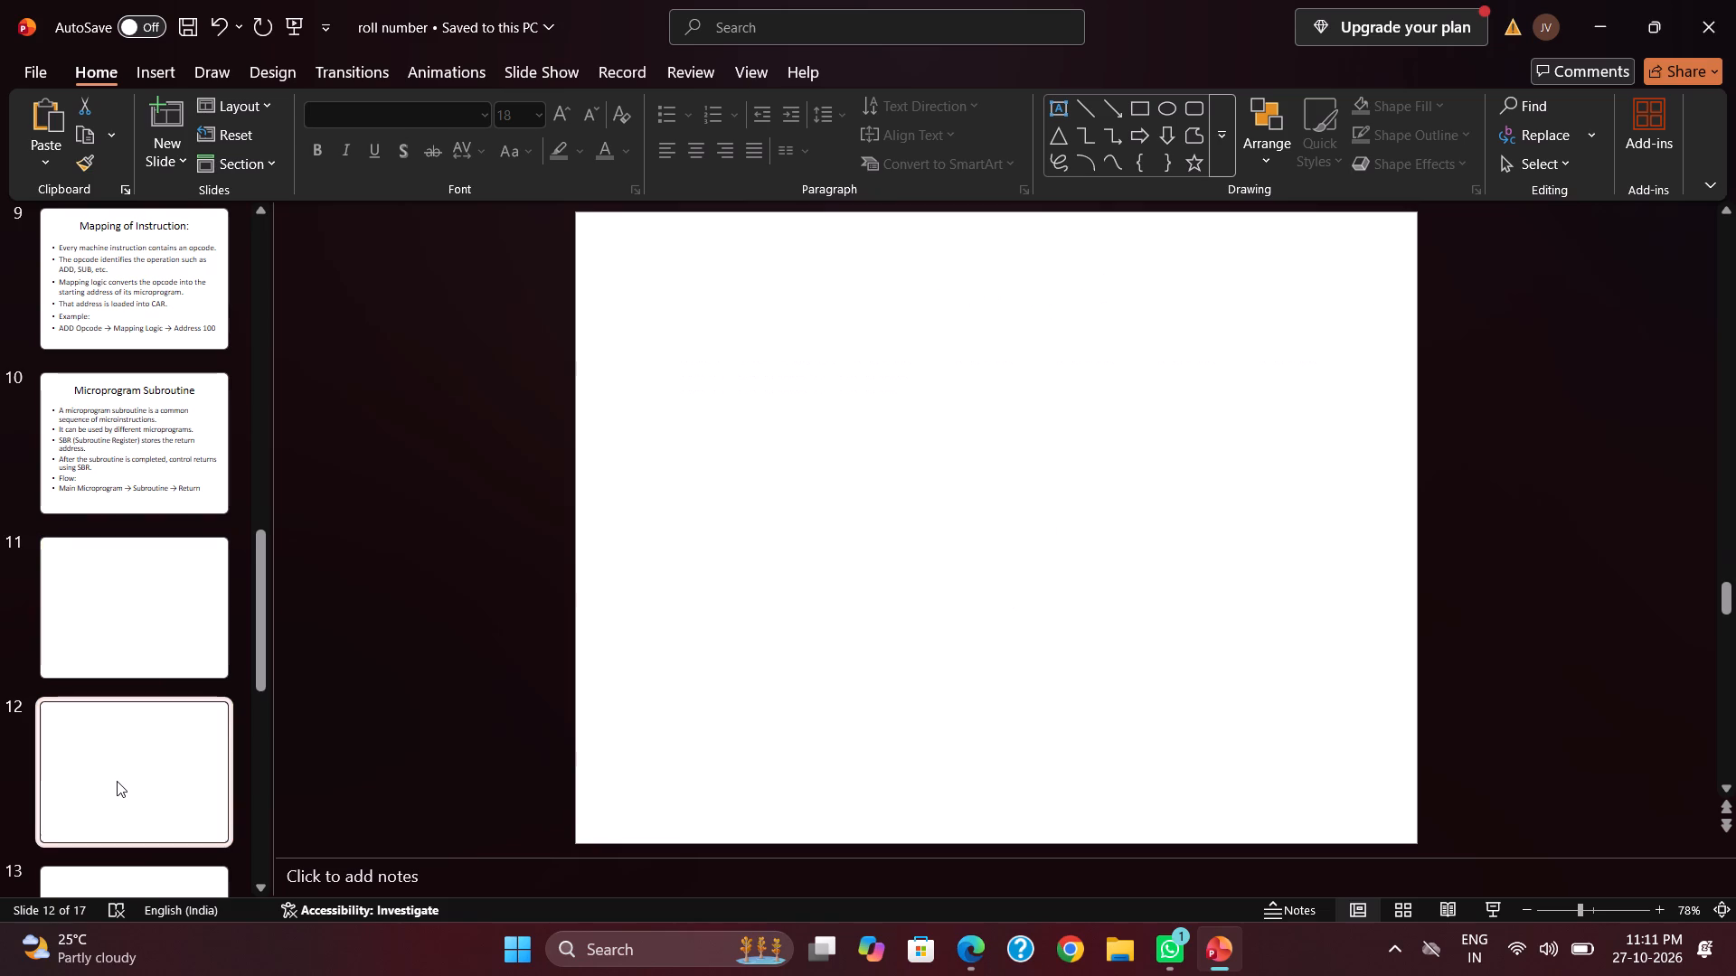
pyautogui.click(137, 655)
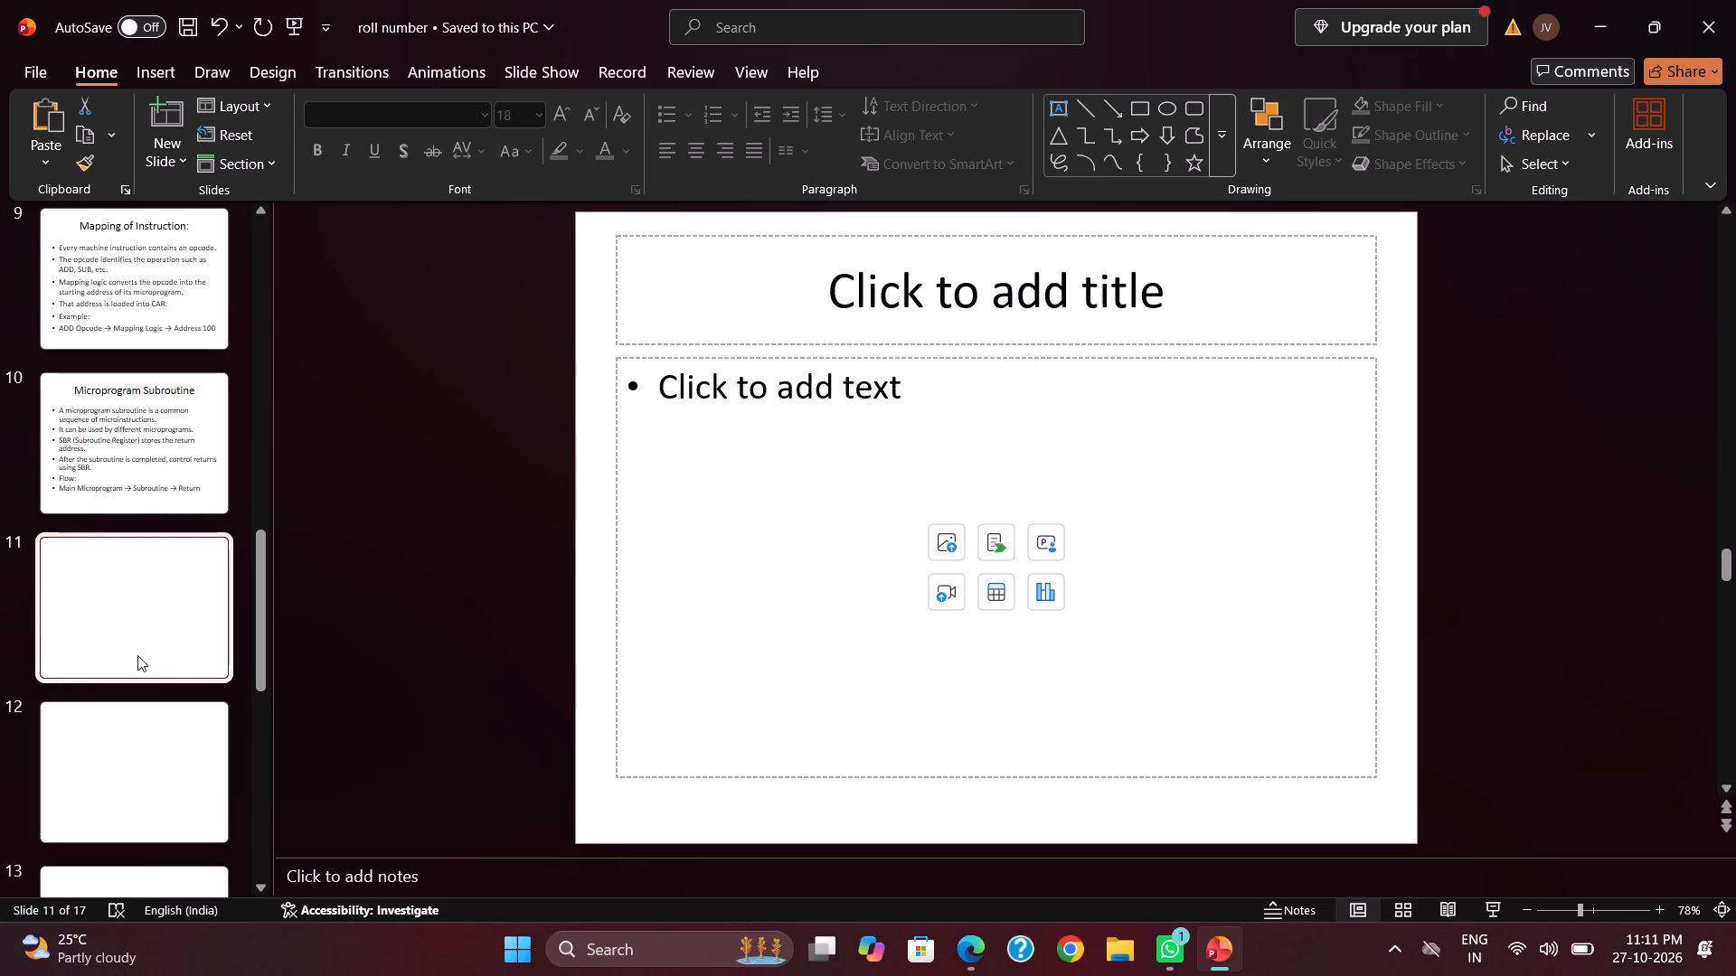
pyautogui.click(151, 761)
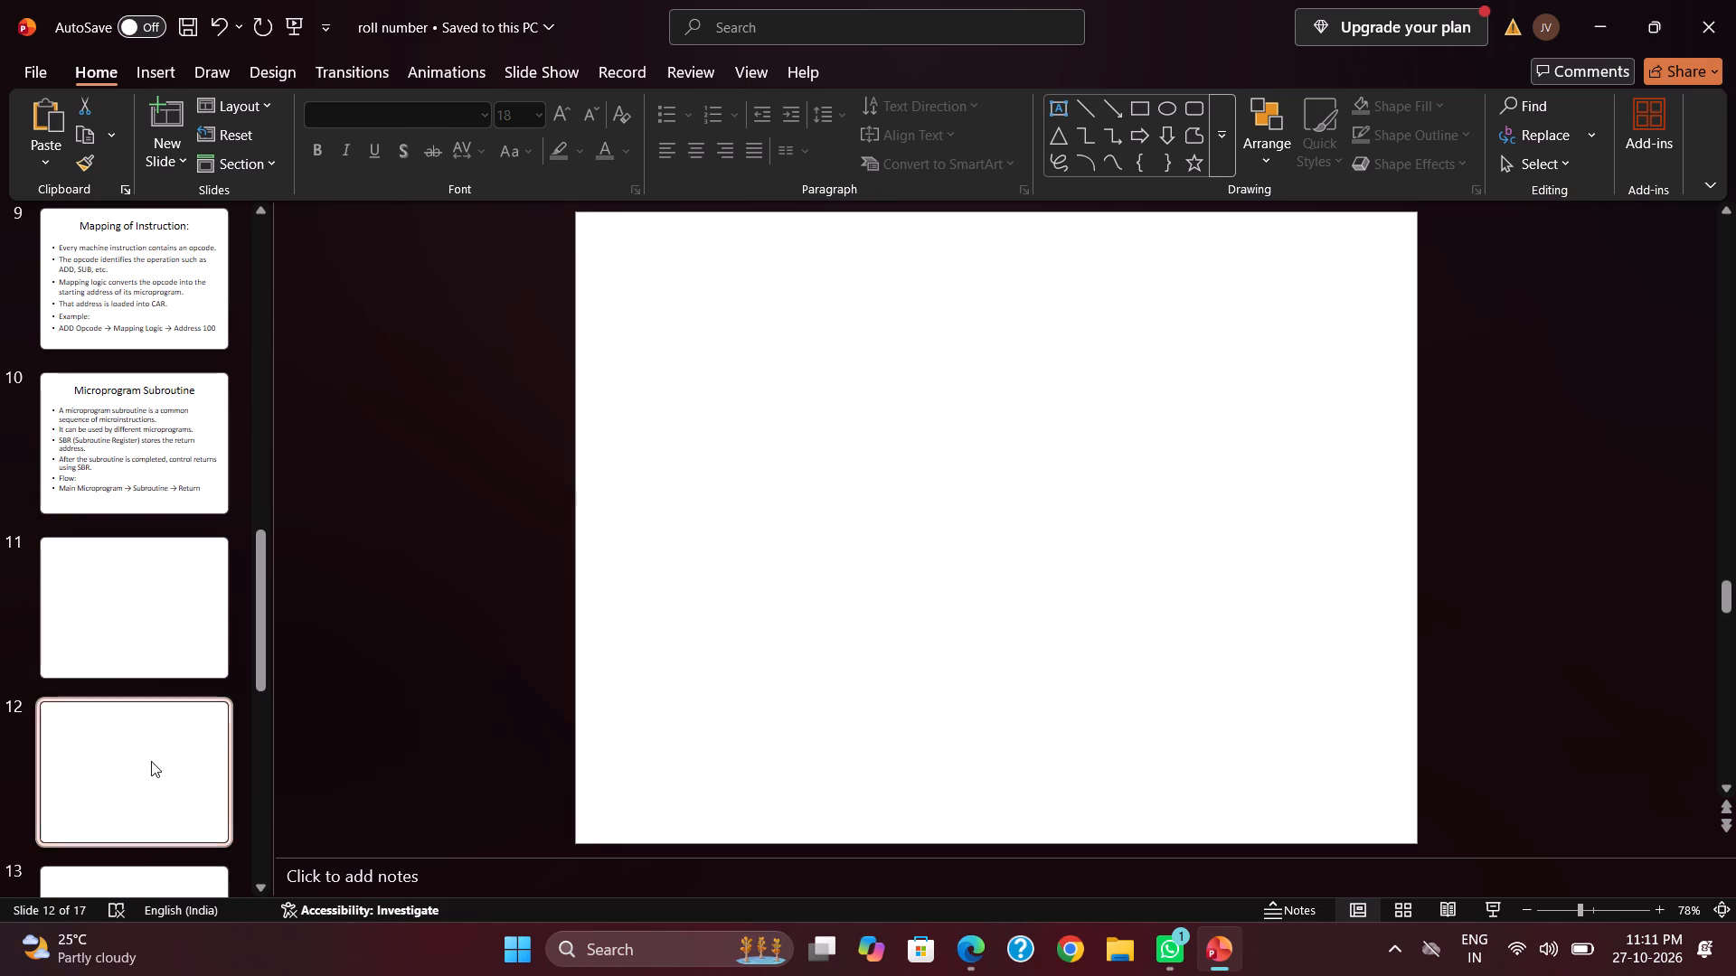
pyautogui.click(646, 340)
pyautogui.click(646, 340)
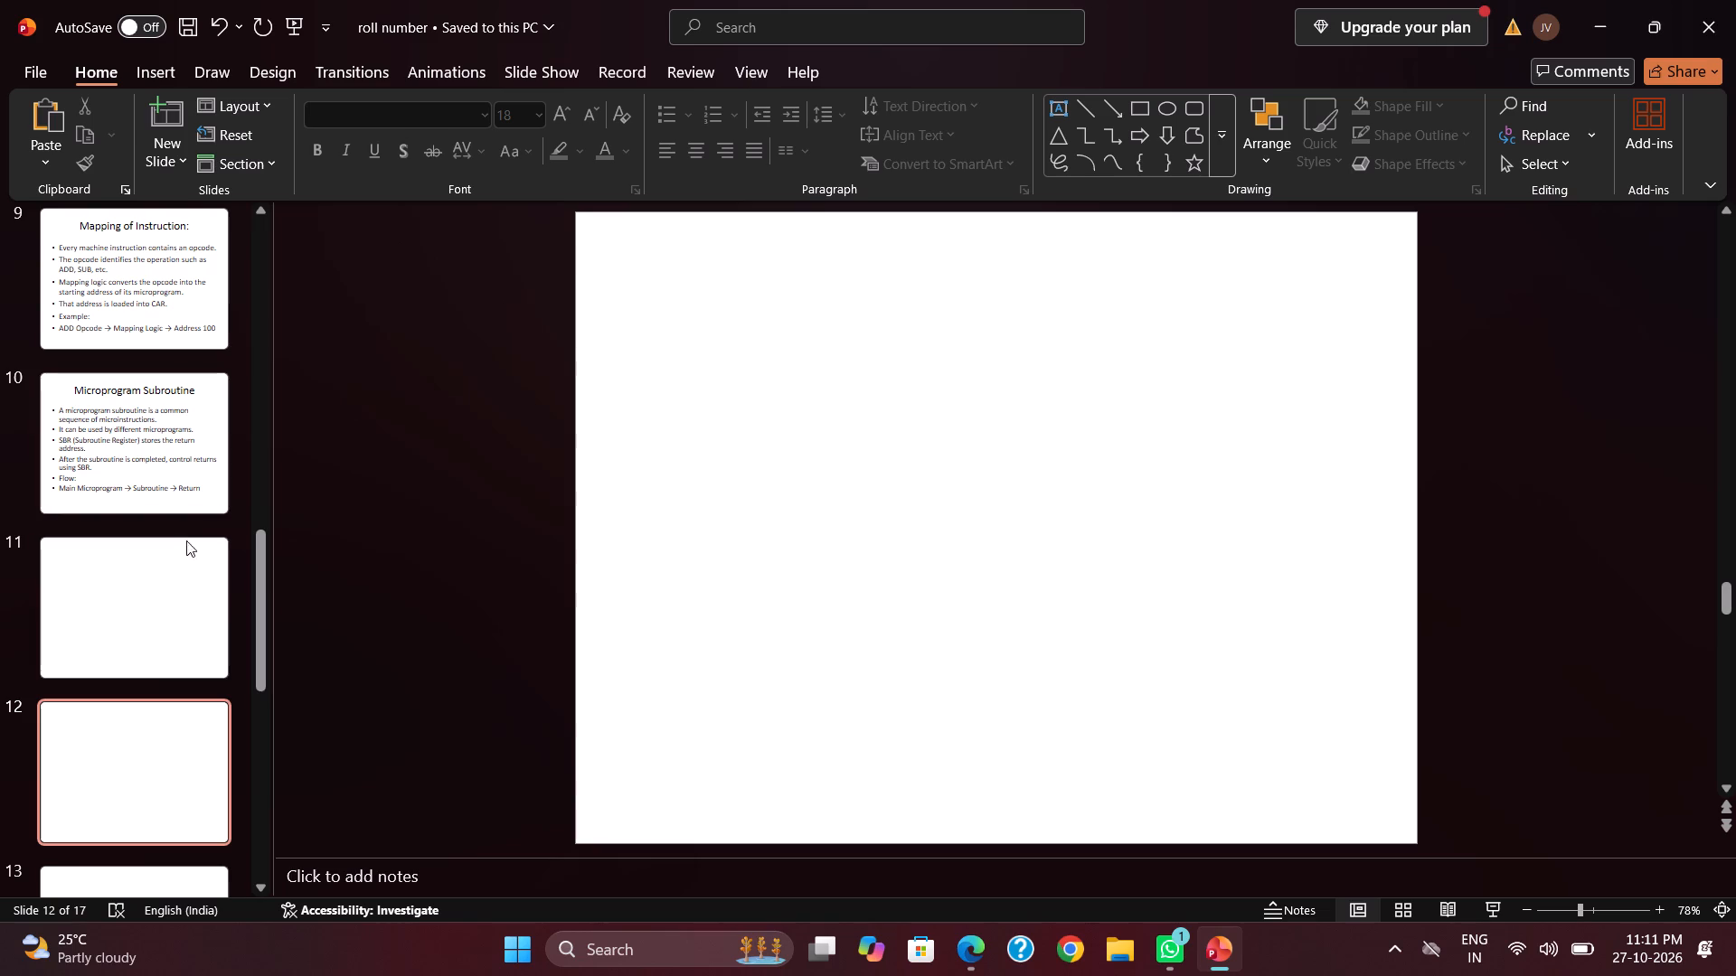
# Paste the copied component list, from CAR (Control Address Register) to Multiplexer (MUX), into slide 11's content placeholder.
pyautogui.click(181, 583)
pyautogui.click(673, 429)
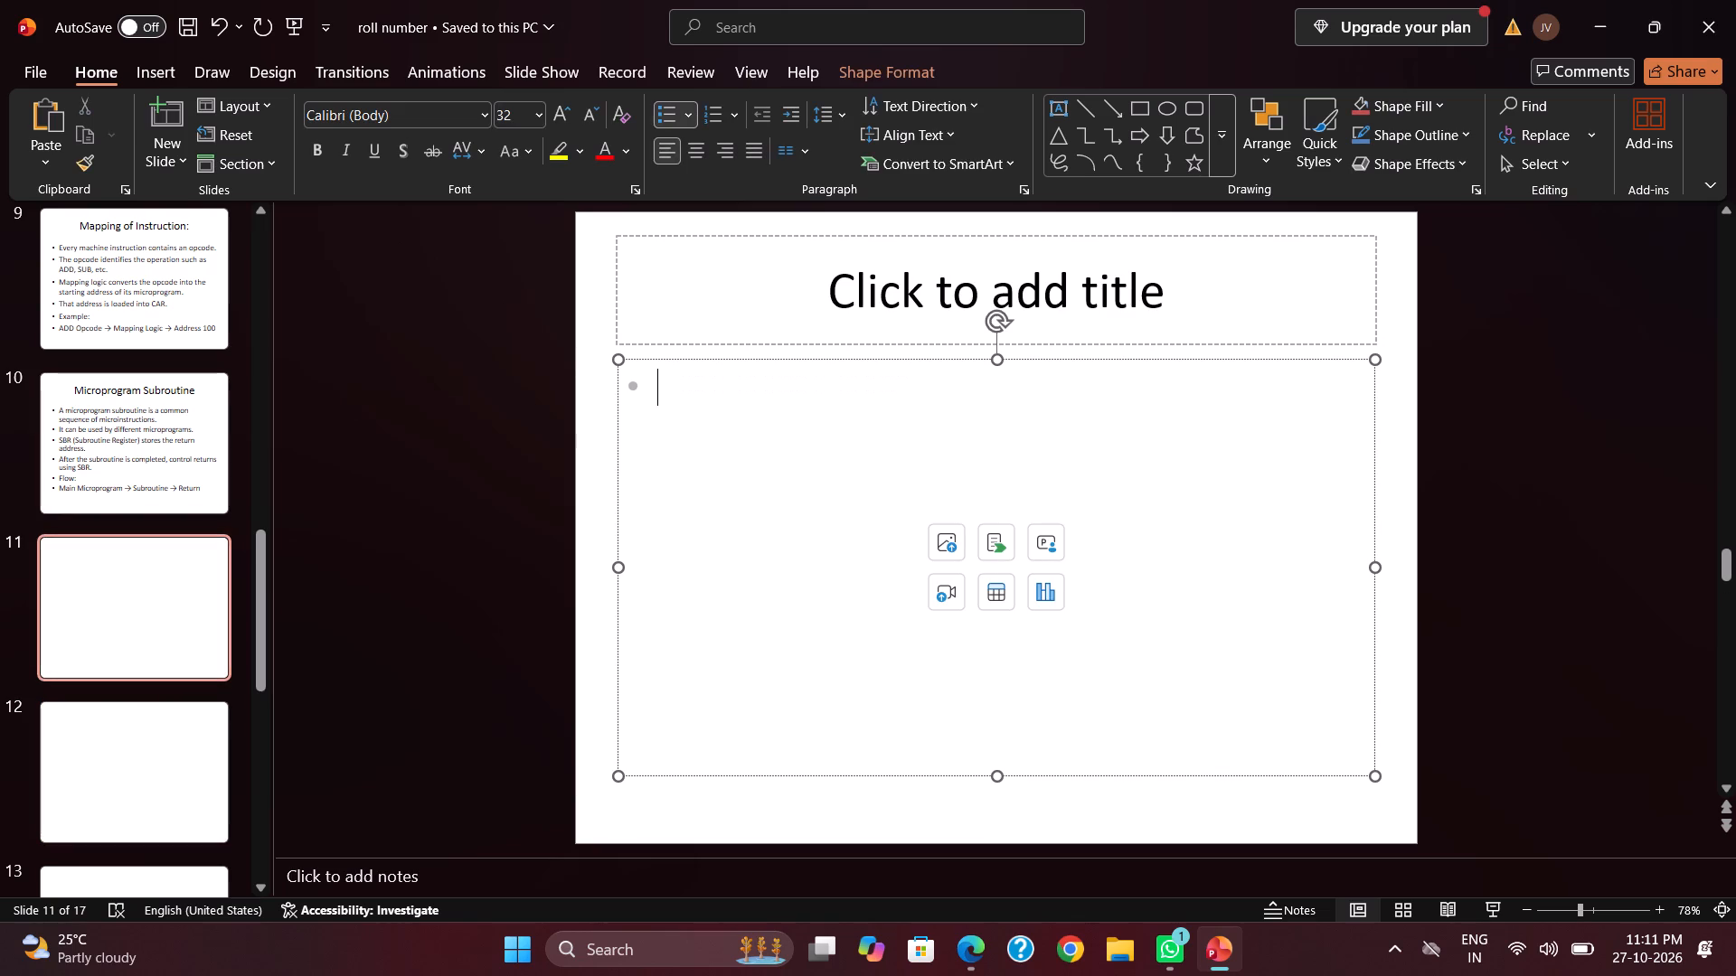
pyautogui.hotkey('ctrl', 'v')
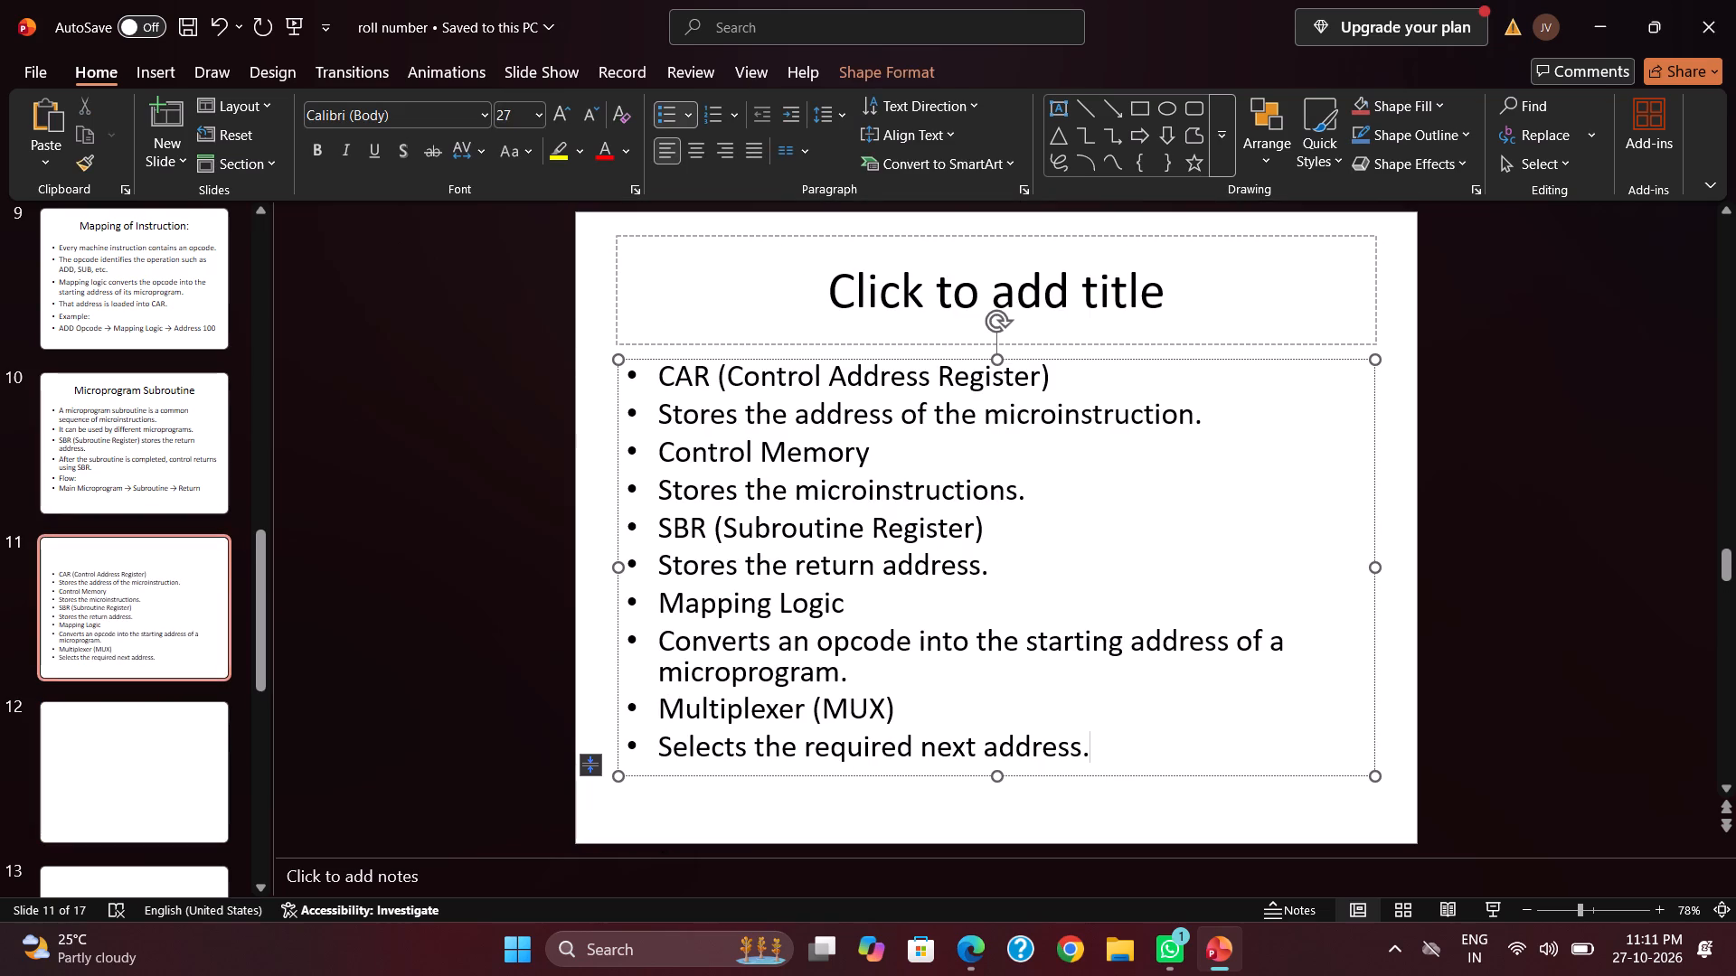
# Enlarge slide 11's bulleted content box upward so it overlaps the empty title placeholder.
pyautogui.click(729, 299)
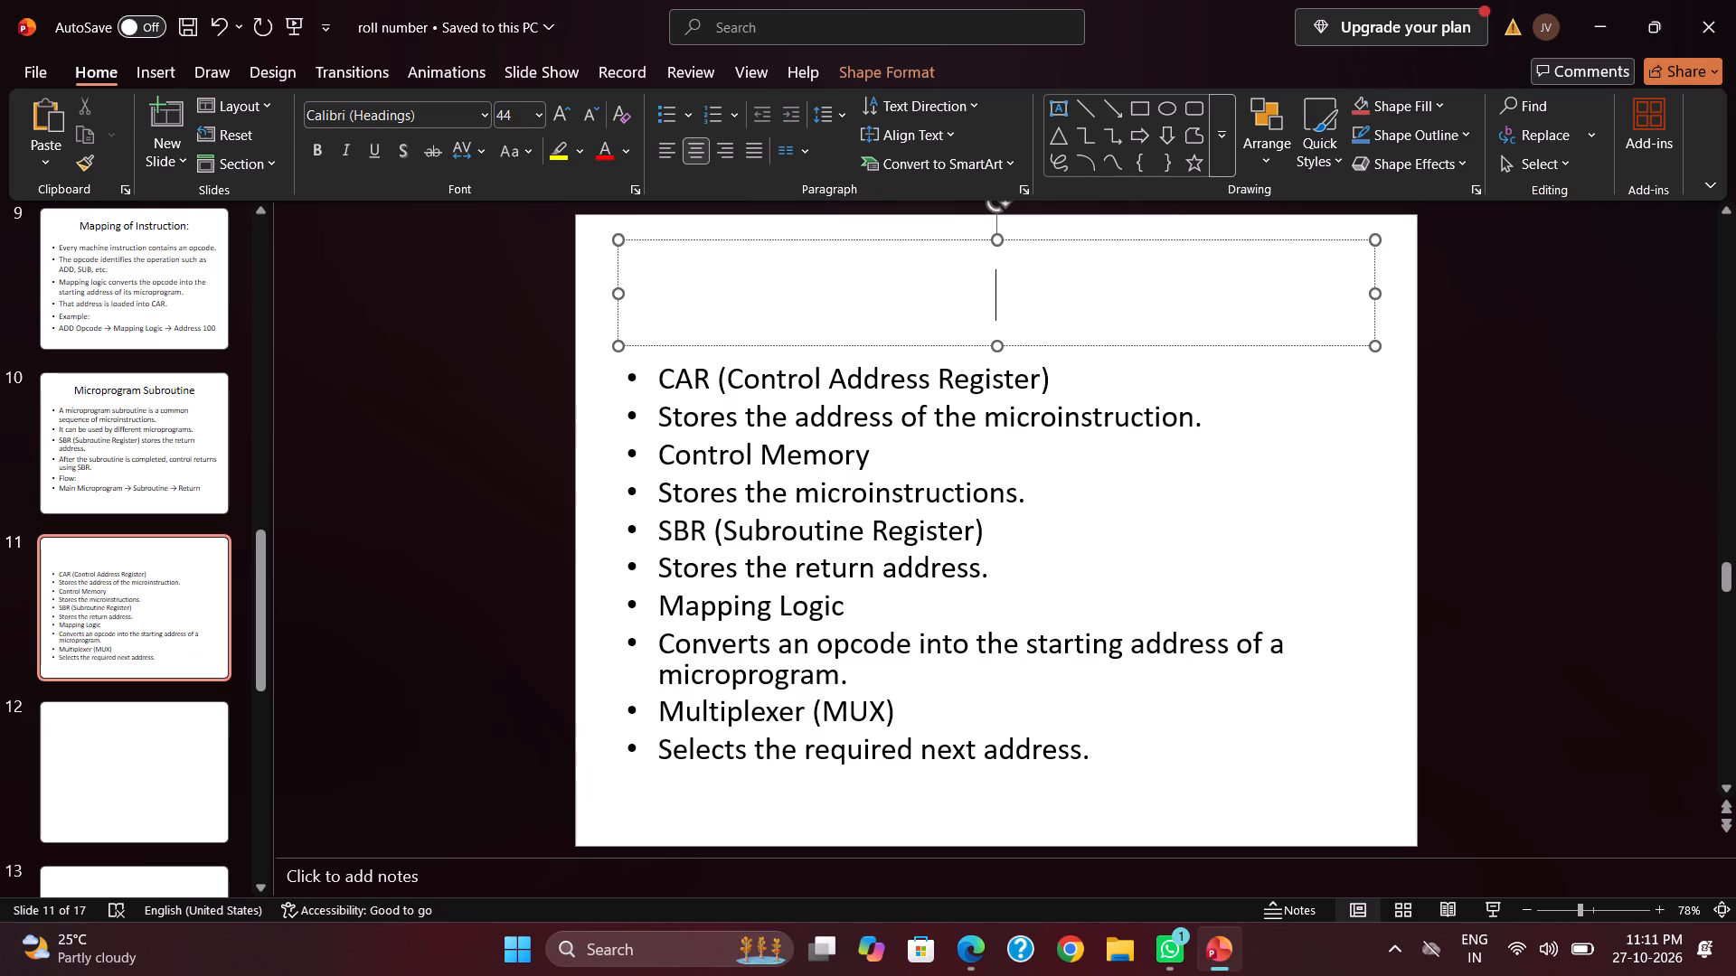
pyautogui.click(718, 383)
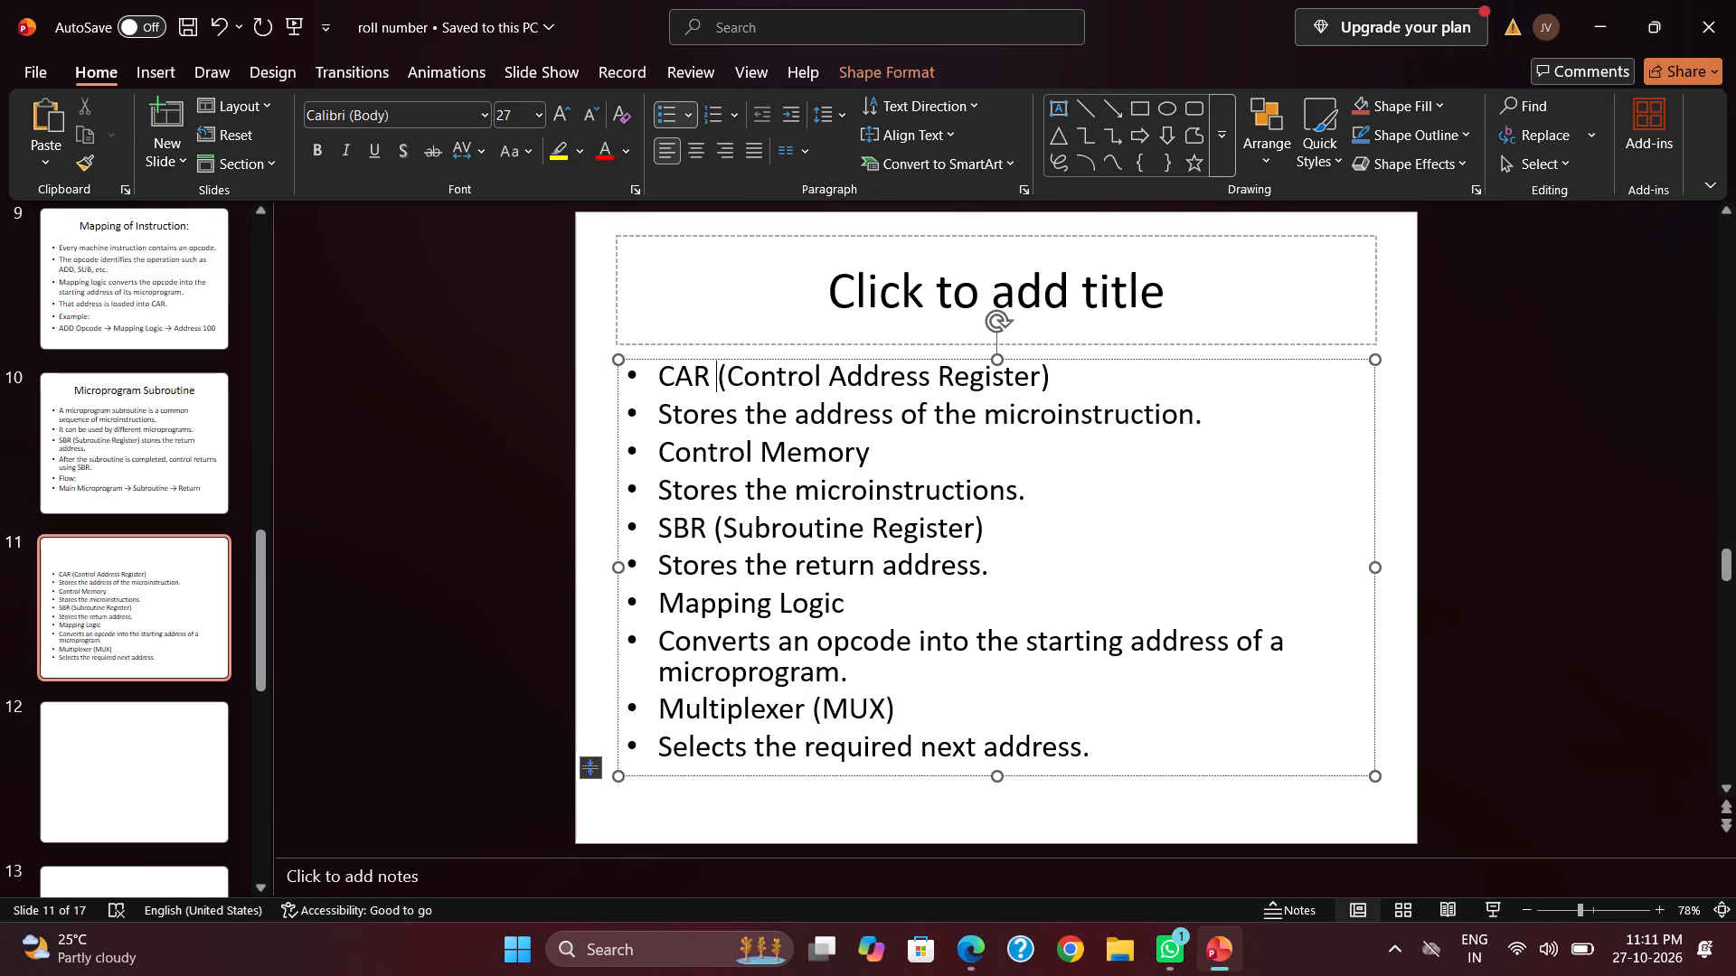
pyautogui.moveTo(621, 359); pyautogui.dragTo(605, 291)
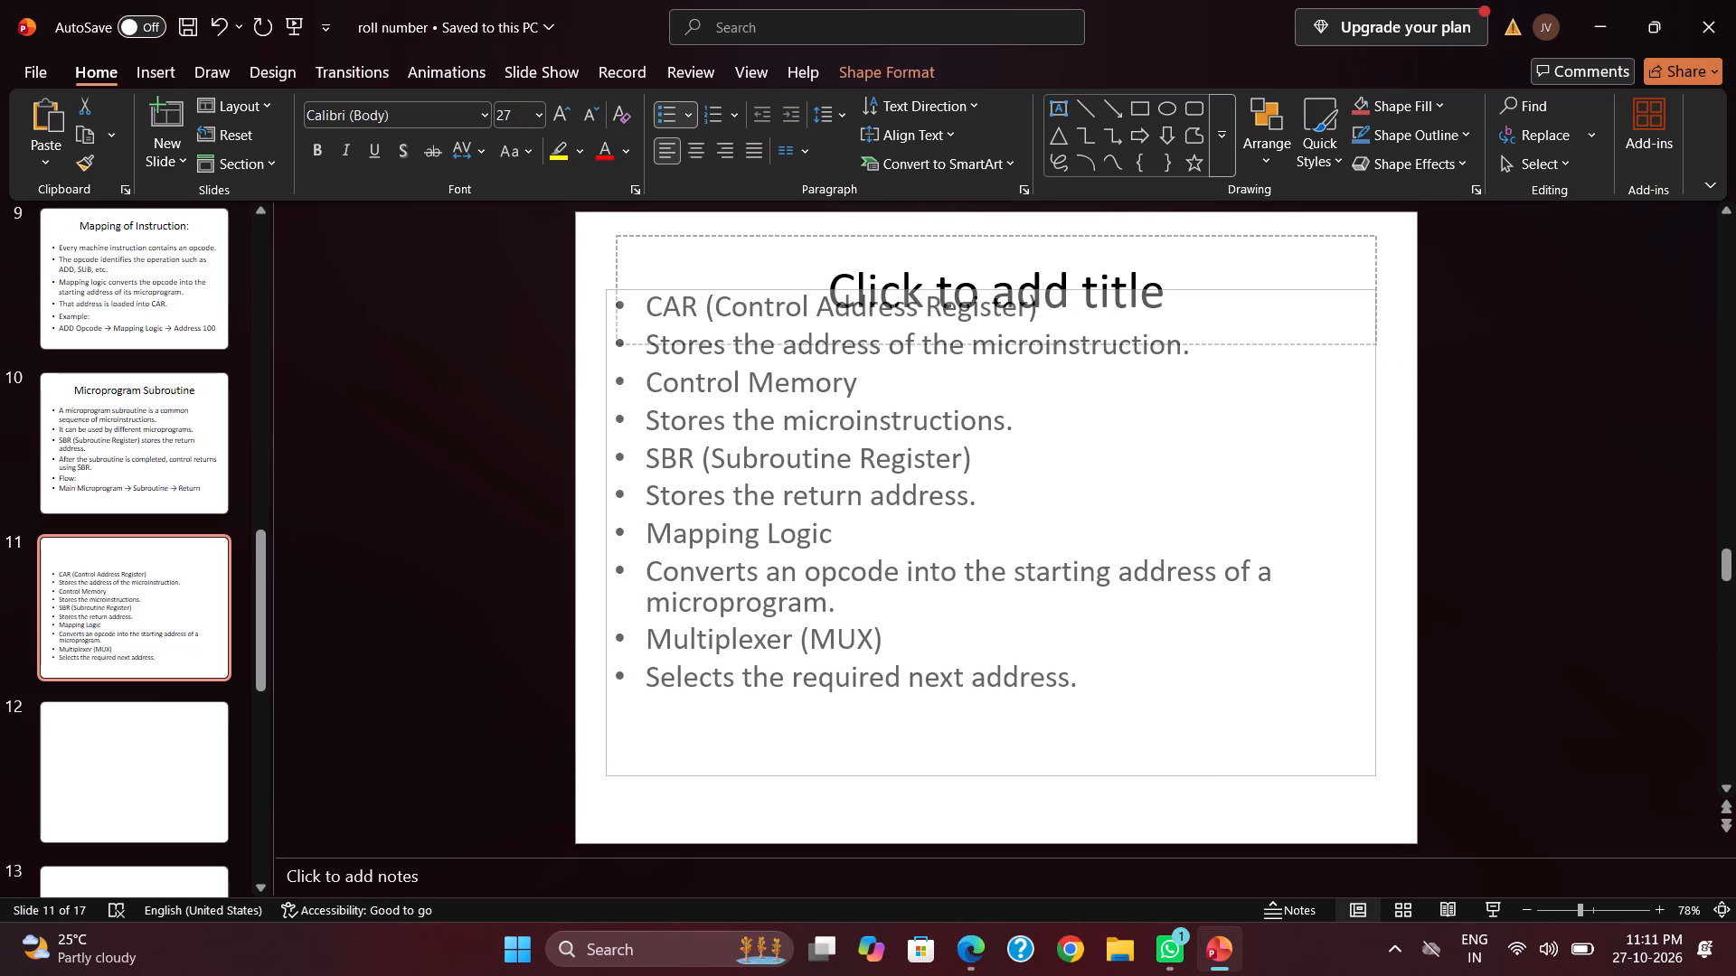
pyautogui.moveTo(605, 291); pyautogui.dragTo(605, 290)
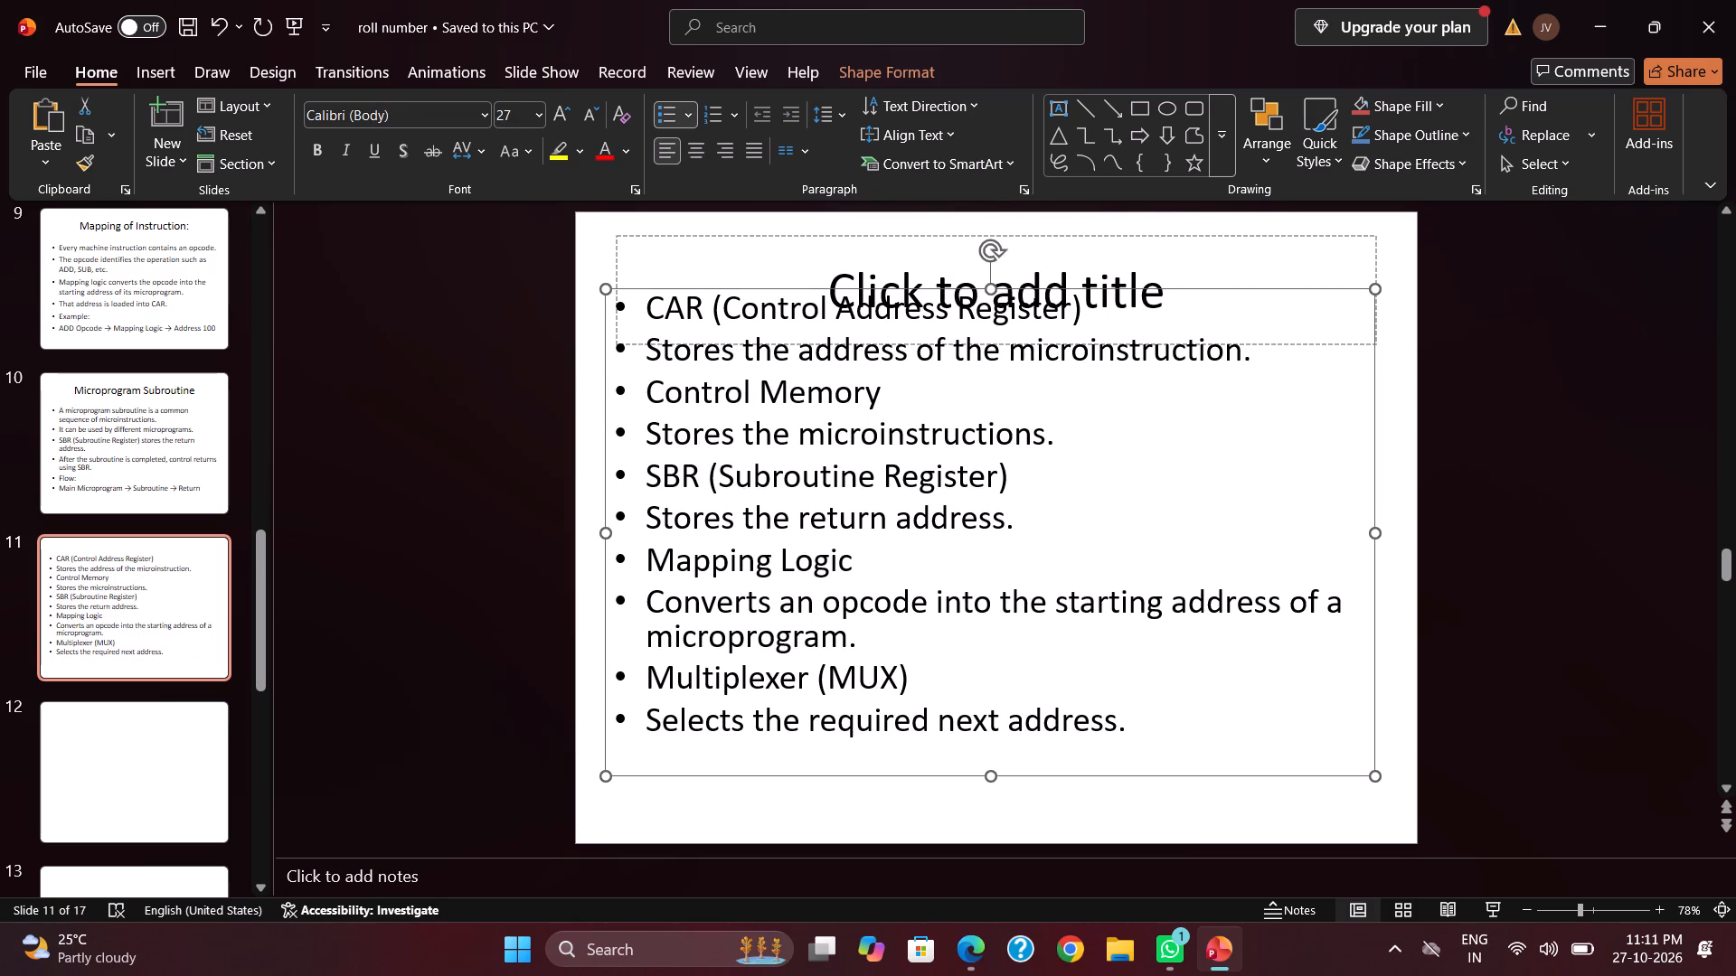
# Collapse slide 11's empty title placeholder into a narrow vertical strip near the slide's left edge, beside the bullets.
pyautogui.click(769, 271)
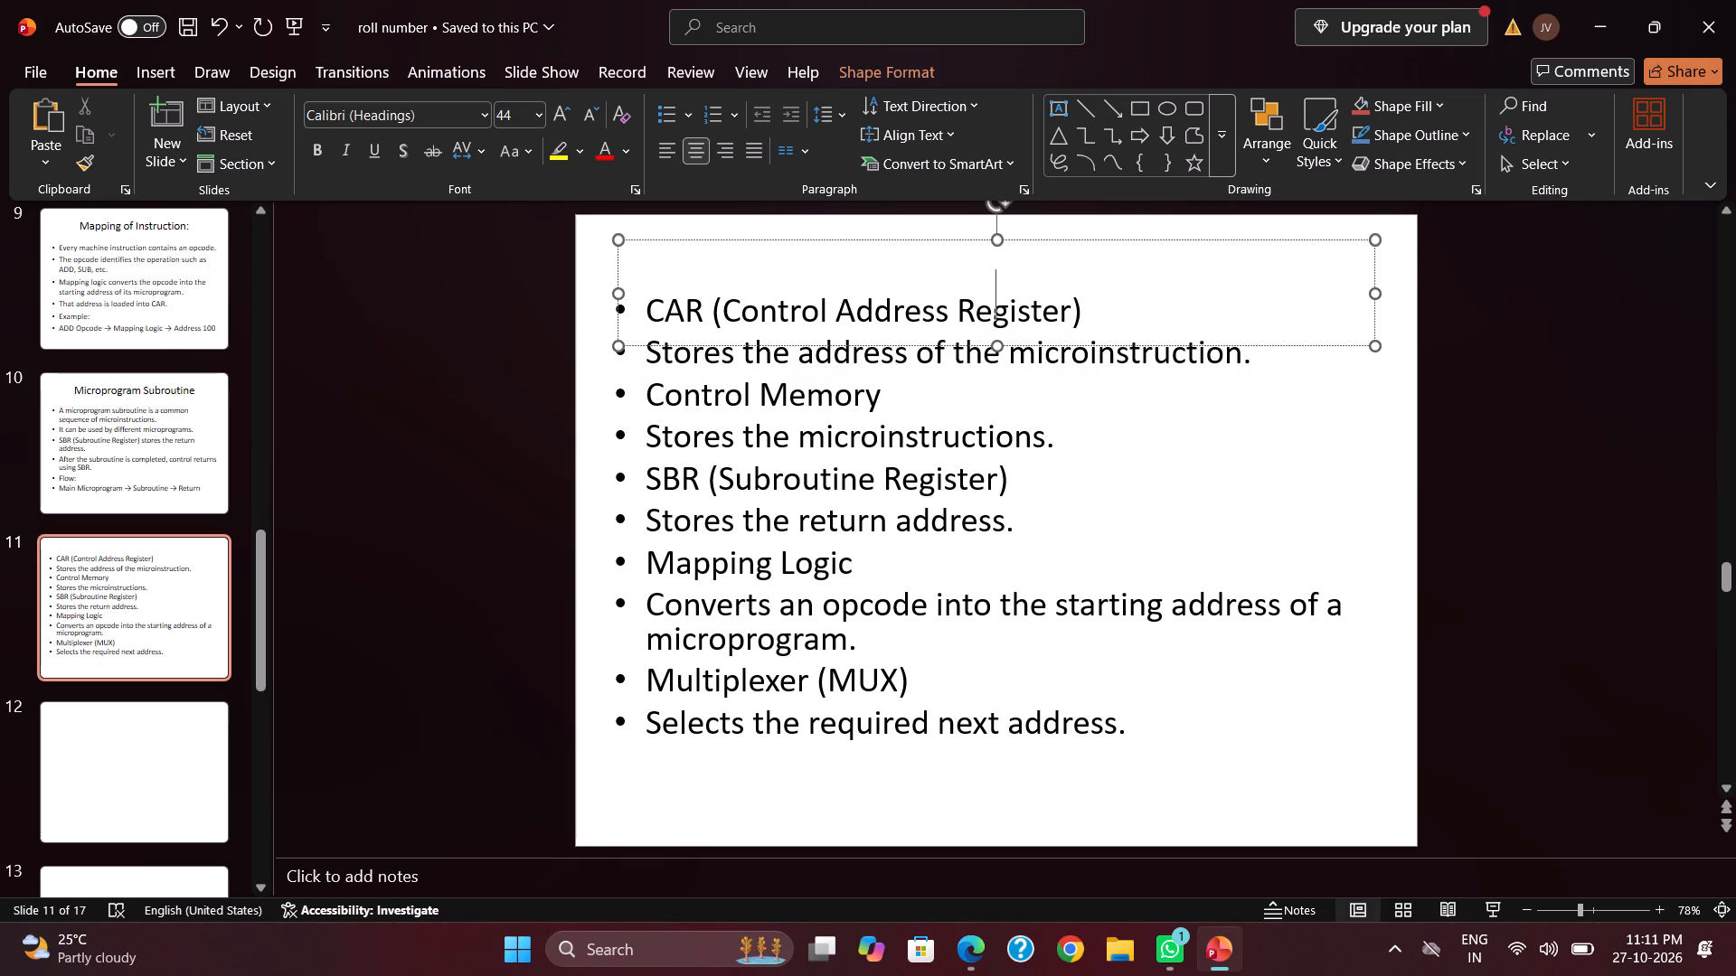
pyautogui.moveTo(1373, 291); pyautogui.dragTo(611, 265)
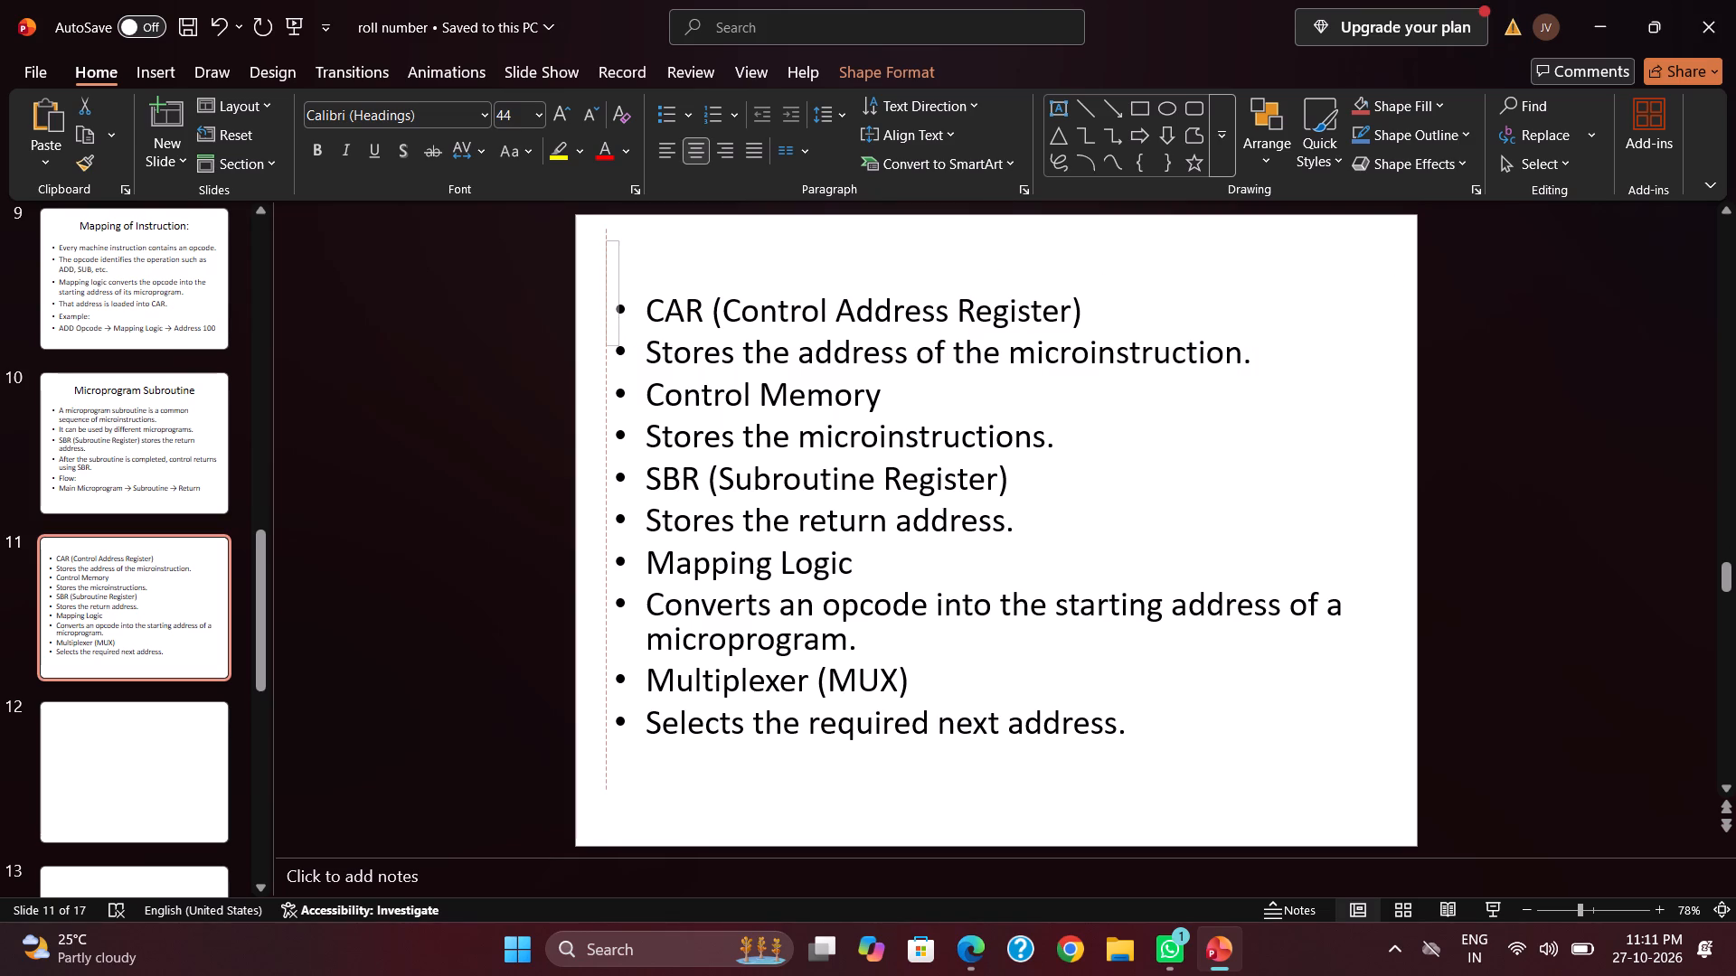
pyautogui.moveTo(611, 265); pyautogui.dragTo(618, 265)
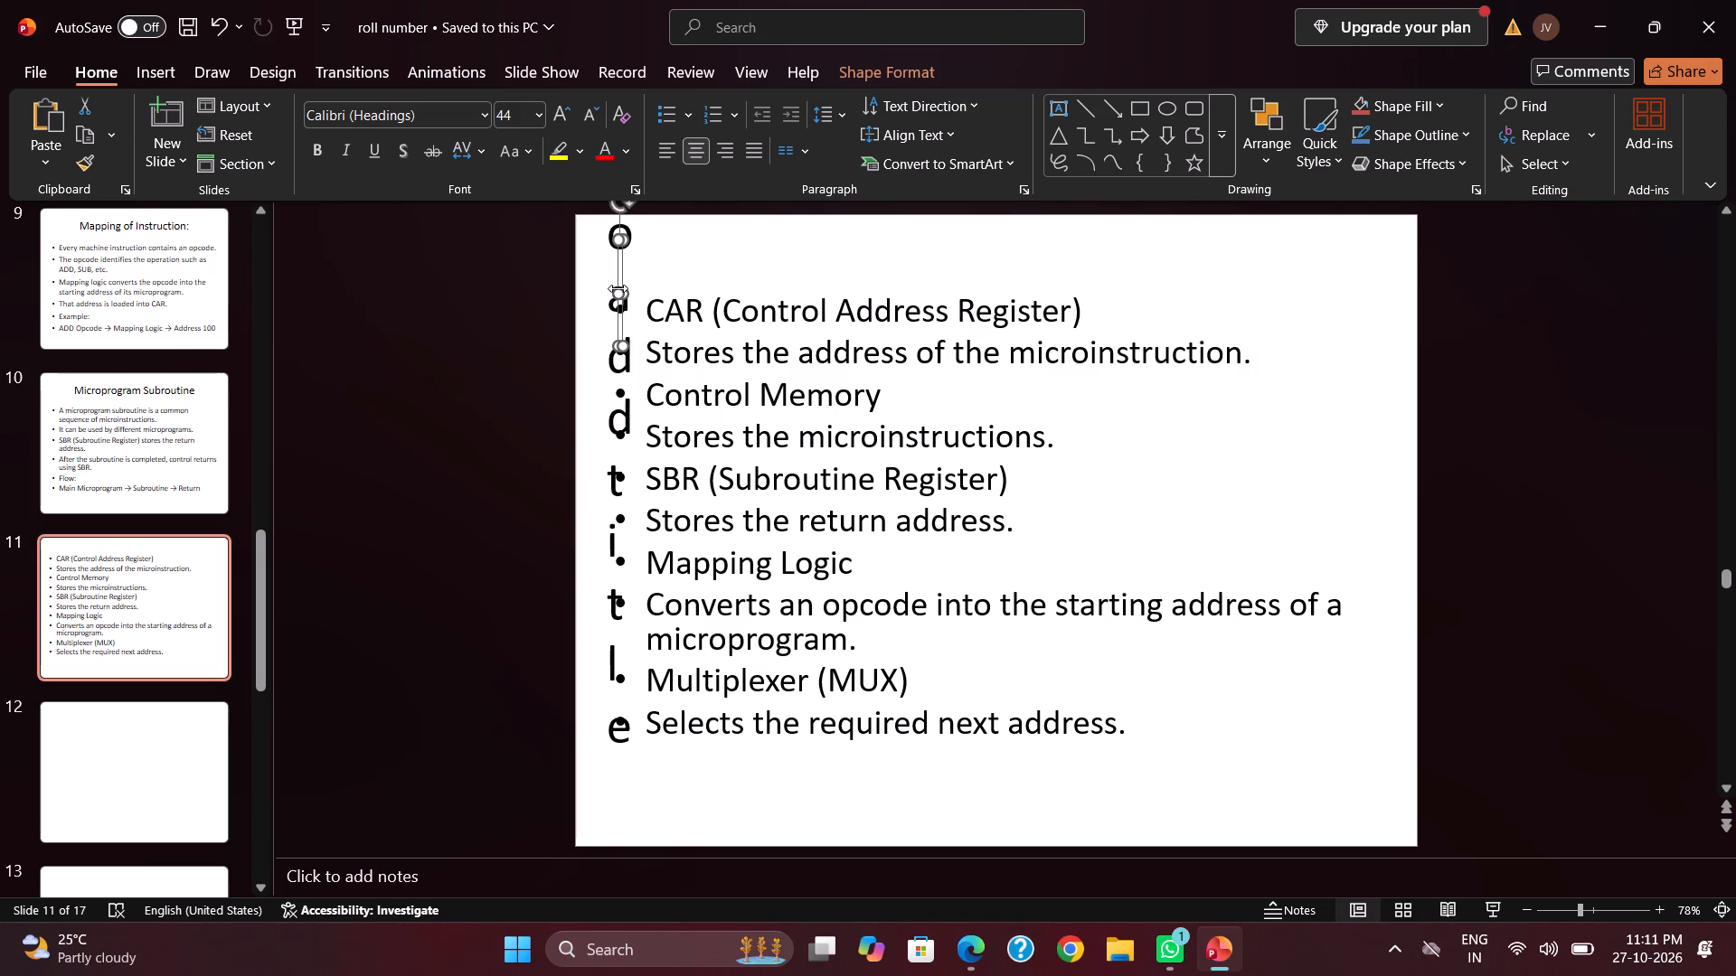
pyautogui.moveTo(618, 239); pyautogui.dragTo(653, 537)
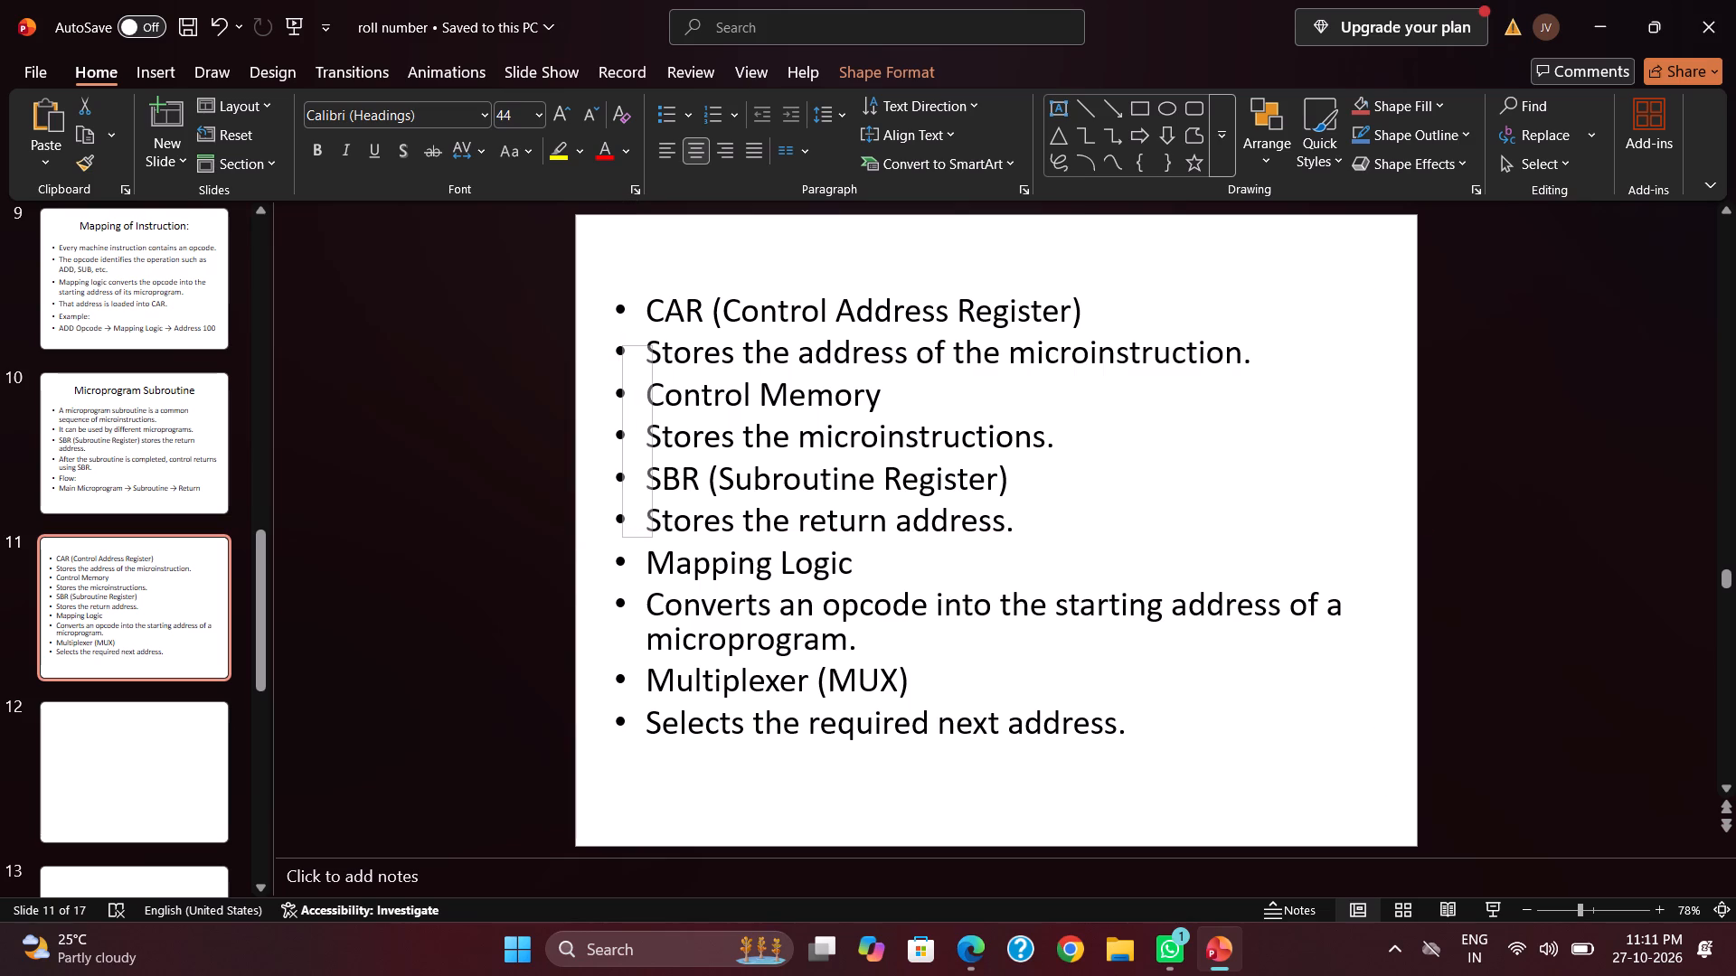
pyautogui.moveTo(653, 537); pyautogui.dragTo(622, 533)
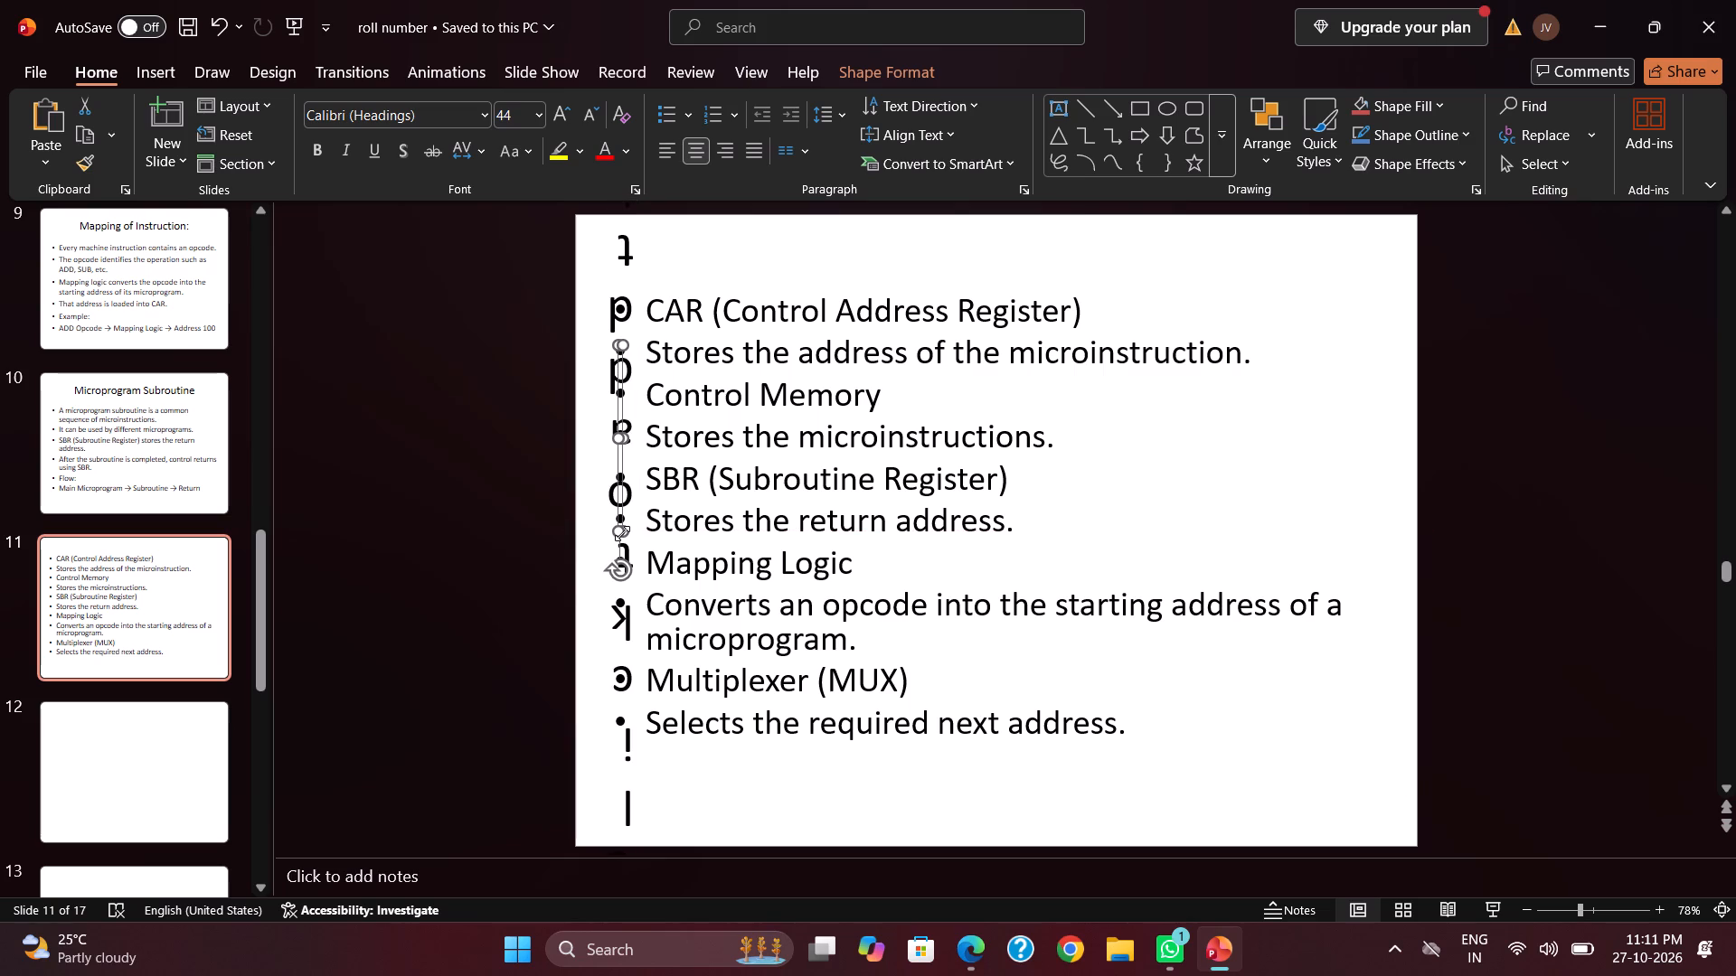
# Move slide 11's bulleted content box up and to the right, away from the narrow title placeholder.
pyautogui.click(685, 290)
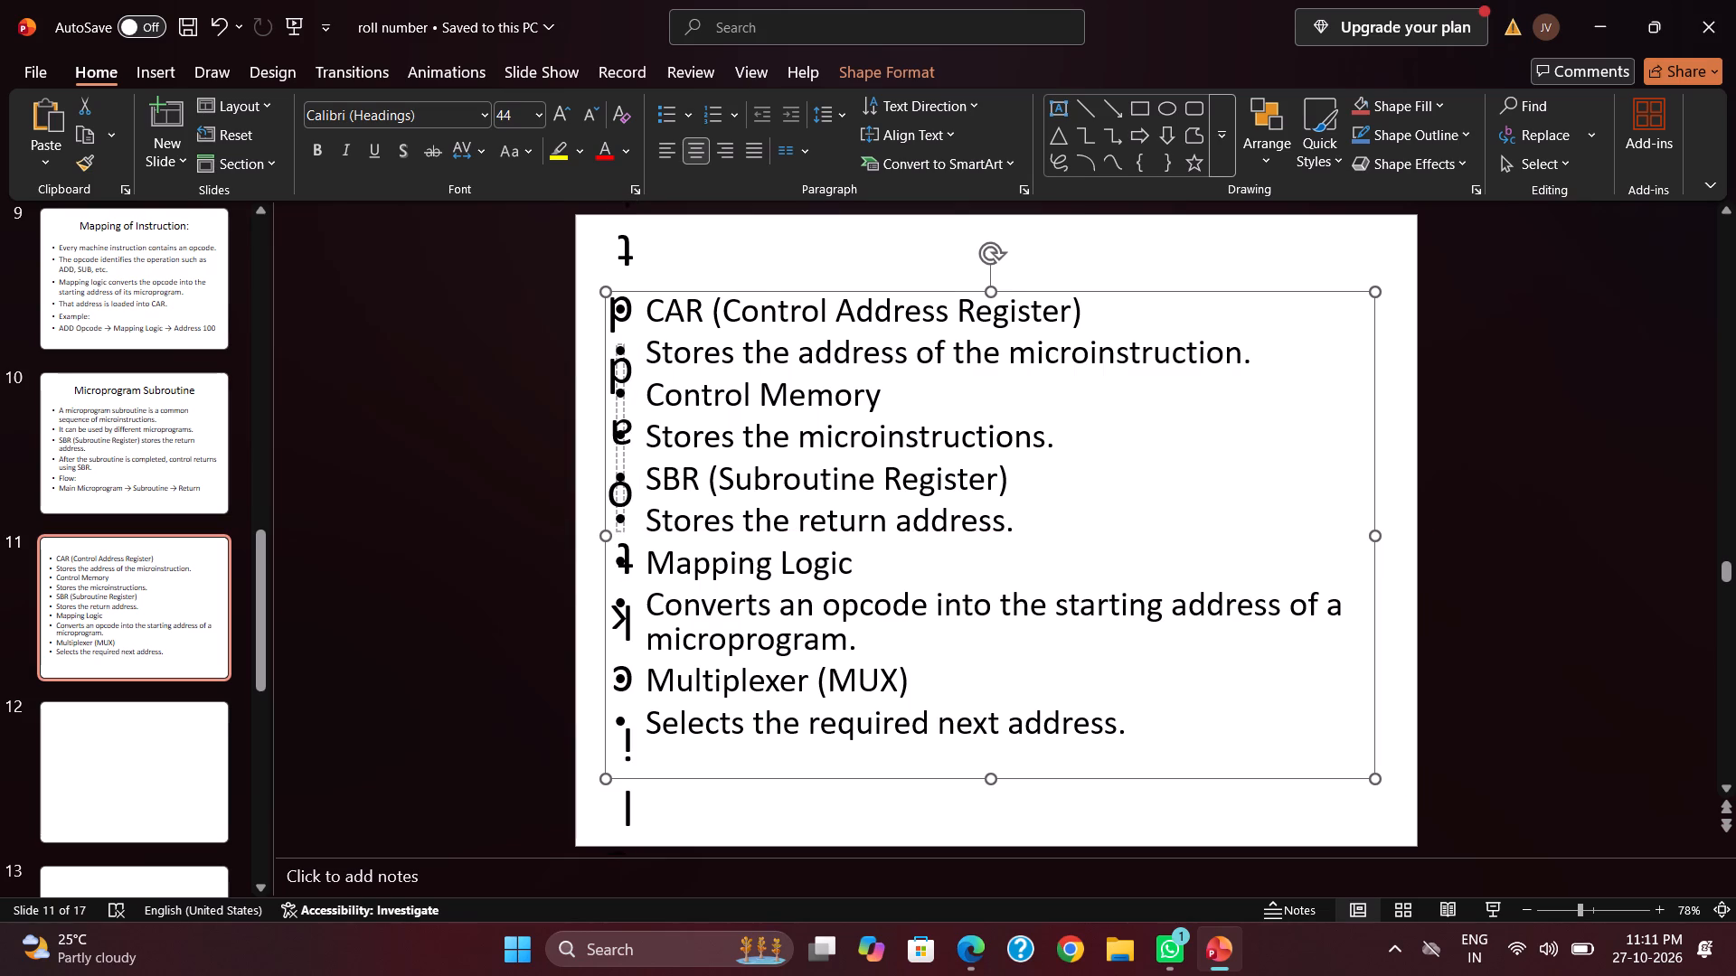
pyautogui.moveTo(685, 290); pyautogui.dragTo(768, 267)
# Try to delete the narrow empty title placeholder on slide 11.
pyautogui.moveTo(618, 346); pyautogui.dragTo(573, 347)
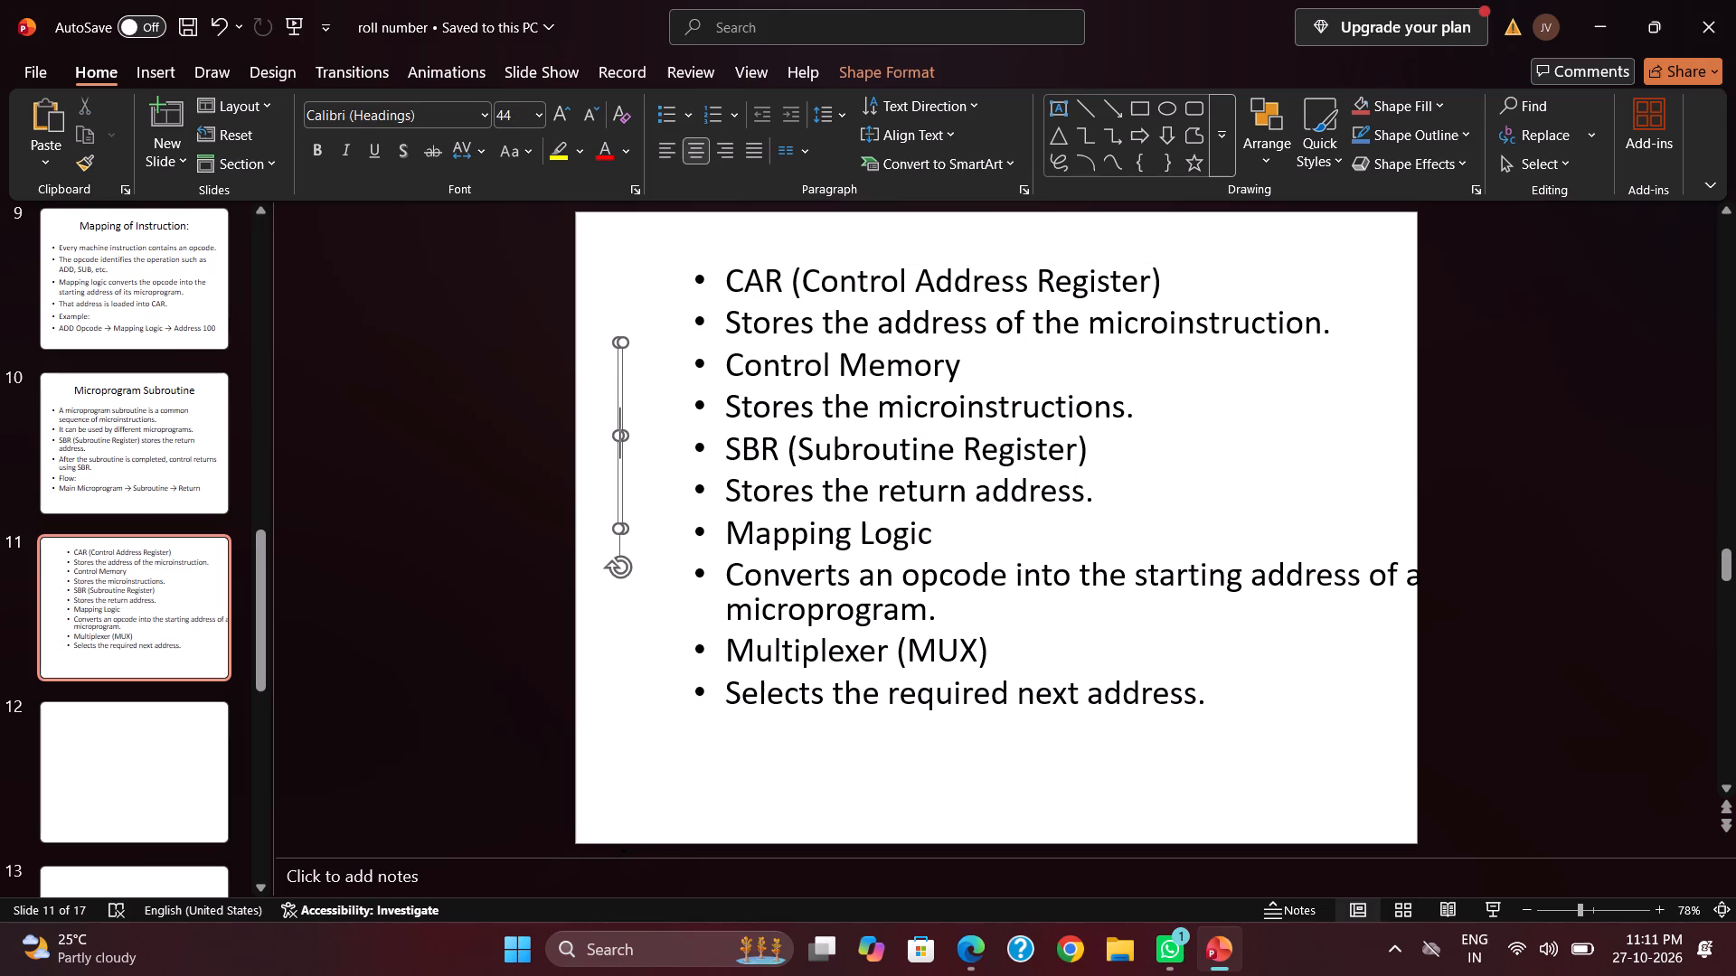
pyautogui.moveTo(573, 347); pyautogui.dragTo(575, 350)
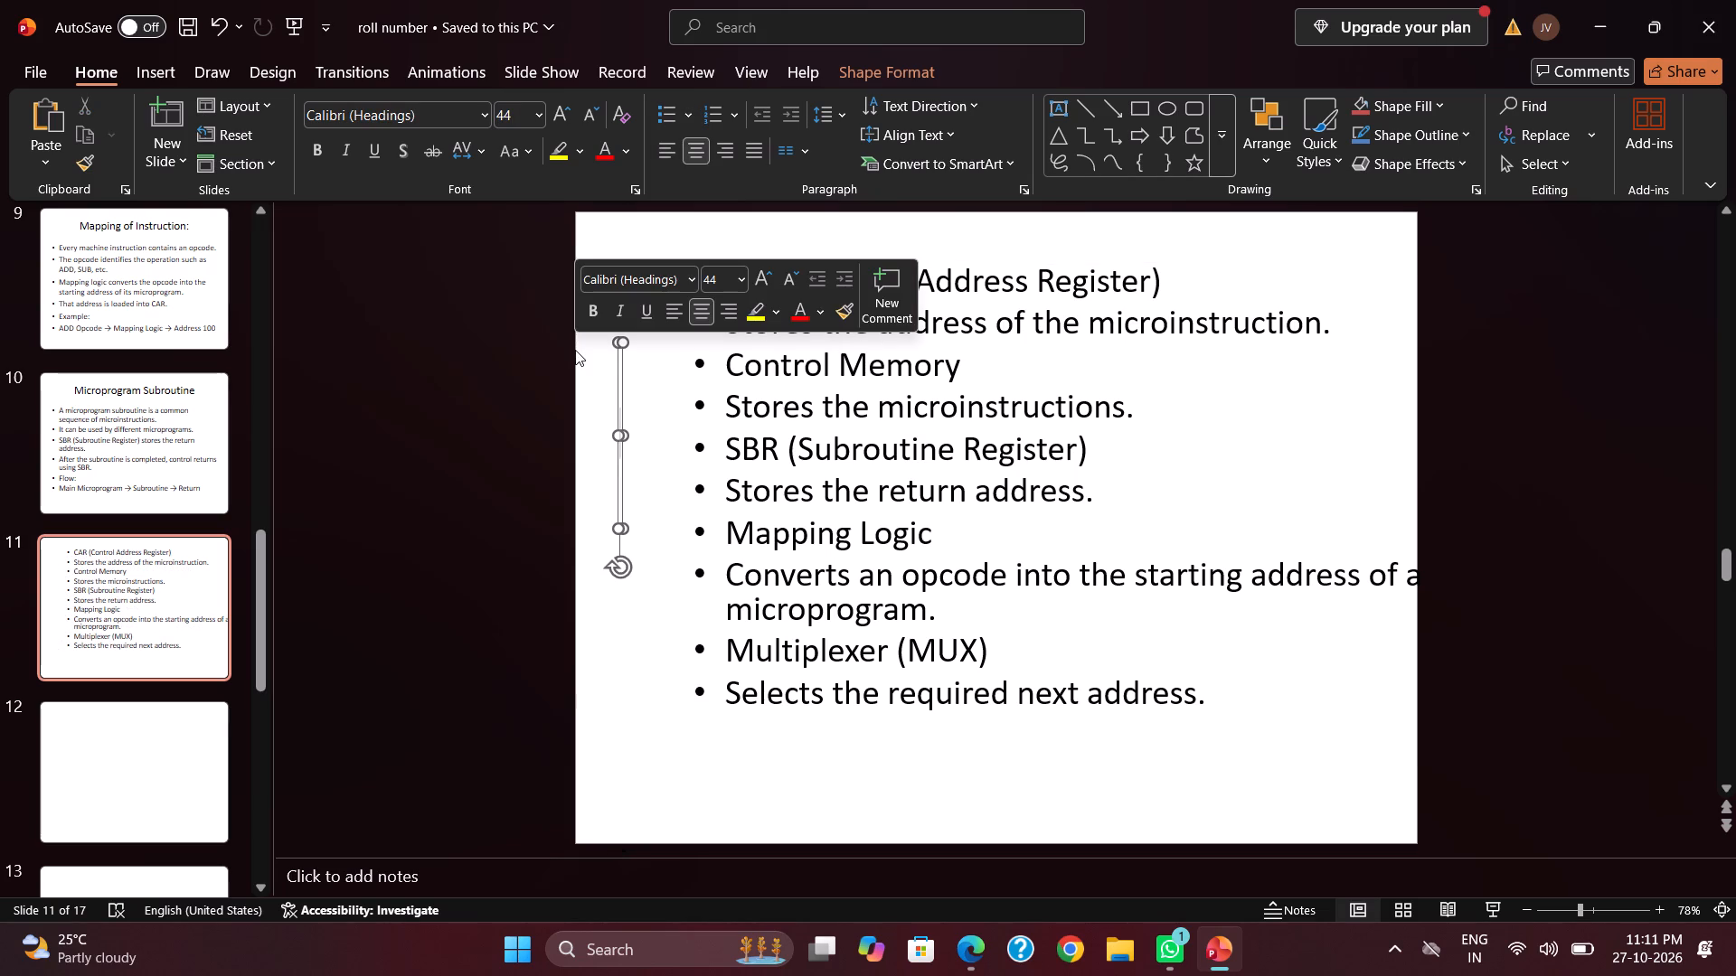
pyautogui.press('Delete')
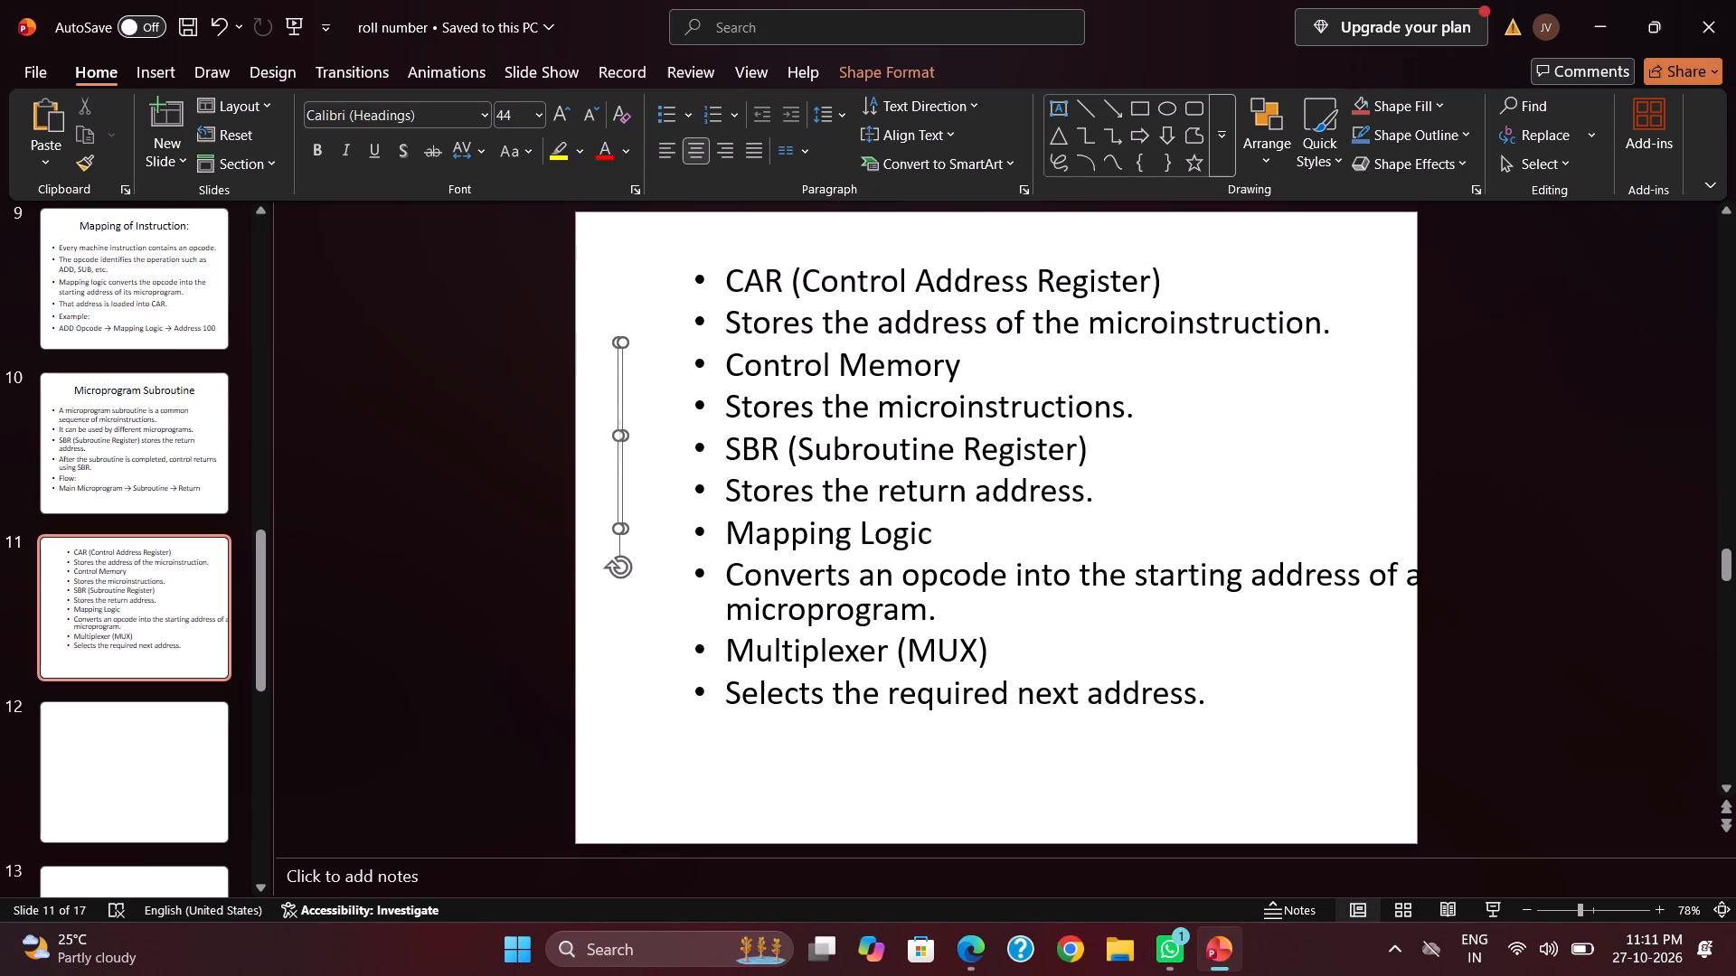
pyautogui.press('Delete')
# Resize slide 11's narrow title placeholder into a shorter, slightly wider strip beside the bullets.
pyautogui.moveTo(613, 341); pyautogui.dragTo(618, 533)
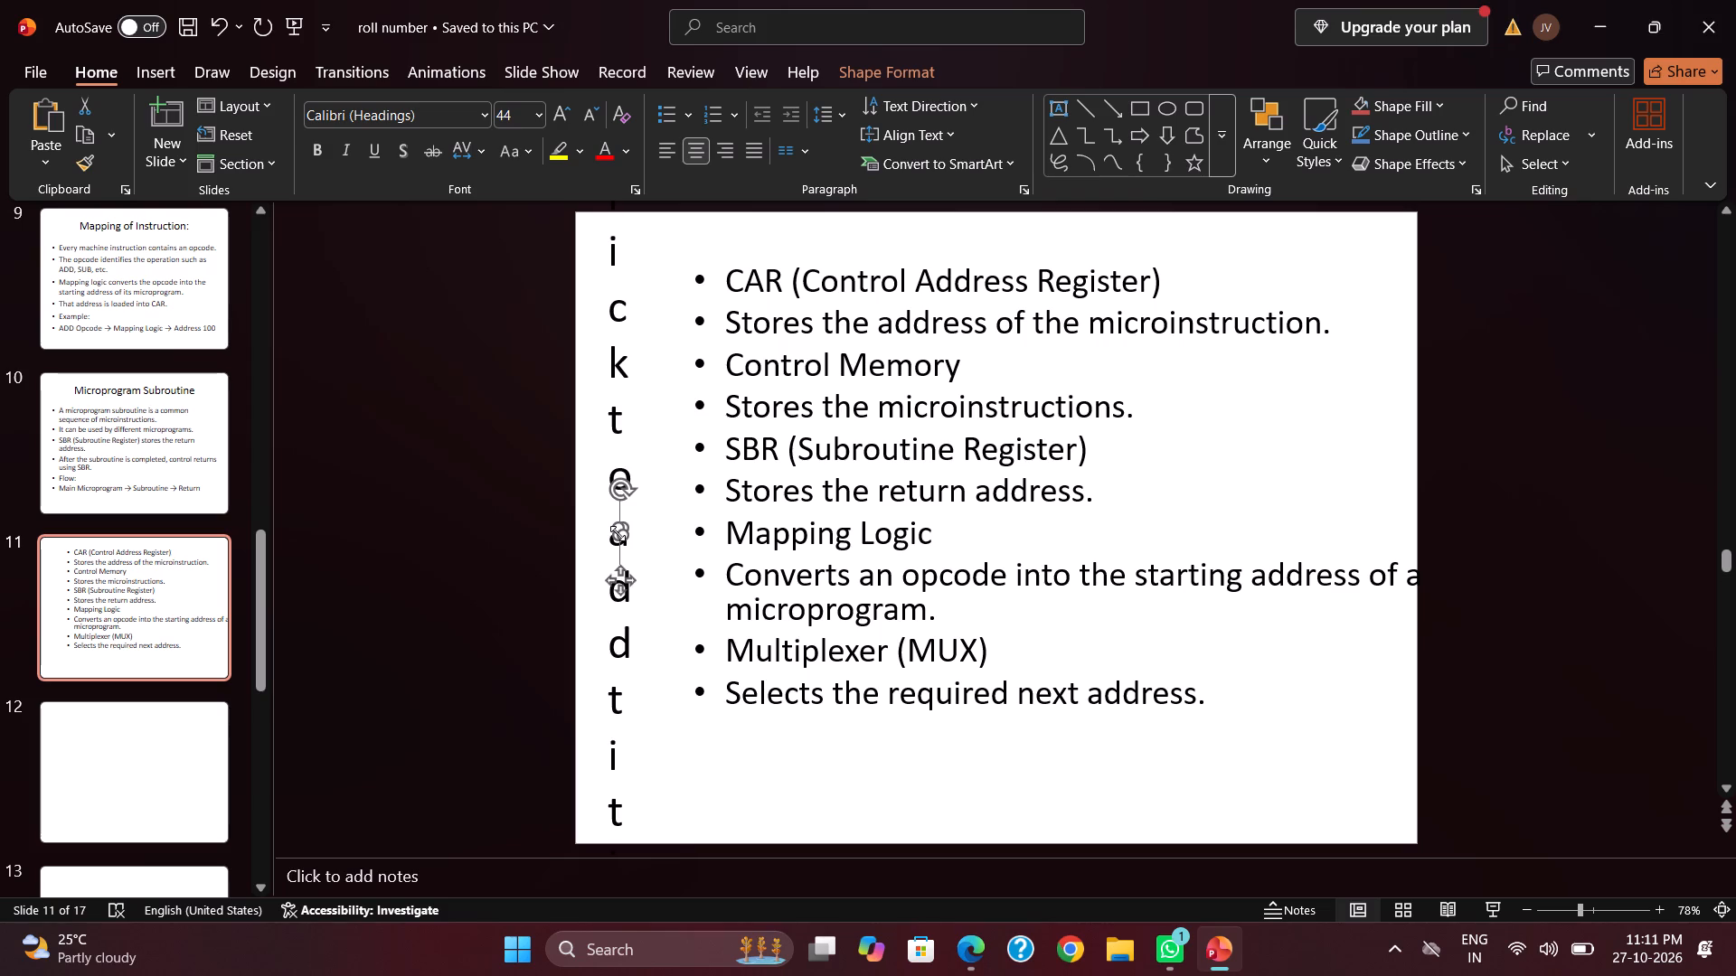
pyautogui.moveTo(618, 533); pyautogui.dragTo(601, 413, button='right')
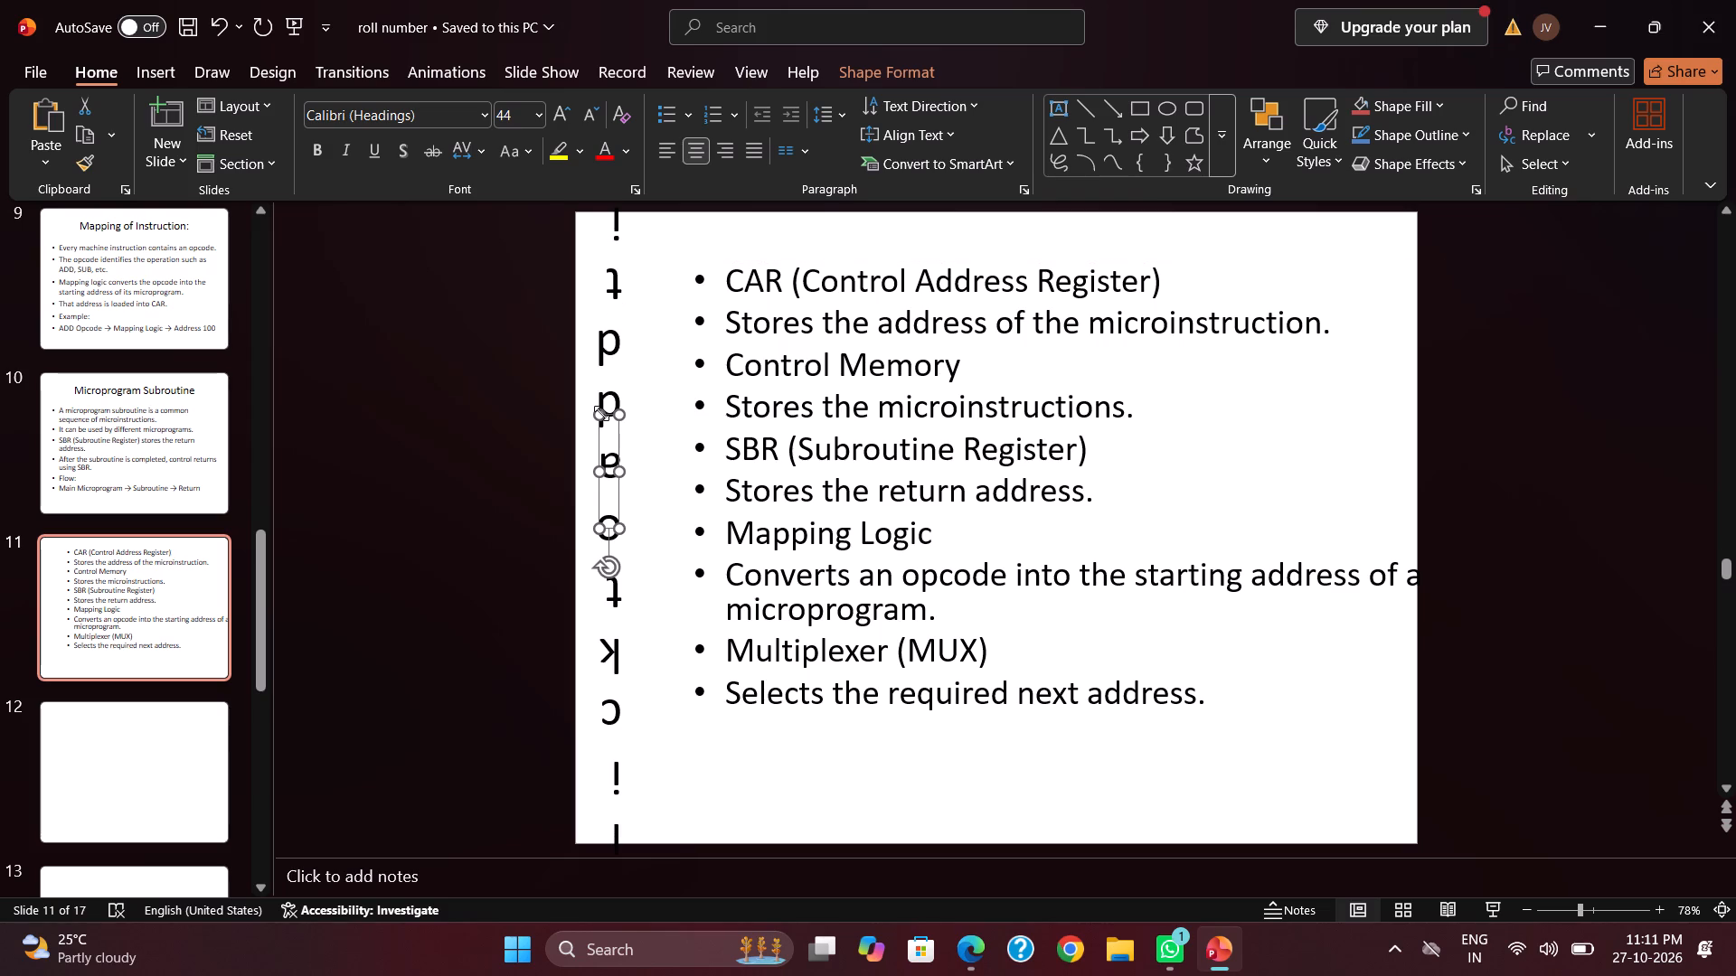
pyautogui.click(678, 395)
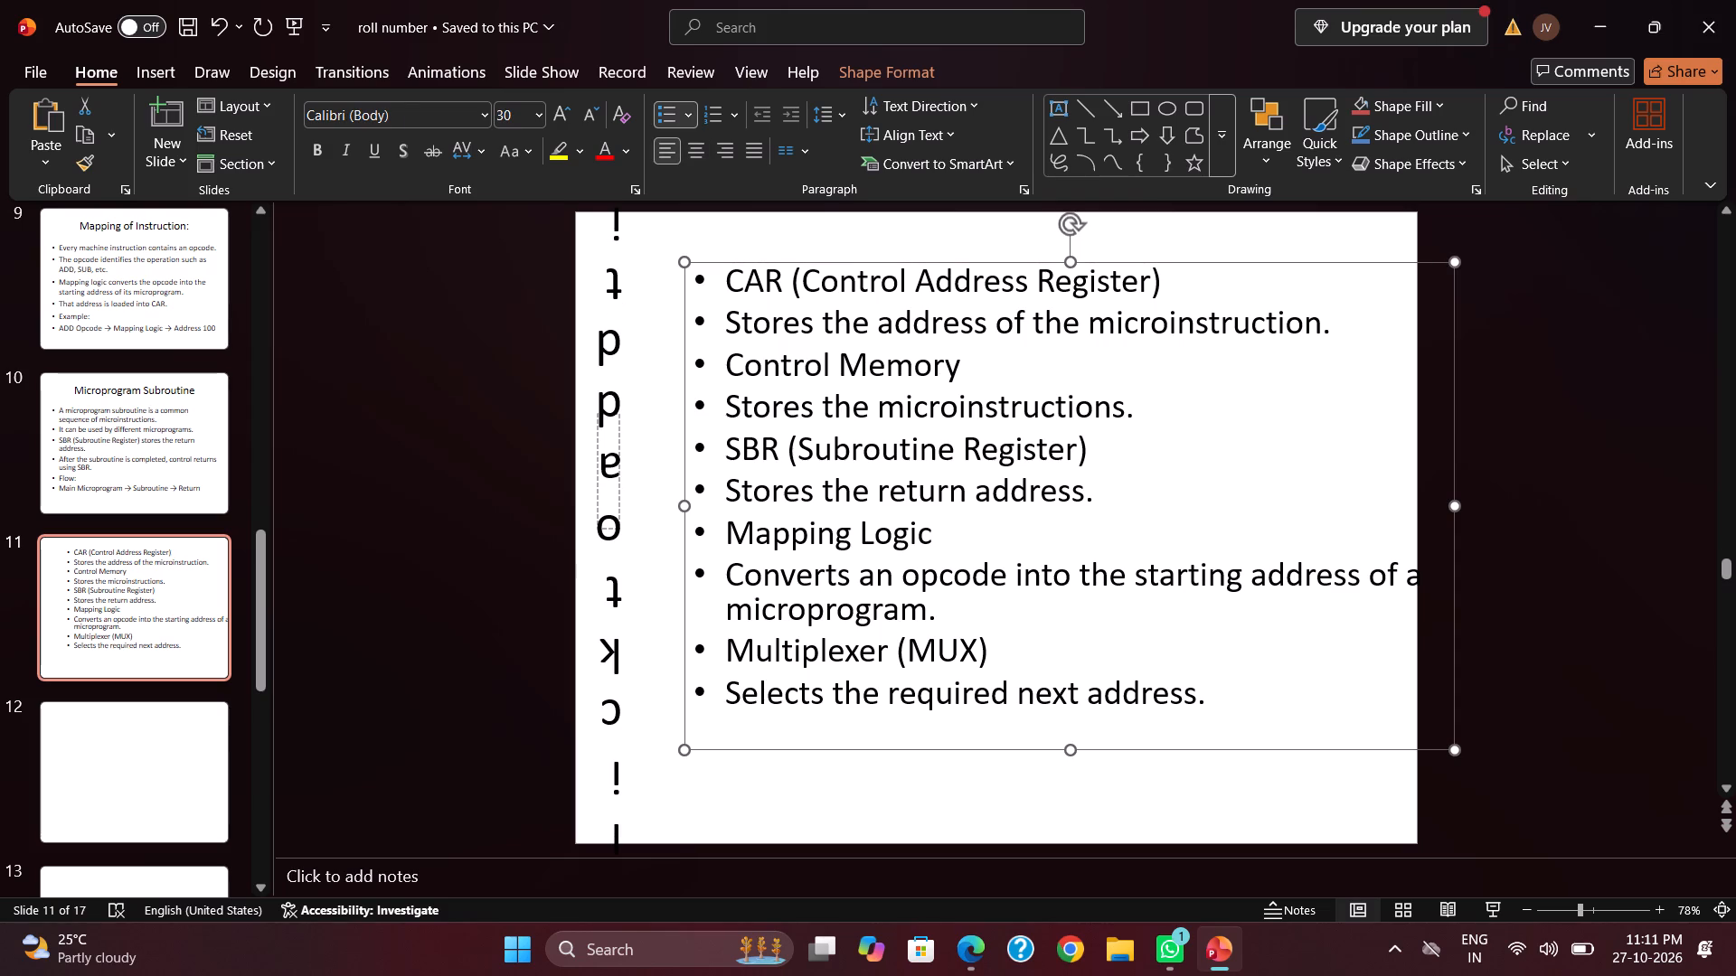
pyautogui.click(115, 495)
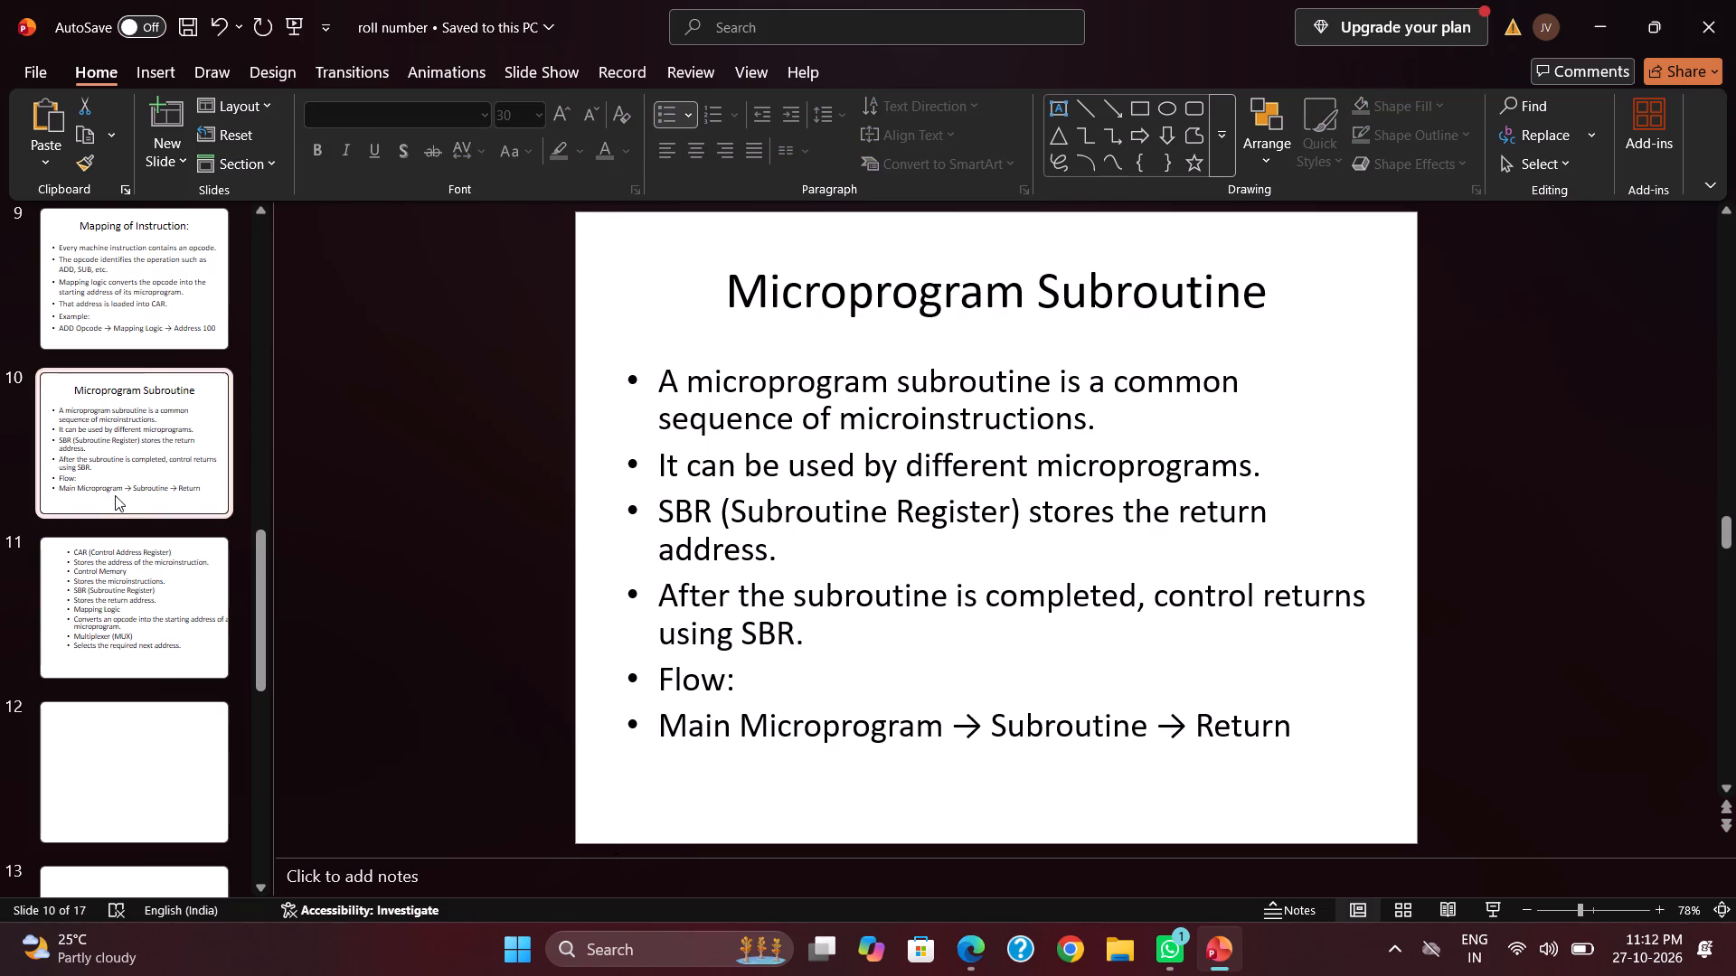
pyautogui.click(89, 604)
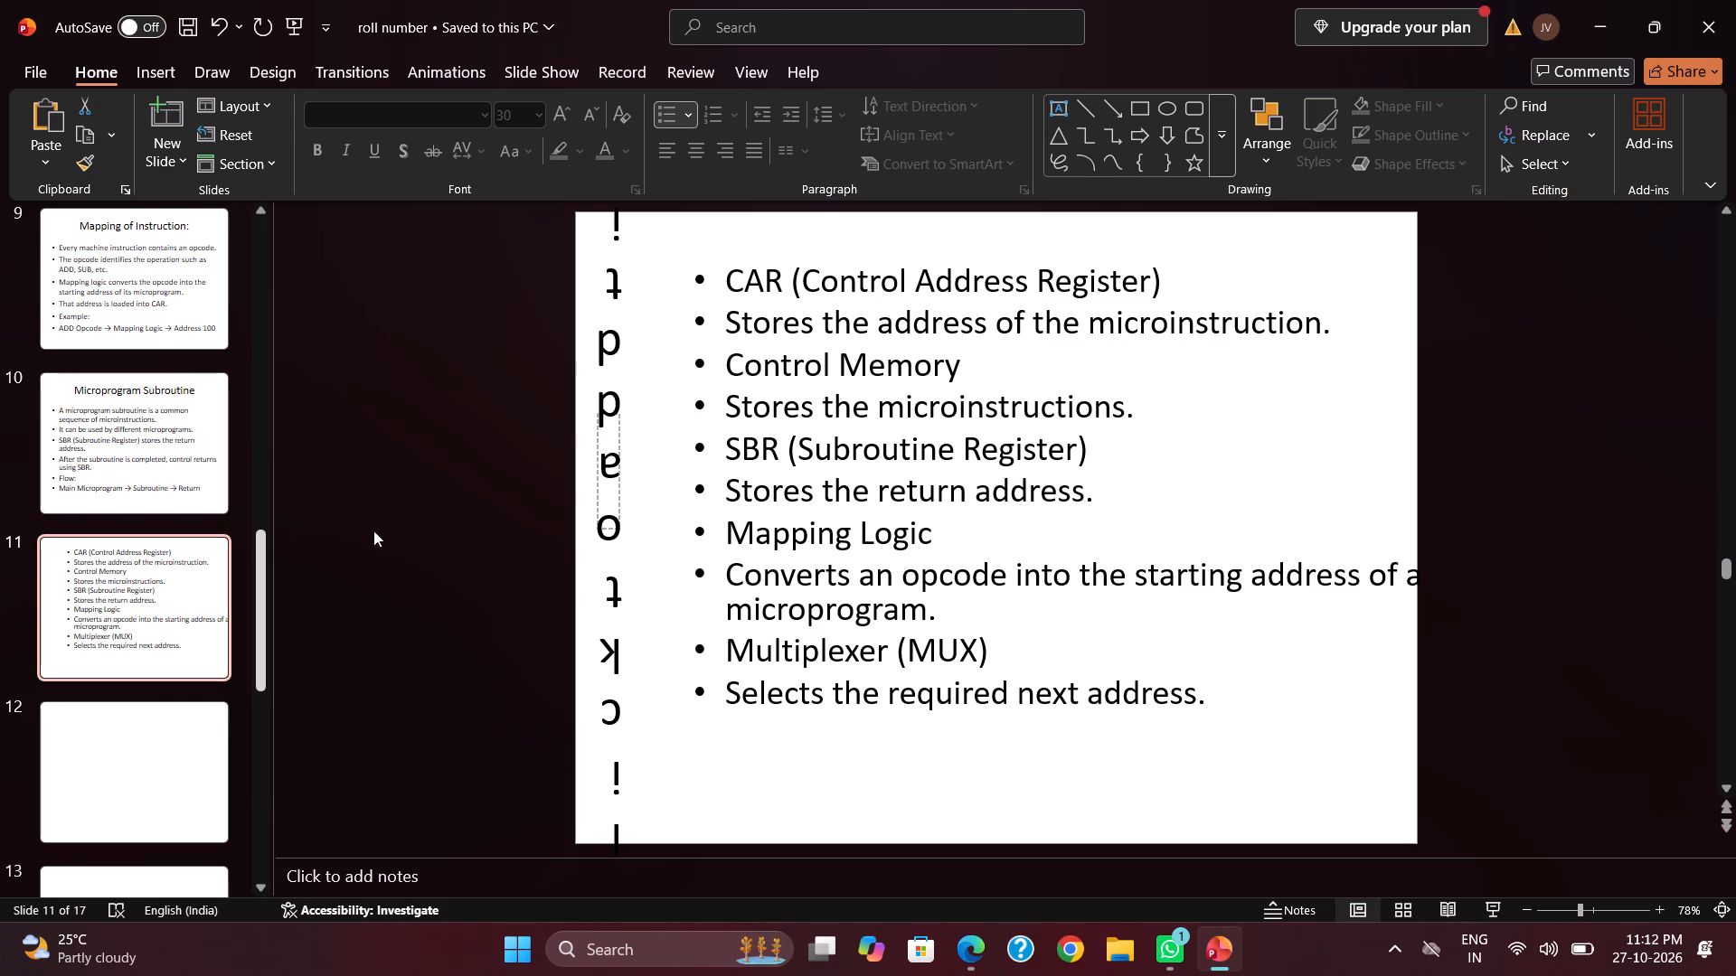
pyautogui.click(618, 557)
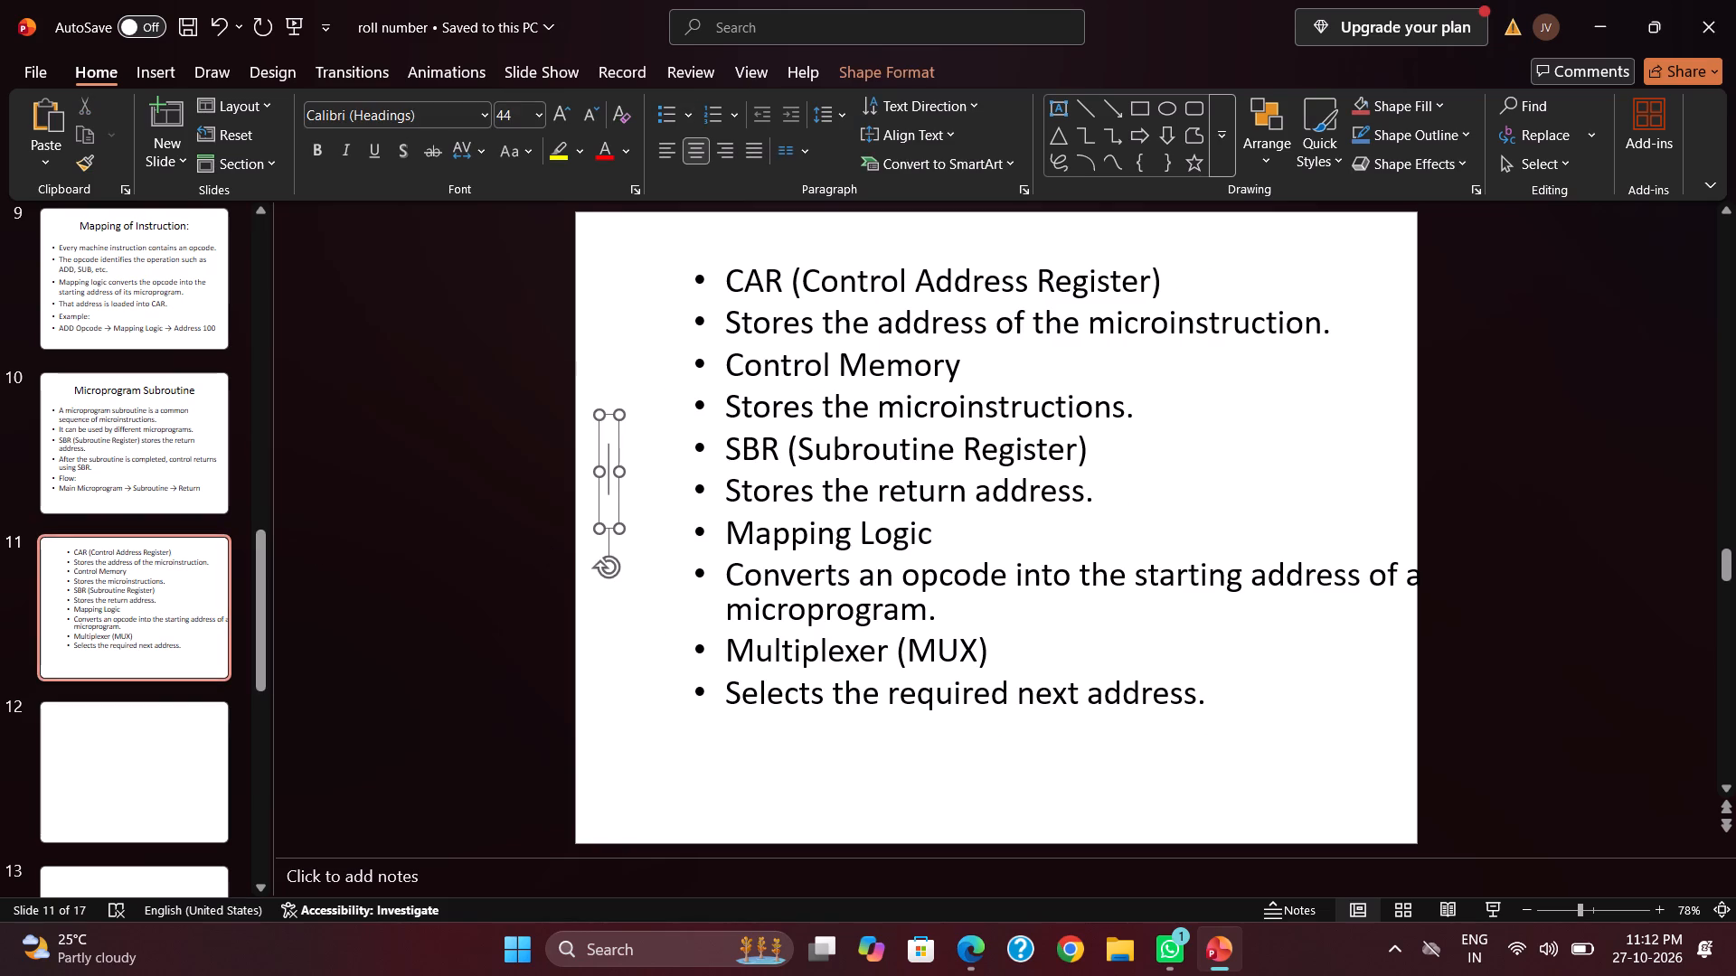
# Extend slide 11's bulleted content box downward and to the left so the lines spread out and fit on the slide.
pyautogui.click(802, 512)
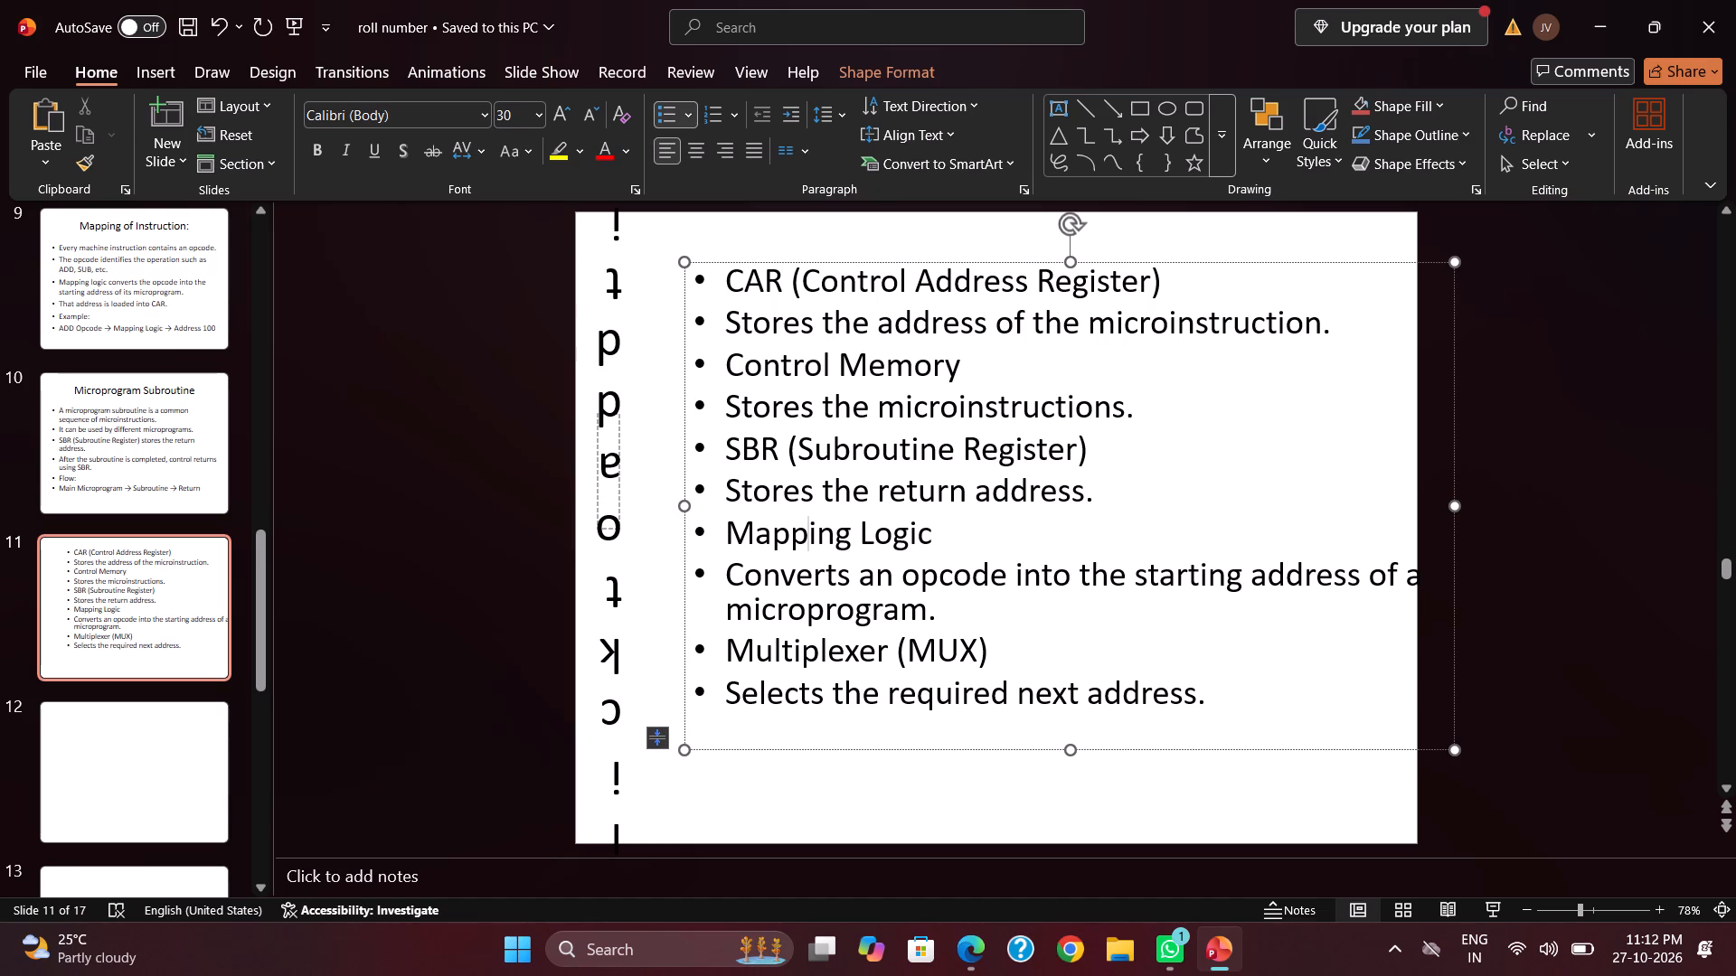
pyautogui.moveTo(1072, 752); pyautogui.dragTo(1071, 785)
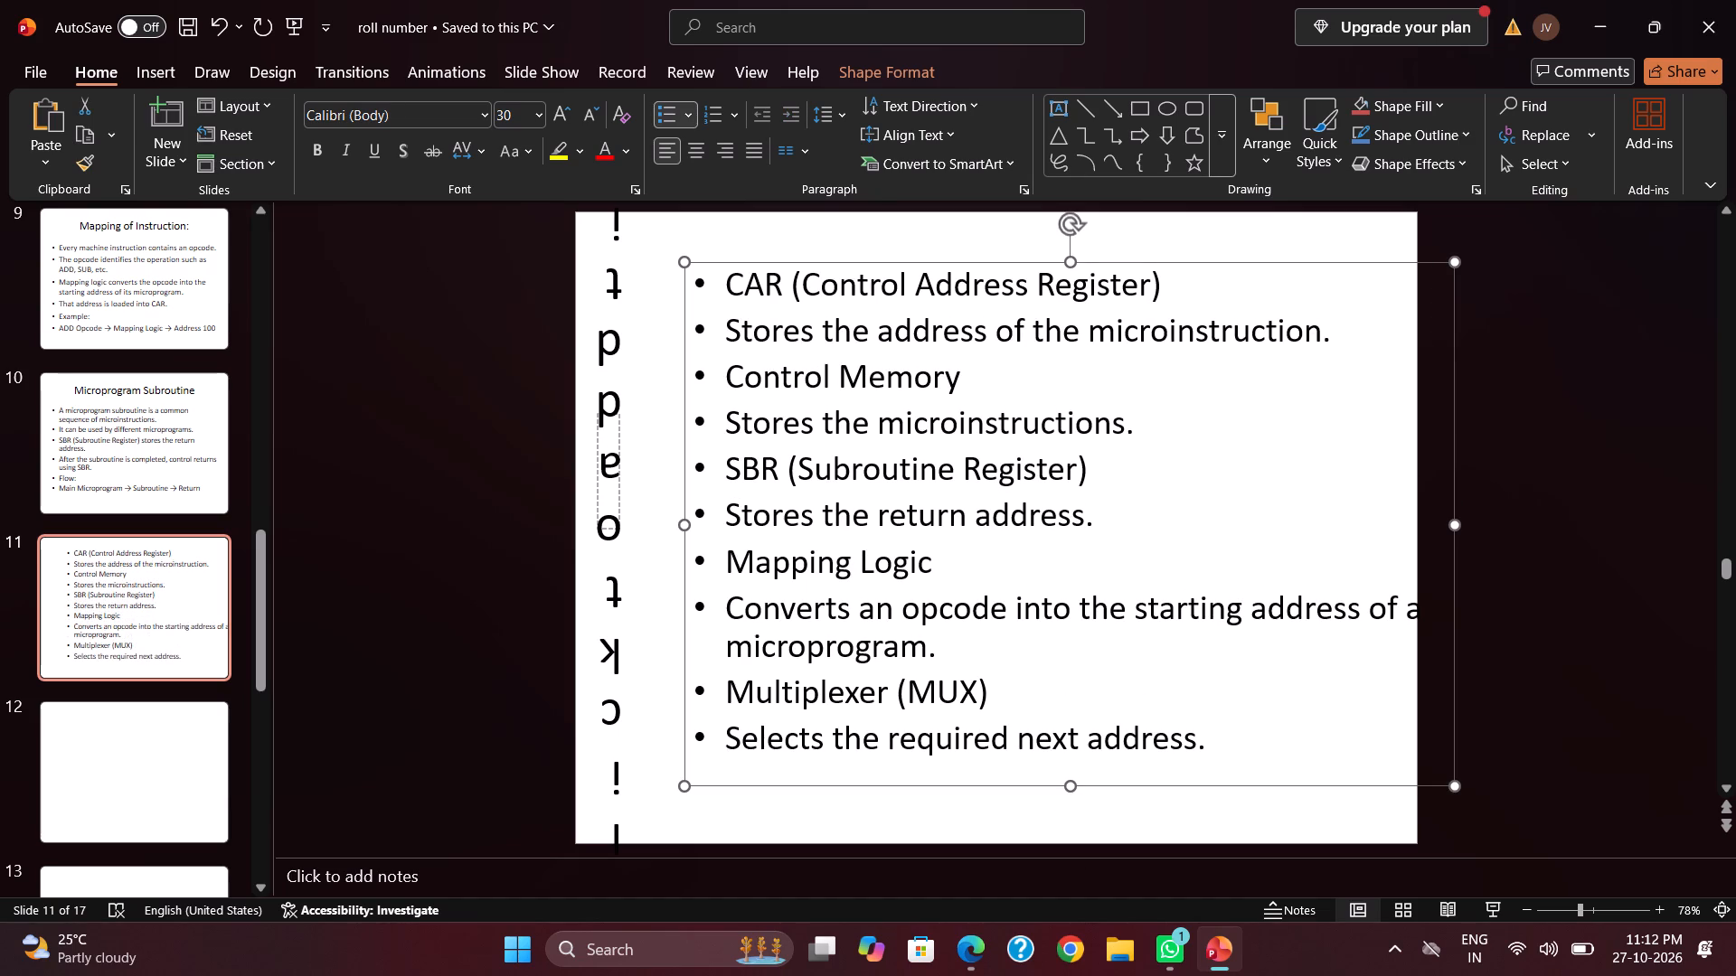
pyautogui.moveTo(684, 526); pyautogui.dragTo(660, 524)
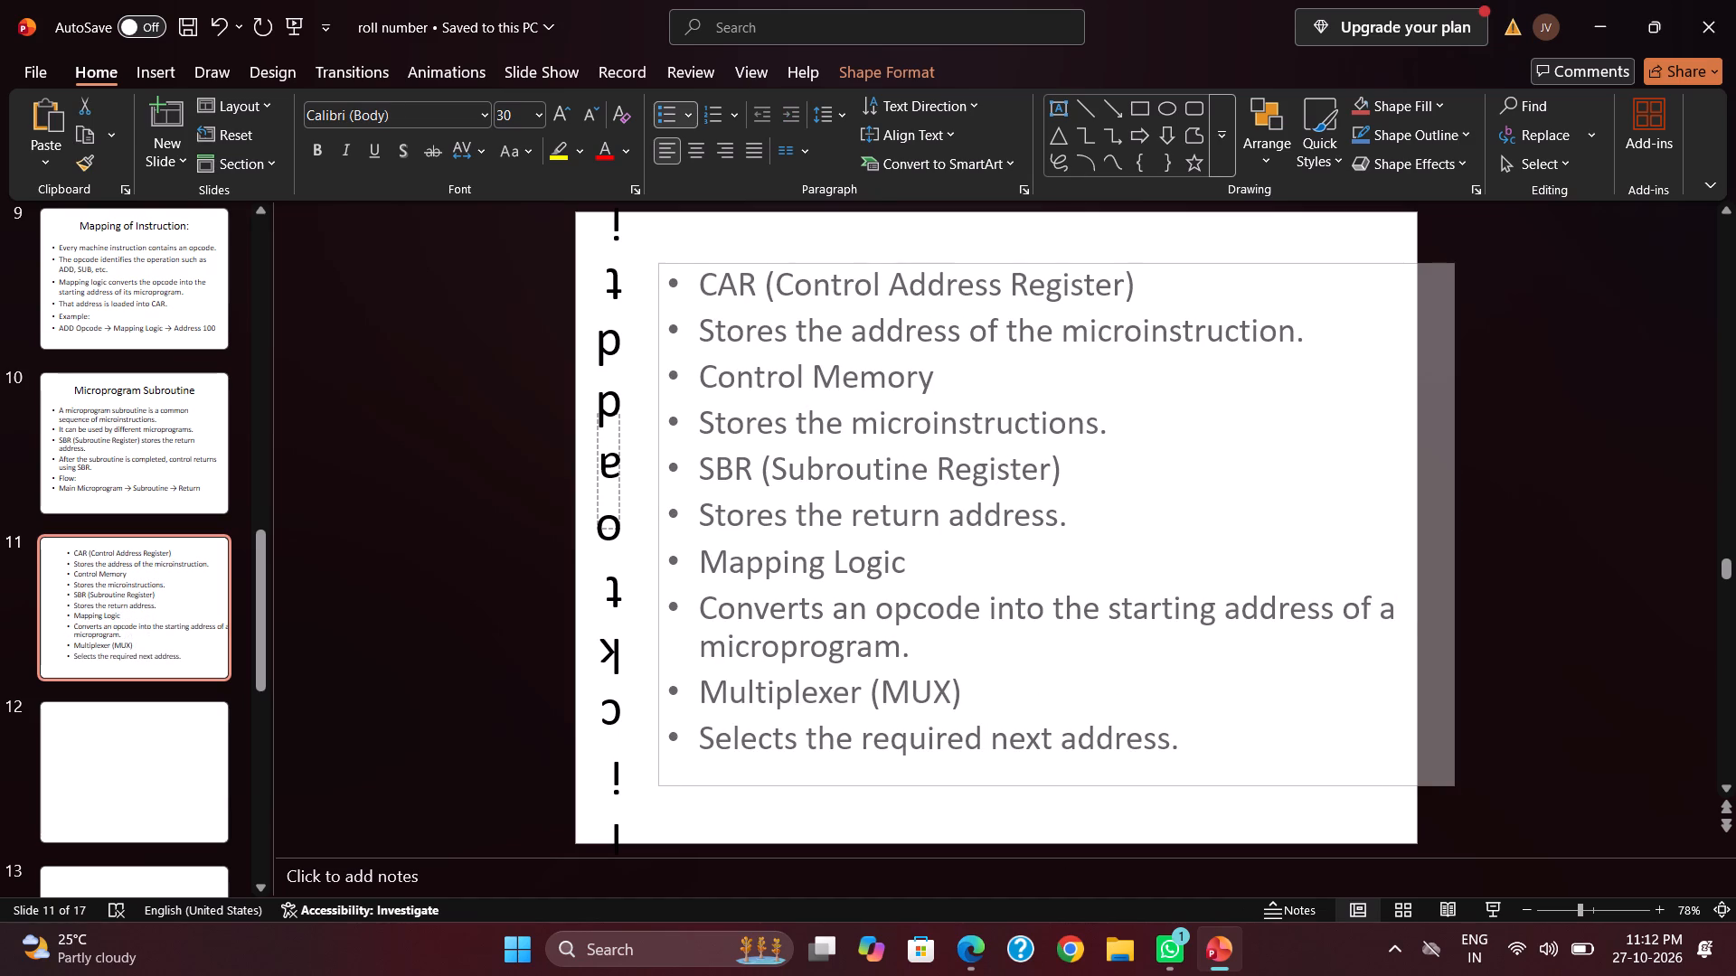
pyautogui.moveTo(660, 524); pyautogui.dragTo(651, 524)
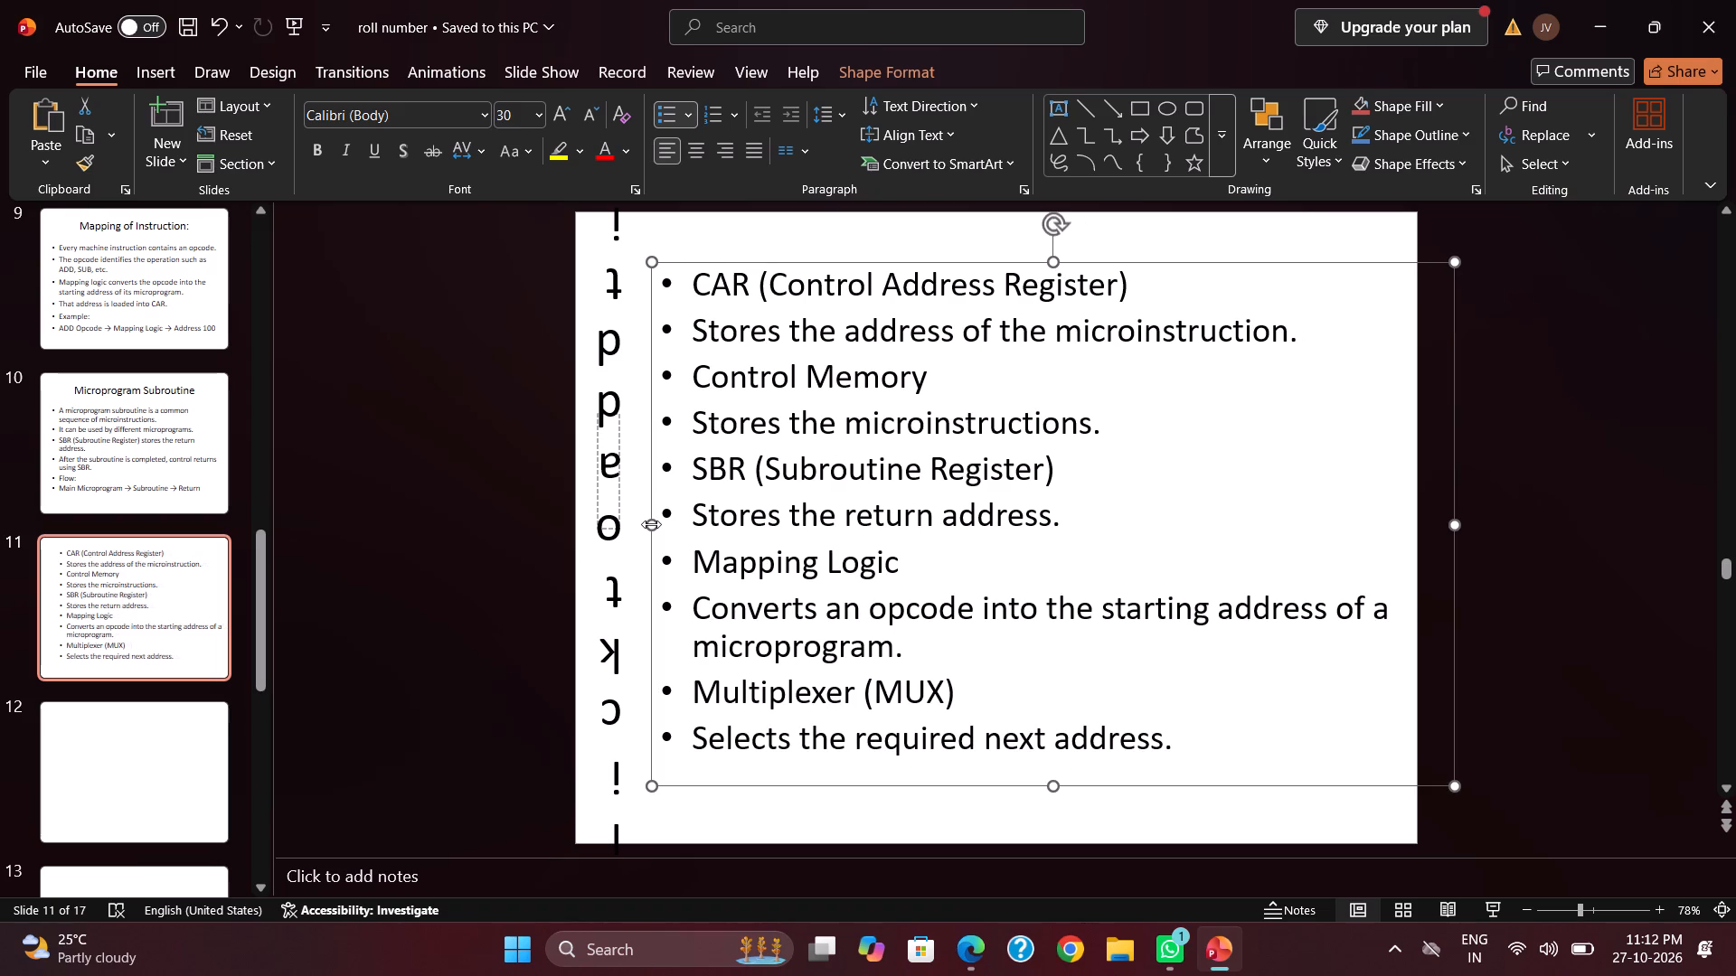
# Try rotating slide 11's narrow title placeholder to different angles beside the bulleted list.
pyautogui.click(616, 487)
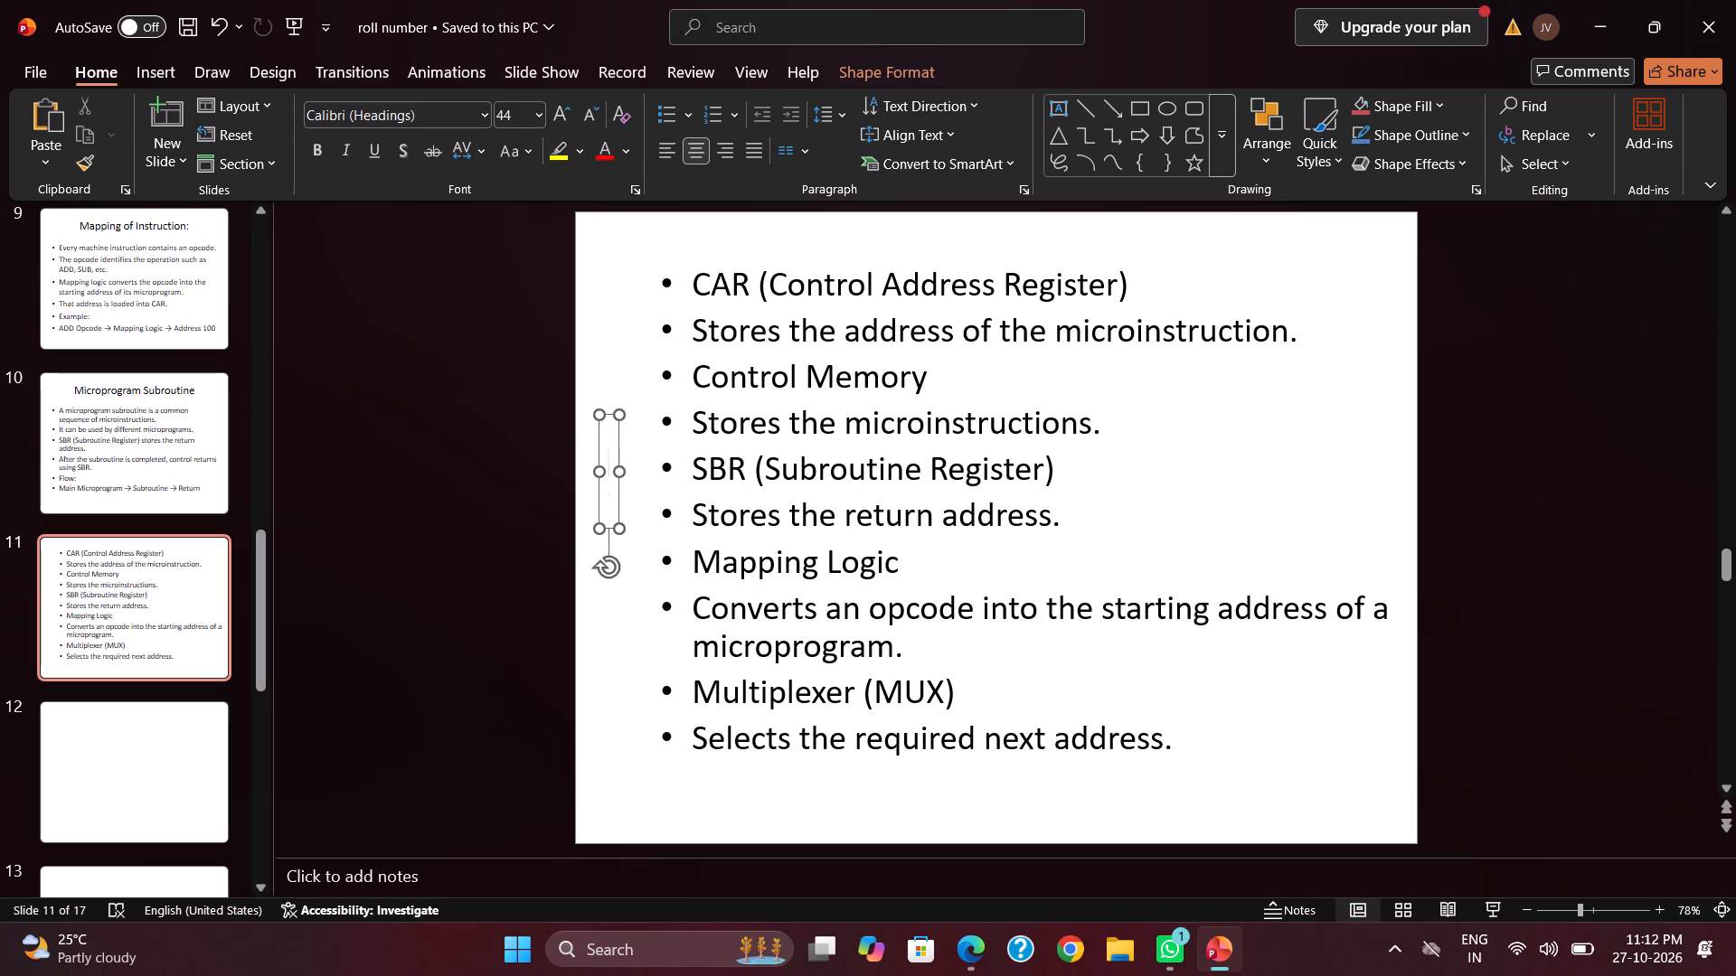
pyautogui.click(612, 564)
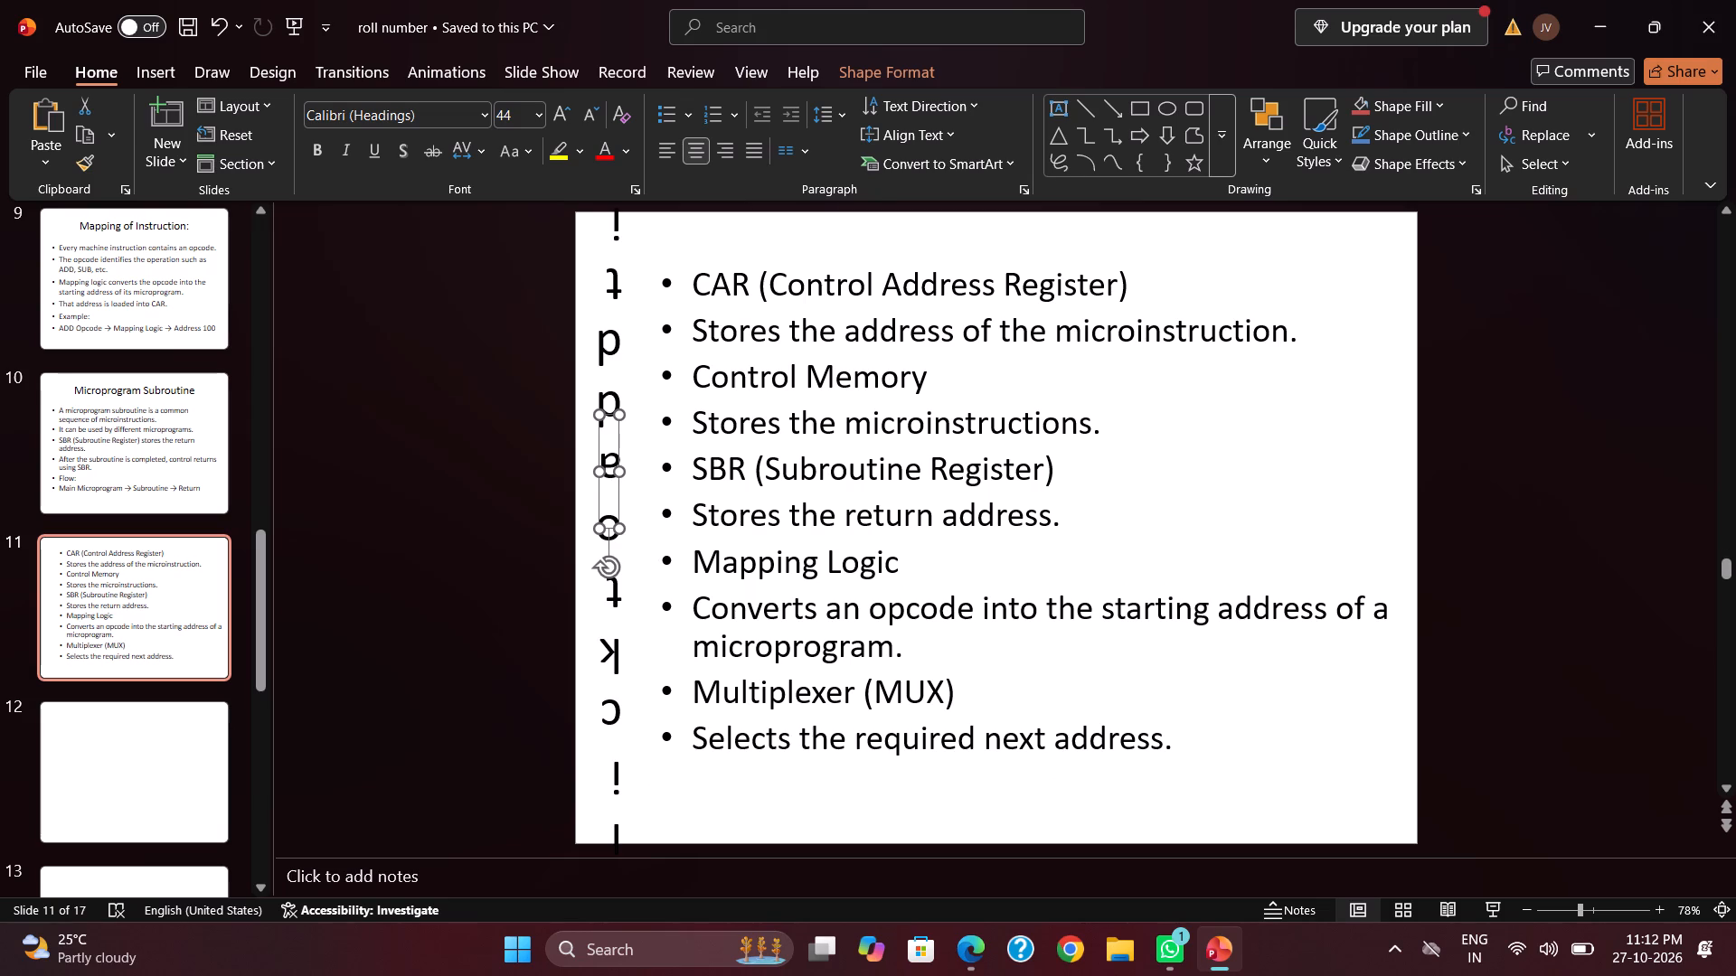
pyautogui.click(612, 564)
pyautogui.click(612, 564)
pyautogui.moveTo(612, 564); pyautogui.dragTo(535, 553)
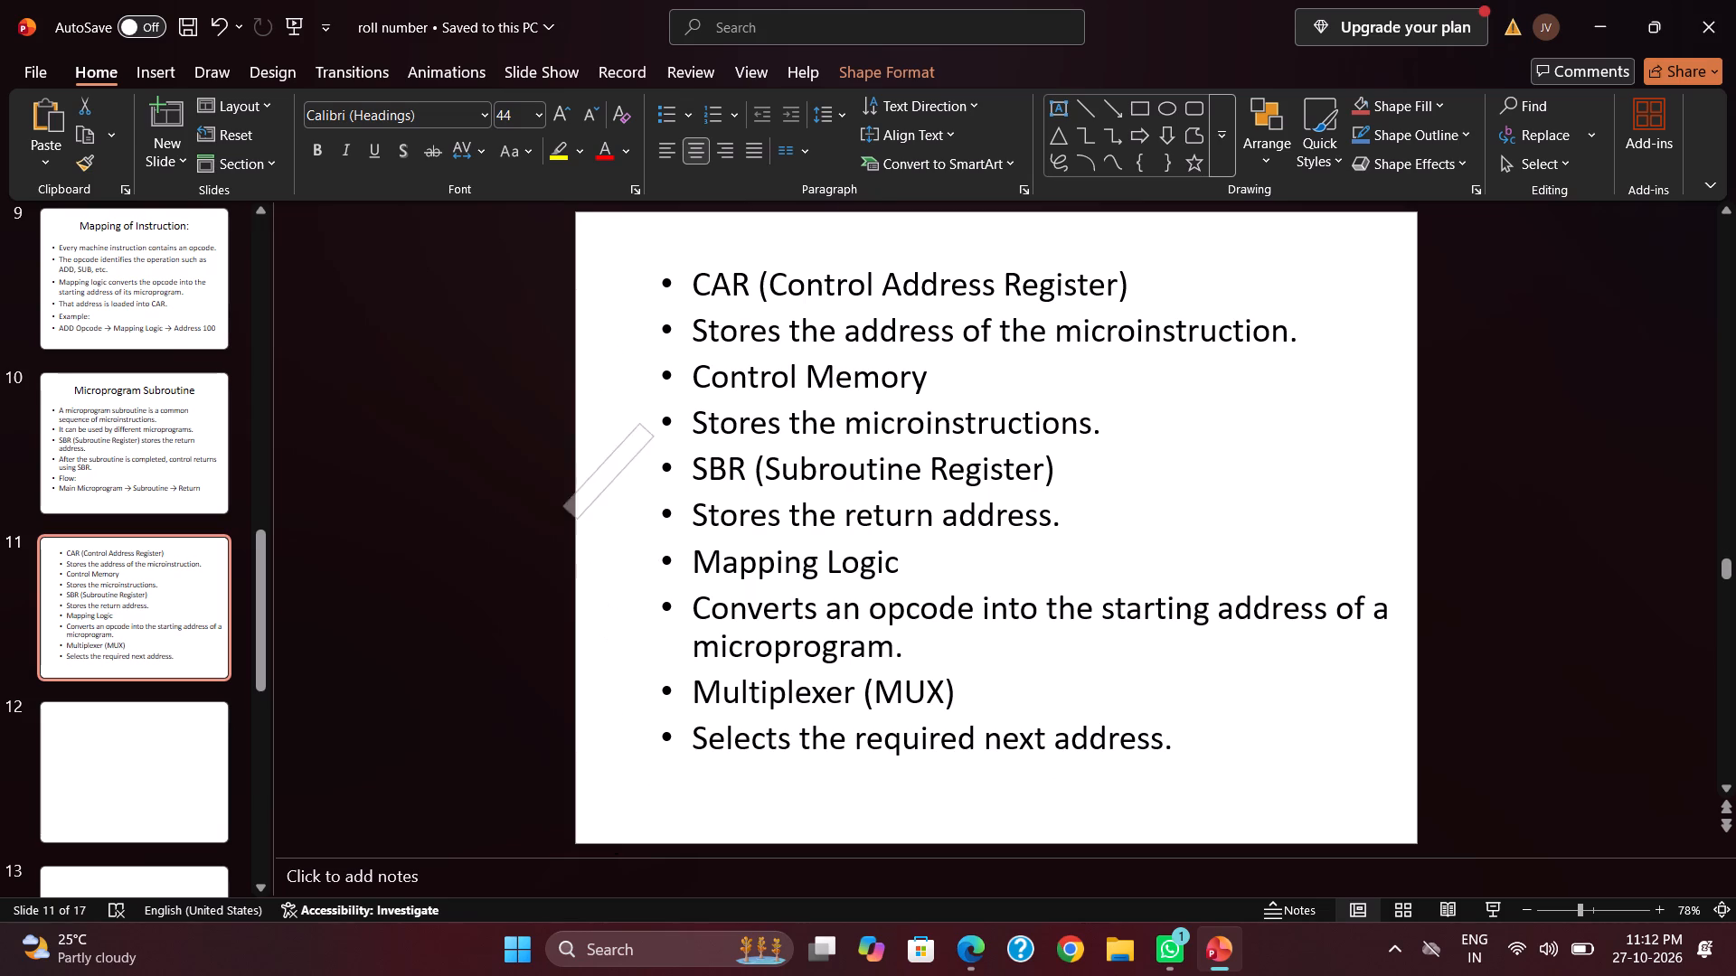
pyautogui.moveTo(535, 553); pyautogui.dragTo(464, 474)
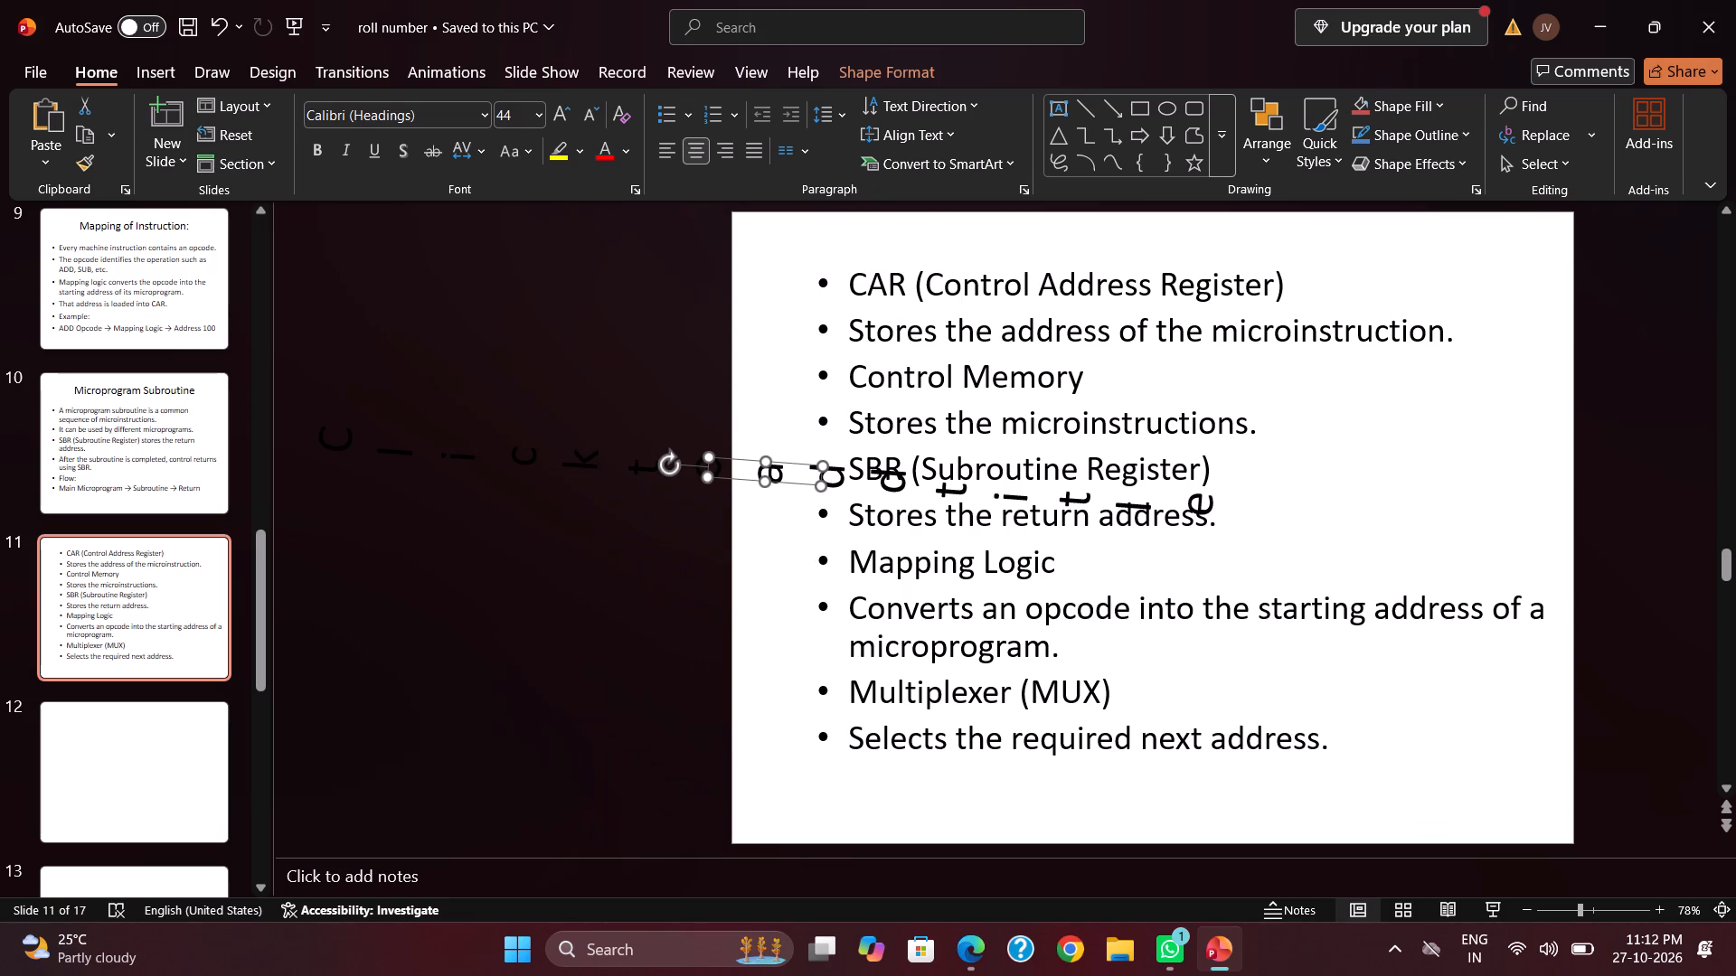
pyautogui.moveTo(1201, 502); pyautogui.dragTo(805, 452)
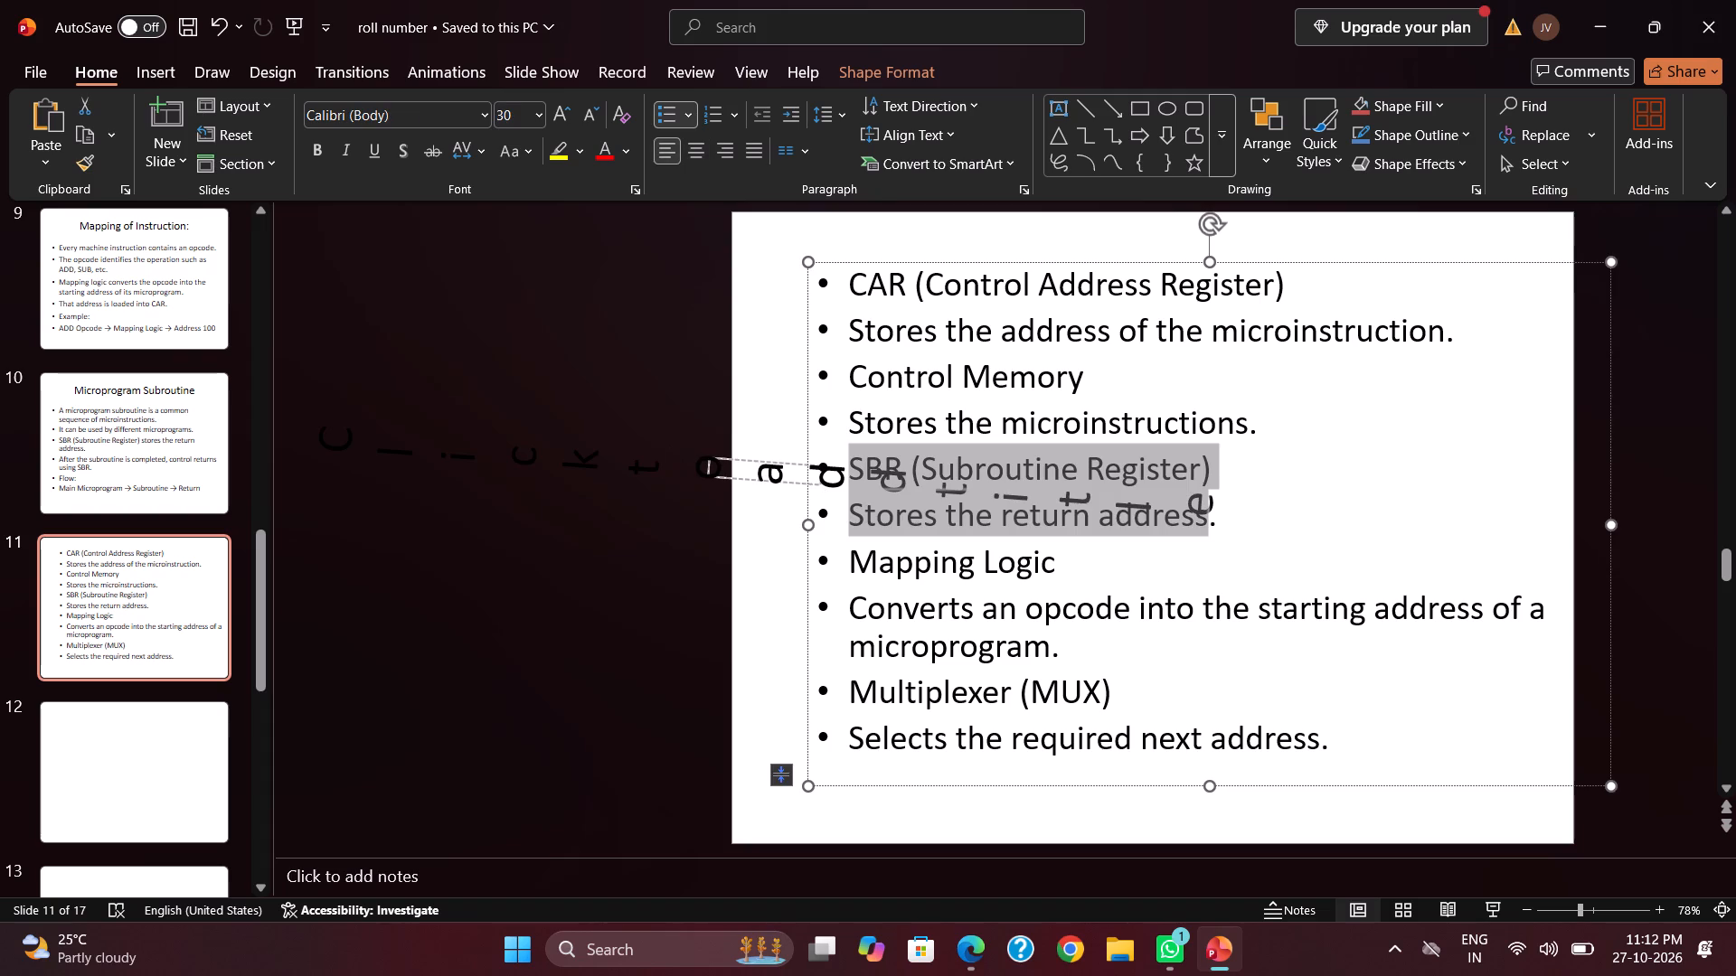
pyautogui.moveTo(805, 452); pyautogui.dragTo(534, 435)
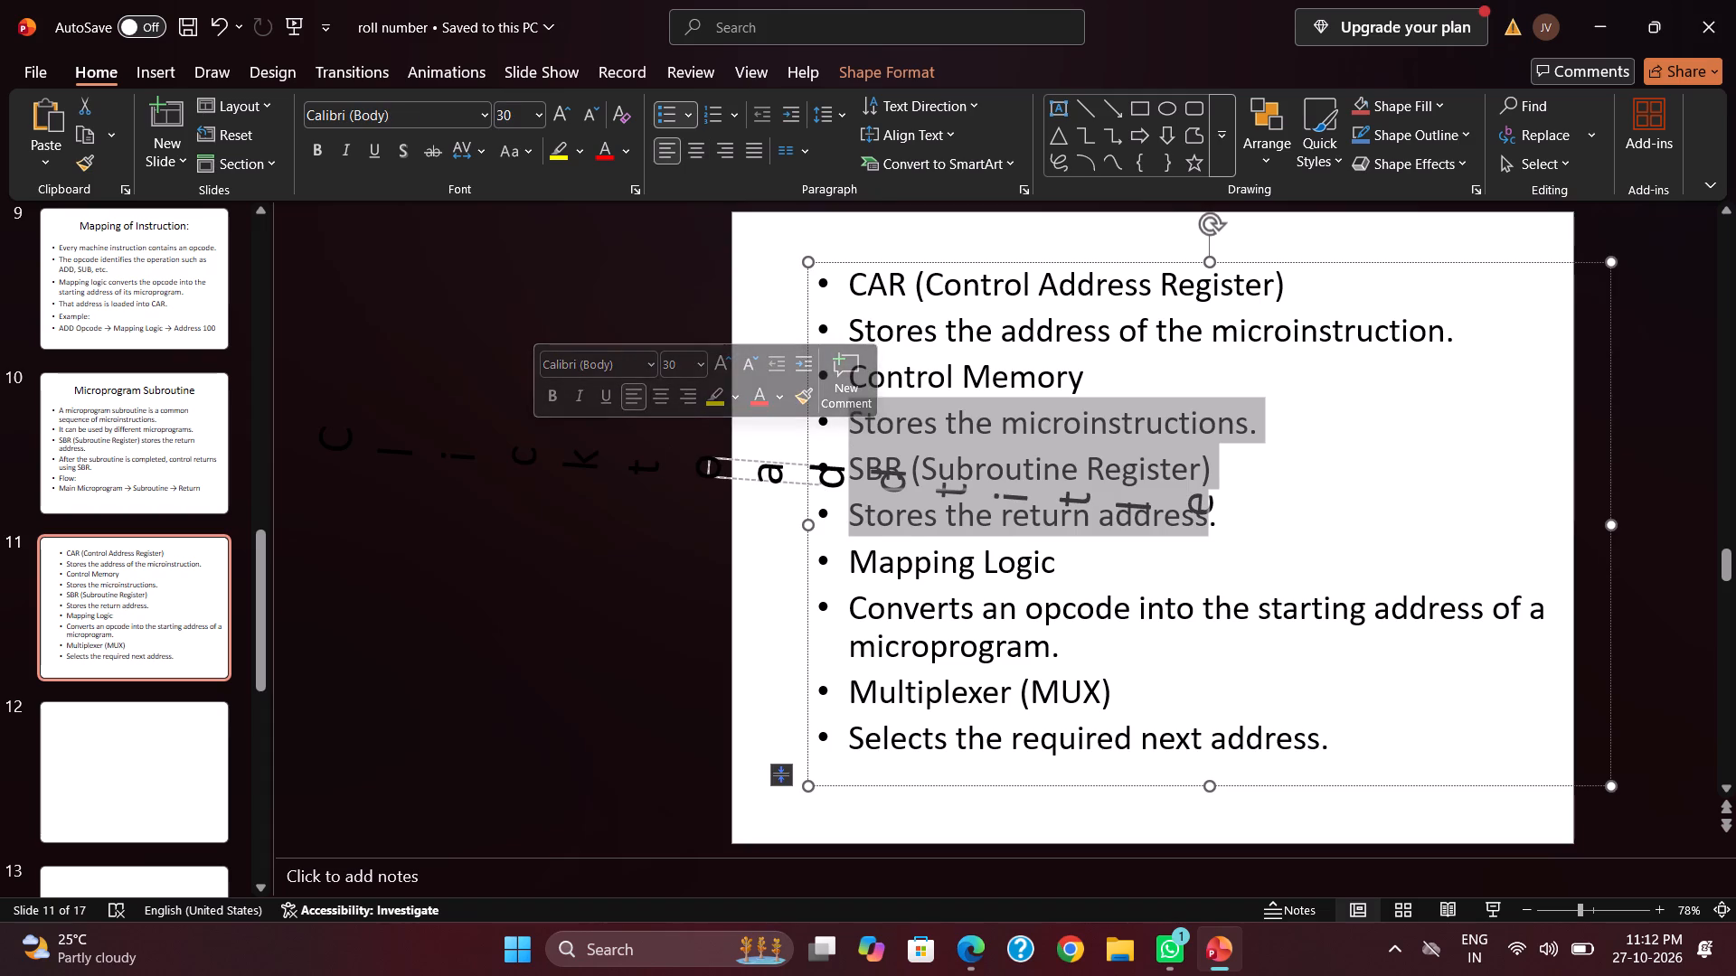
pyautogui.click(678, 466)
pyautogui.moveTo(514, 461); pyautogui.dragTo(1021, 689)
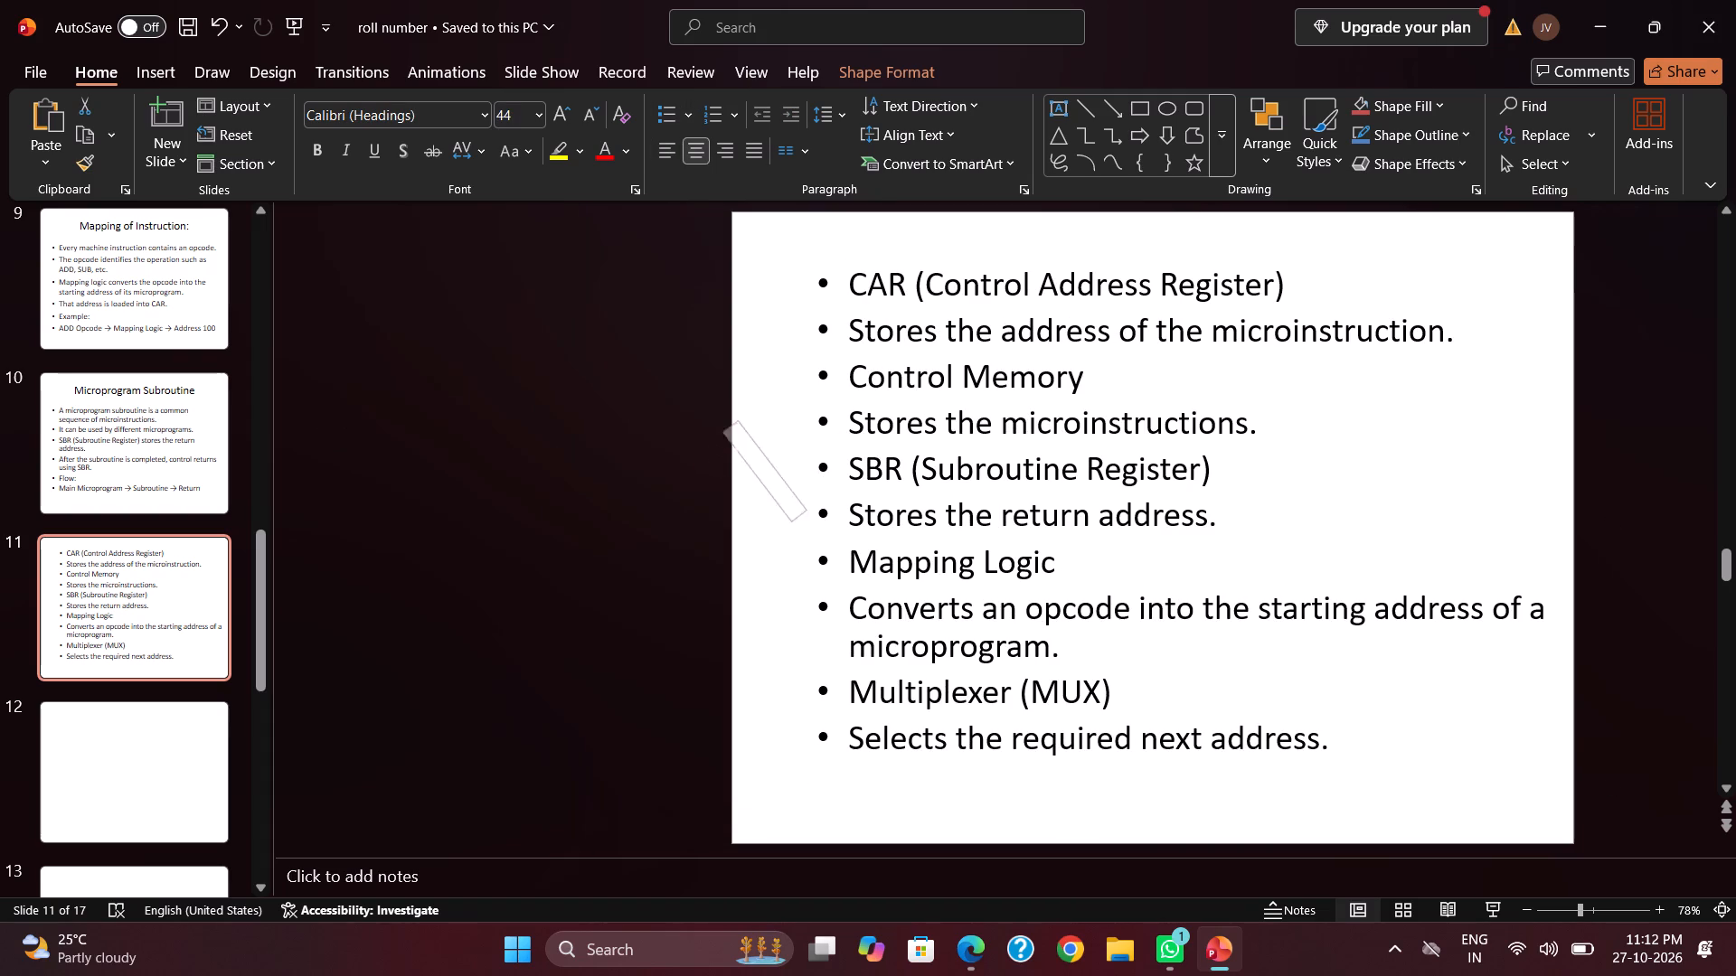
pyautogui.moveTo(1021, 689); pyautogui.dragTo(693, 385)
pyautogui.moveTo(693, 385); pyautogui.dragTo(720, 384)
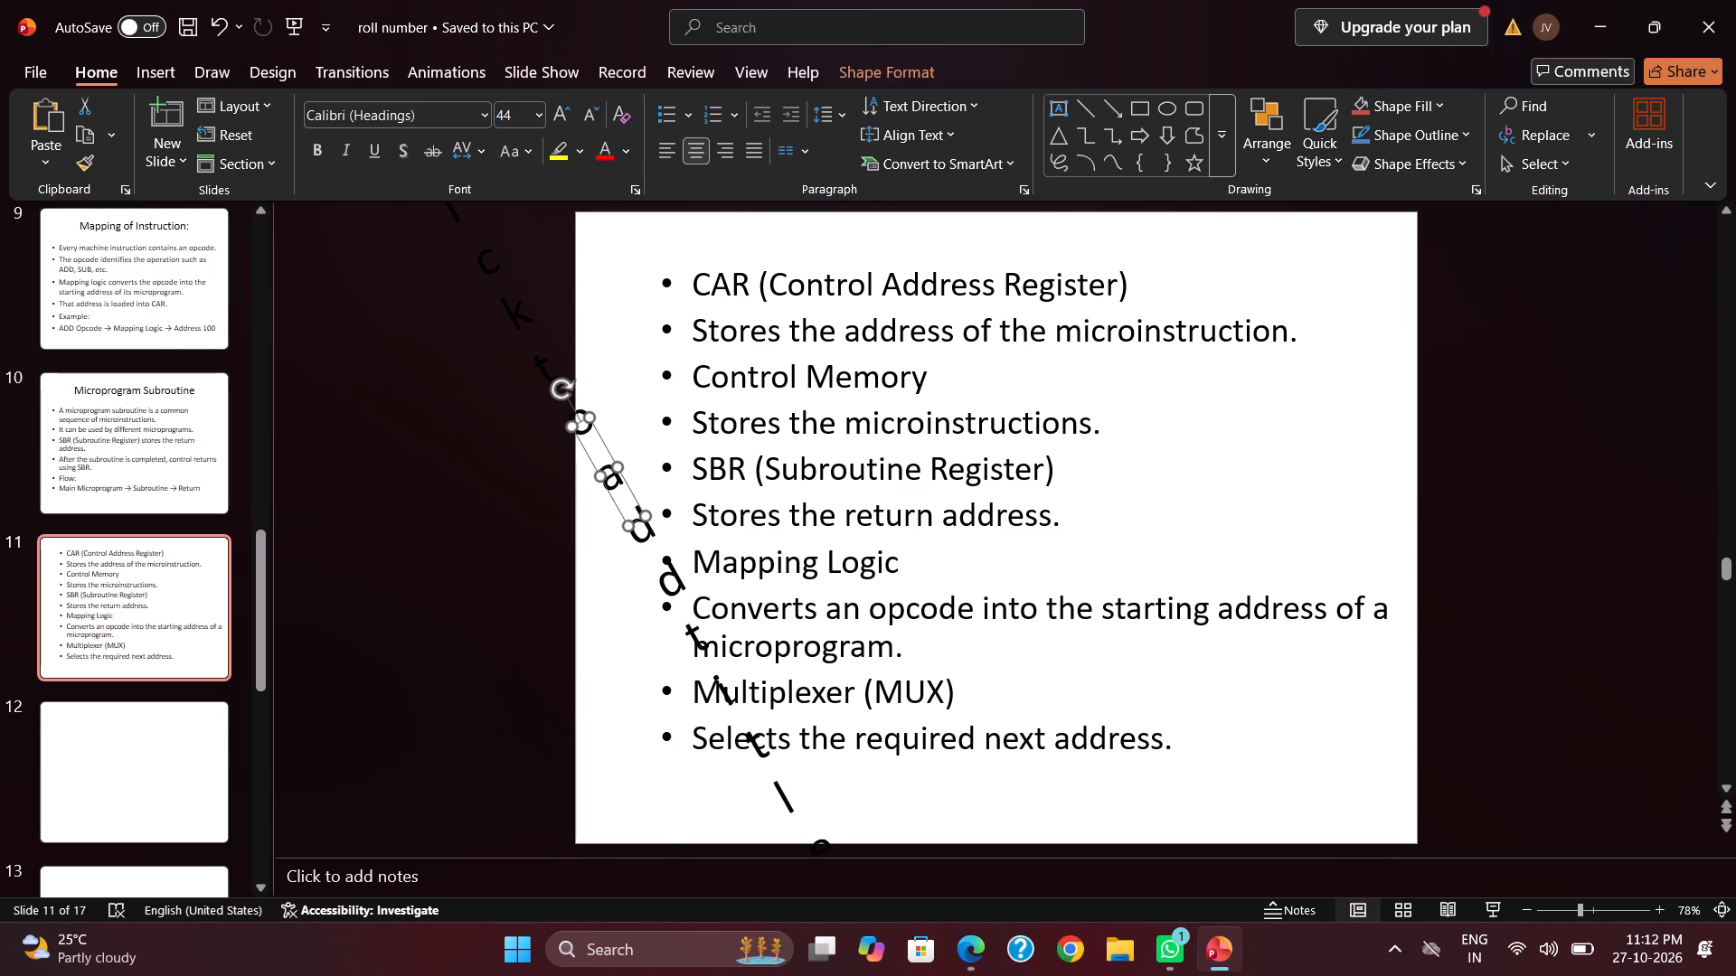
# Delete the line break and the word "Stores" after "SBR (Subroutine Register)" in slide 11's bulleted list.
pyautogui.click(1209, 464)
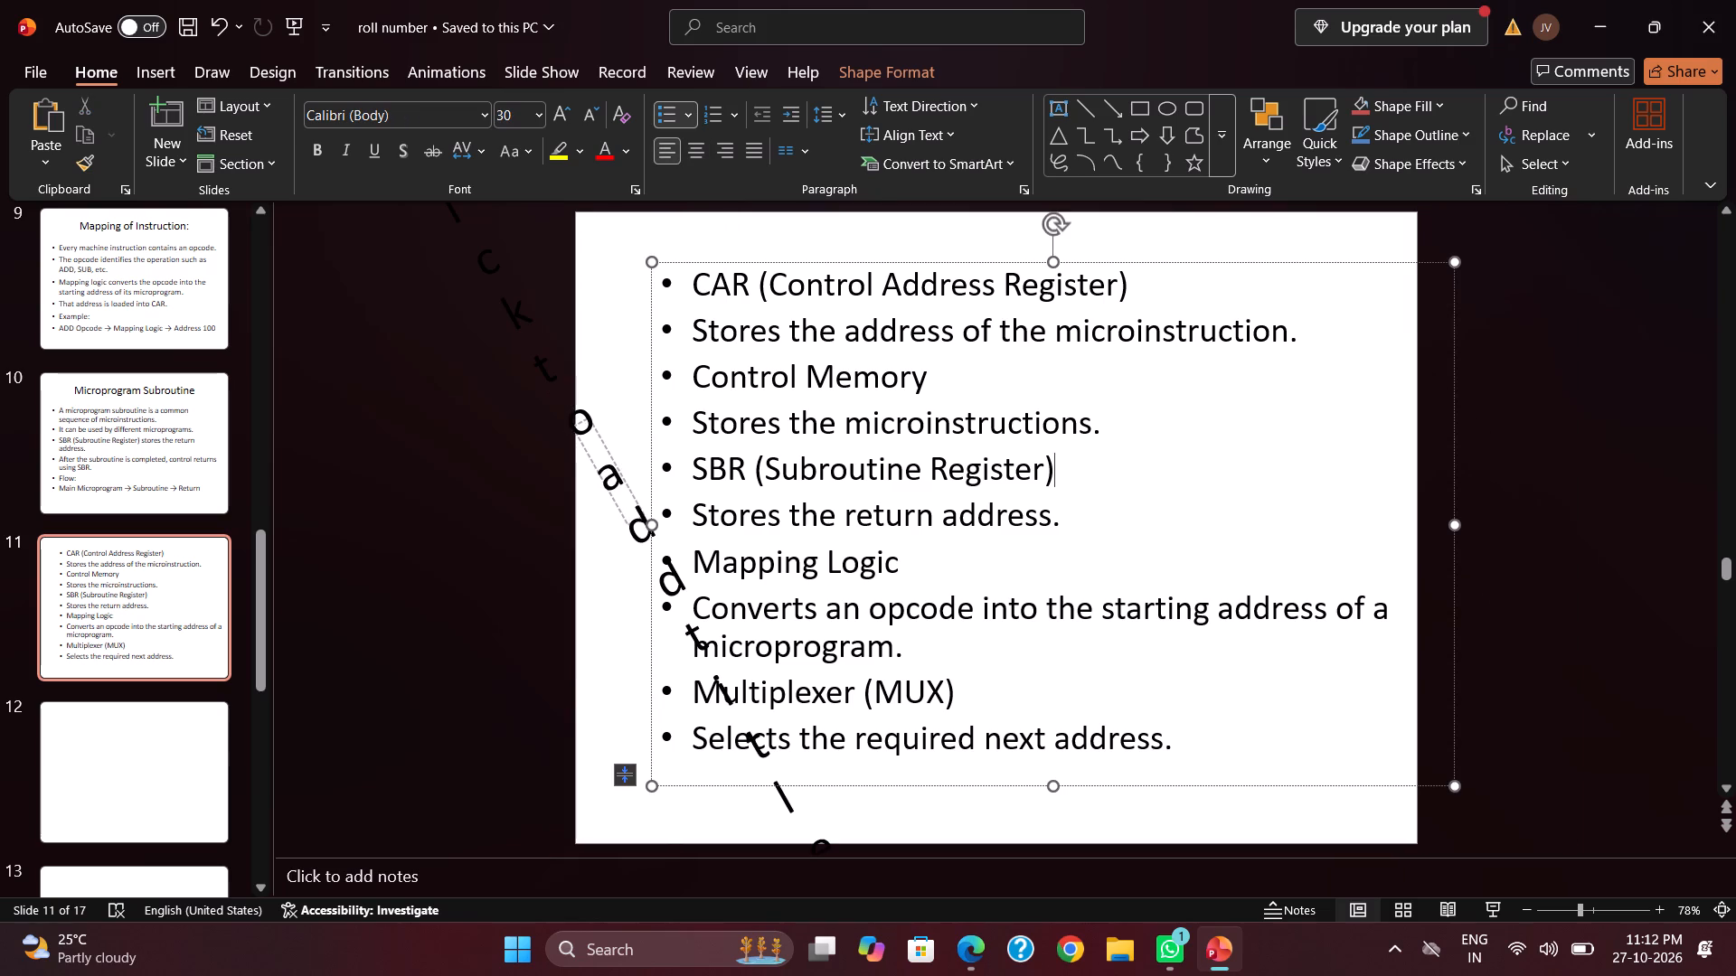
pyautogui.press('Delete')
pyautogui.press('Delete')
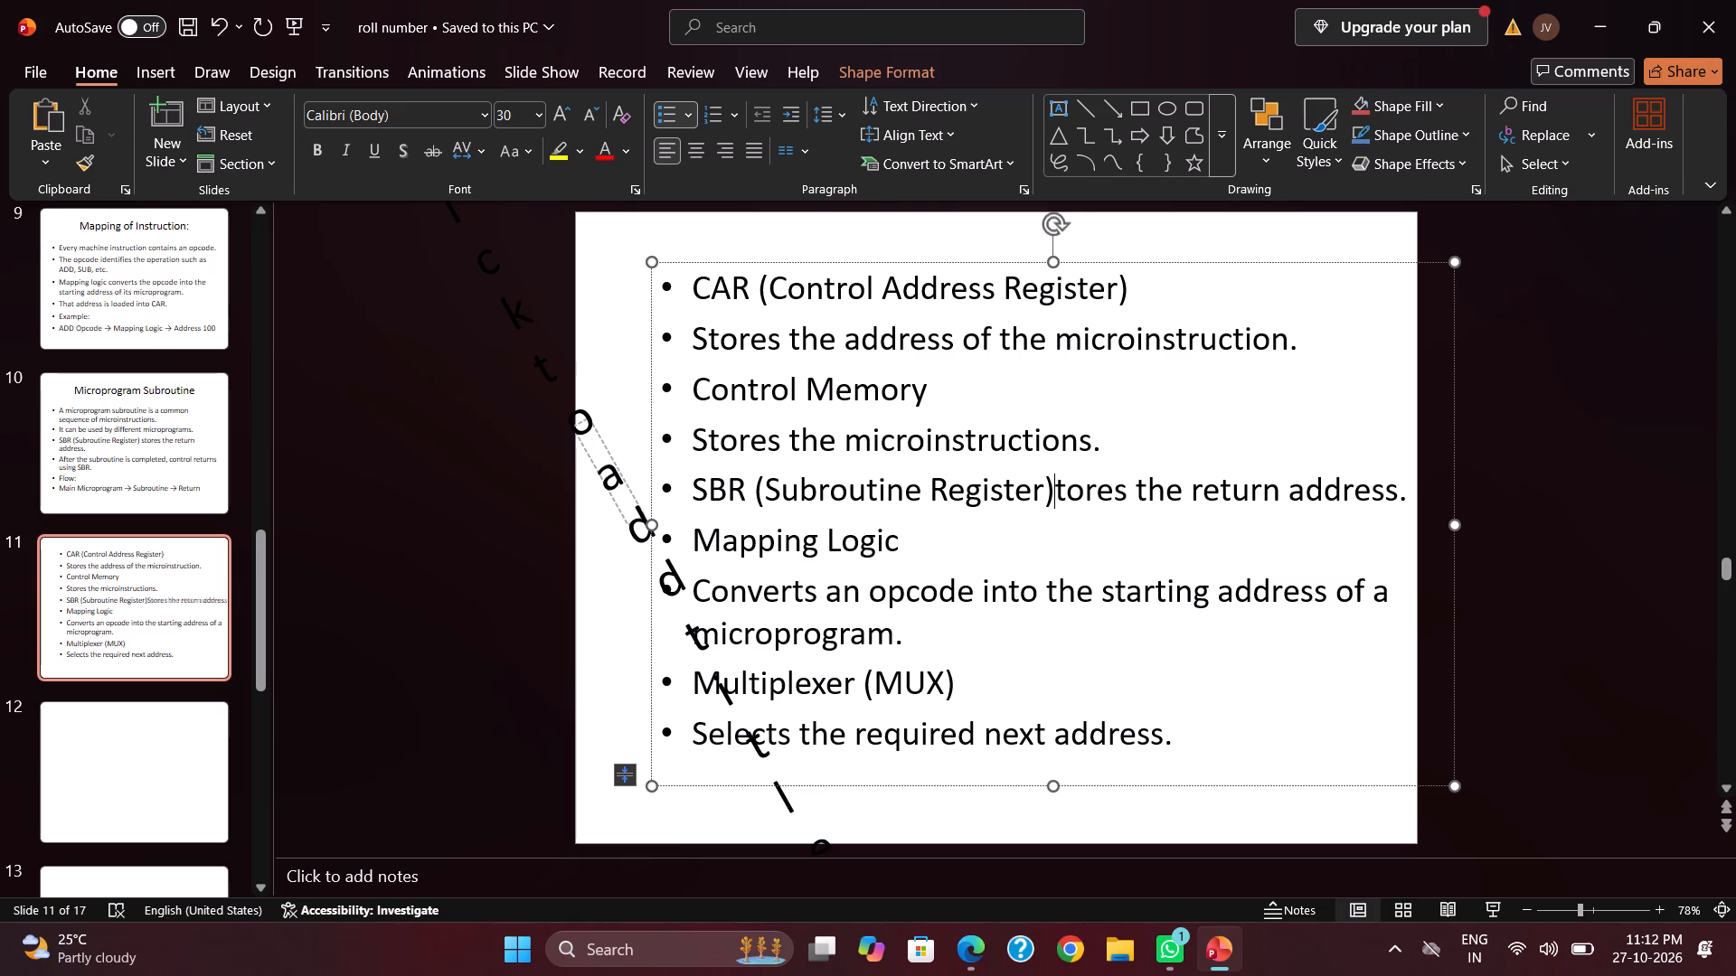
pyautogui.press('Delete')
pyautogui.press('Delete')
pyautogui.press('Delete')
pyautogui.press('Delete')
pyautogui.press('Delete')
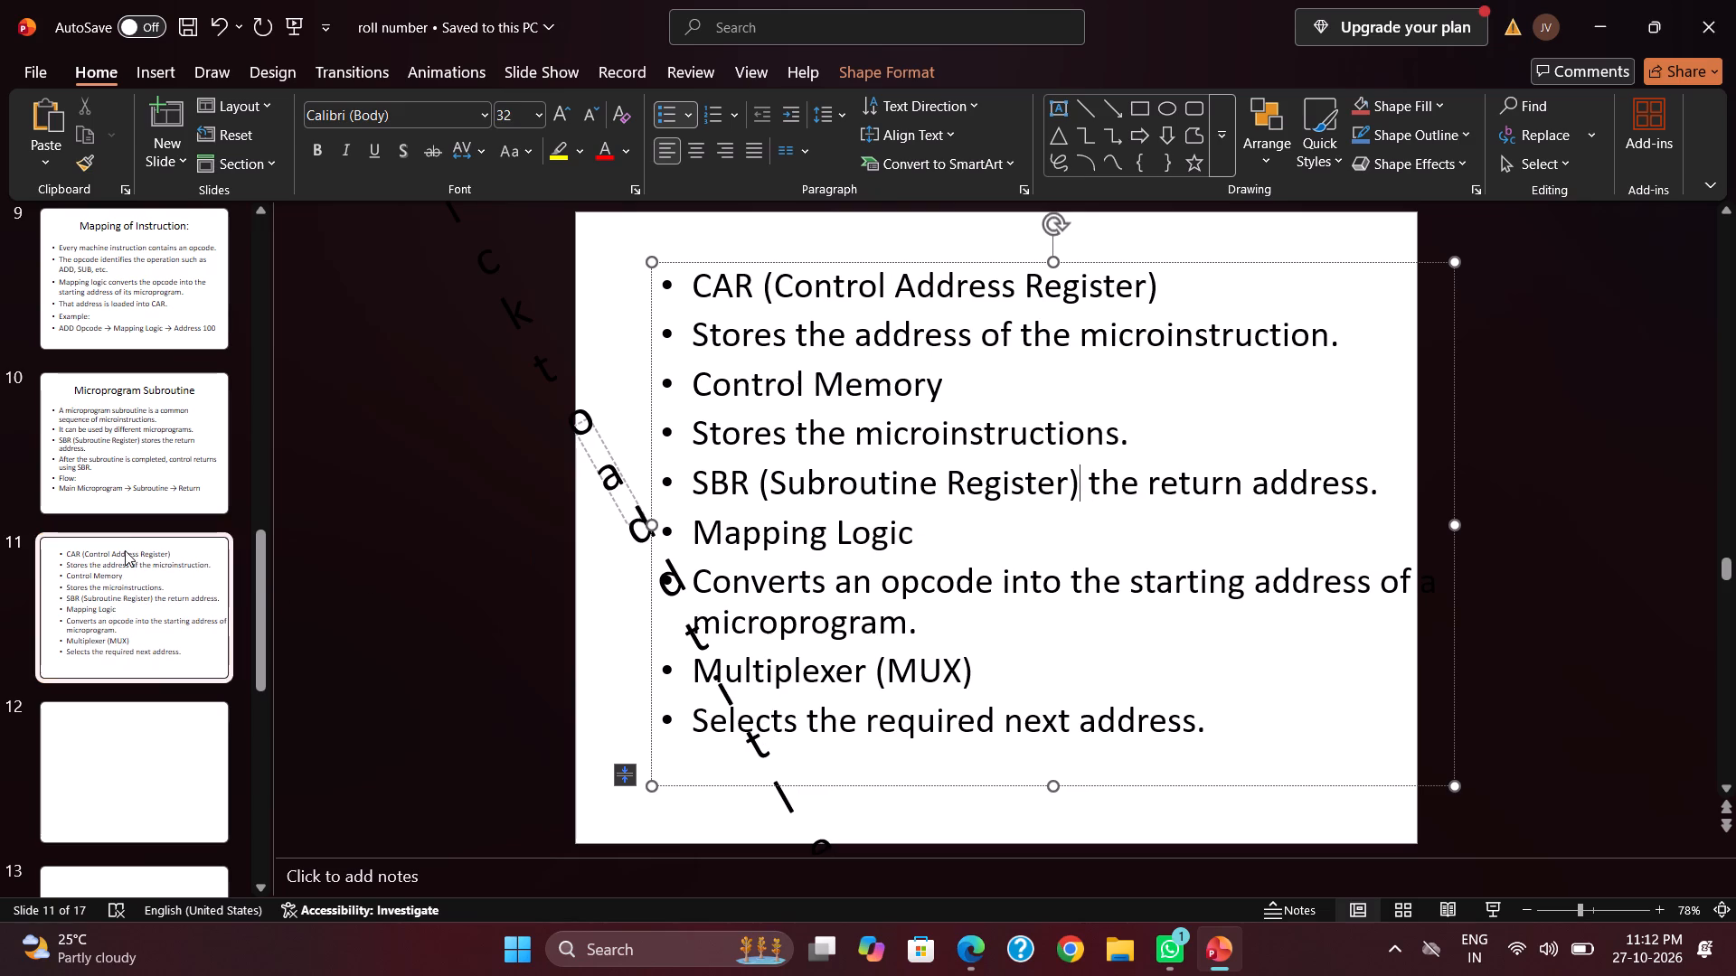
# Delete slide 11, which holds the component list and the tilted title placeholder.
pyautogui.click(127, 522)
pyautogui.click(128, 577)
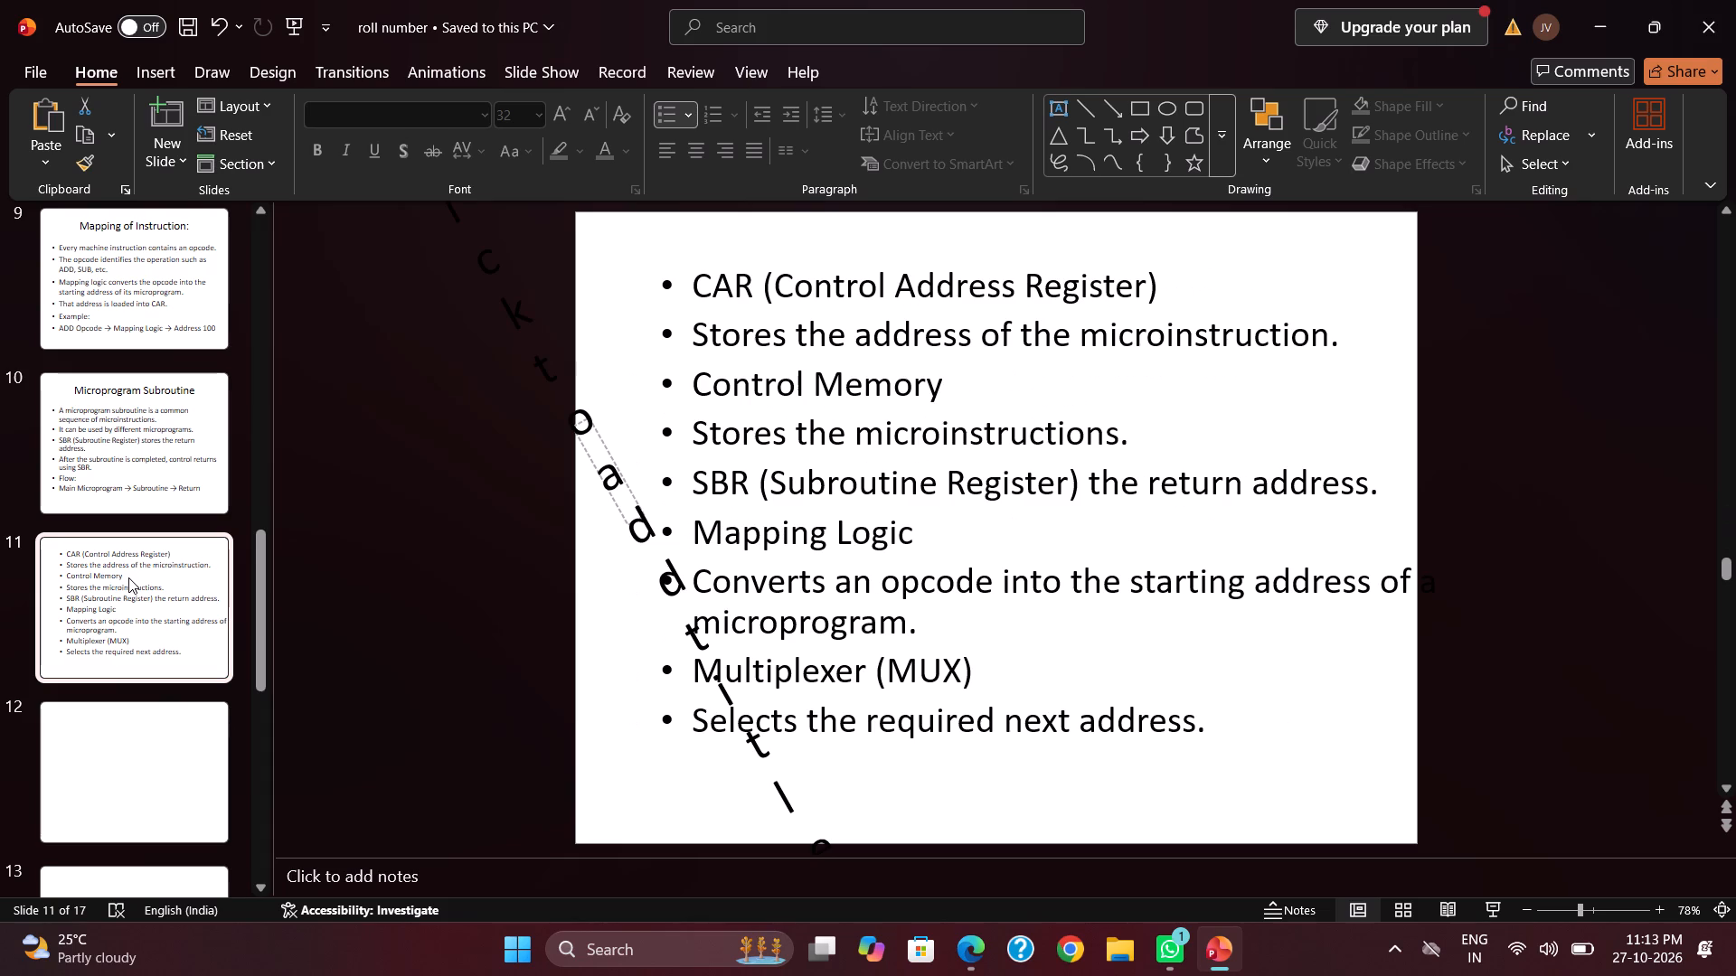
pyautogui.click(120, 577)
pyautogui.press('Delete')
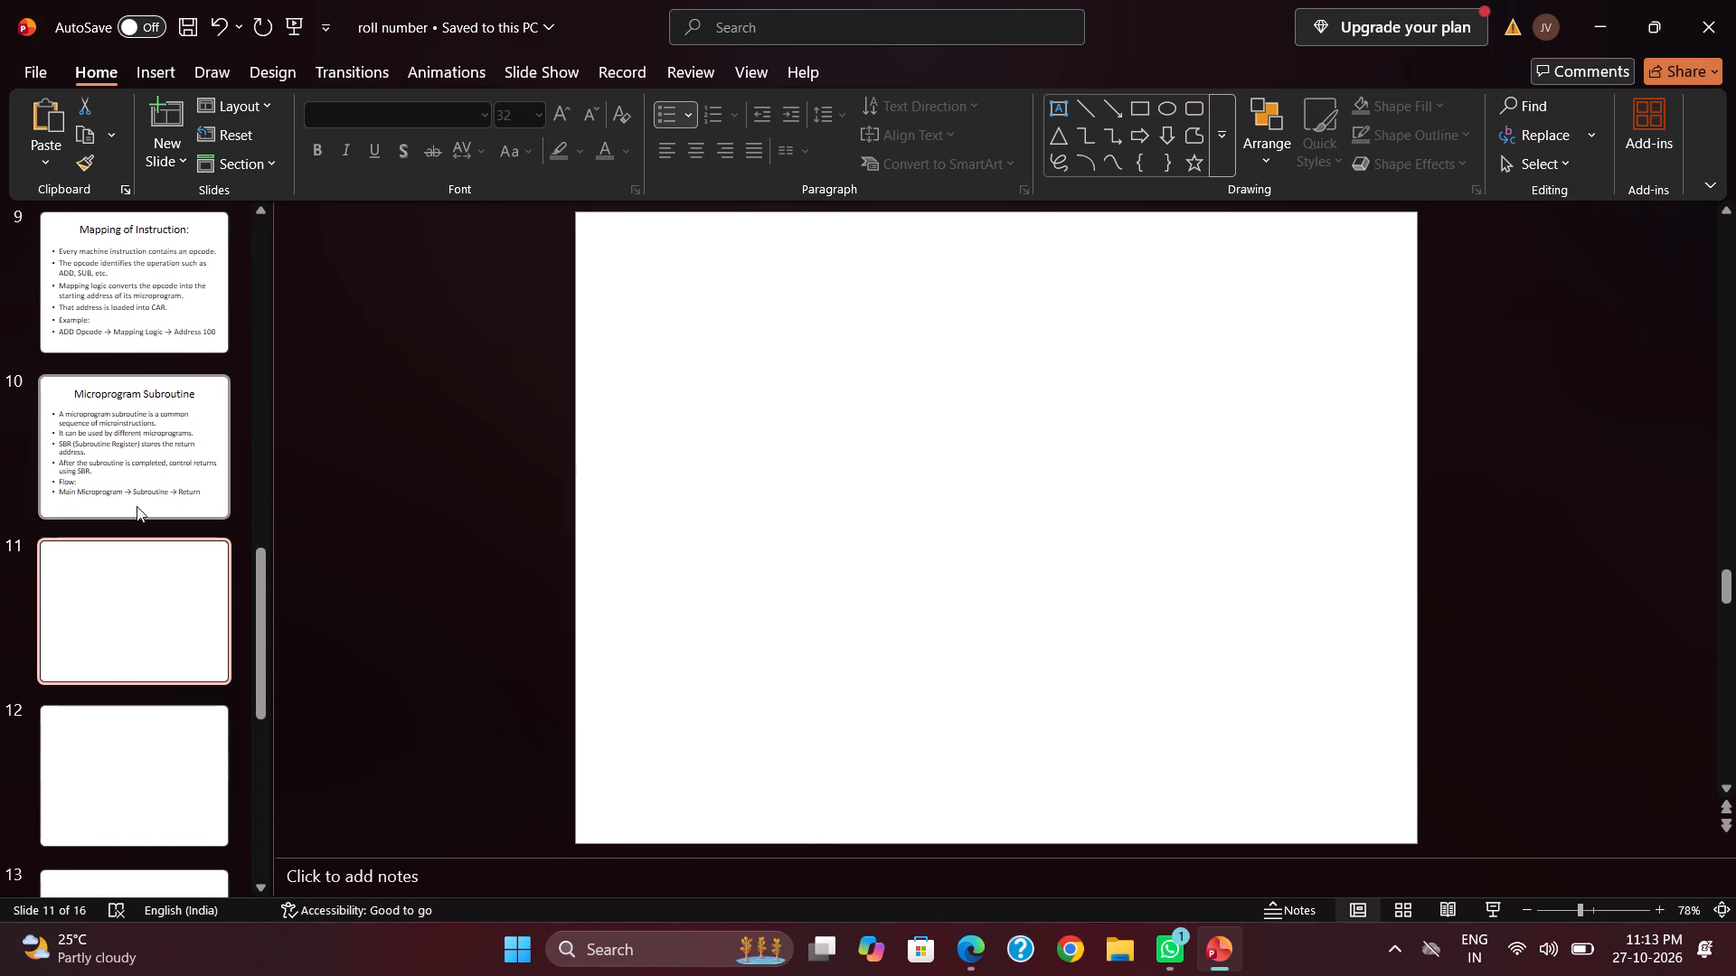
# Delete the blank-layout slide that directly follows the Microprogram Subroutine slide.
pyautogui.click(142, 485)
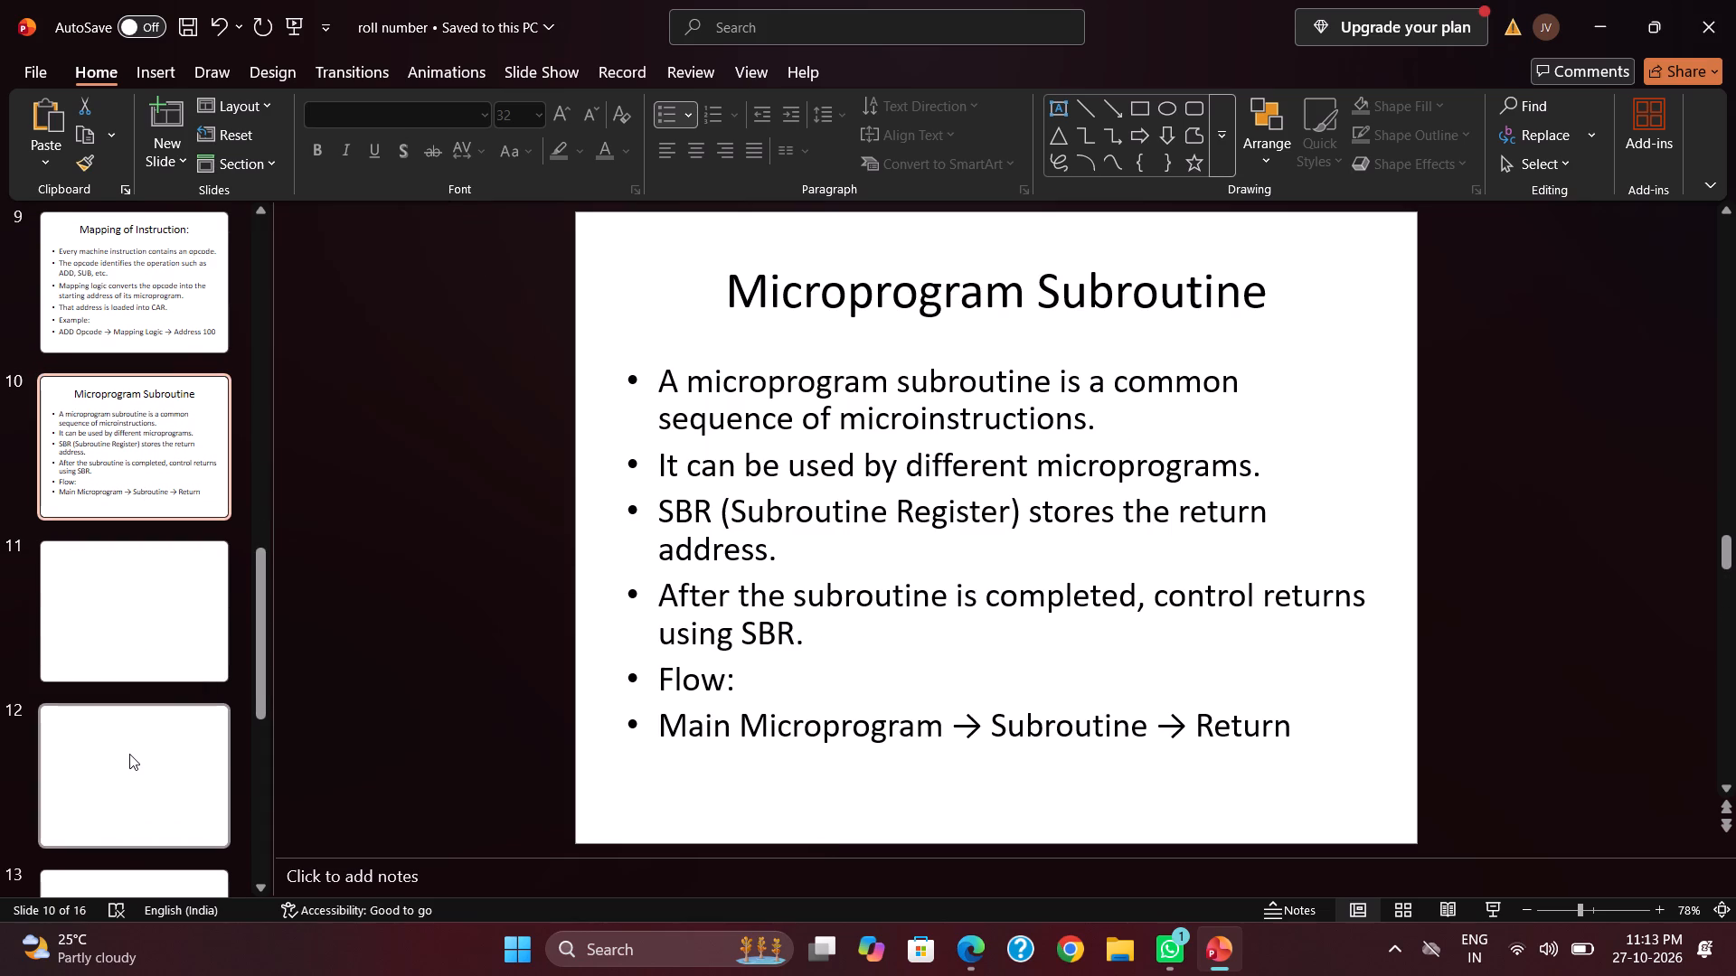
pyautogui.click(129, 754)
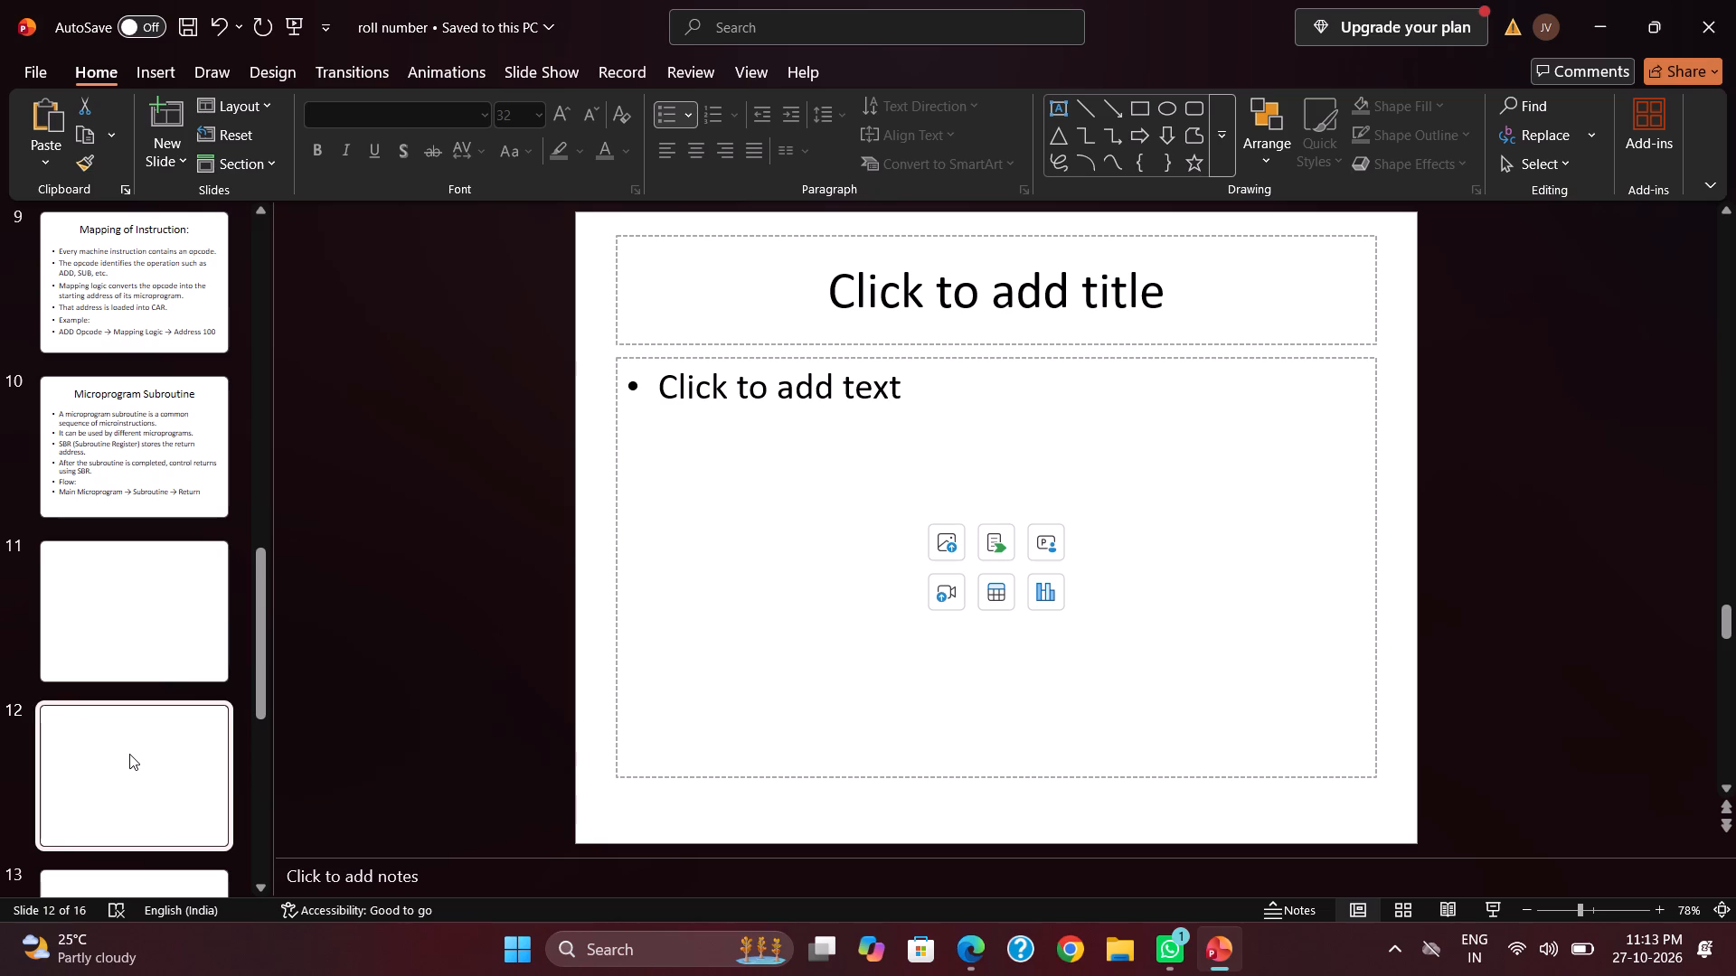
pyautogui.click(130, 611)
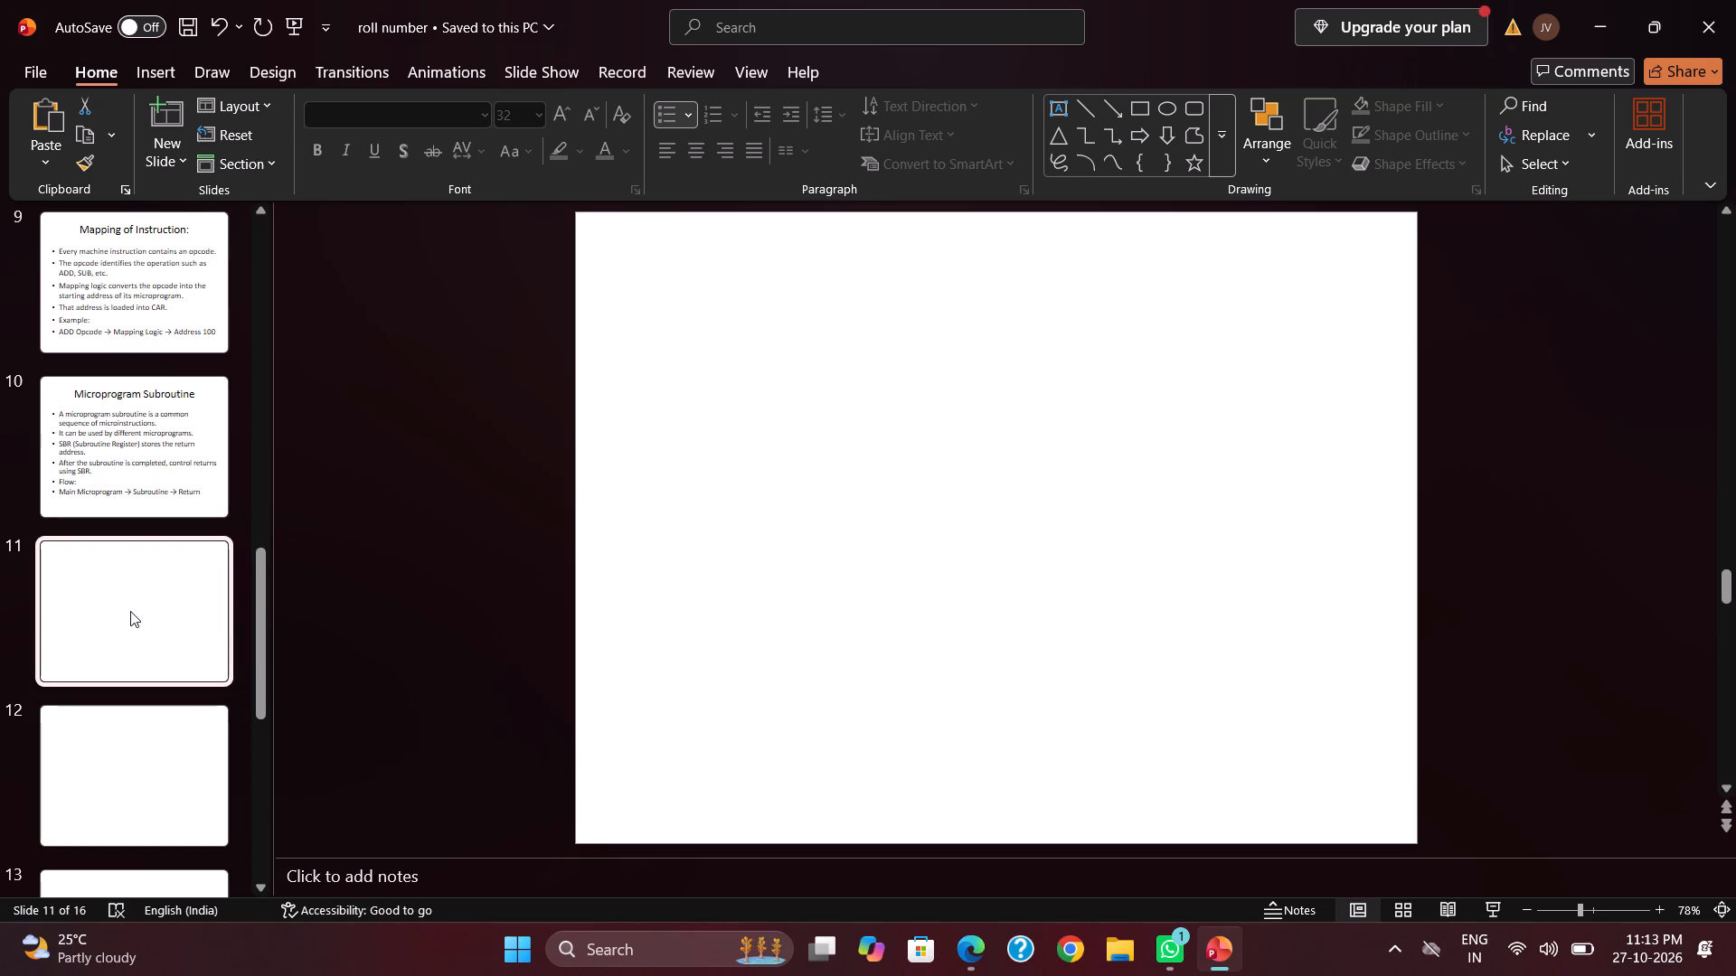
pyautogui.press('Delete')
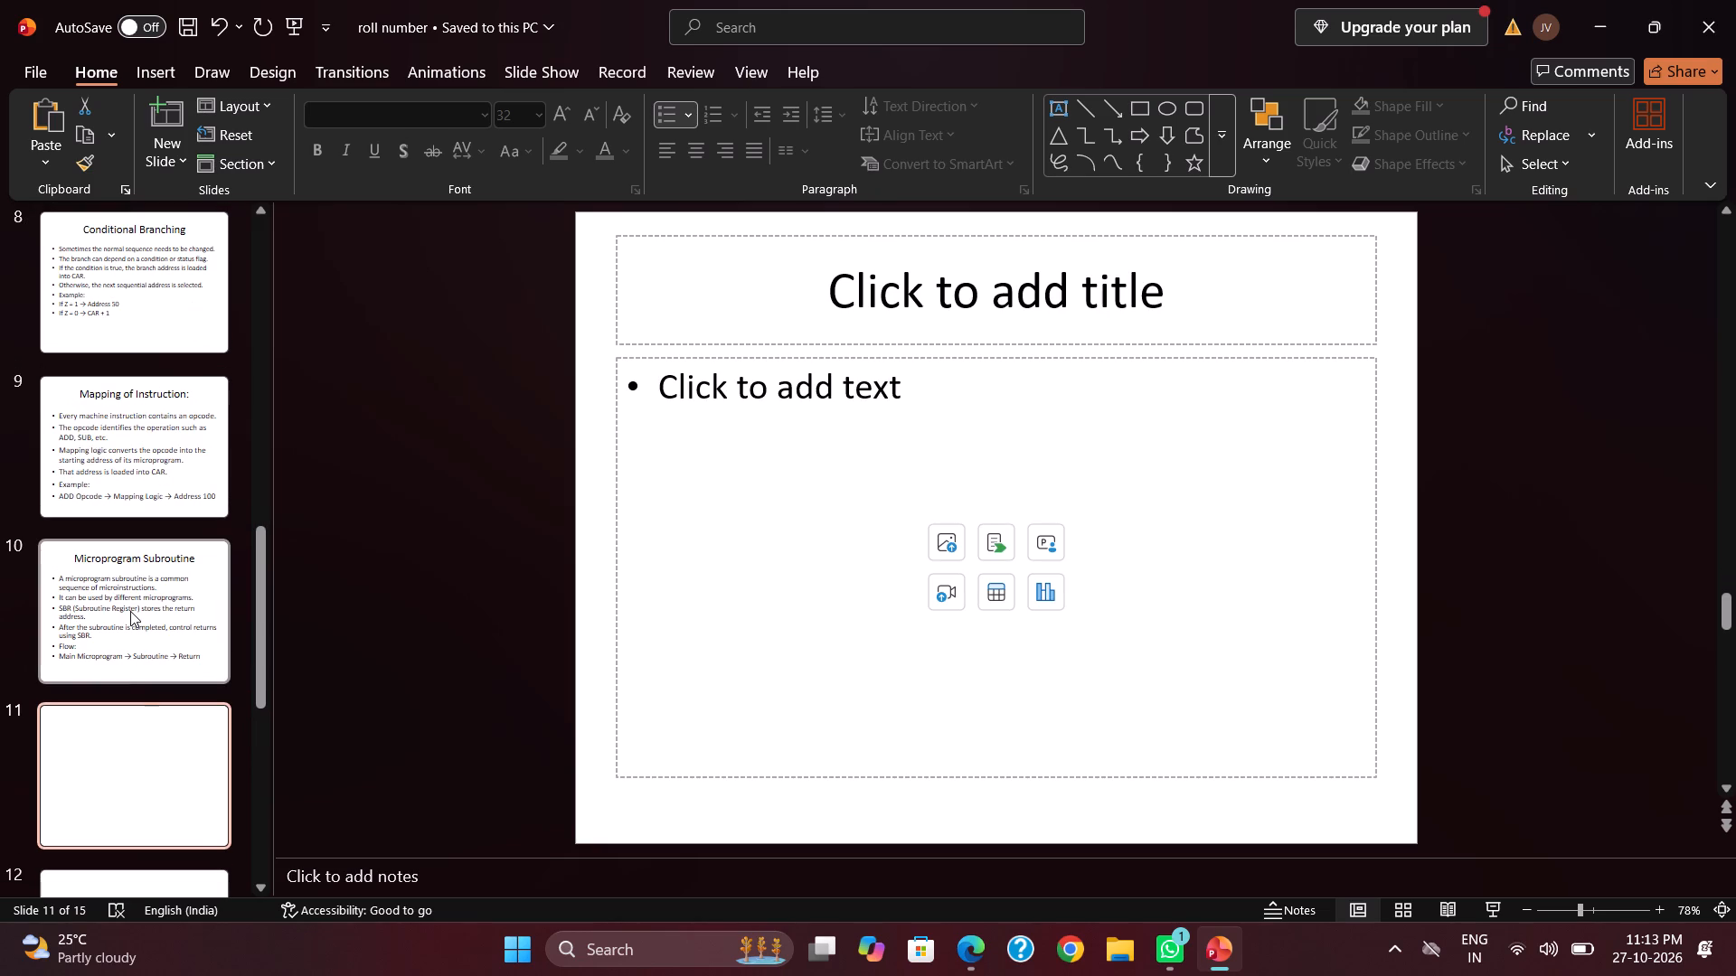
# Insert a new slide with the Blank layout after slide 11.
pyautogui.click(157, 72)
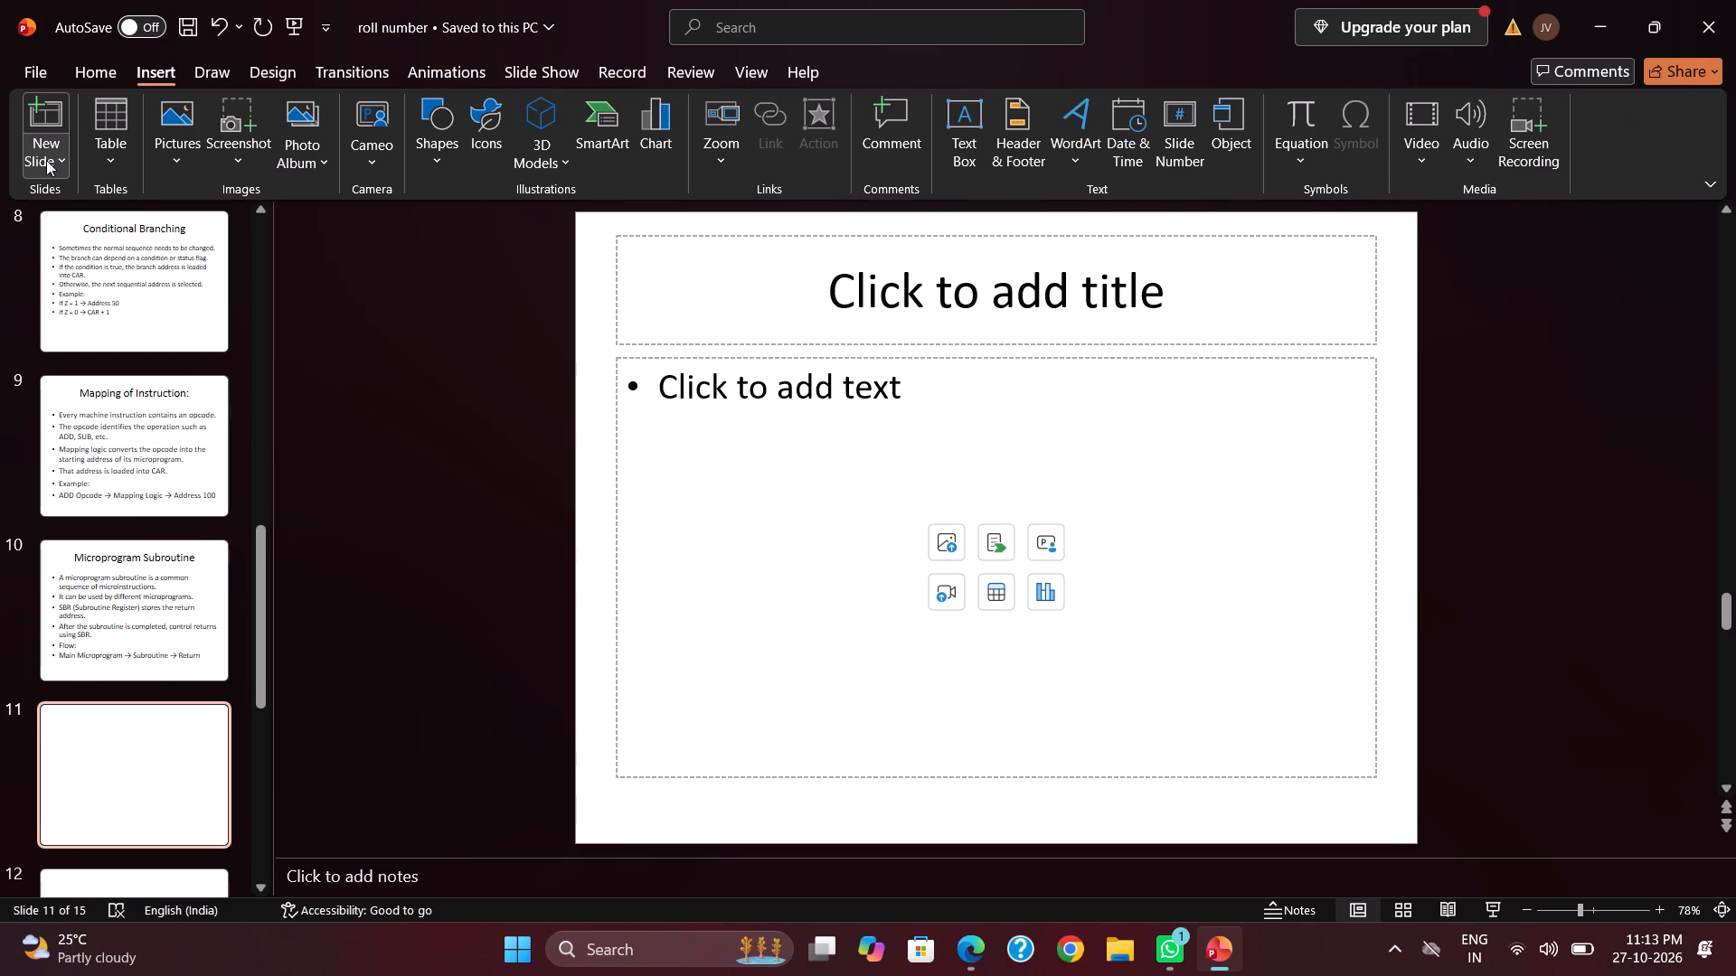
pyautogui.click(46, 160)
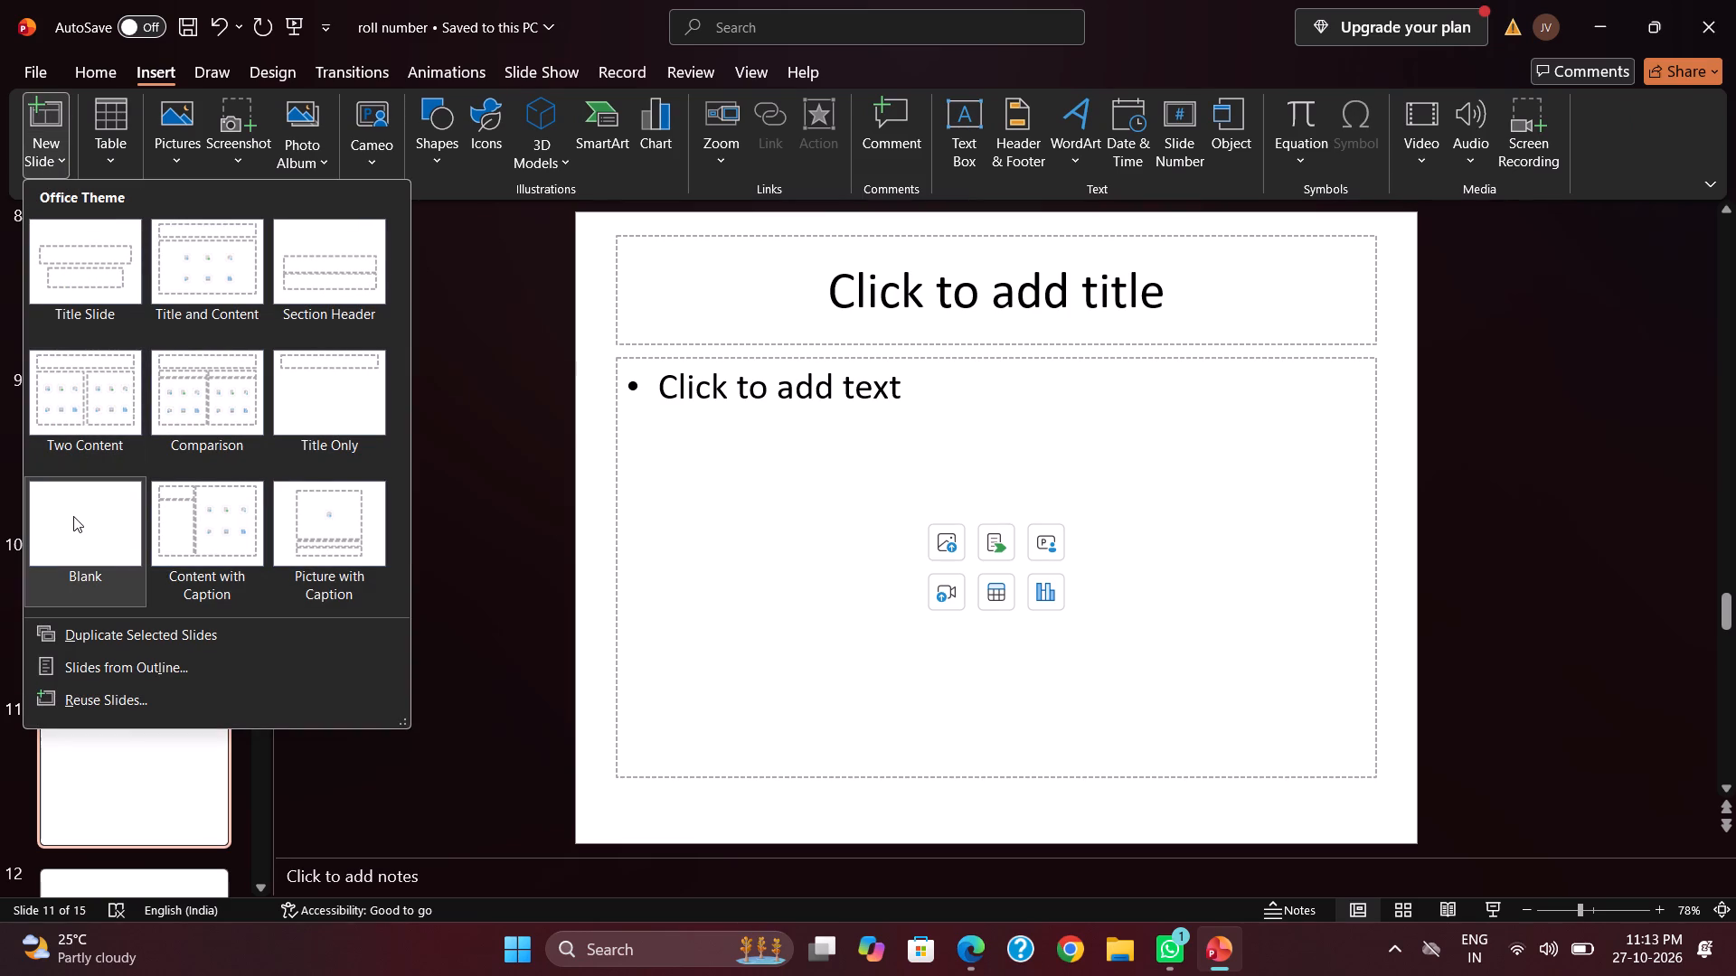
pyautogui.click(74, 532)
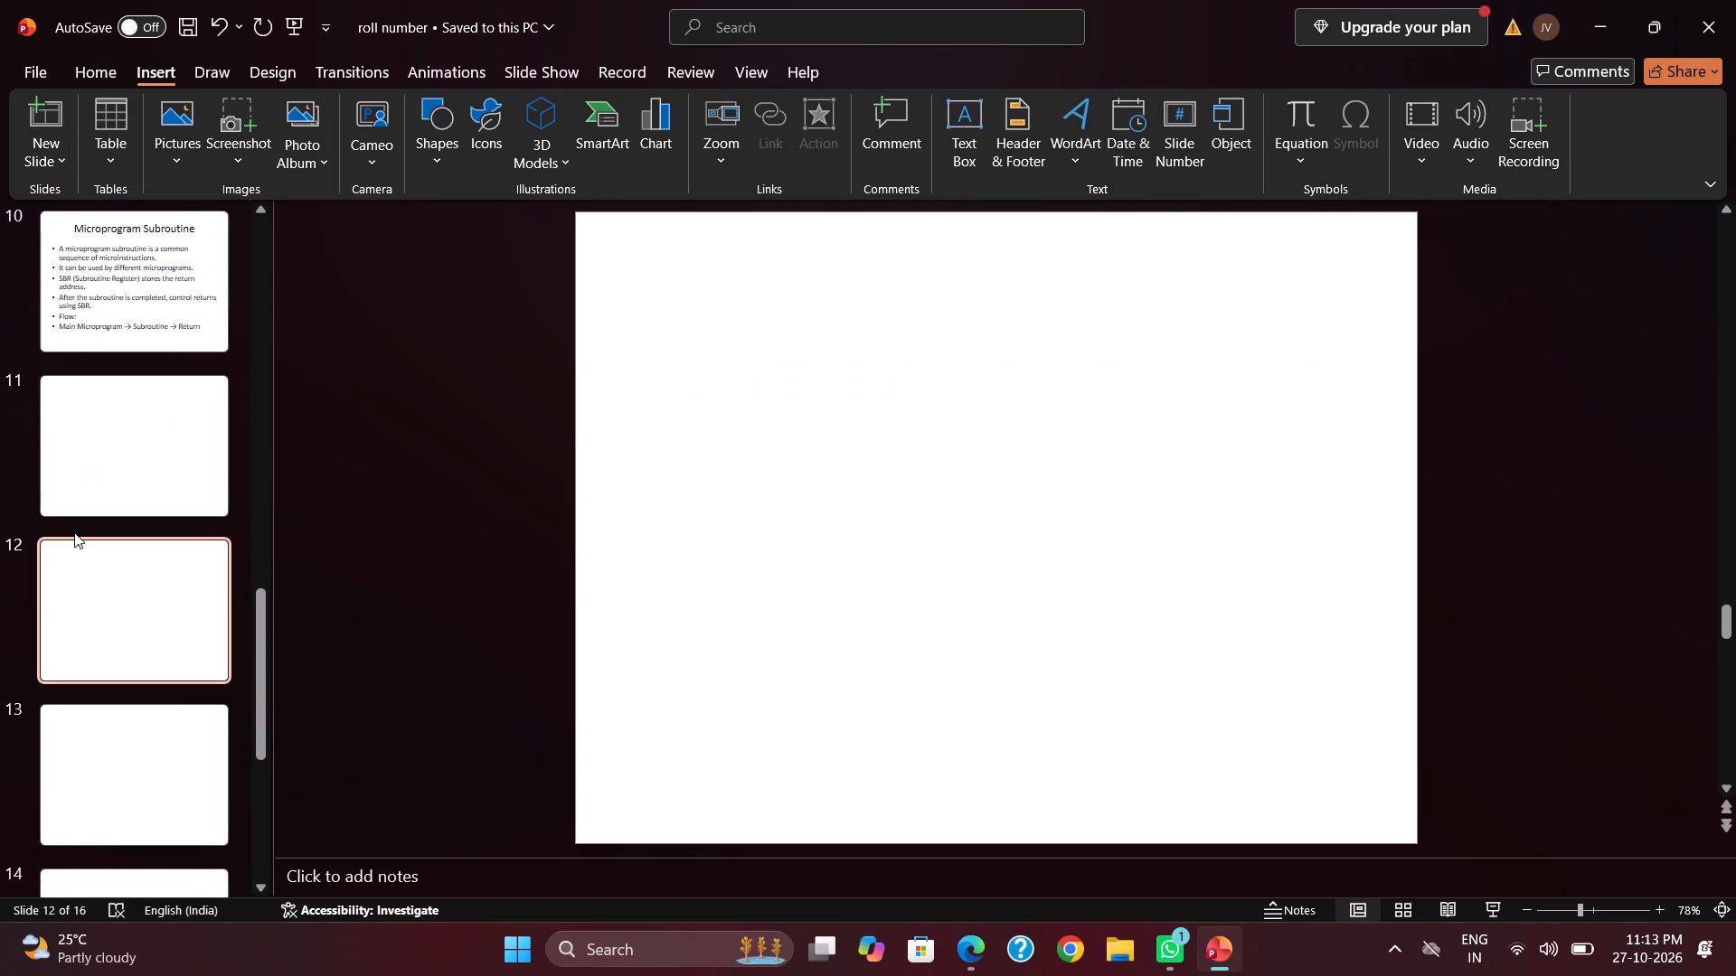
# Return to slide 11, the empty title-and-content slide after Microprogram Subroutine.
pyautogui.click(145, 471)
pyautogui.click(146, 596)
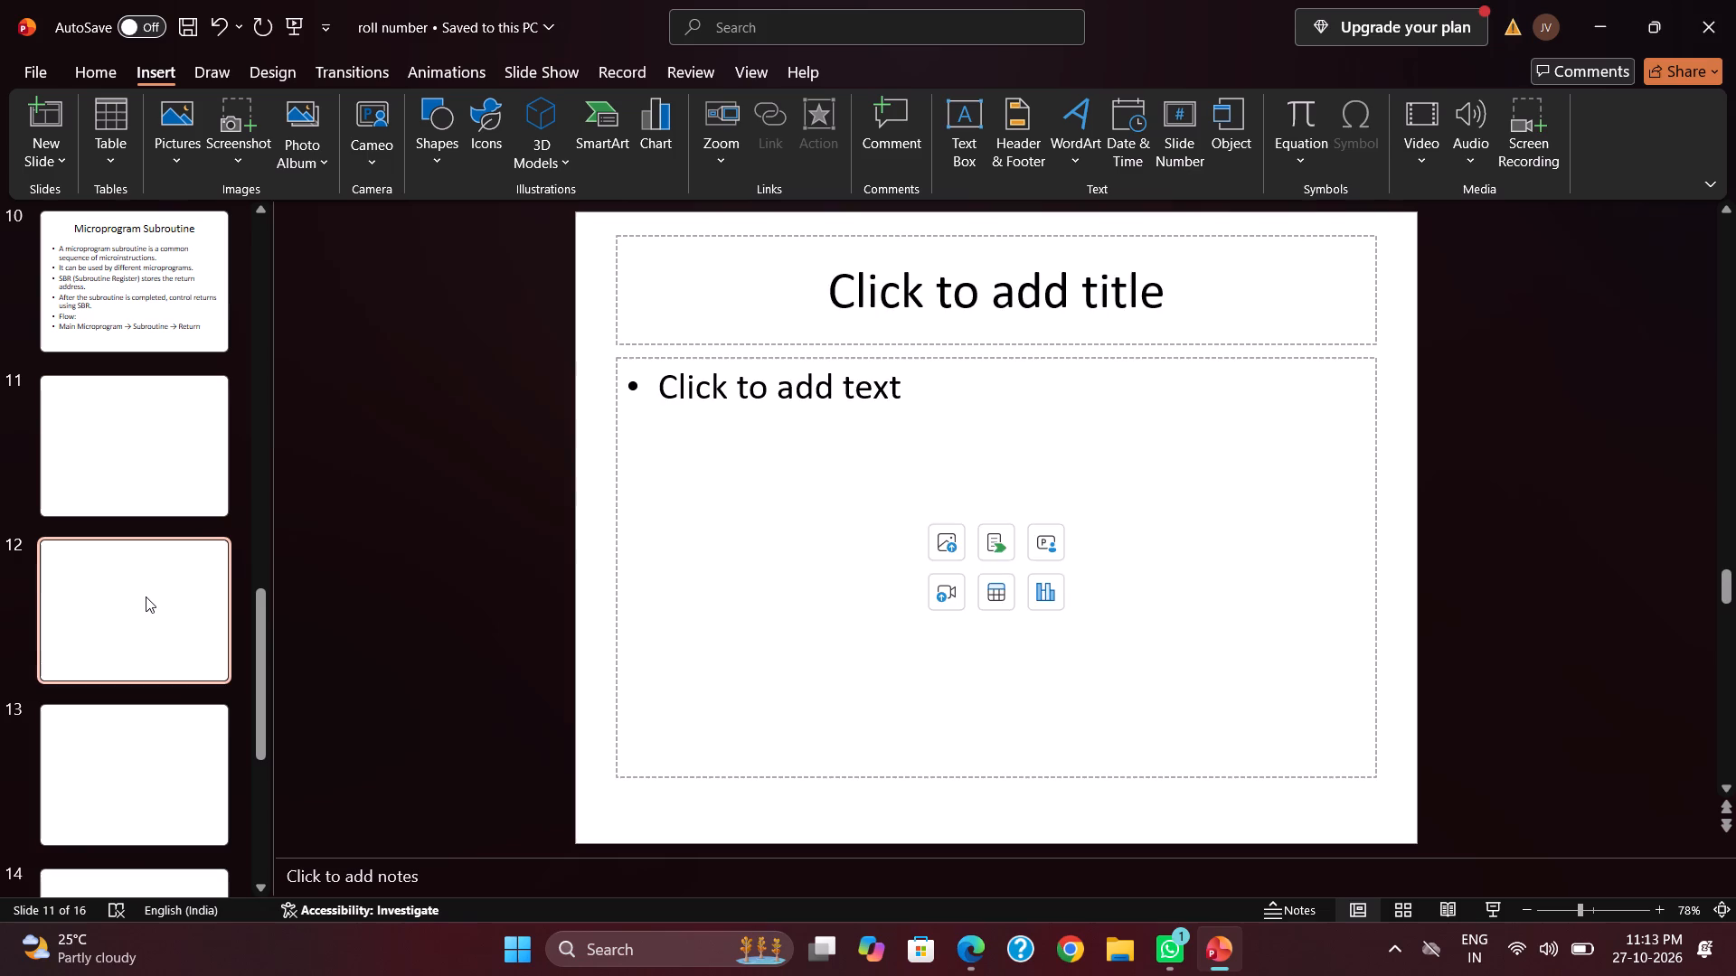
pyautogui.click(146, 495)
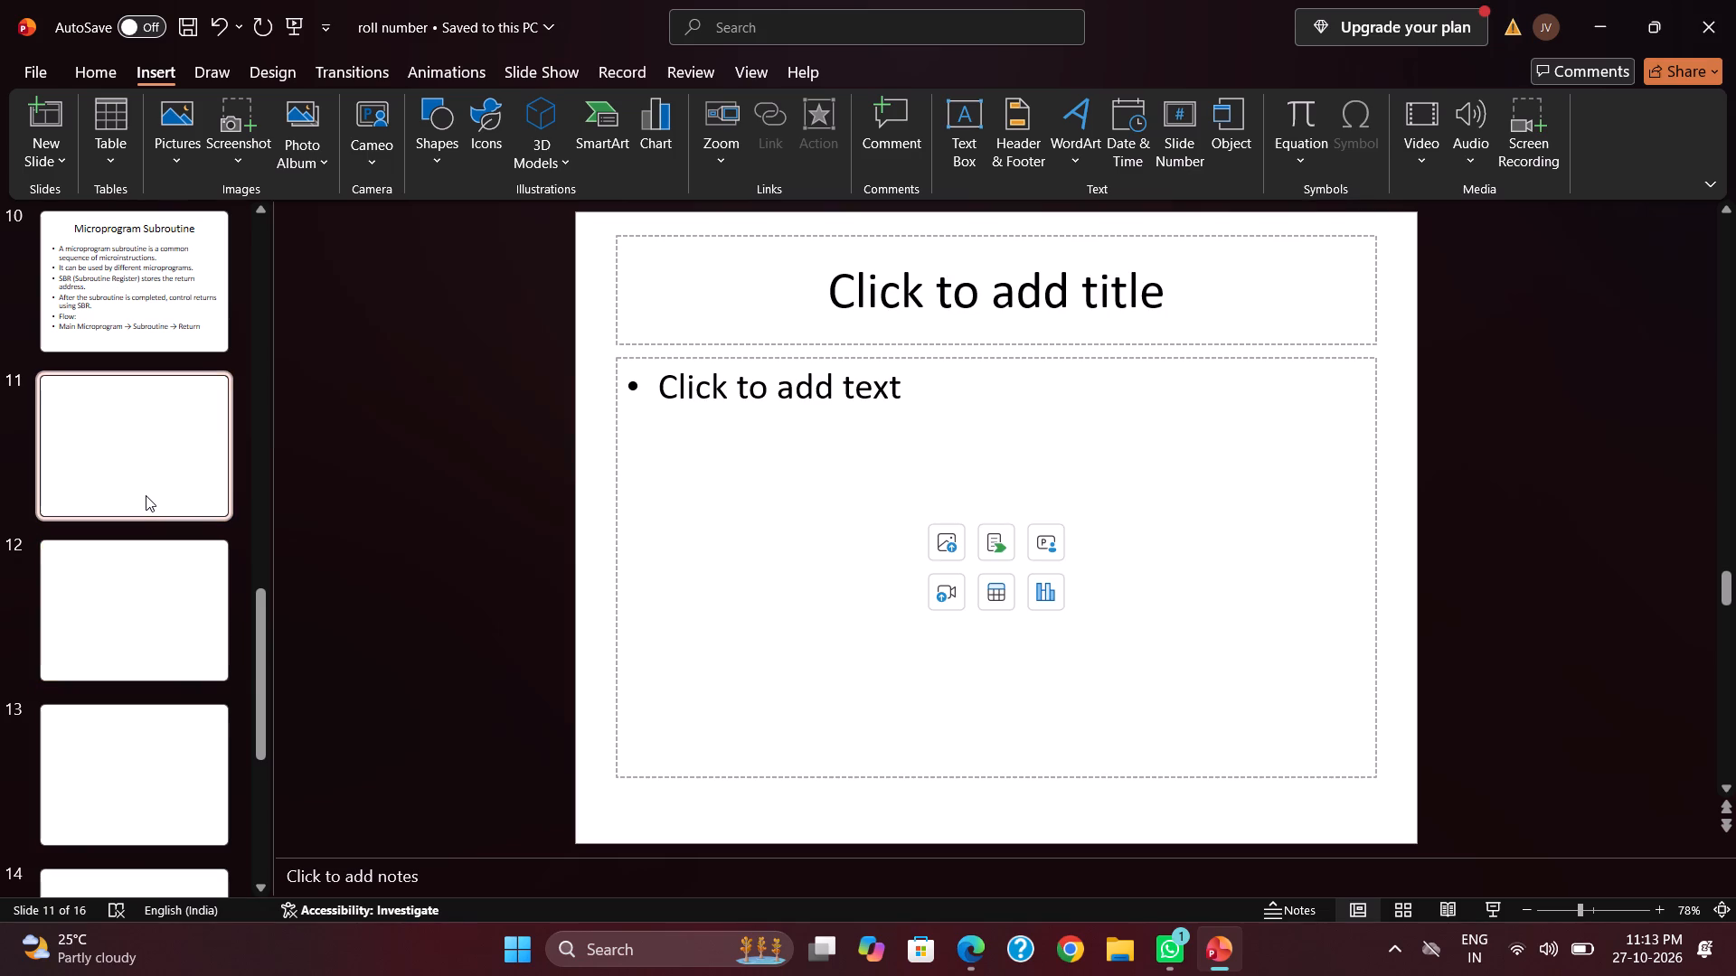
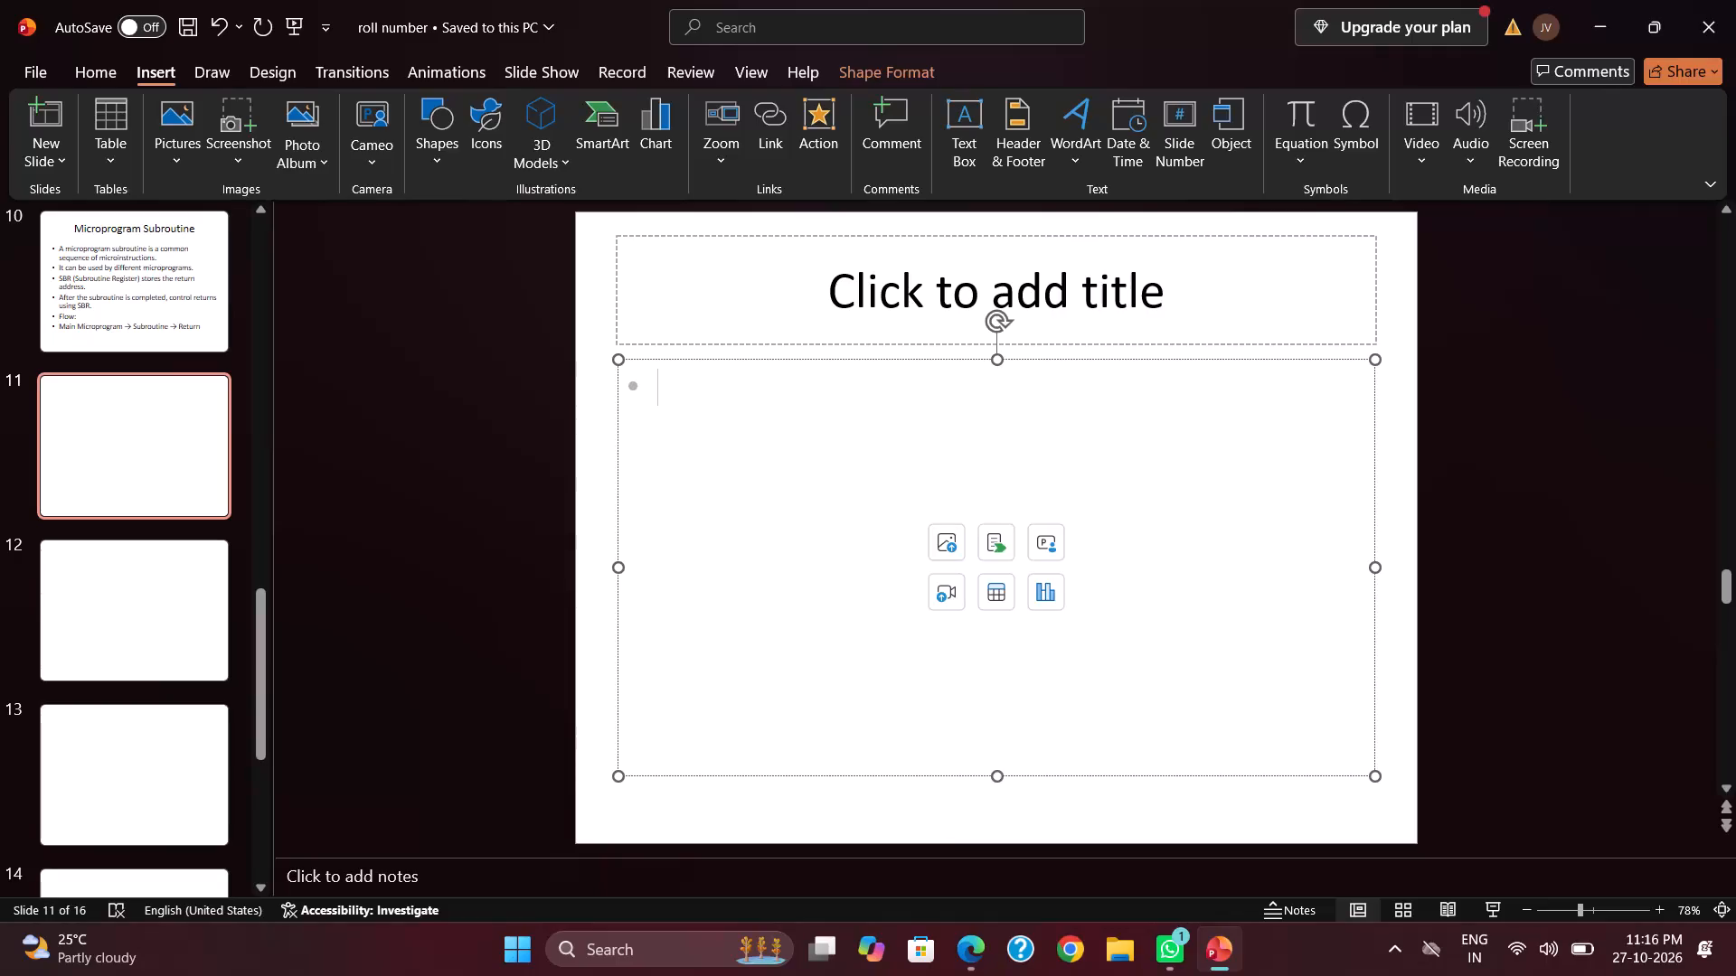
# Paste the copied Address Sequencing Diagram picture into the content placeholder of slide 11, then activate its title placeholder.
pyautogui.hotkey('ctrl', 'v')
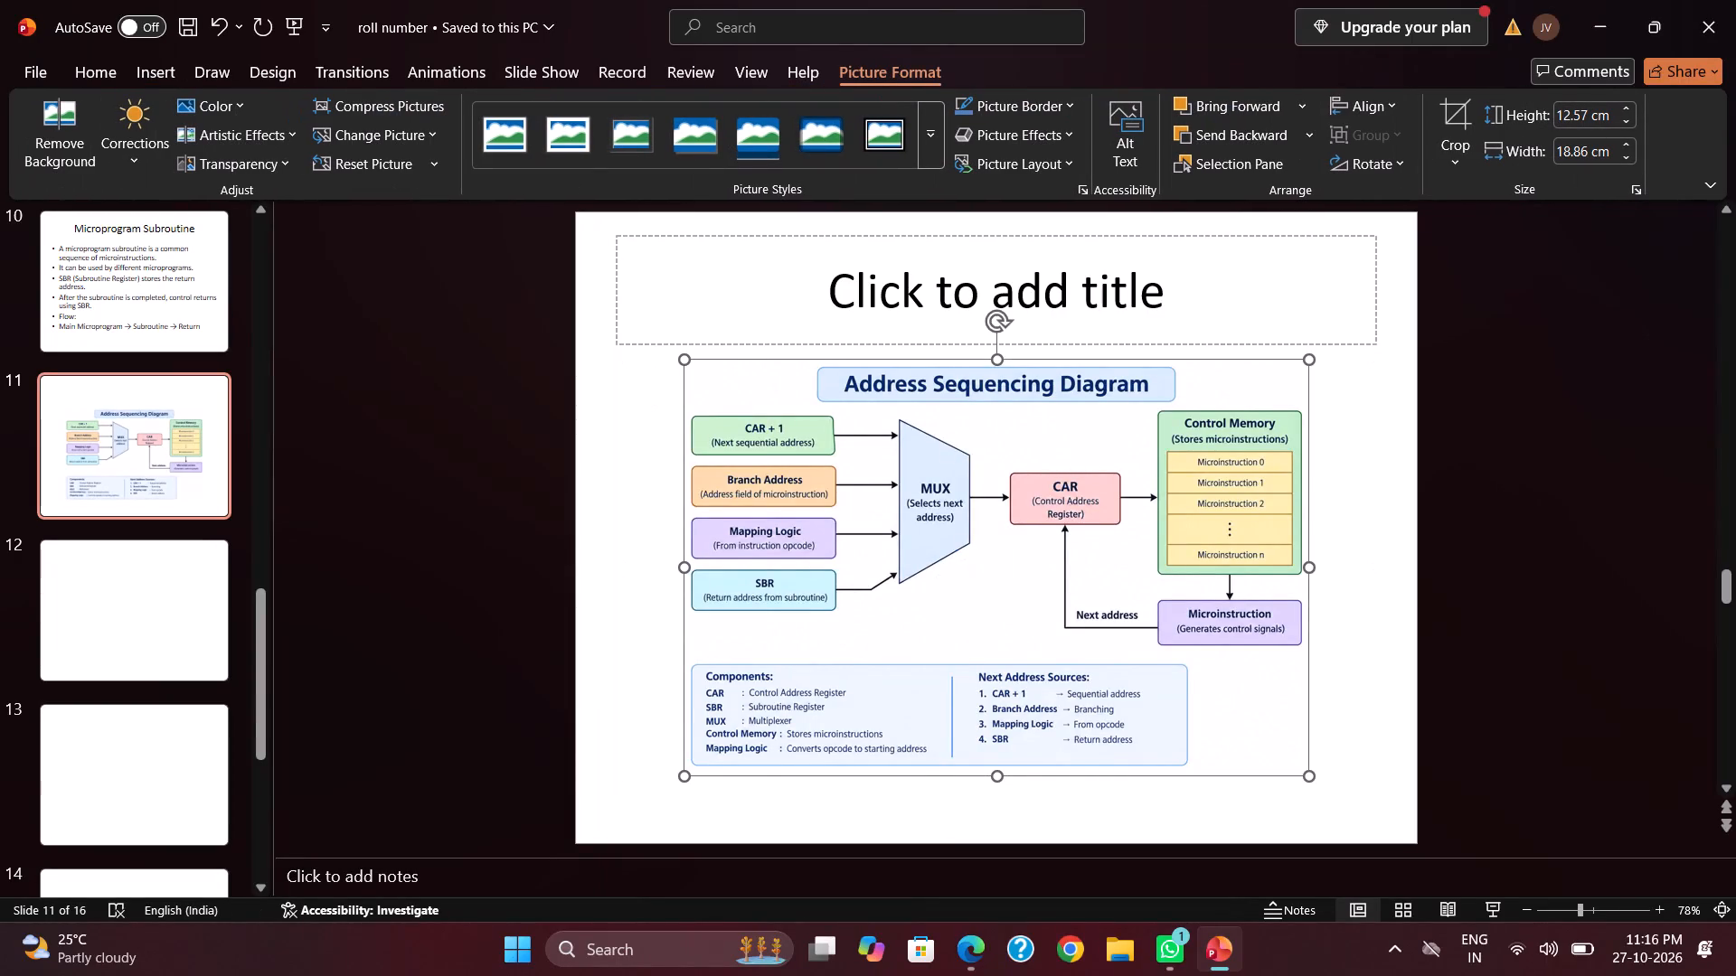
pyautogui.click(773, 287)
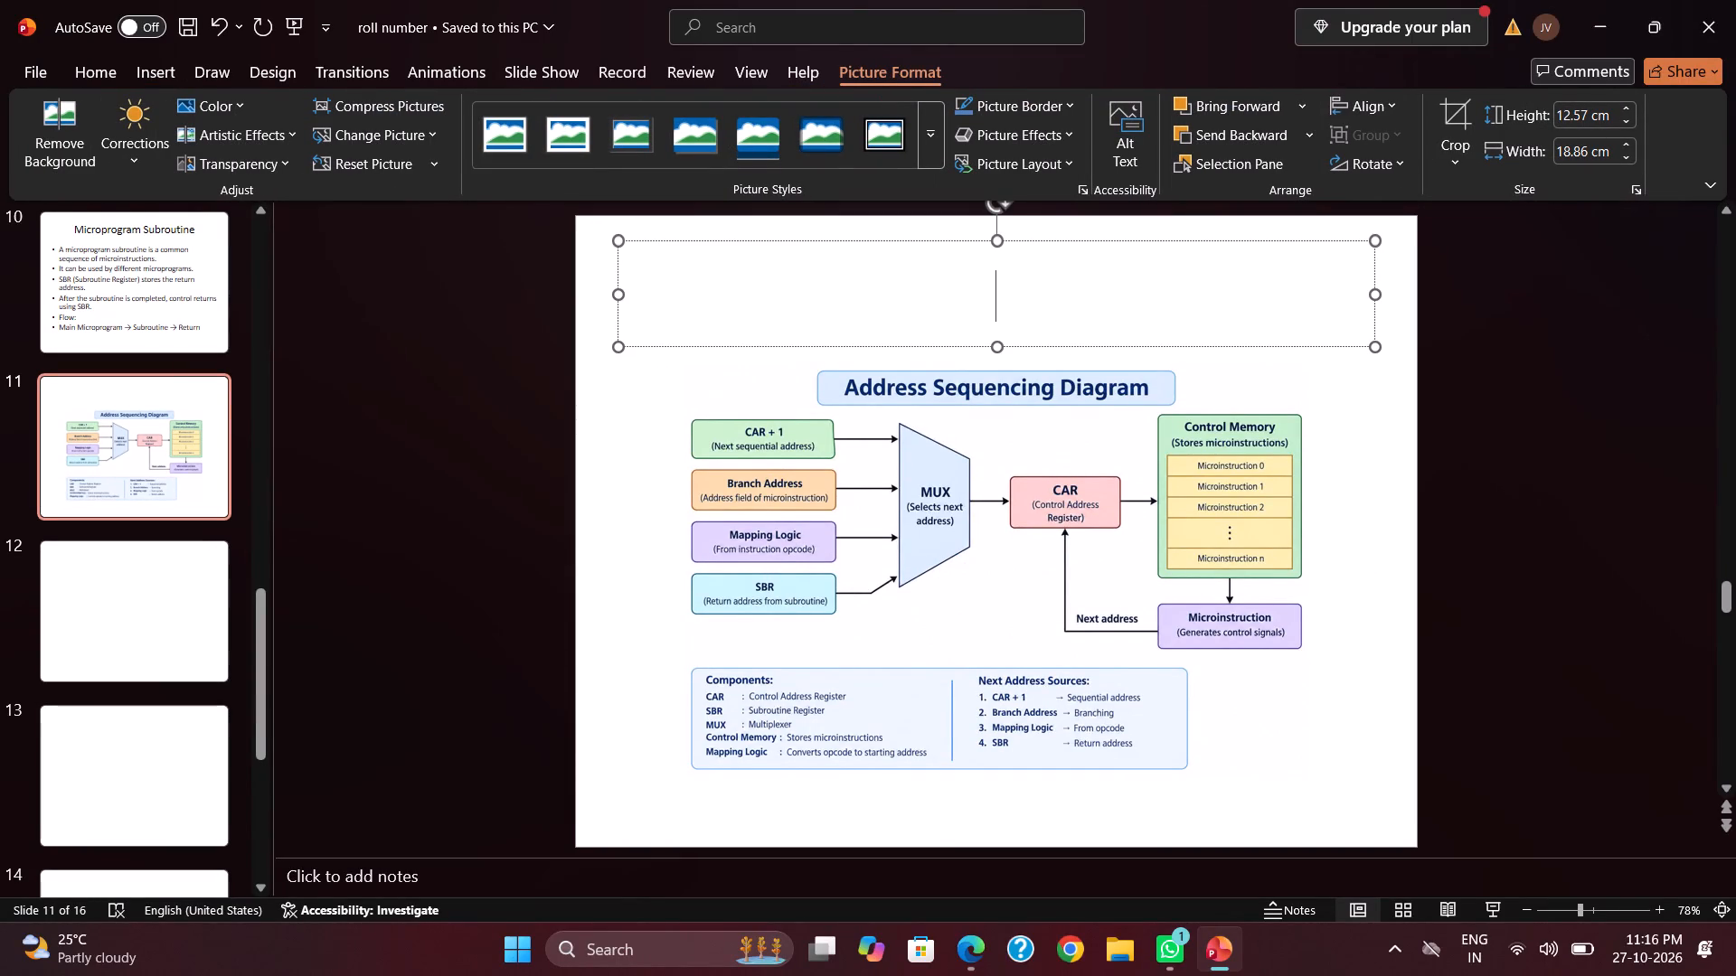
# Paste the copied Address Sequencing Diagram picture onto the blank slide 12.
pyautogui.click(135, 587)
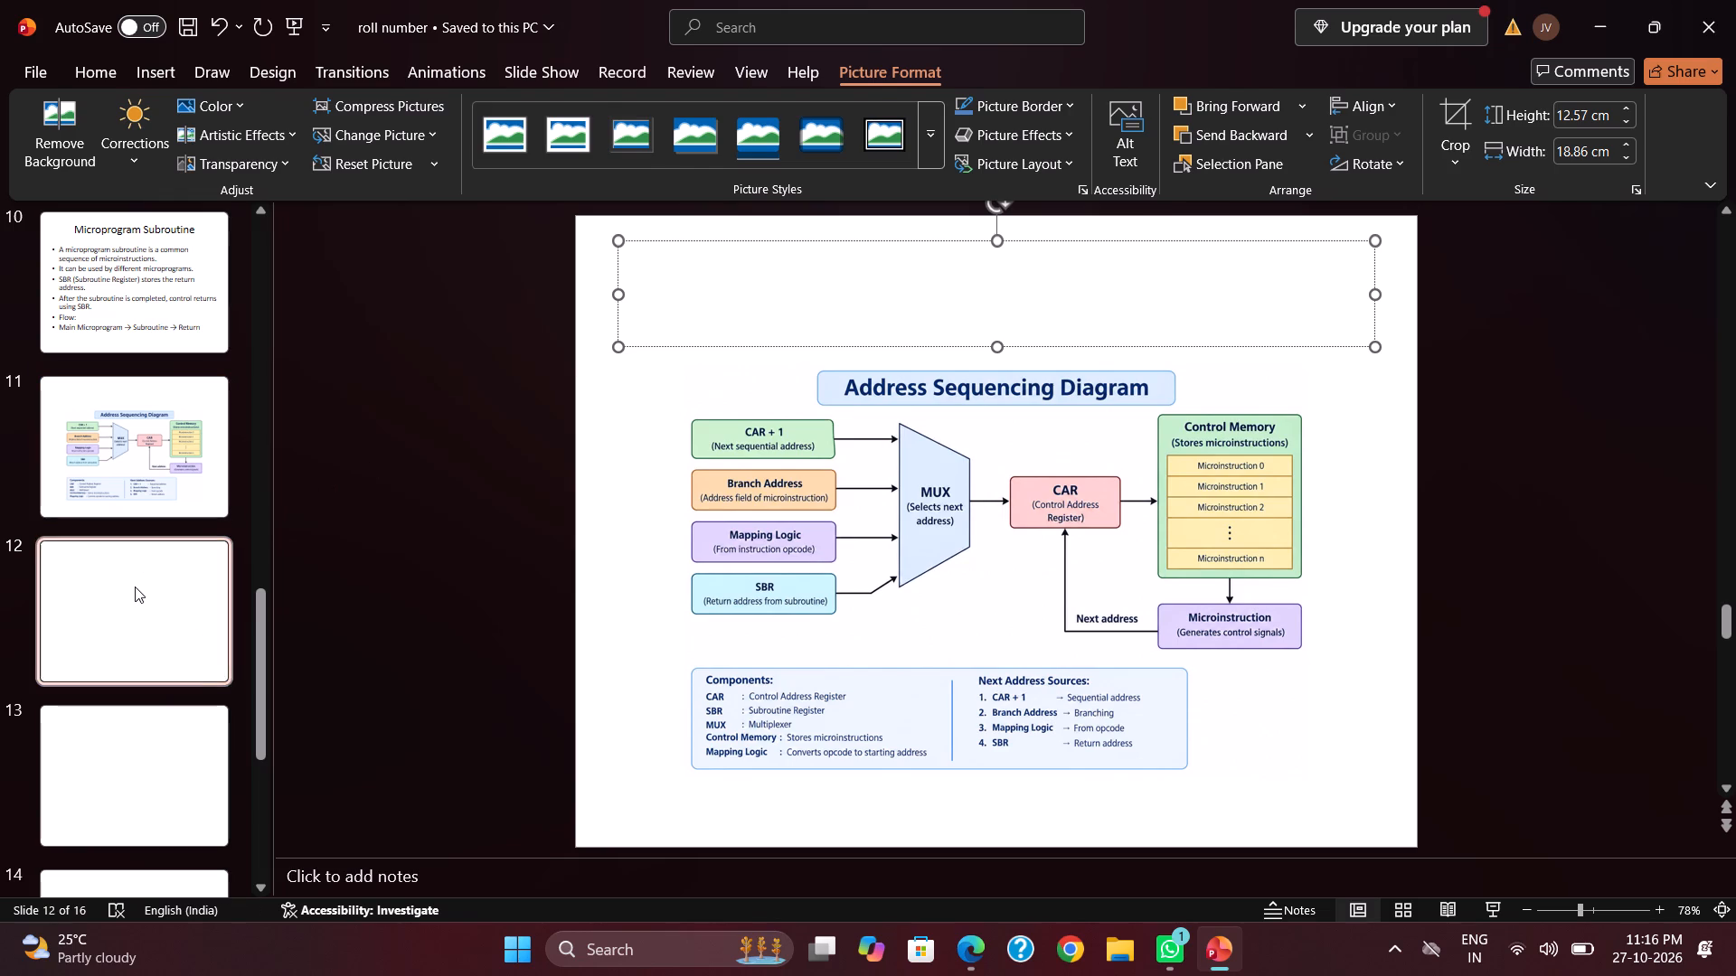
pyautogui.hotkey('ctrl', 'v')
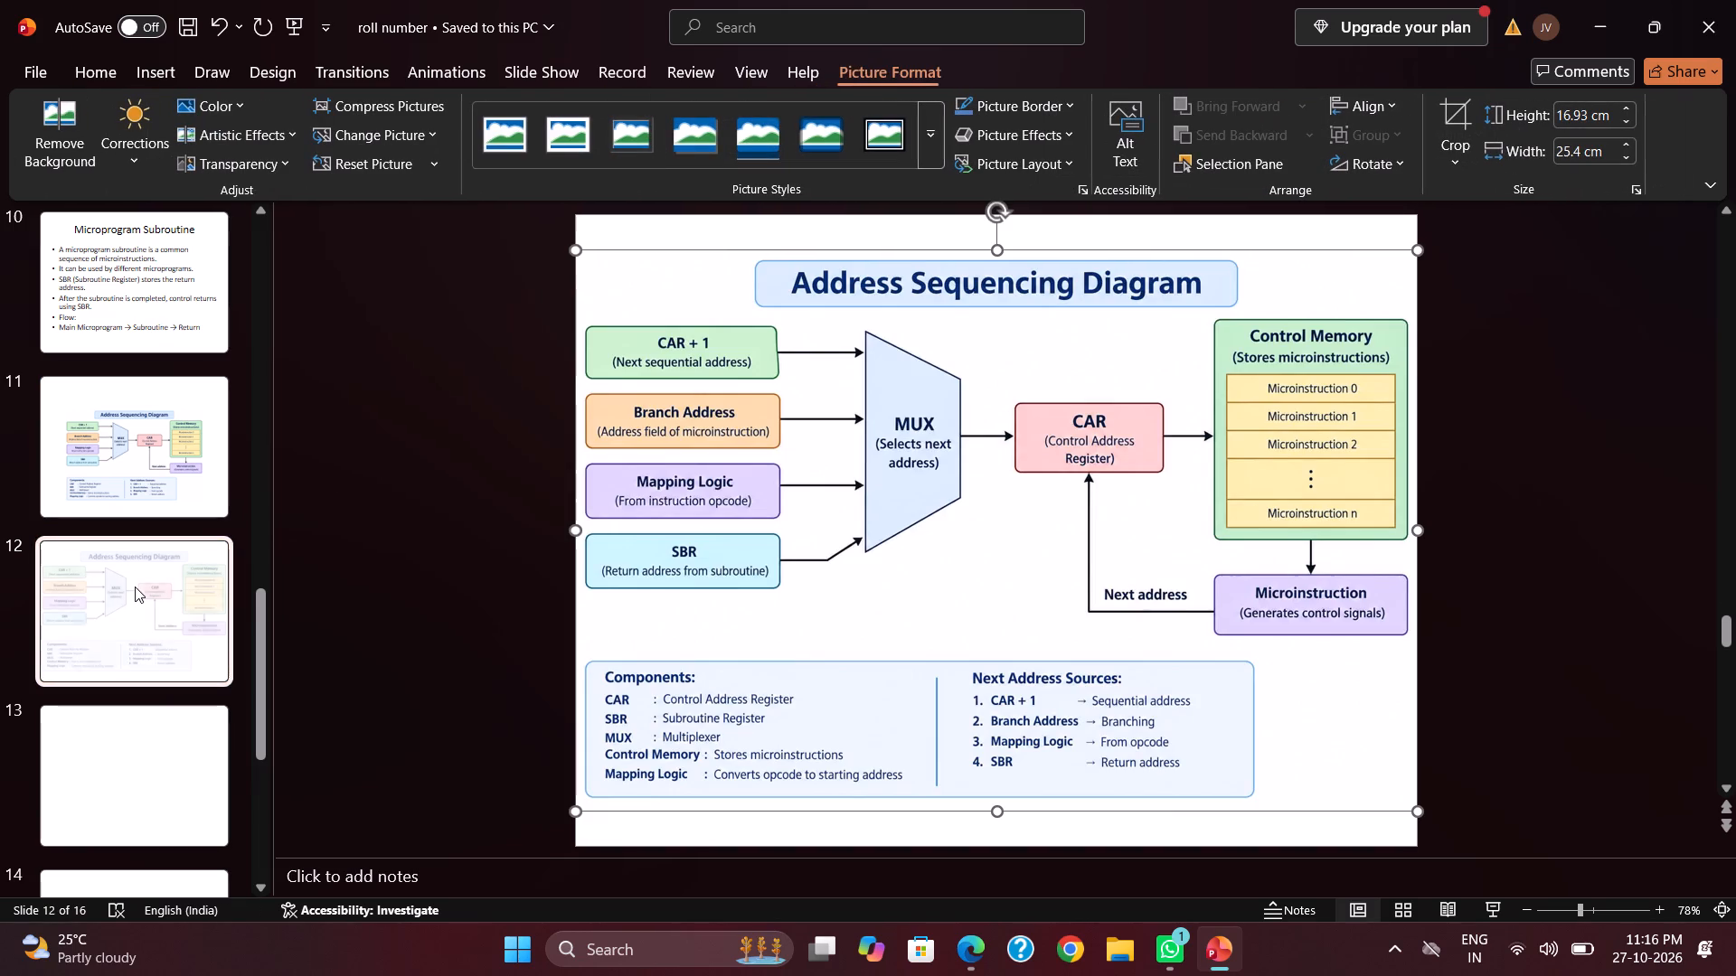
# Delete slide 11, which holds the smaller diagram below an empty title placeholder.
pyautogui.click(137, 487)
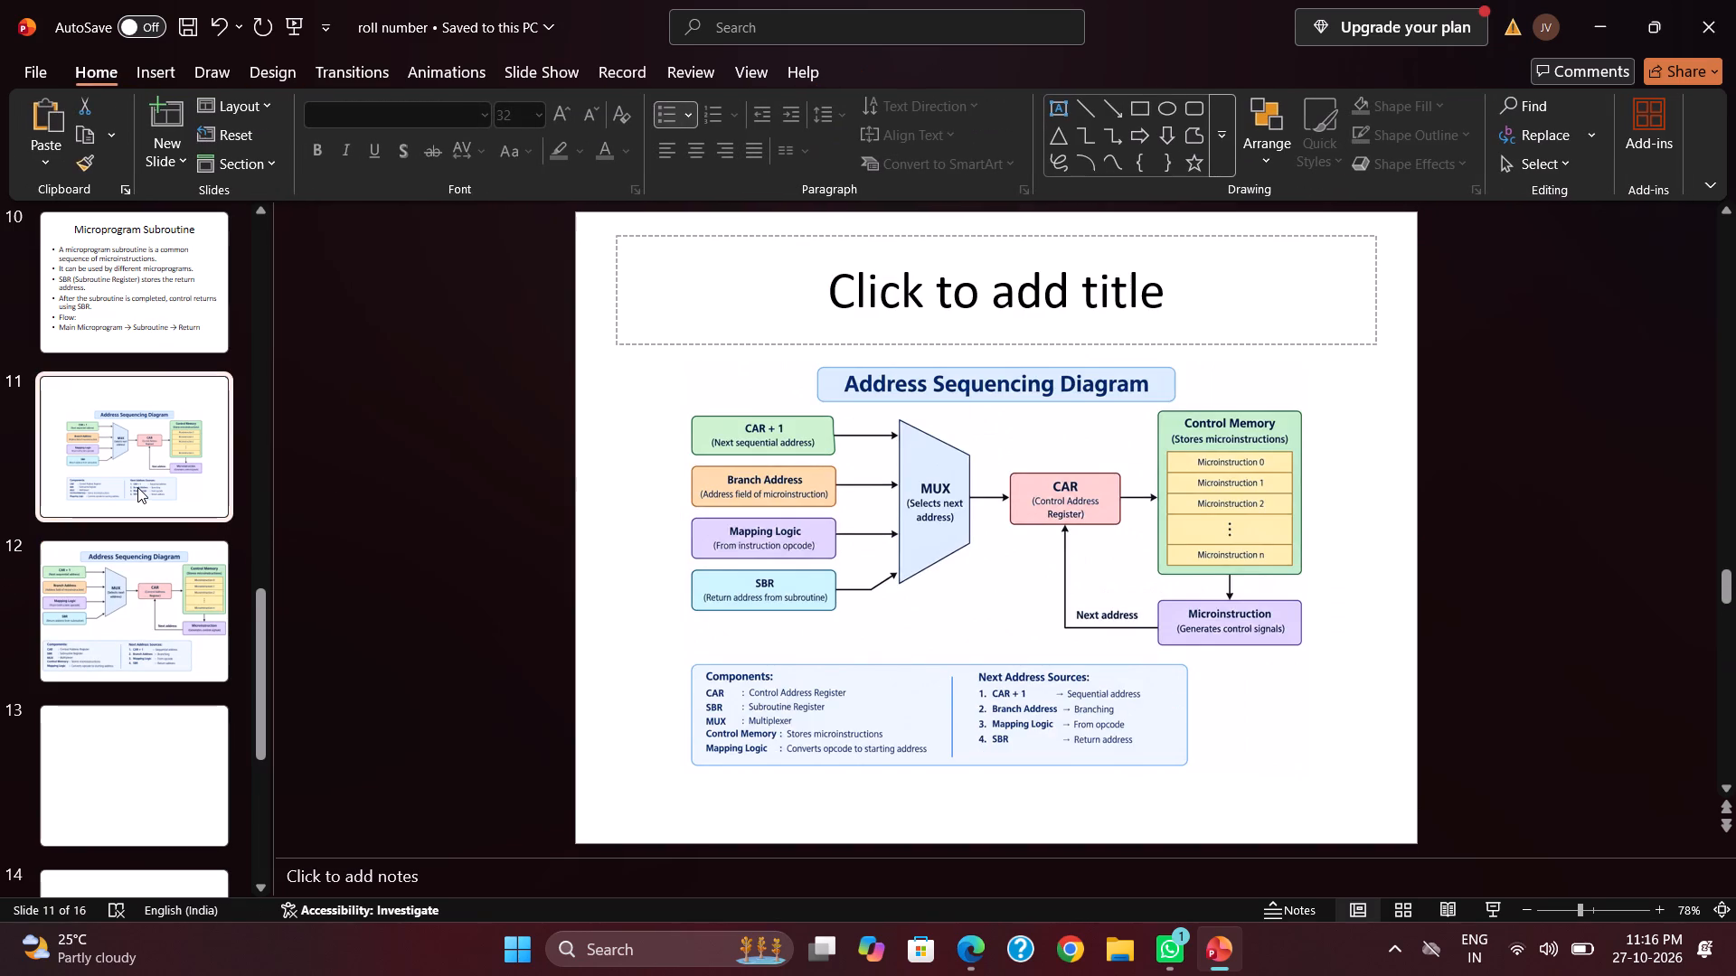
pyautogui.press('Delete')
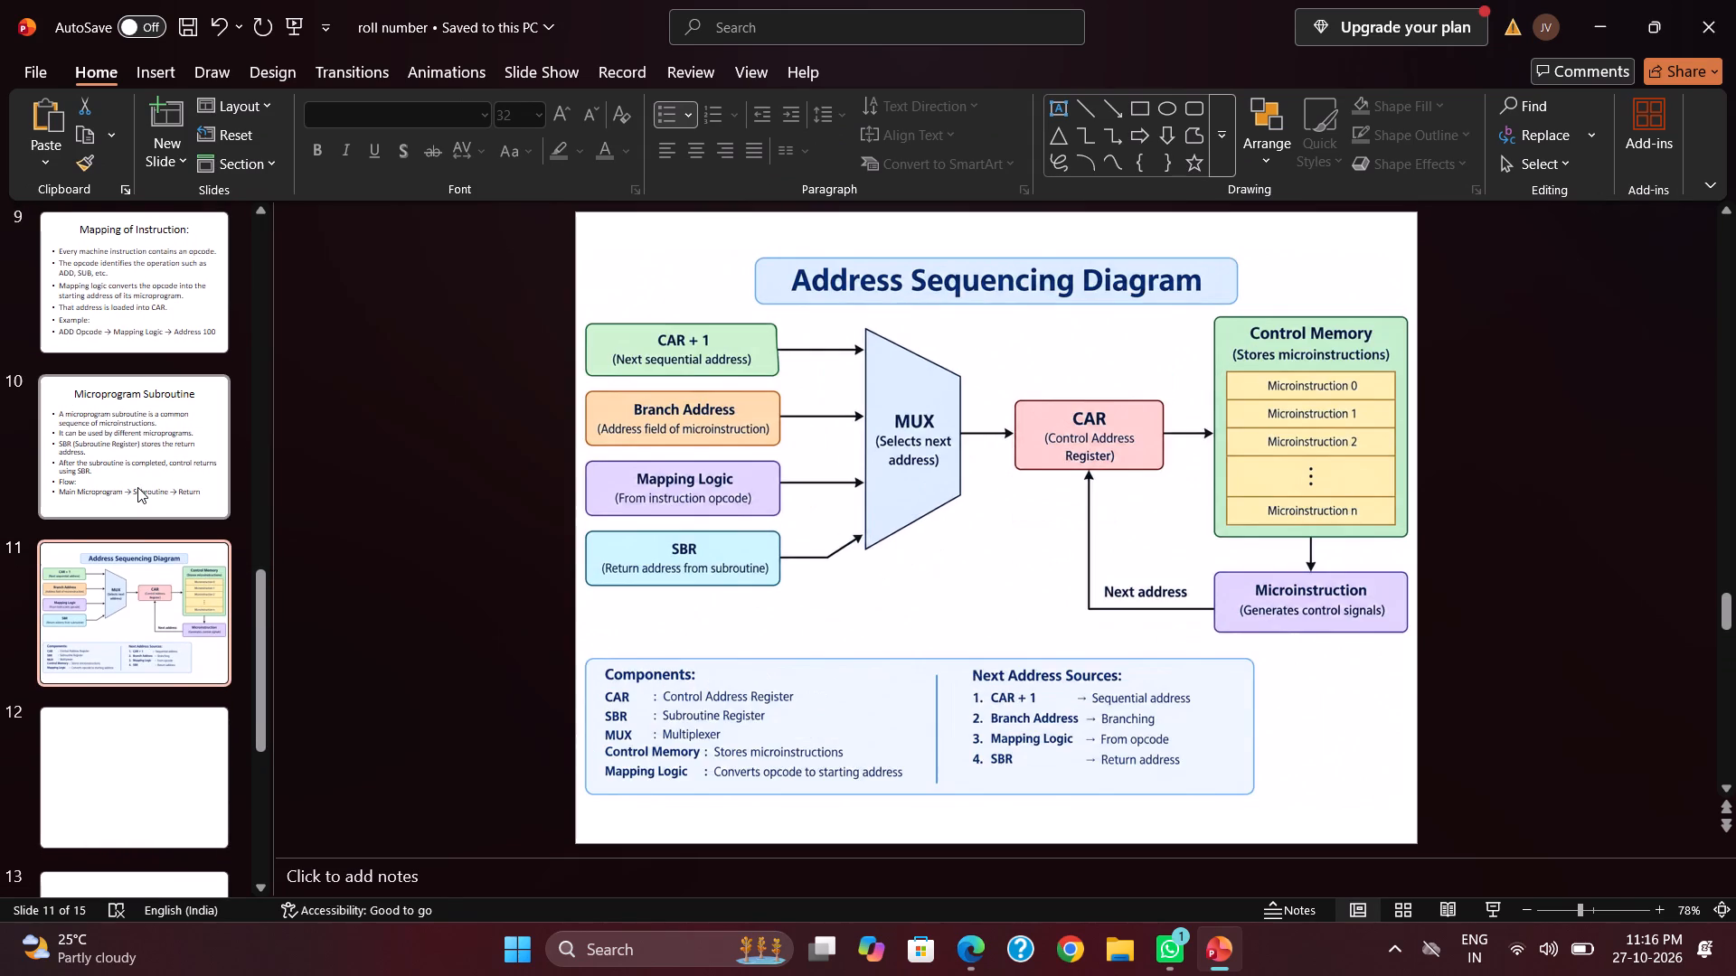
# Go to the empty slide 12 that follows the Address Sequencing Diagram slide.
pyautogui.click(118, 732)
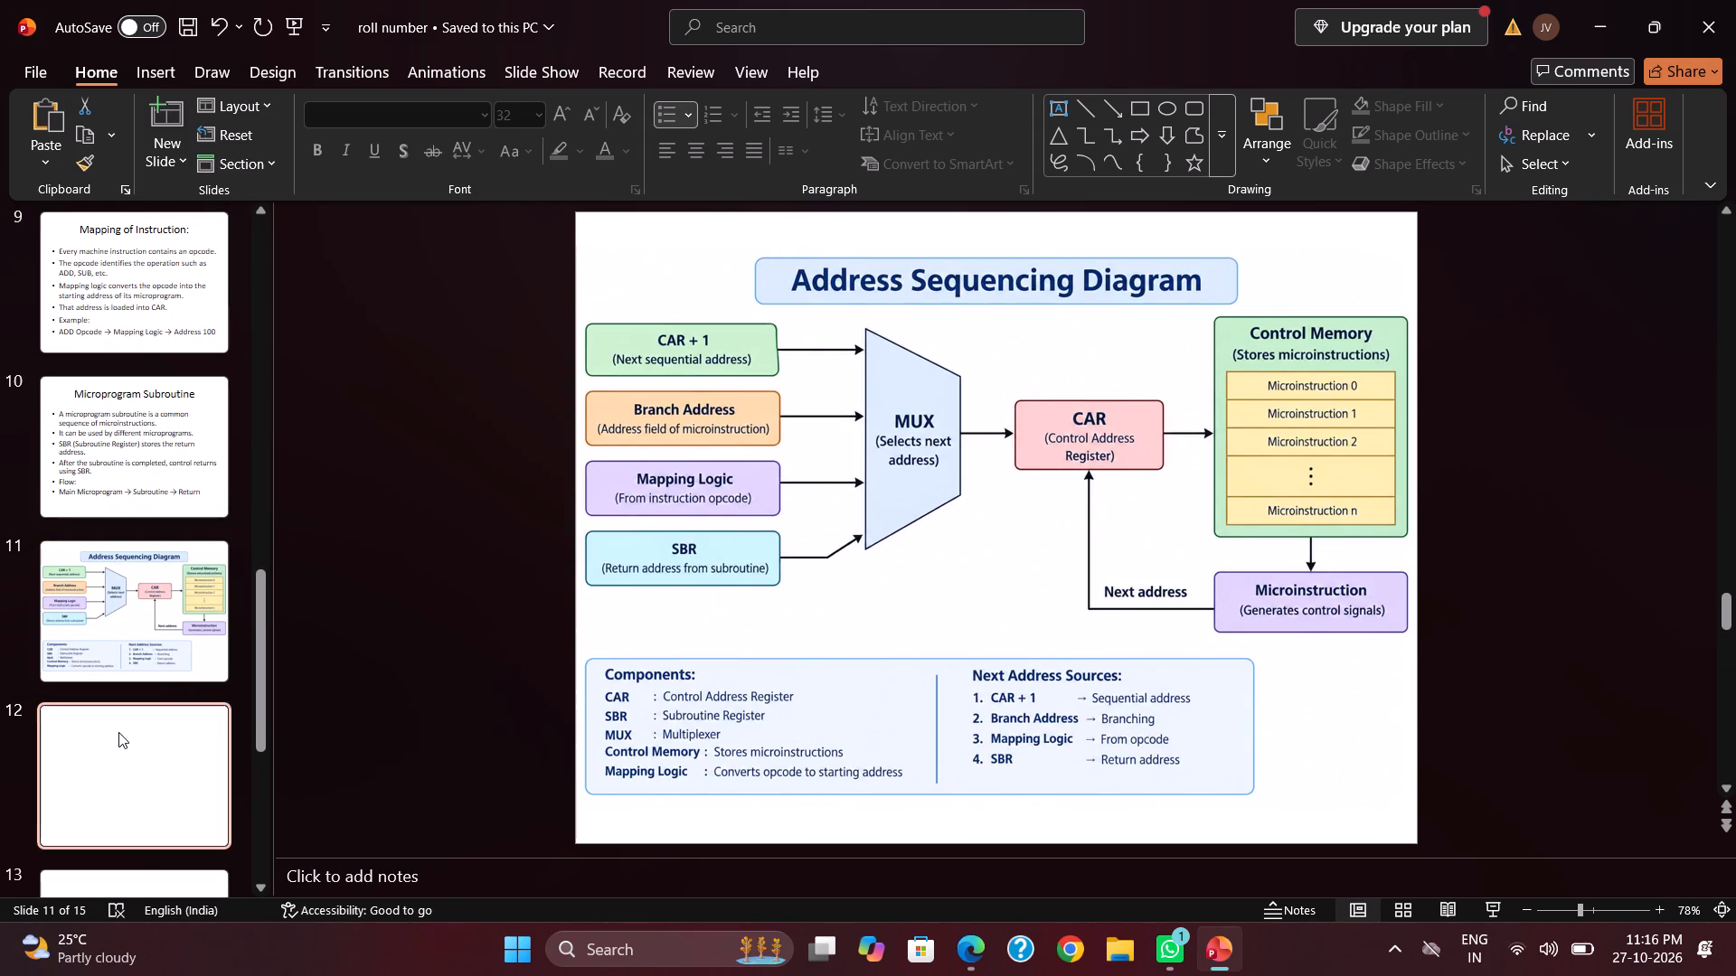
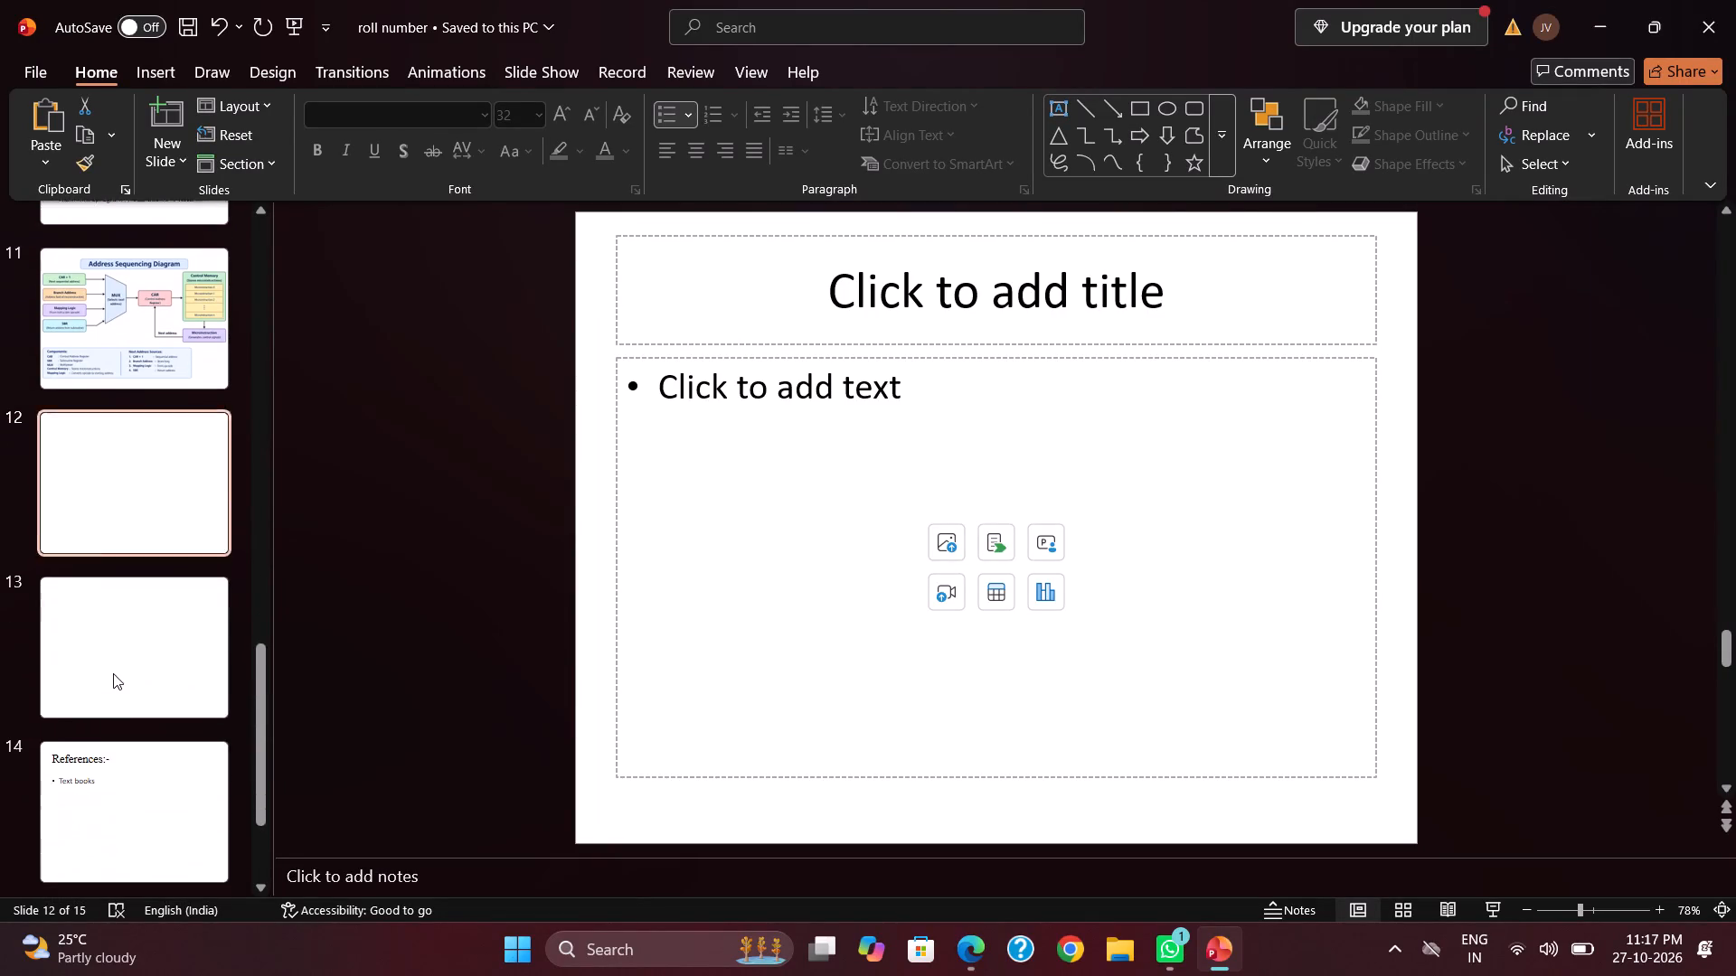
# Review the completed slides in order, from the evaluation criteria on slide 2 through the Address Sequencing Diagram on slide 11.
pyautogui.scroll(2, 113, 673)
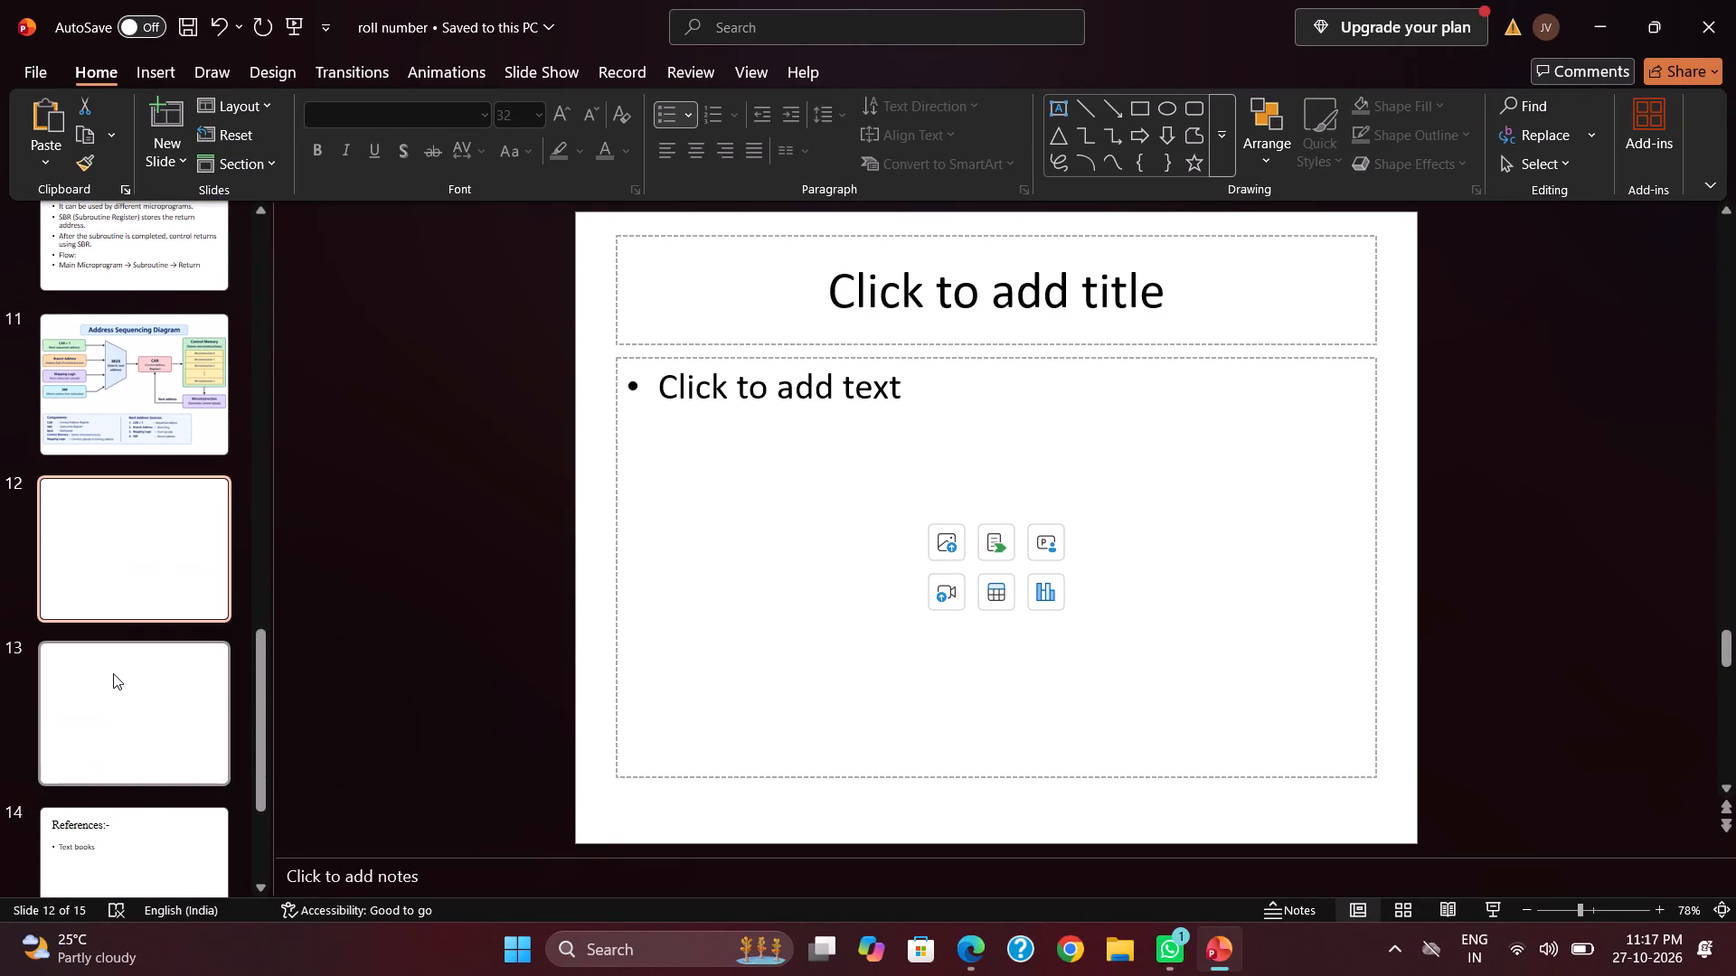
pyautogui.scroll(3, 113, 673)
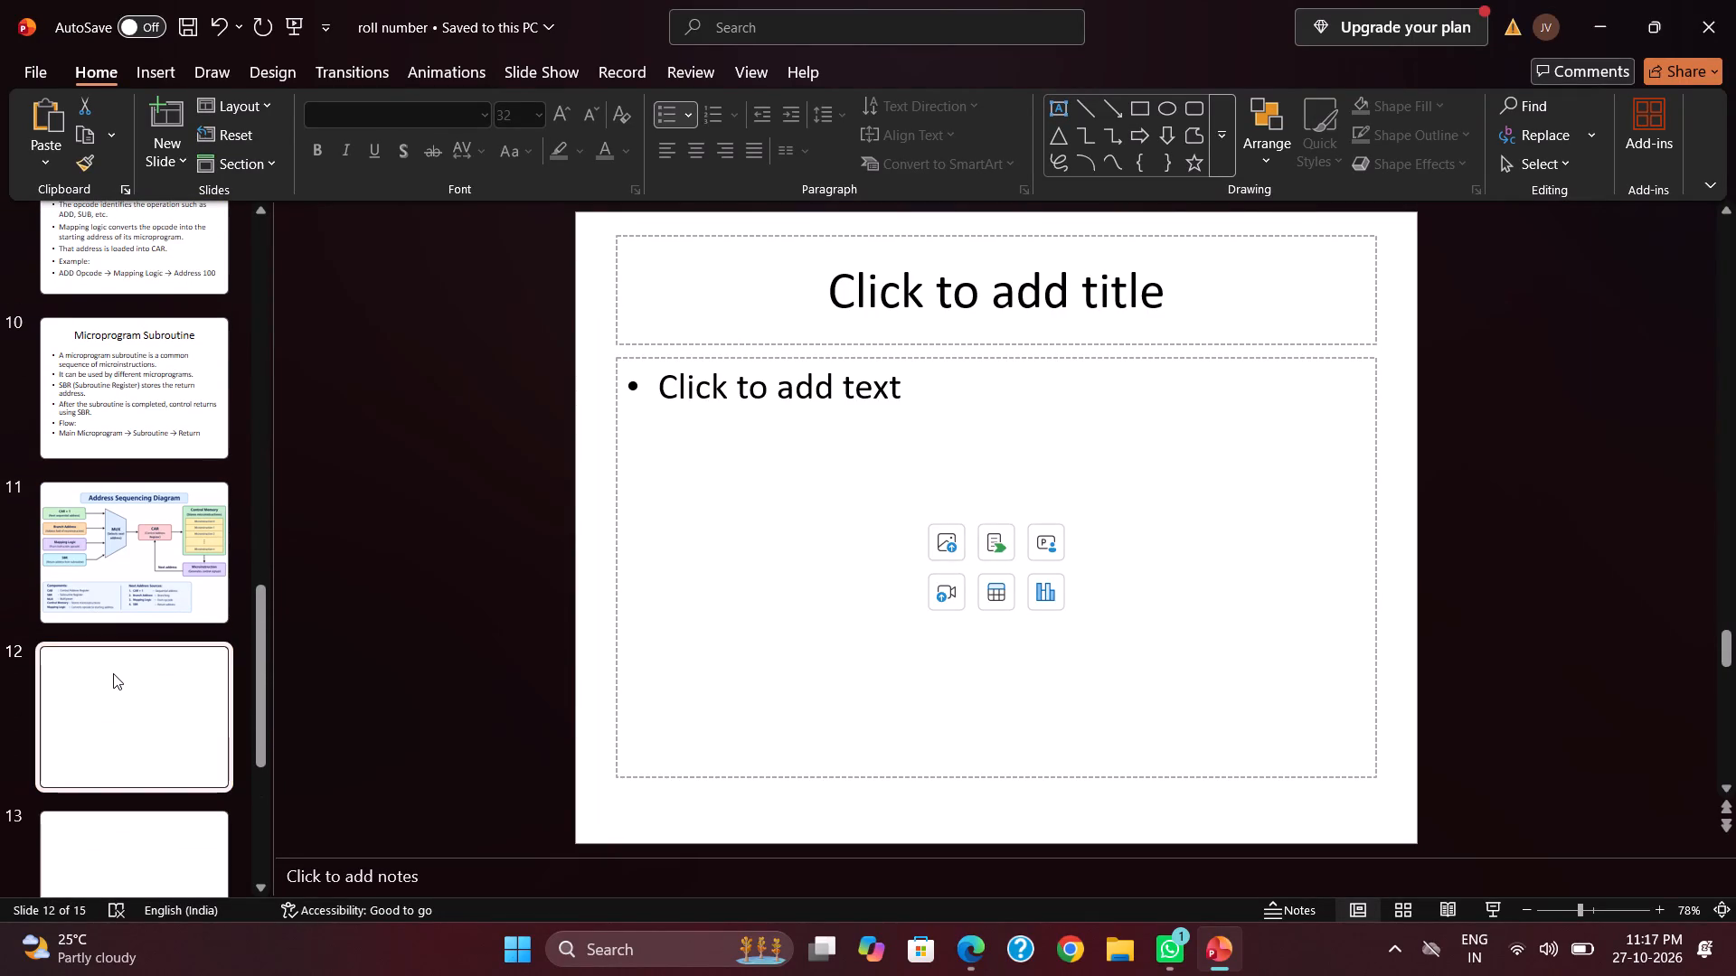
pyautogui.scroll(14, 113, 673)
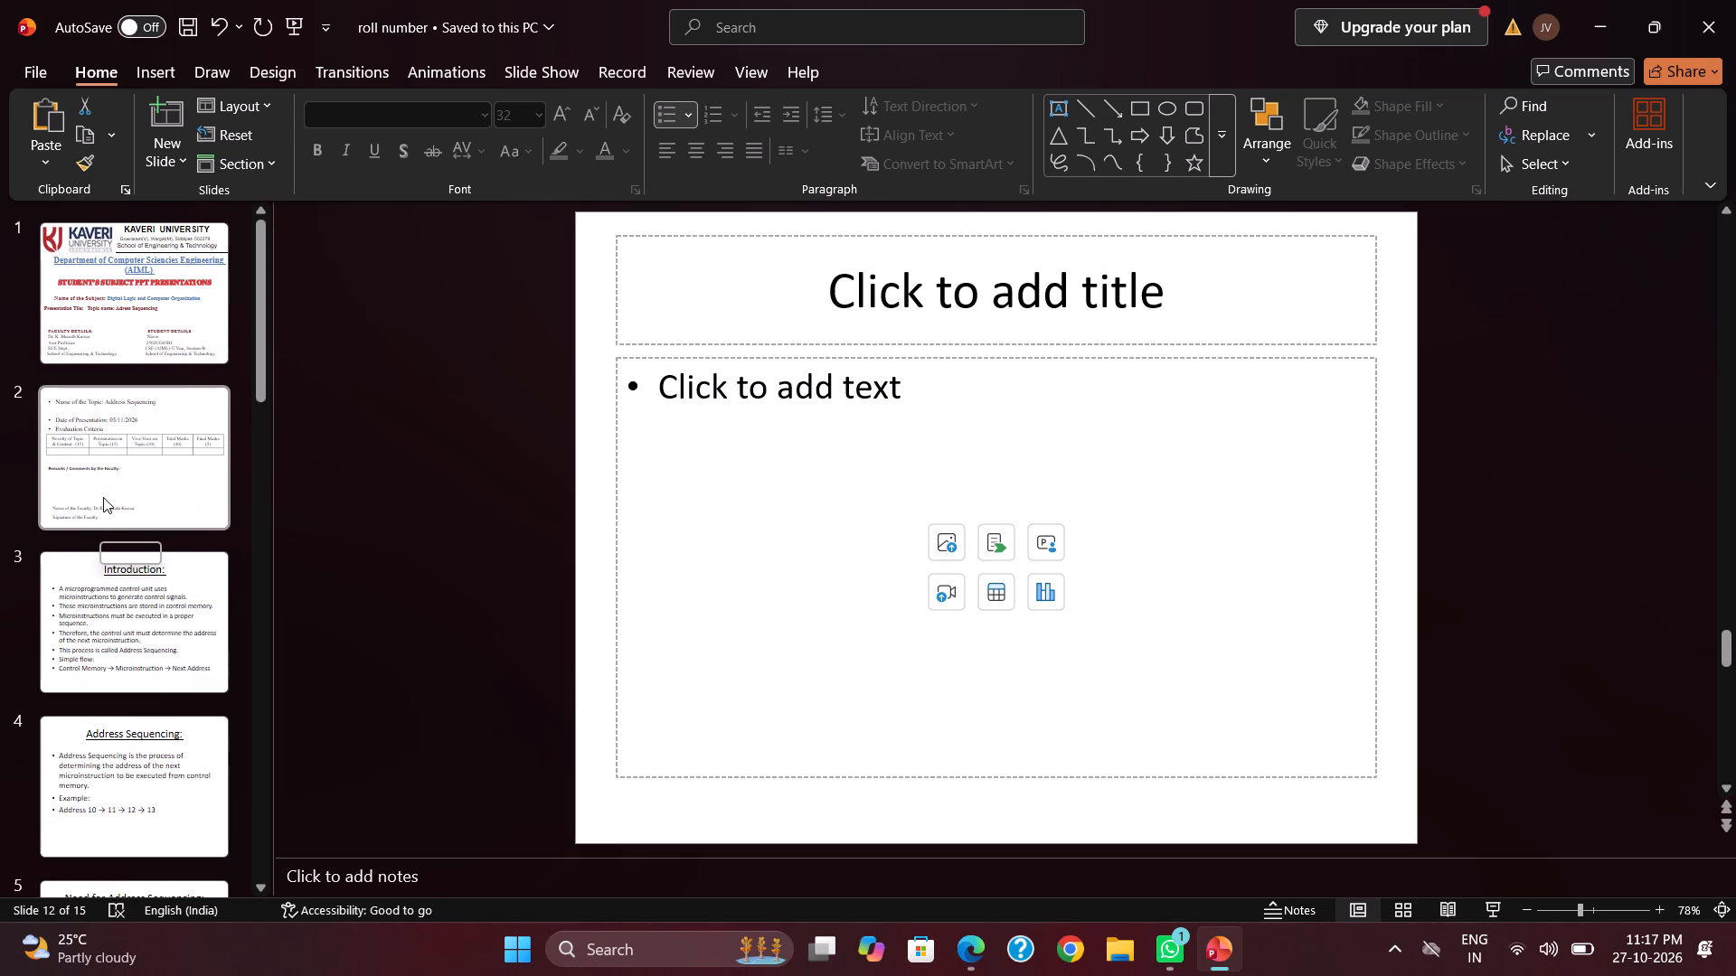
pyautogui.click(103, 497)
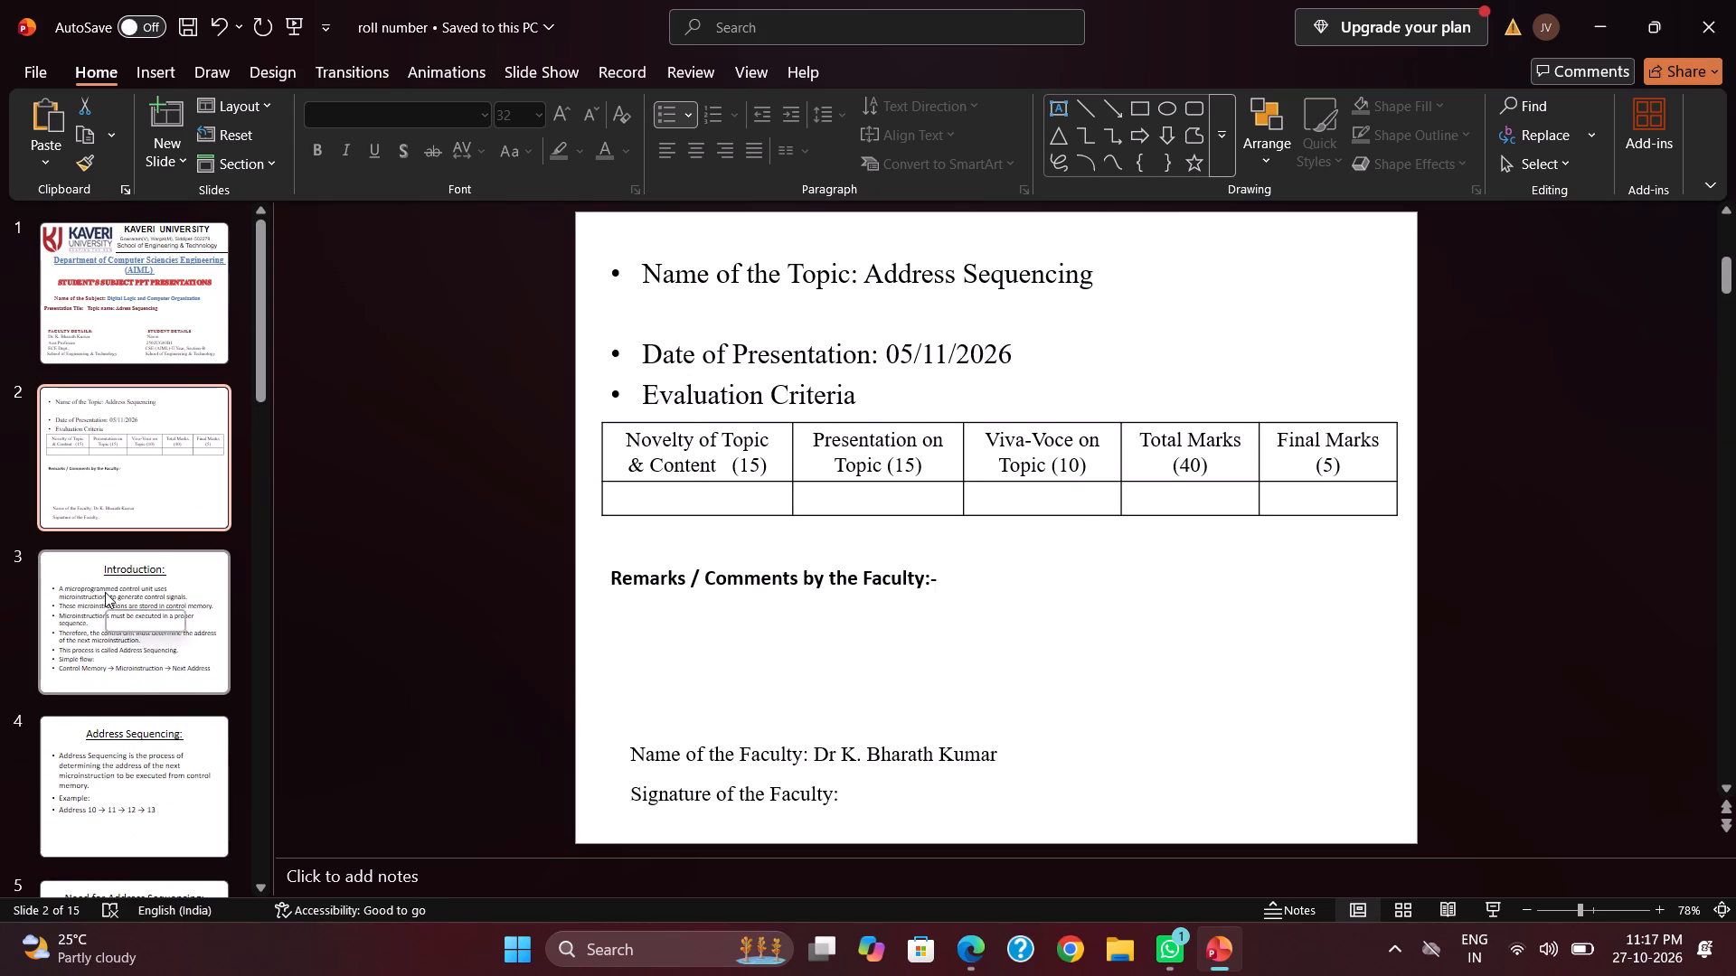
pyautogui.click(105, 592)
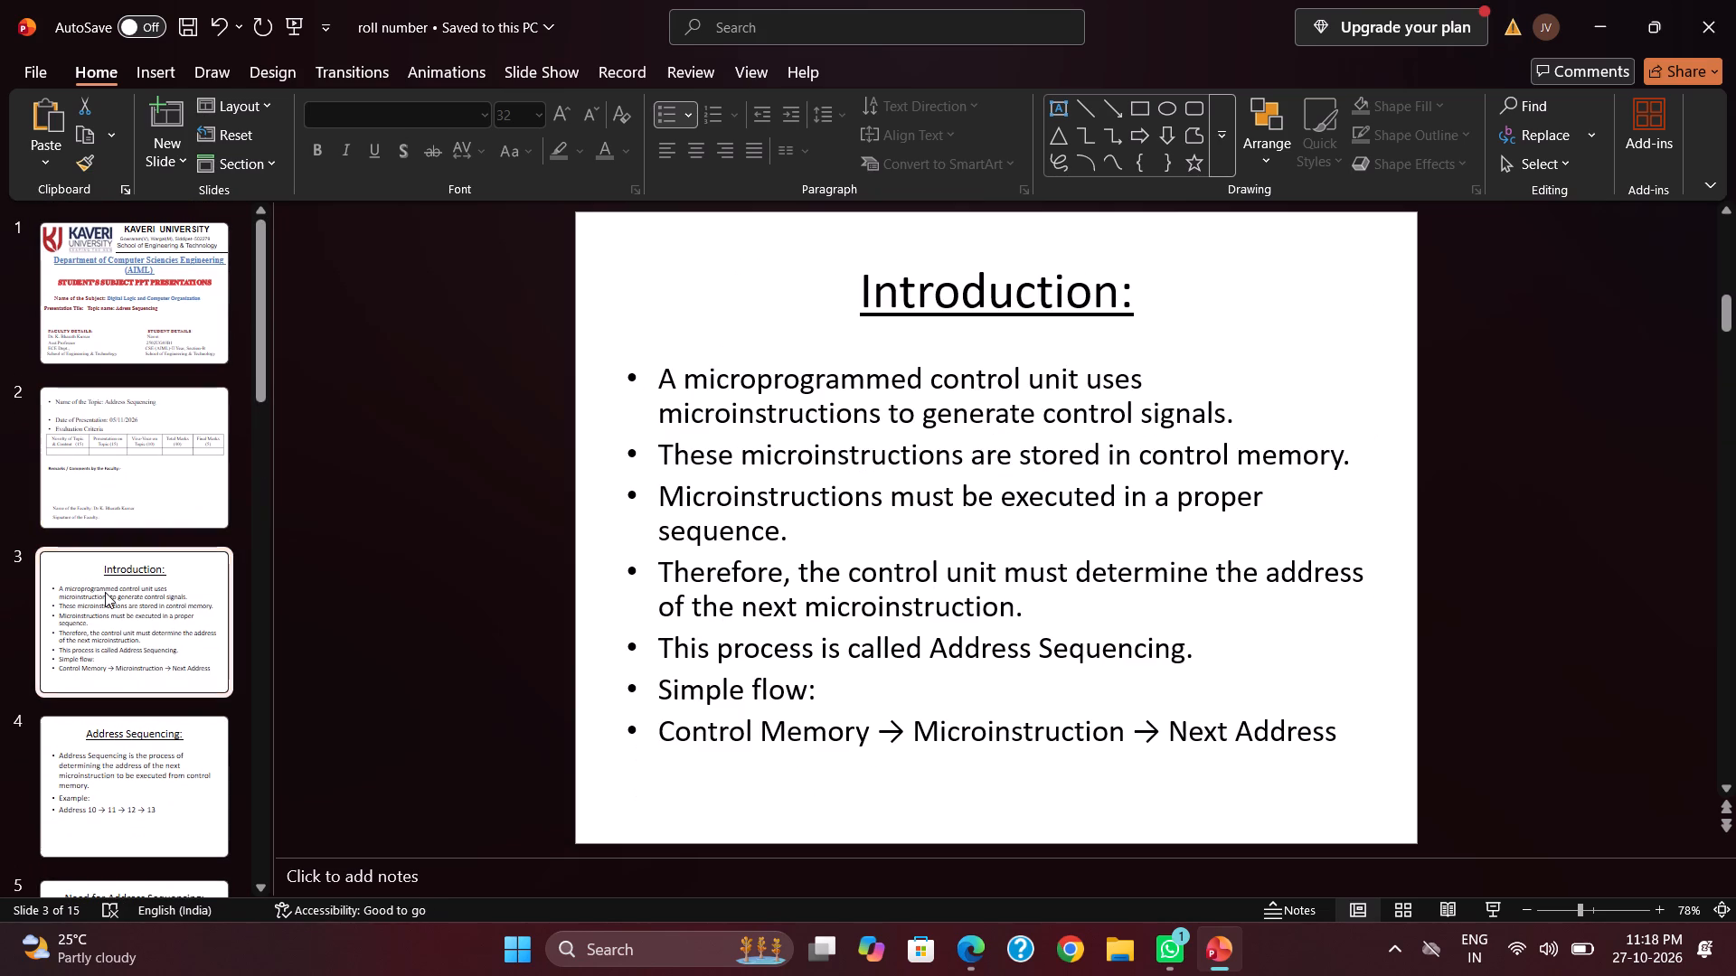
pyautogui.scroll(-1, 105, 592)
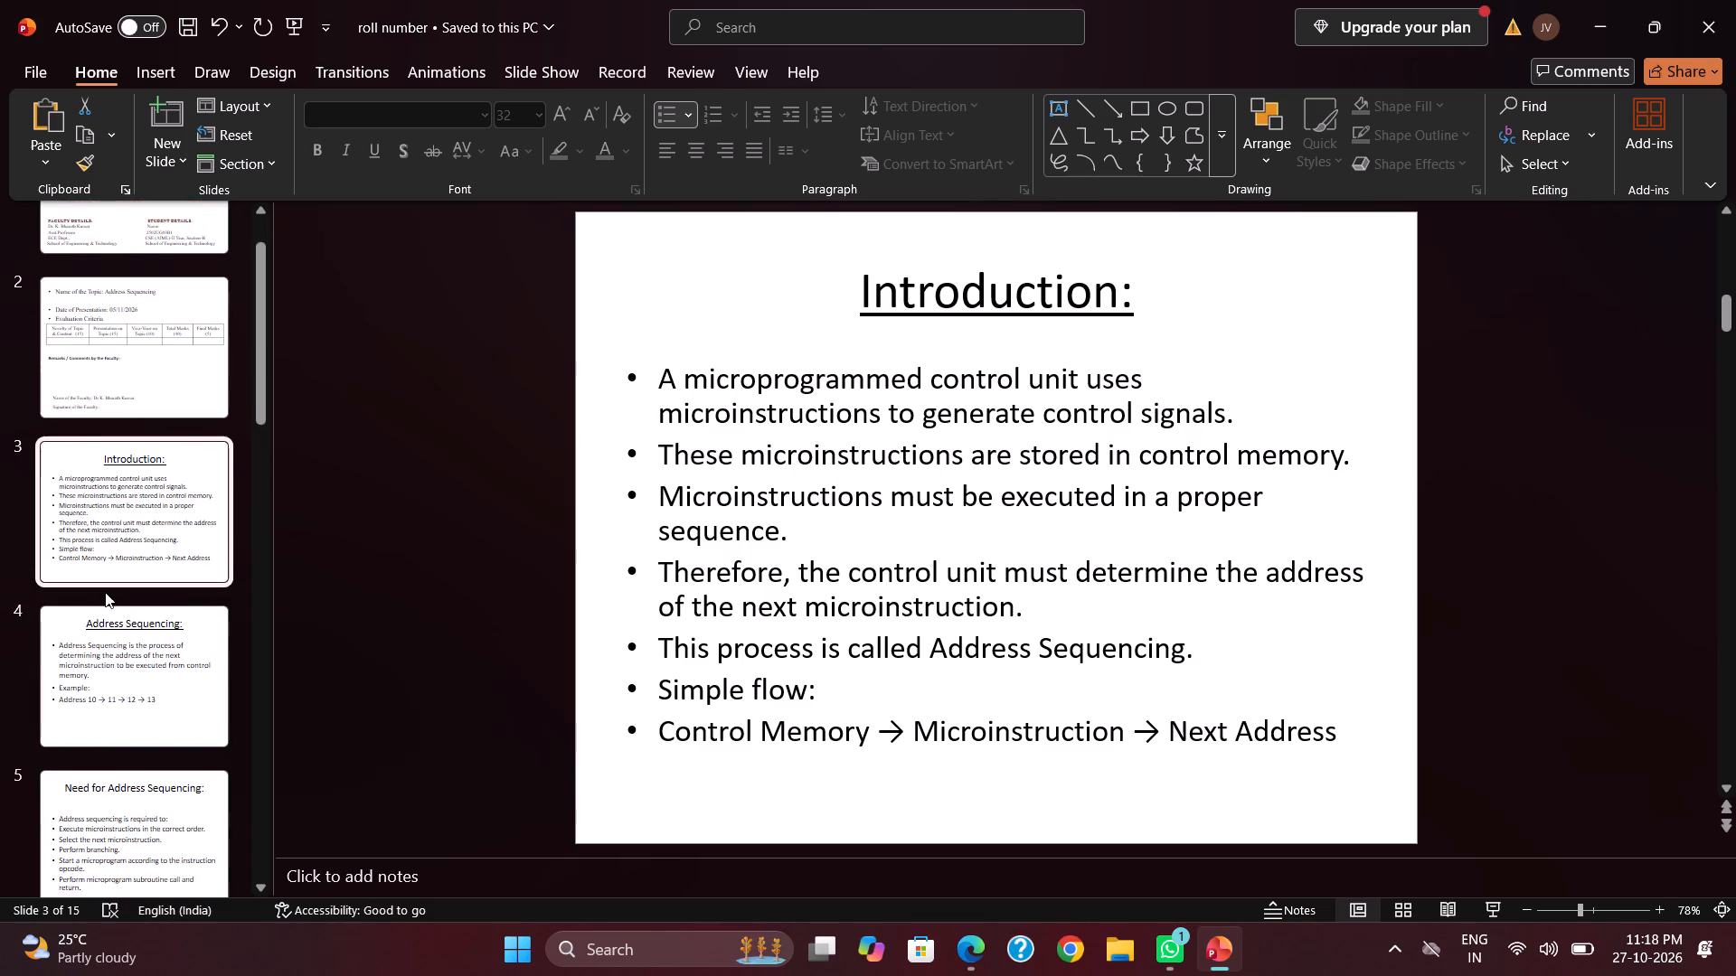
pyautogui.scroll(-1, 105, 592)
pyautogui.click(105, 592)
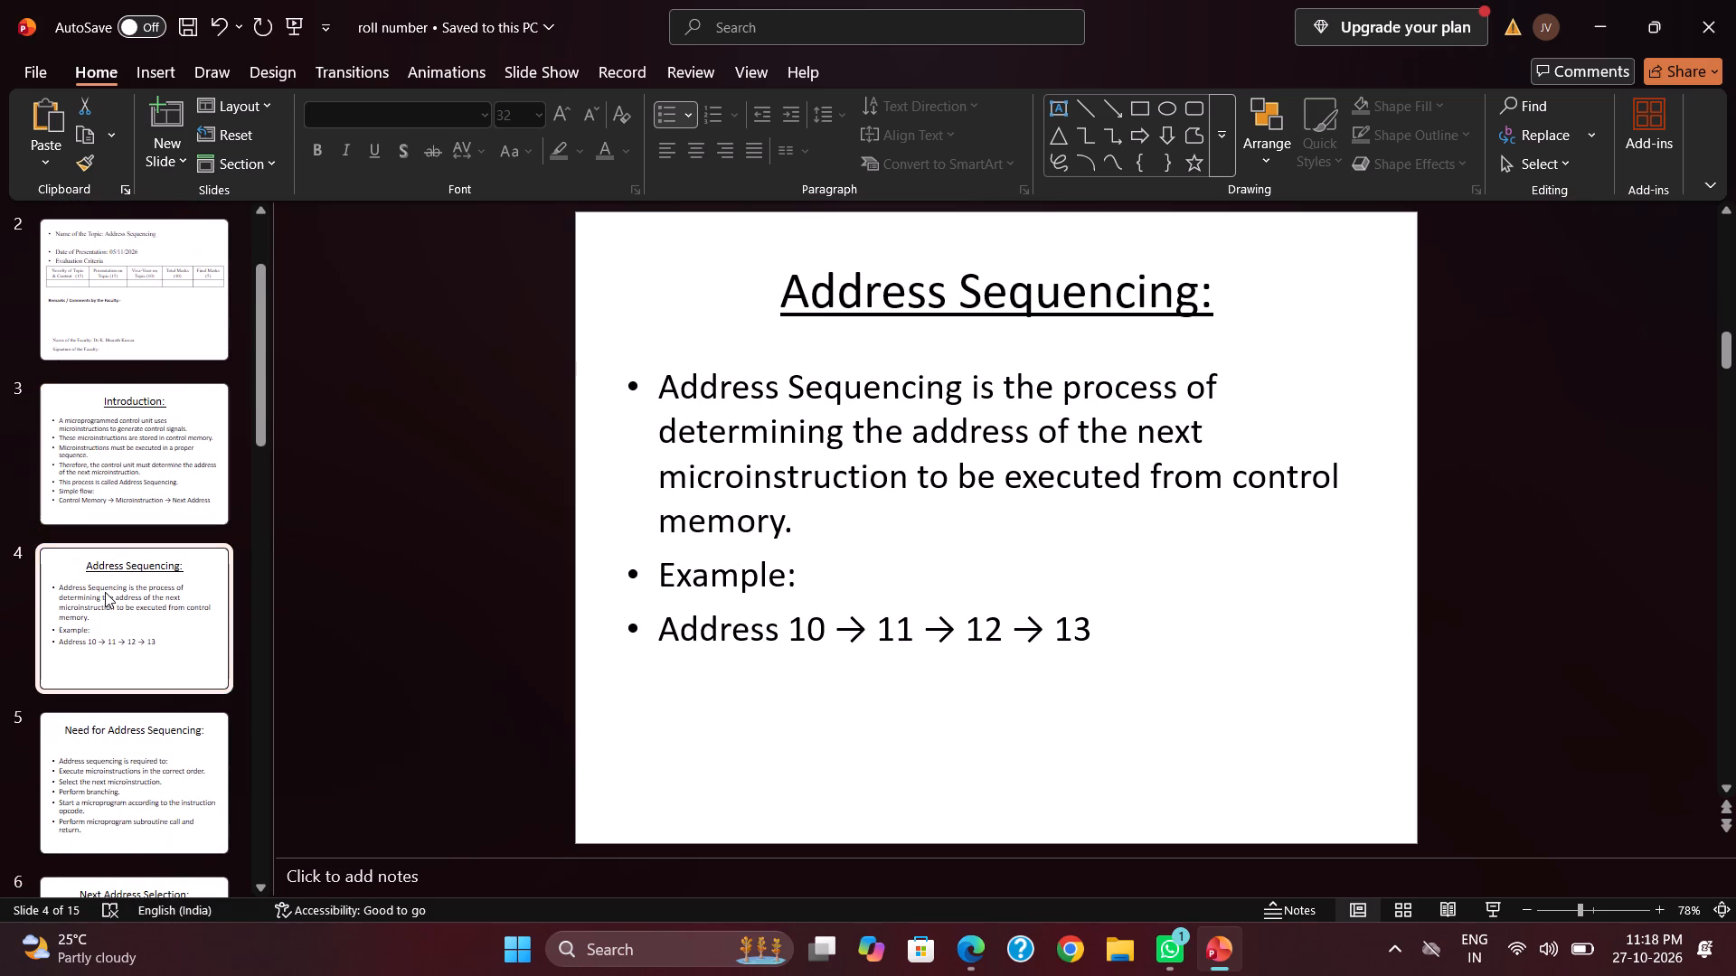
pyautogui.press('Down')
pyautogui.press('Down')
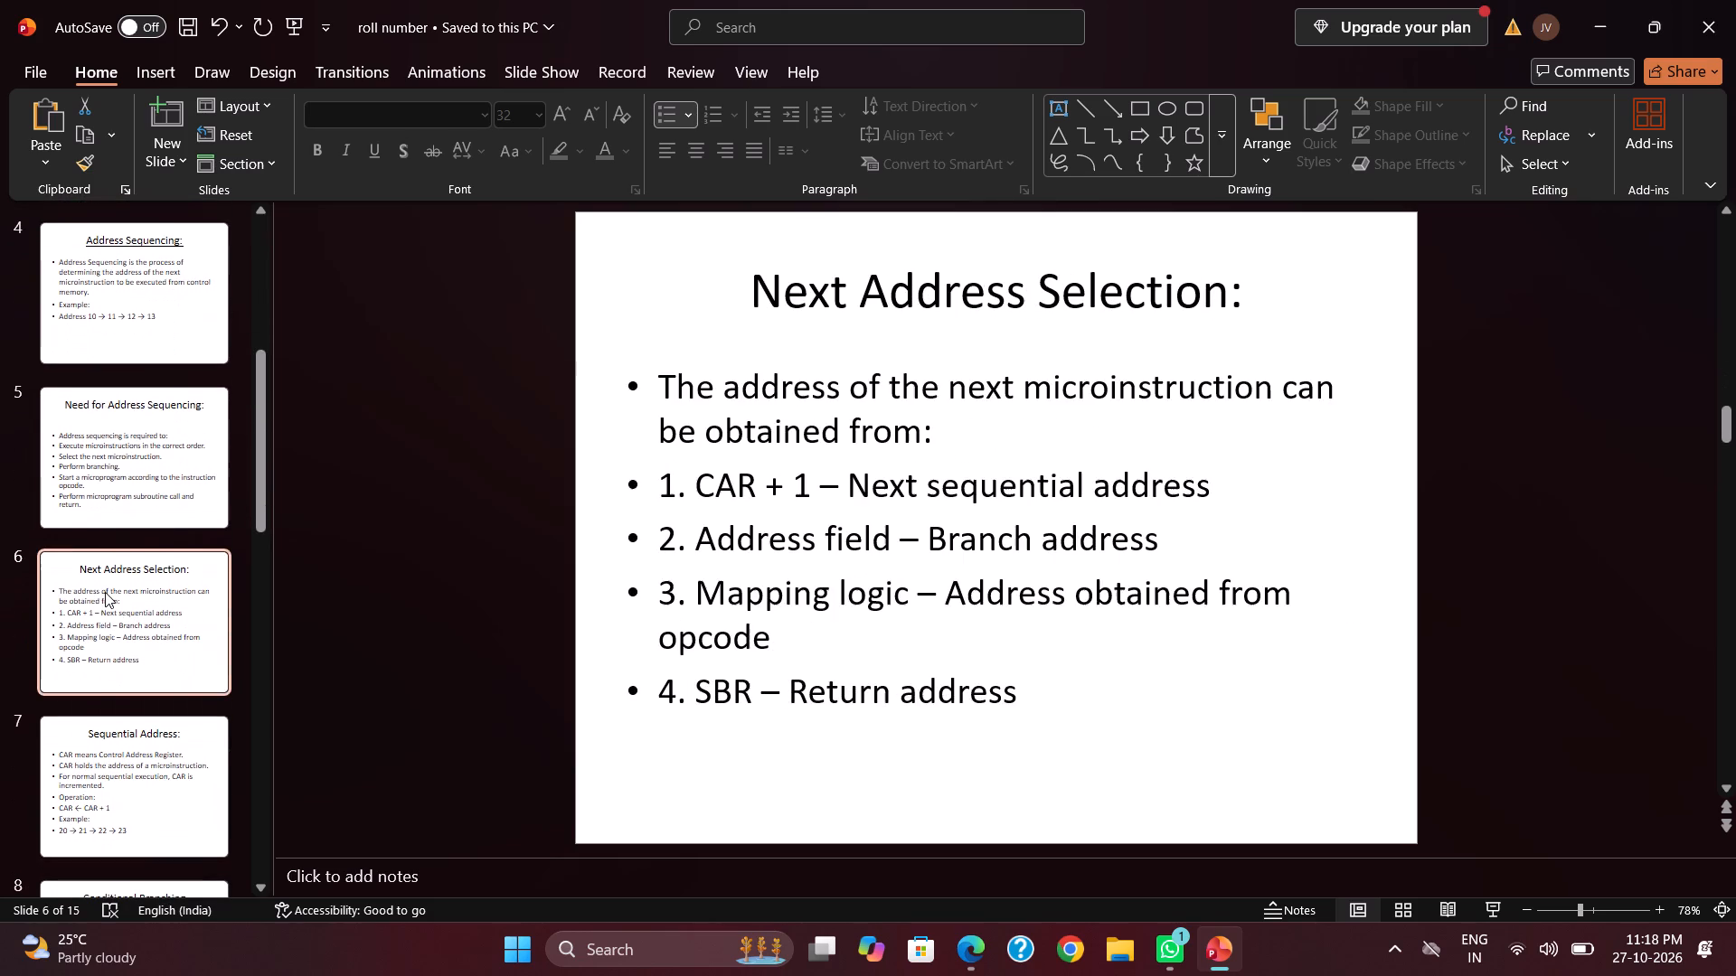
pyautogui.press('Down')
pyautogui.press('Down')
pyautogui.press('Down')
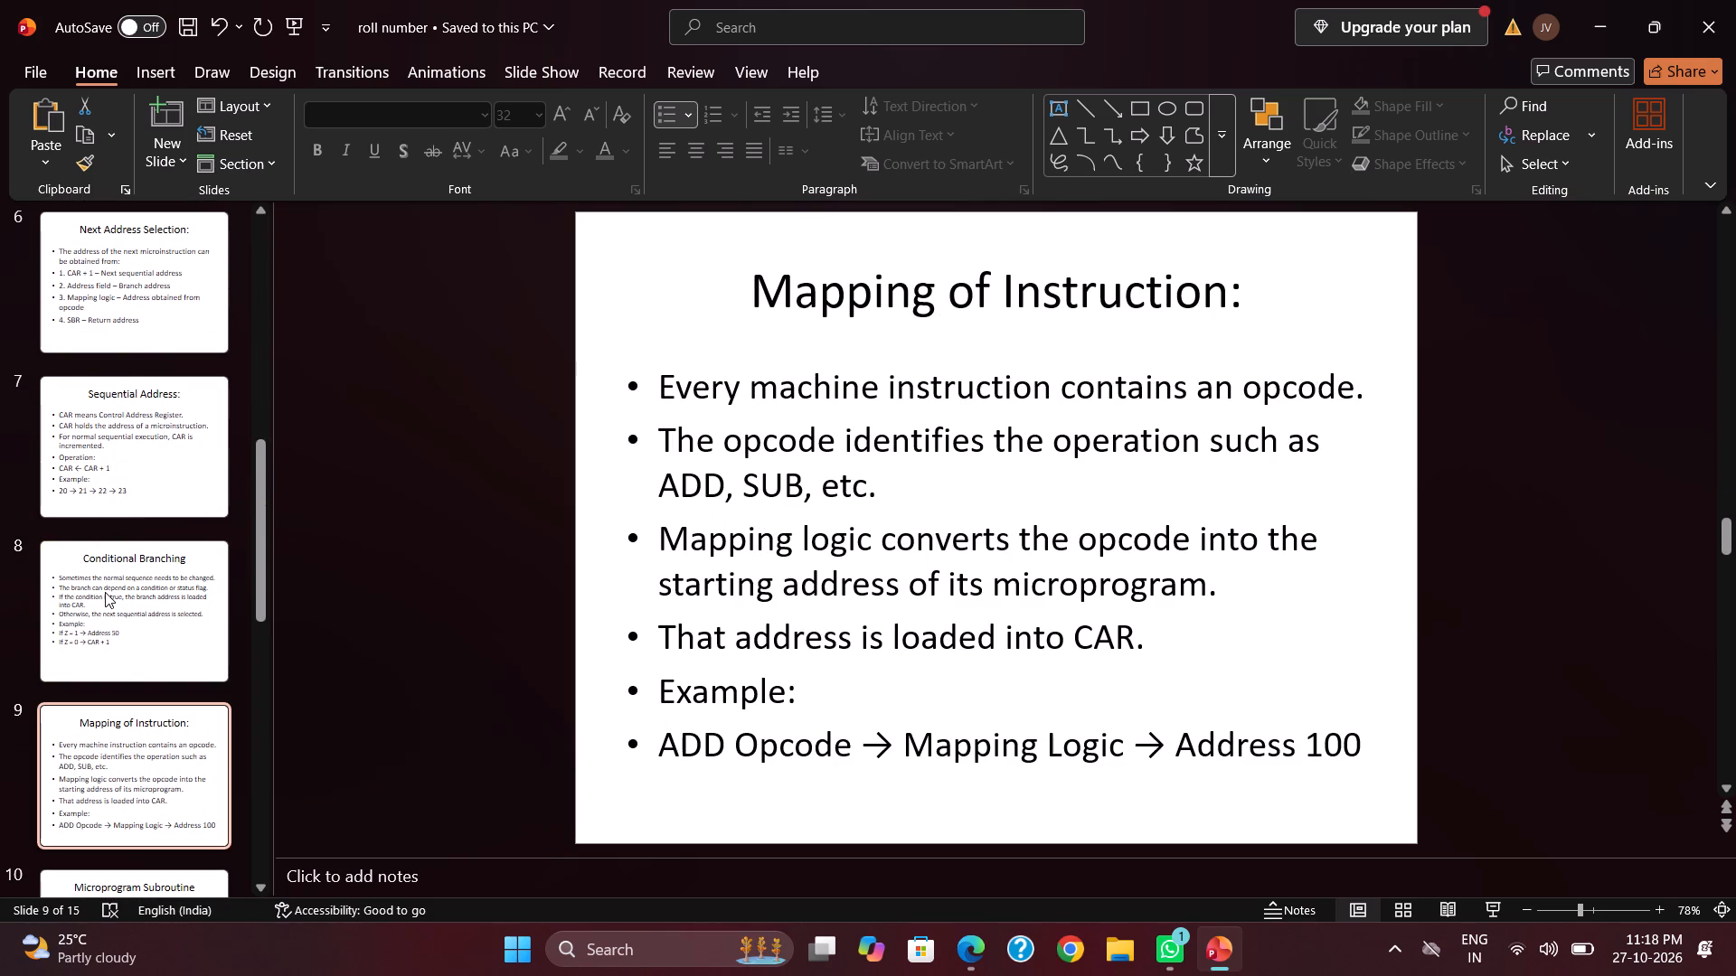
pyautogui.press('Down')
pyautogui.press('Down')
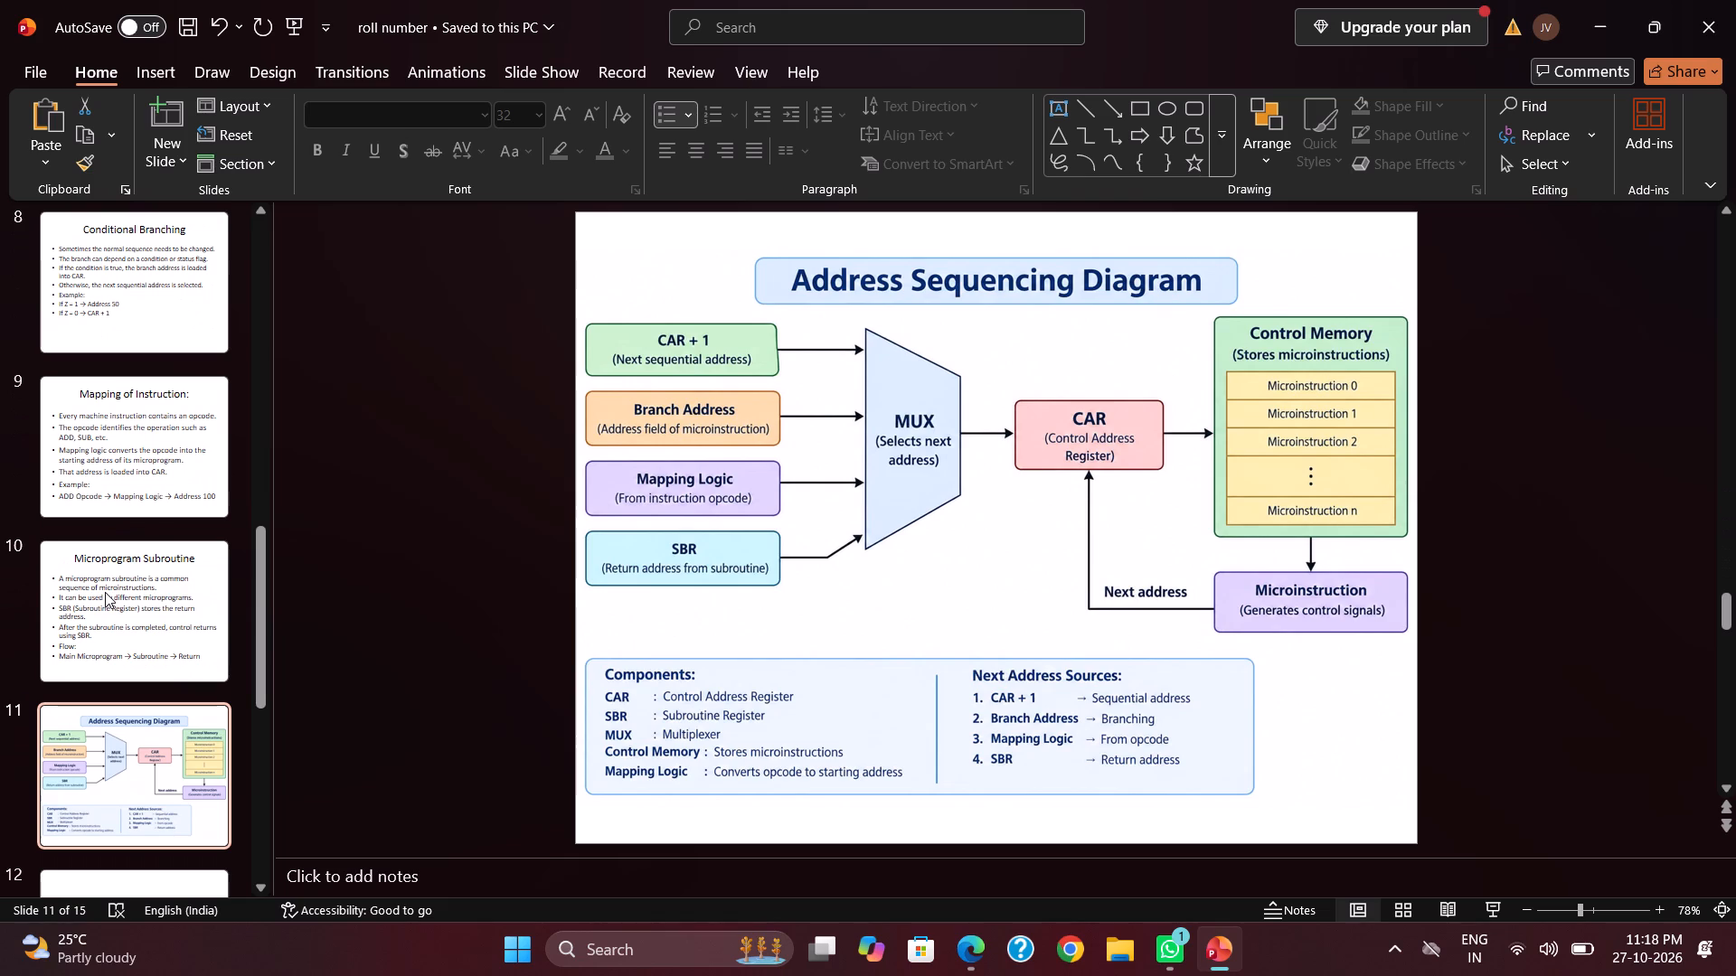
# Look back through the slides in reverse order, from the diagram on slide 11 to the evaluation criteria on slide 2.
pyautogui.press('Up')
pyautogui.press('Up')
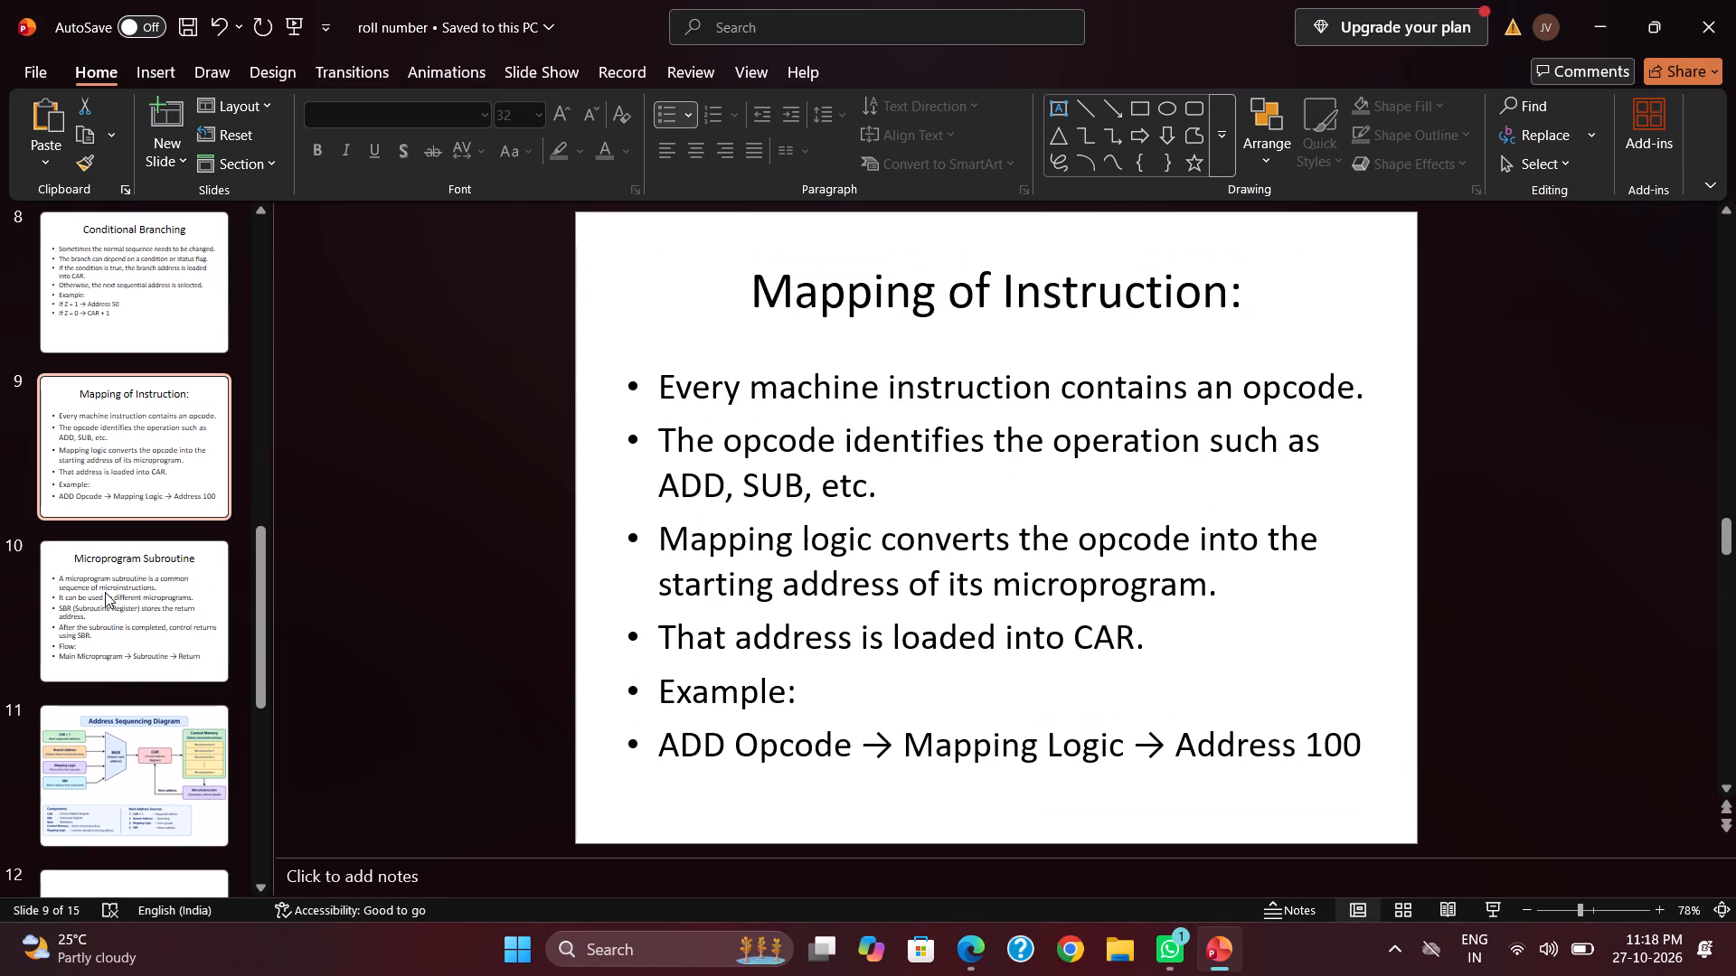
pyautogui.press('Up')
pyautogui.press('Up')
pyautogui.press('Up')
pyautogui.press('Up')
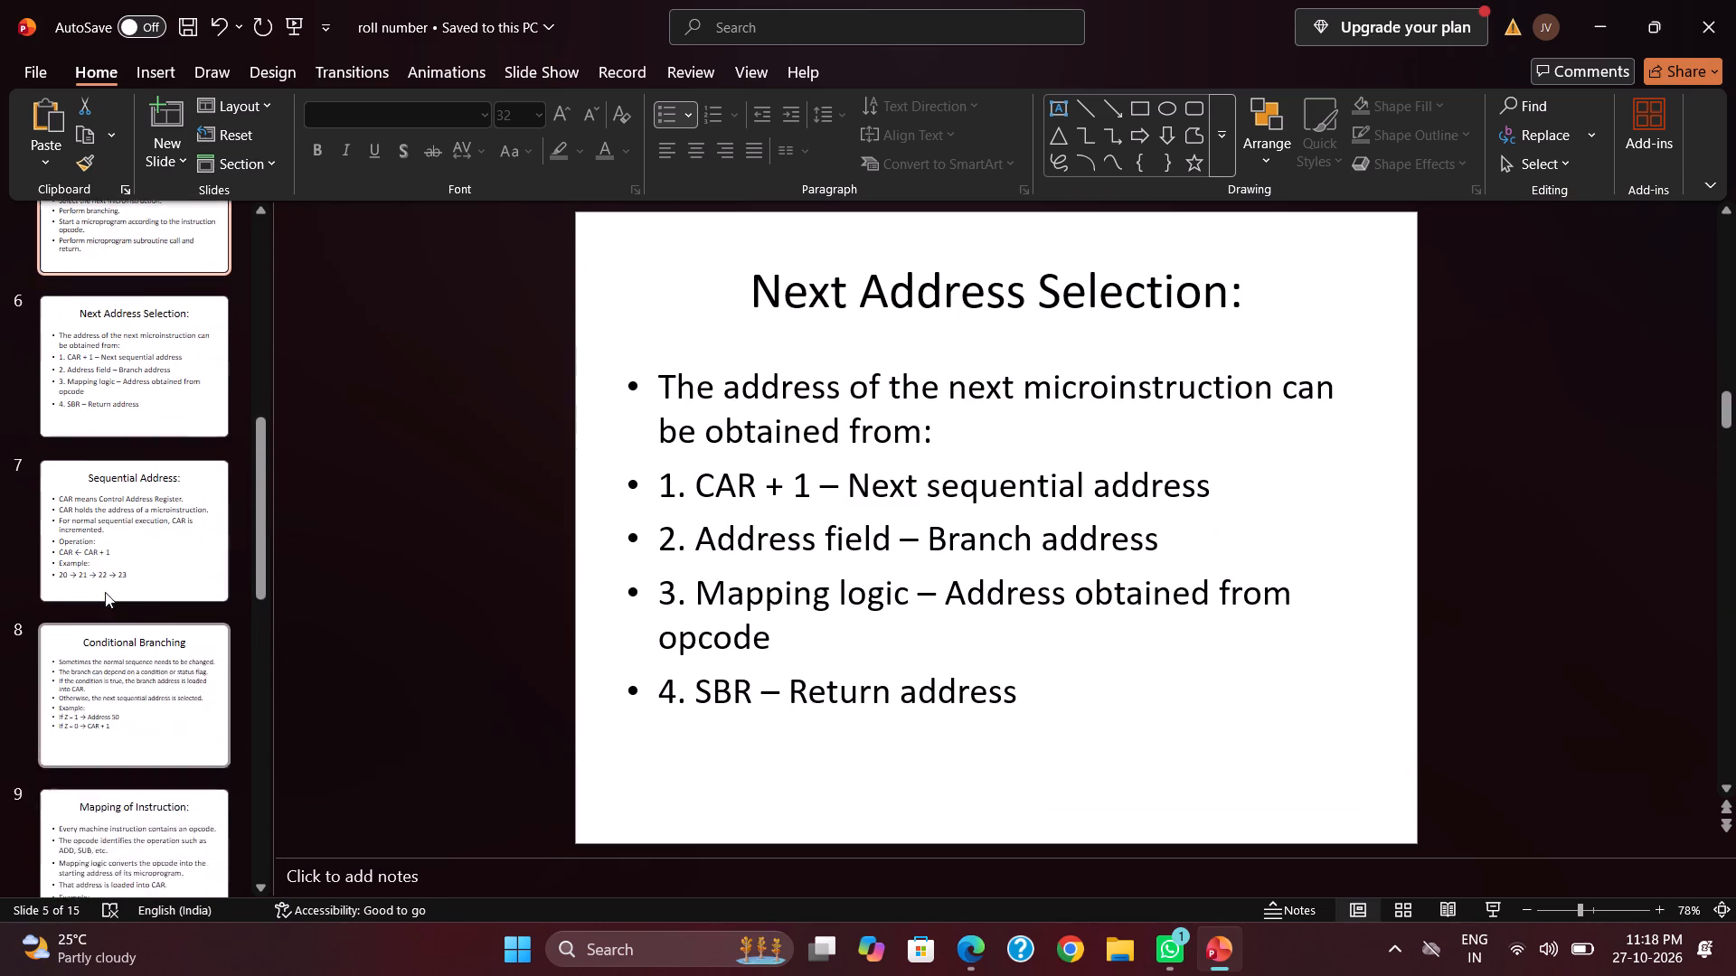
pyautogui.press('Up')
pyautogui.press('Up')
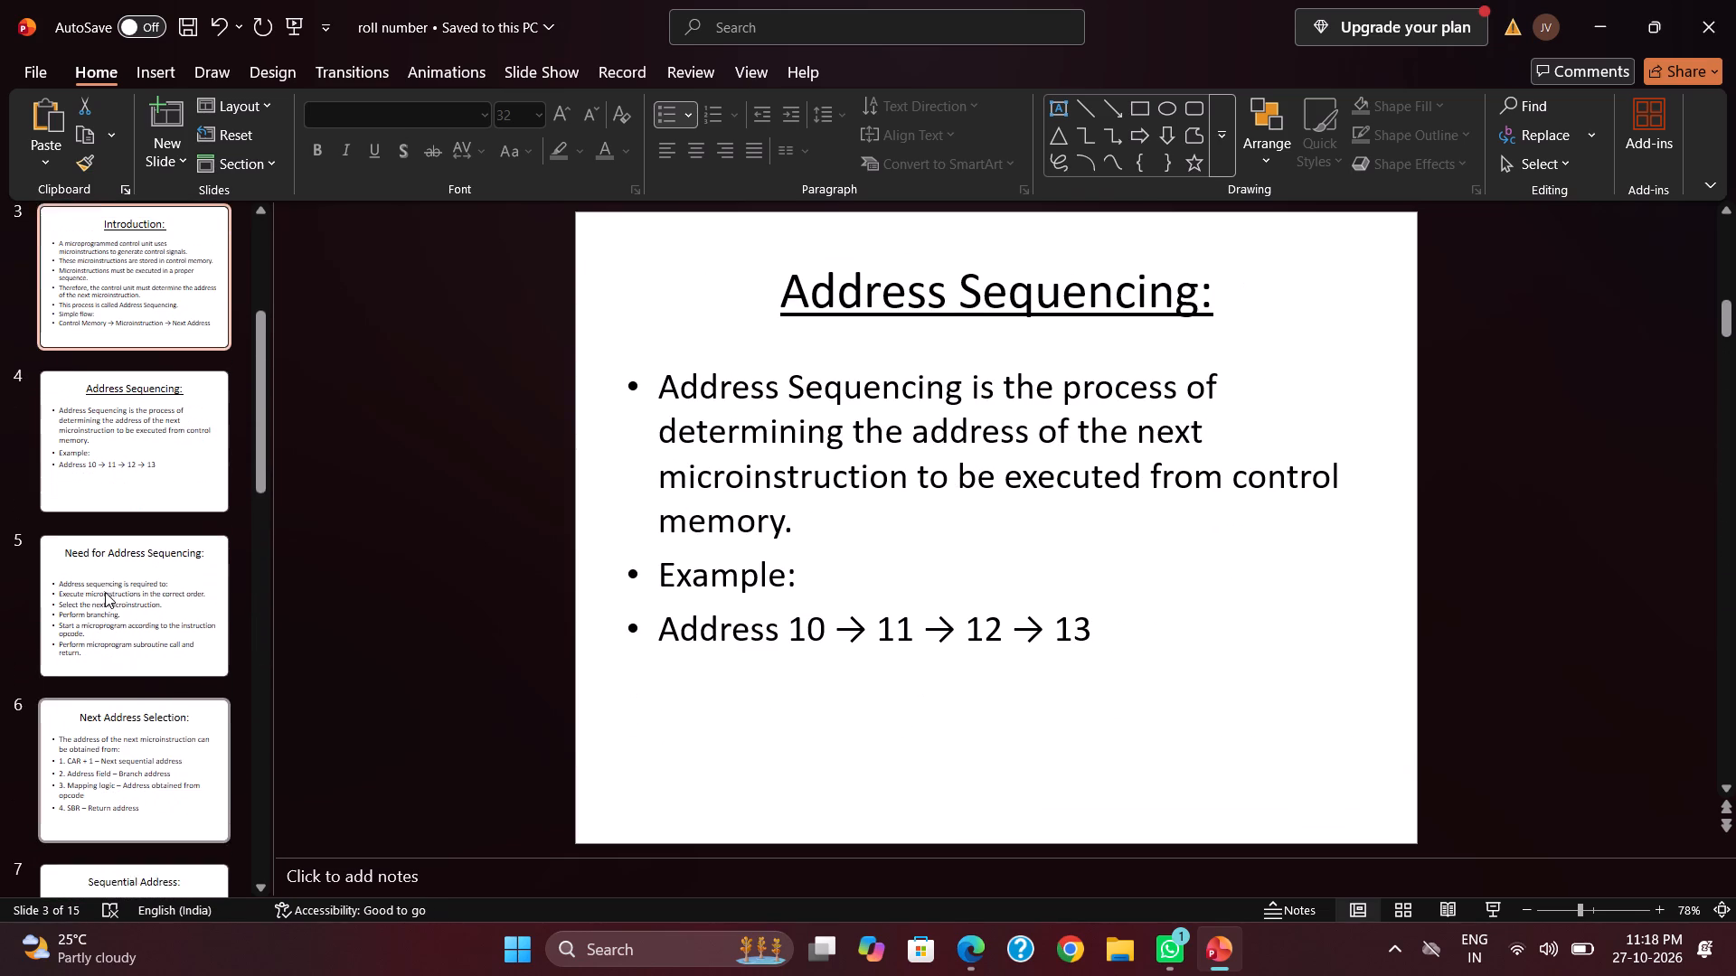
pyautogui.press('Up')
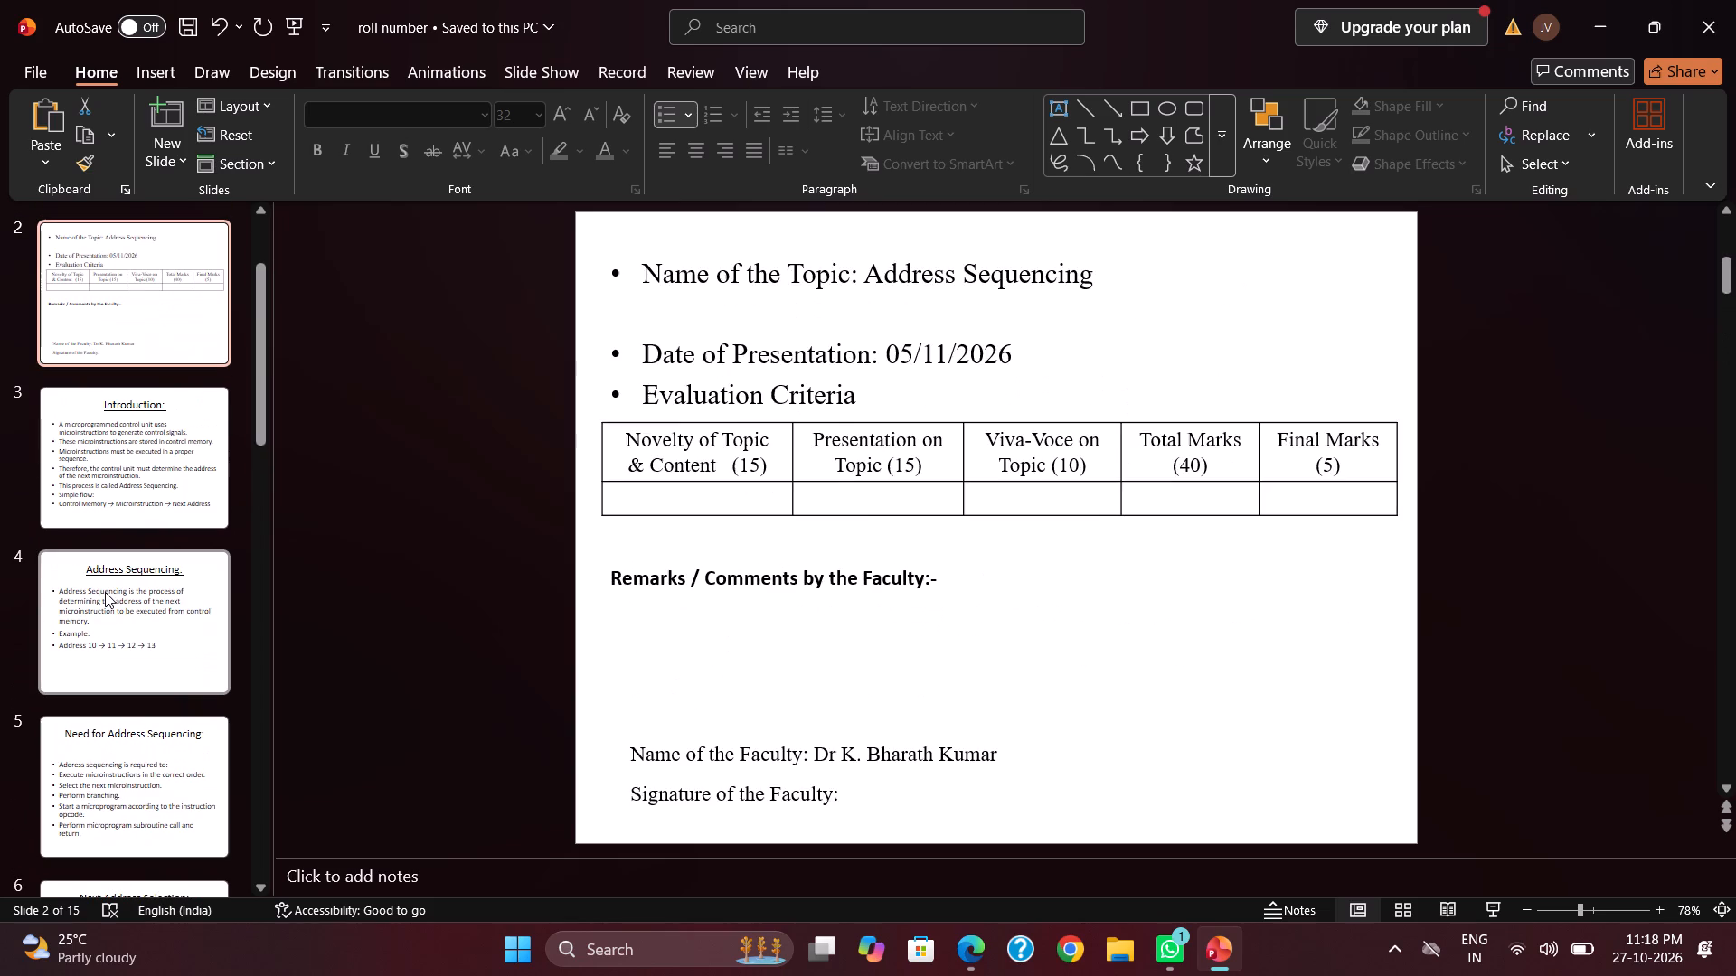
# Check the content slides once more from the Introduction on slide 3 onward, ending on the empty slide 12.
pyautogui.press('Down')
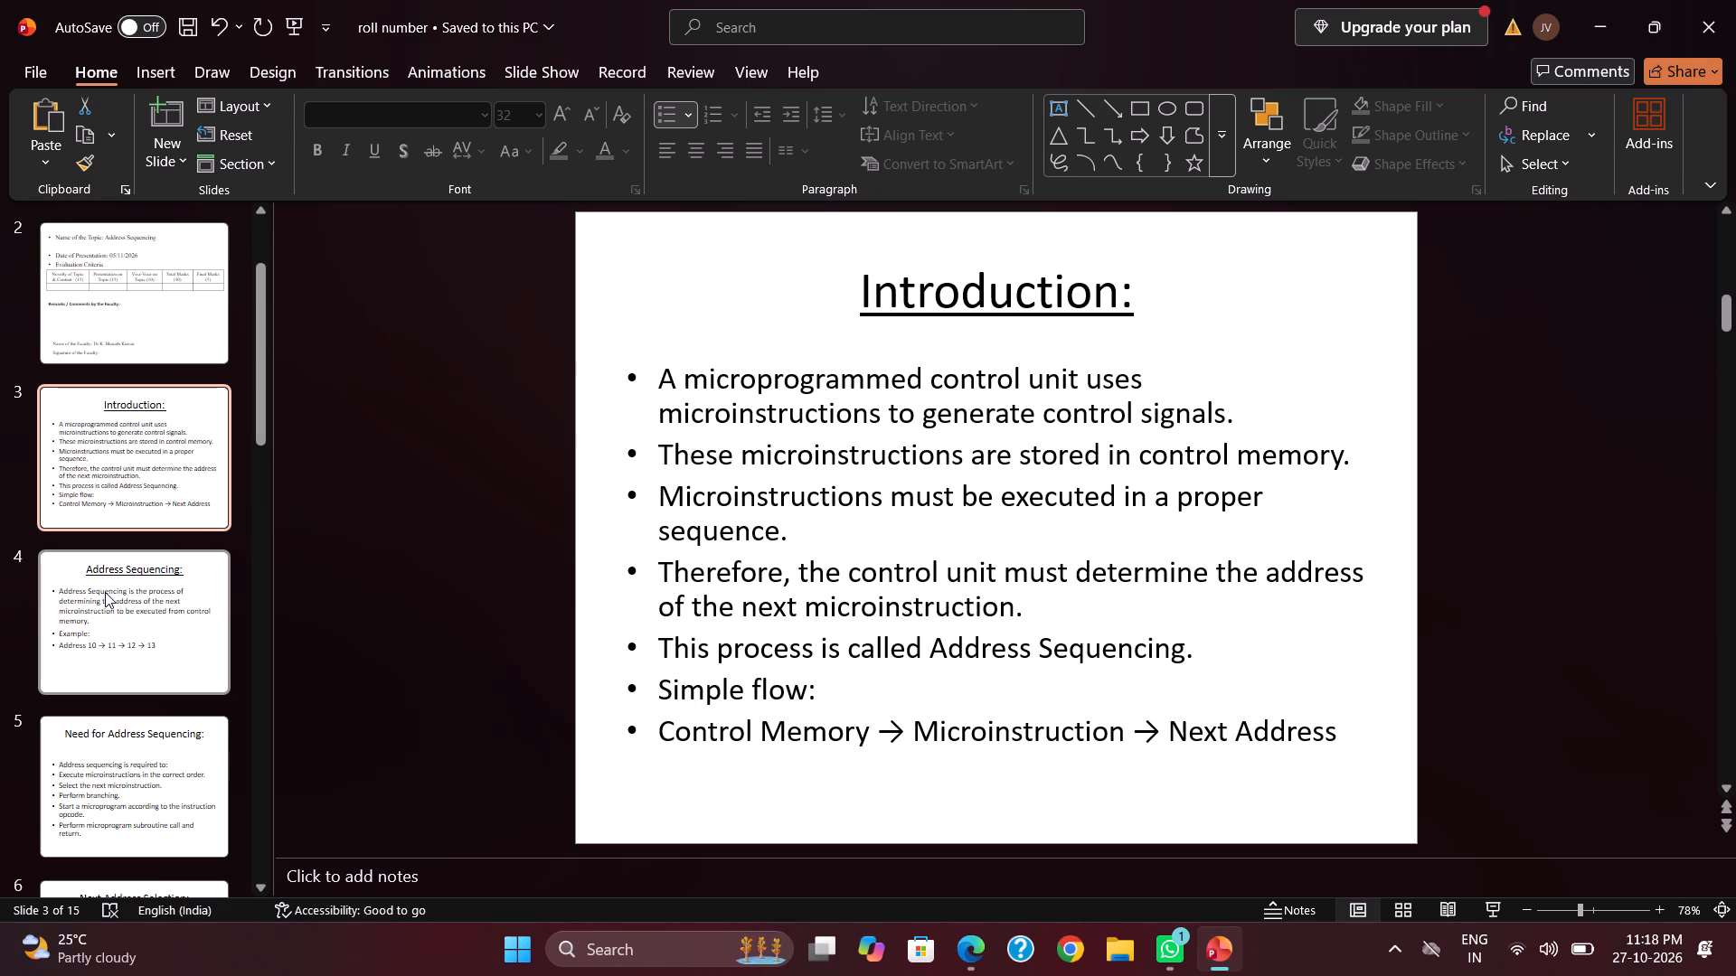
pyautogui.press('Down')
pyautogui.press('Down')
pyautogui.press('Down')
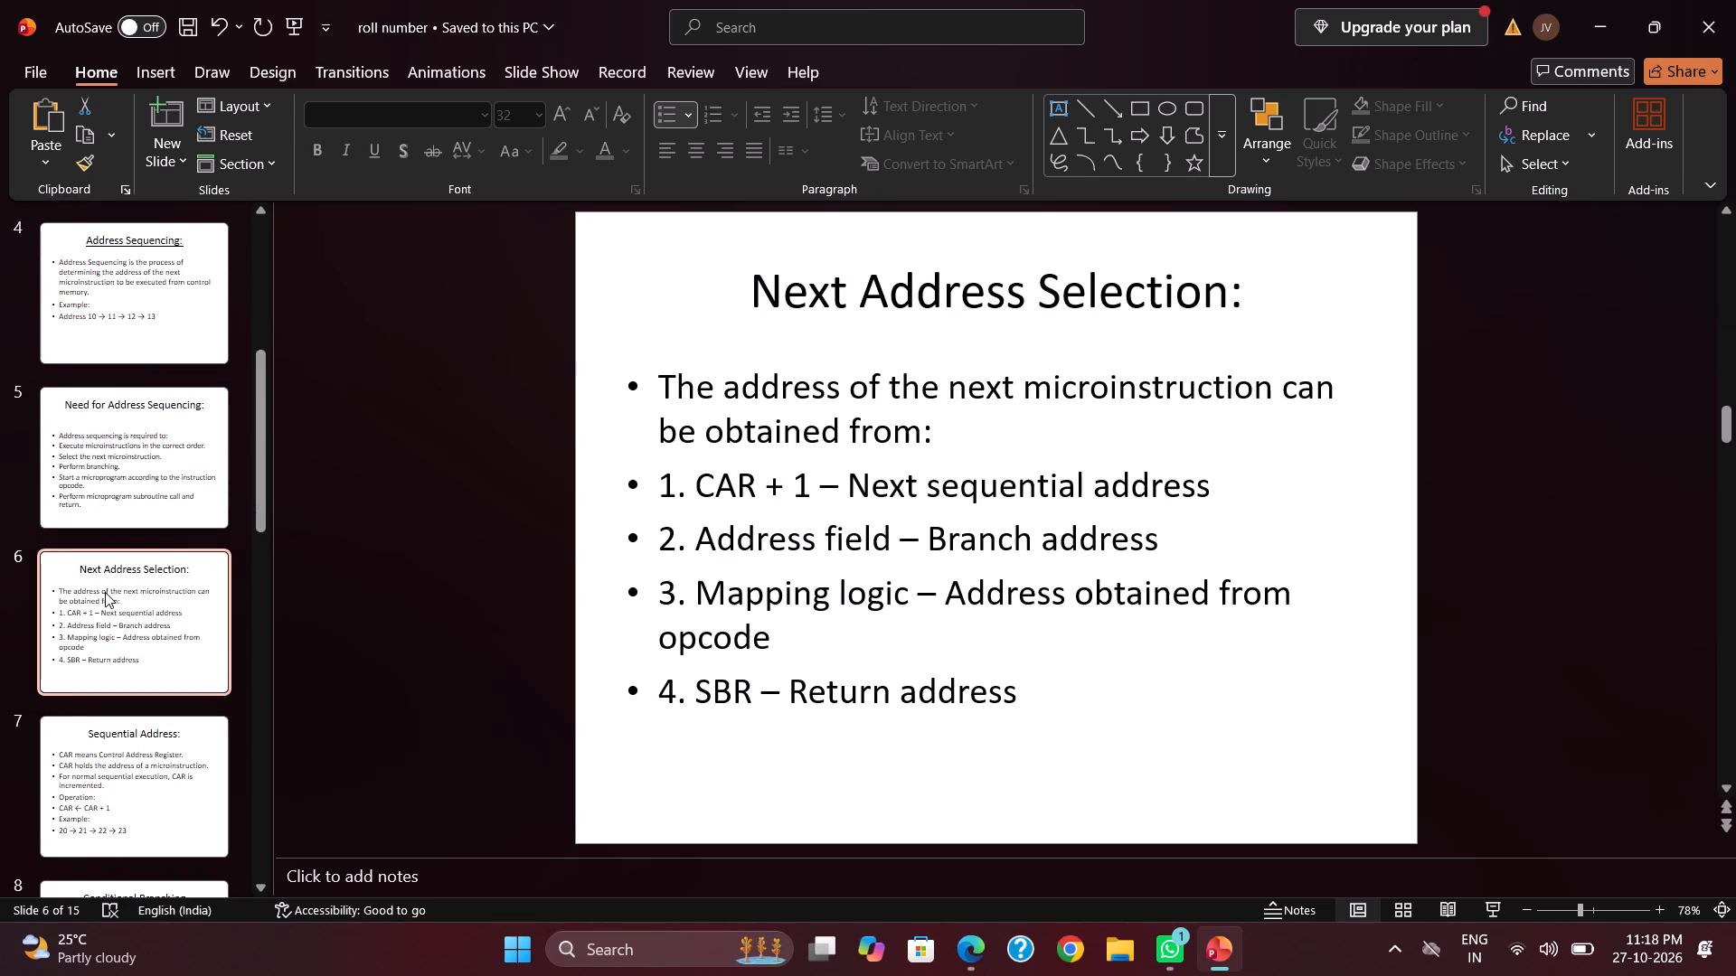
pyautogui.press('Down')
pyautogui.press('Down')
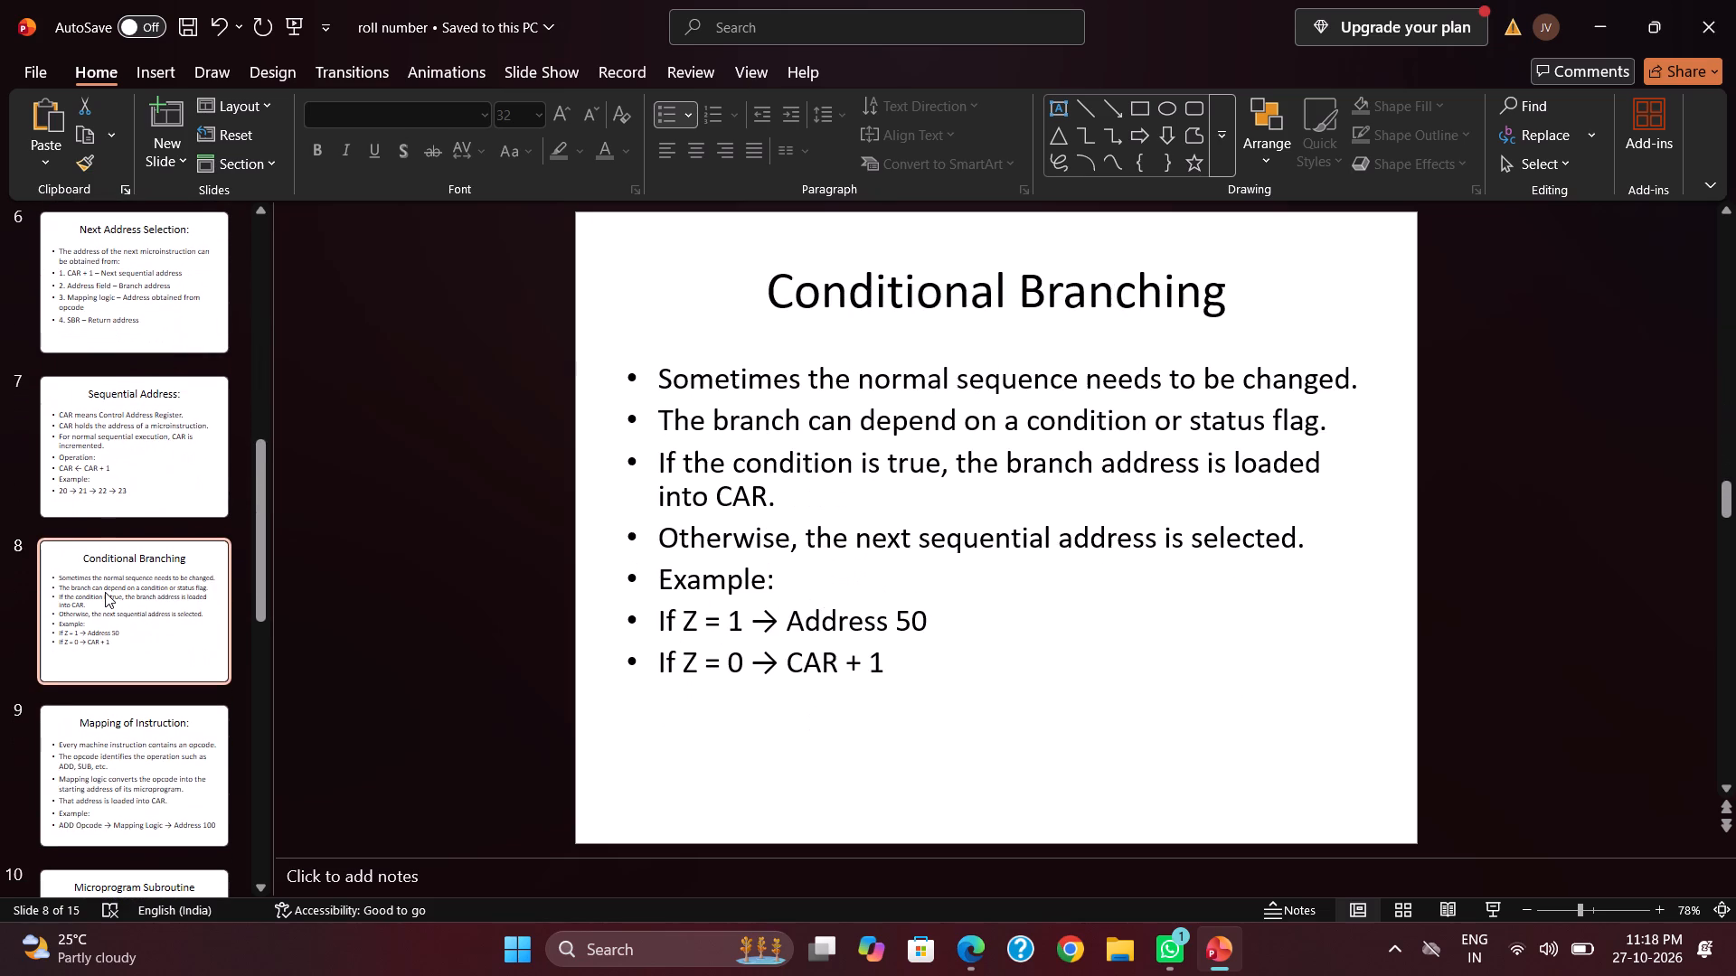
pyautogui.press('Down')
pyautogui.press('Down')
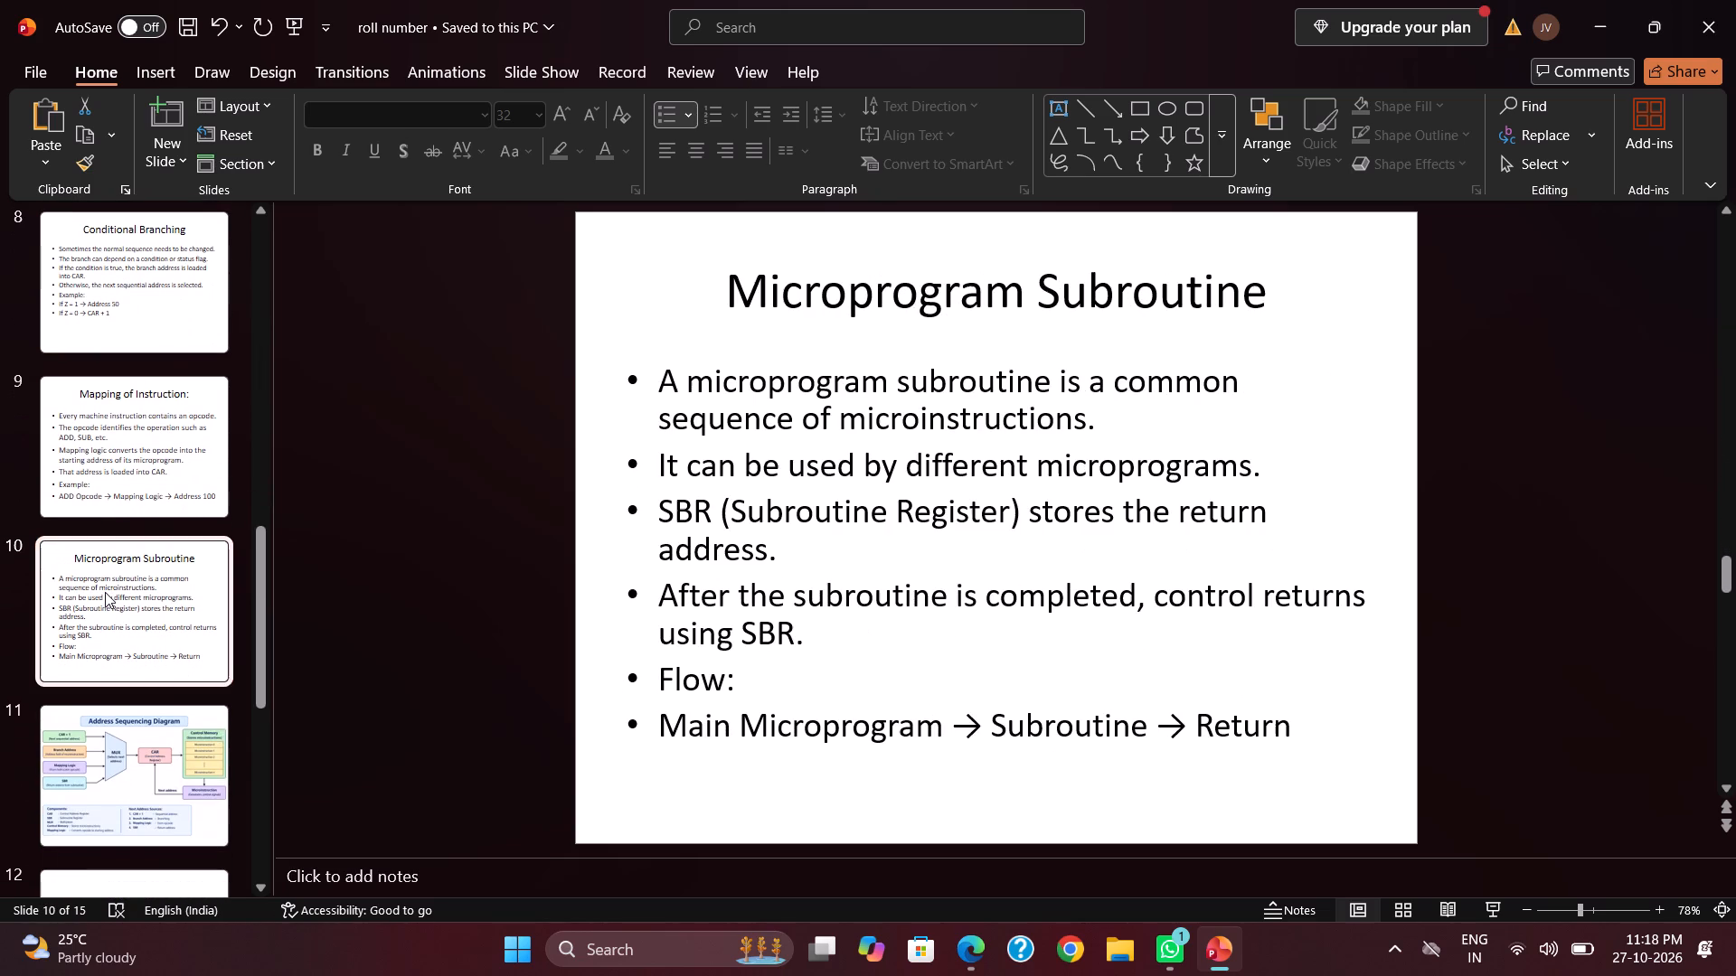
pyautogui.press('Down')
pyautogui.press('Down')
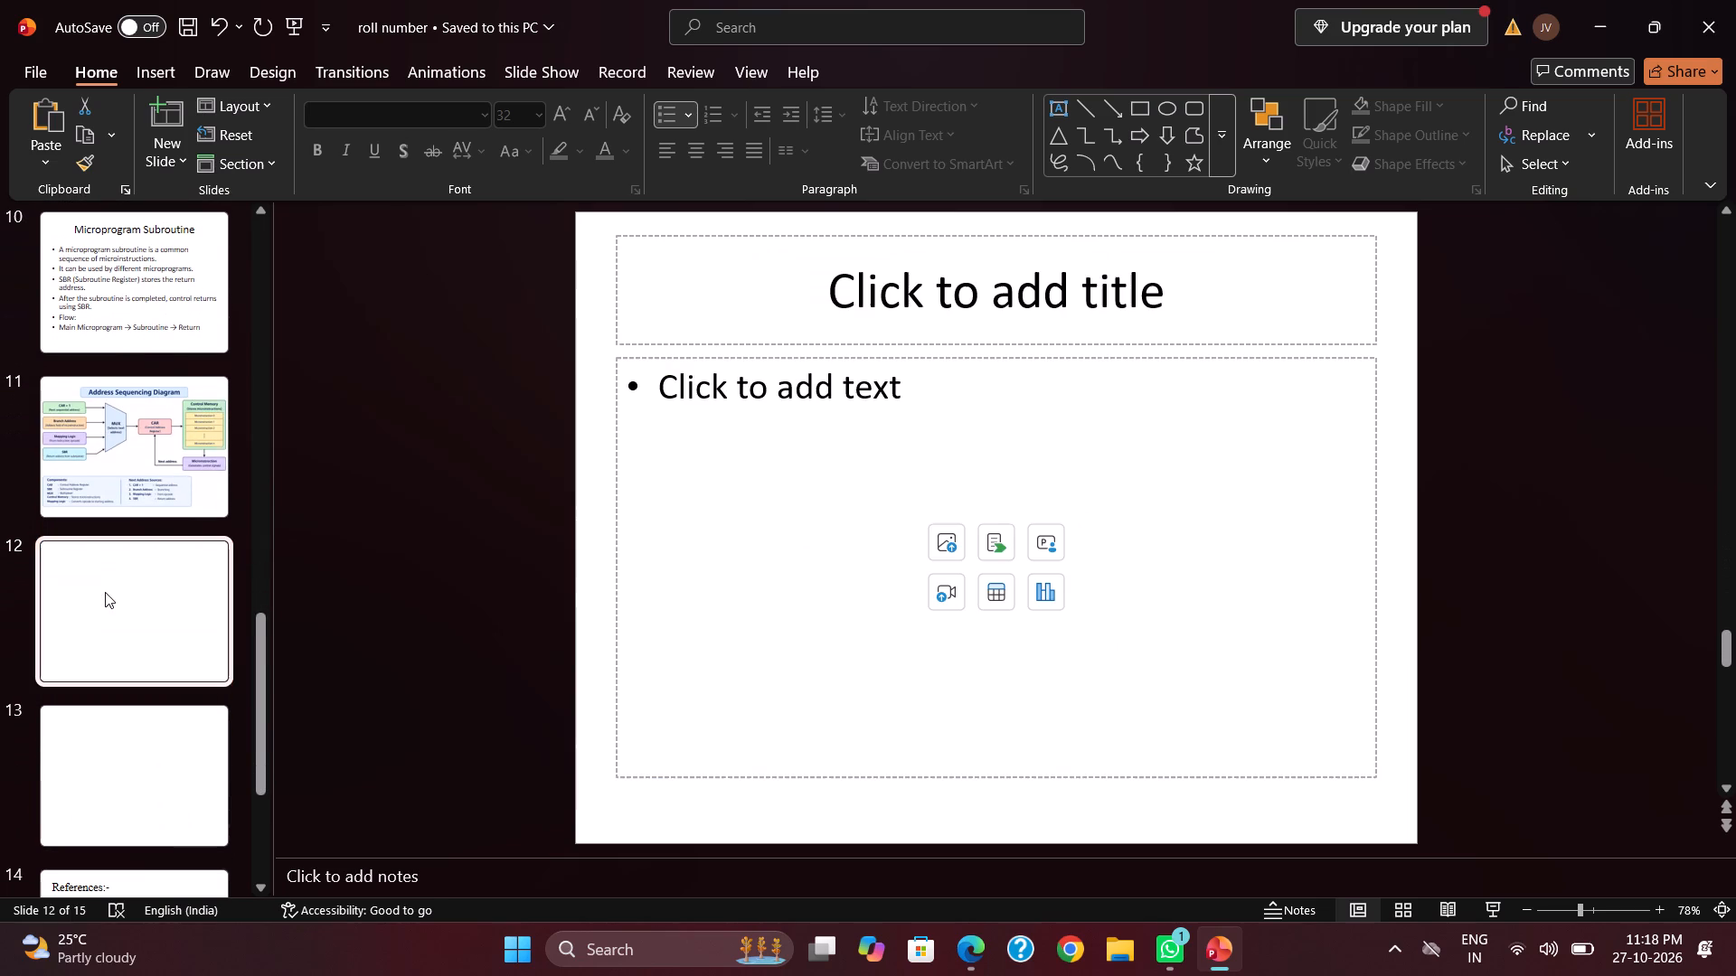
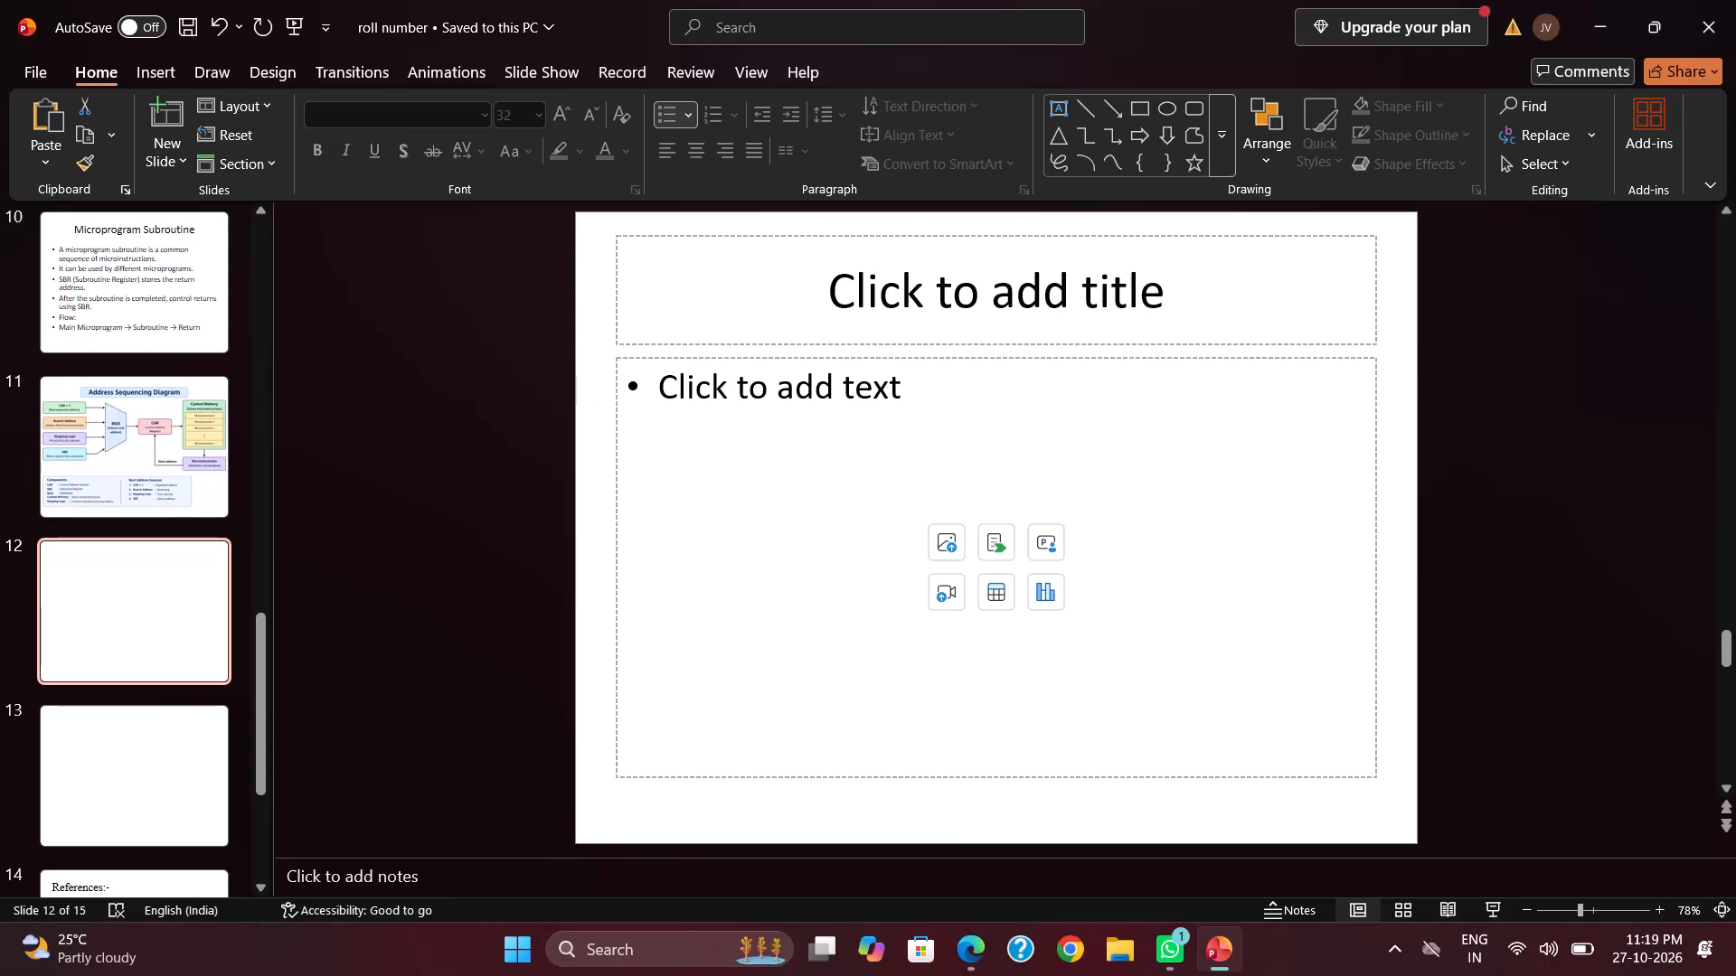
# Enter "Example:ADD instruction" as the title of the empty slide 12.
pyautogui.click(819, 285)
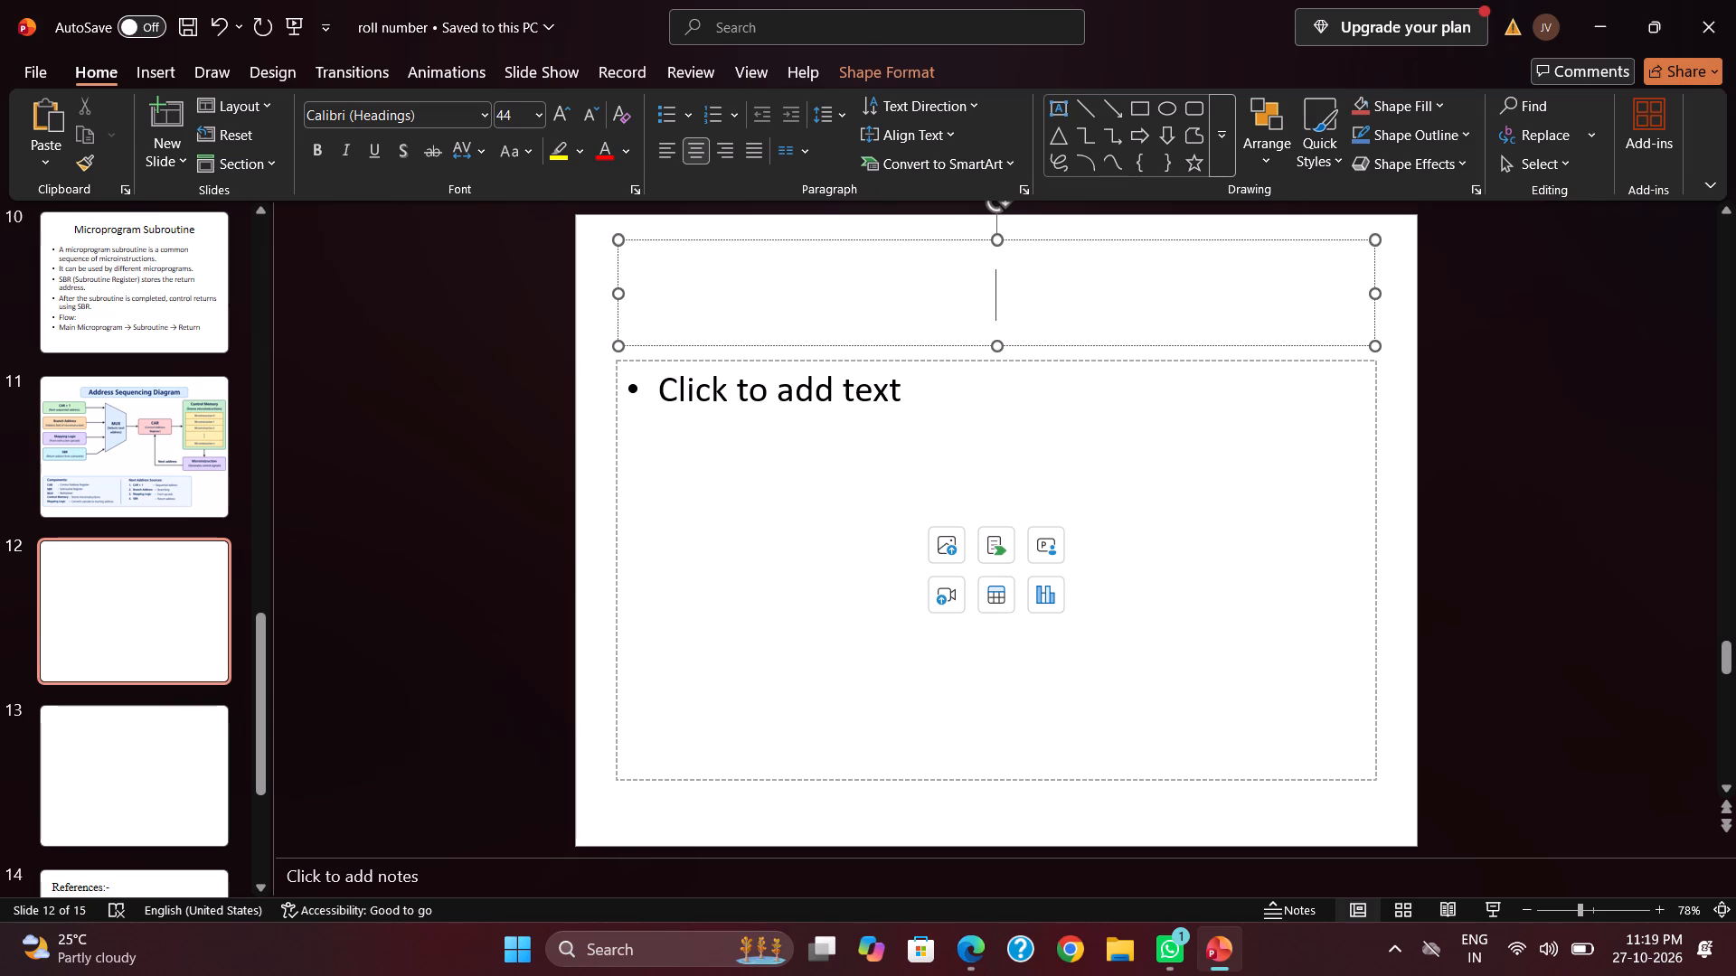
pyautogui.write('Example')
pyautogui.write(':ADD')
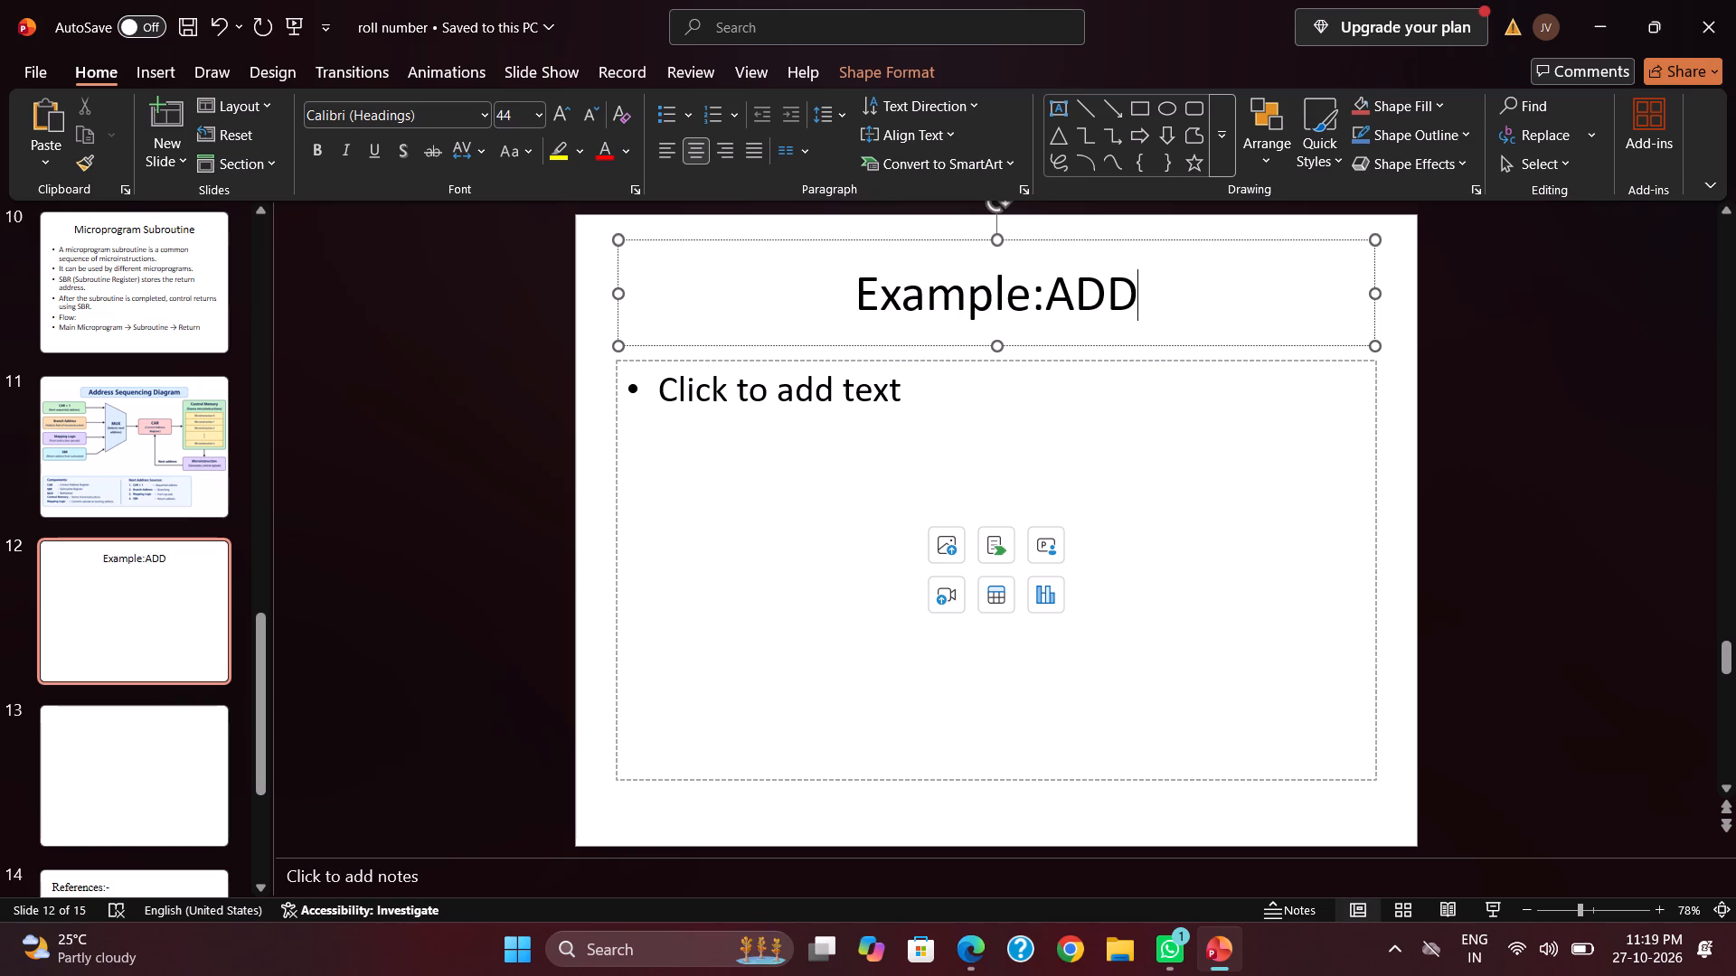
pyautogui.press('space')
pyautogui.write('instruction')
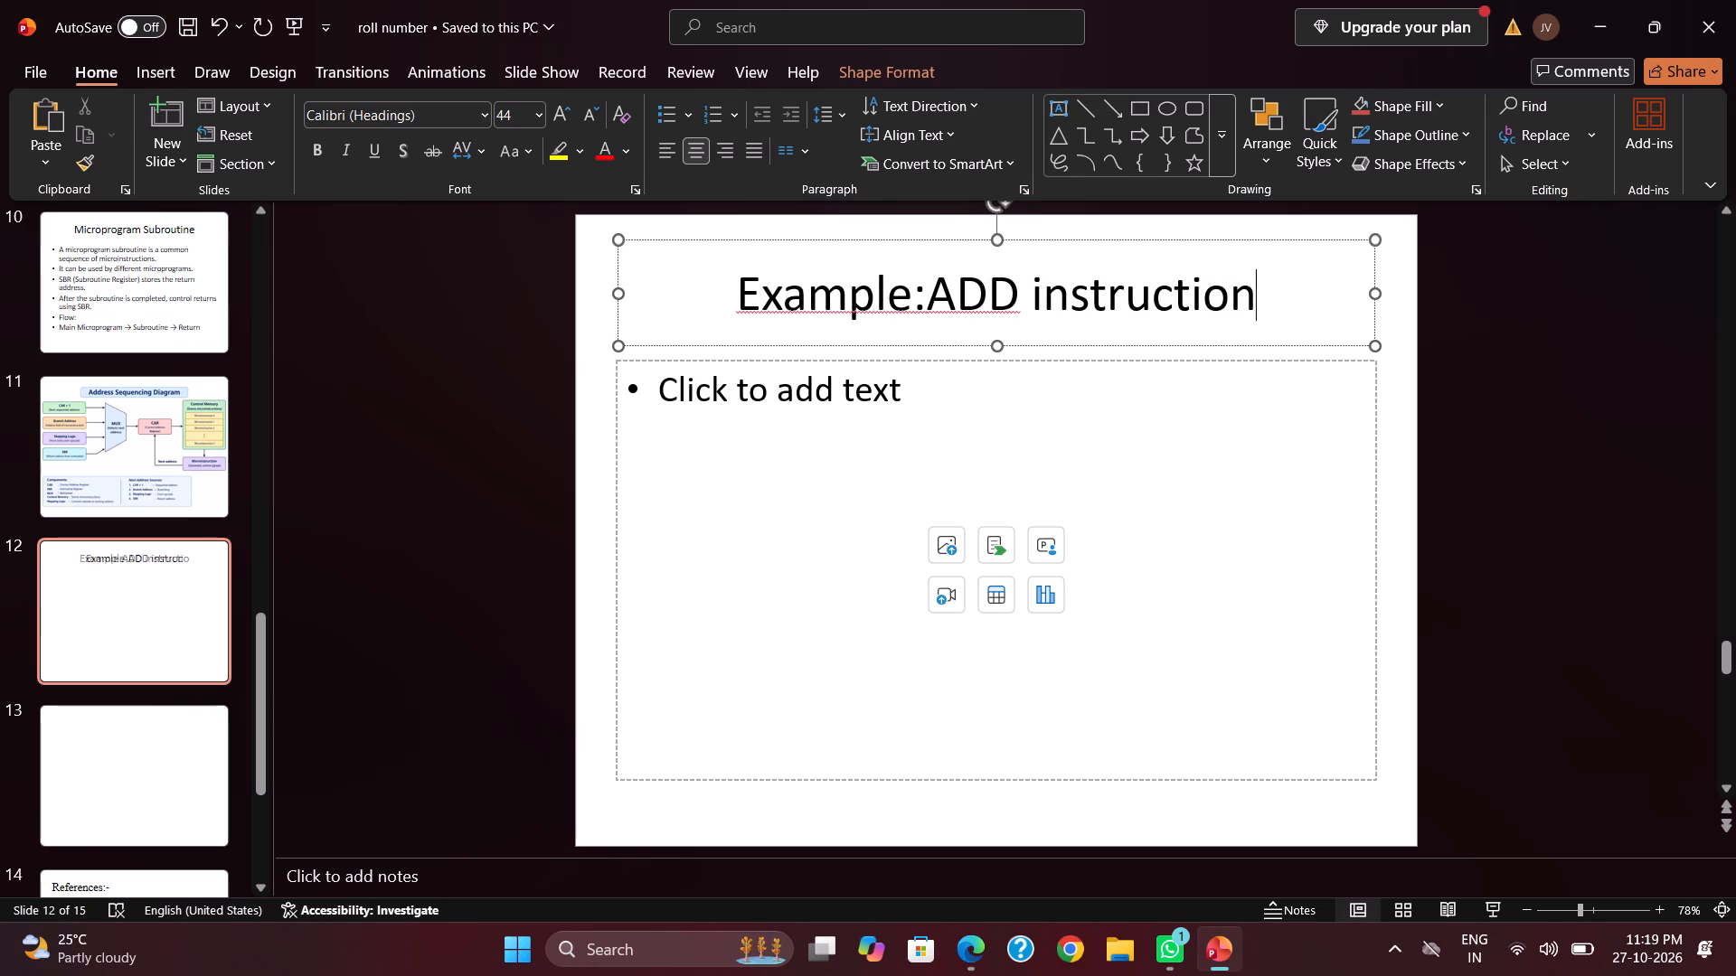
pyautogui.click(916, 437)
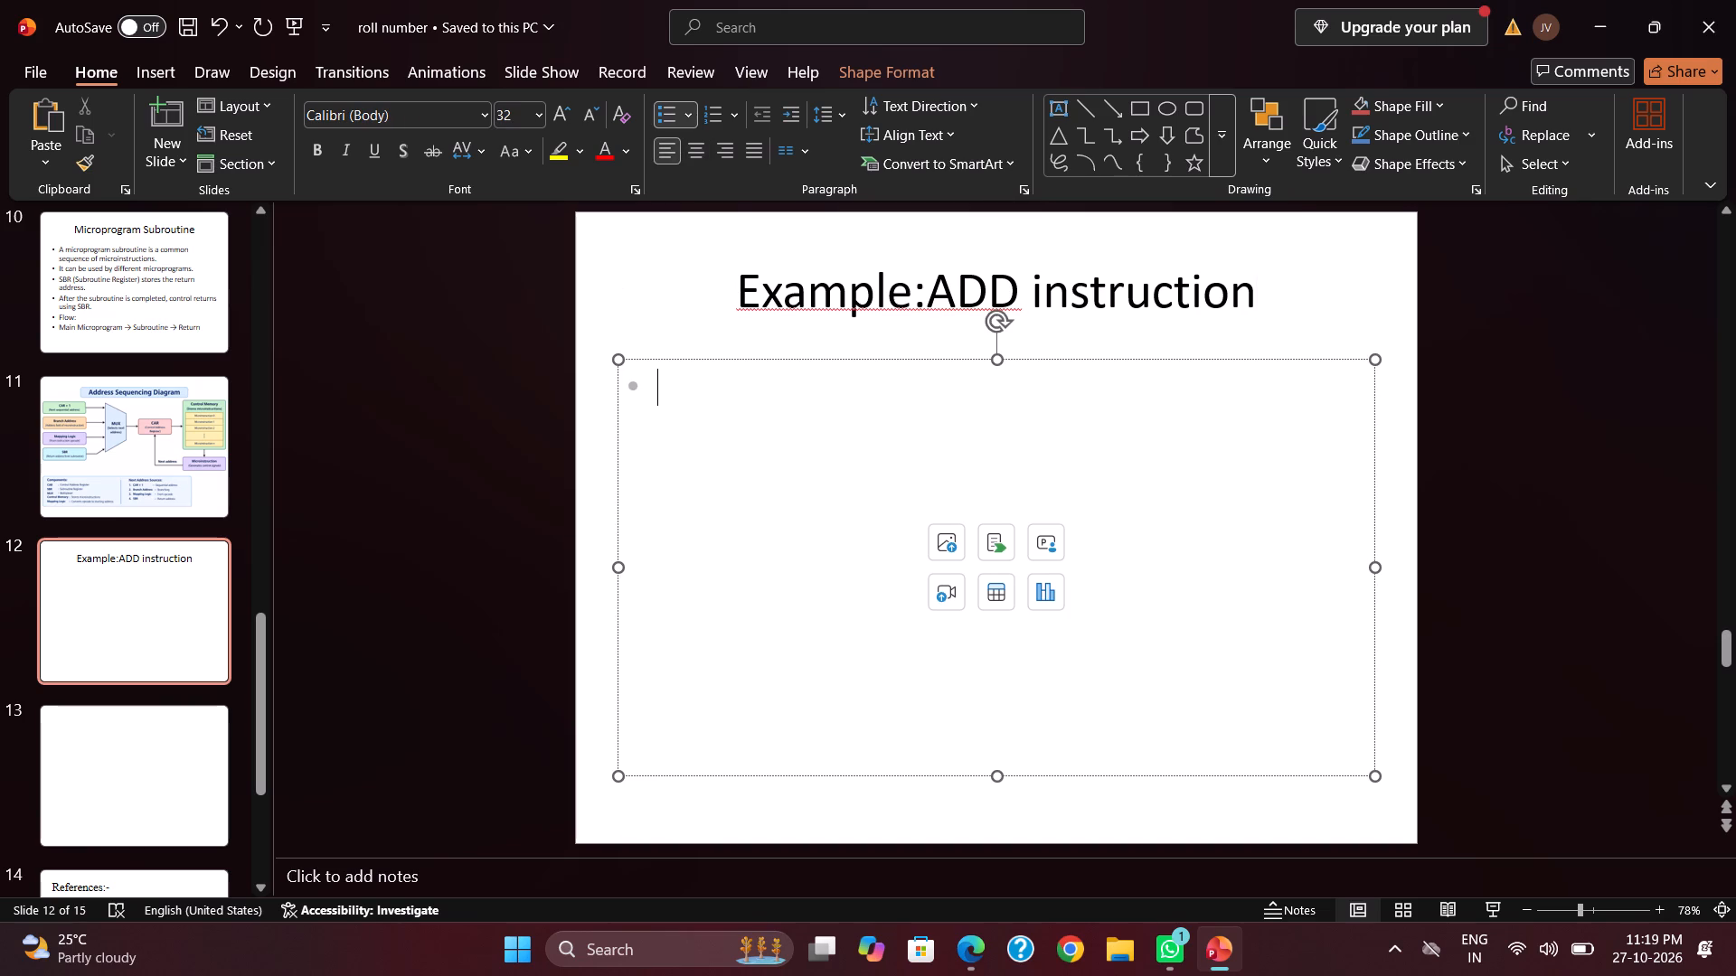
# Insert a space on each side of the colon in slide 12's title so it reads "Example : ADD instruction".
pyautogui.click(929, 277)
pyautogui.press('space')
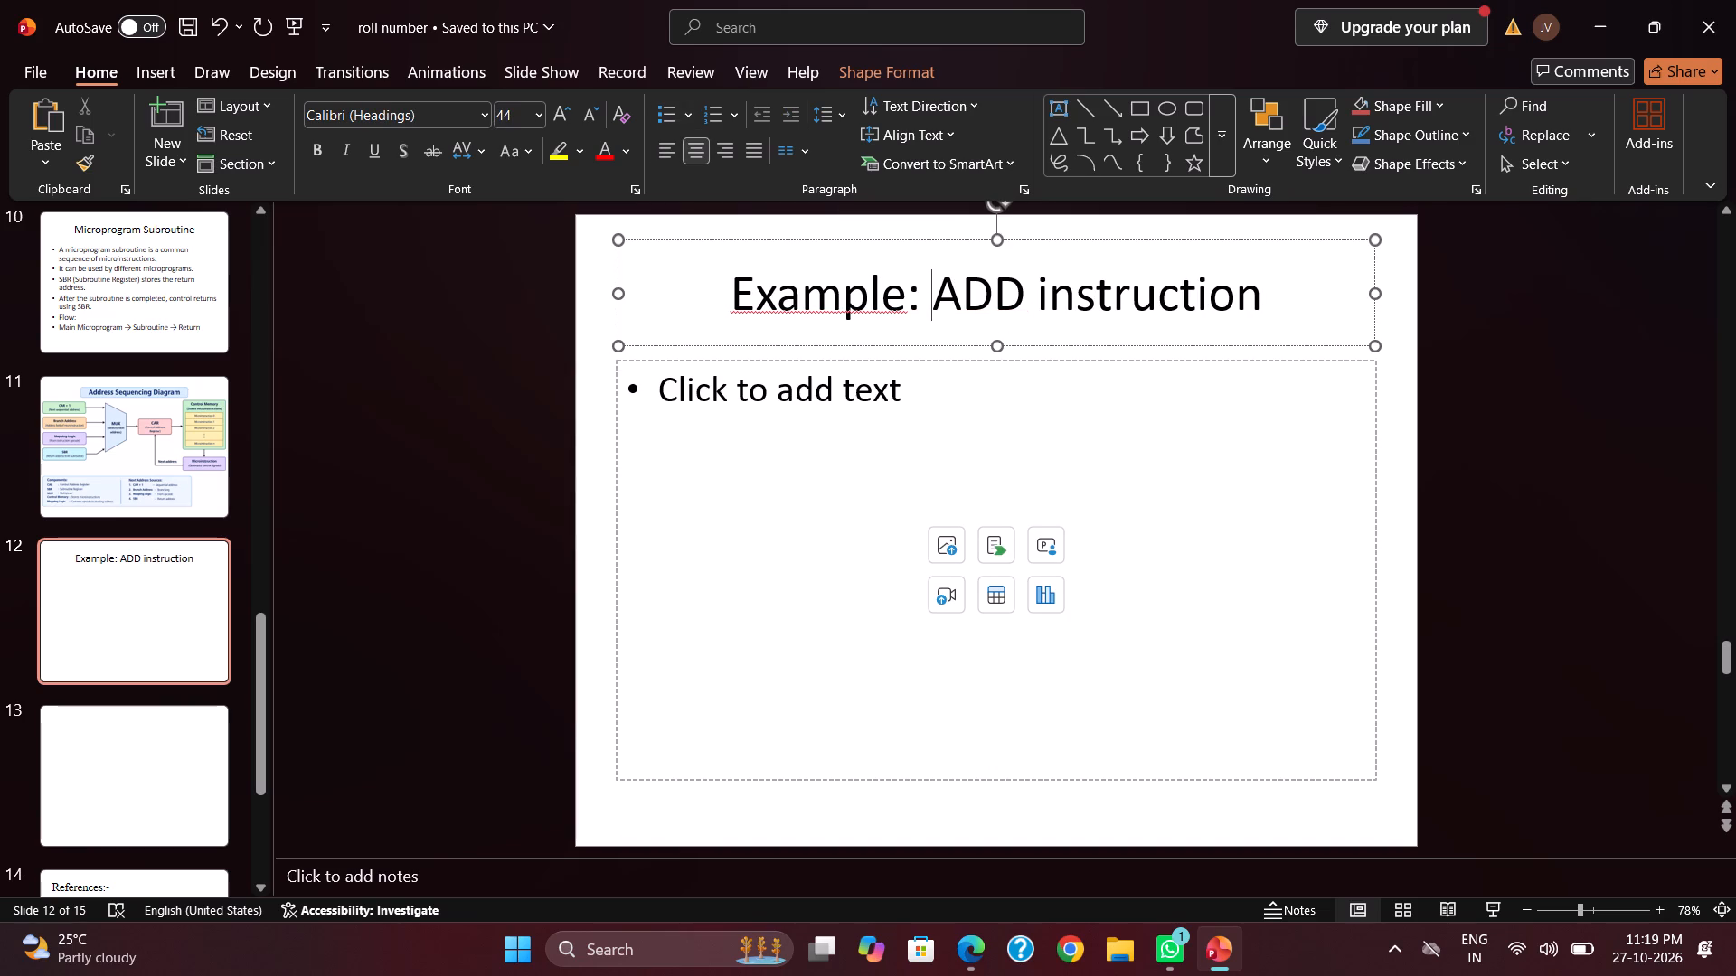
pyautogui.click(901, 291)
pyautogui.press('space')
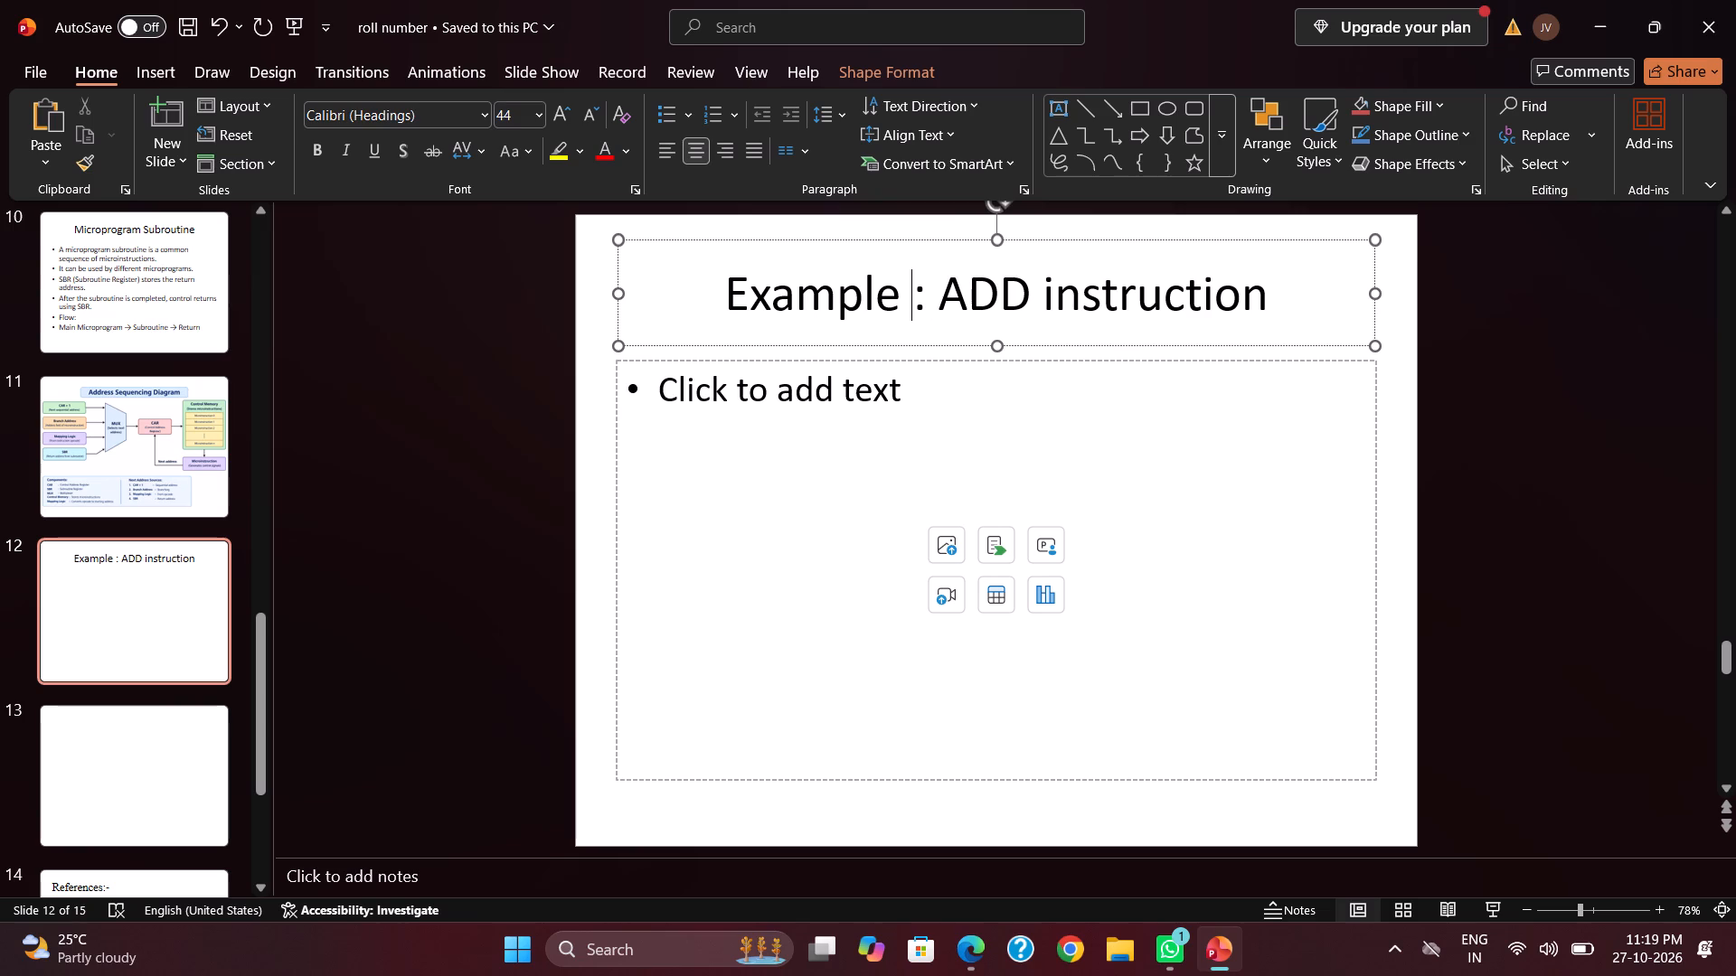
pyautogui.click(952, 444)
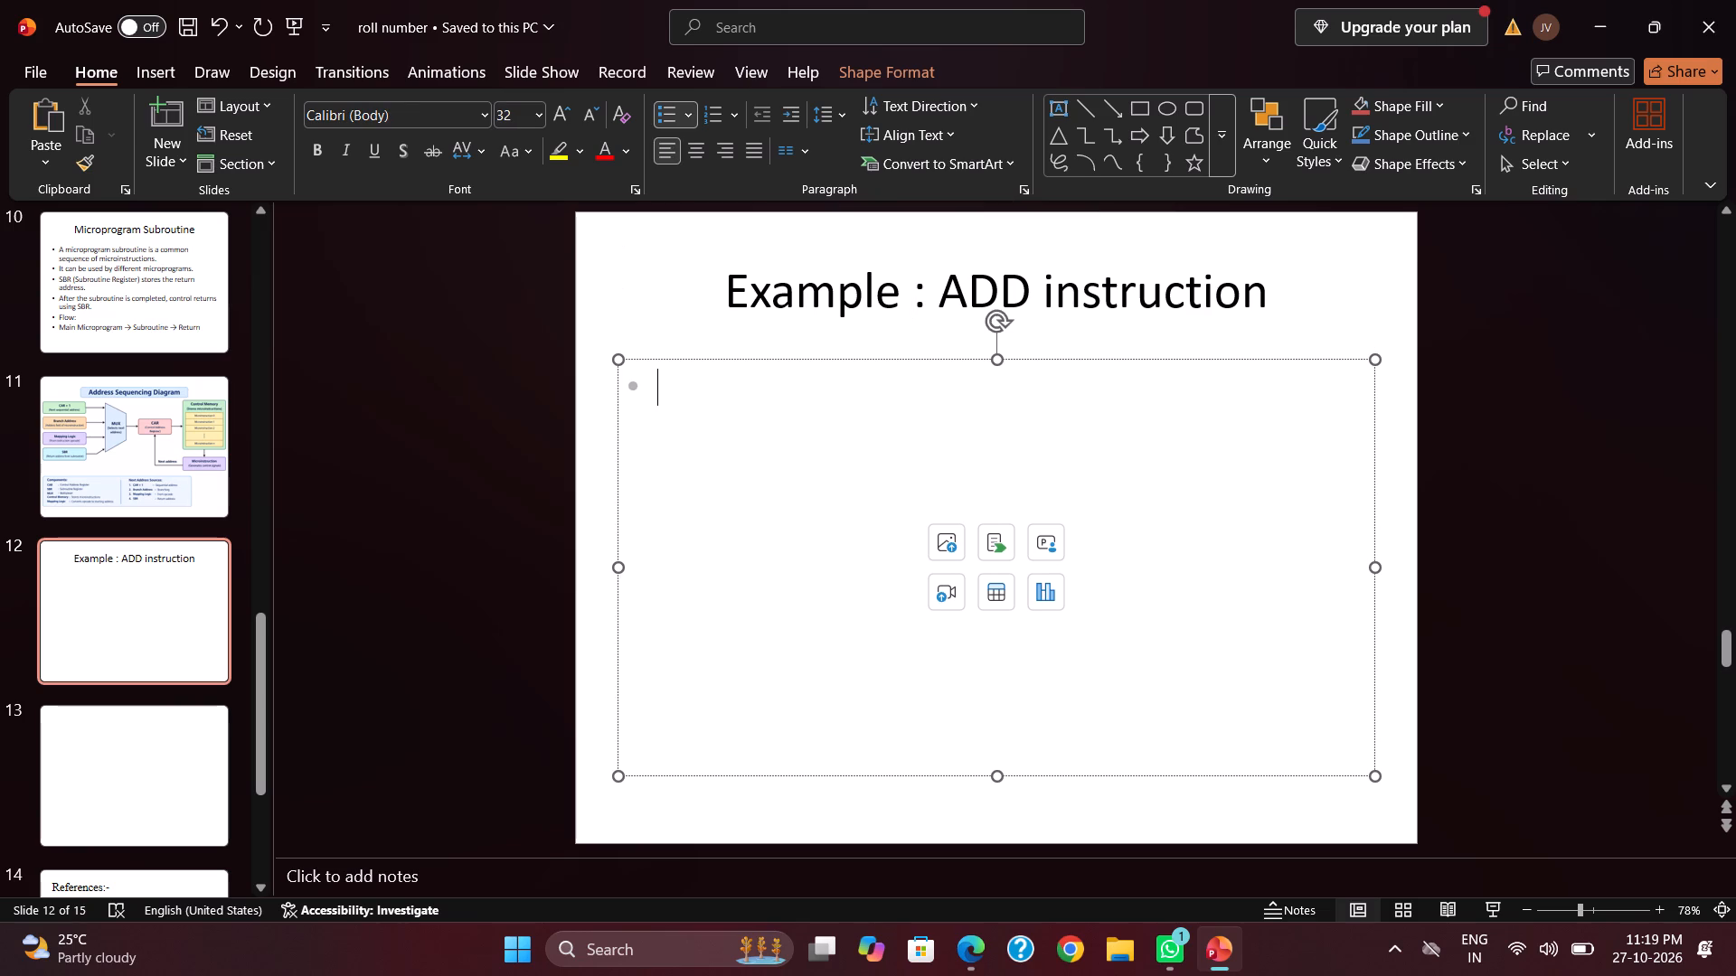
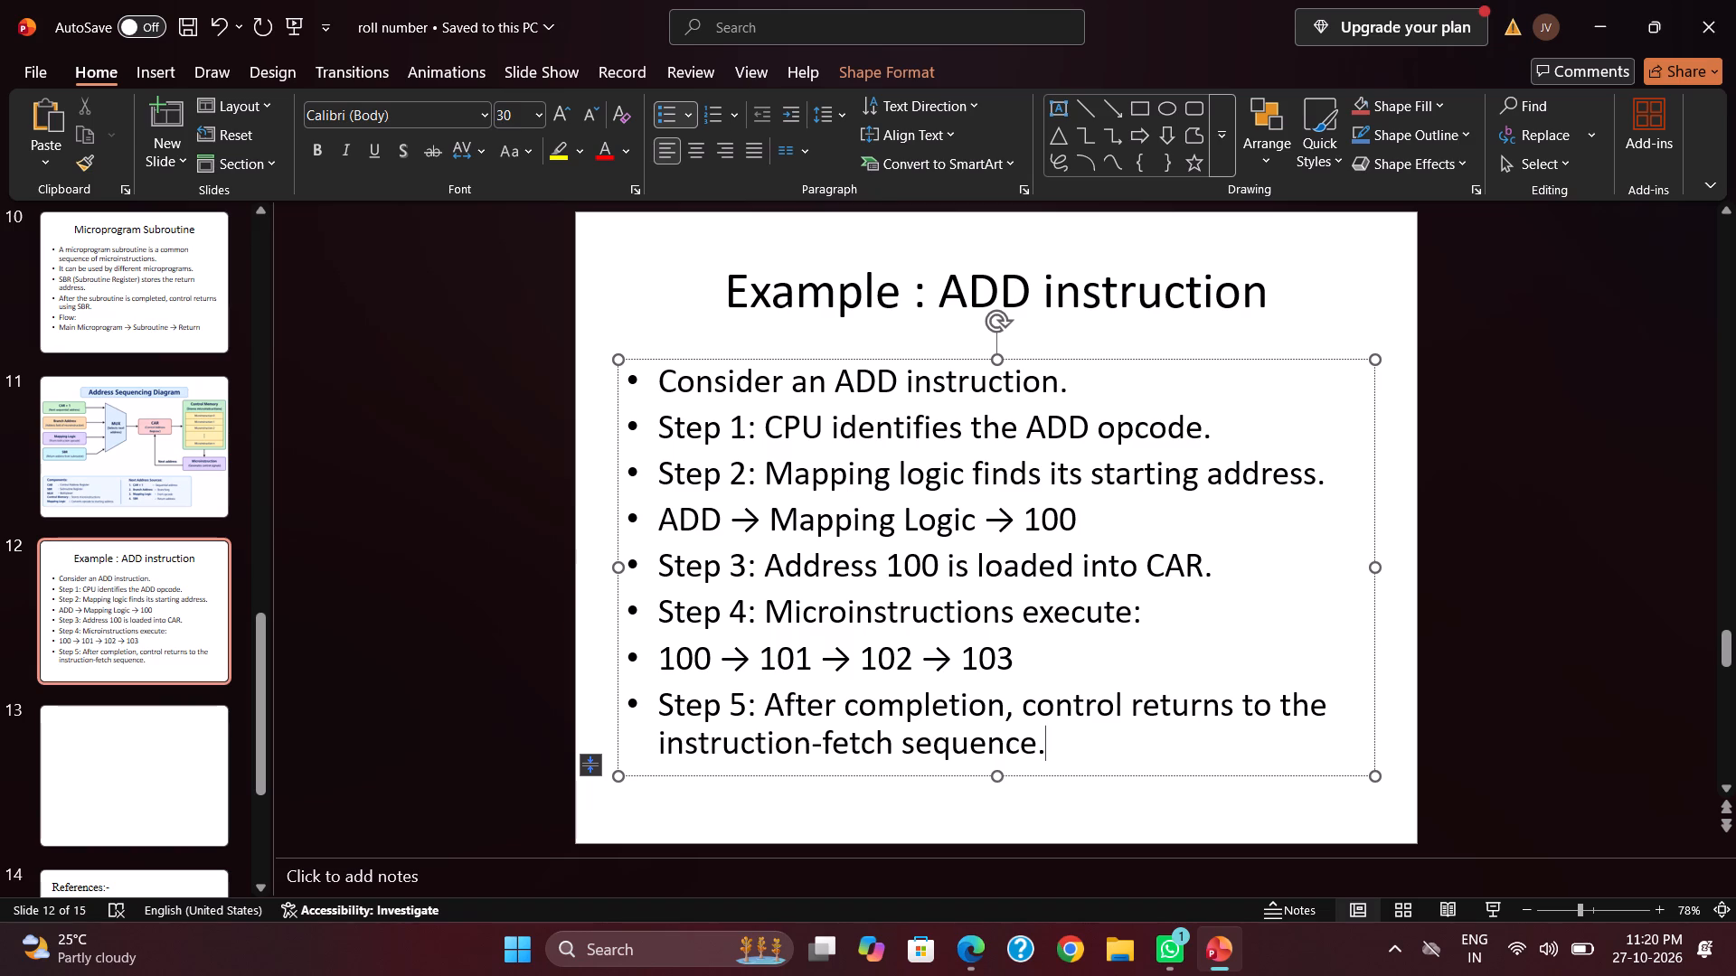
# Go to the empty slide 13 after the ADD instruction example and view the remaining slides through the closing slide 15.
pyautogui.click(162, 732)
pyautogui.scroll(-2, 162, 732)
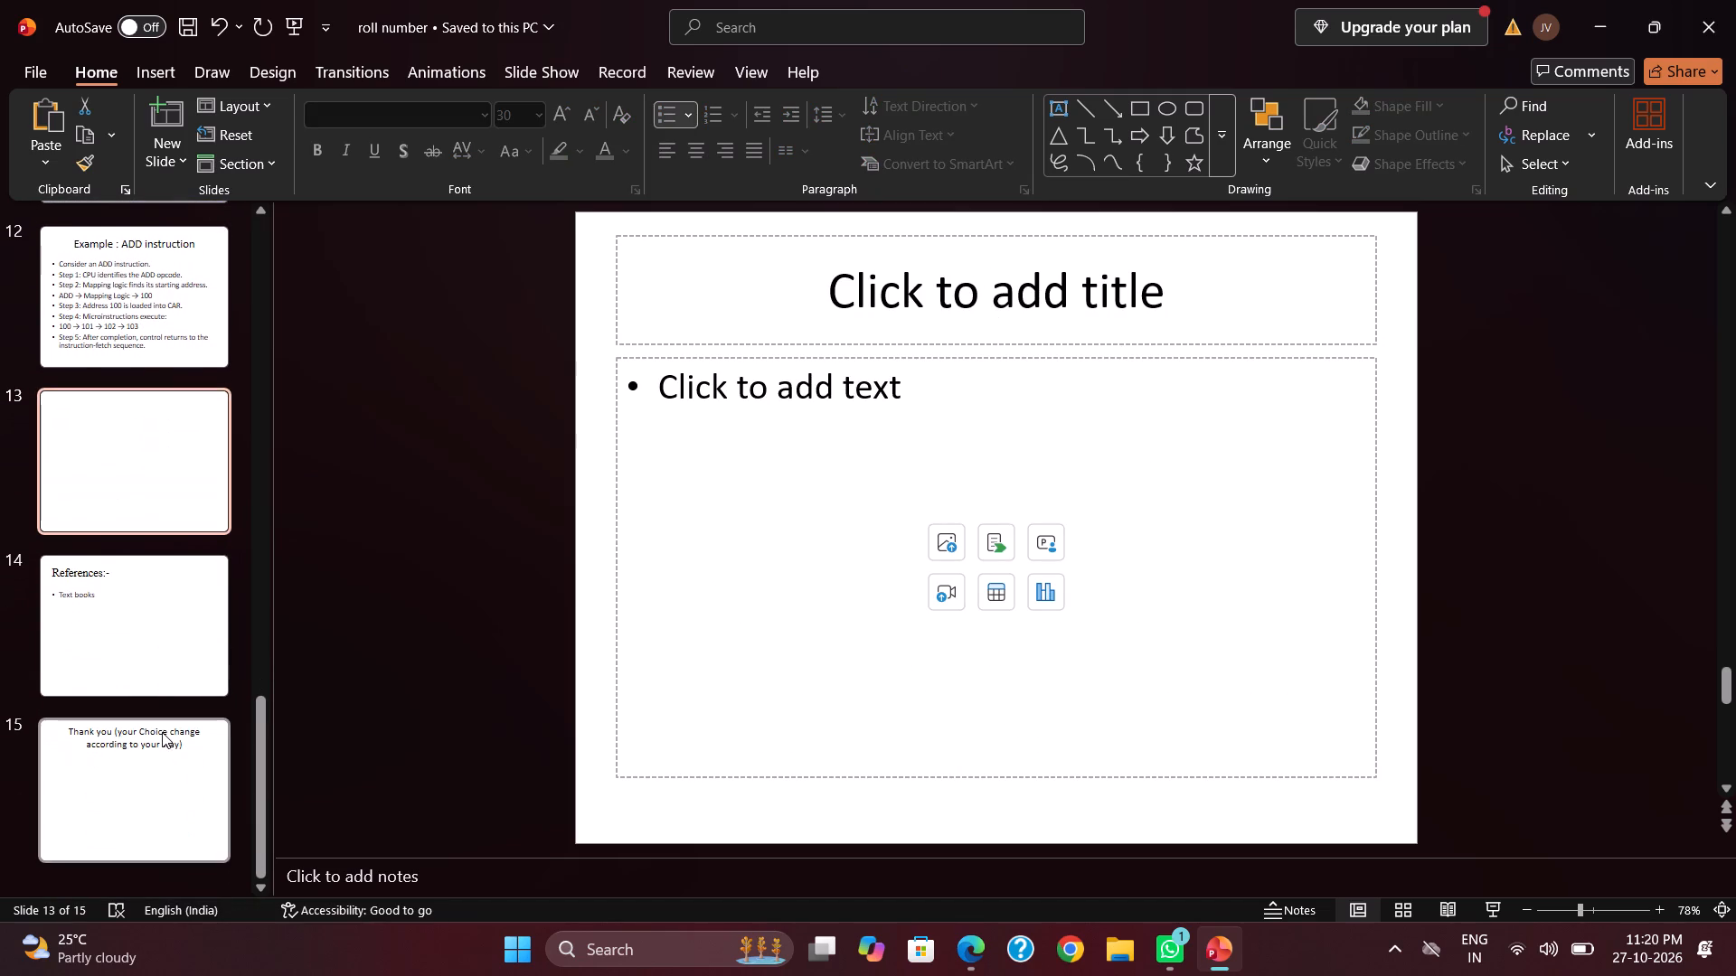
# View the References slide, and review the Introduction and Address Sequencing slides again.
pyautogui.click(167, 621)
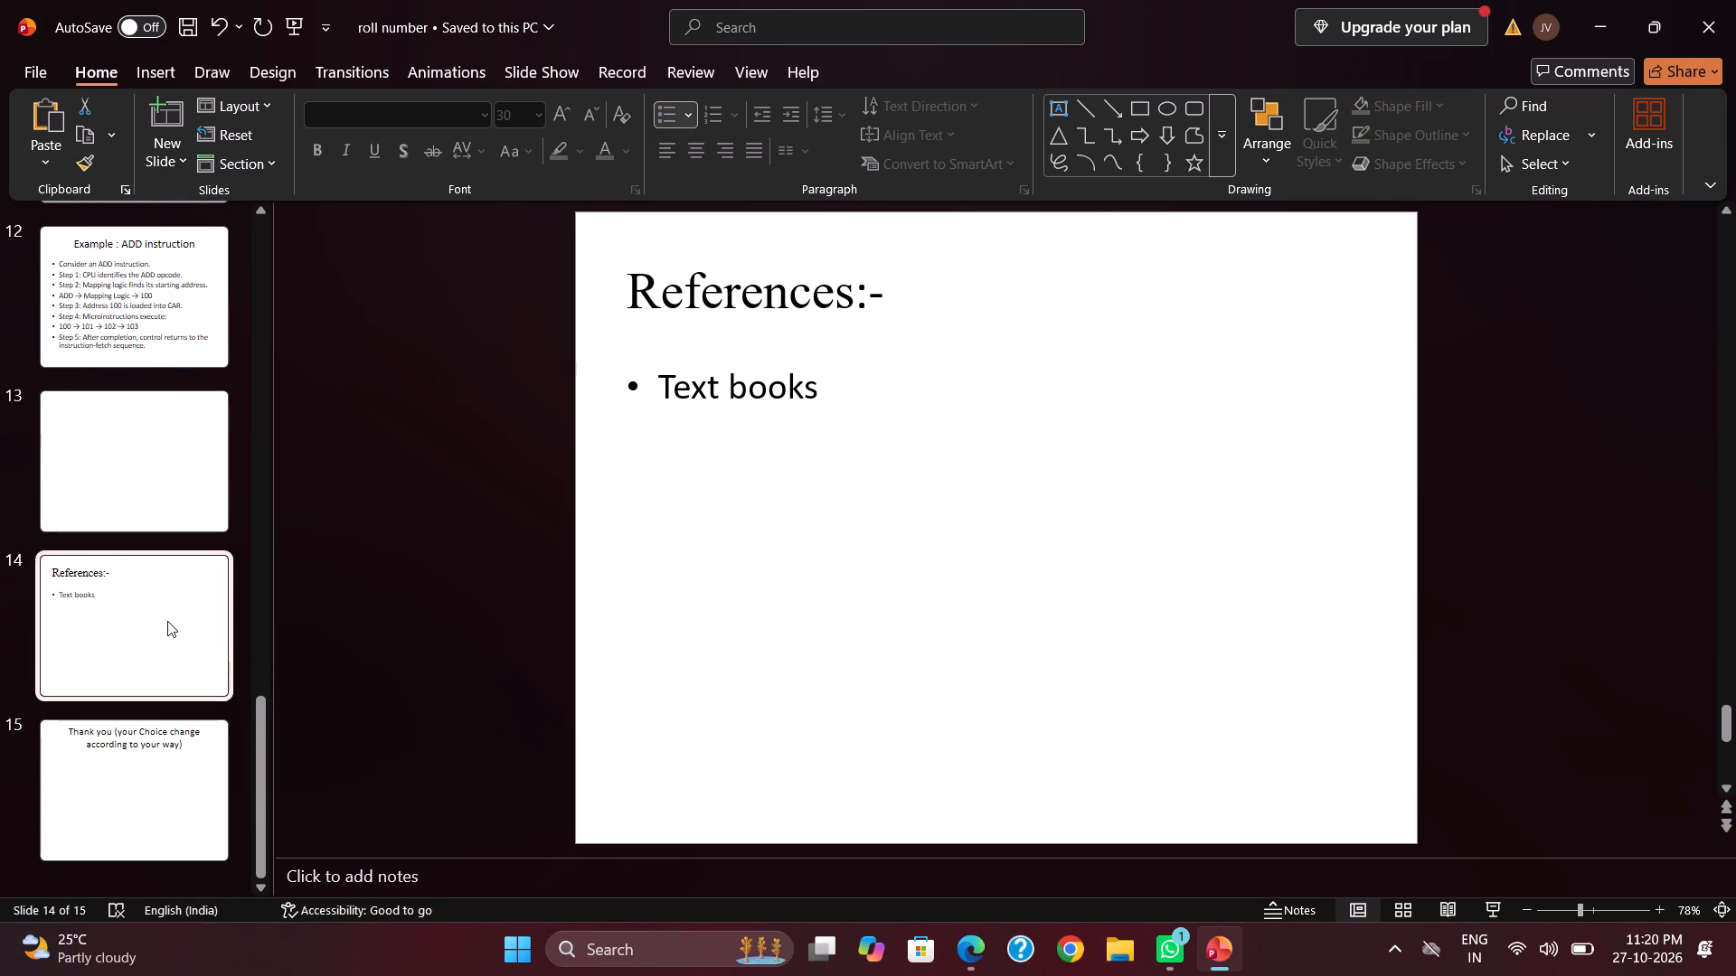
pyautogui.scroll(10, 167, 621)
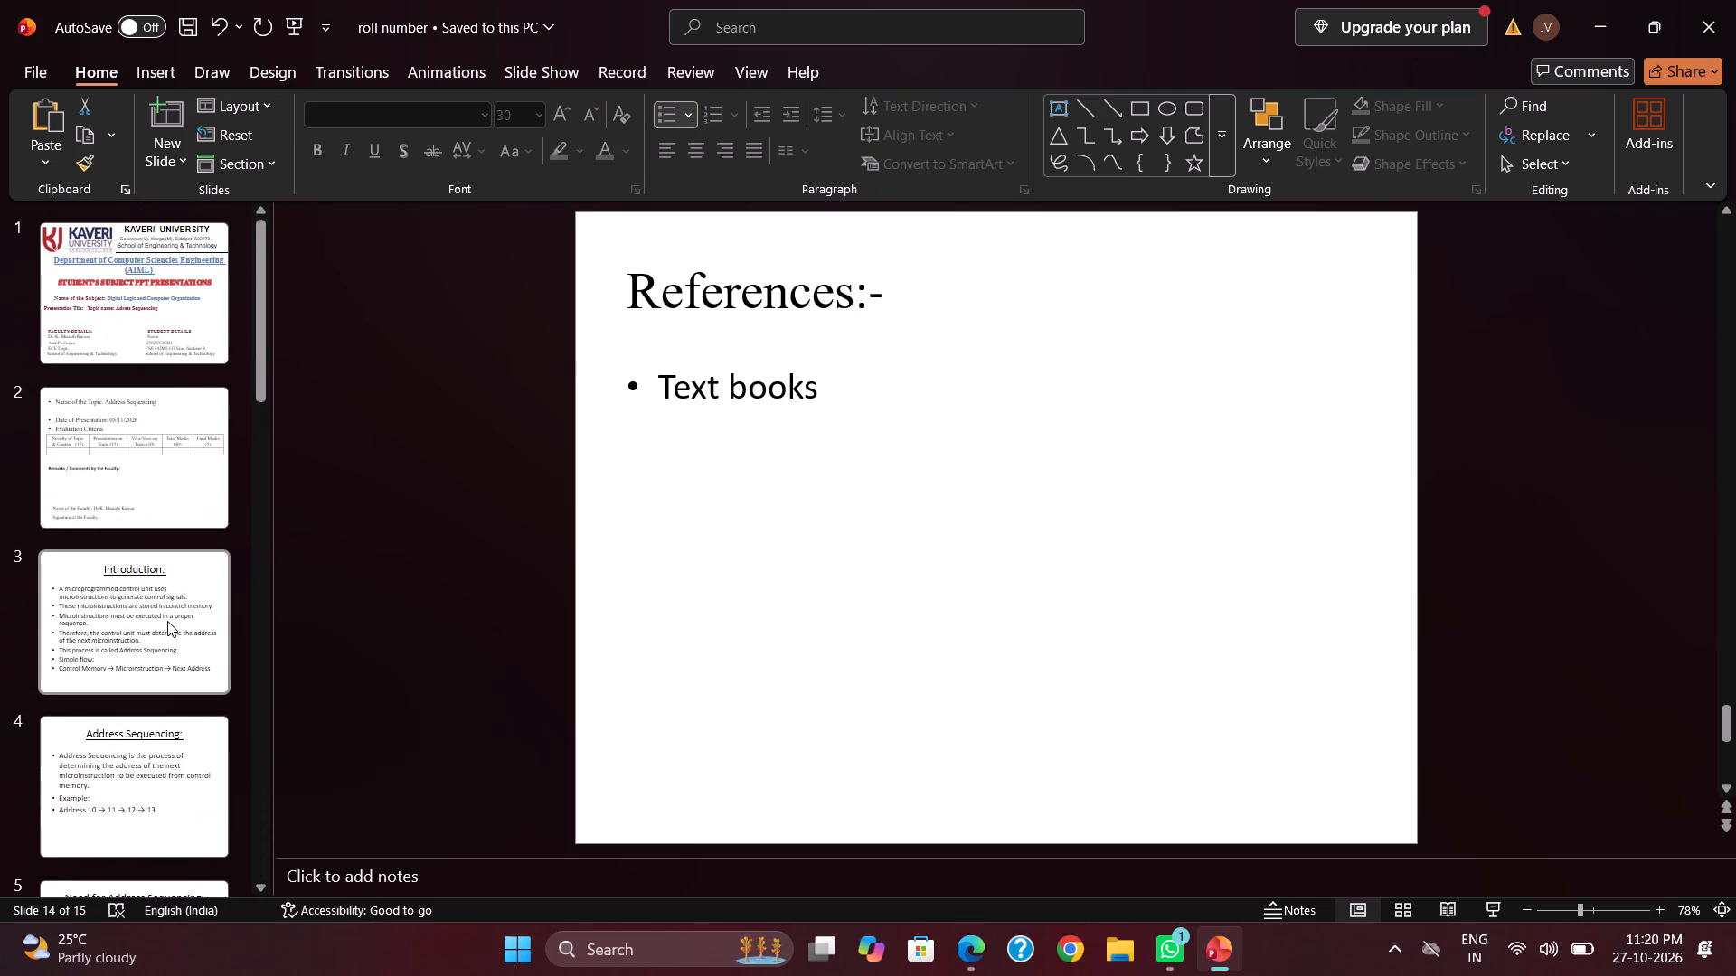
pyautogui.scroll(-7, 167, 621)
pyautogui.scroll(3, 167, 621)
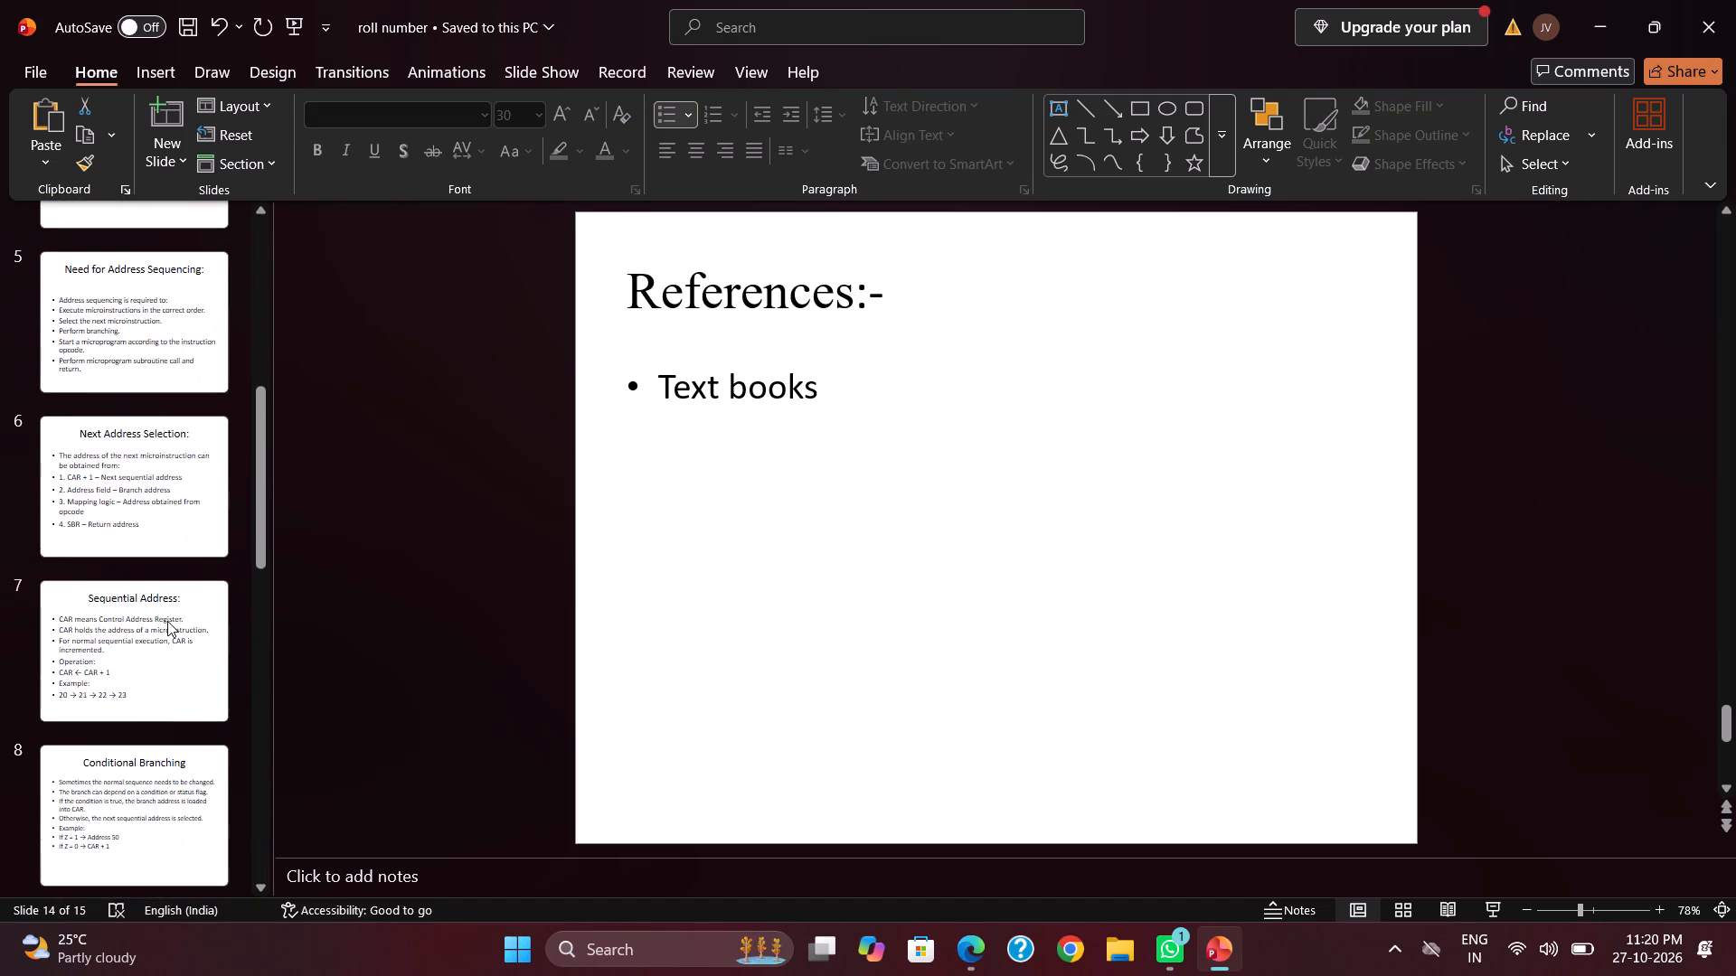
pyautogui.scroll(1, 167, 621)
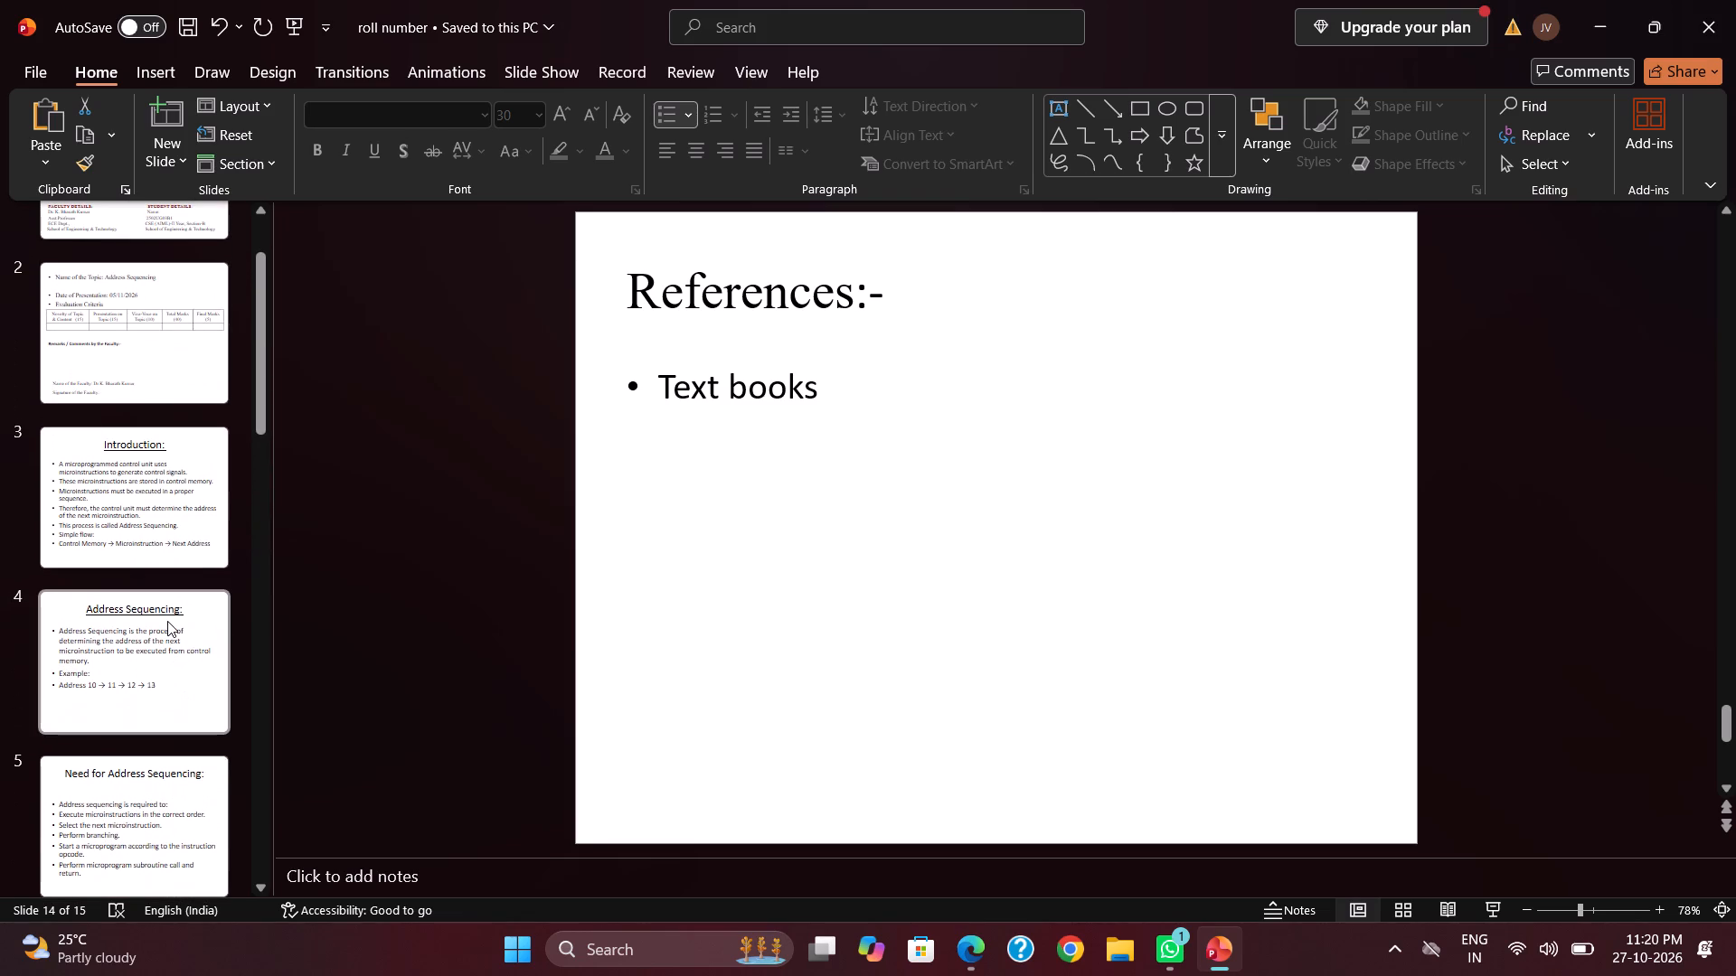
pyautogui.click(156, 511)
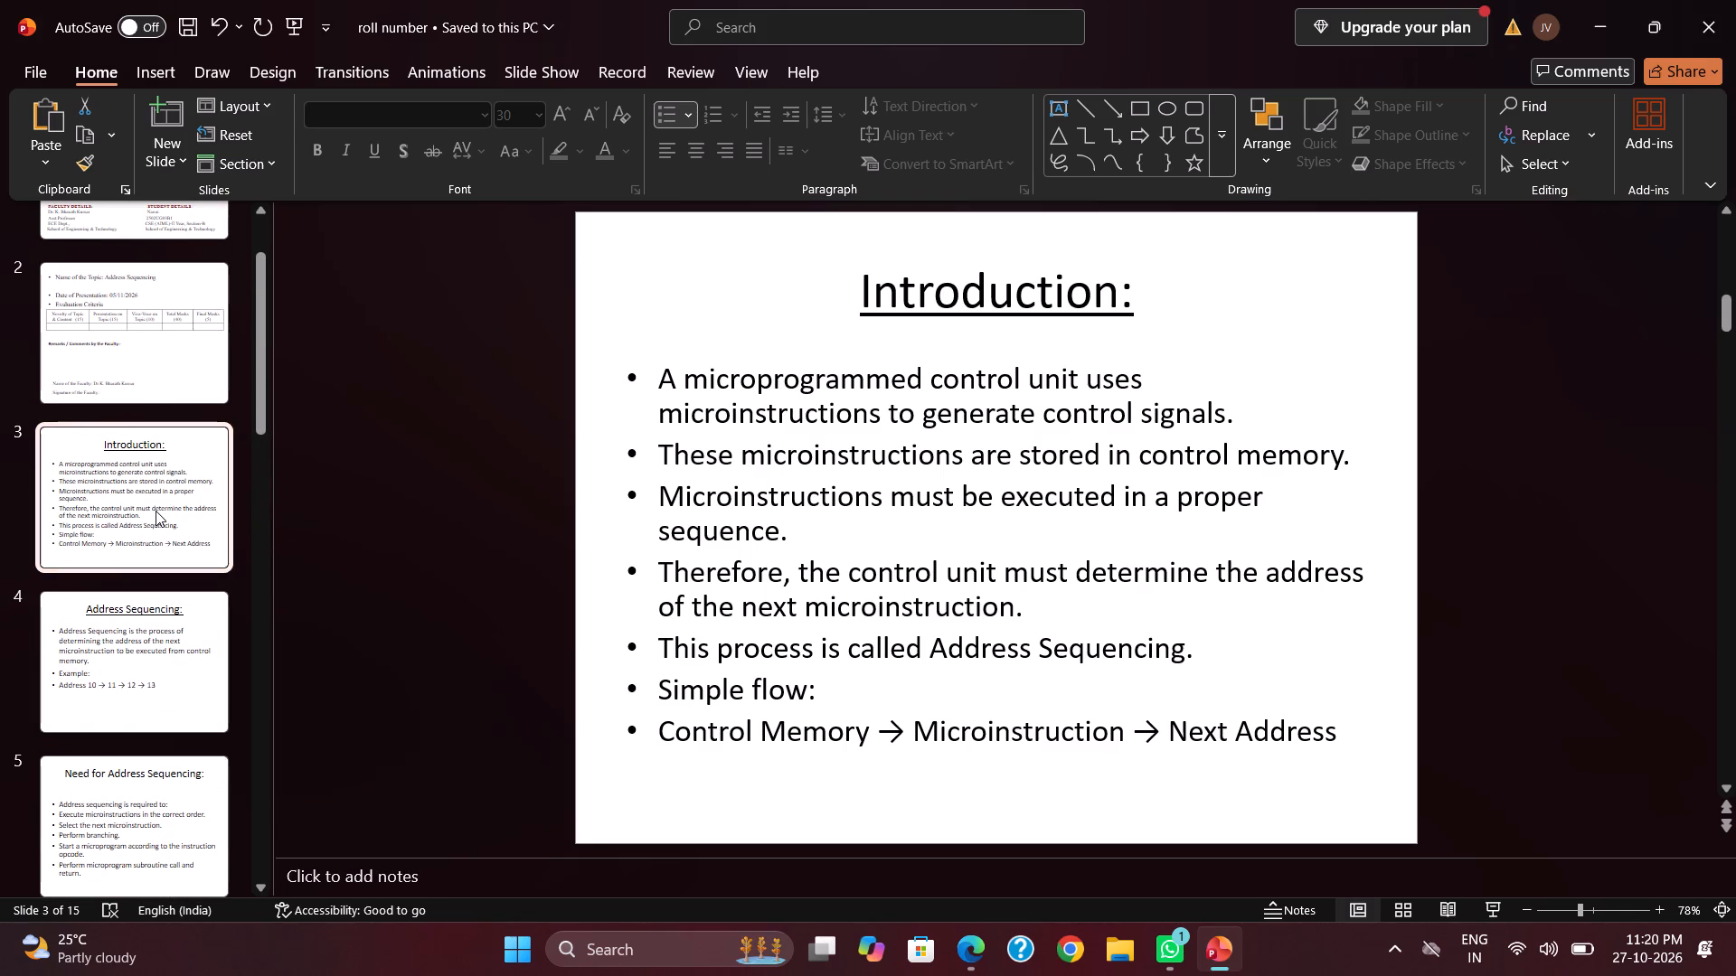
pyautogui.click(146, 650)
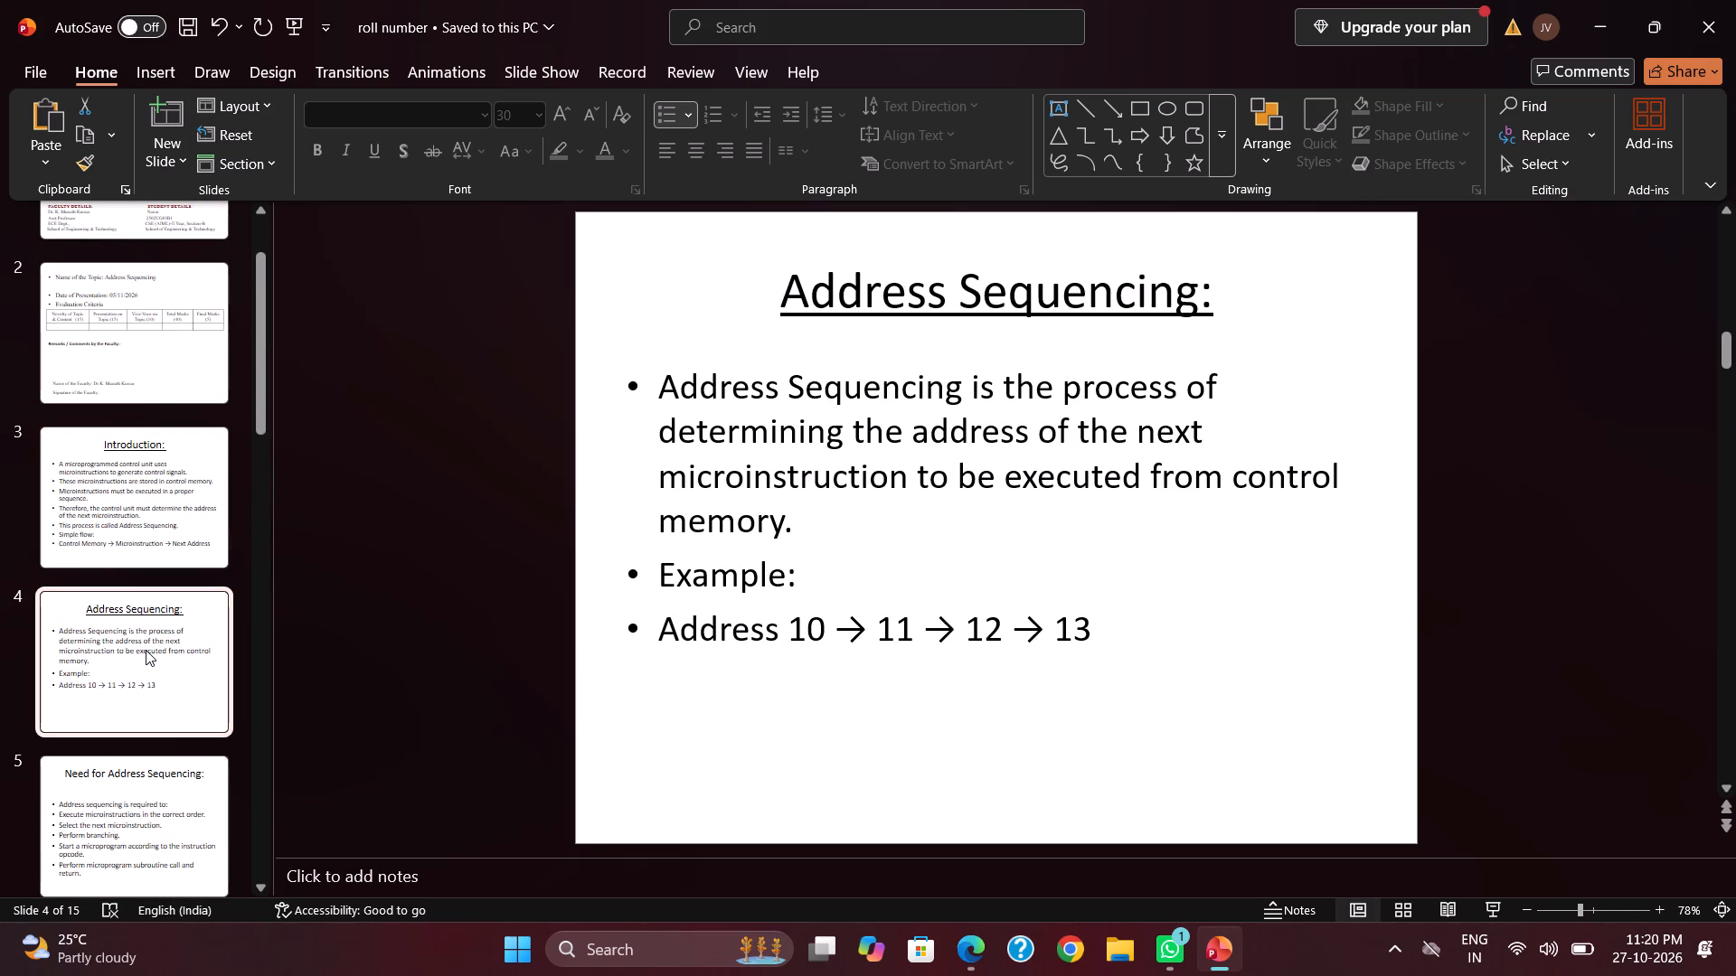
pyautogui.scroll(-1, 146, 650)
# Move the bulleted text box on slide 5, Need for Address Sequencing, slightly up and to the left.
pyautogui.click(123, 789)
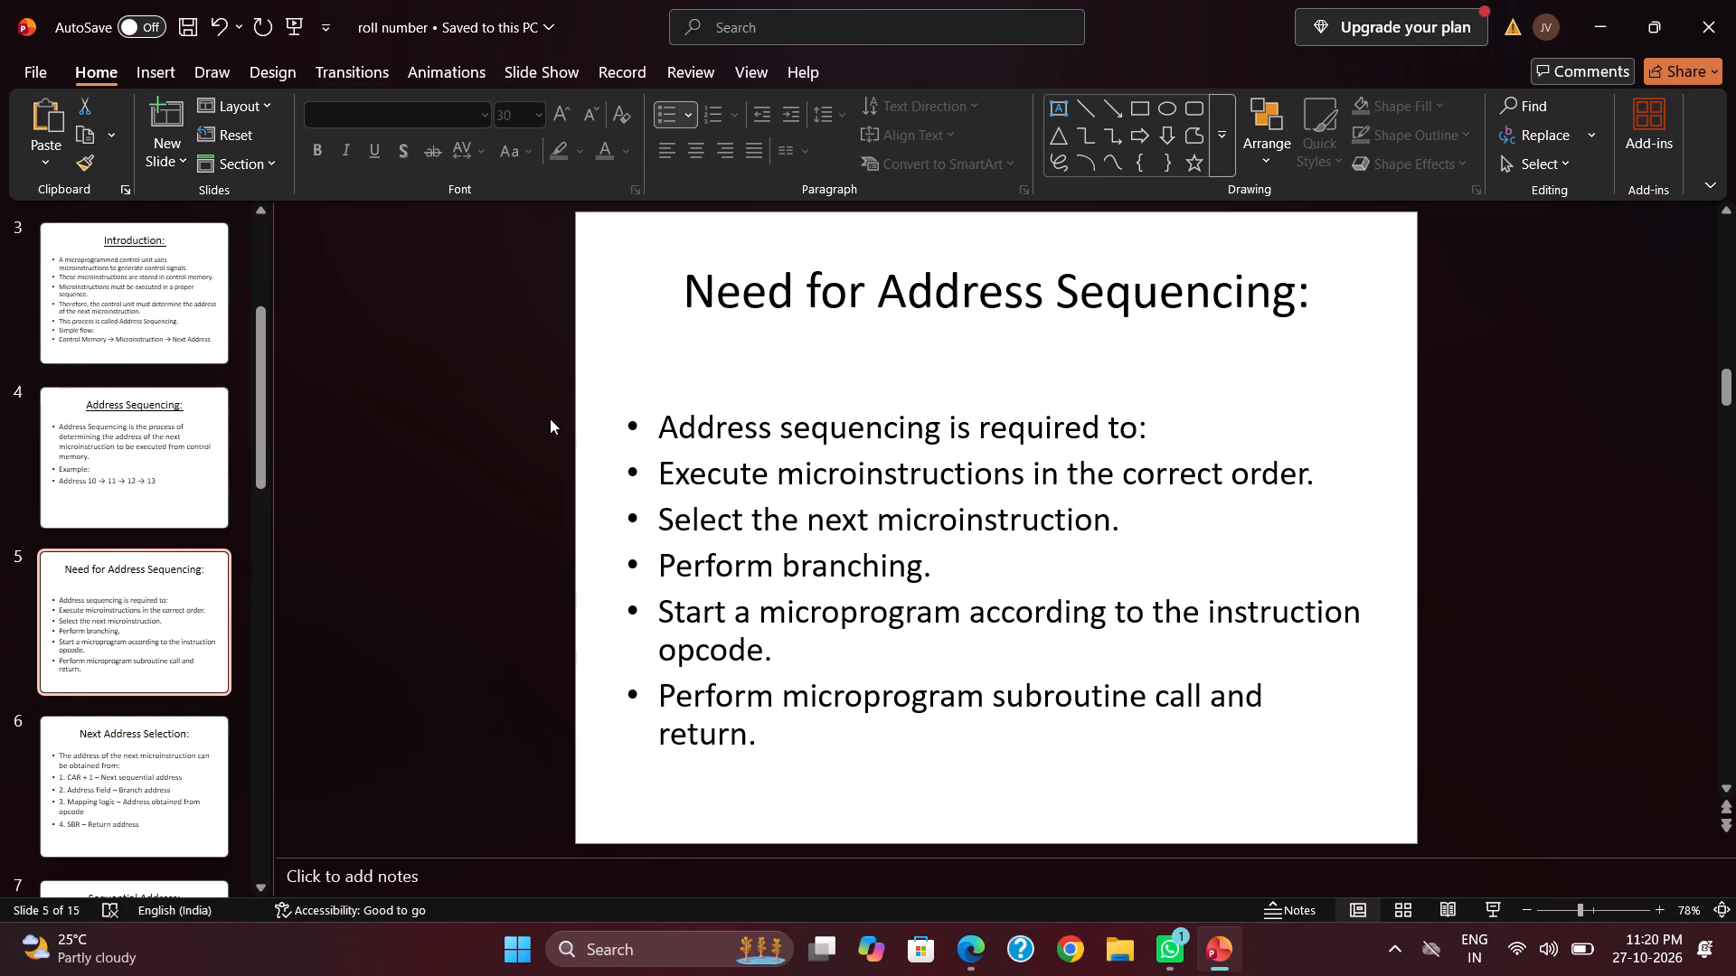
pyautogui.click(748, 377)
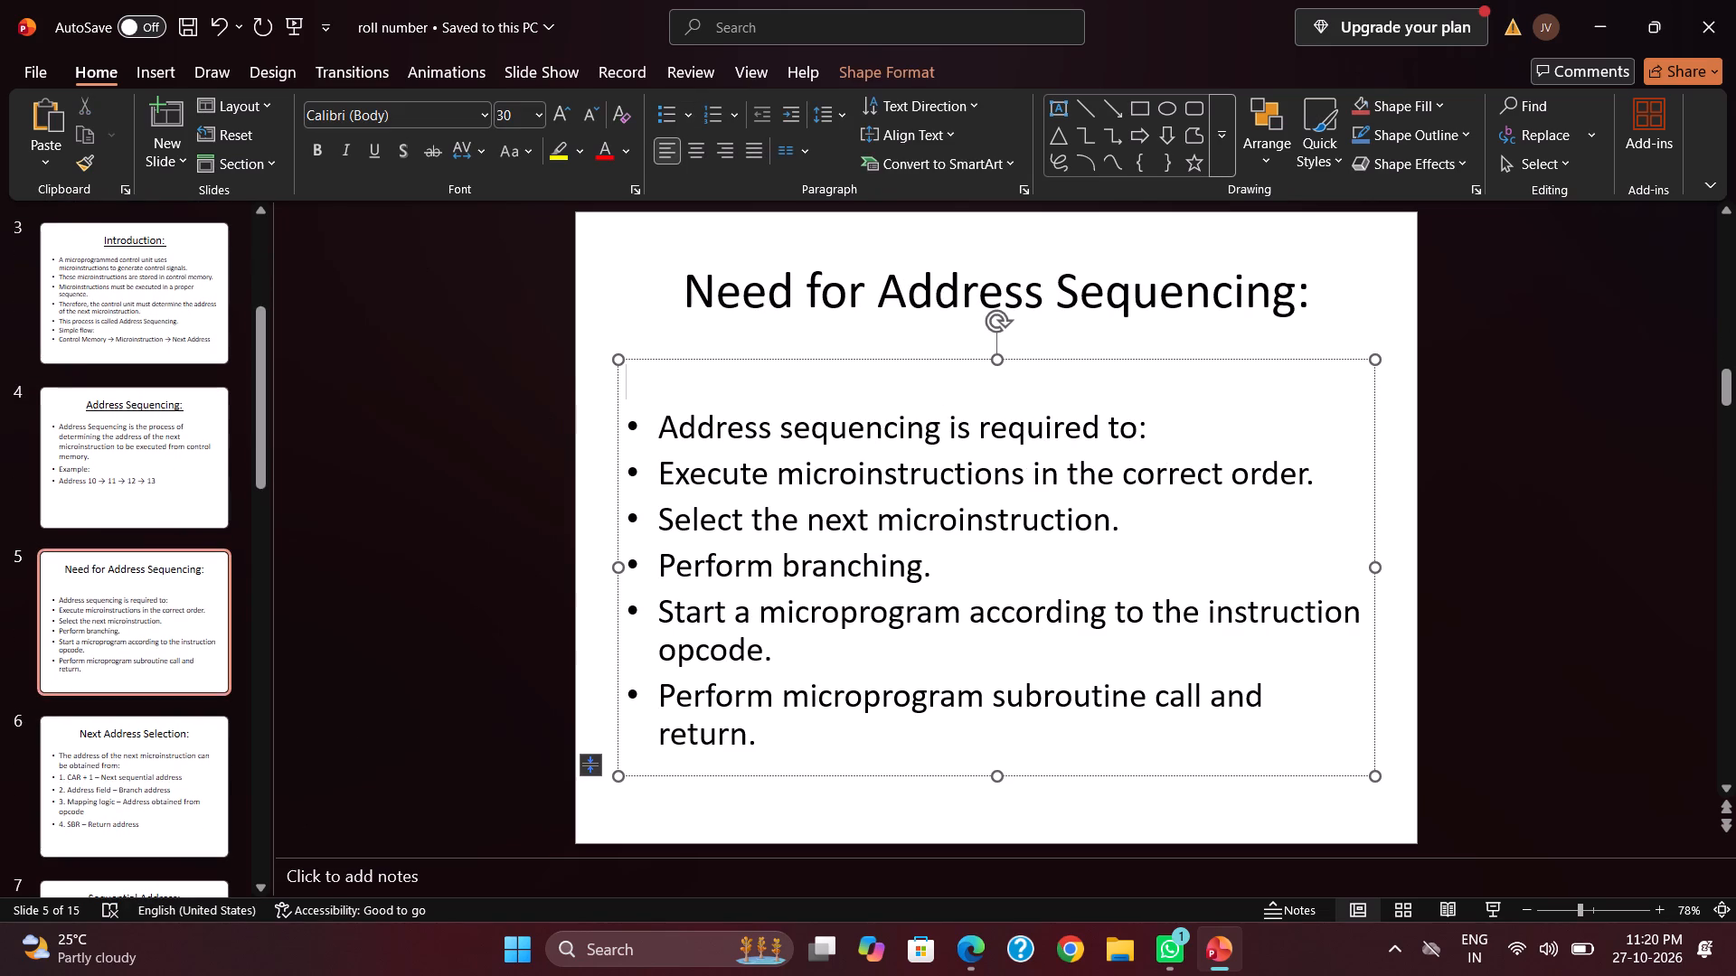
pyautogui.moveTo(771, 357); pyautogui.dragTo(757, 335)
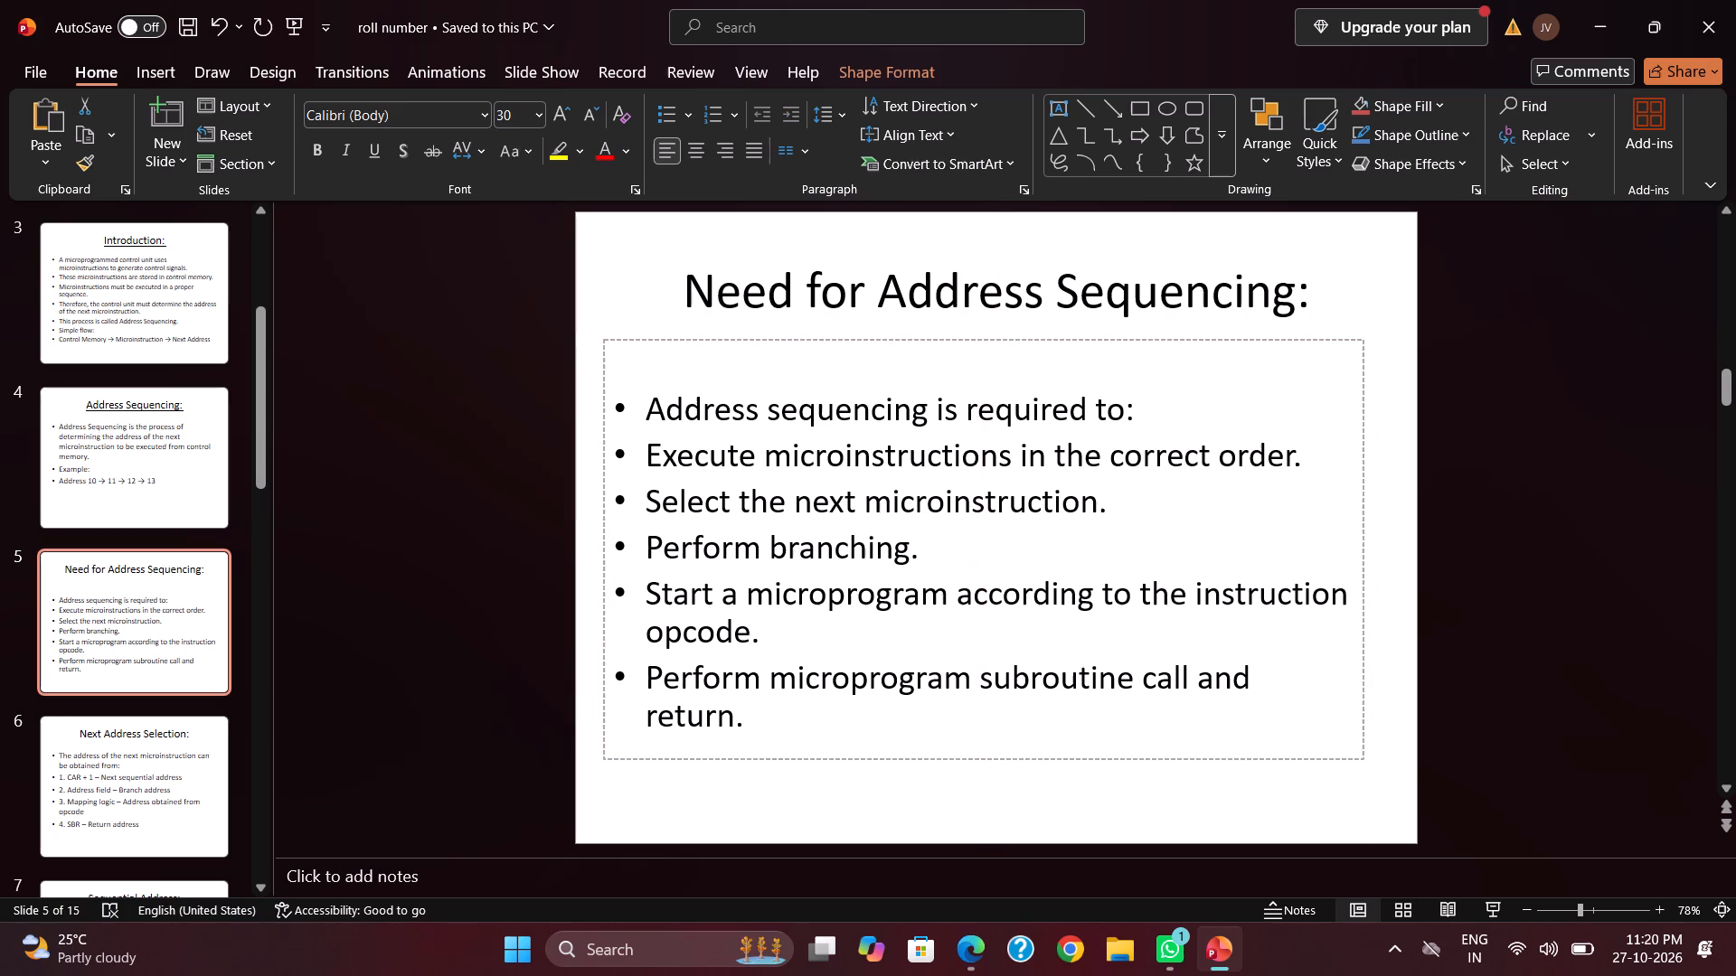
pyautogui.moveTo(757, 335); pyautogui.dragTo(756, 330)
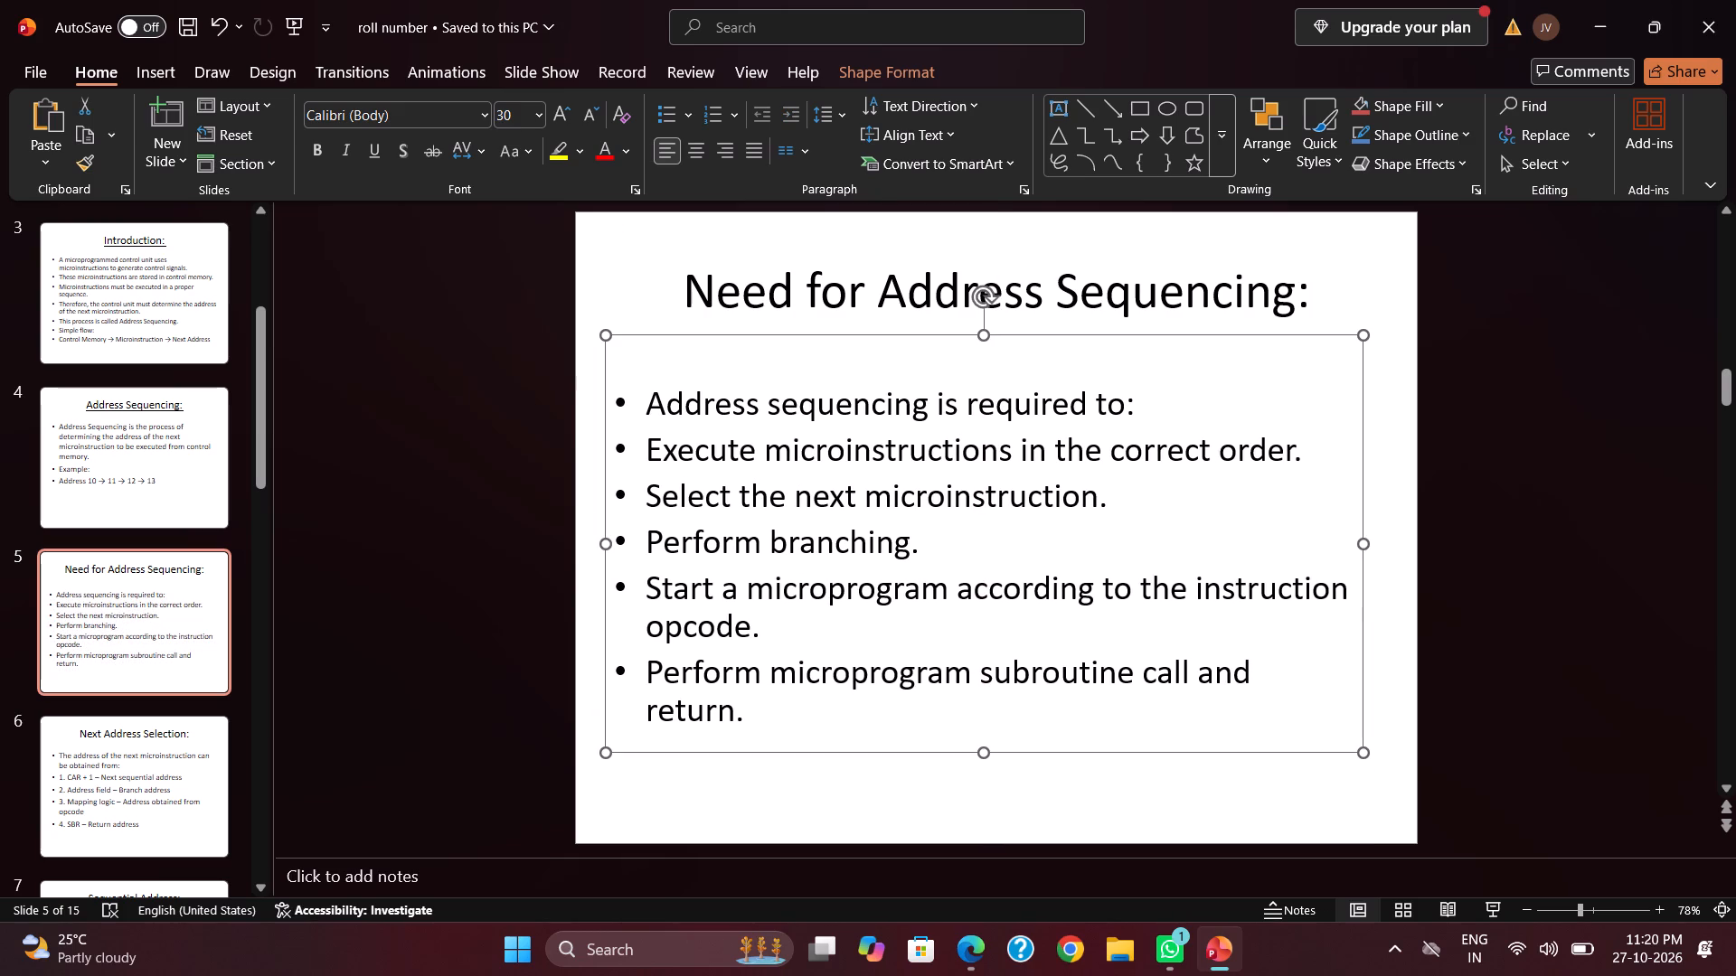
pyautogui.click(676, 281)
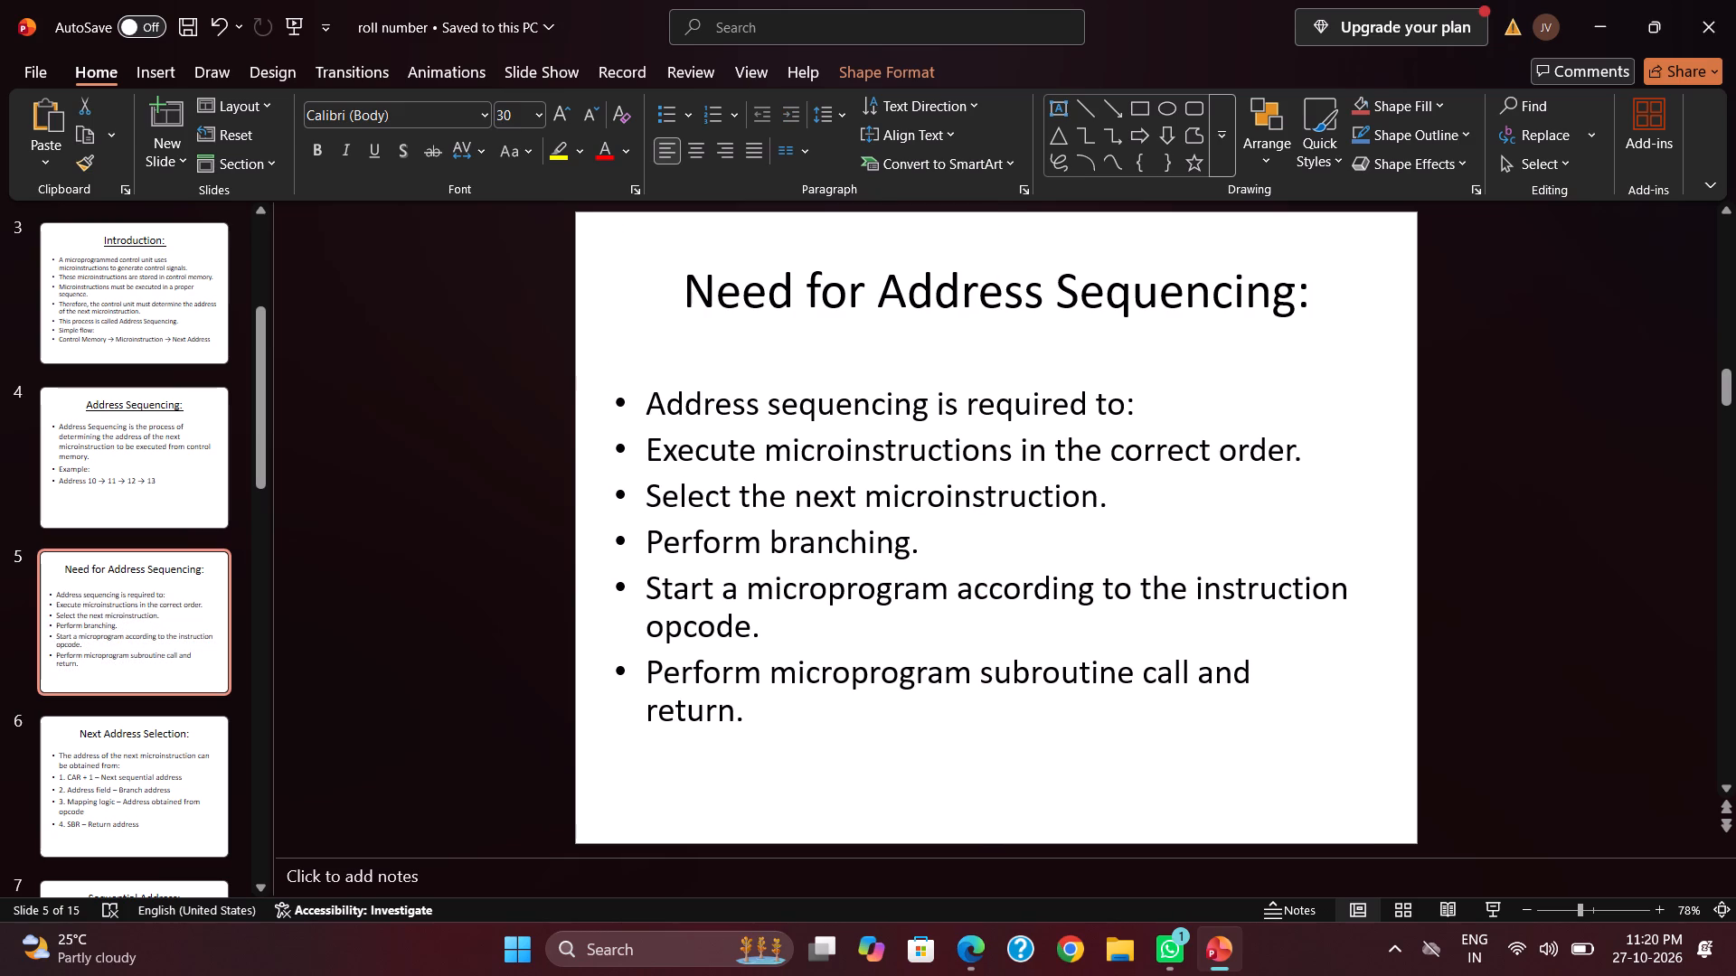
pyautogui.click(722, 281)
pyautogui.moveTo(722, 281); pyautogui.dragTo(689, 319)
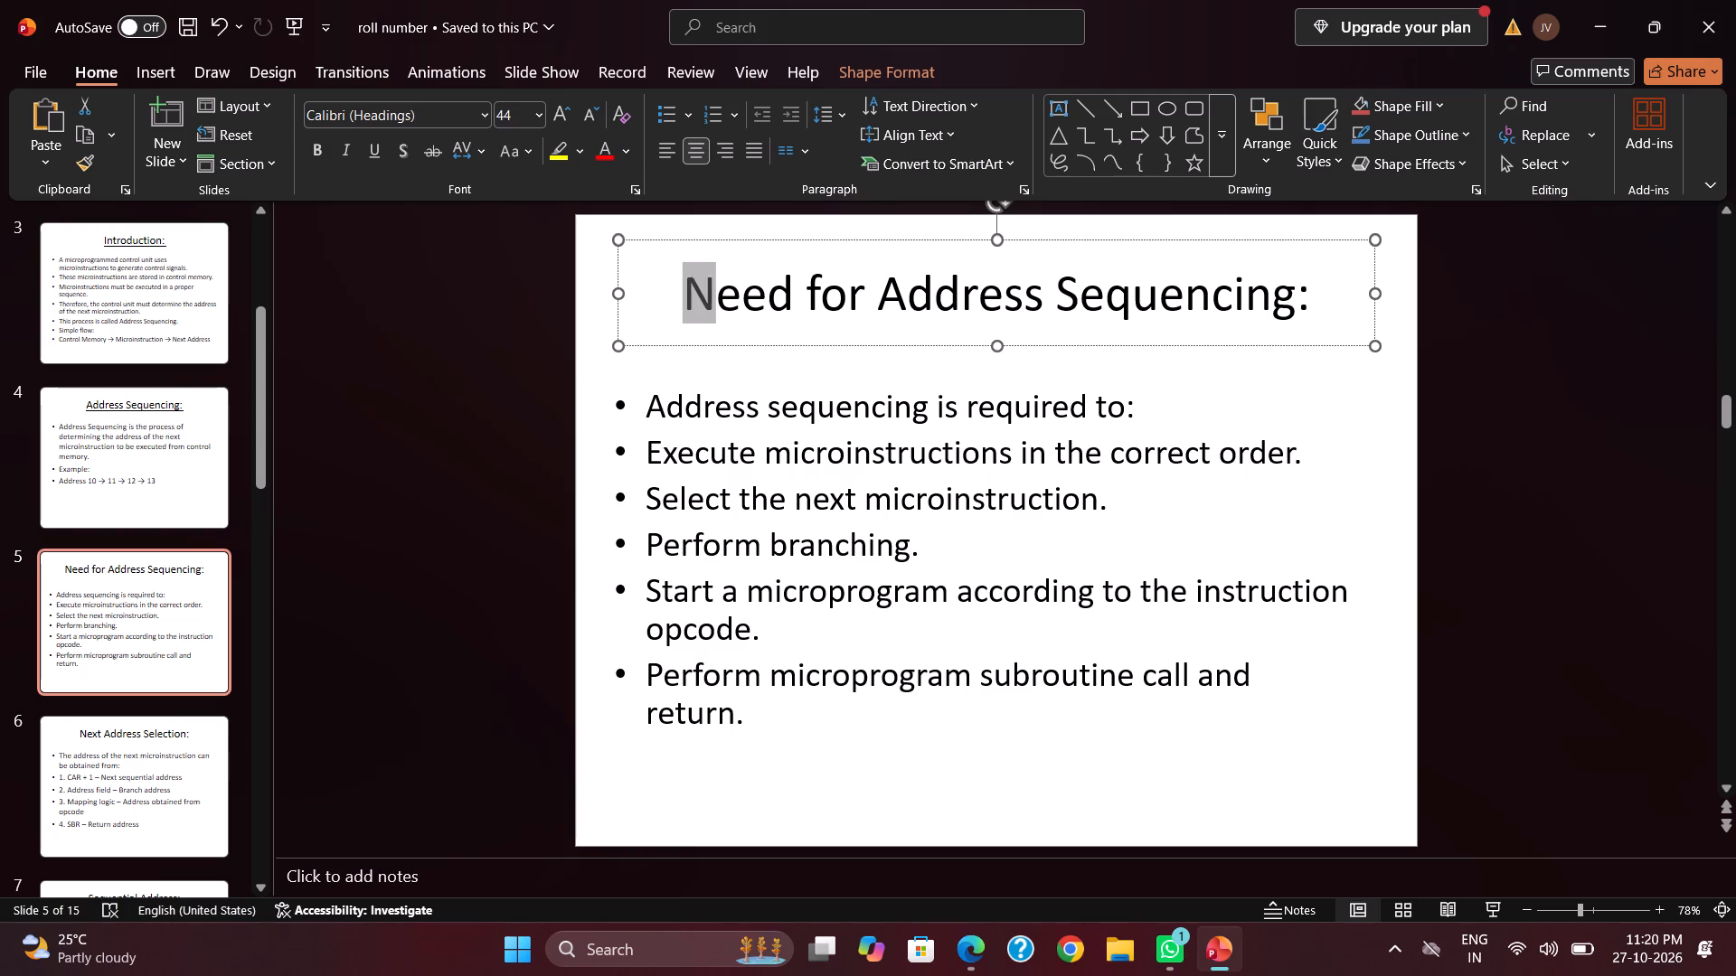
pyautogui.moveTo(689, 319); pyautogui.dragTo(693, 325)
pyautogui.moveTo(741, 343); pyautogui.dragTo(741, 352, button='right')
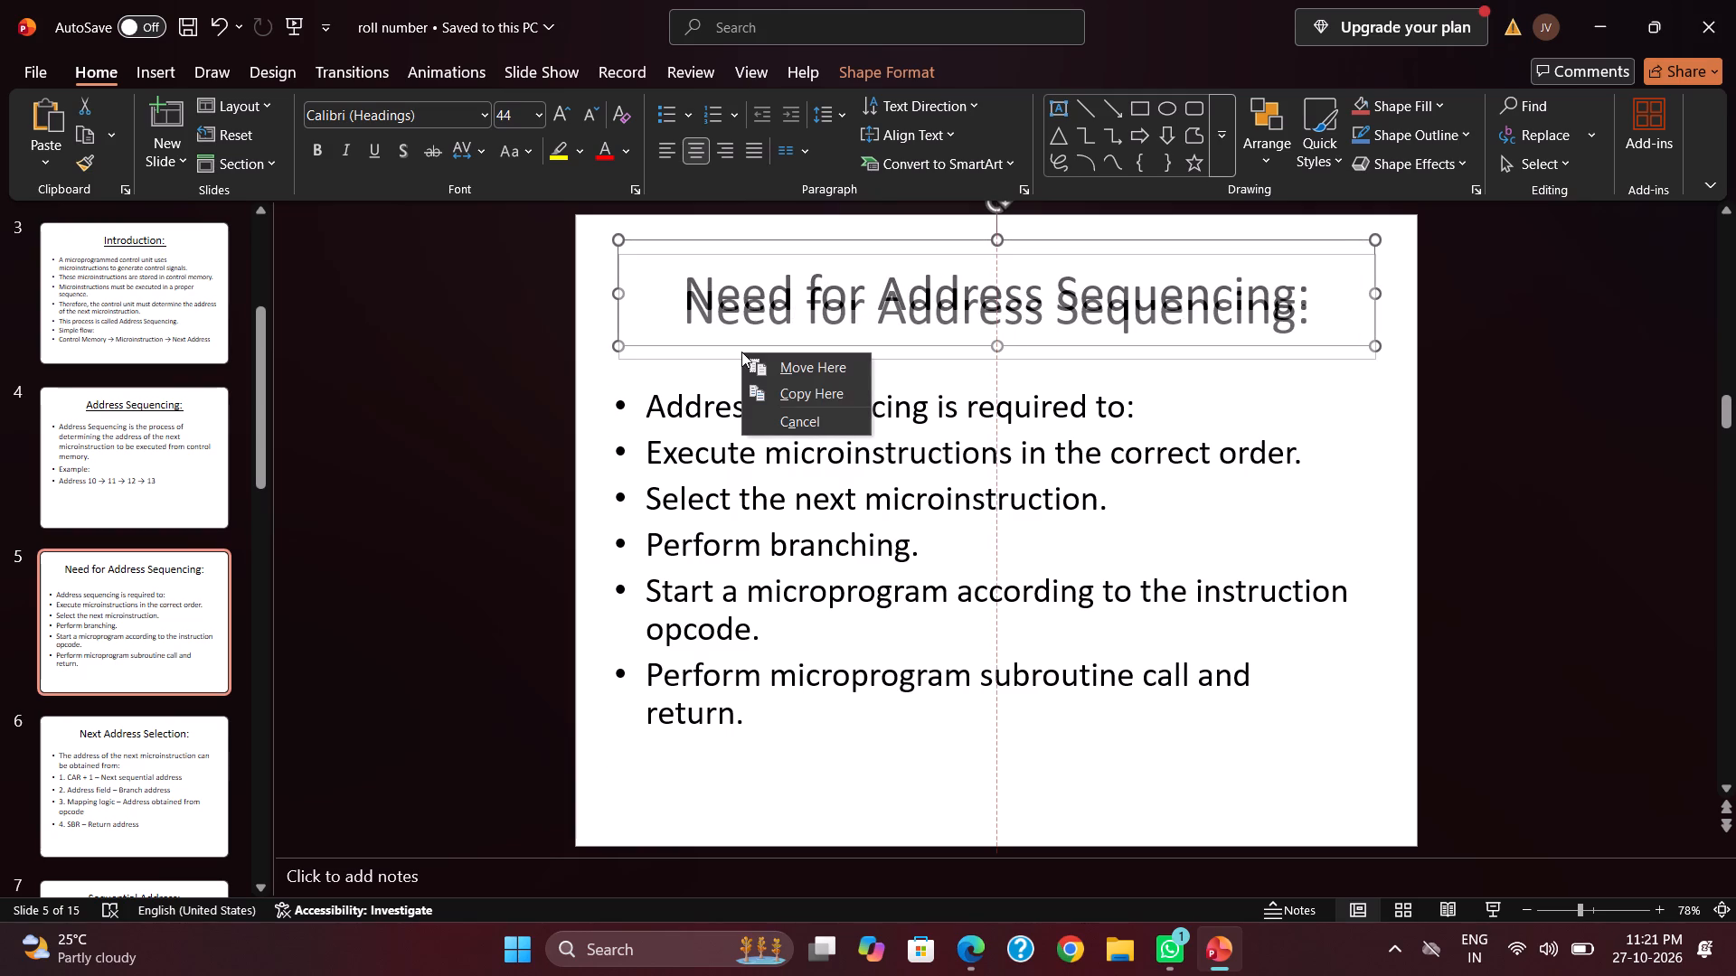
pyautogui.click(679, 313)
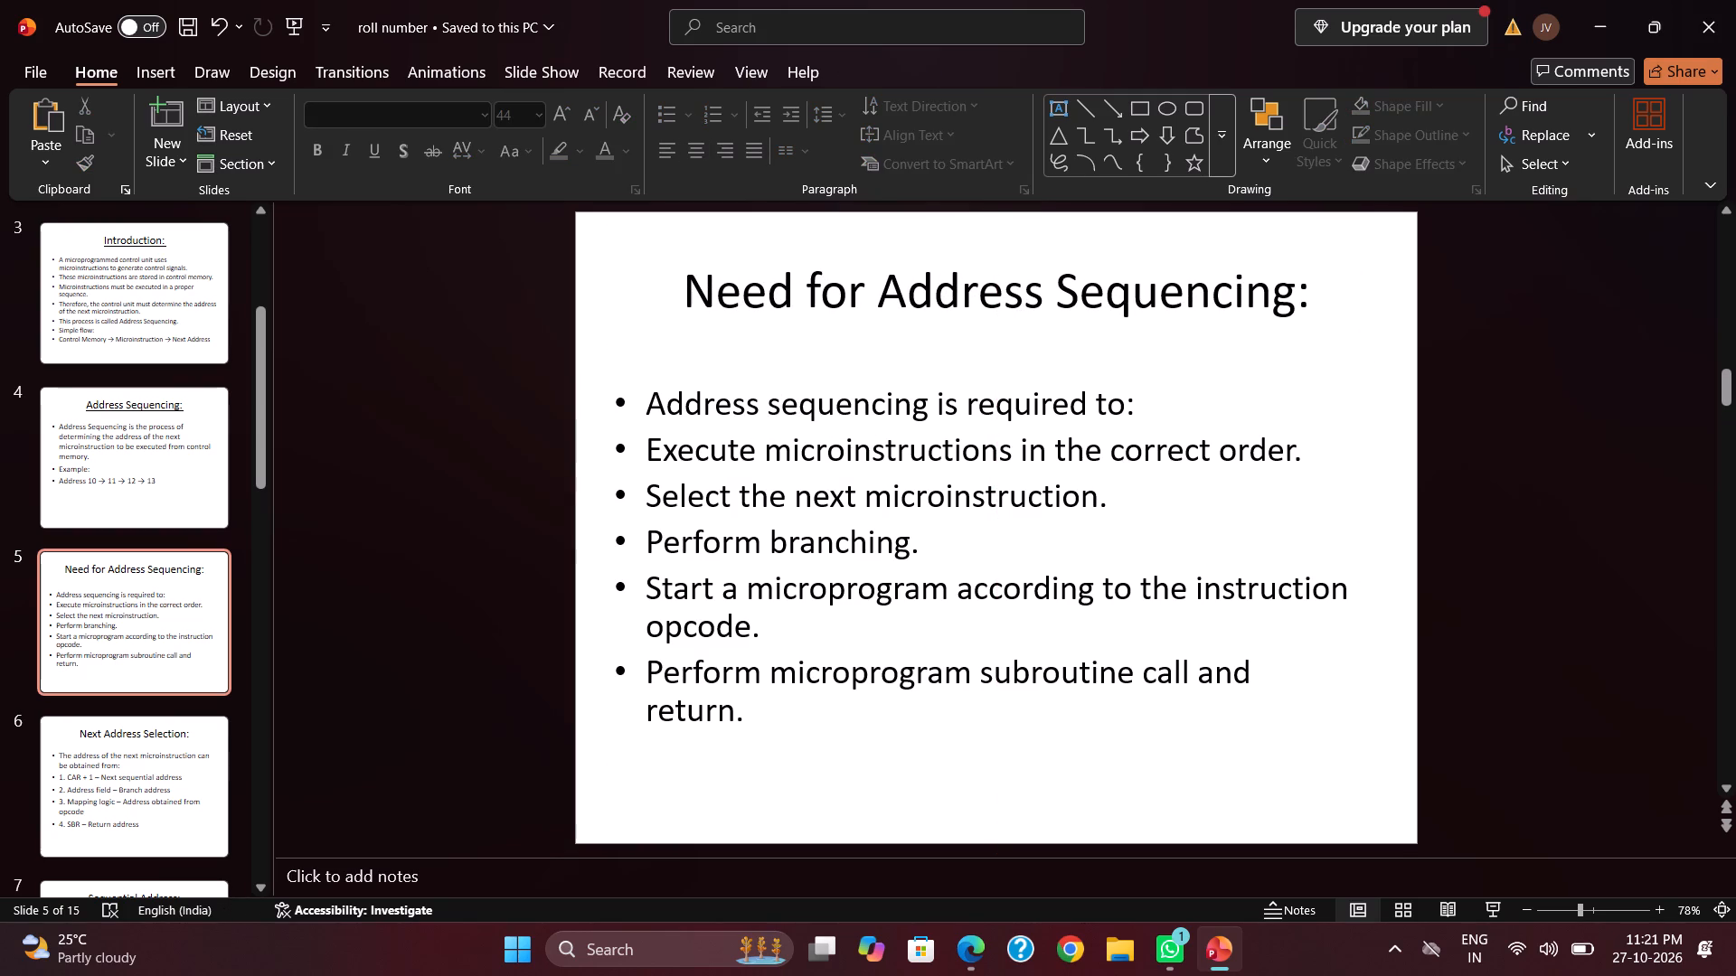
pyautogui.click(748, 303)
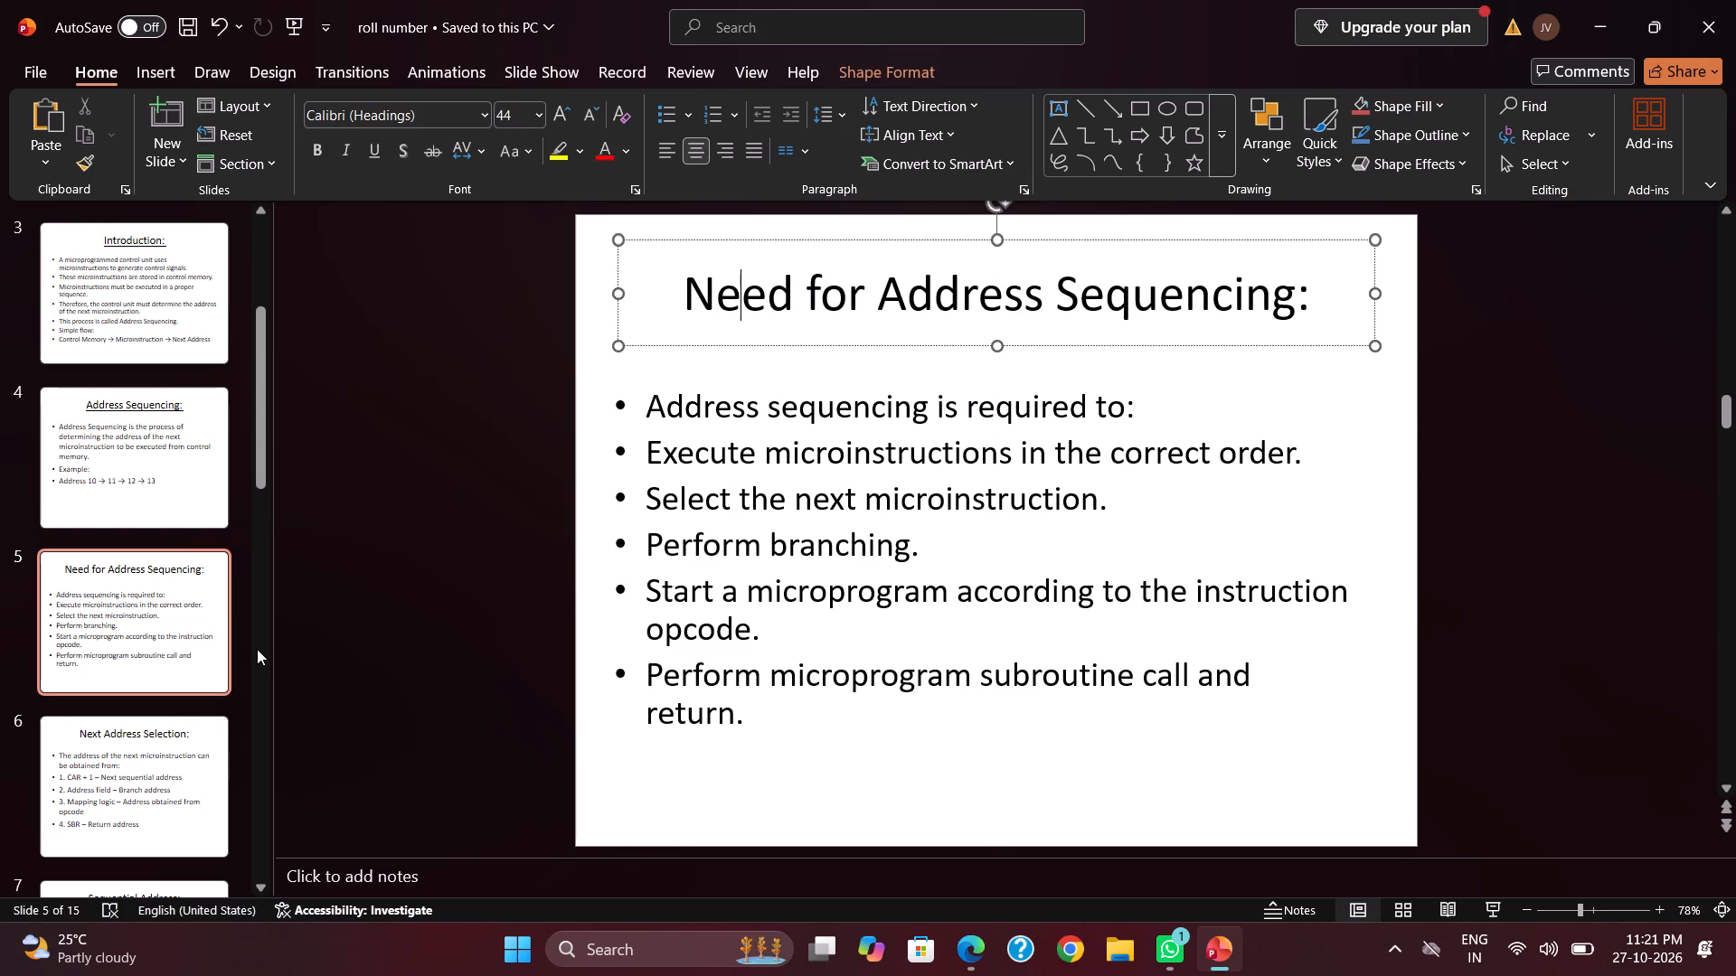
# Review slides 6 to 11 in order, from Next Address Selection through the Address Sequencing Diagram.
pyautogui.click(107, 768)
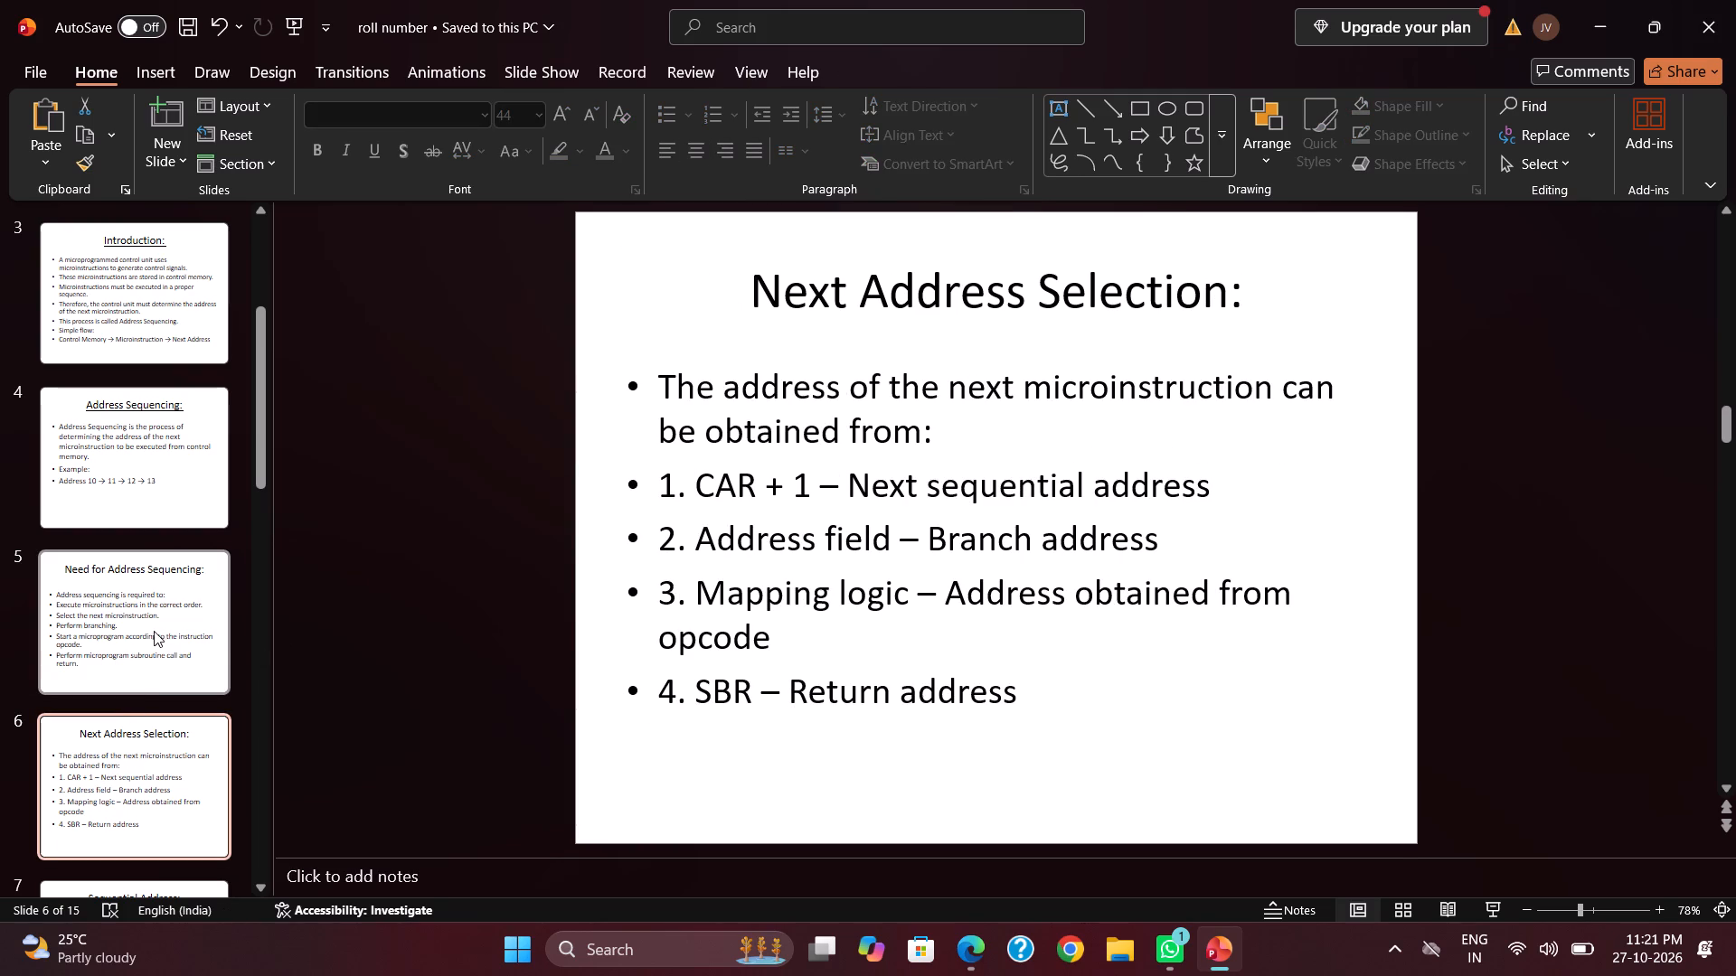
pyautogui.scroll(-1, 150, 631)
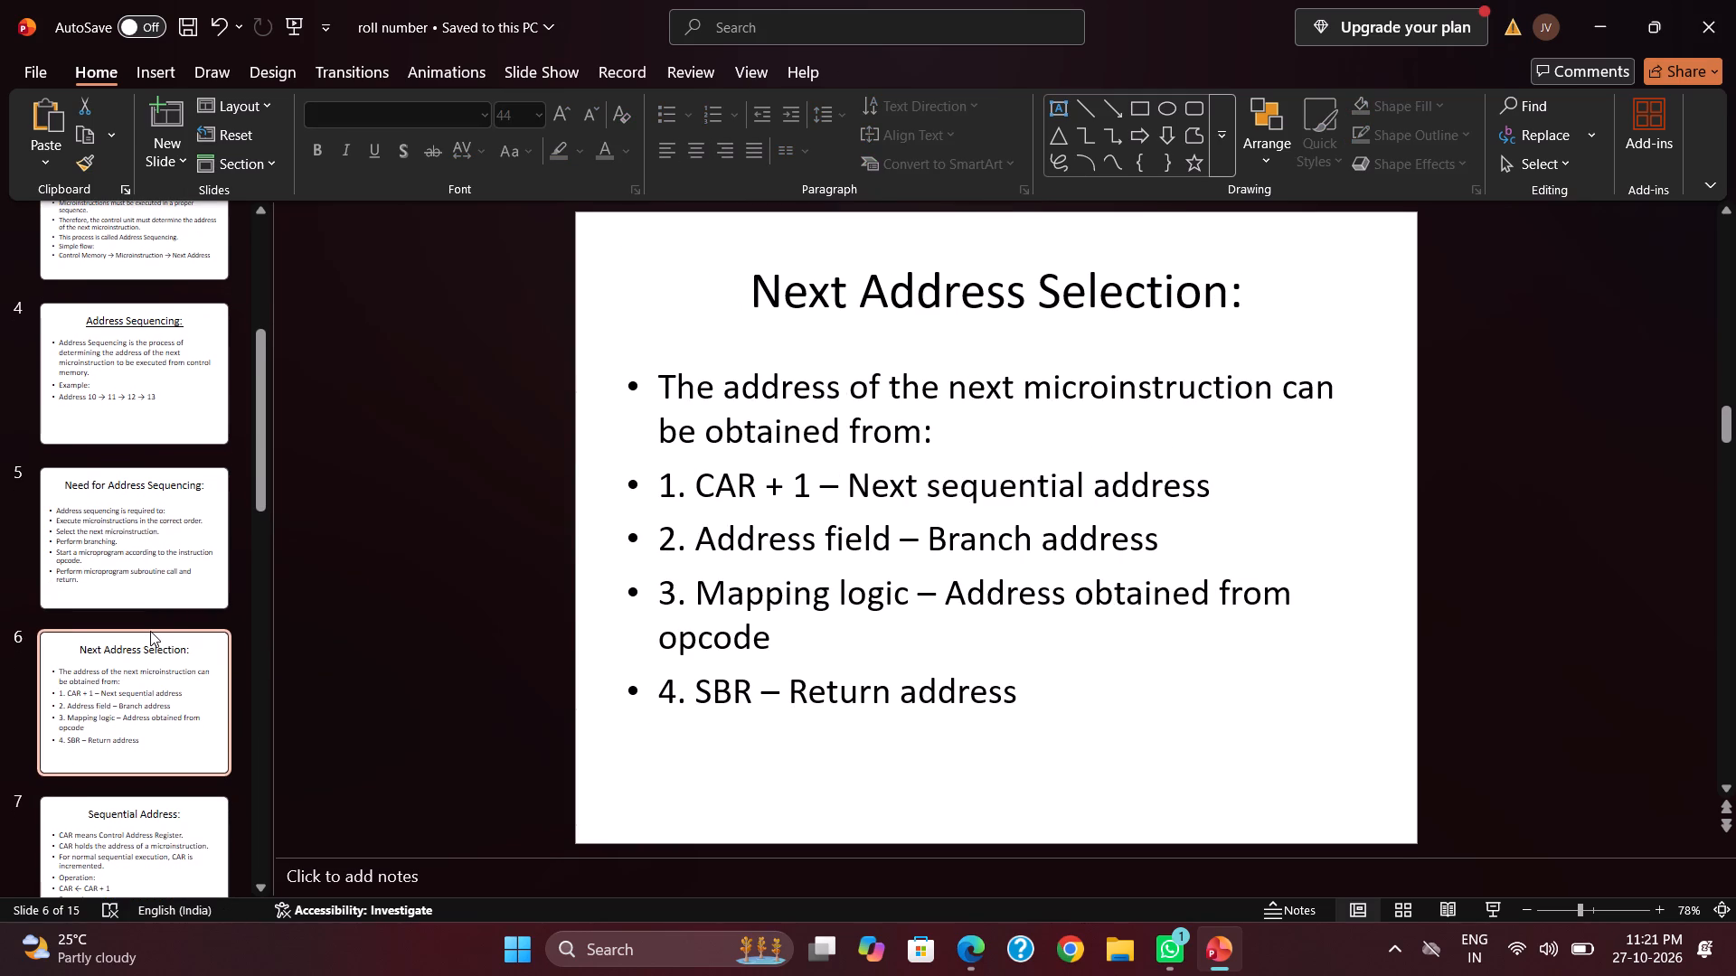
pyautogui.scroll(-1, 150, 631)
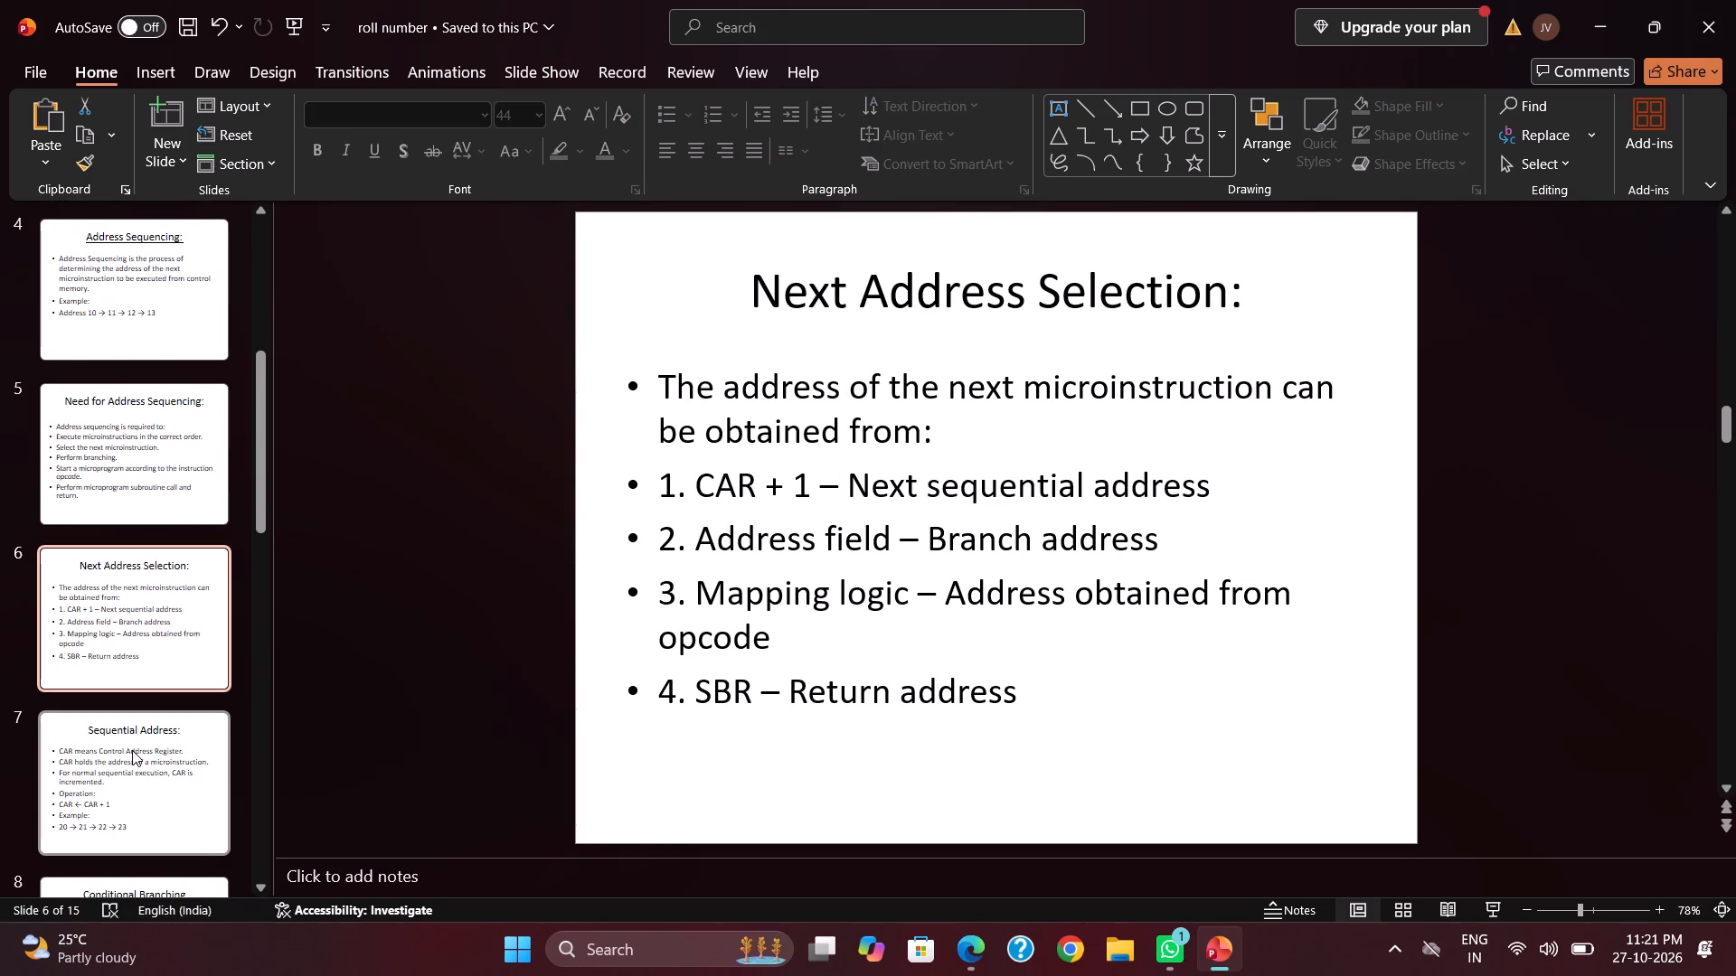
pyautogui.click(132, 750)
pyautogui.scroll(-1, 132, 750)
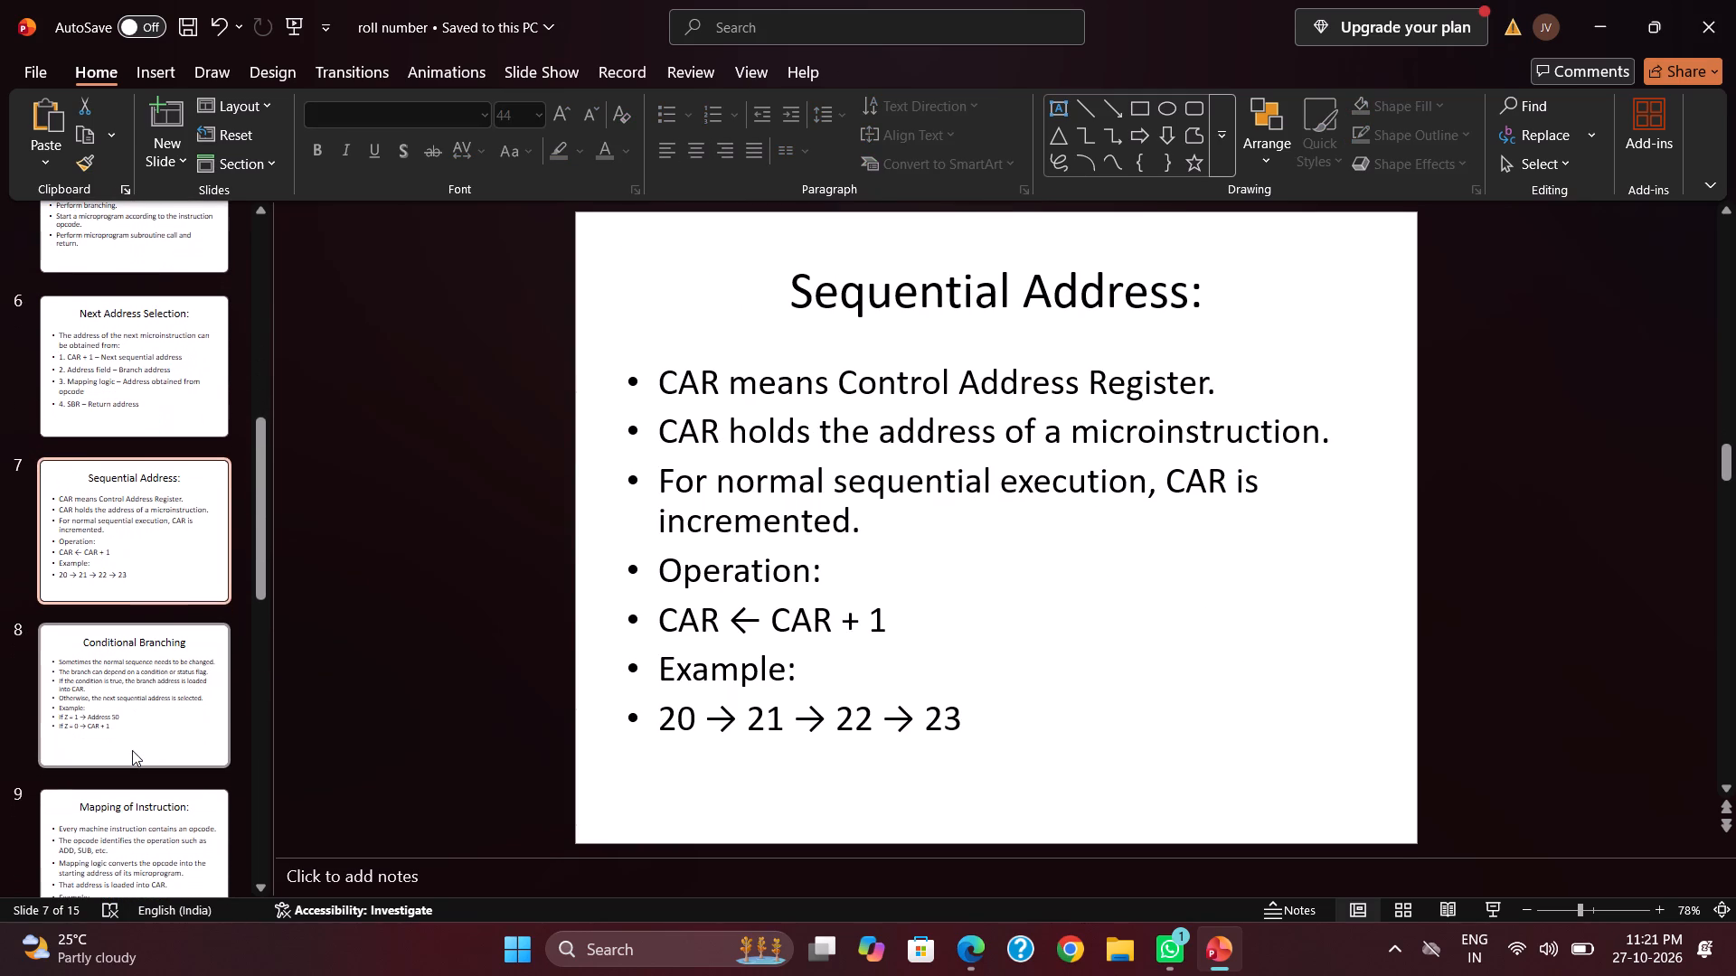
pyautogui.click(151, 704)
pyautogui.scroll(-1, 151, 704)
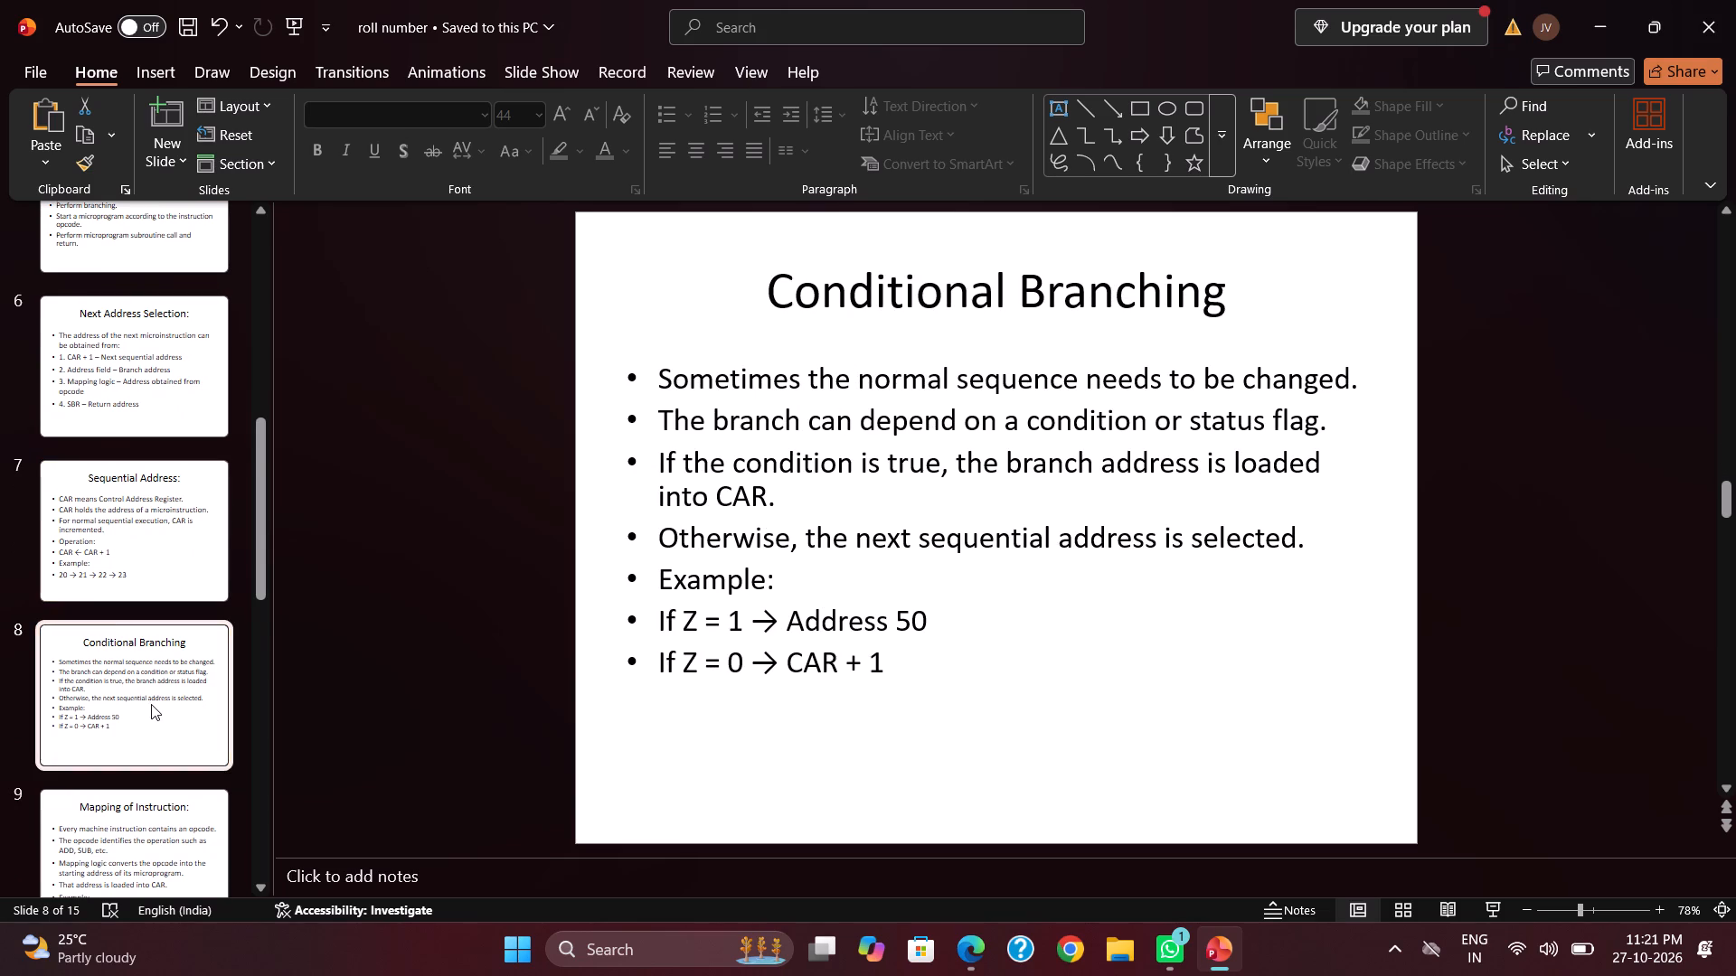
pyautogui.scroll(-1, 151, 704)
pyautogui.click(151, 704)
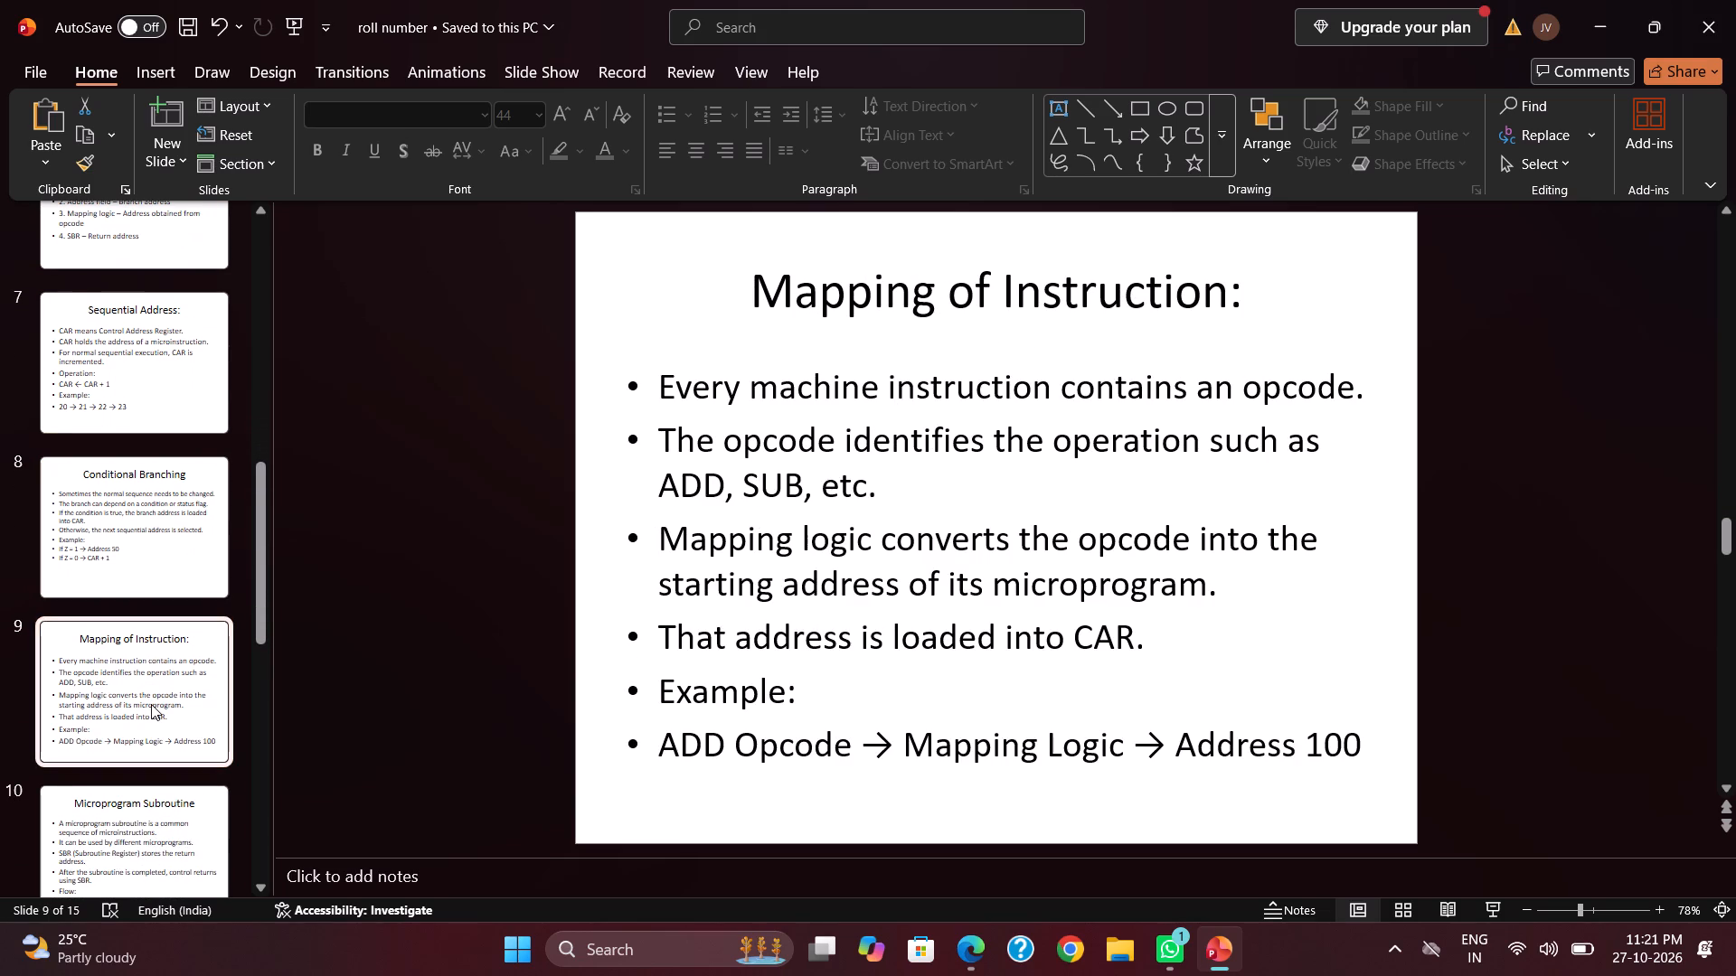
pyautogui.scroll(-1, 151, 704)
pyautogui.click(150, 731)
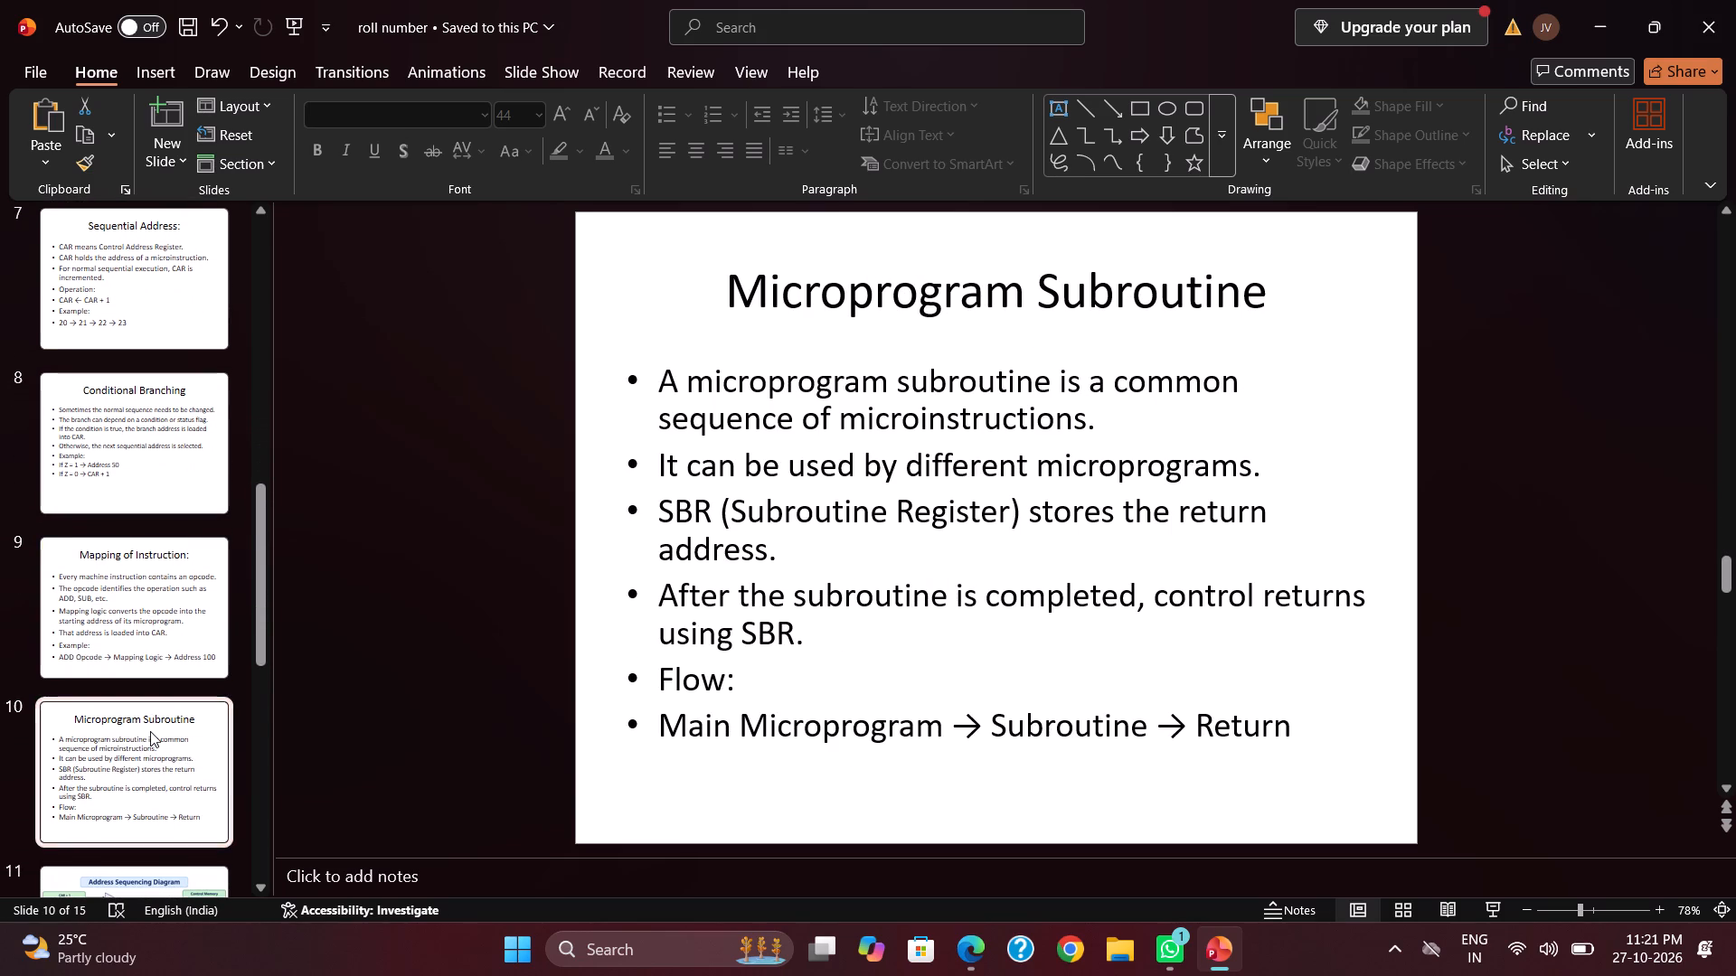
pyautogui.scroll(-1, 150, 731)
pyautogui.click(150, 731)
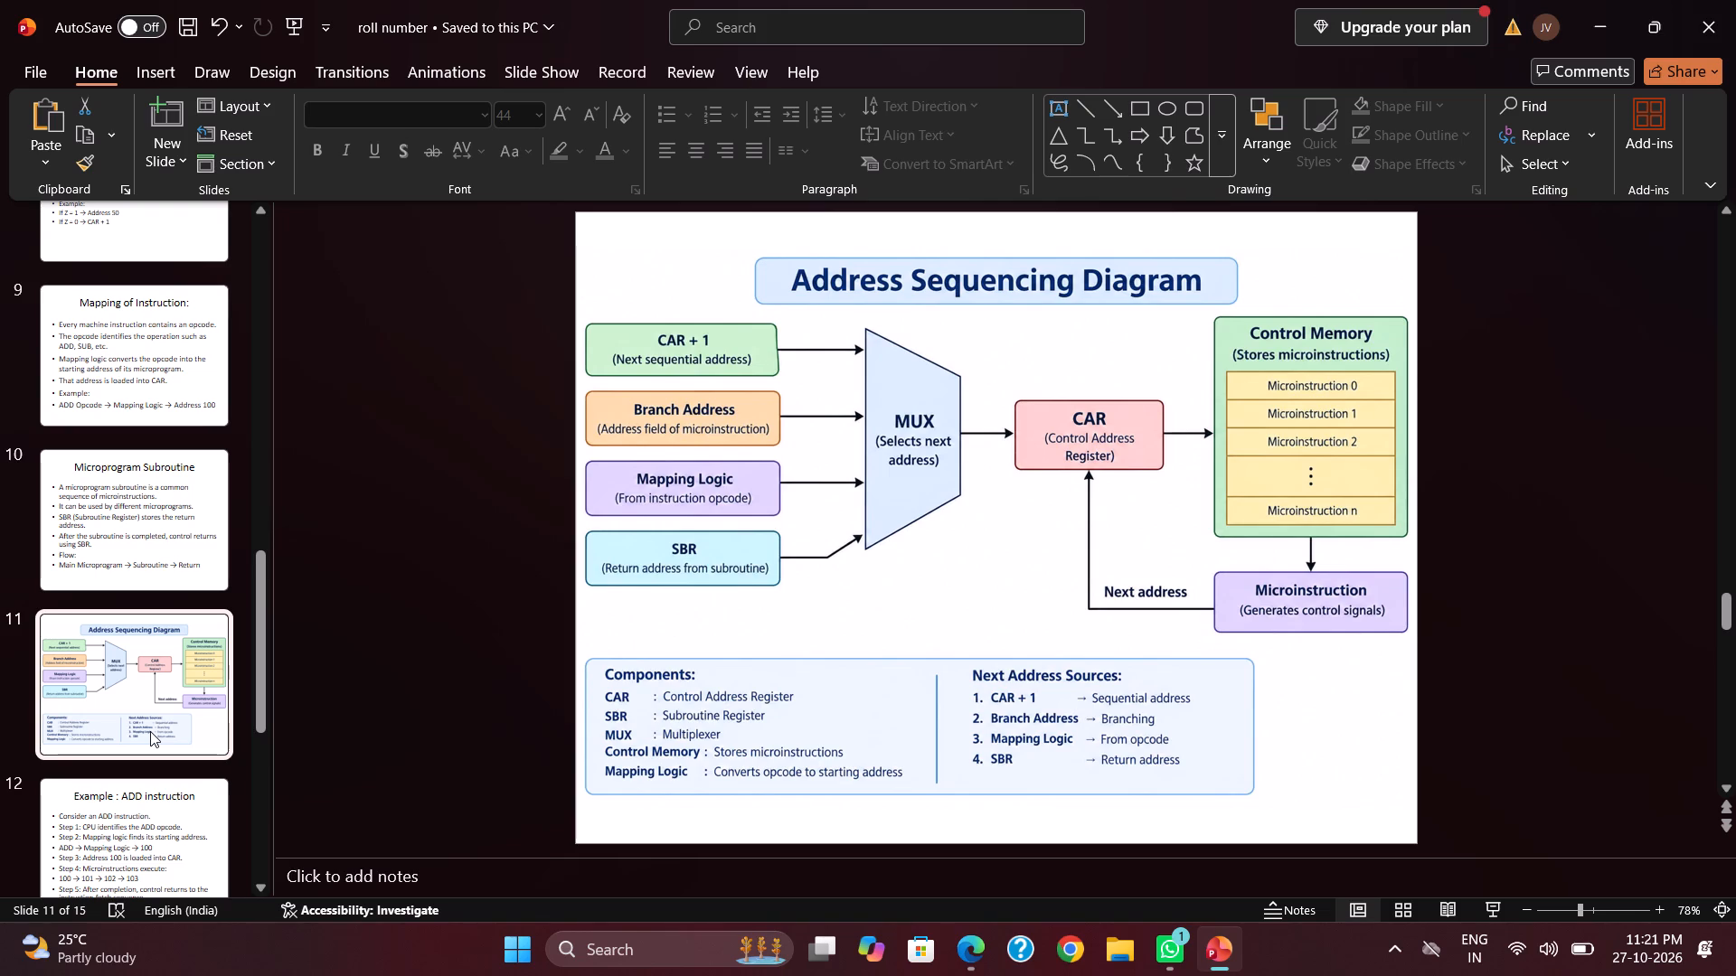
# Delete the Example : ADD instruction slide and the empty slide following it, before References.
pyautogui.click(93, 825)
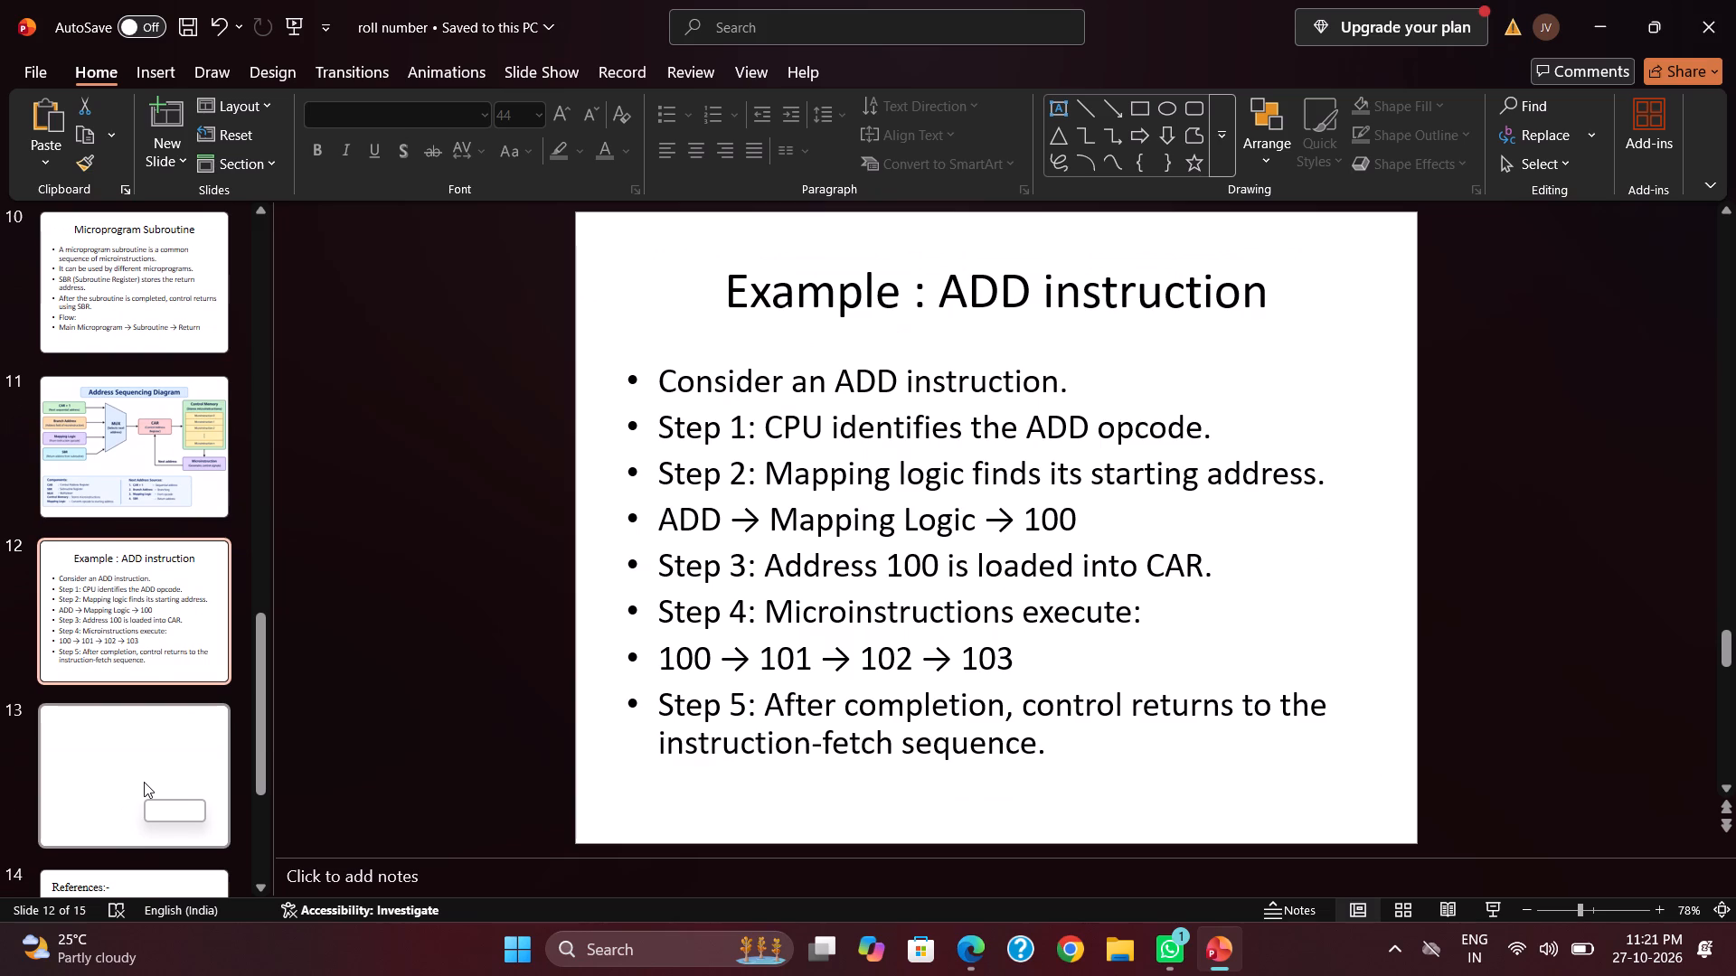
pyautogui.press('Delete')
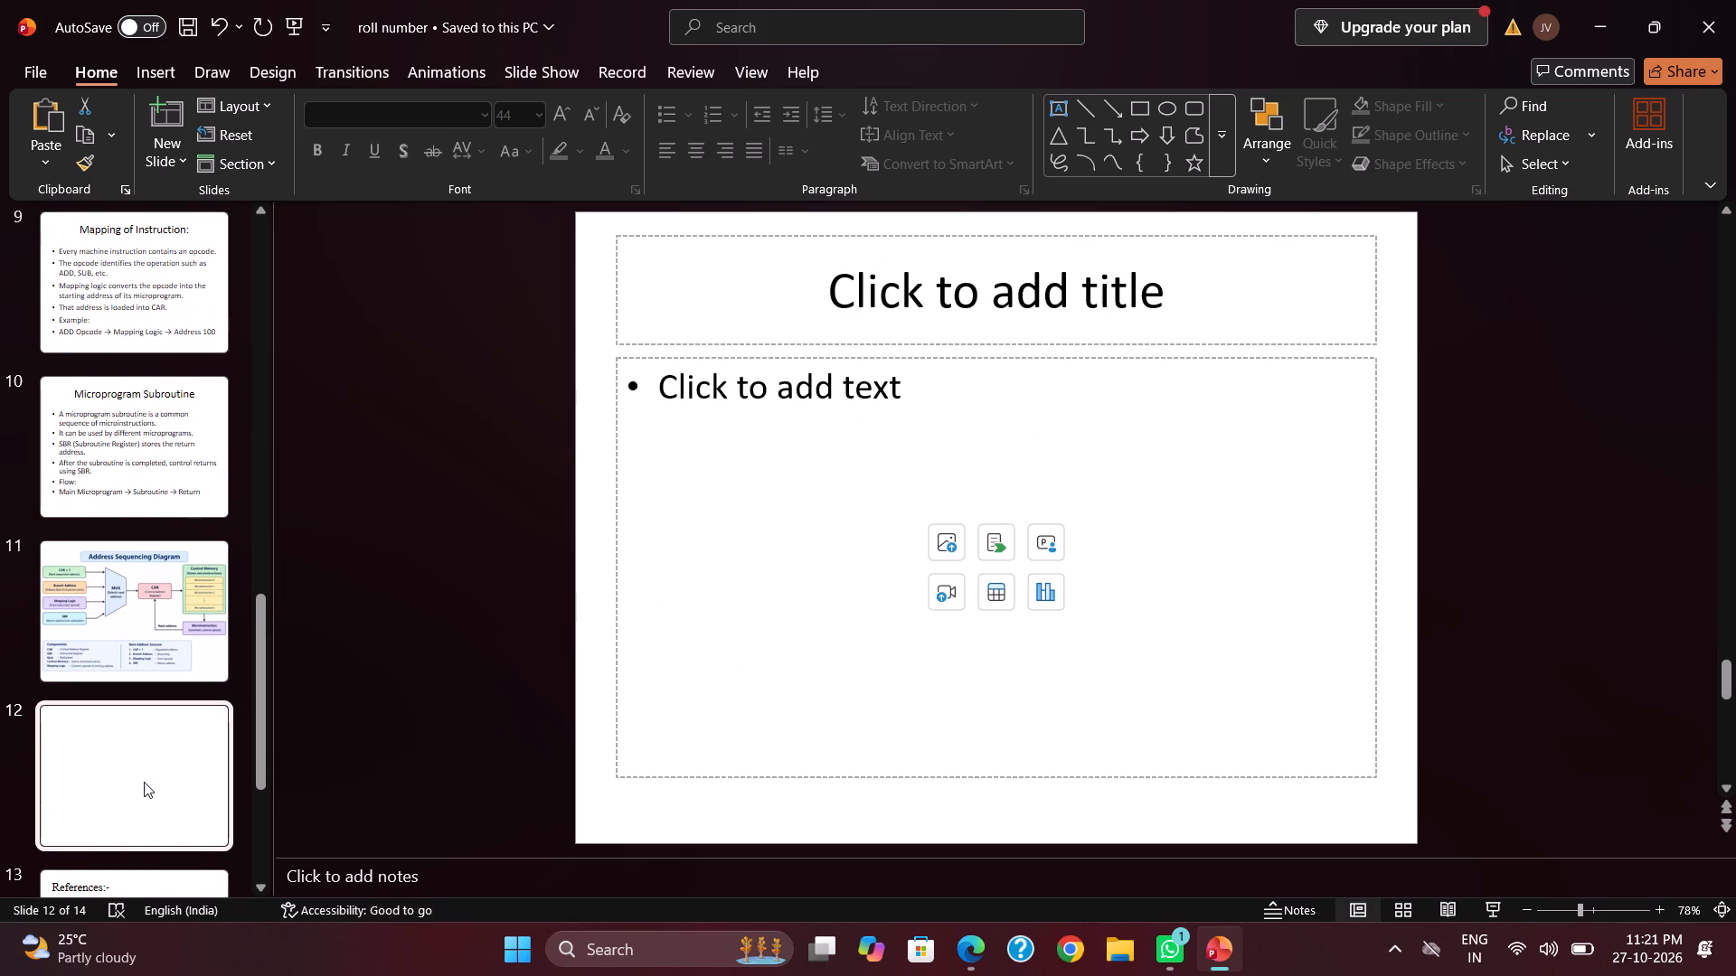
pyautogui.scroll(-1, 145, 772)
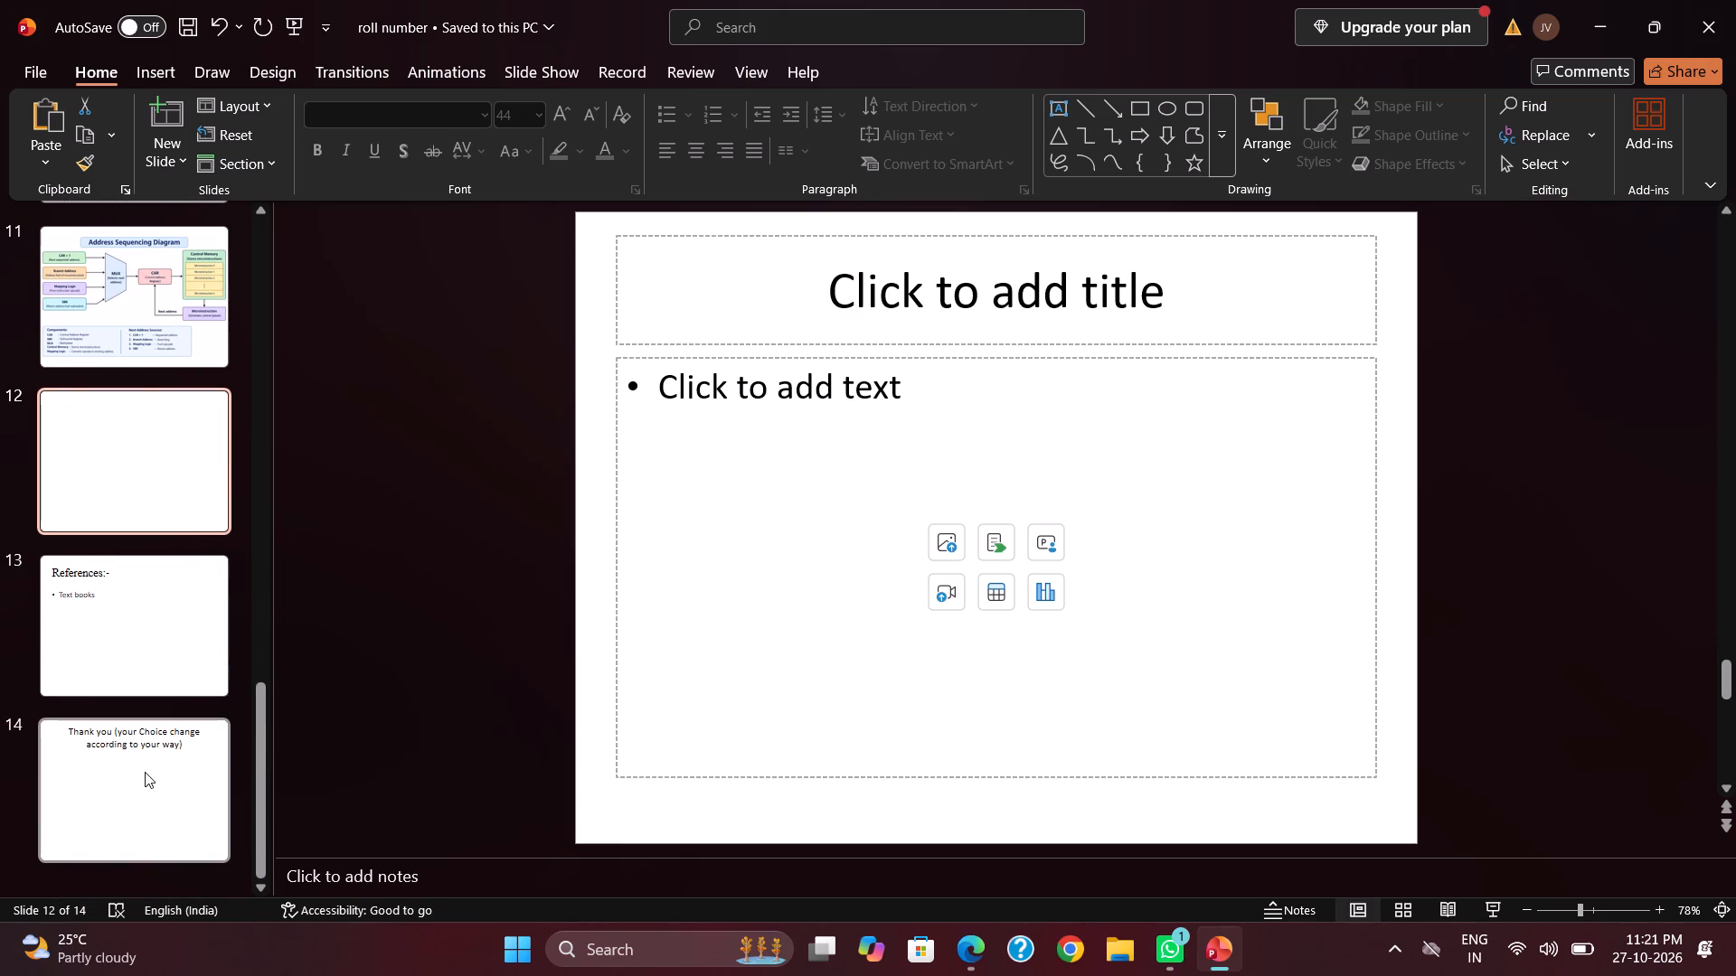
pyautogui.press('Delete')
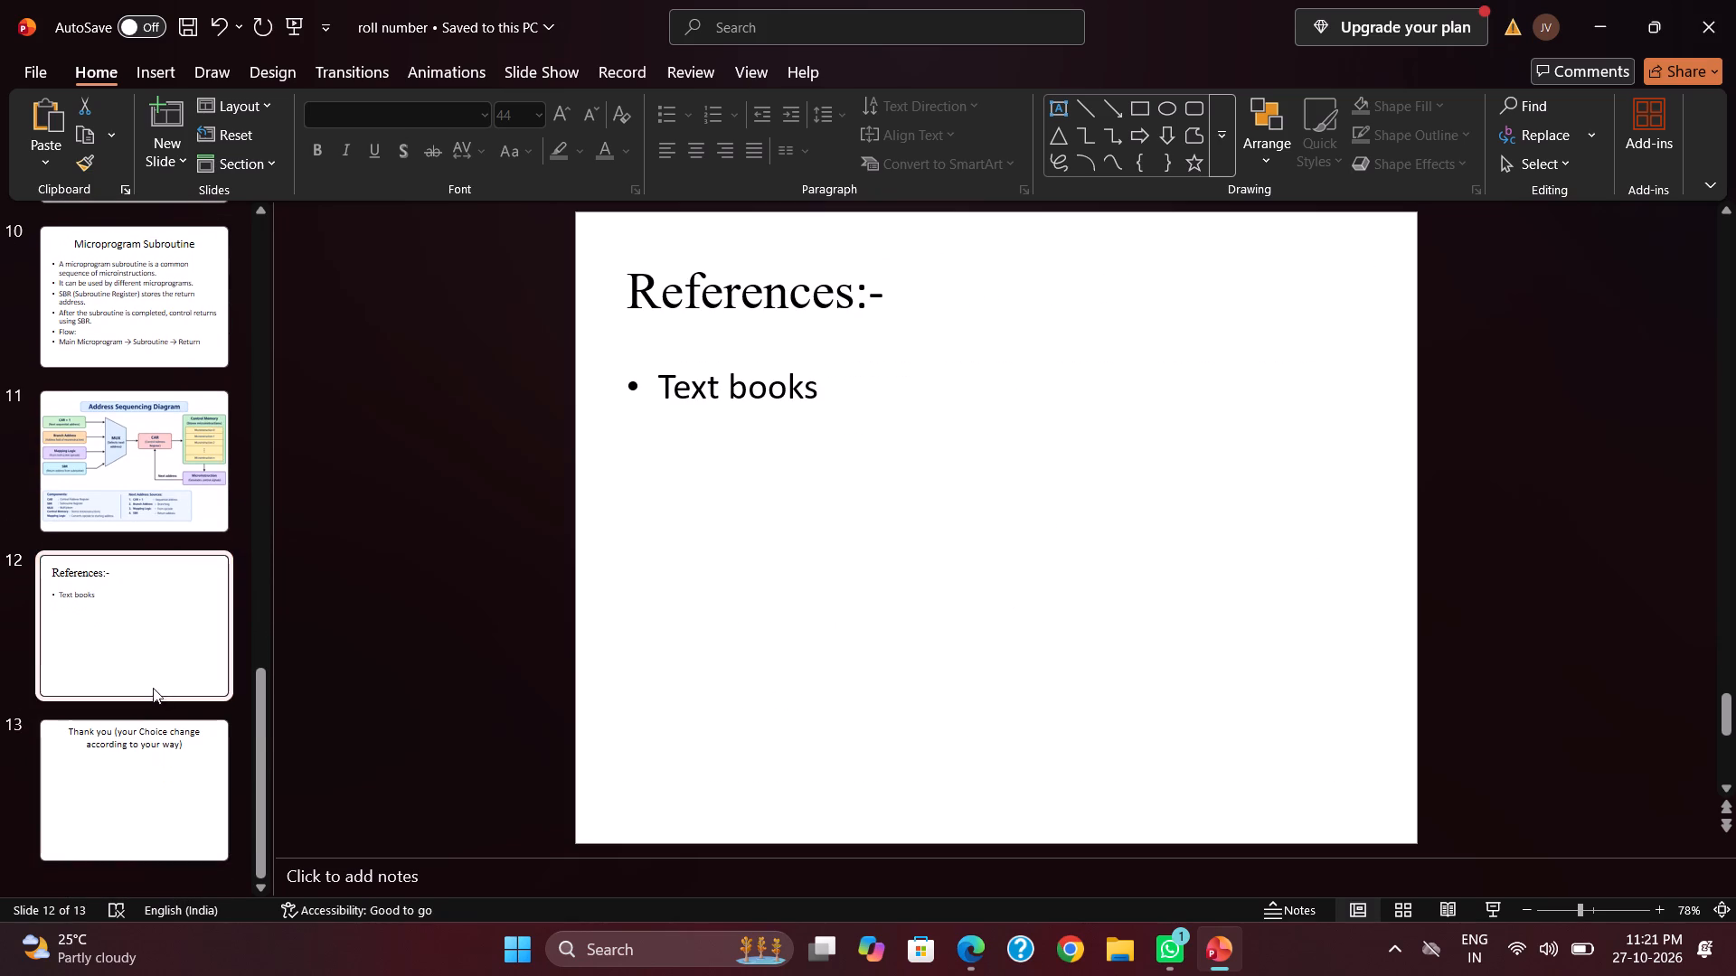
# Clear the entire placeholder title text from the closing Thank you slide, slide 13.
pyautogui.click(149, 652)
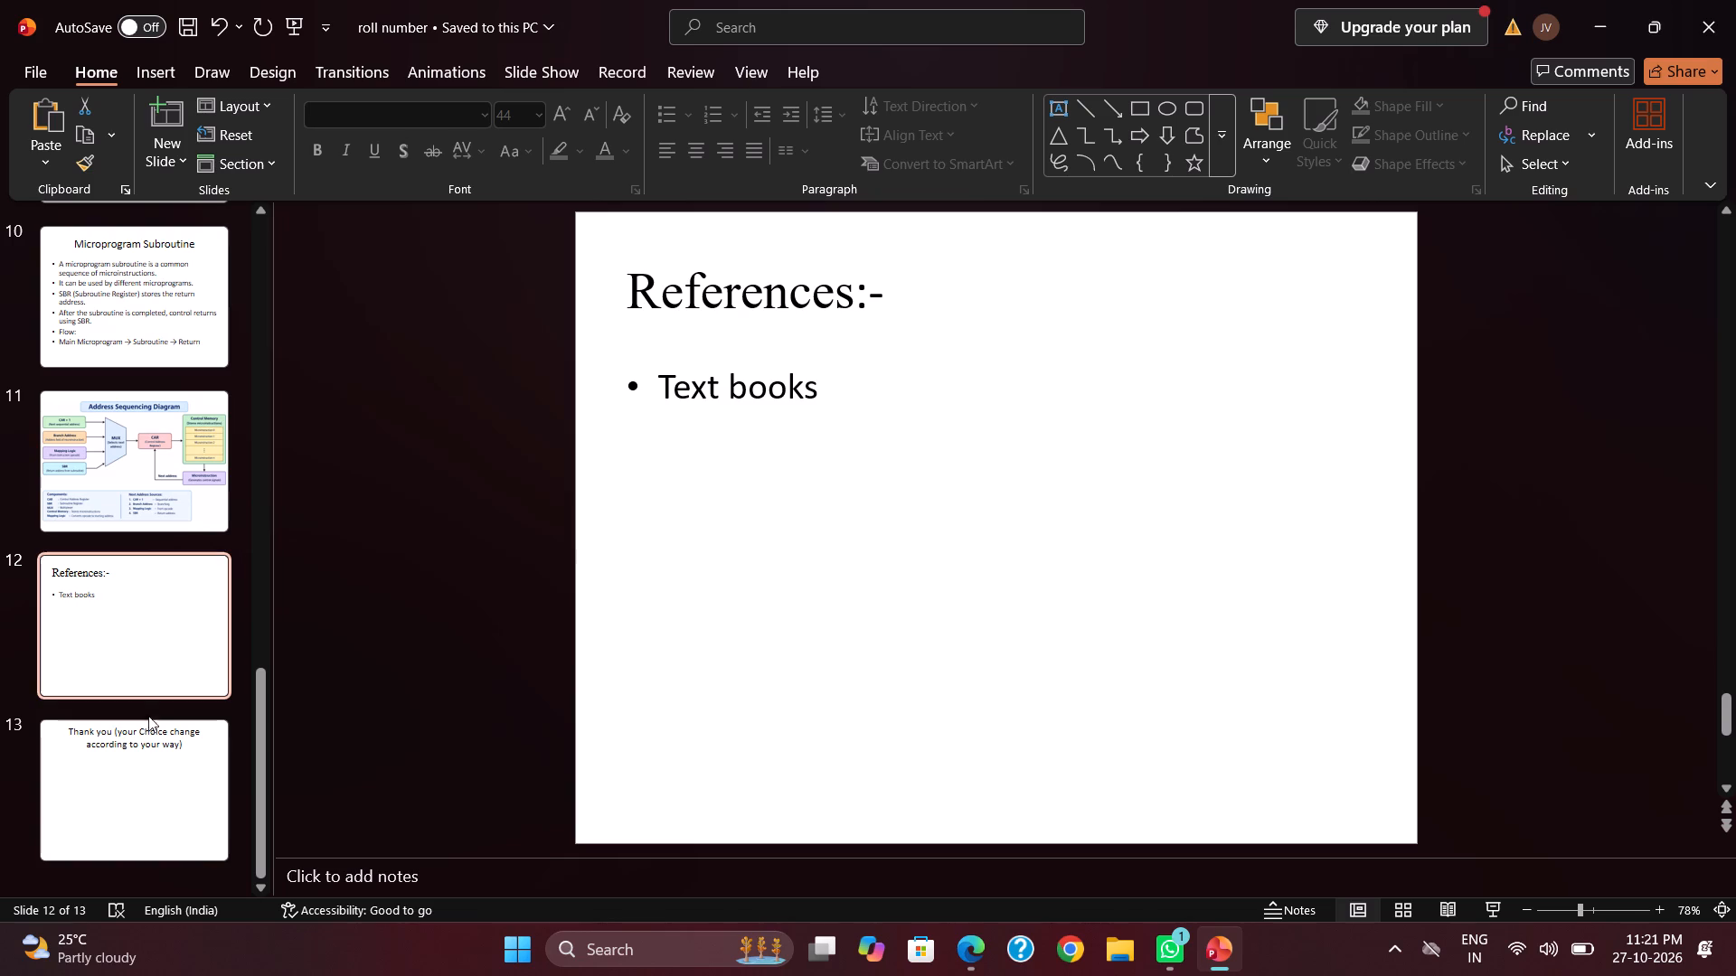
pyautogui.click(146, 764)
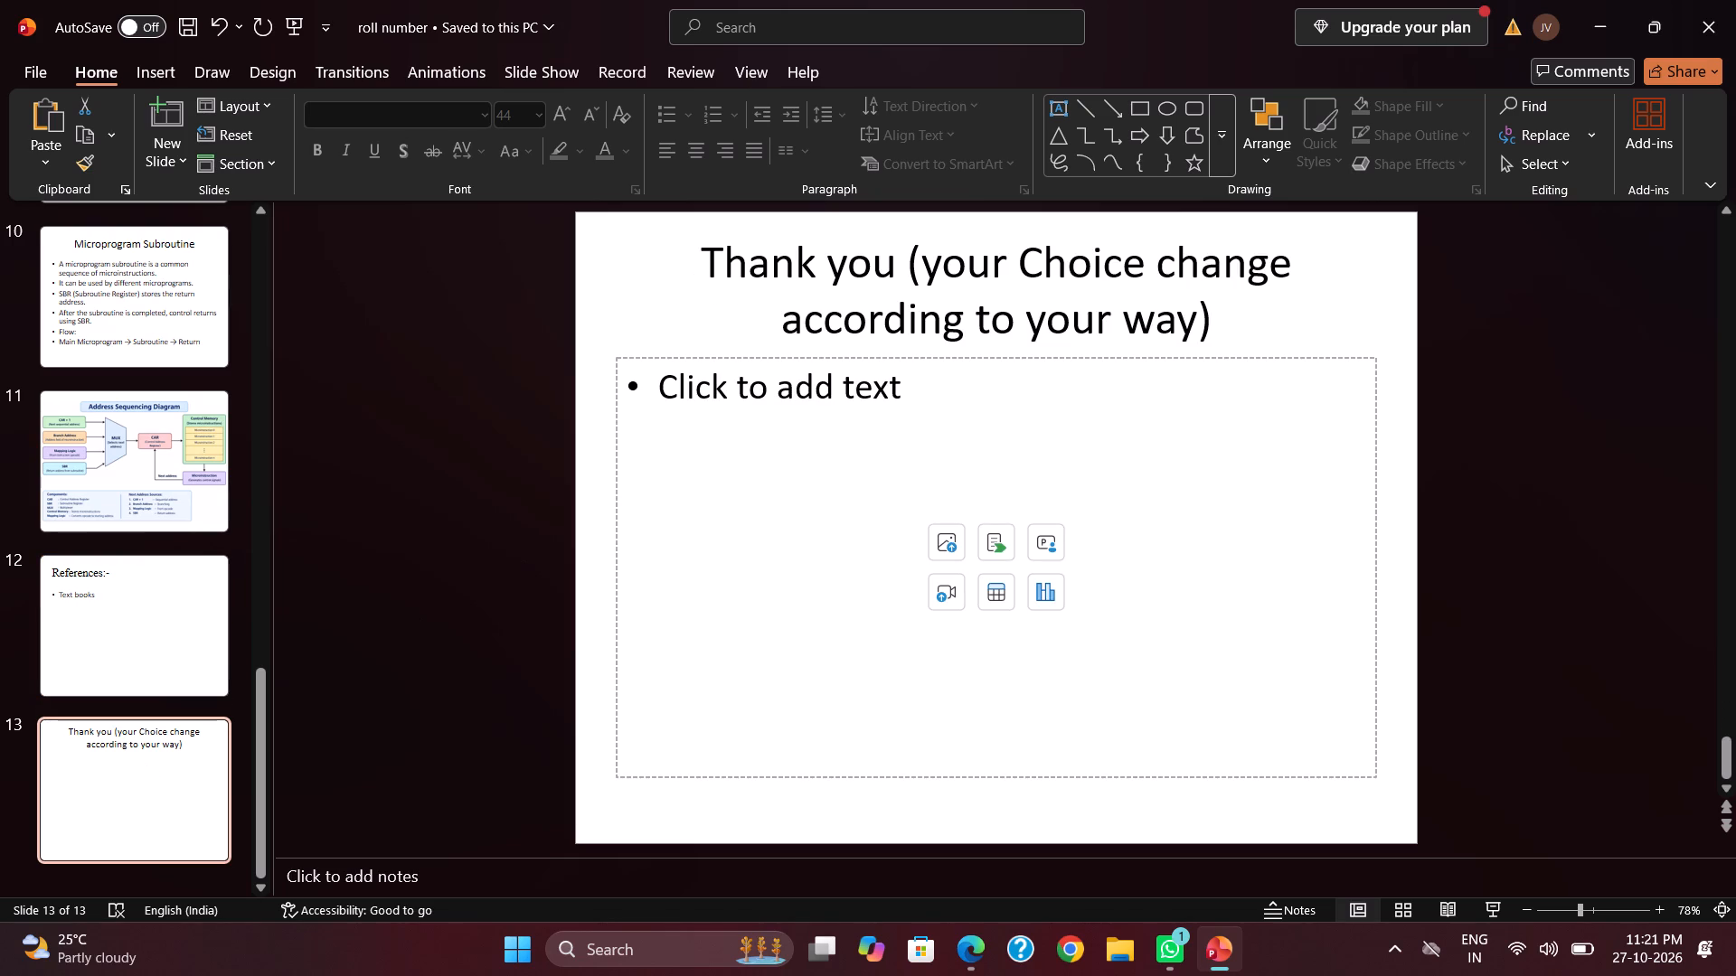
pyautogui.click(1119, 304)
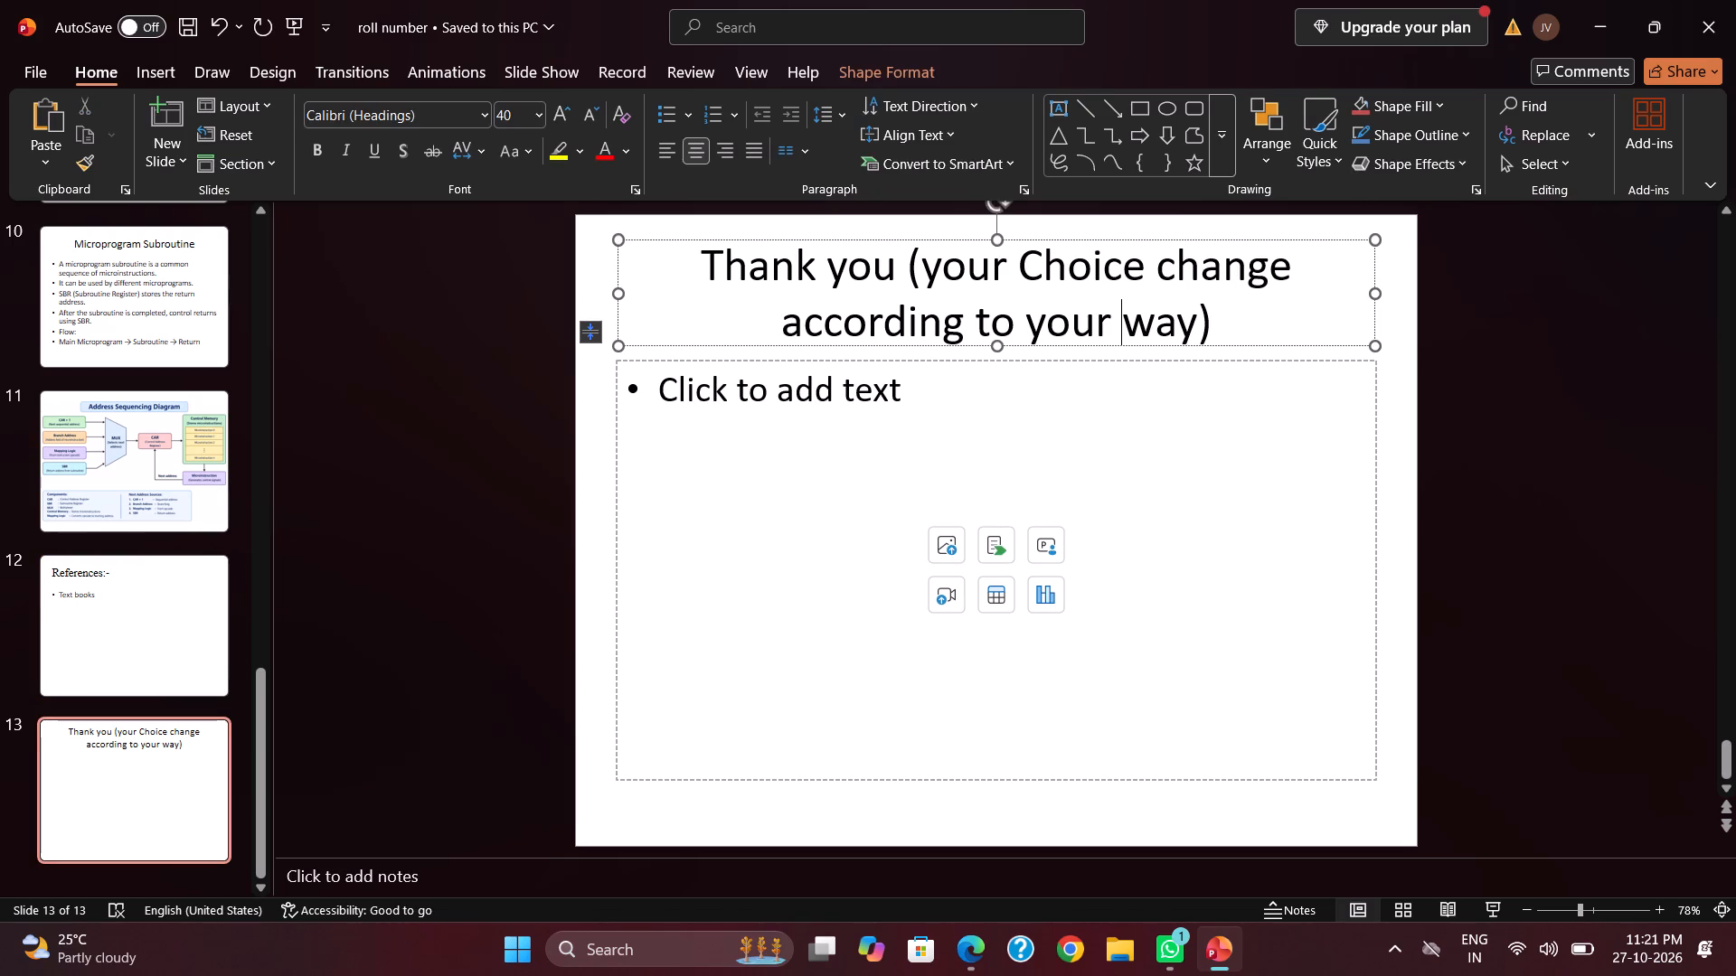
pyautogui.click(1224, 305)
pyautogui.press('BackSpace')
pyautogui.press('BackSpace')
pyautogui.press('BackSpace')
pyautogui.press('BackSpace')
pyautogui.press('BackSpace')
pyautogui.press('BackSpace')
pyautogui.press('BackSpace')
pyautogui.press('BackSpace')
pyautogui.press('BackSpace')
pyautogui.press('BackSpace')
pyautogui.press('BackSpace')
pyautogui.press('BackSpace')
pyautogui.press('BackSpace')
pyautogui.press('BackSpace')
pyautogui.press('BackSpace')
pyautogui.press('BackSpace')
pyautogui.press('BackSpace')
pyautogui.press('BackSpace')
pyautogui.press('BackSpace')
pyautogui.press('BackSpace')
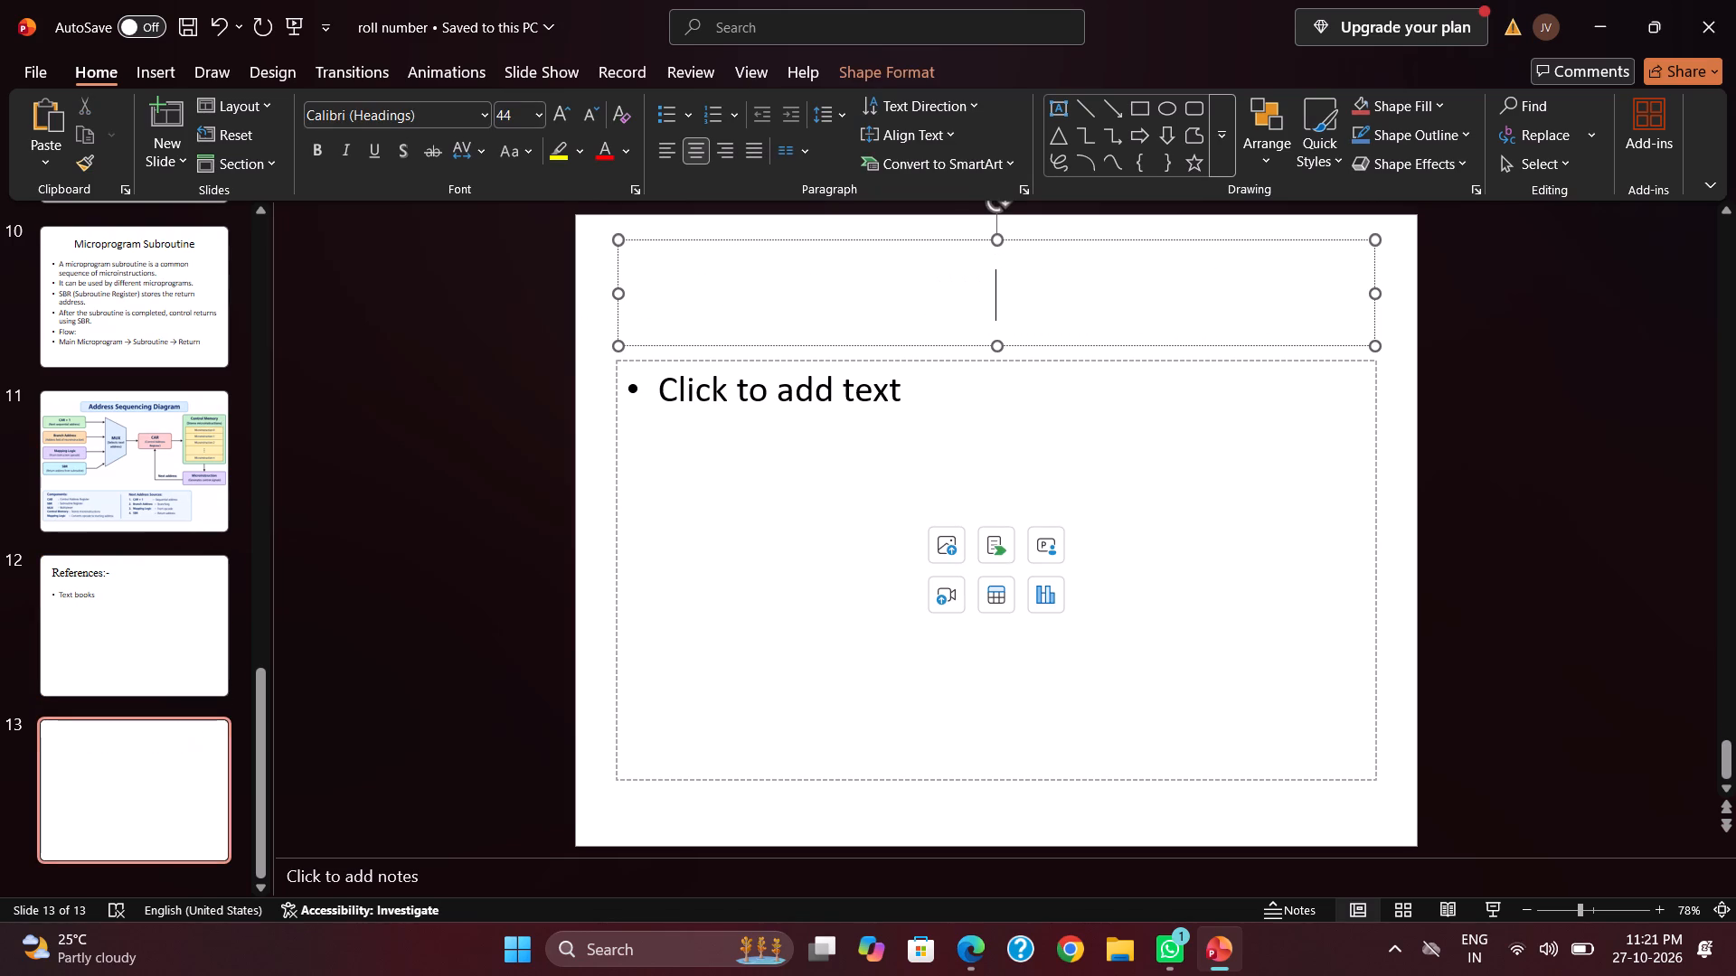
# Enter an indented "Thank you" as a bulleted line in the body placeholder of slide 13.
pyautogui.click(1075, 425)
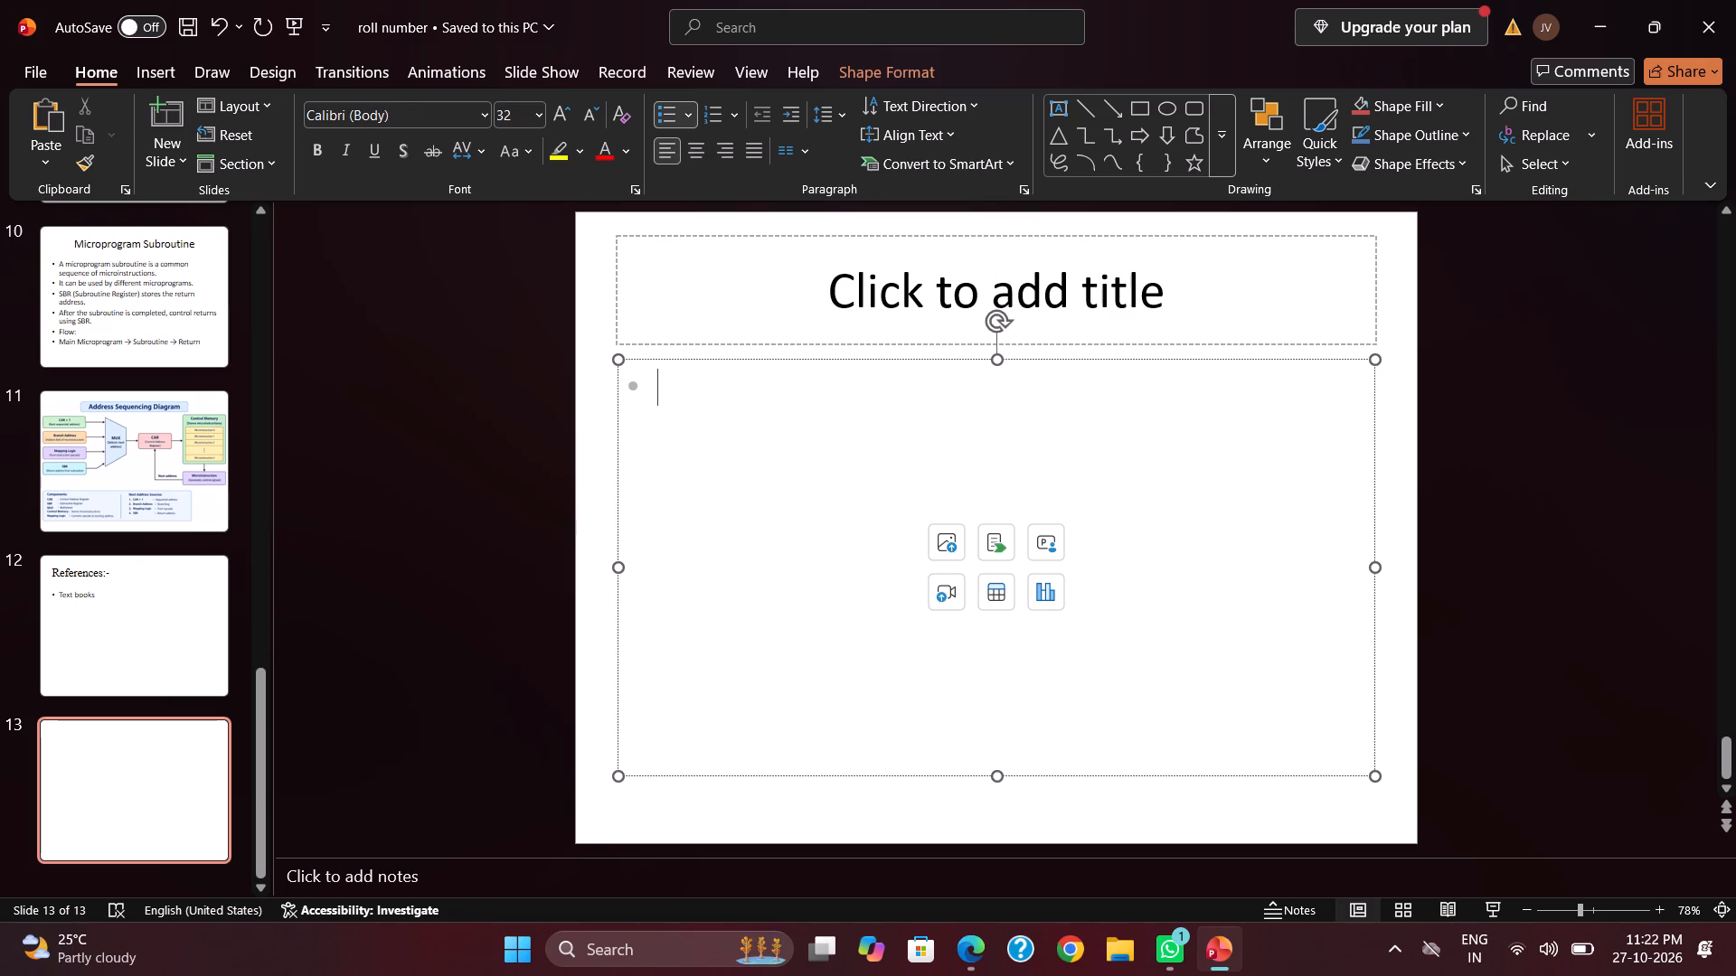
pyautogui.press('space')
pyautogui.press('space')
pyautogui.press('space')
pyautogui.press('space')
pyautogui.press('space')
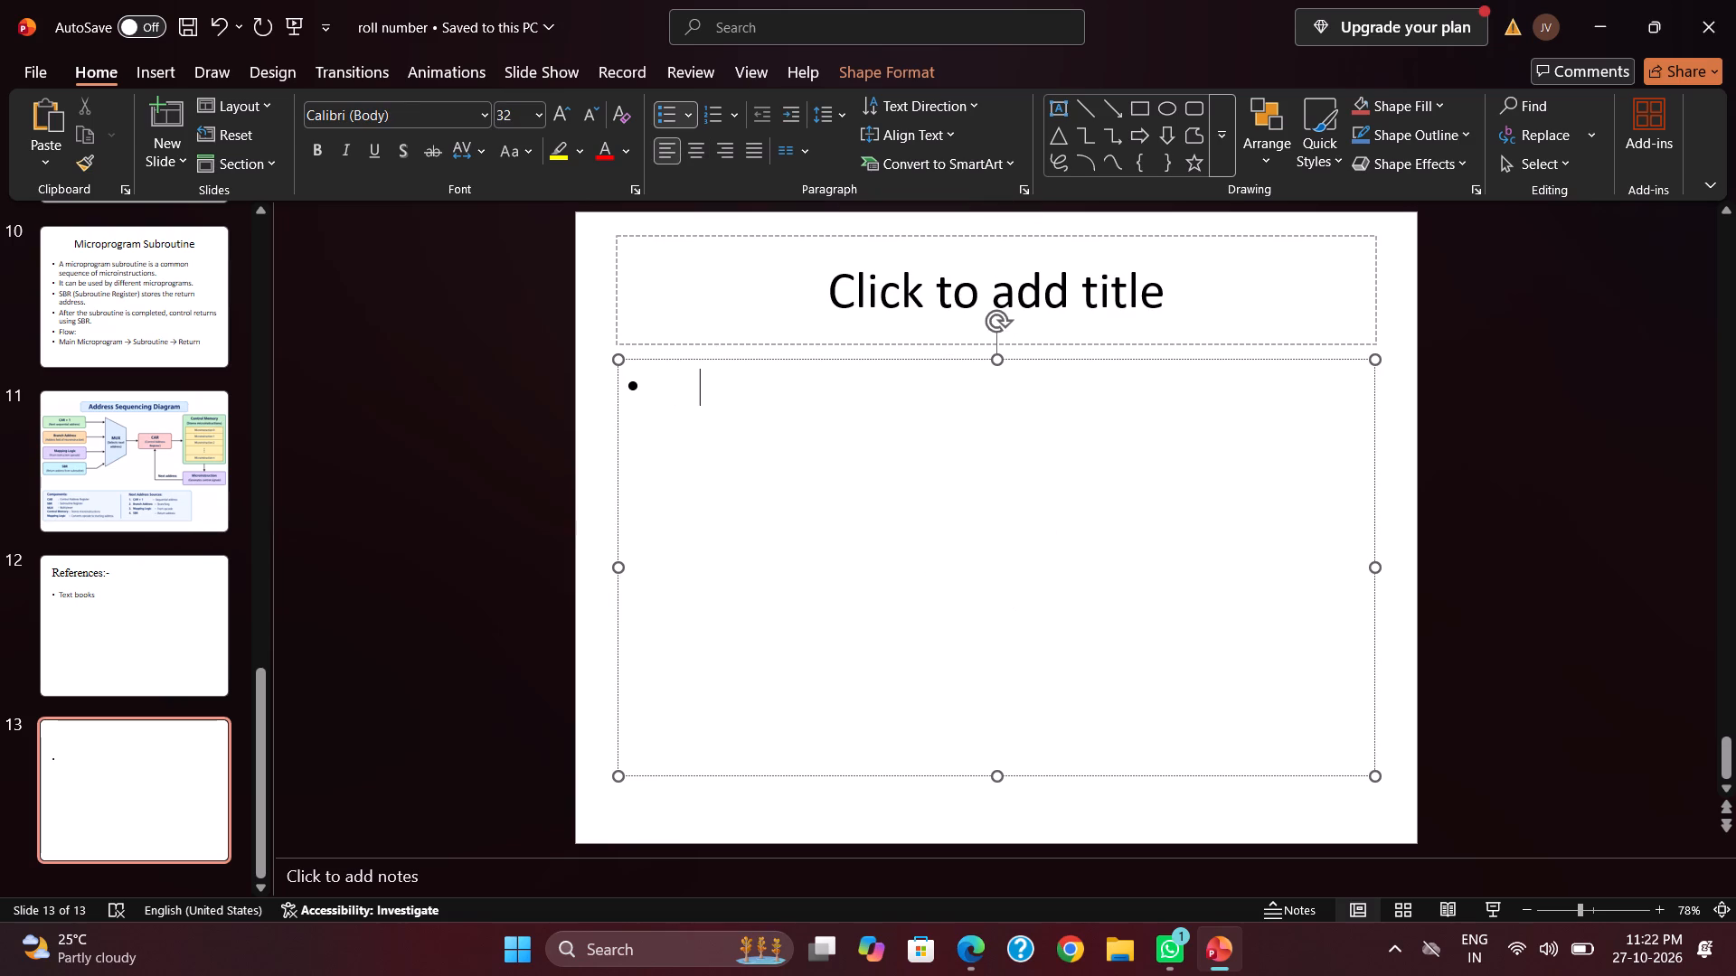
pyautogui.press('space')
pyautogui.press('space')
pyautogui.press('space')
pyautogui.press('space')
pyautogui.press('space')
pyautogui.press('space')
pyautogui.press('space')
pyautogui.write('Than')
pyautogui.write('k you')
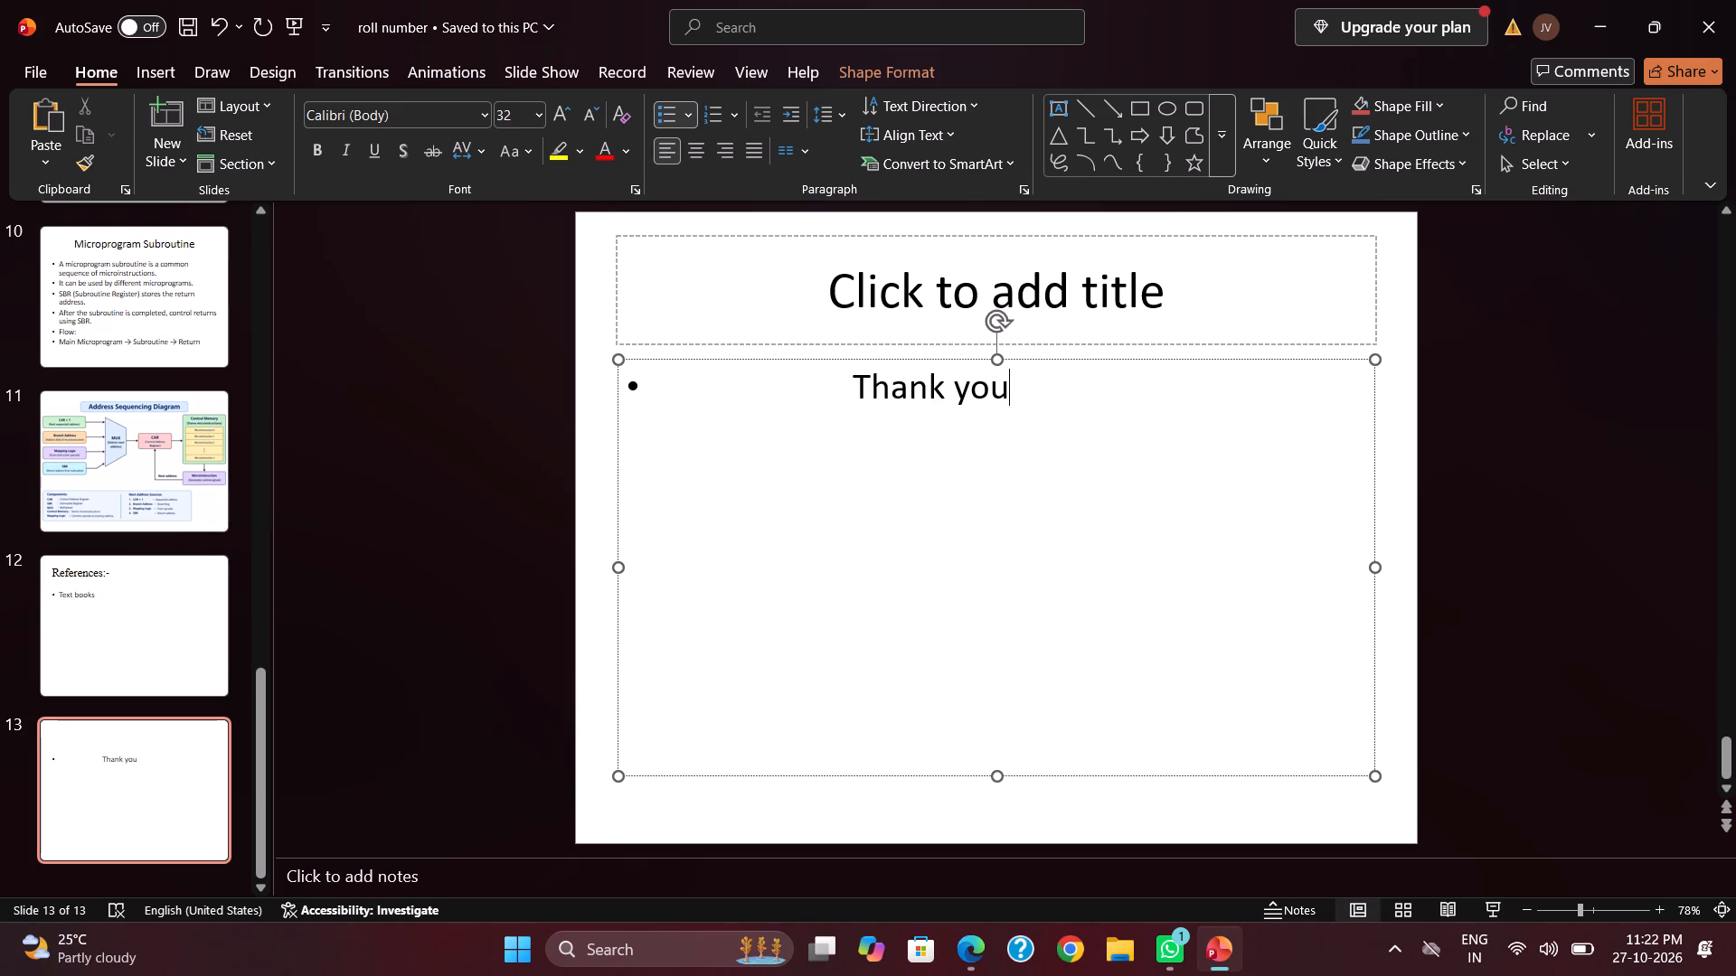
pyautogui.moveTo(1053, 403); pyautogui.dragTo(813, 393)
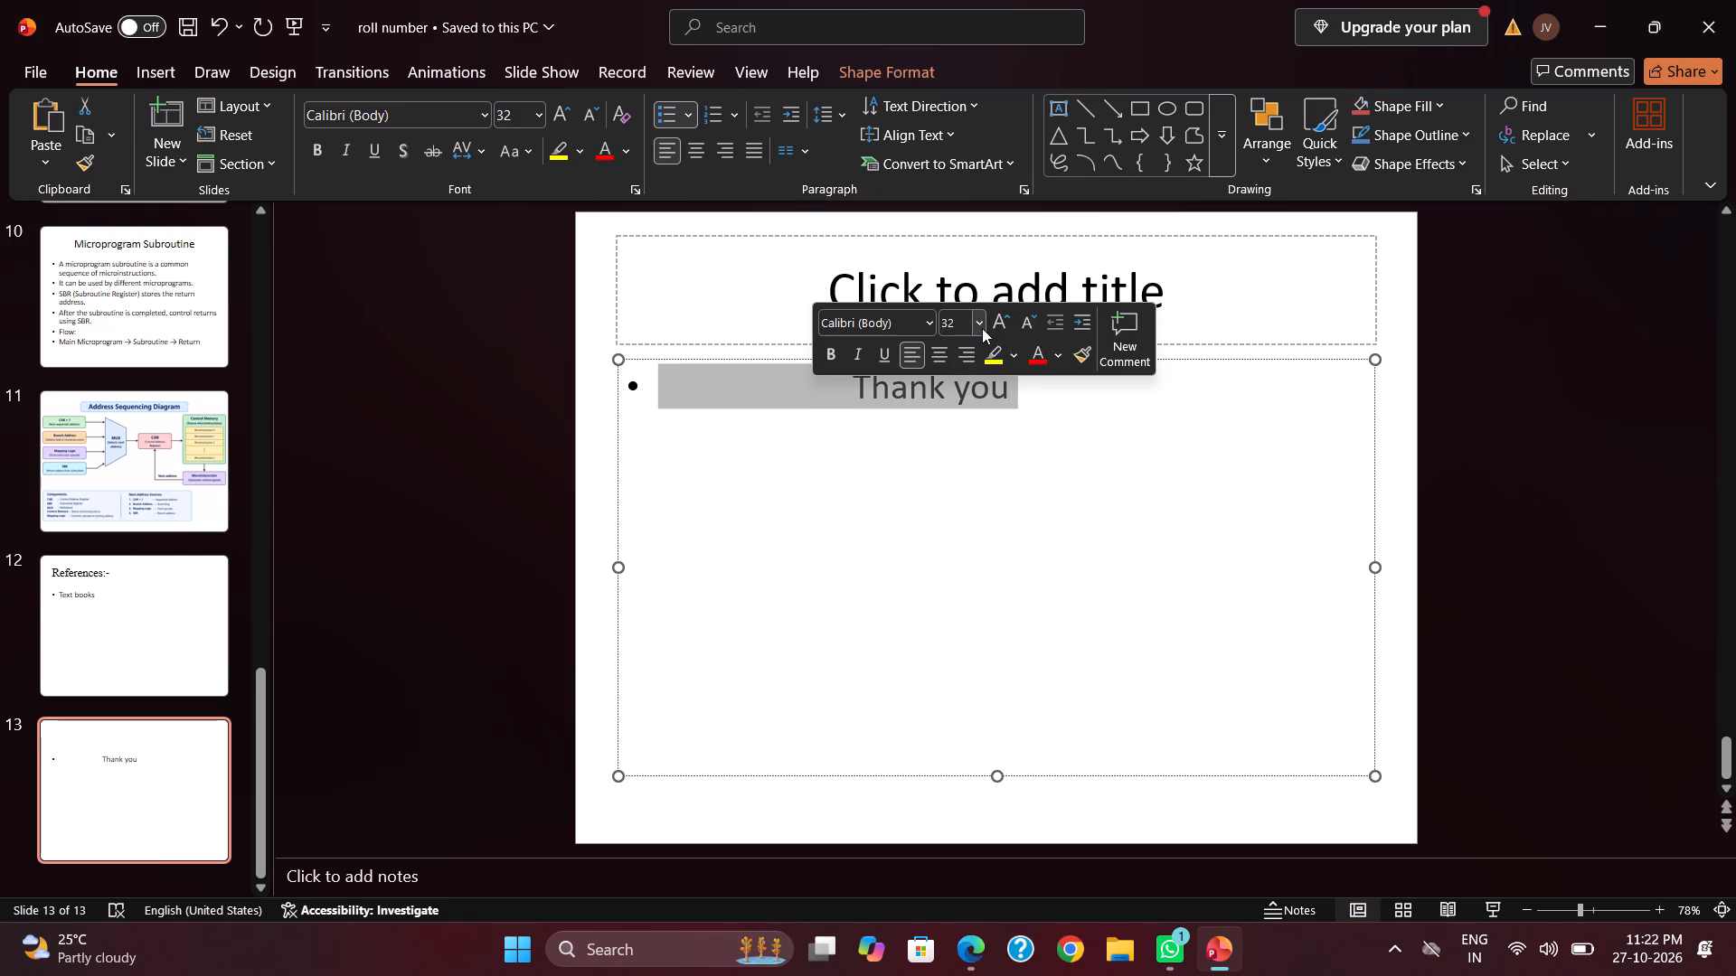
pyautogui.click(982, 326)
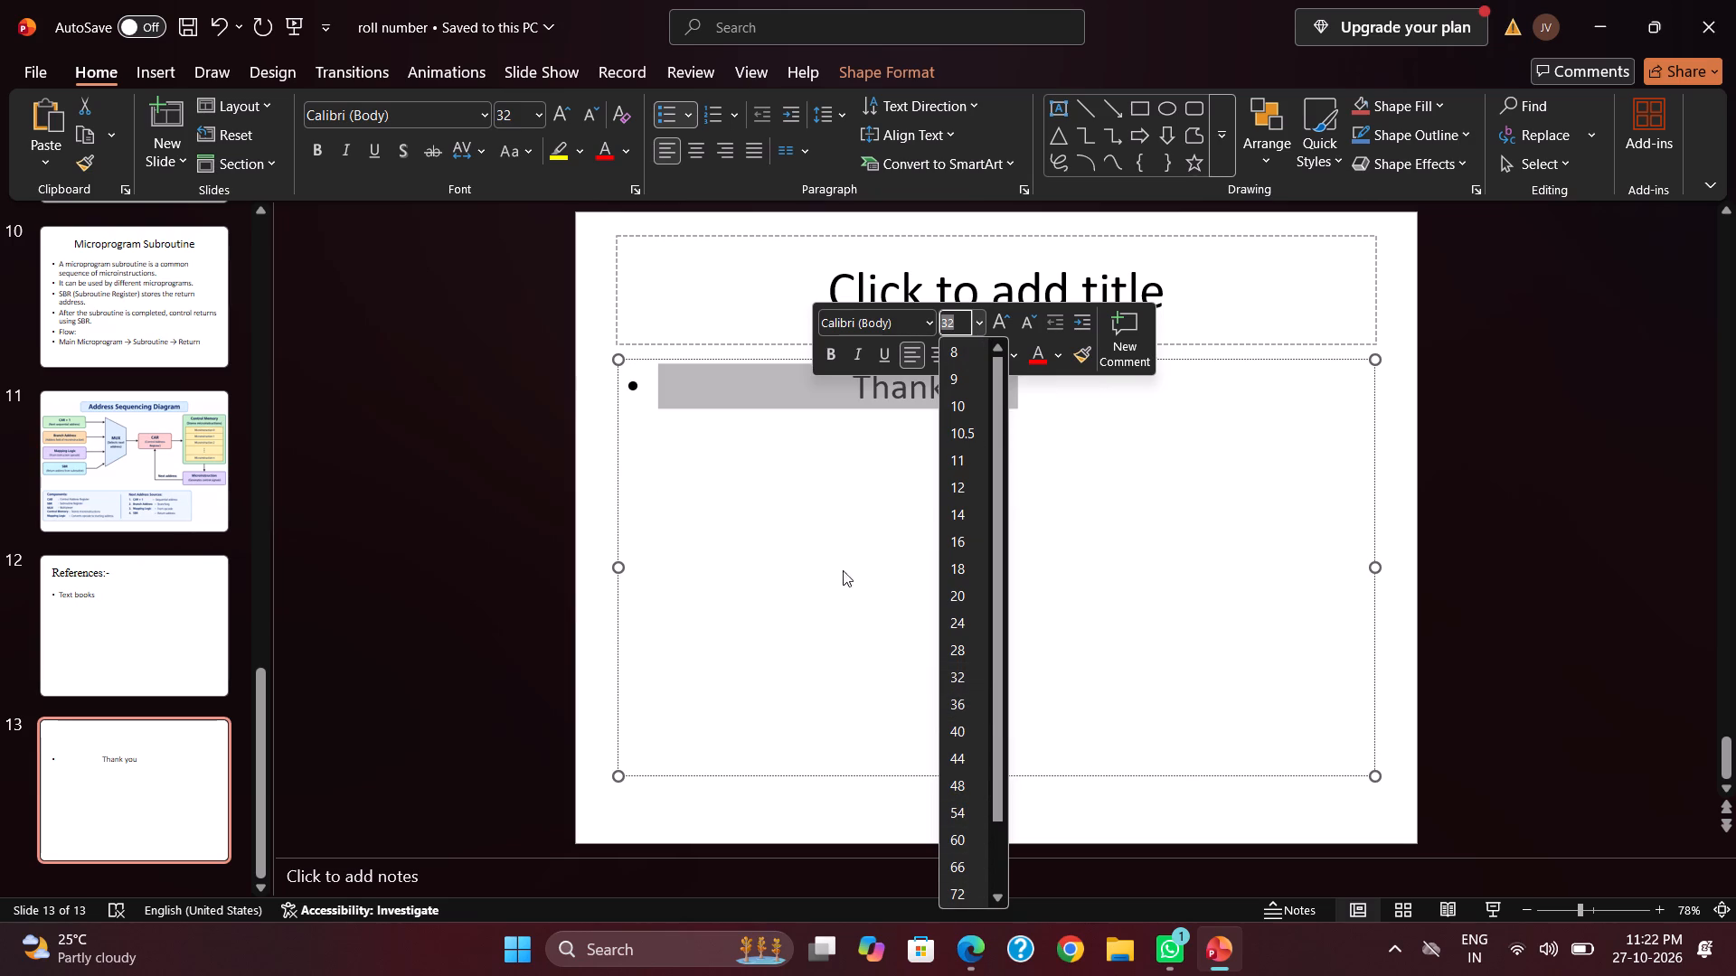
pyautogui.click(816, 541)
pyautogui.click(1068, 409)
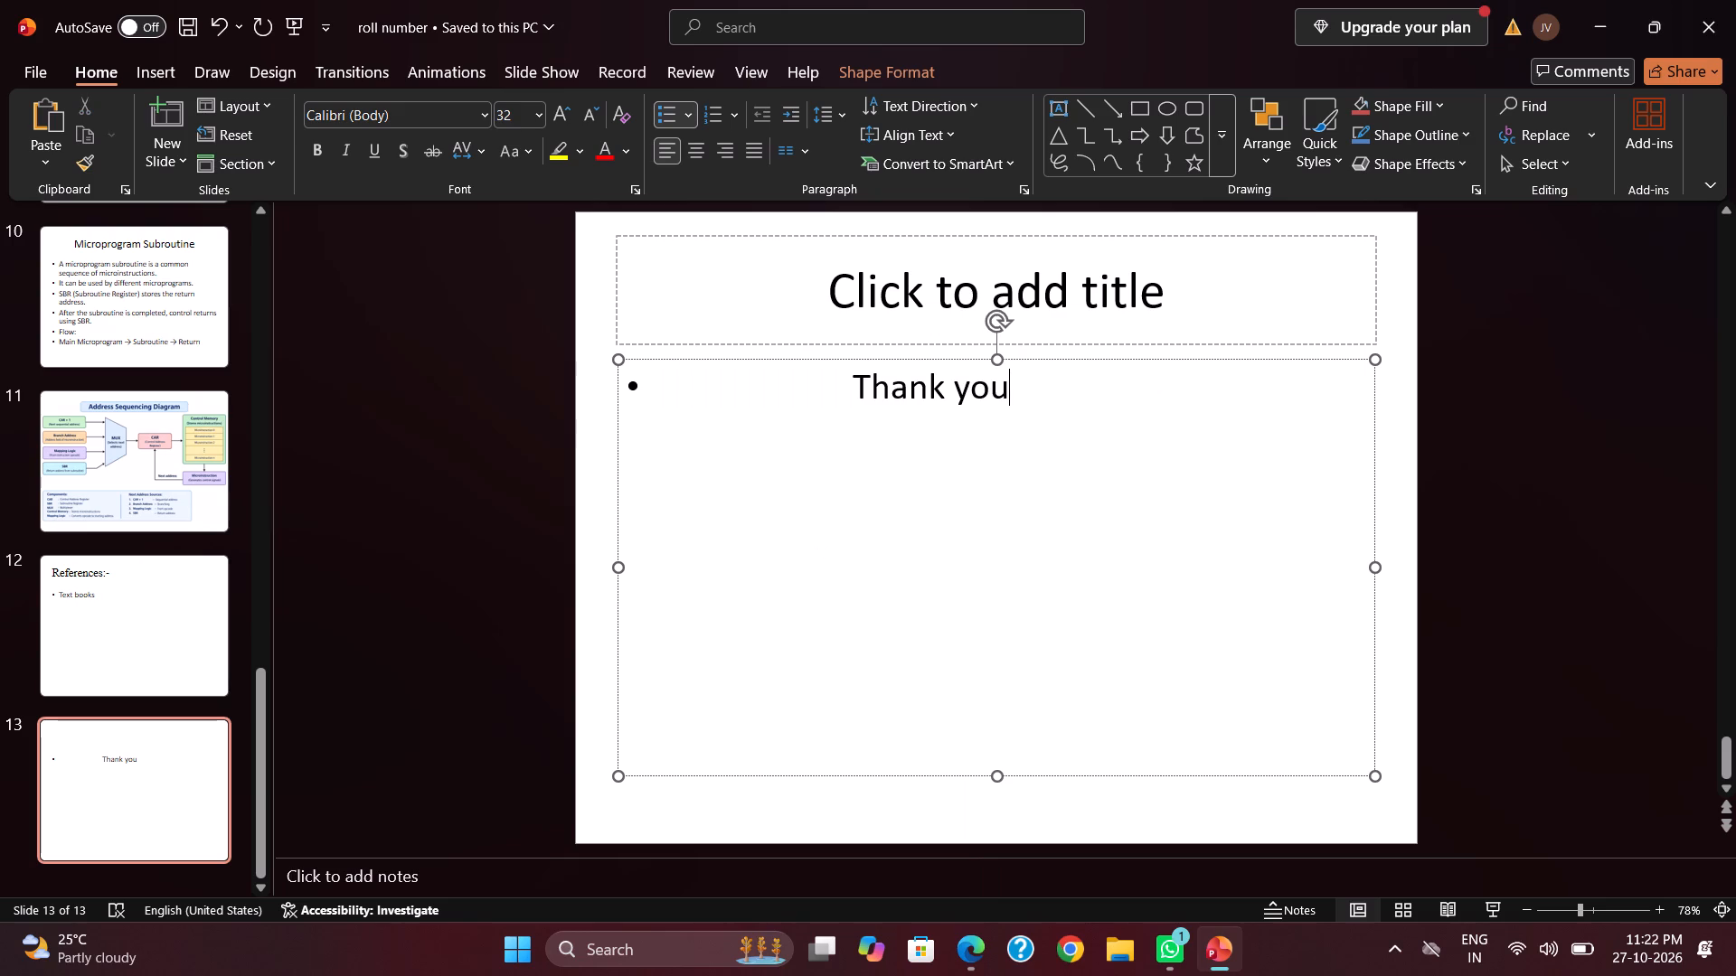
# Clear the indented "Thank you" text and remove its bullet from the body placeholder of slide 13.
pyautogui.press('BackSpace')
pyautogui.press('BackSpace')
pyautogui.press('BackSpace')
pyautogui.press('BackSpace')
pyautogui.press('BackSpace')
pyautogui.press('BackSpace')
pyautogui.press('BackSpace')
pyautogui.press('BackSpace')
pyautogui.press('BackSpace')
pyautogui.press('BackSpace')
pyautogui.press('BackSpace')
pyautogui.press('BackSpace')
pyautogui.press('BackSpace')
pyautogui.press('BackSpace')
pyautogui.press('BackSpace')
pyautogui.press('BackSpace')
pyautogui.press('BackSpace')
pyautogui.press('BackSpace')
pyautogui.press('BackSpace')
pyautogui.press('BackSpace')
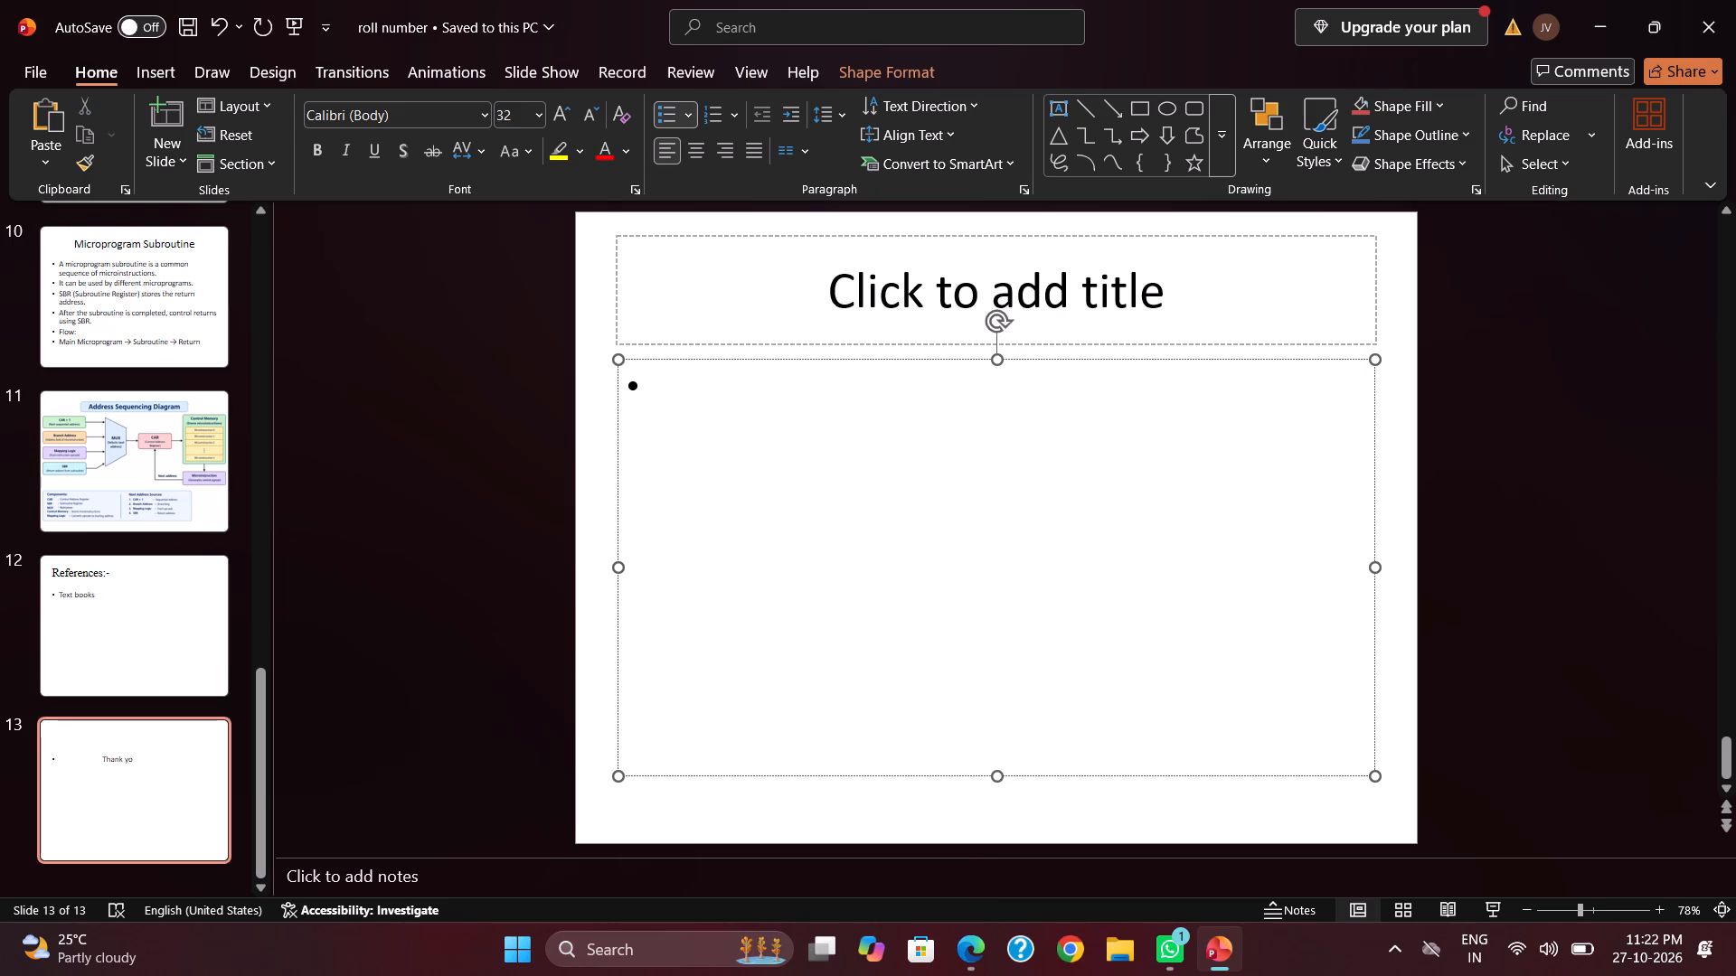
pyautogui.press('BackSpace')
pyautogui.press('BackSpace')
pyautogui.press('BackSpace')
pyautogui.press('BackSpace')
pyautogui.press('BackSpace')
pyautogui.press('BackSpace')
pyautogui.press('BackSpace')
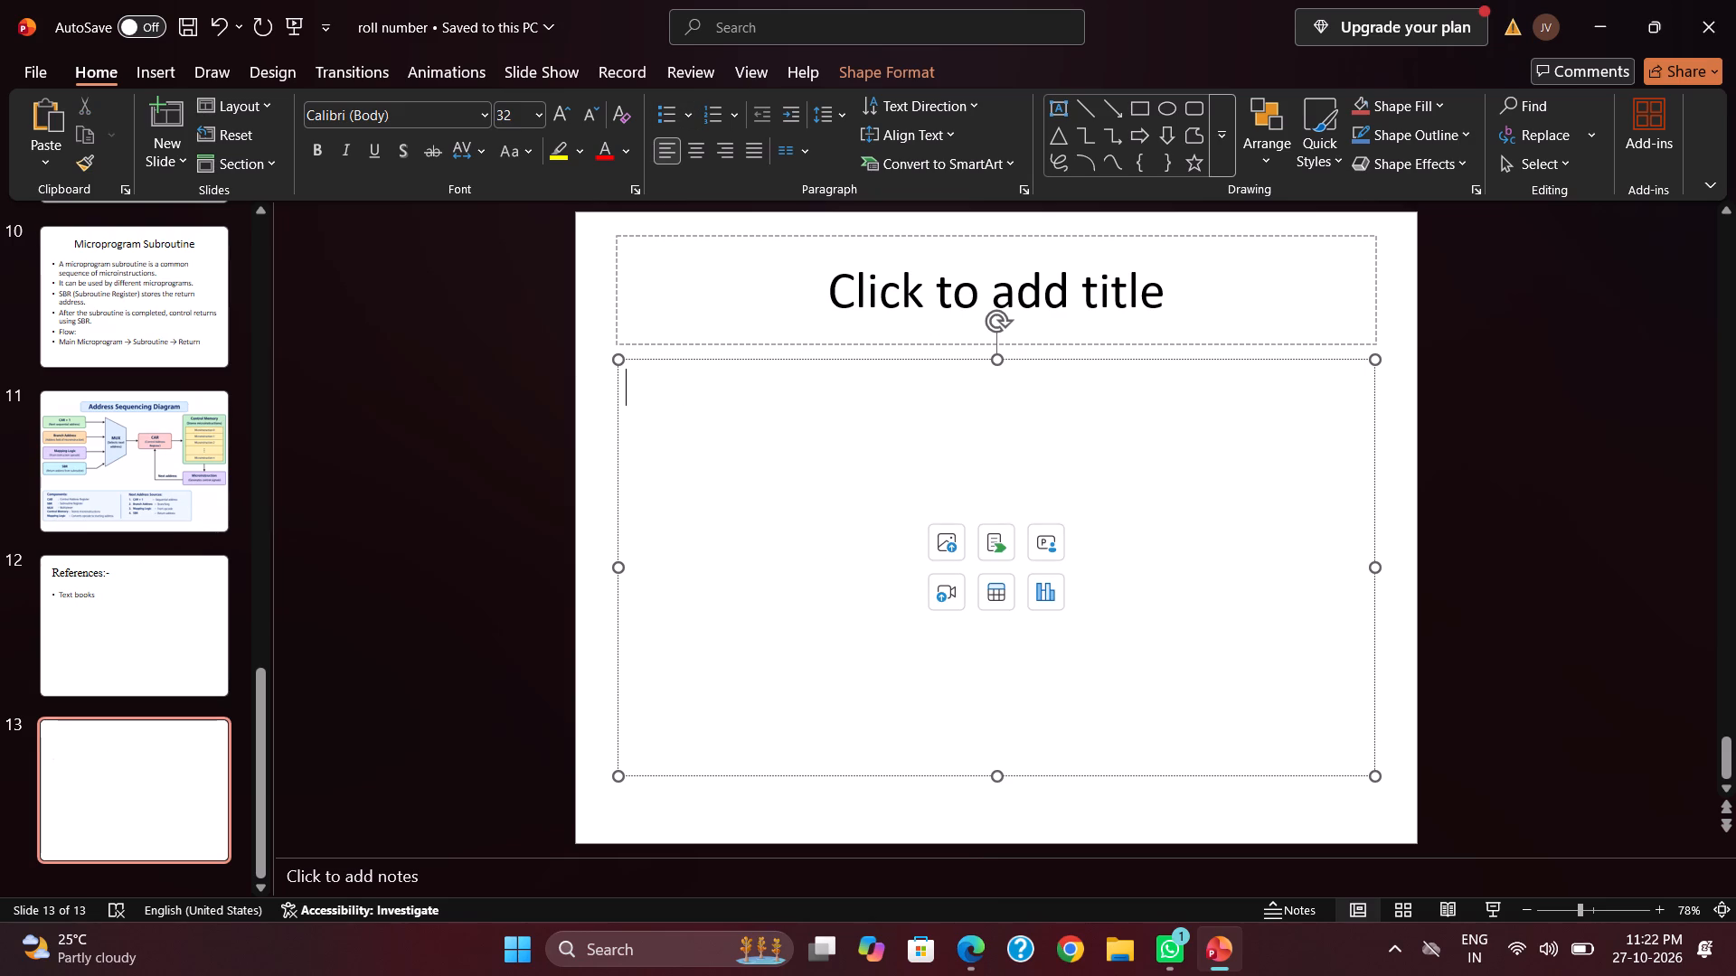
# Enter "Thank you" as an unbulleted line in the body placeholder of slide 13.
pyautogui.write('th')
pyautogui.press('BackSpace')
pyautogui.press('BackSpace')
pyautogui.press('BackSpace')
pyautogui.write('Thank you')
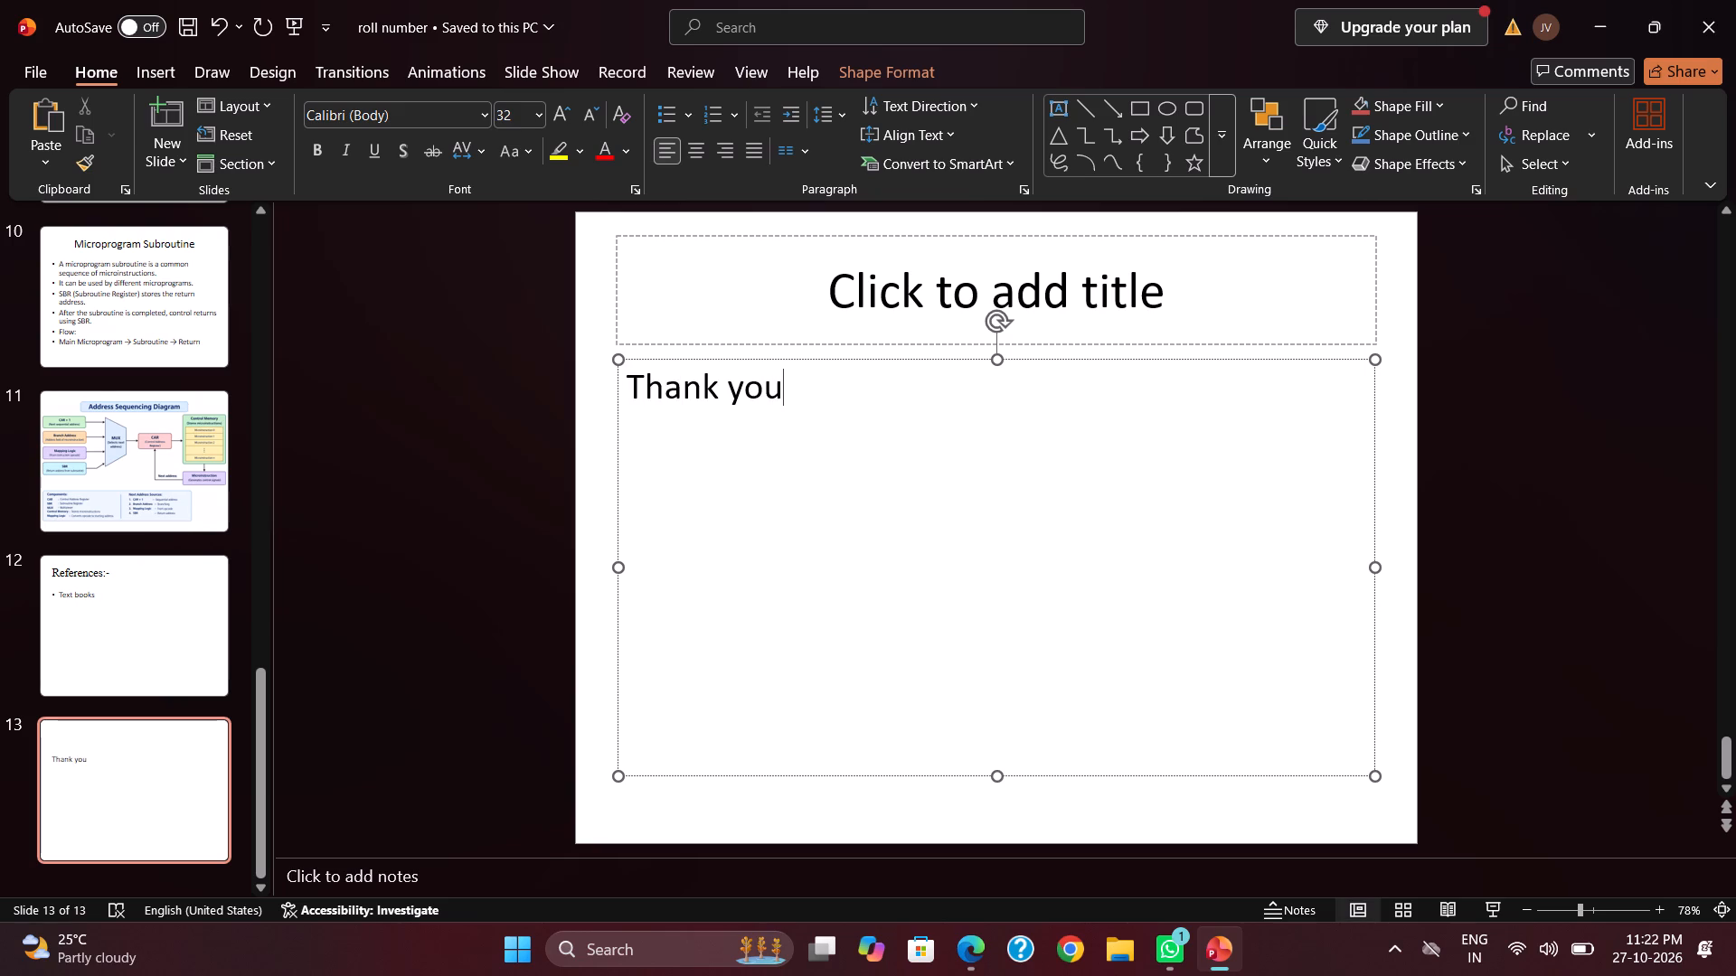
# Set the font size of the "Thank you" text on slide 13 to 72.
pyautogui.moveTo(796, 395); pyautogui.dragTo(686, 391)
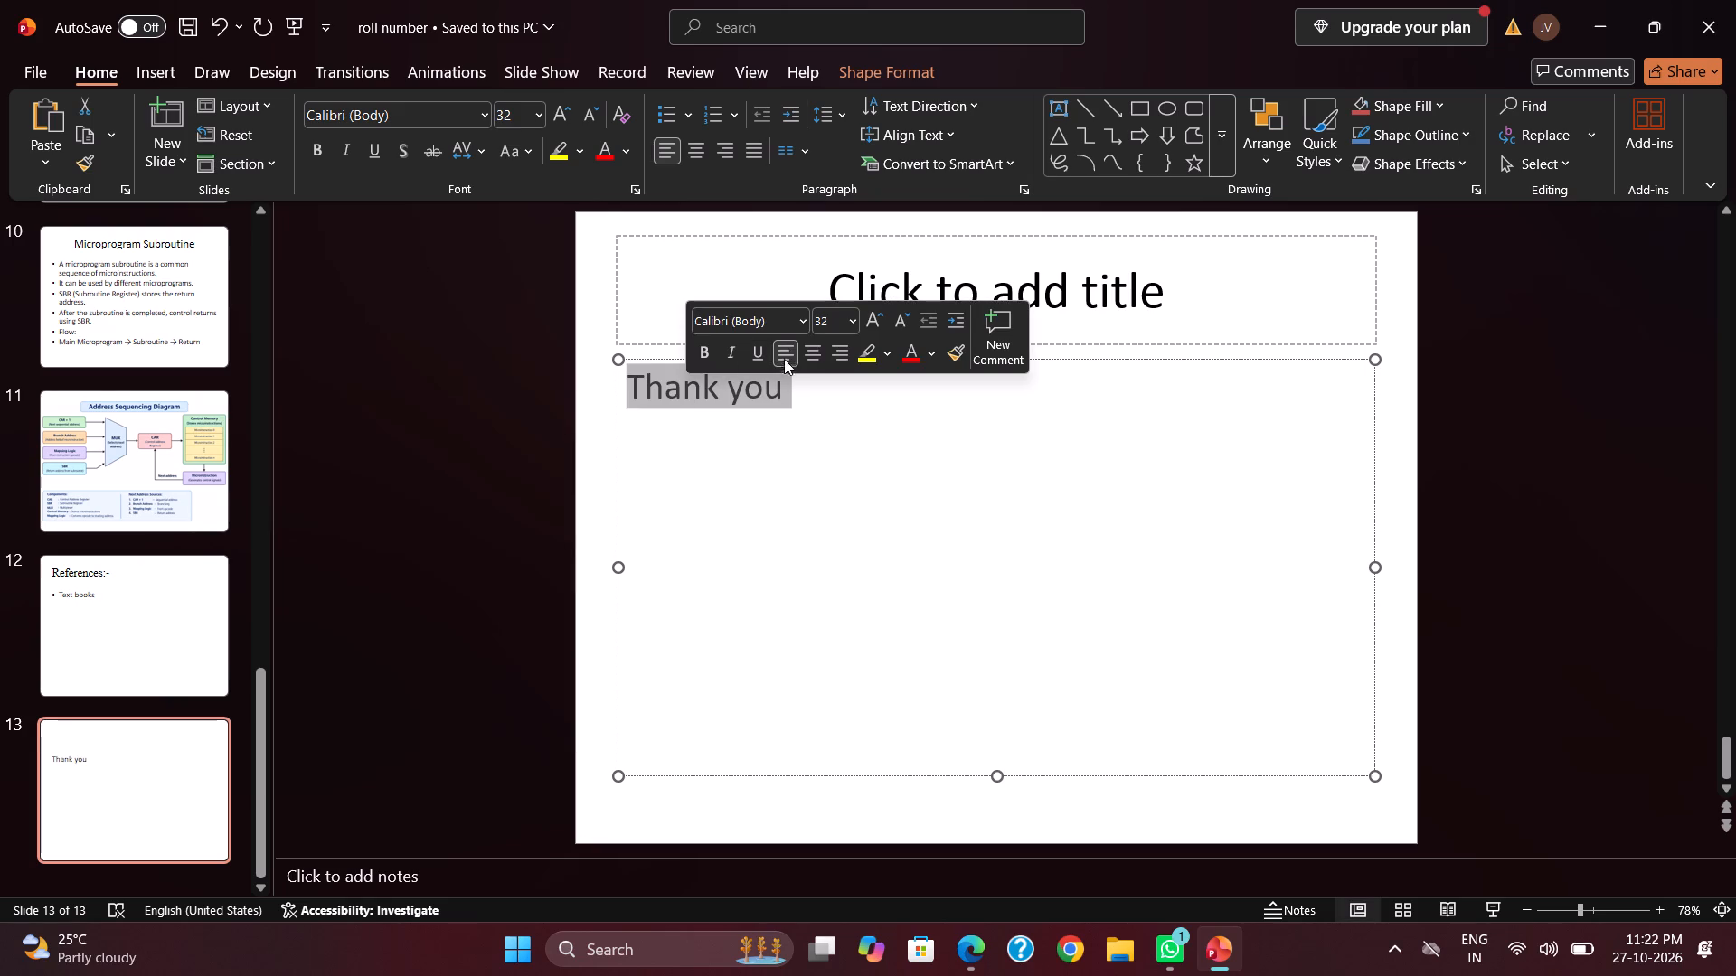
pyautogui.click(846, 323)
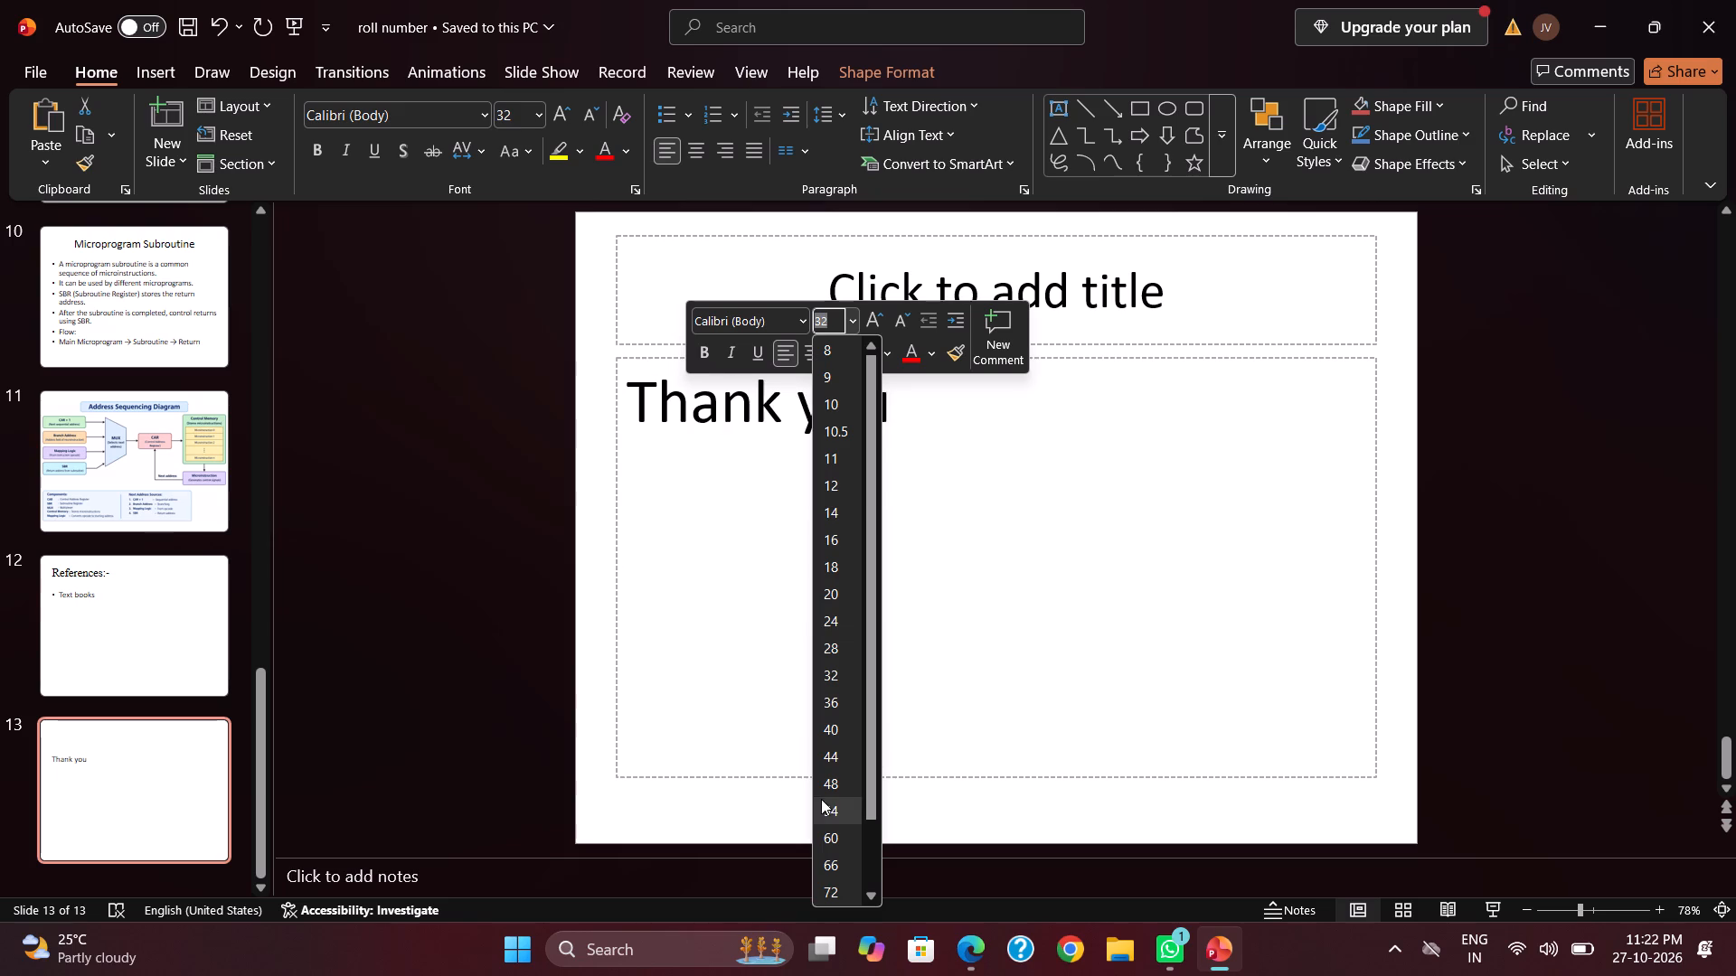
pyautogui.click(835, 888)
pyautogui.click(908, 574)
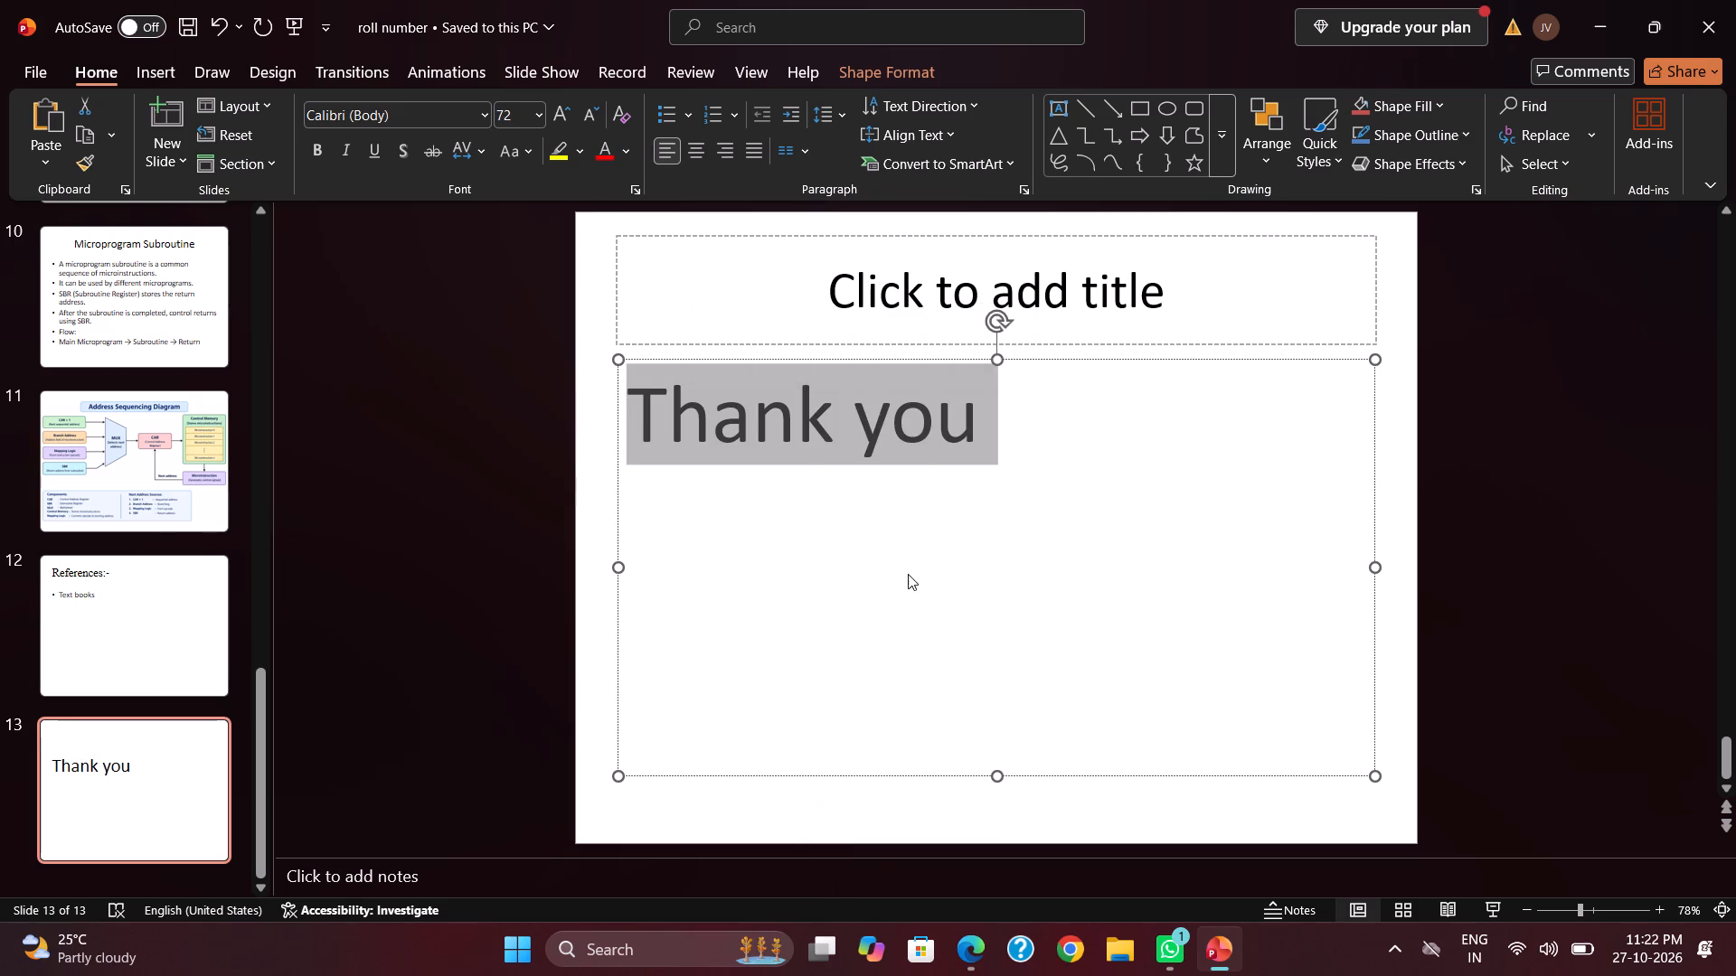
pyautogui.moveTo(631, 399); pyautogui.dragTo(949, 430)
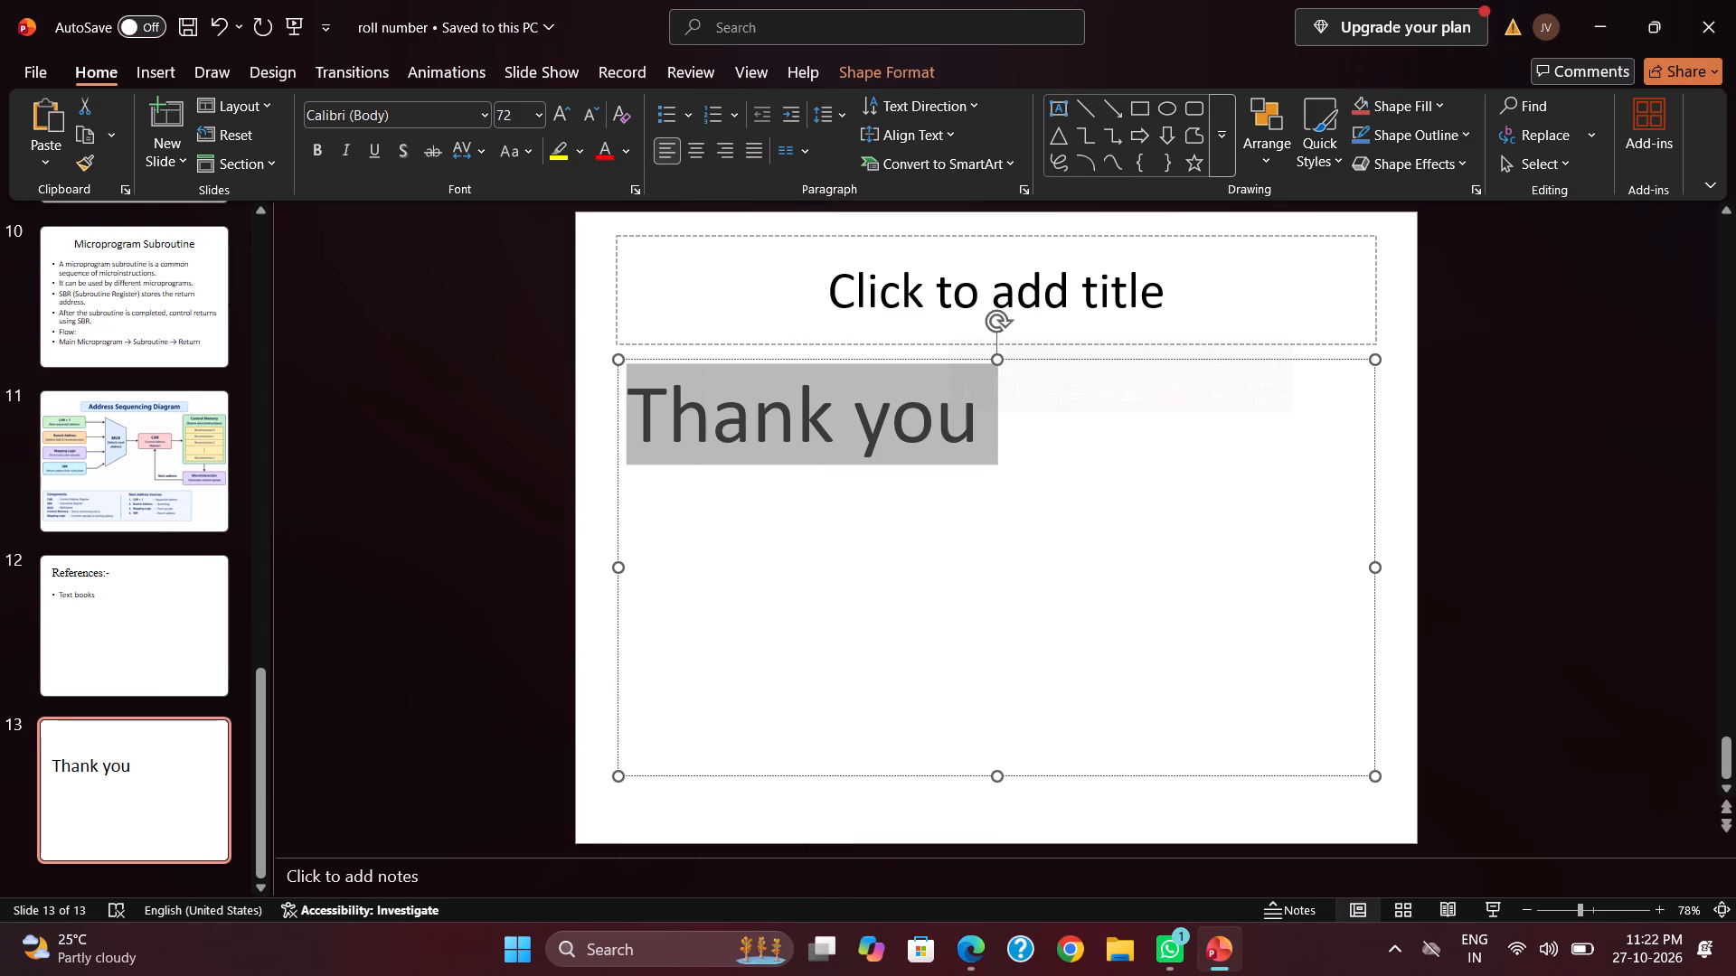
# Indent the "Thank you" line with nine leading spaces to bring it near the middle of the slide's width.
pyautogui.click(850, 511)
pyautogui.click(623, 400)
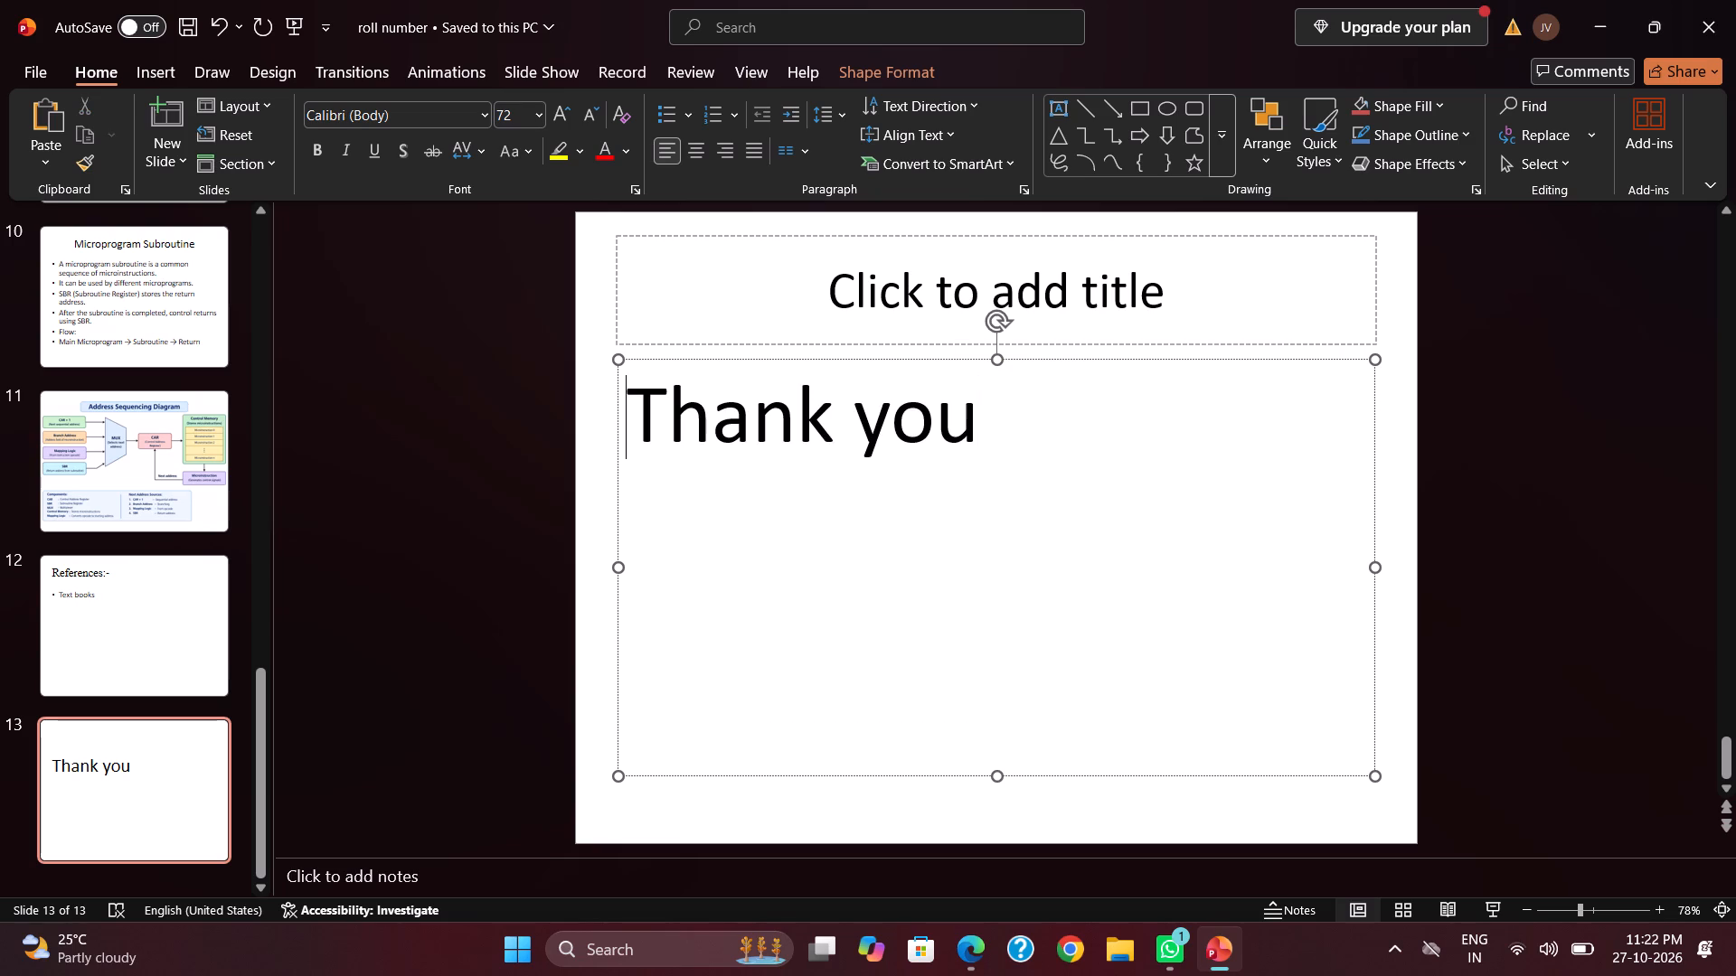
pyautogui.press('space')
pyautogui.press('space')
pyautogui.press('space')
pyautogui.press('space')
pyautogui.press('space')
pyautogui.press('space')
pyautogui.press('space')
pyautogui.press('space')
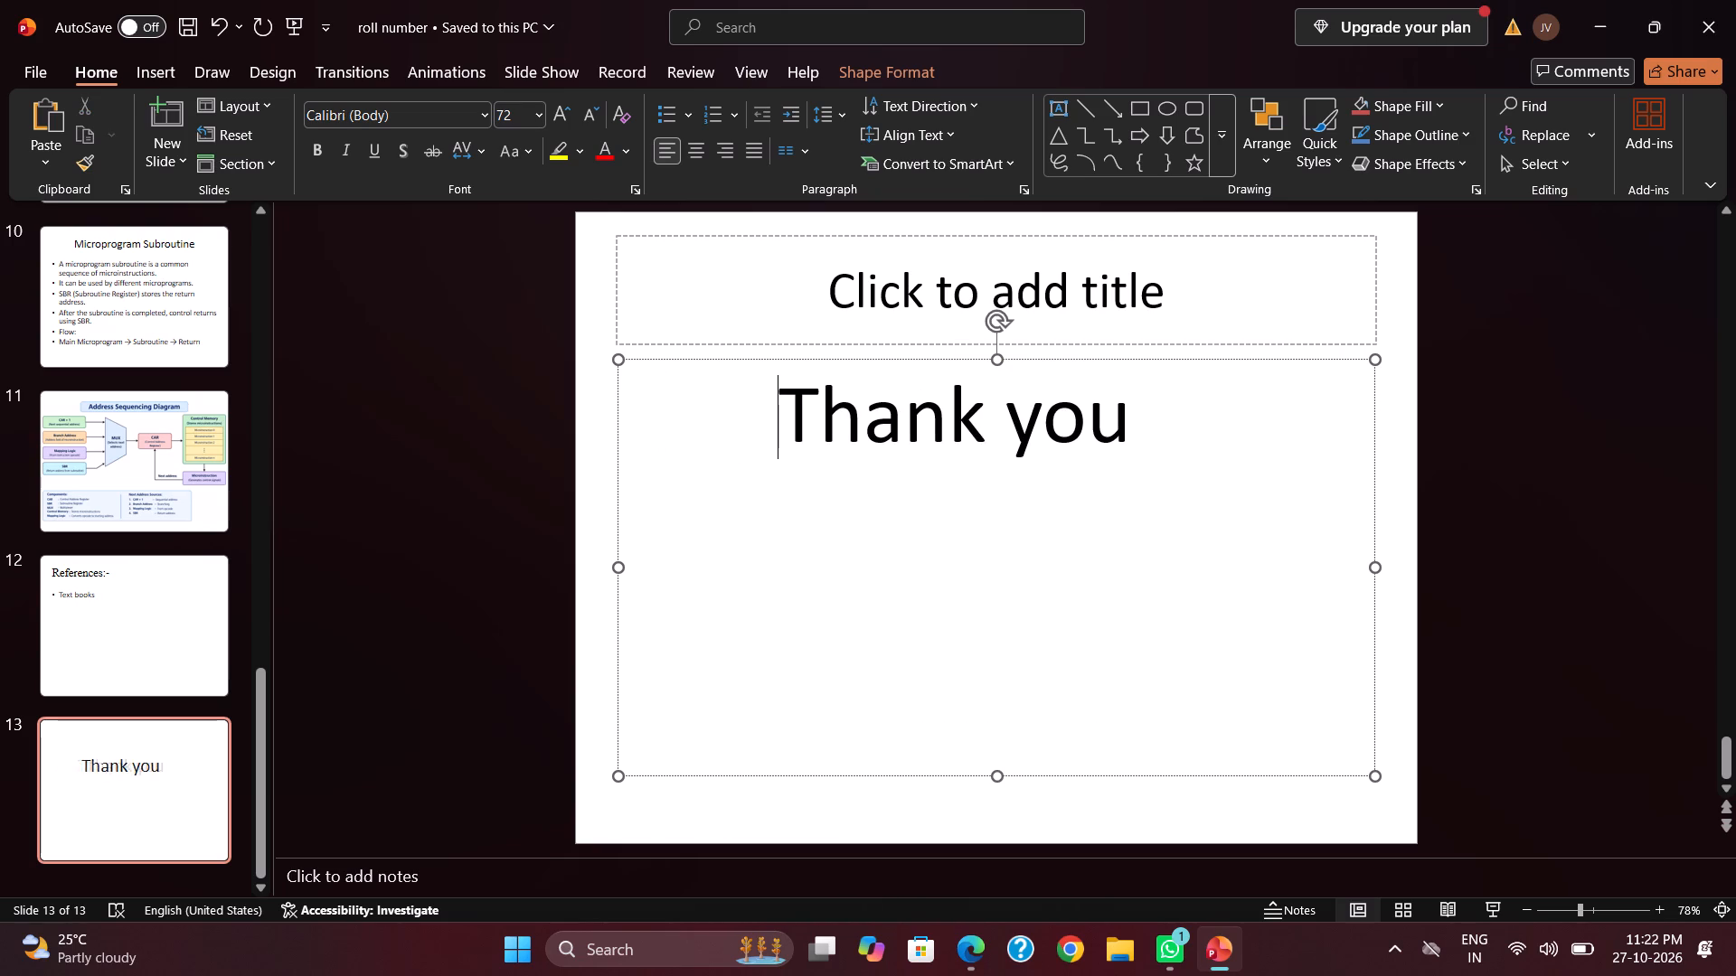
pyautogui.press('space')
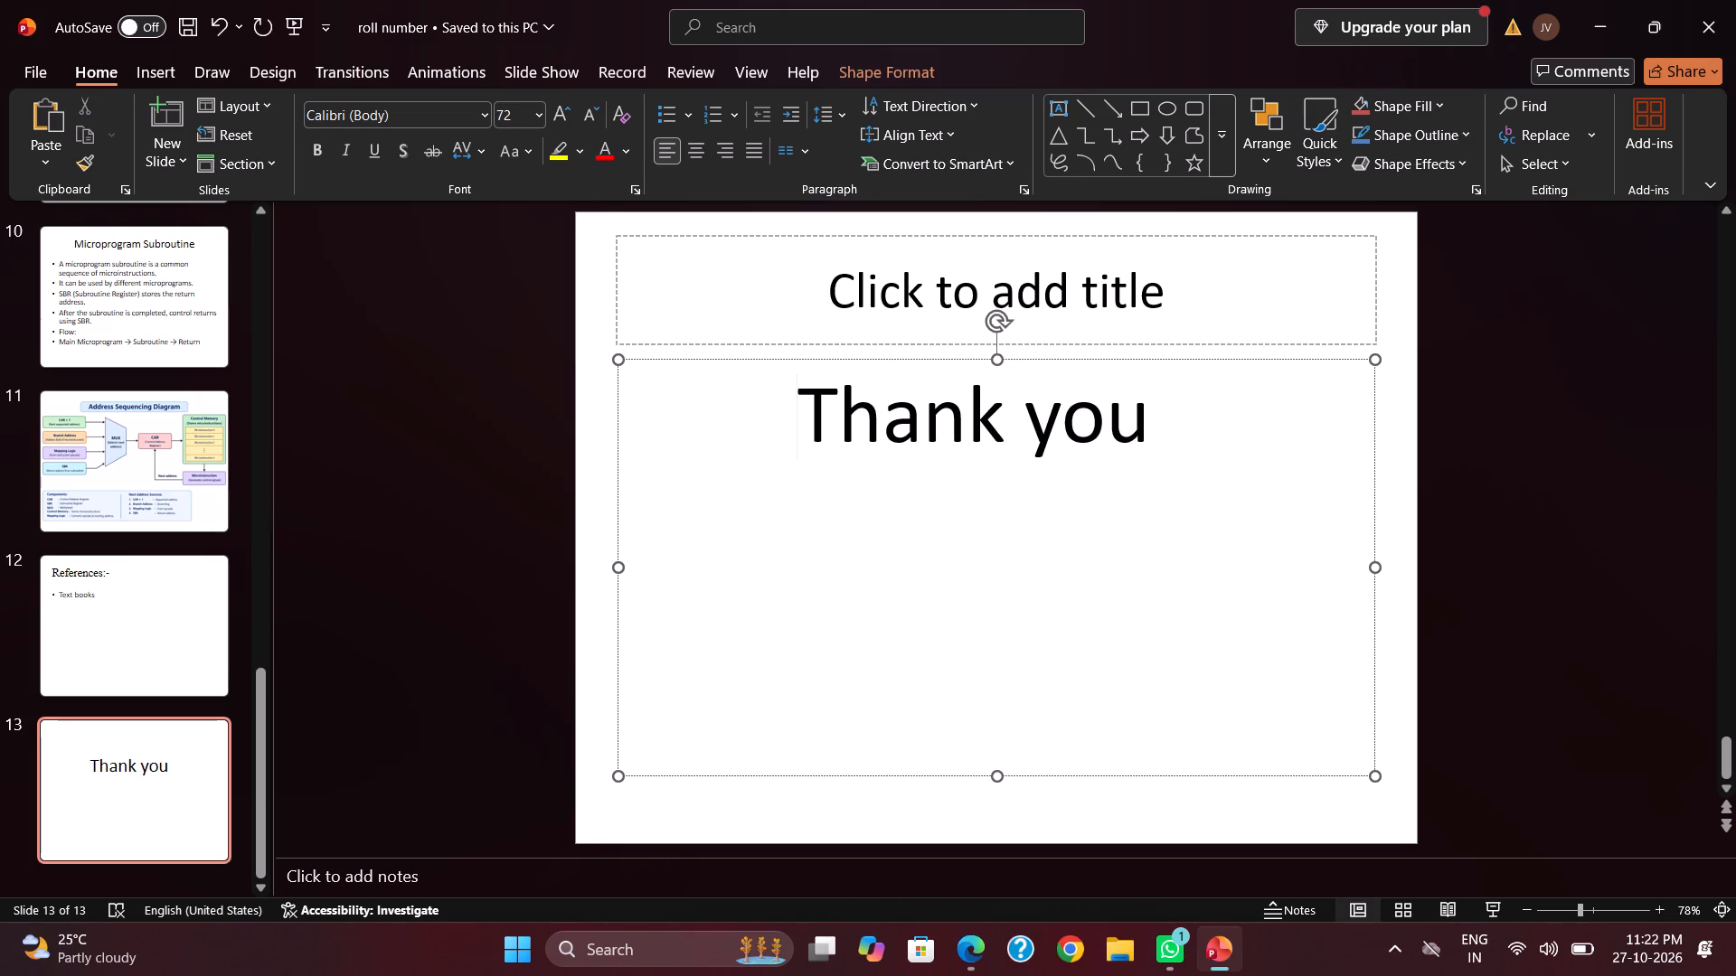
# Move "Thank you" down one line and indent it with ten leading spaces to place it near the slide's center.
pyautogui.click(1110, 380)
pyautogui.click(806, 427)
pyautogui.press('Return')
pyautogui.press('space')
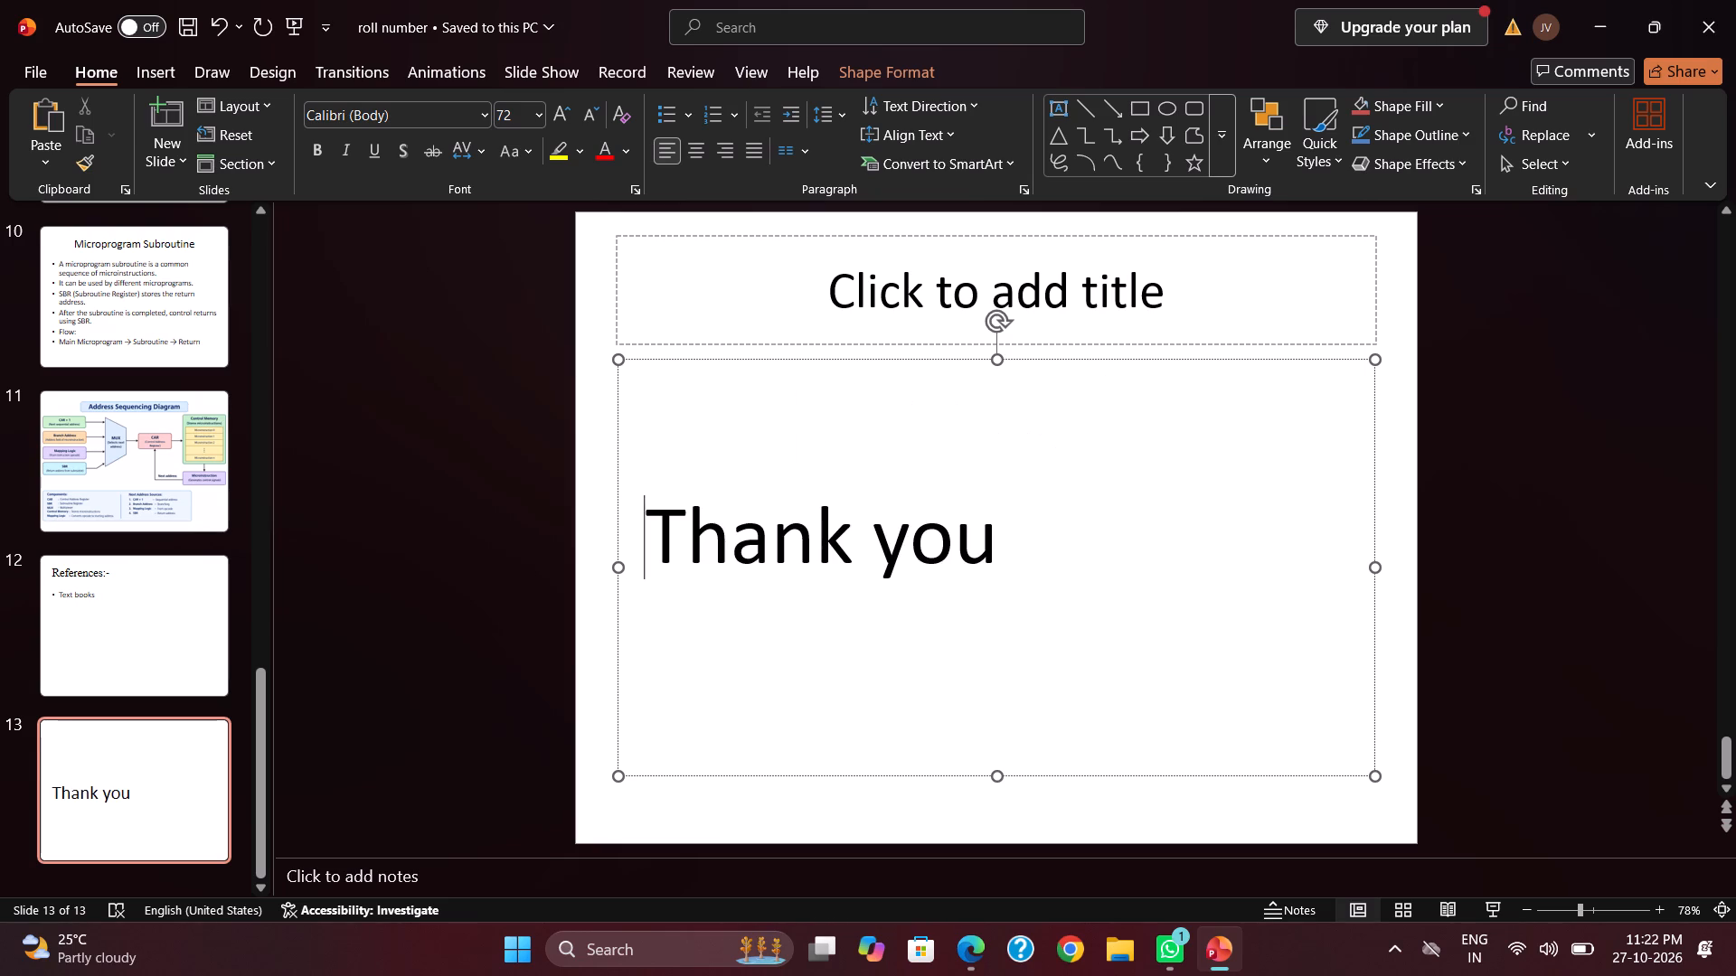
pyautogui.press('space')
pyautogui.press('space')
pyautogui.press('space')
pyautogui.press('space')
pyautogui.press('space')
pyautogui.press('space')
pyautogui.press('space')
pyautogui.press('space')
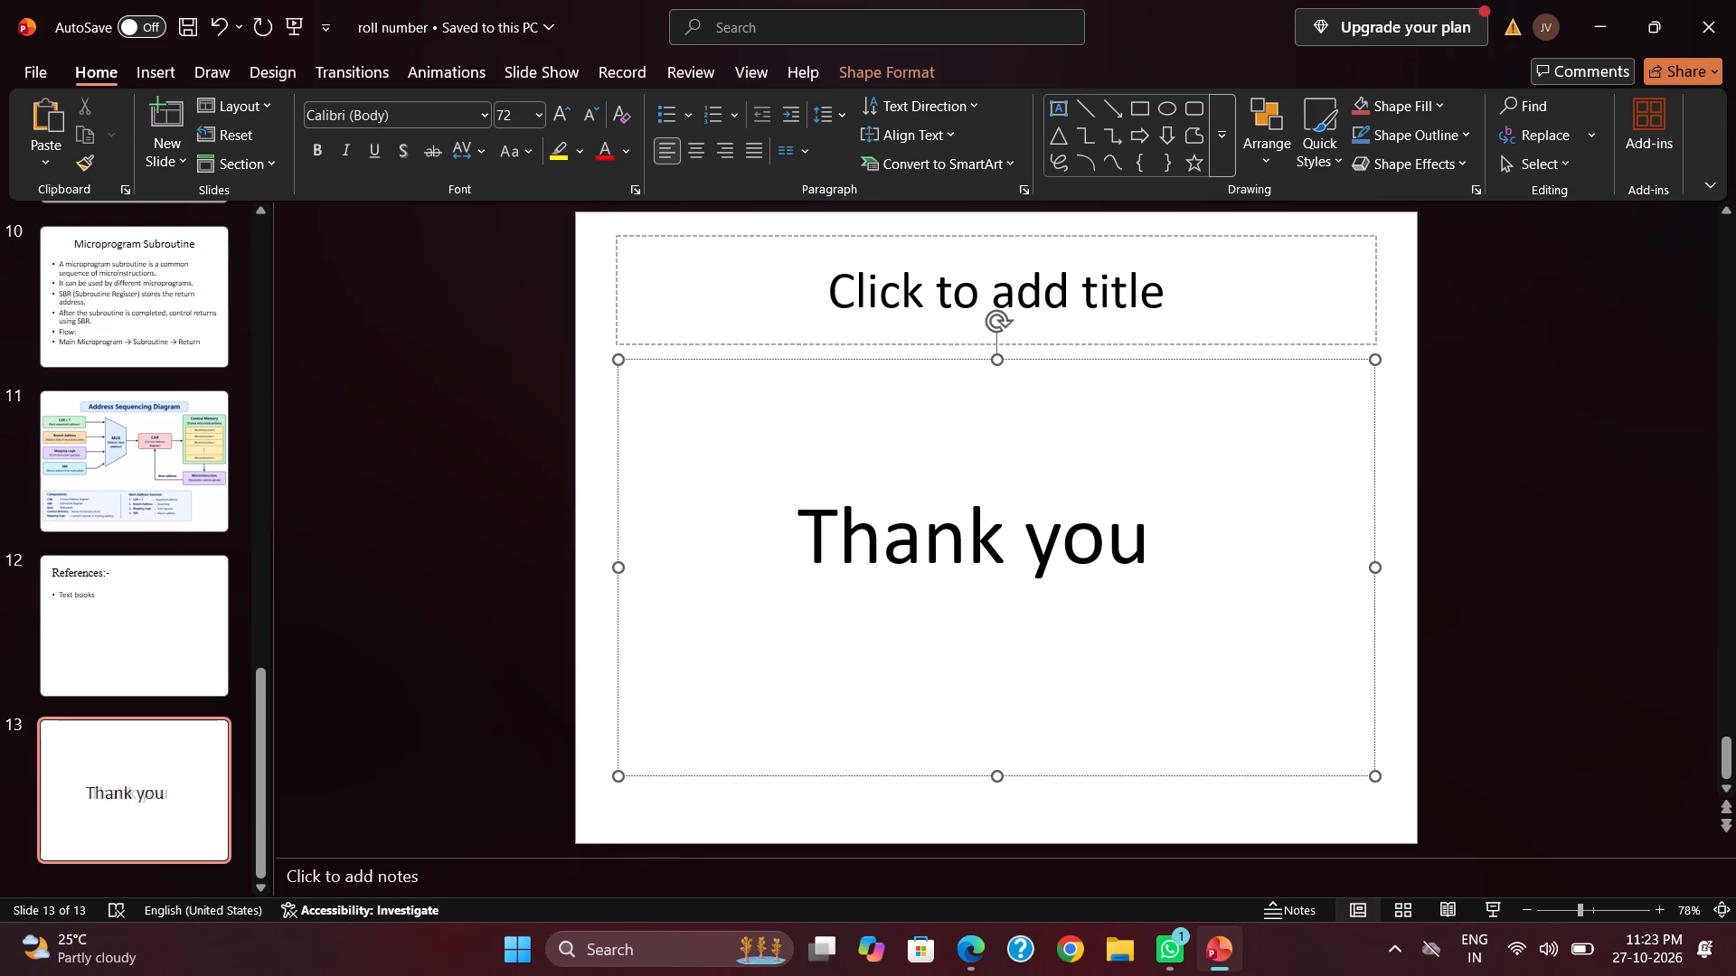
pyautogui.press('space')
# Shrink the empty title placeholder on slide 13 to a thin strip just above the slide's upper edge.
pyautogui.click(775, 311)
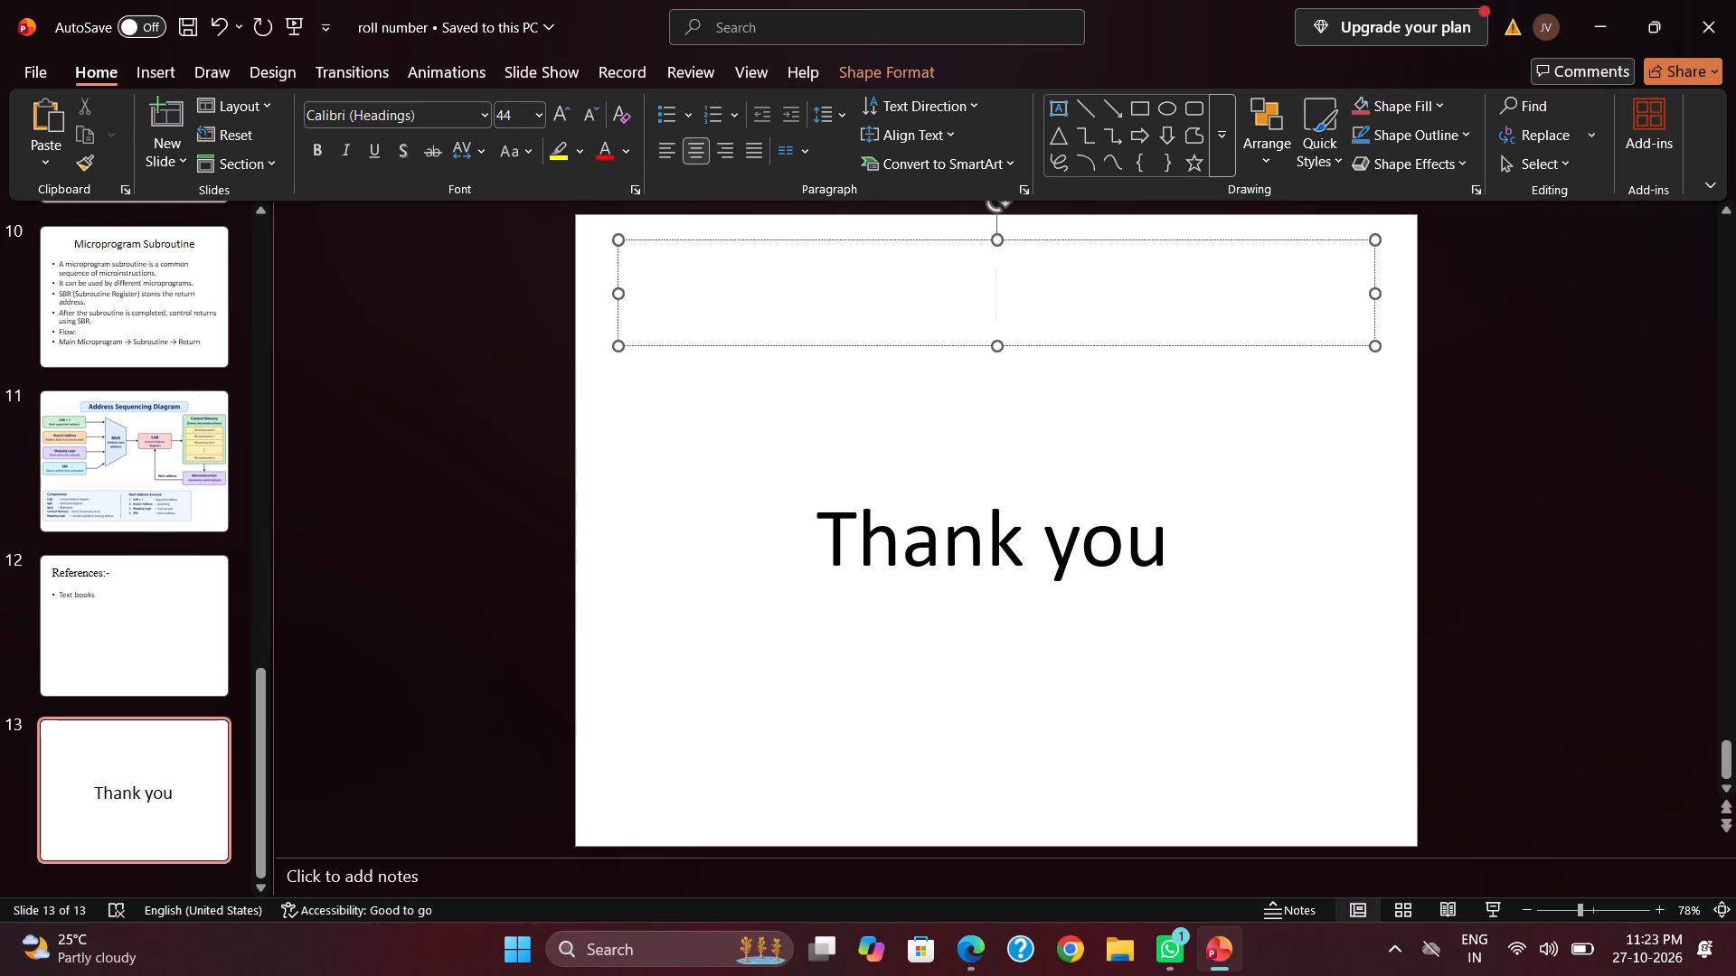
pyautogui.moveTo(1002, 349); pyautogui.dragTo(982, 195)
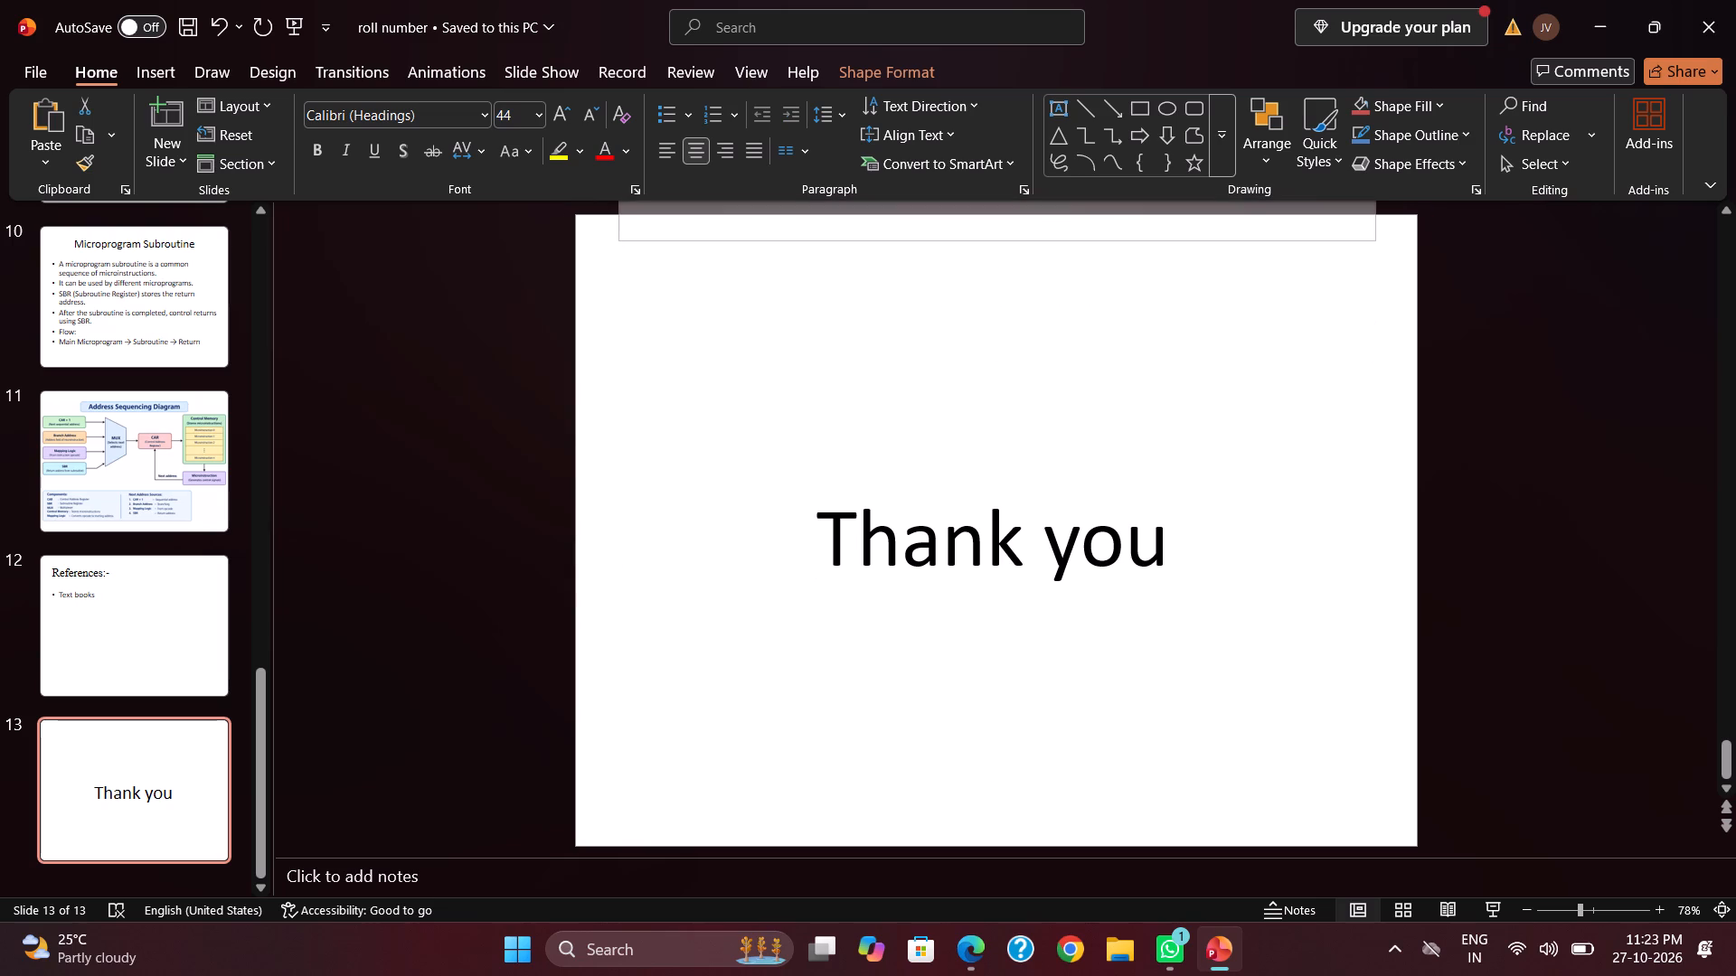
pyautogui.moveTo(982, 195); pyautogui.dragTo(980, 212)
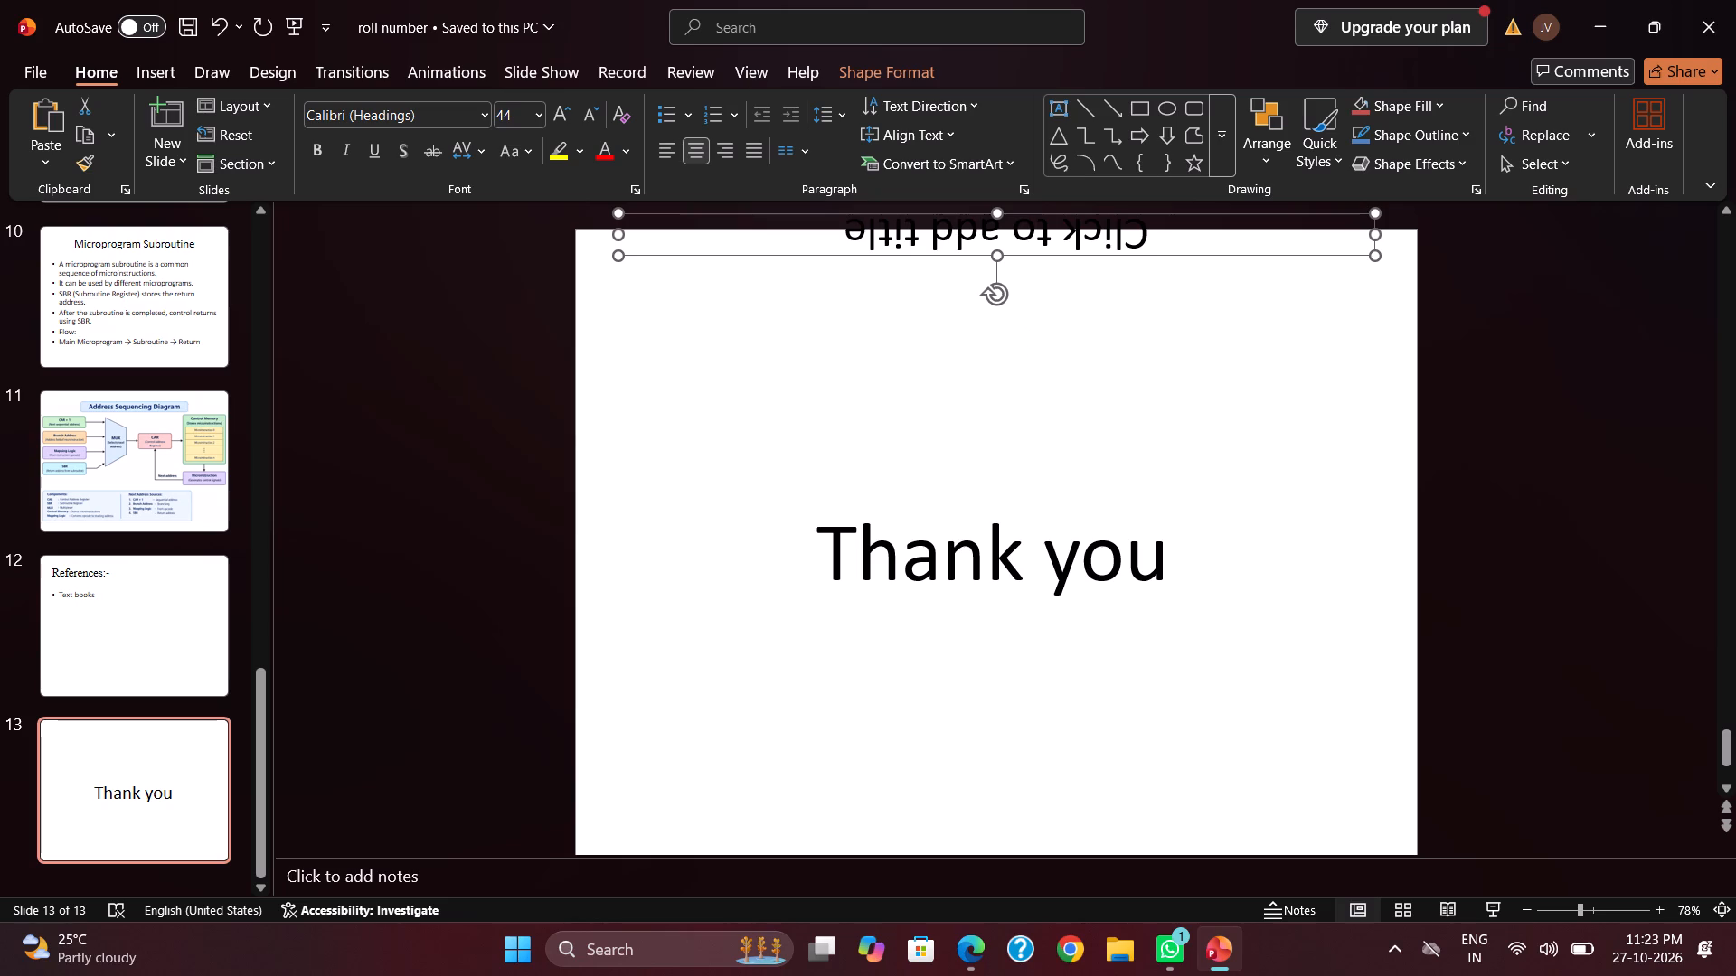
pyautogui.click(998, 292)
pyautogui.click(998, 292)
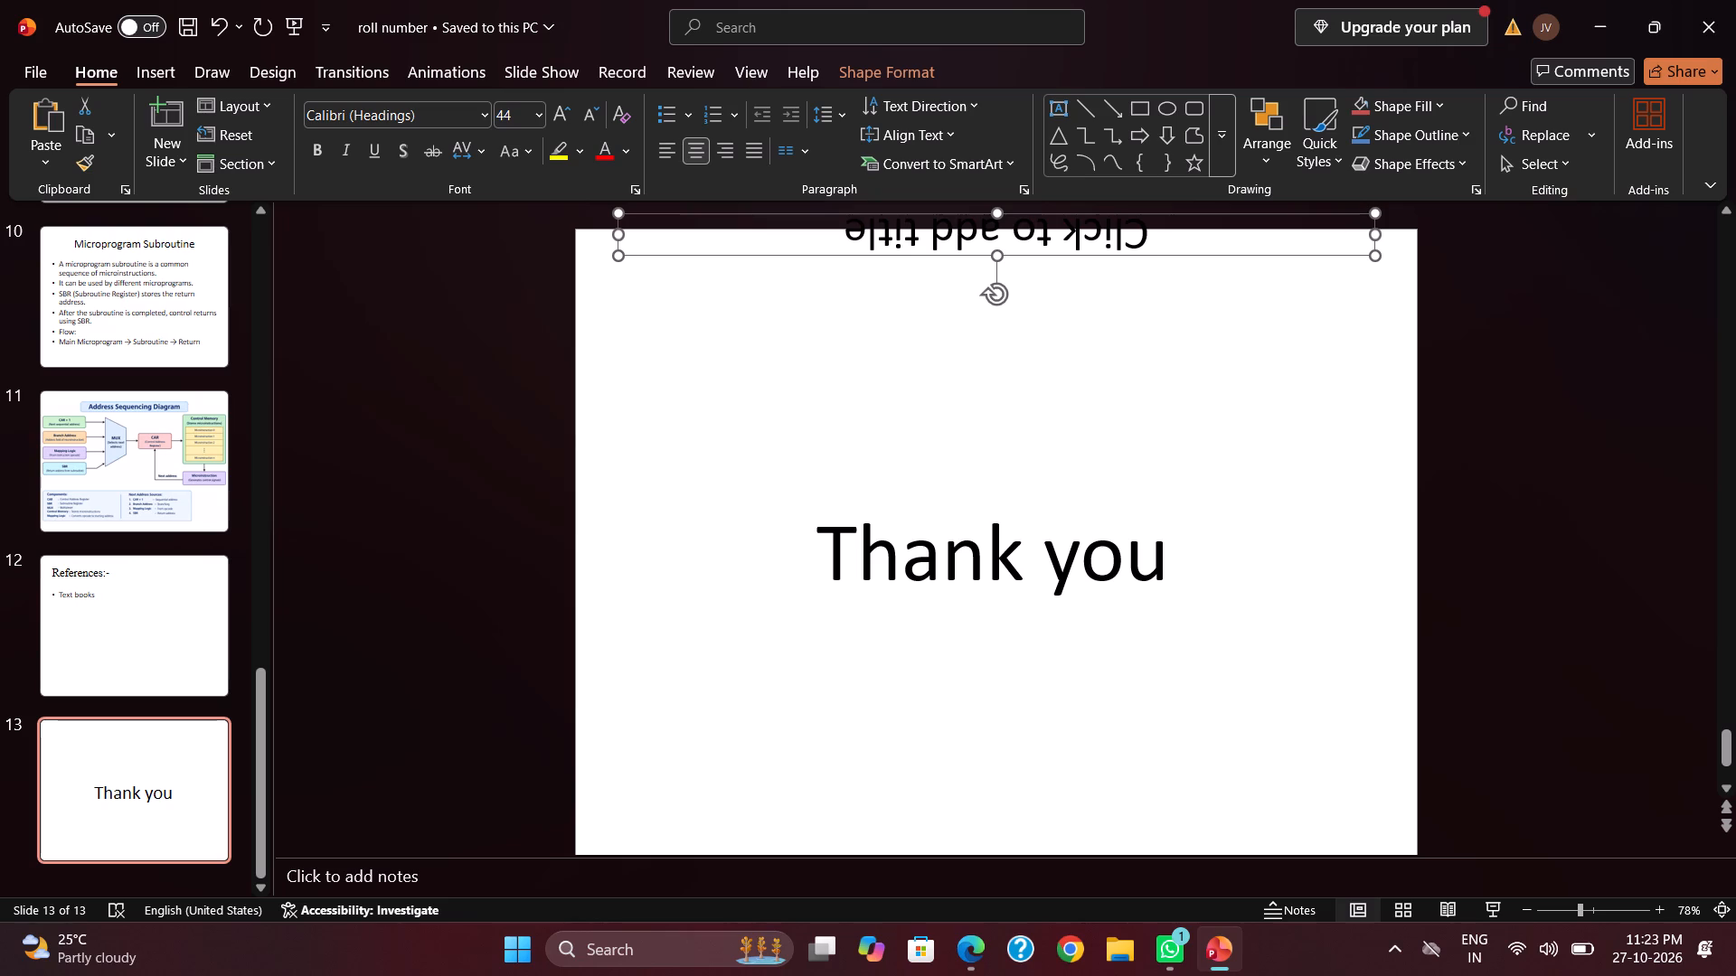
pyautogui.tripleClick(998, 292)
pyautogui.moveTo(1374, 257); pyautogui.dragTo(1351, 221)
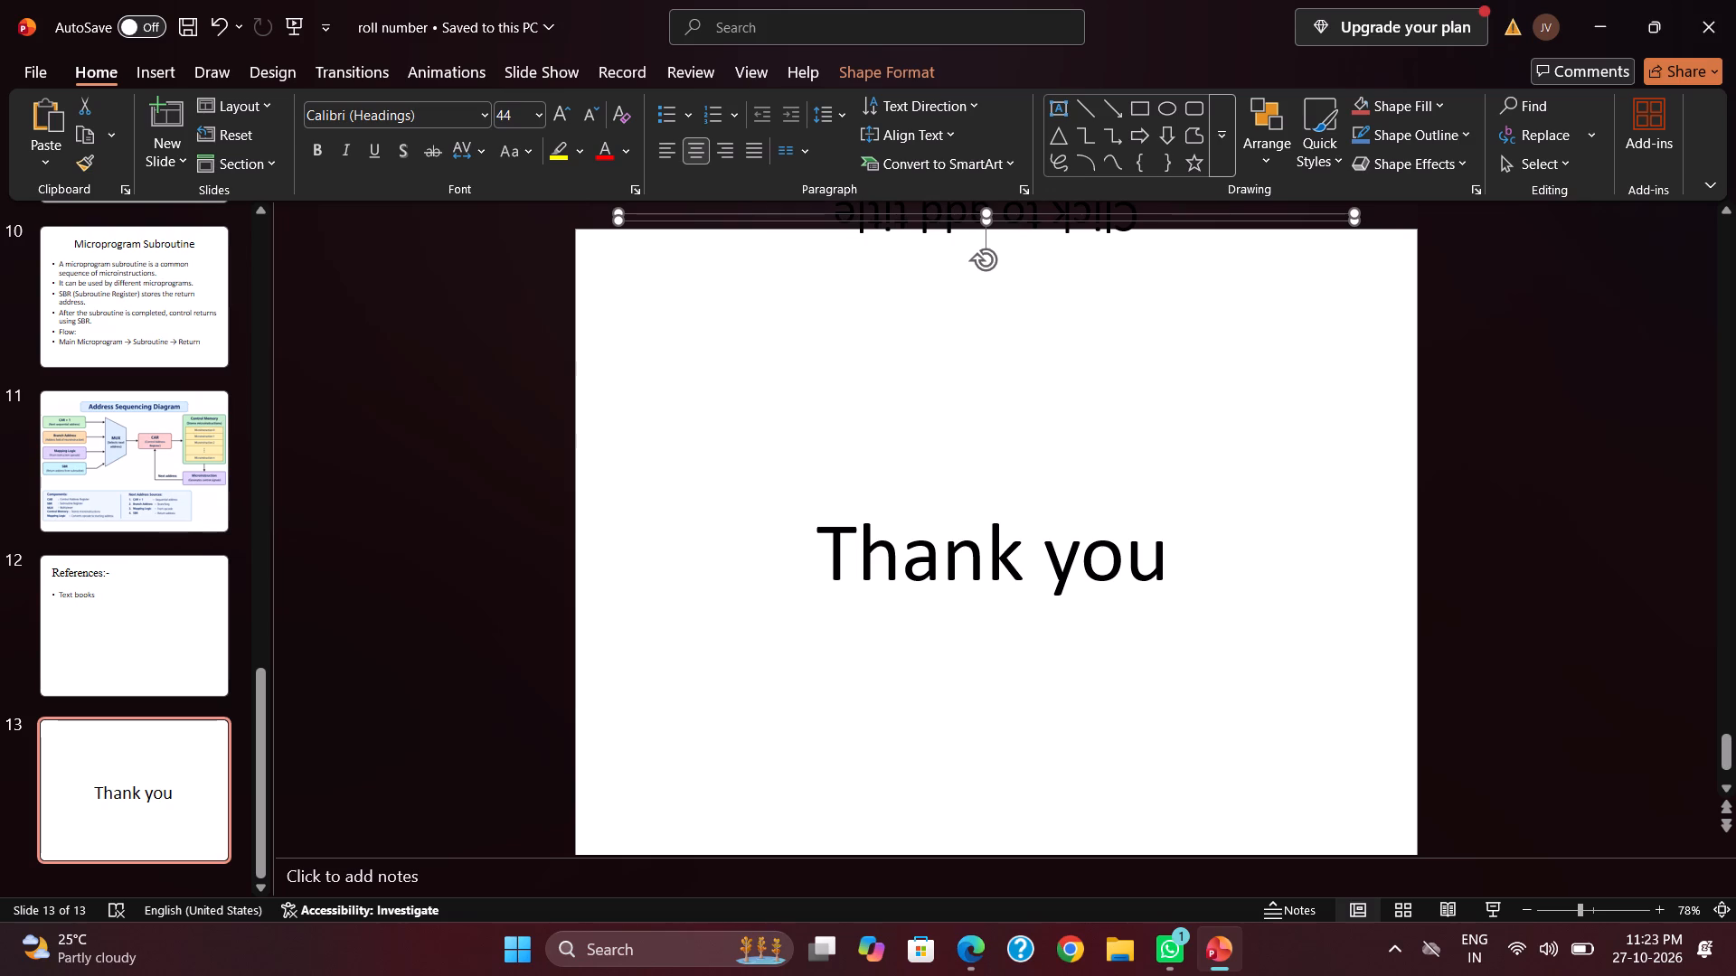
# Review the slides from References back to the title slide, and forward again to Need for Address Sequencing.
pyautogui.click(108, 633)
pyautogui.press('Down')
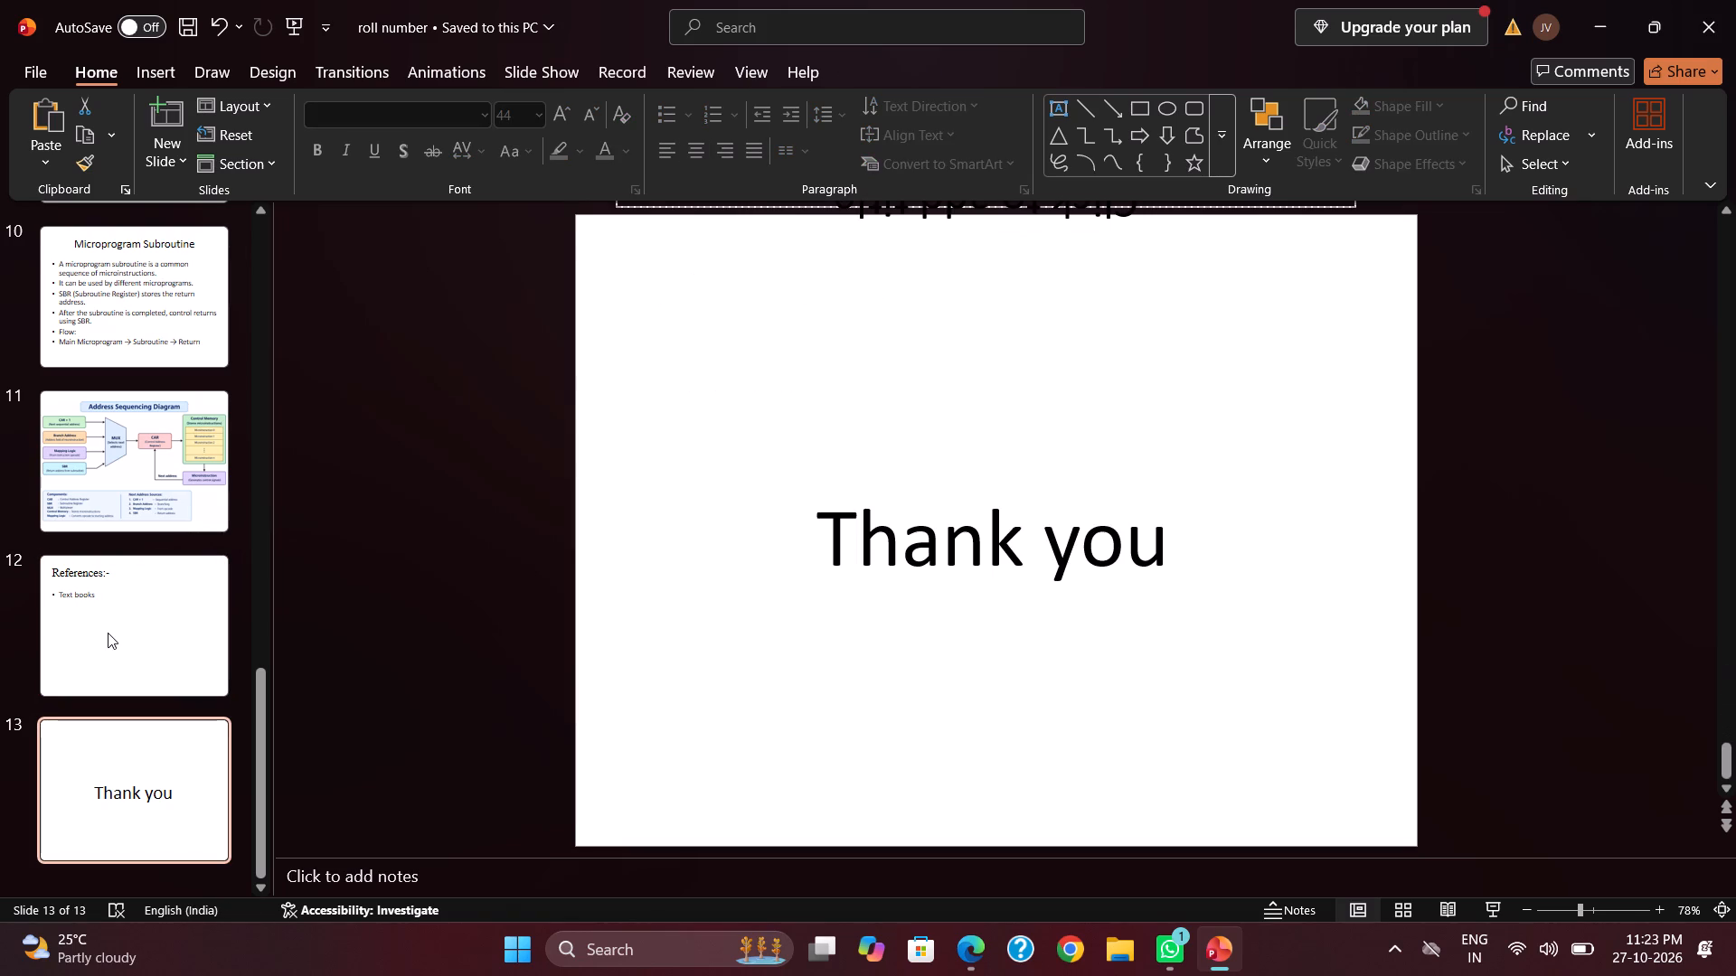
pyautogui.press('Up')
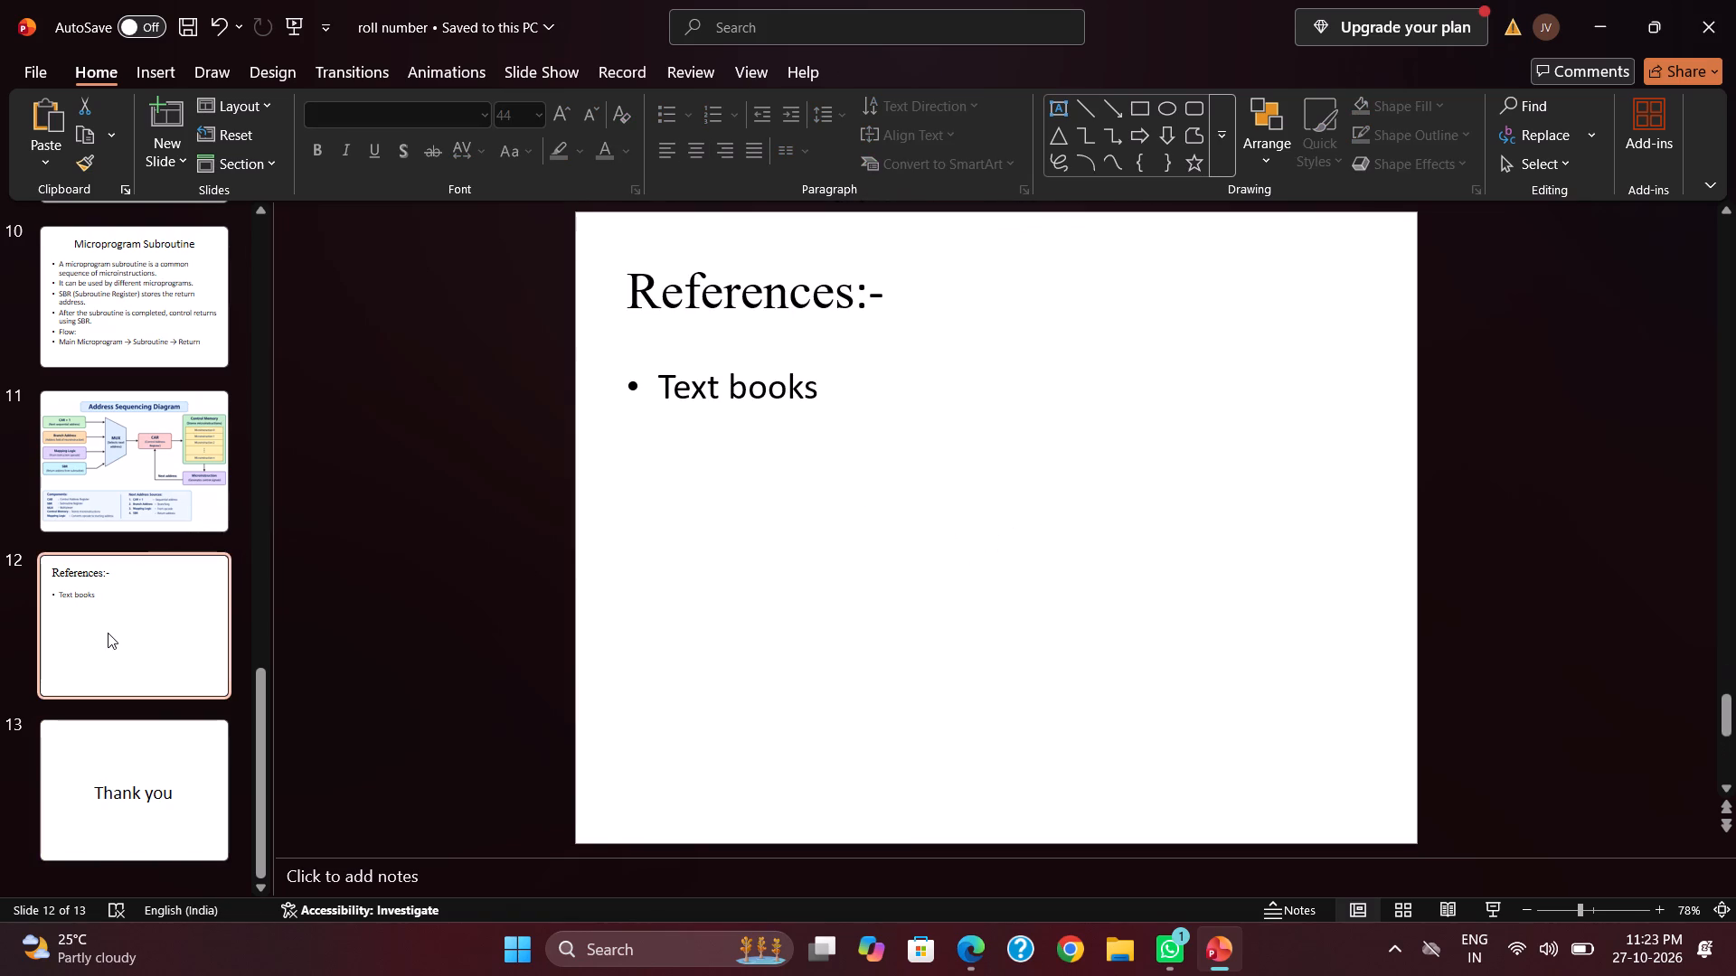
pyautogui.press('Up')
pyautogui.press('Up')
pyautogui.press('Up')
pyautogui.press('Up')
pyautogui.press('Up')
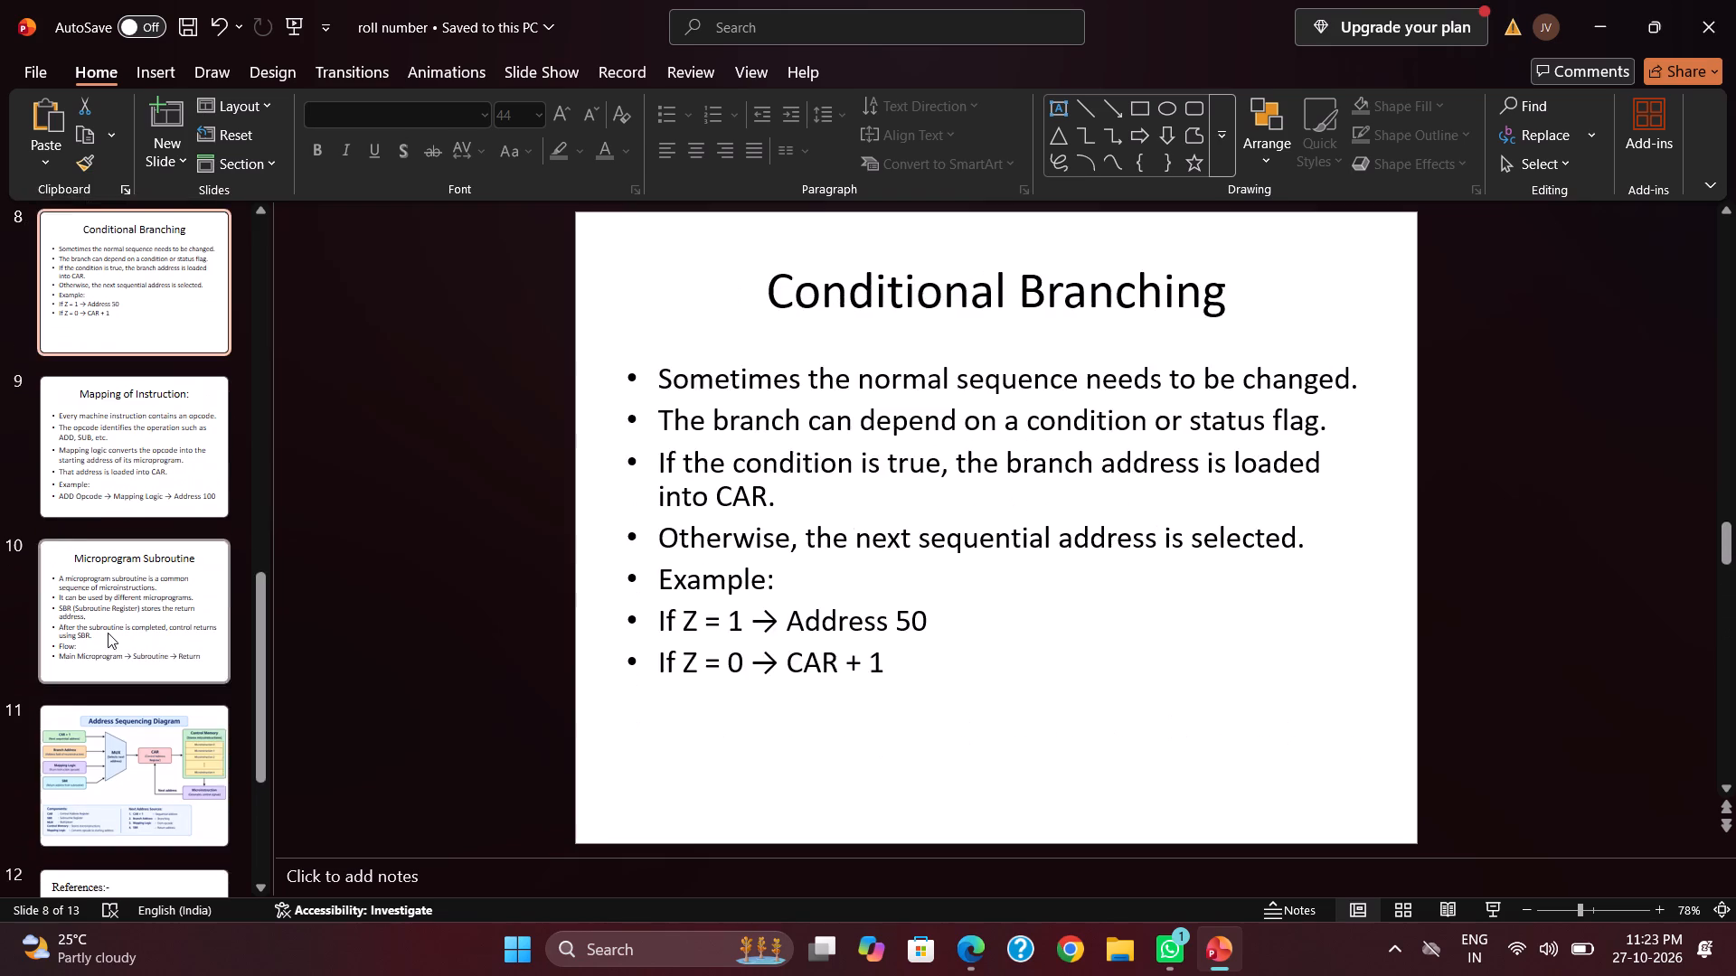
pyautogui.press('Up')
pyautogui.press('Up')
pyautogui.press('Up')
pyautogui.press('Up')
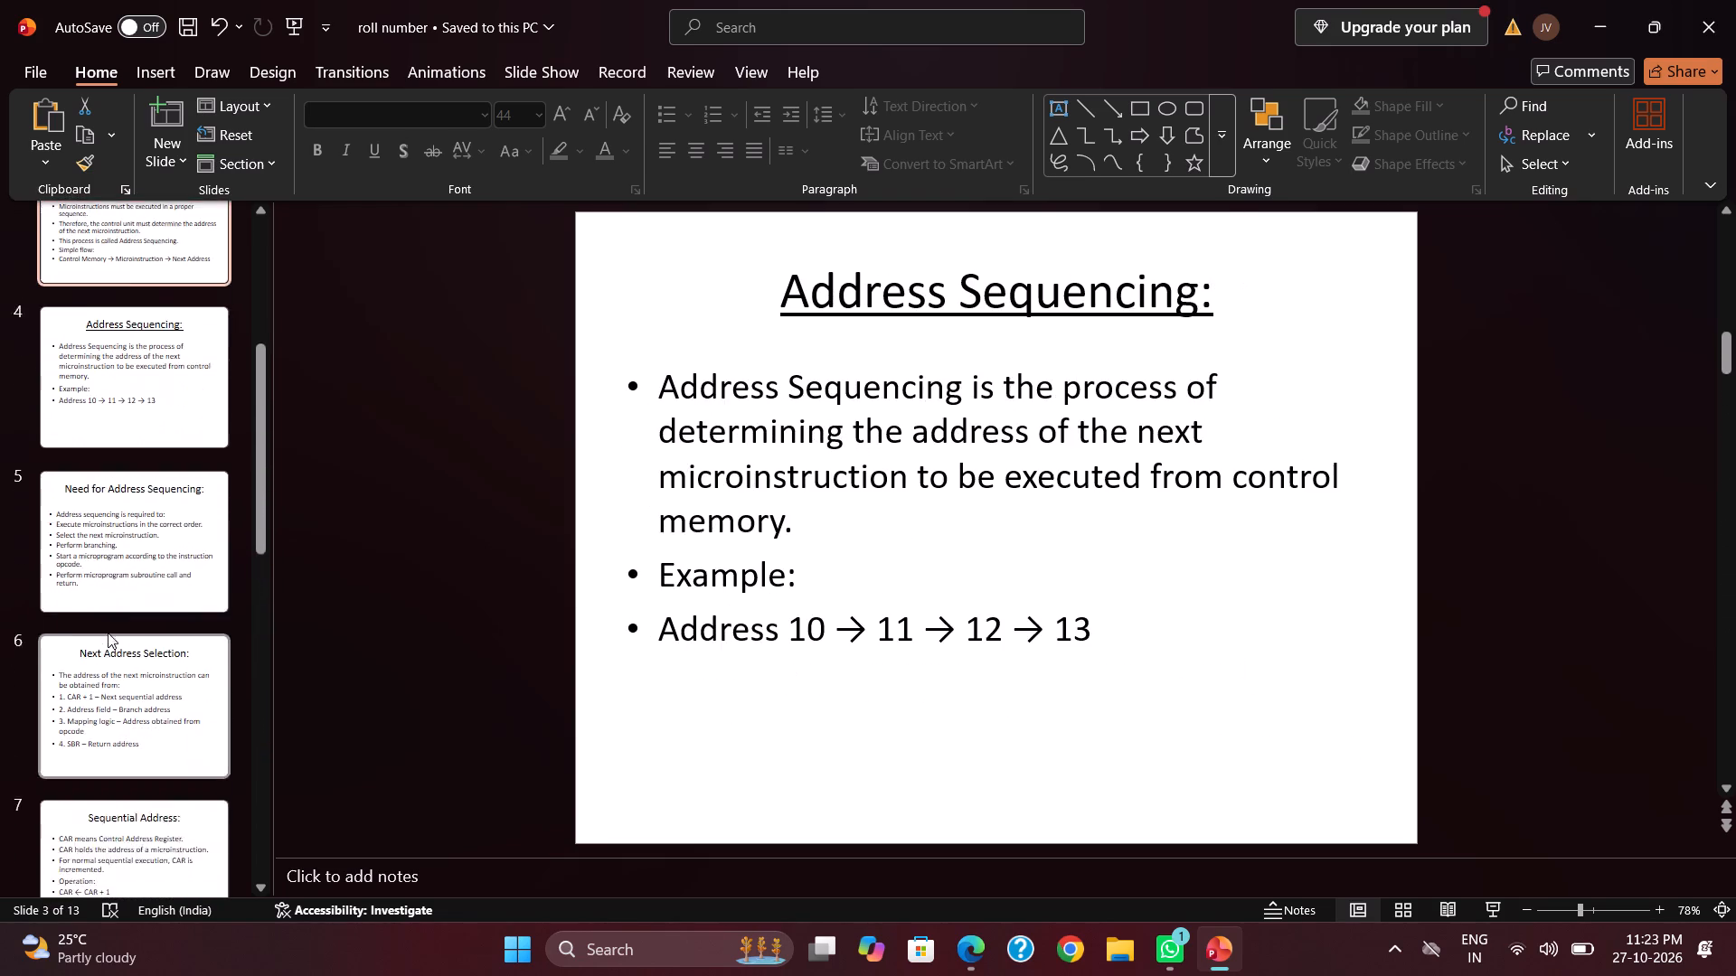
pyautogui.press('Up')
pyautogui.press('Up')
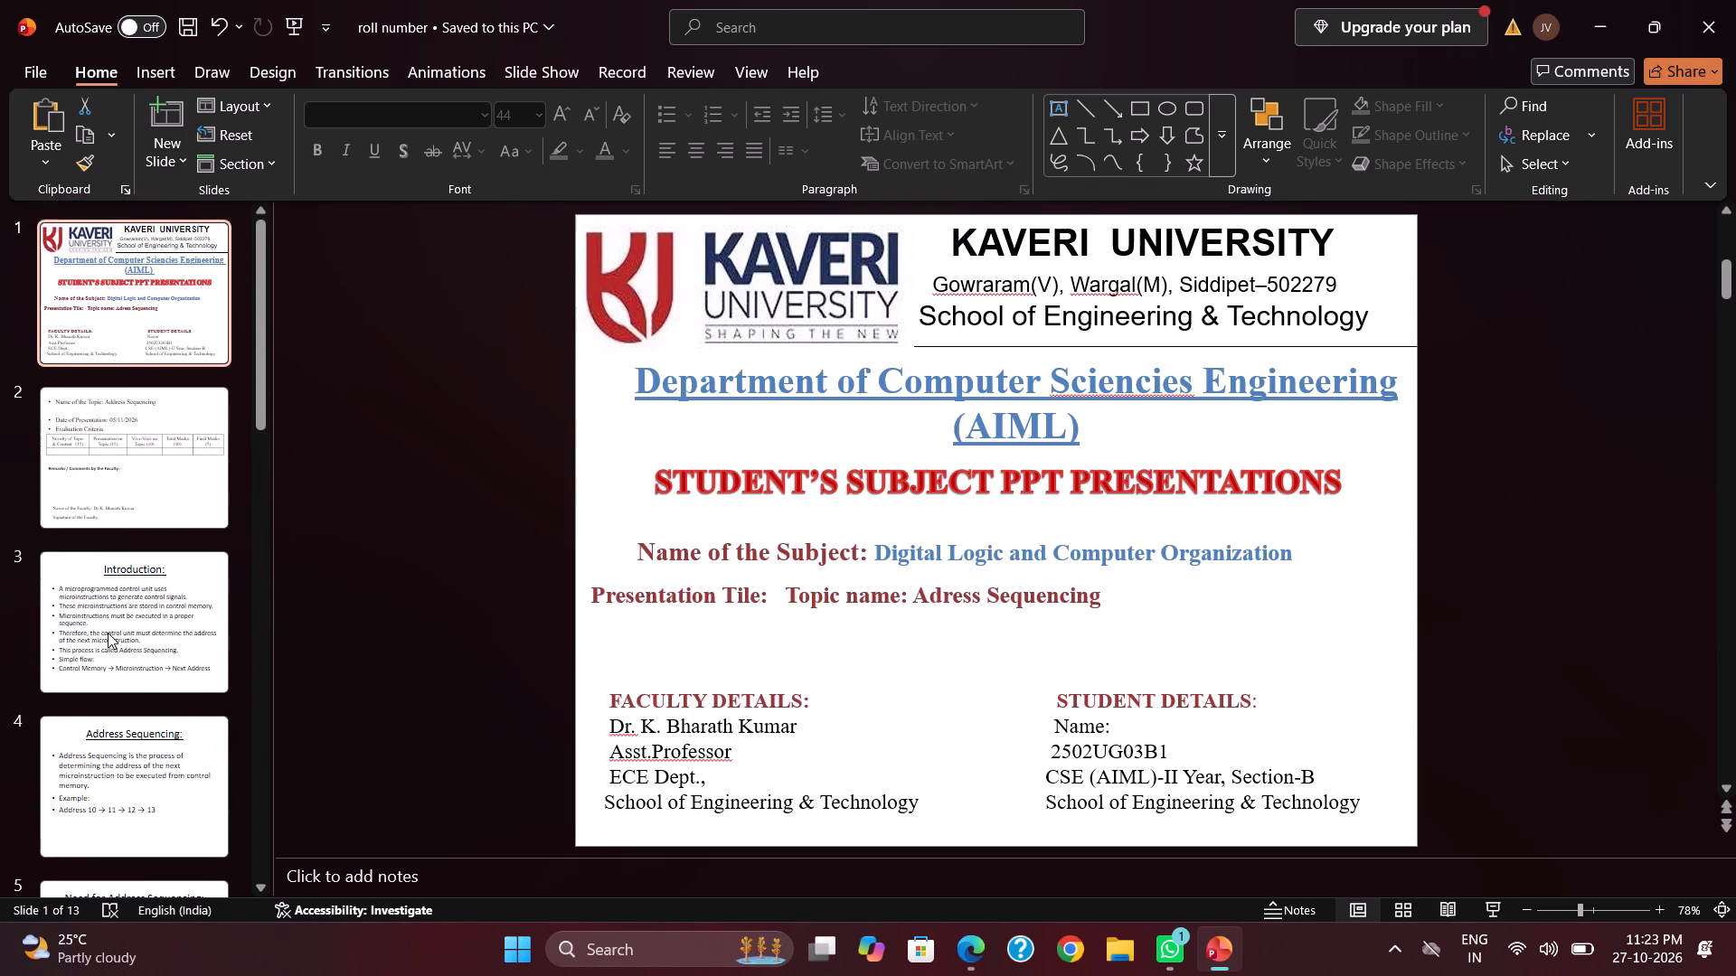
pyautogui.press('Down')
pyautogui.press('Down')
pyautogui.press('Down')
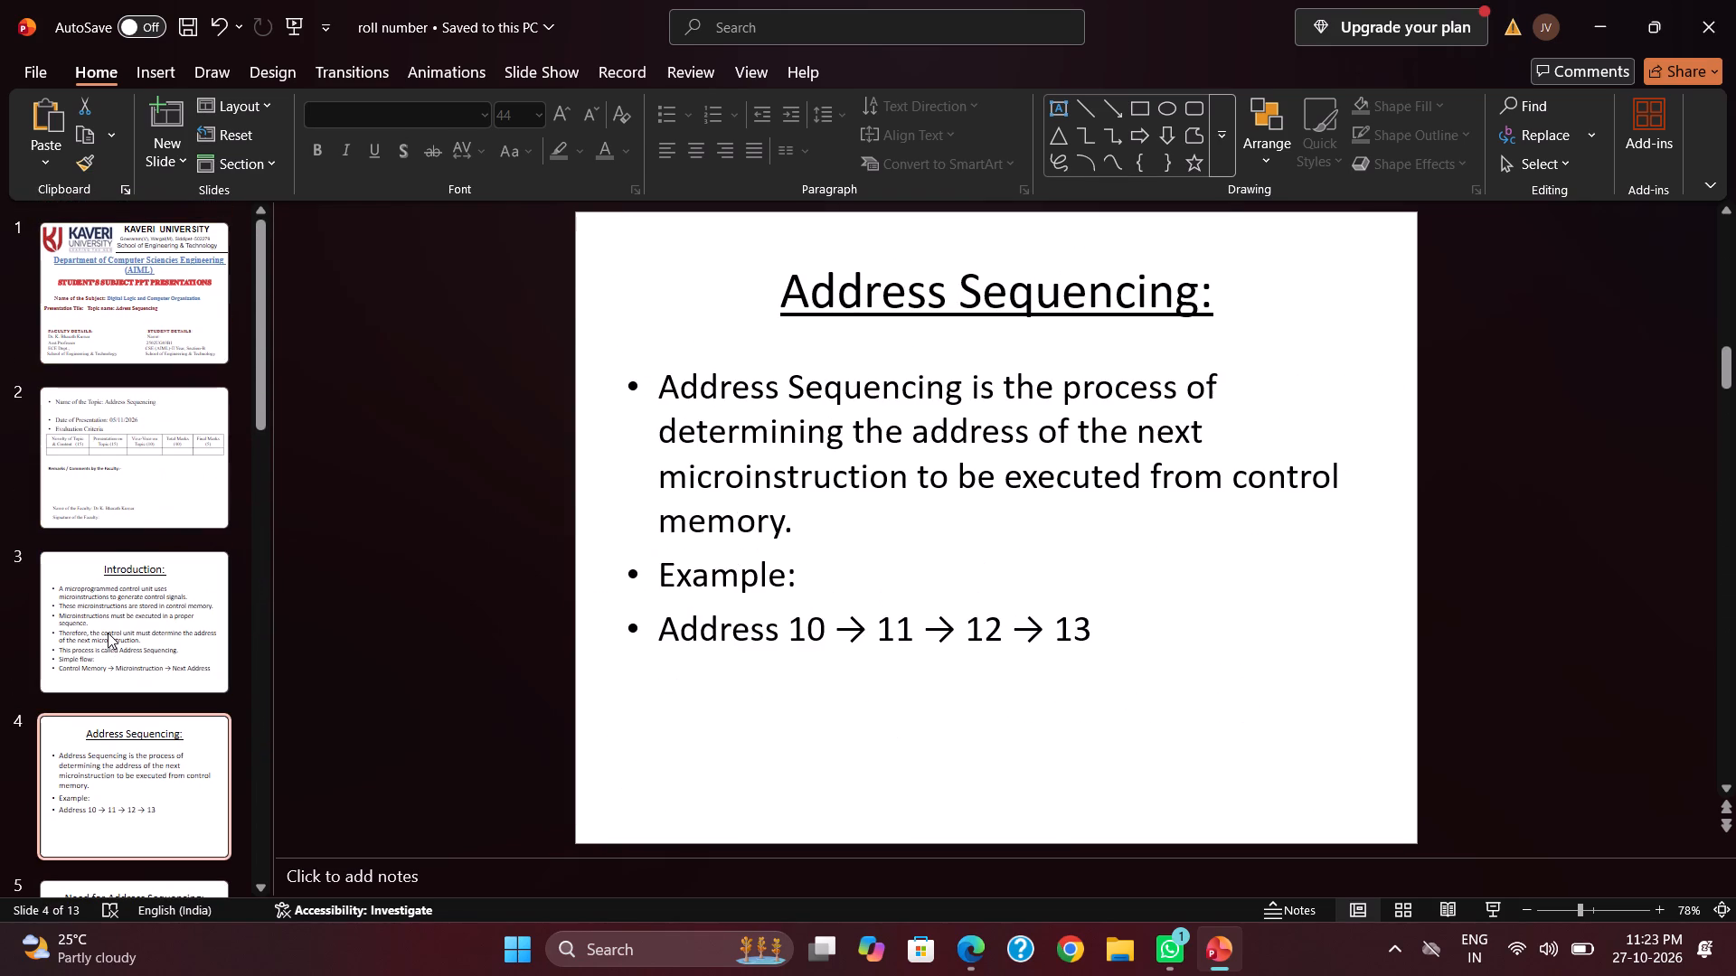
pyautogui.press('Down')
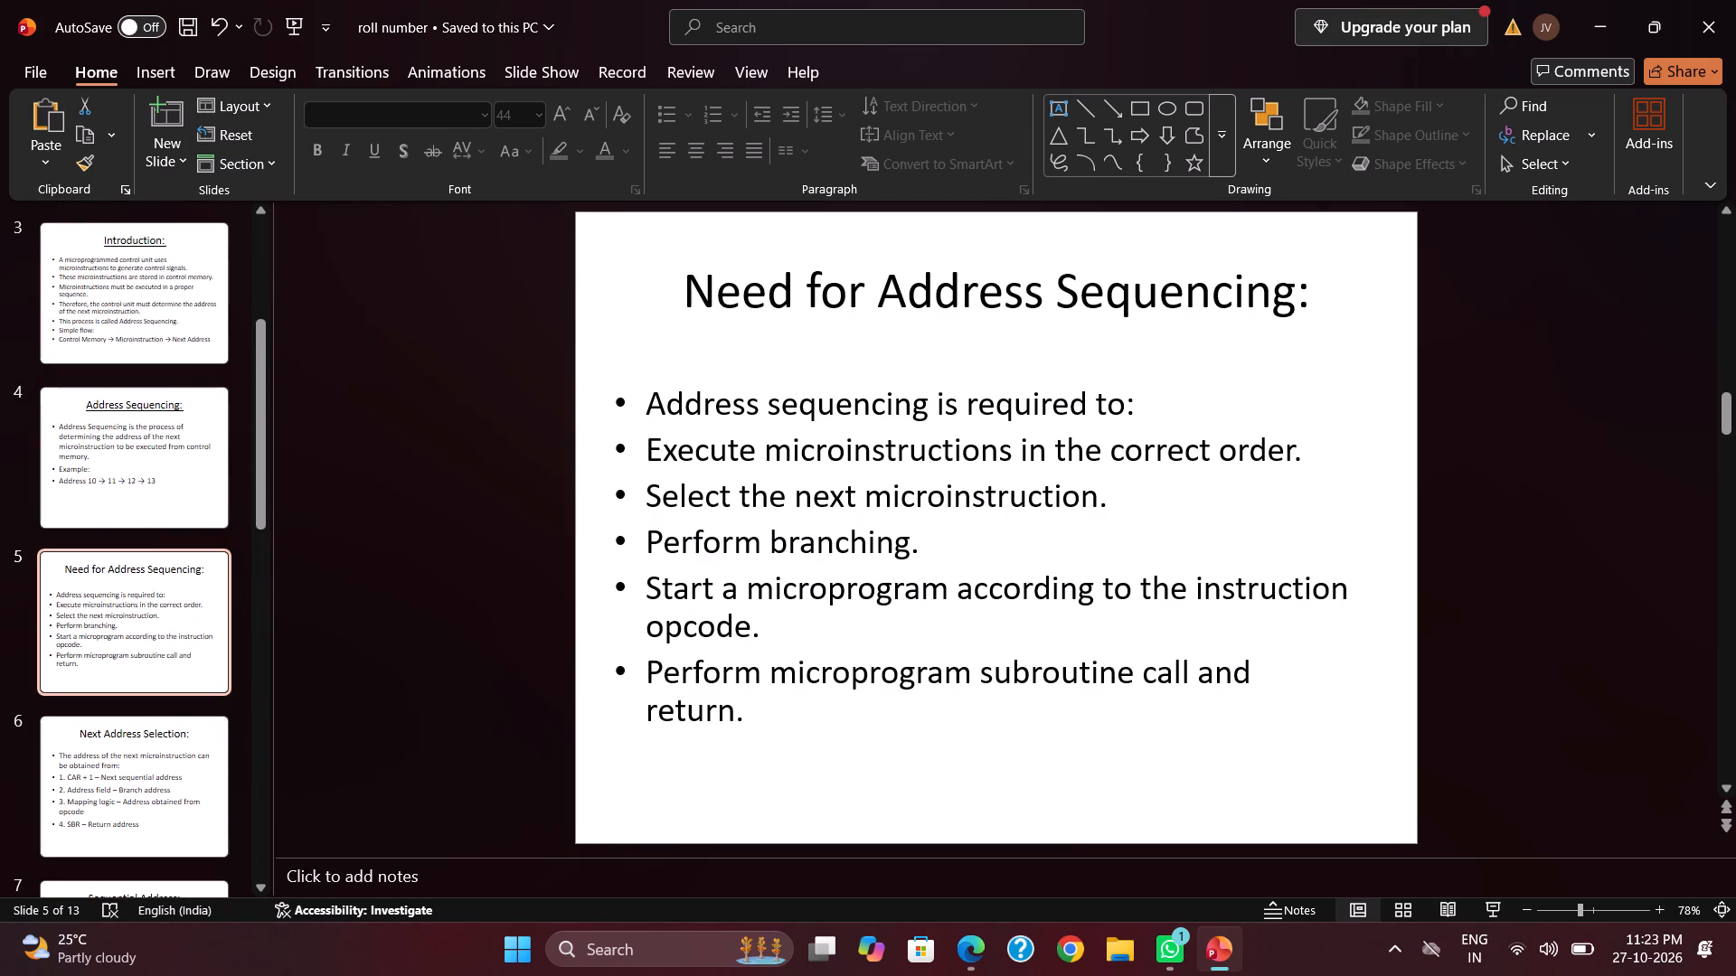
# Underline the title "Need for Address Sequencing:" on slide 5.
pyautogui.click(1316, 309)
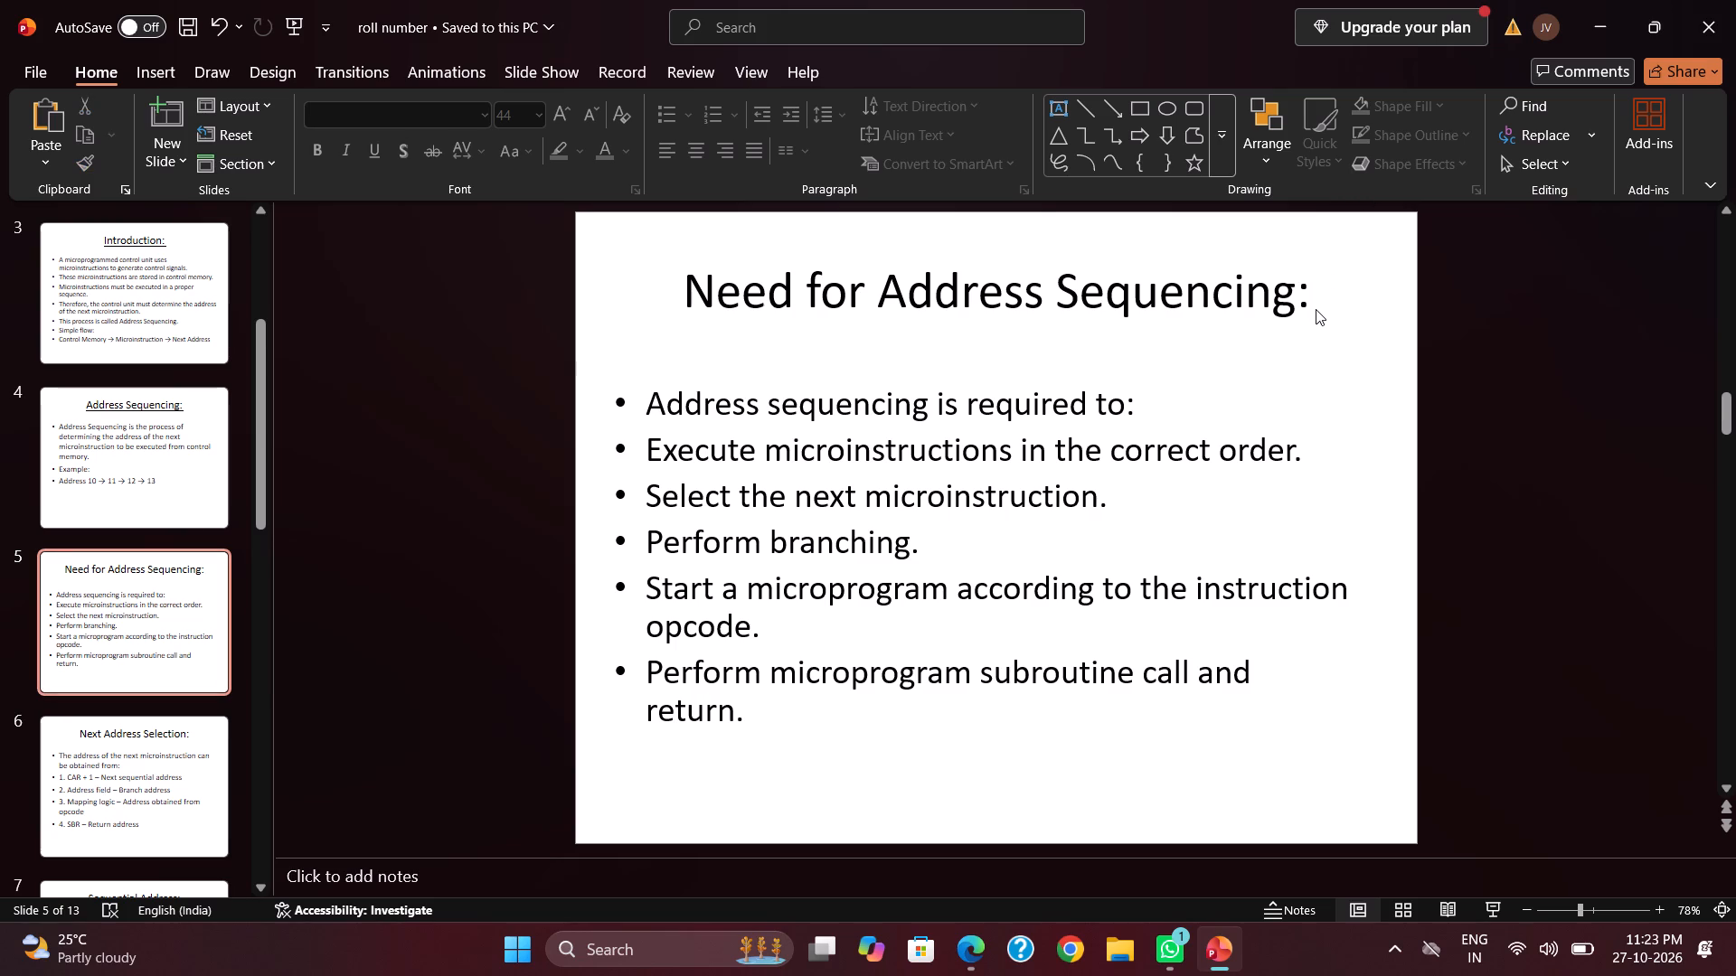
pyautogui.doubleClick(1316, 309)
pyautogui.click(1214, 307)
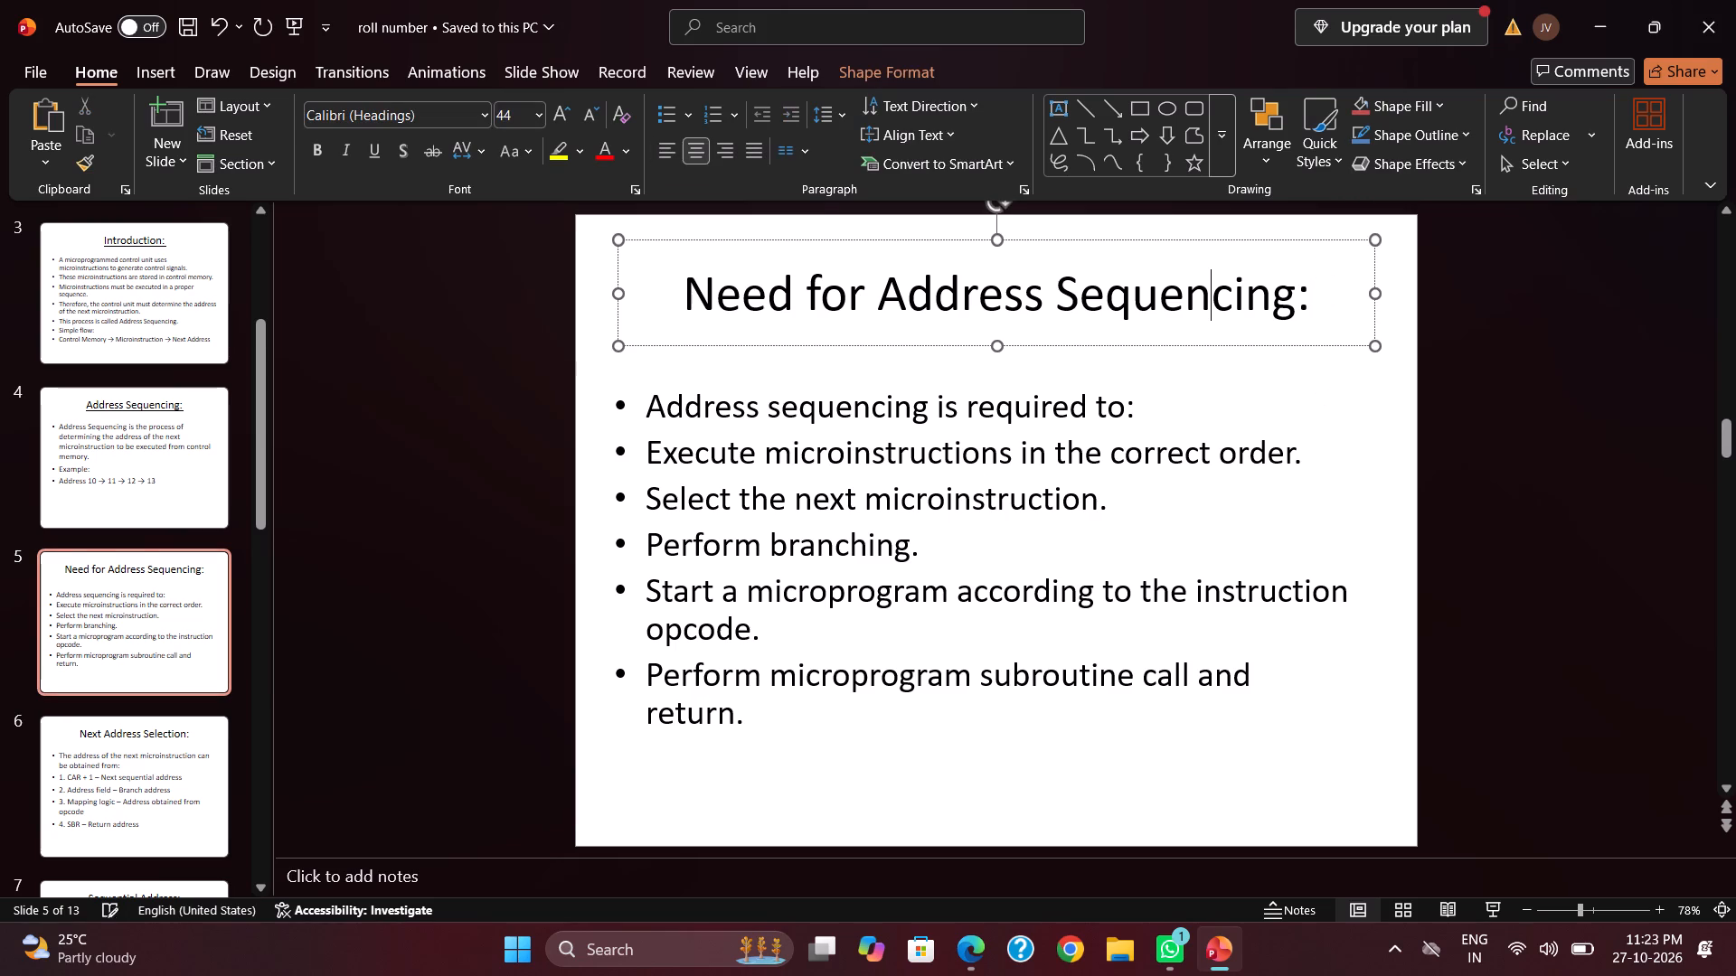
pyautogui.click(1325, 313)
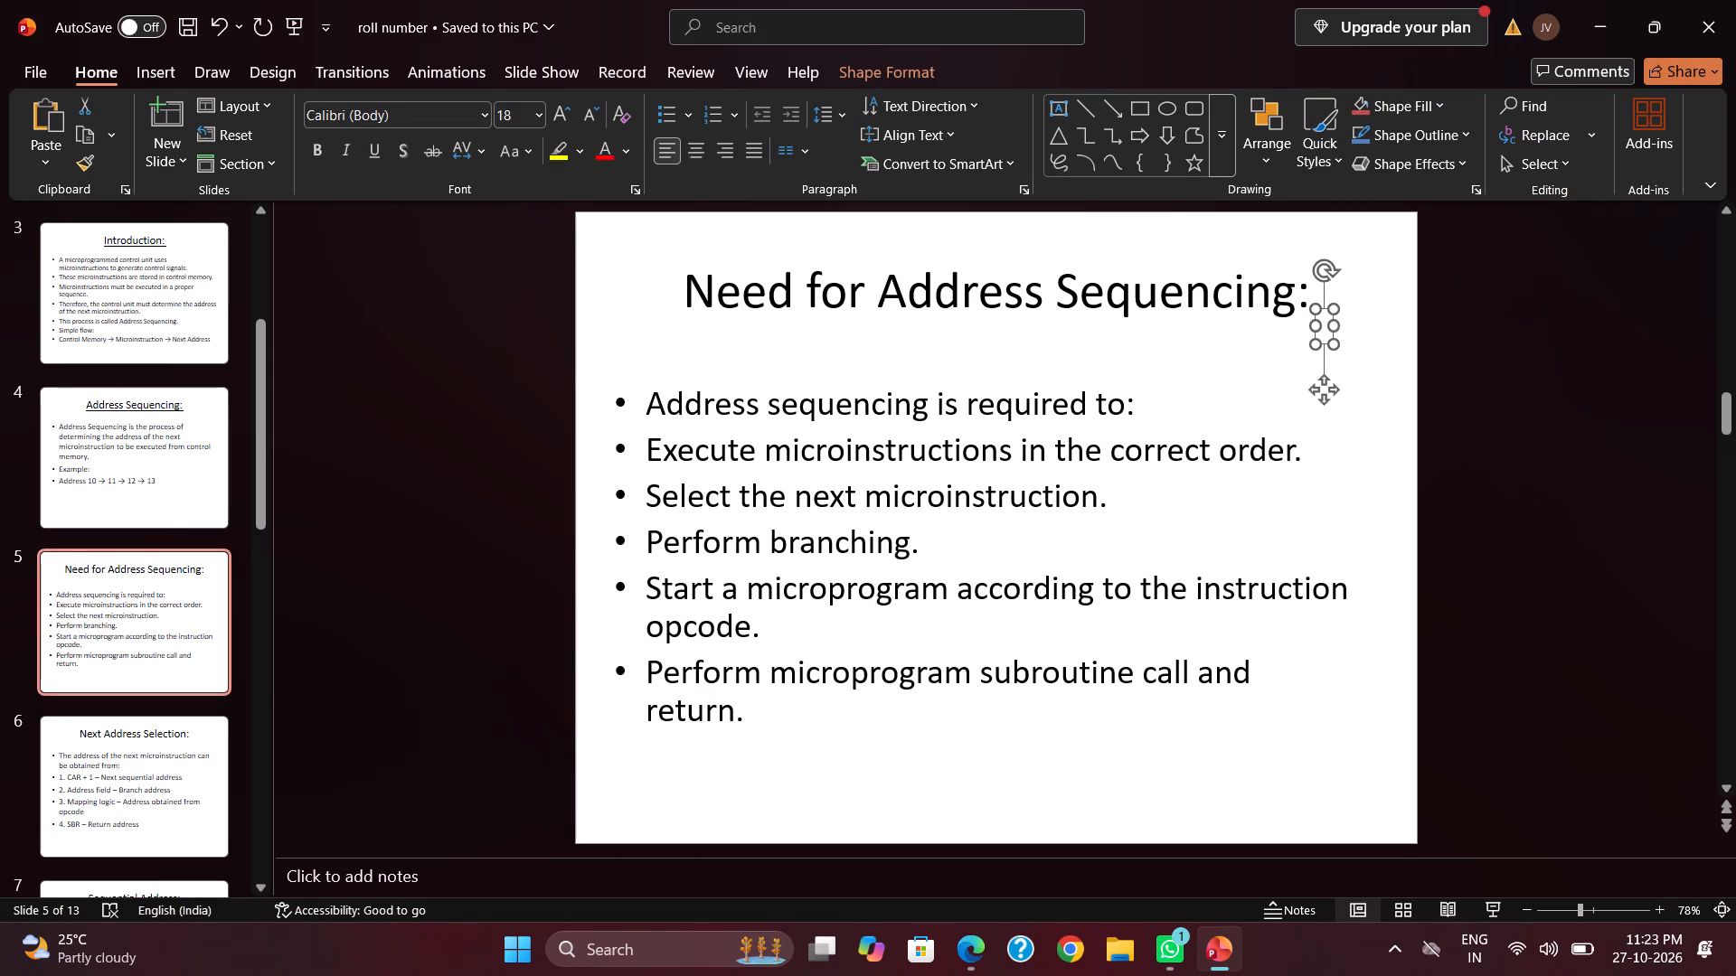
pyautogui.click(1240, 297)
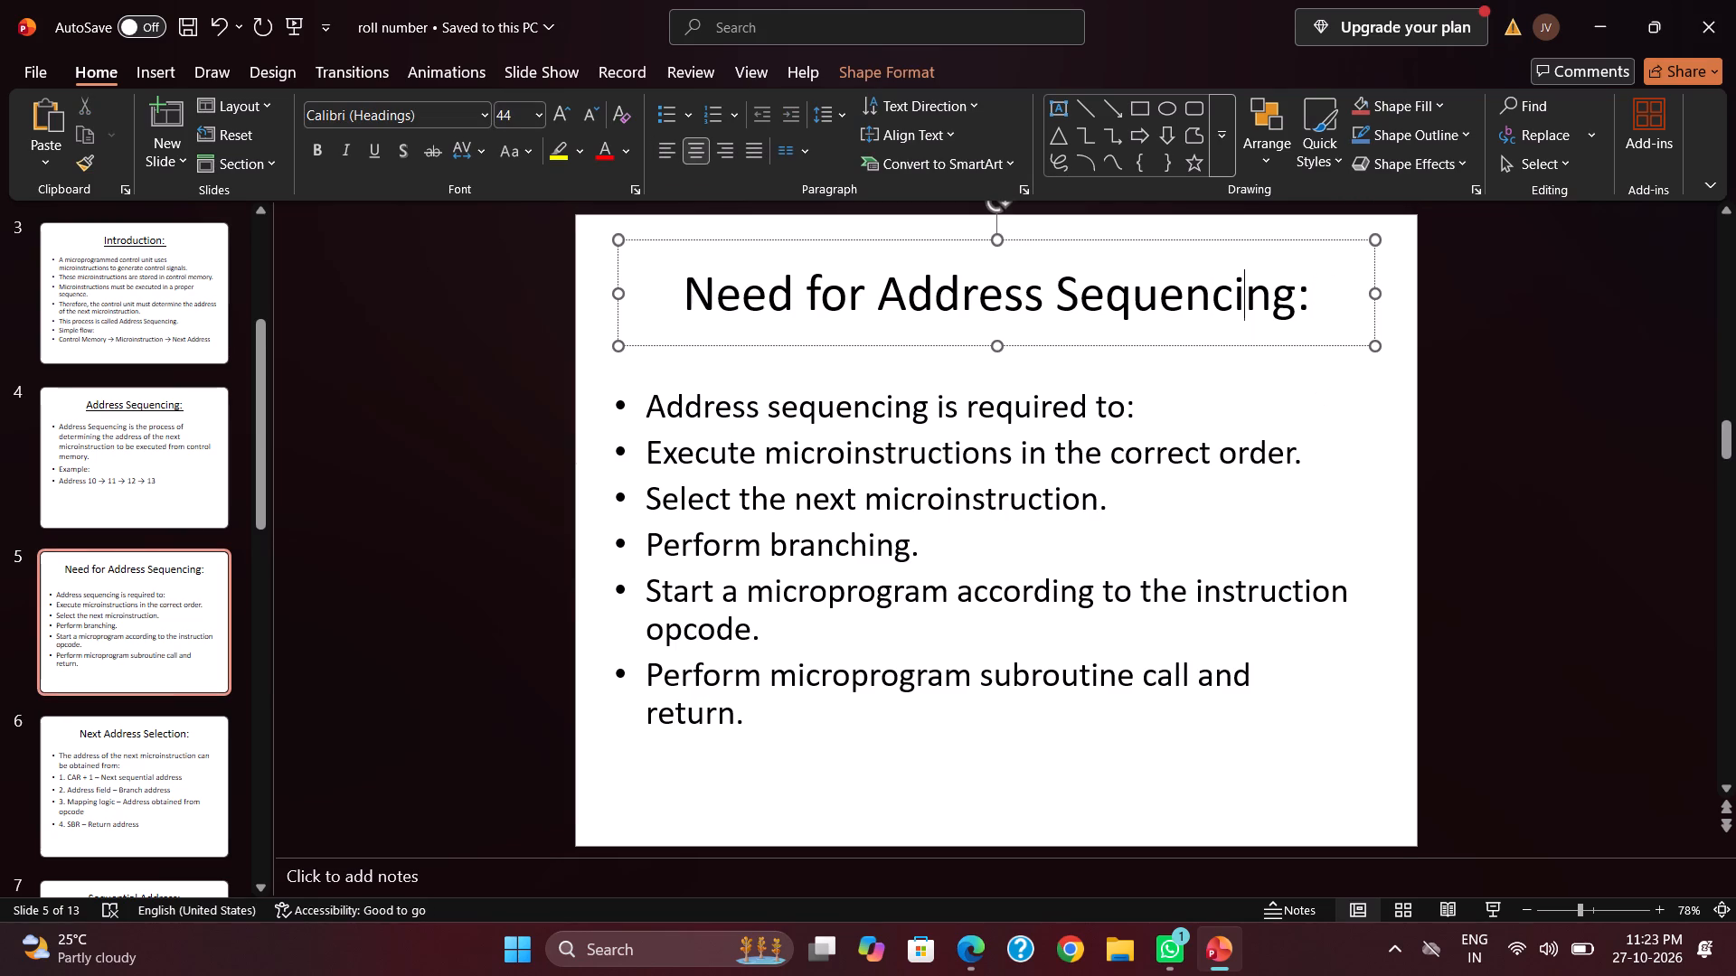
pyautogui.press('Right')
pyautogui.press('Right')
pyautogui.press('Right')
pyautogui.moveTo(1315, 292); pyautogui.dragTo(759, 281)
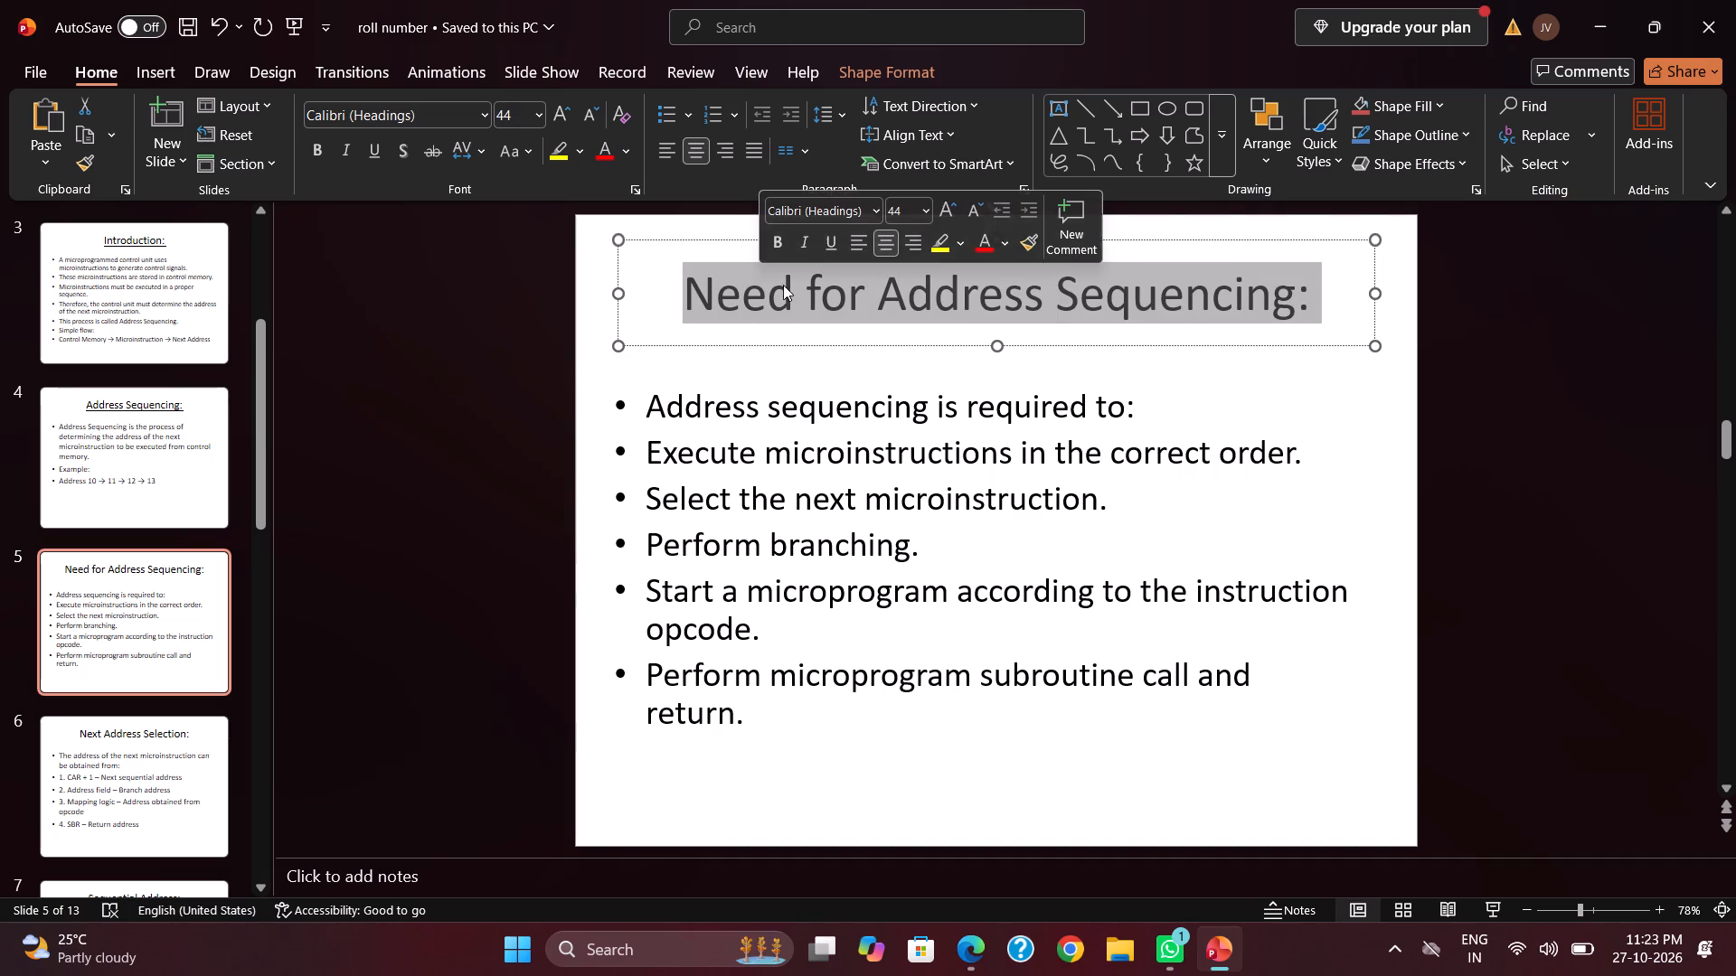
pyautogui.click(832, 248)
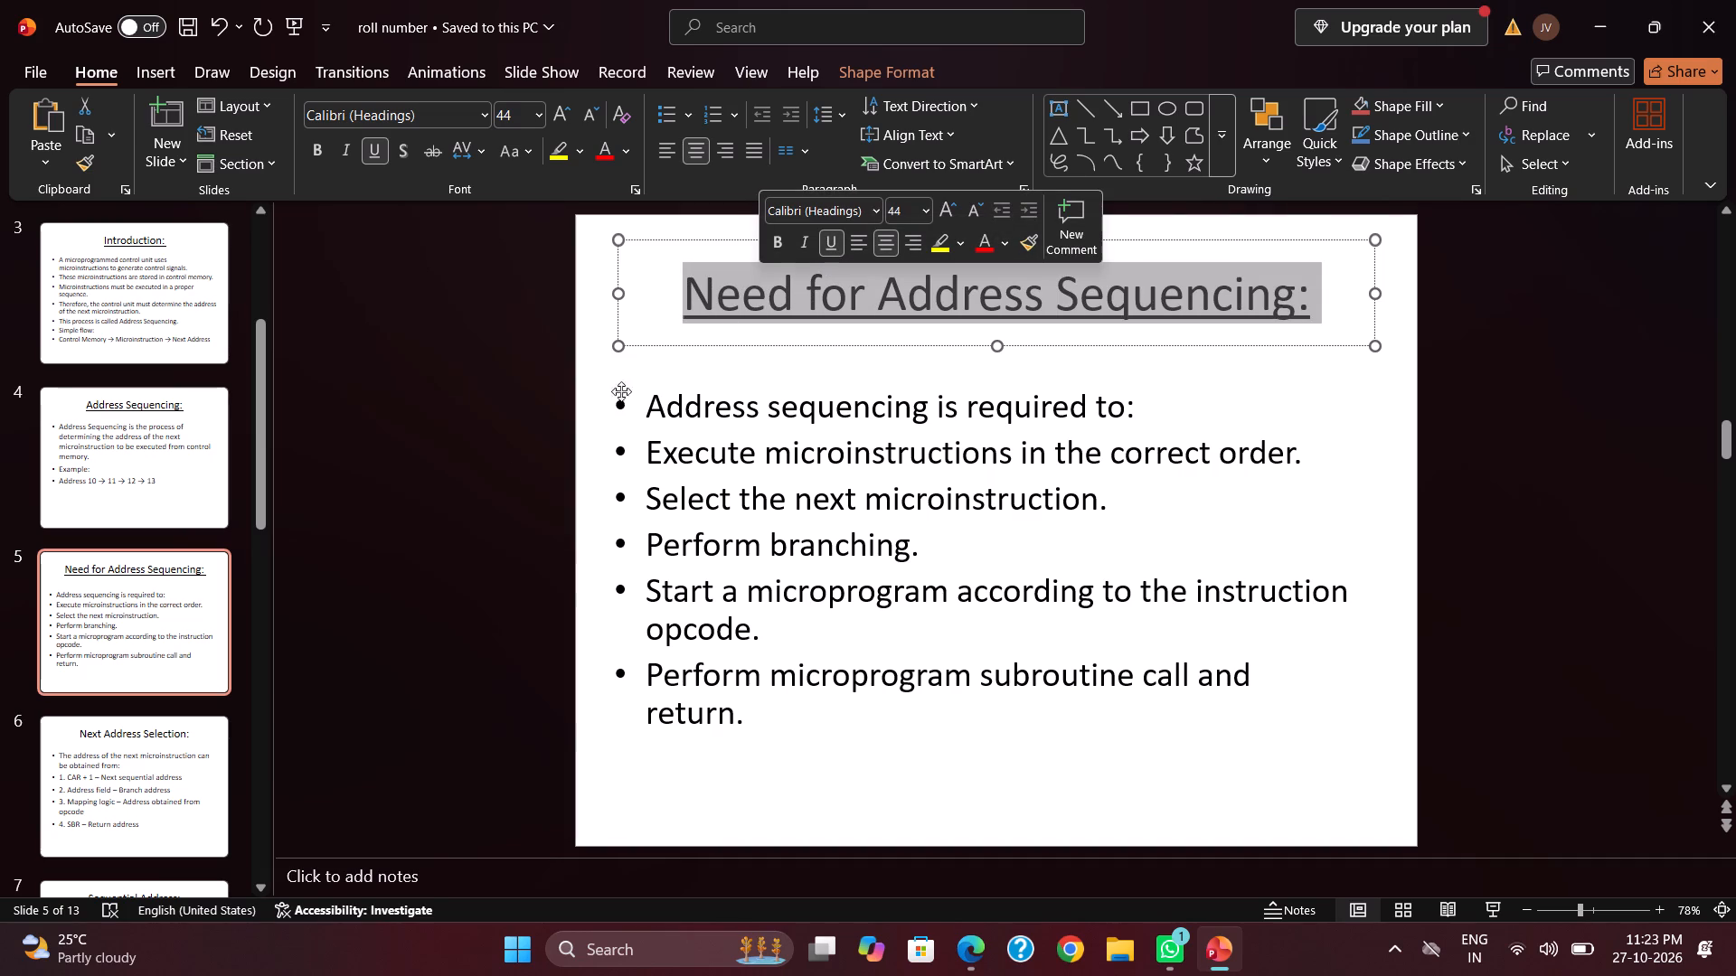
# Underline the title "Next Address Selection:" on slide 6.
pyautogui.click(133, 749)
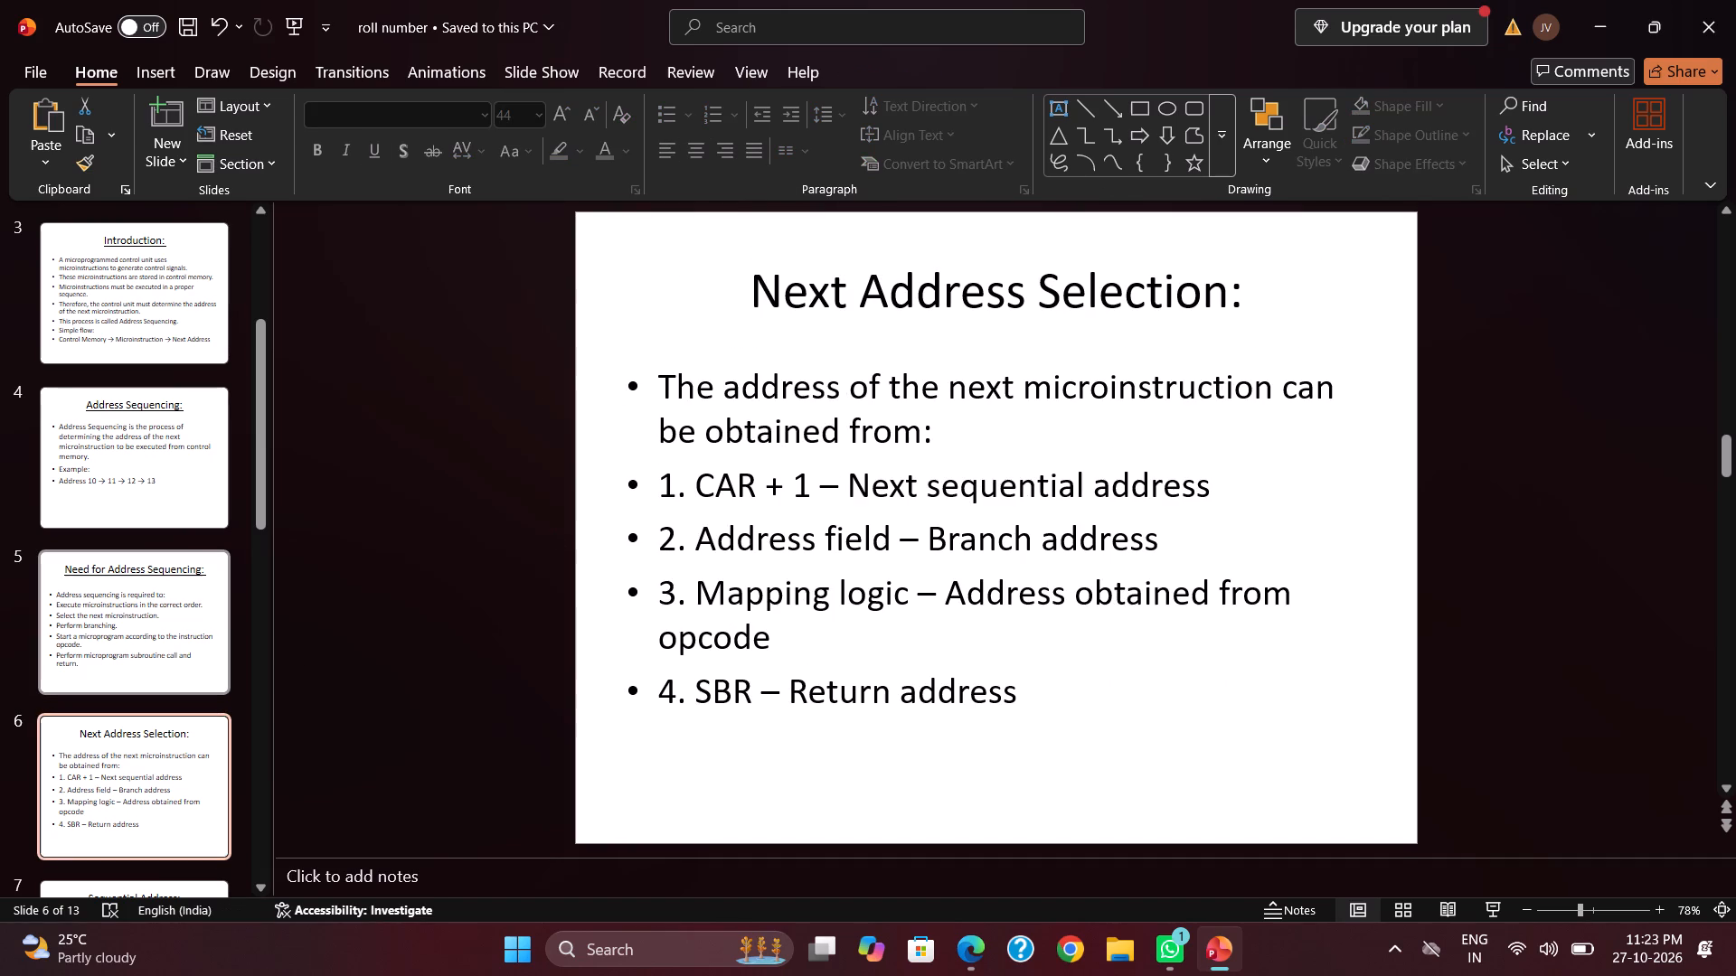
pyautogui.click(1246, 283)
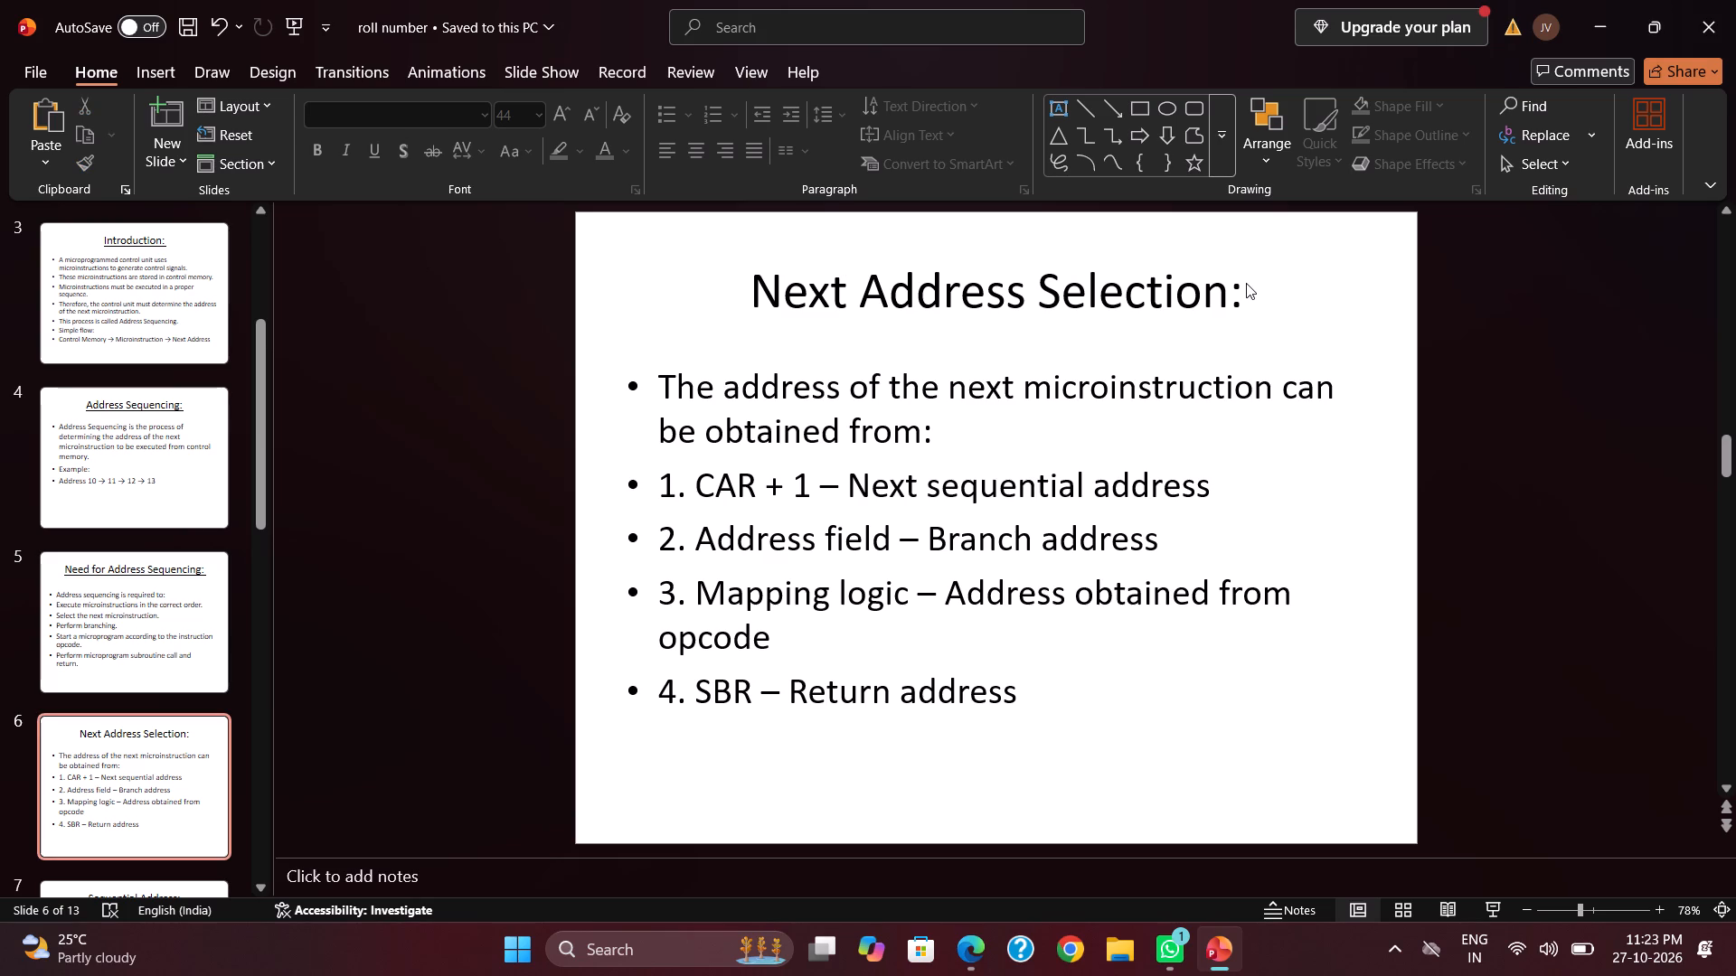
pyautogui.click(1227, 288)
pyautogui.press('Right')
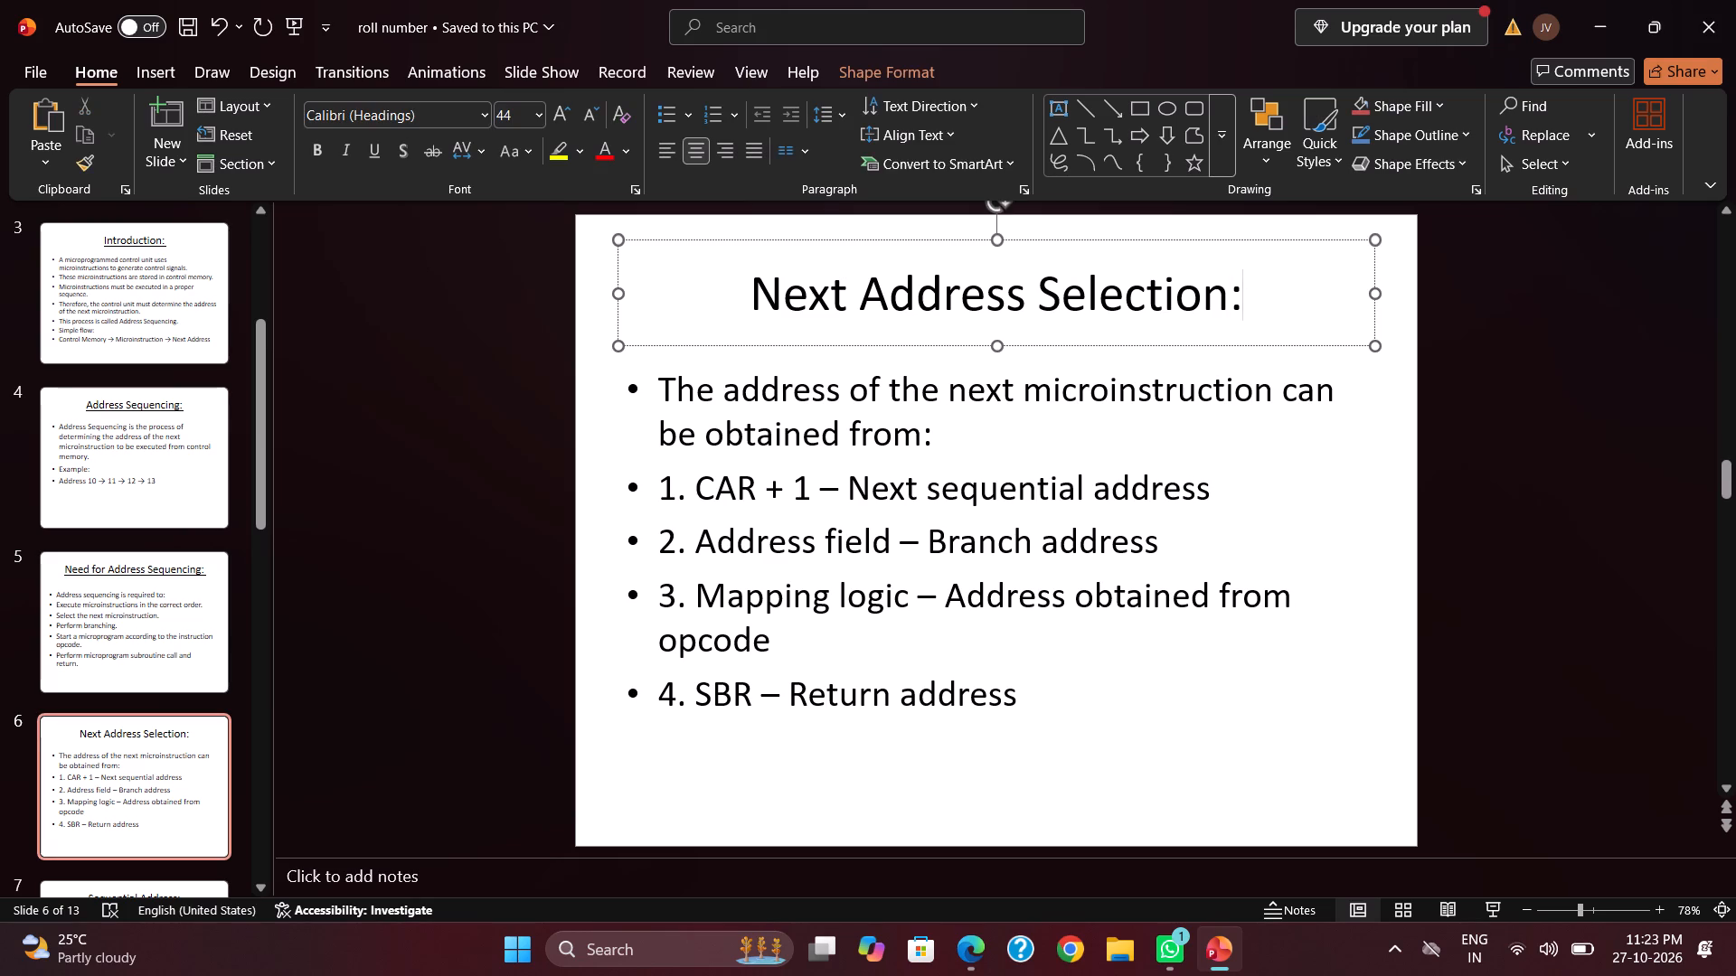
pyautogui.moveTo(1253, 279); pyautogui.dragTo(614, 268)
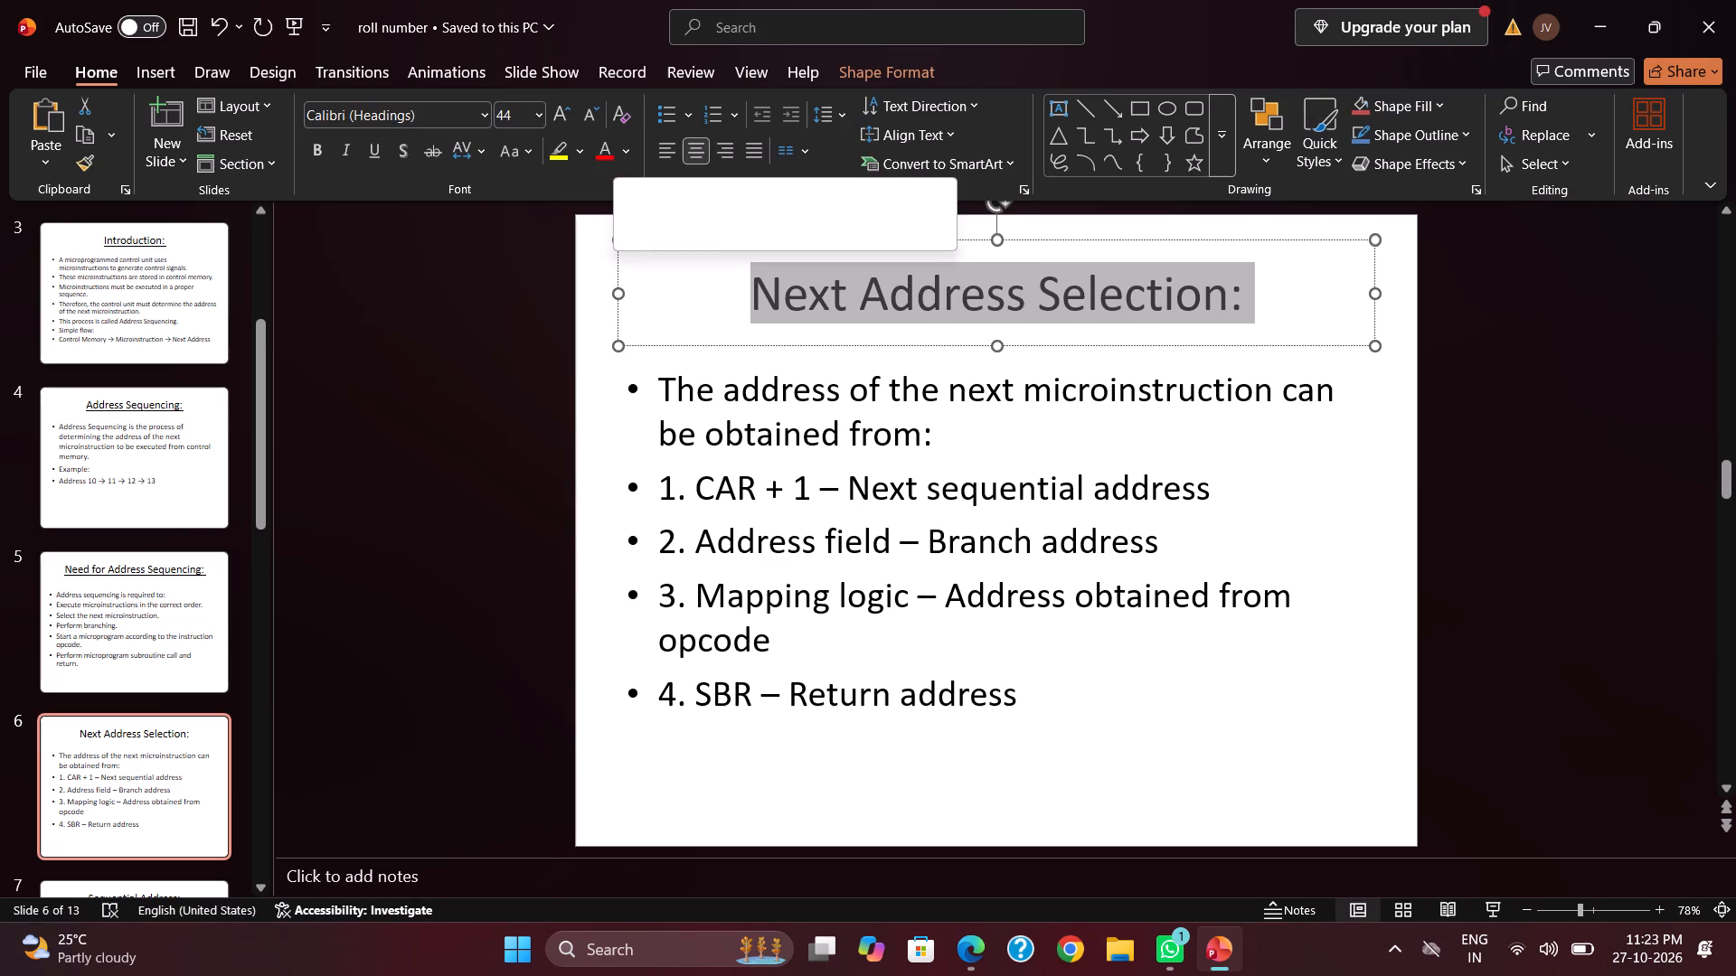
pyautogui.click(681, 236)
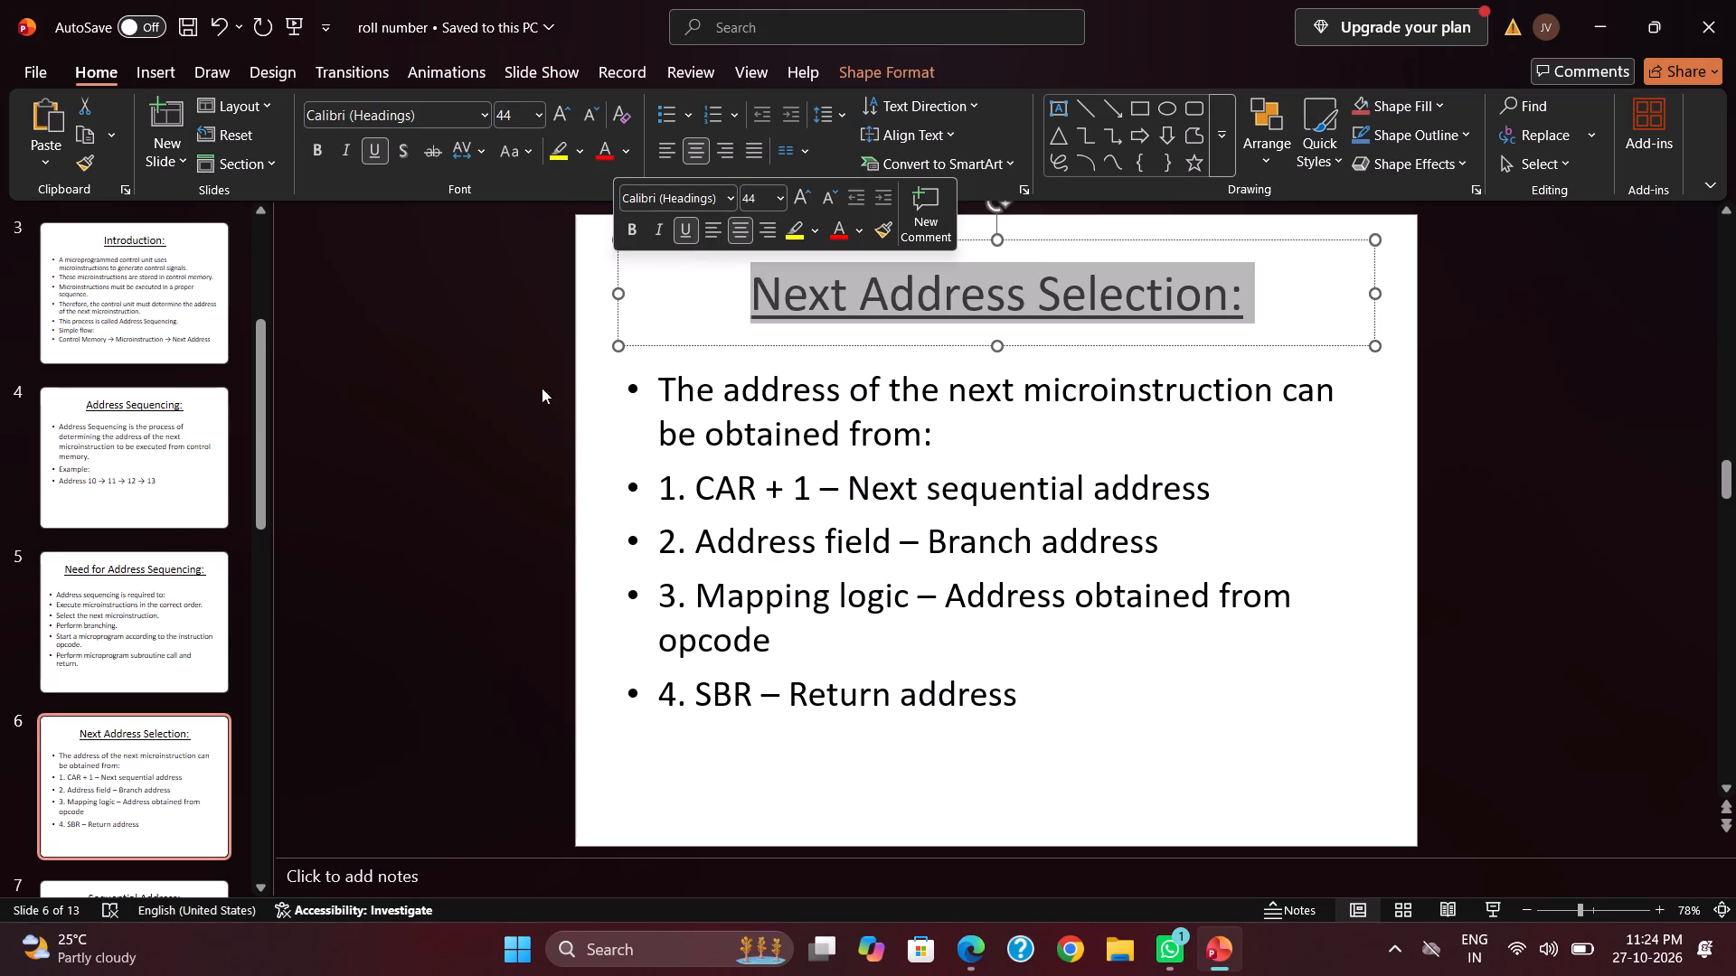
# Underline the title "Sequential Address:" on slide 7.
pyautogui.scroll(-1, 170, 652)
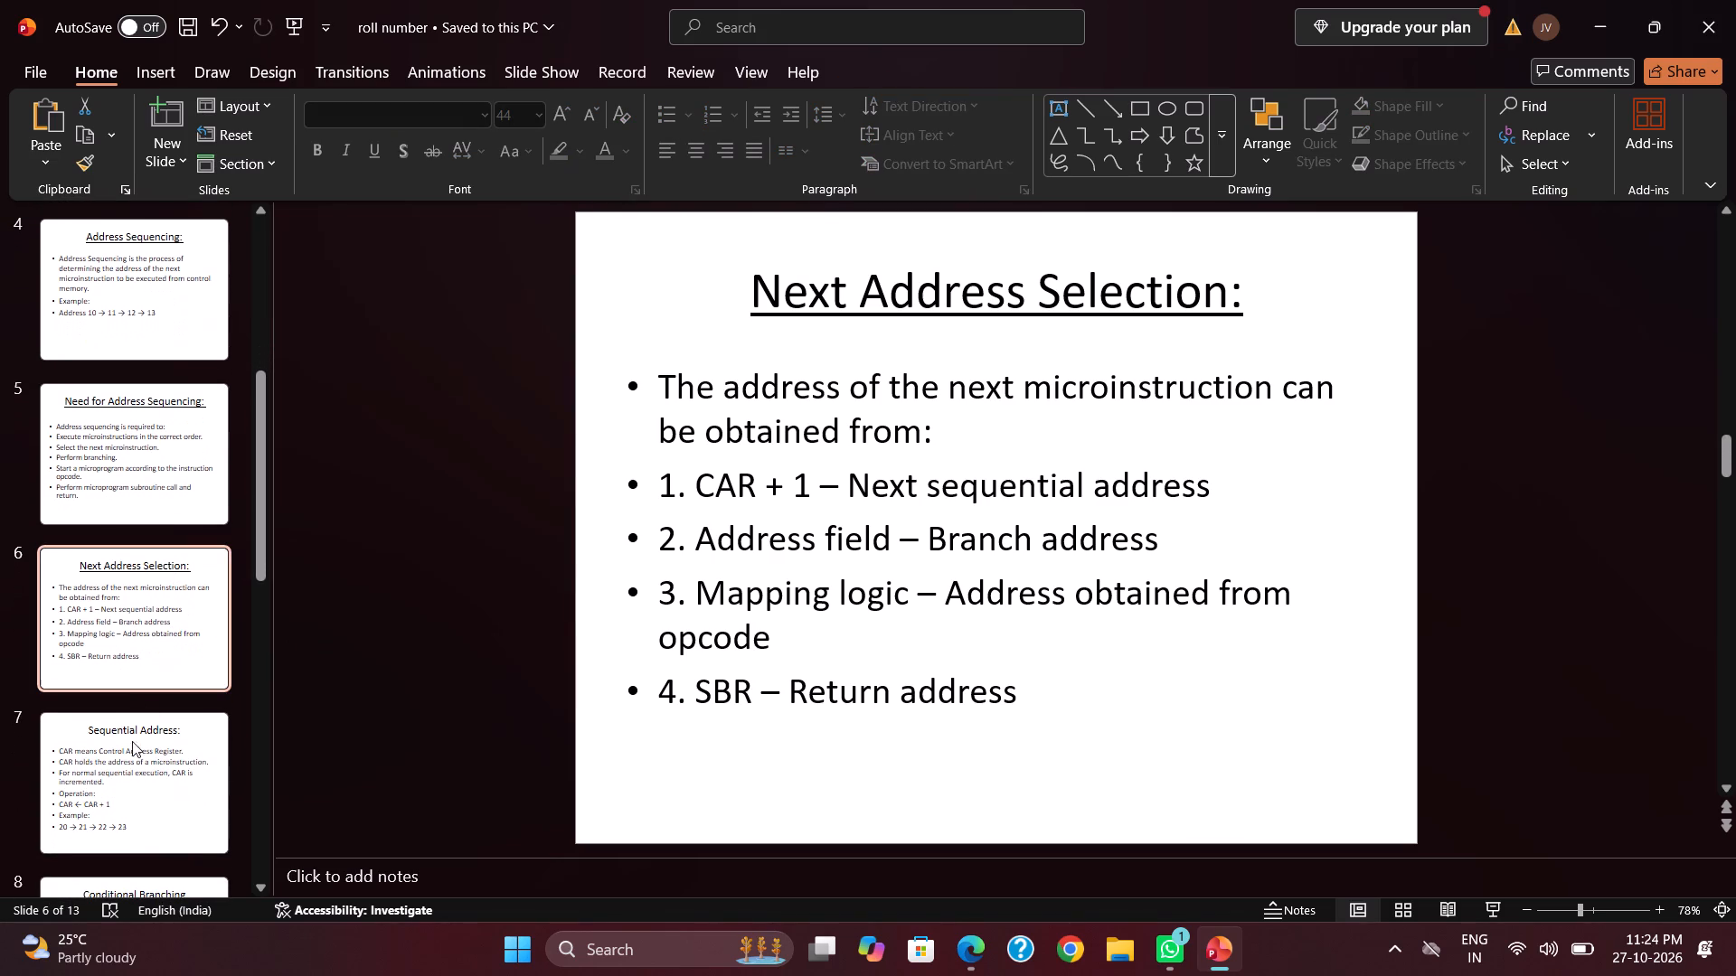
pyautogui.click(127, 762)
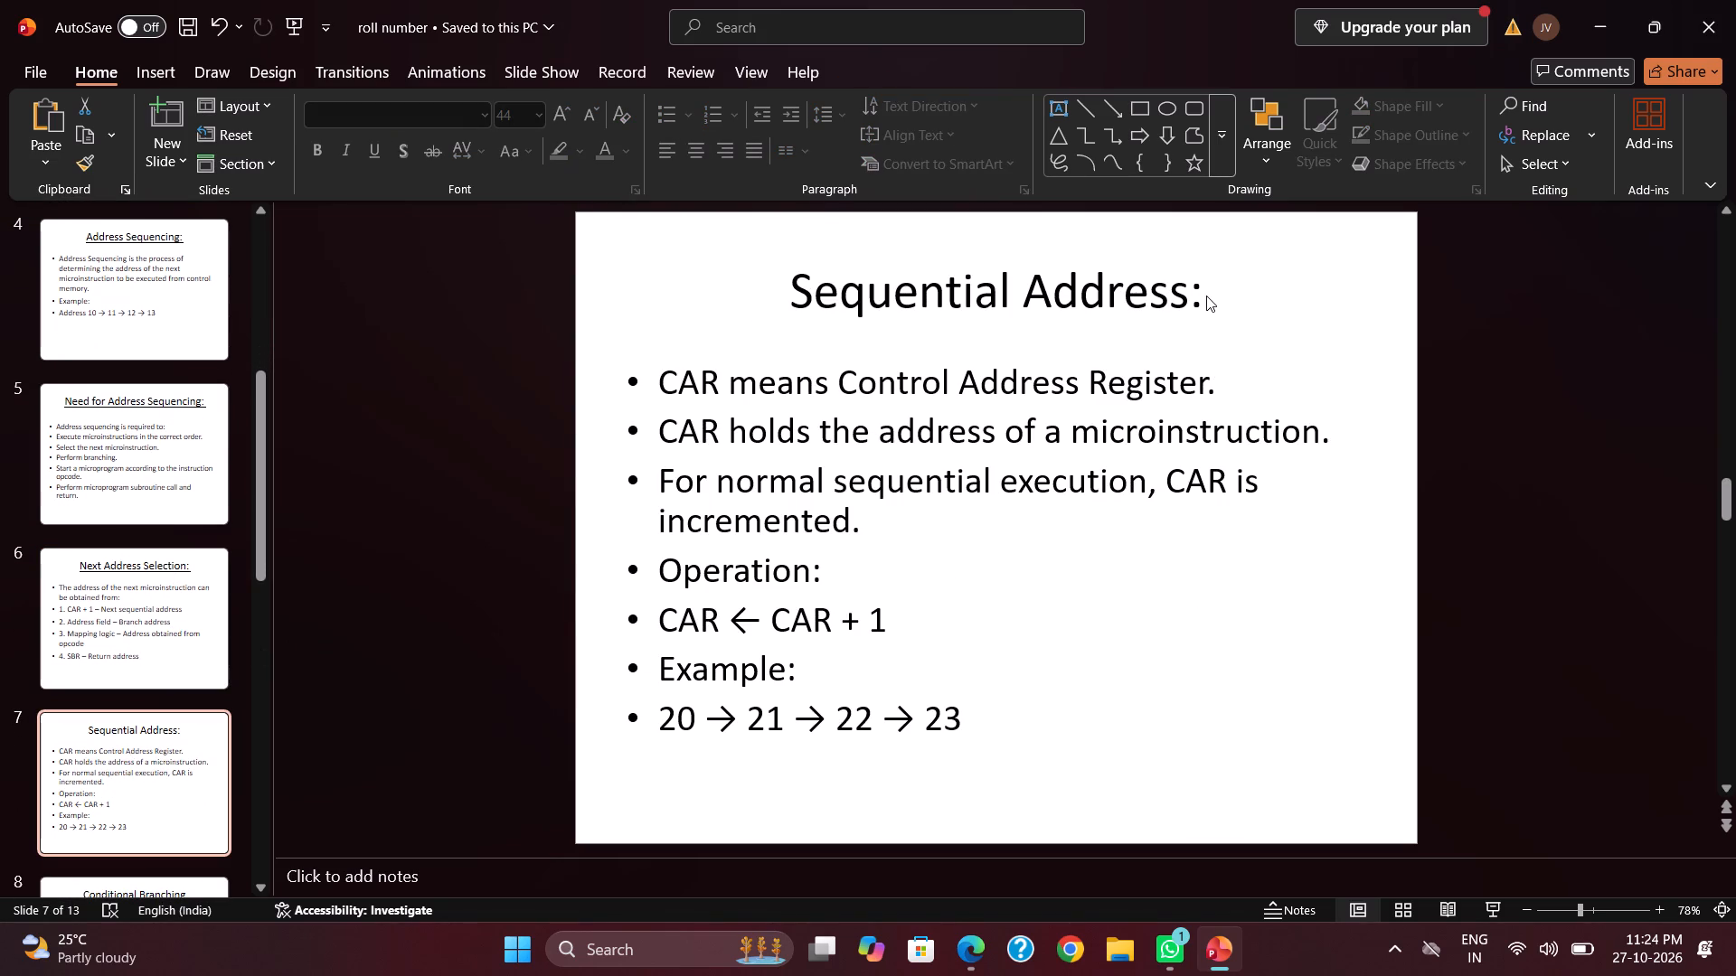
pyautogui.click(1202, 296)
pyautogui.moveTo(1202, 296); pyautogui.dragTo(1038, 284)
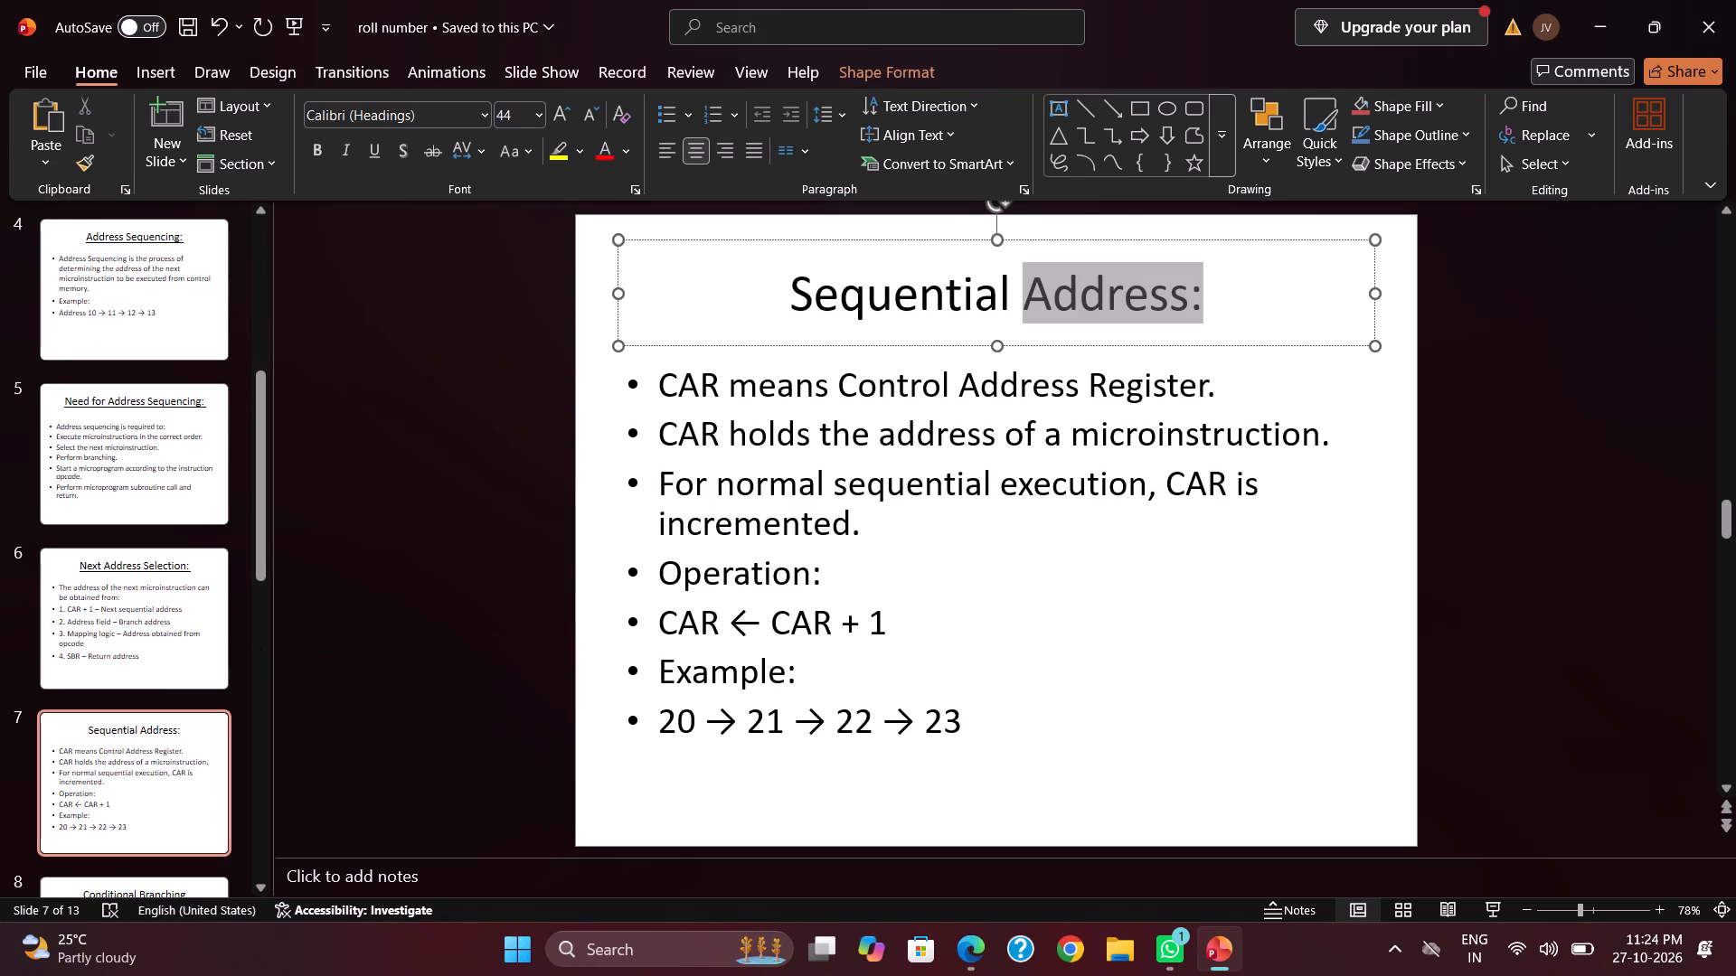
pyautogui.moveTo(1038, 284); pyautogui.dragTo(889, 283)
pyautogui.click(971, 239)
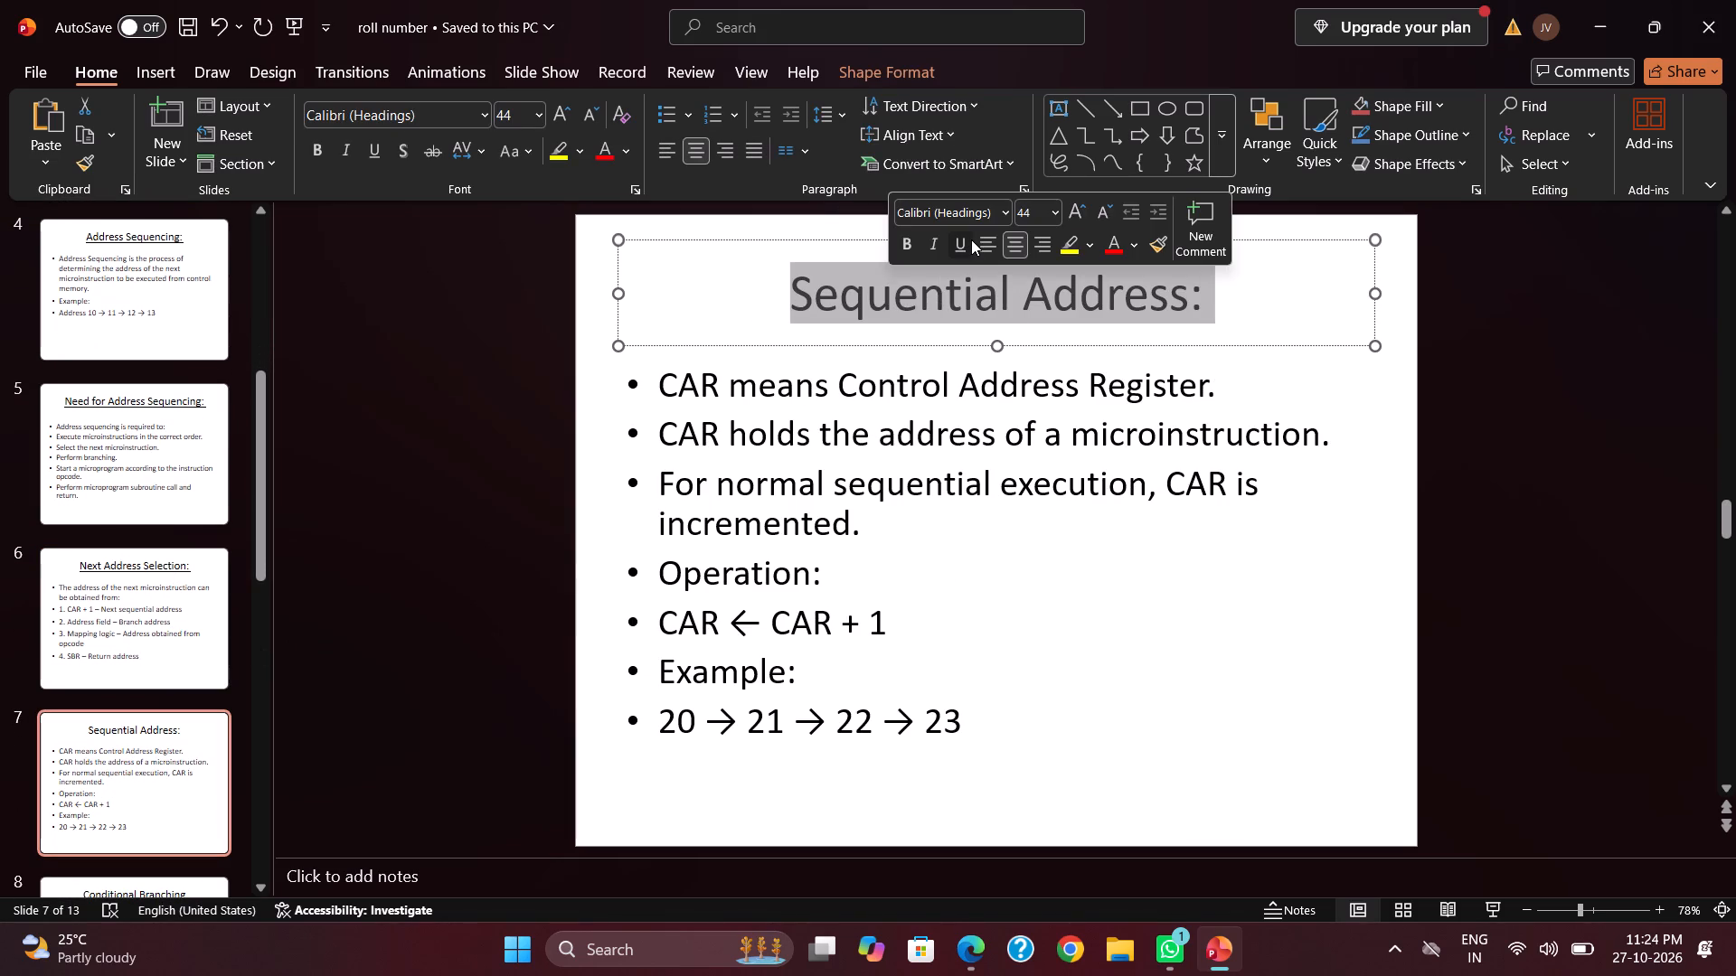
pyautogui.click(964, 240)
pyautogui.click(964, 240)
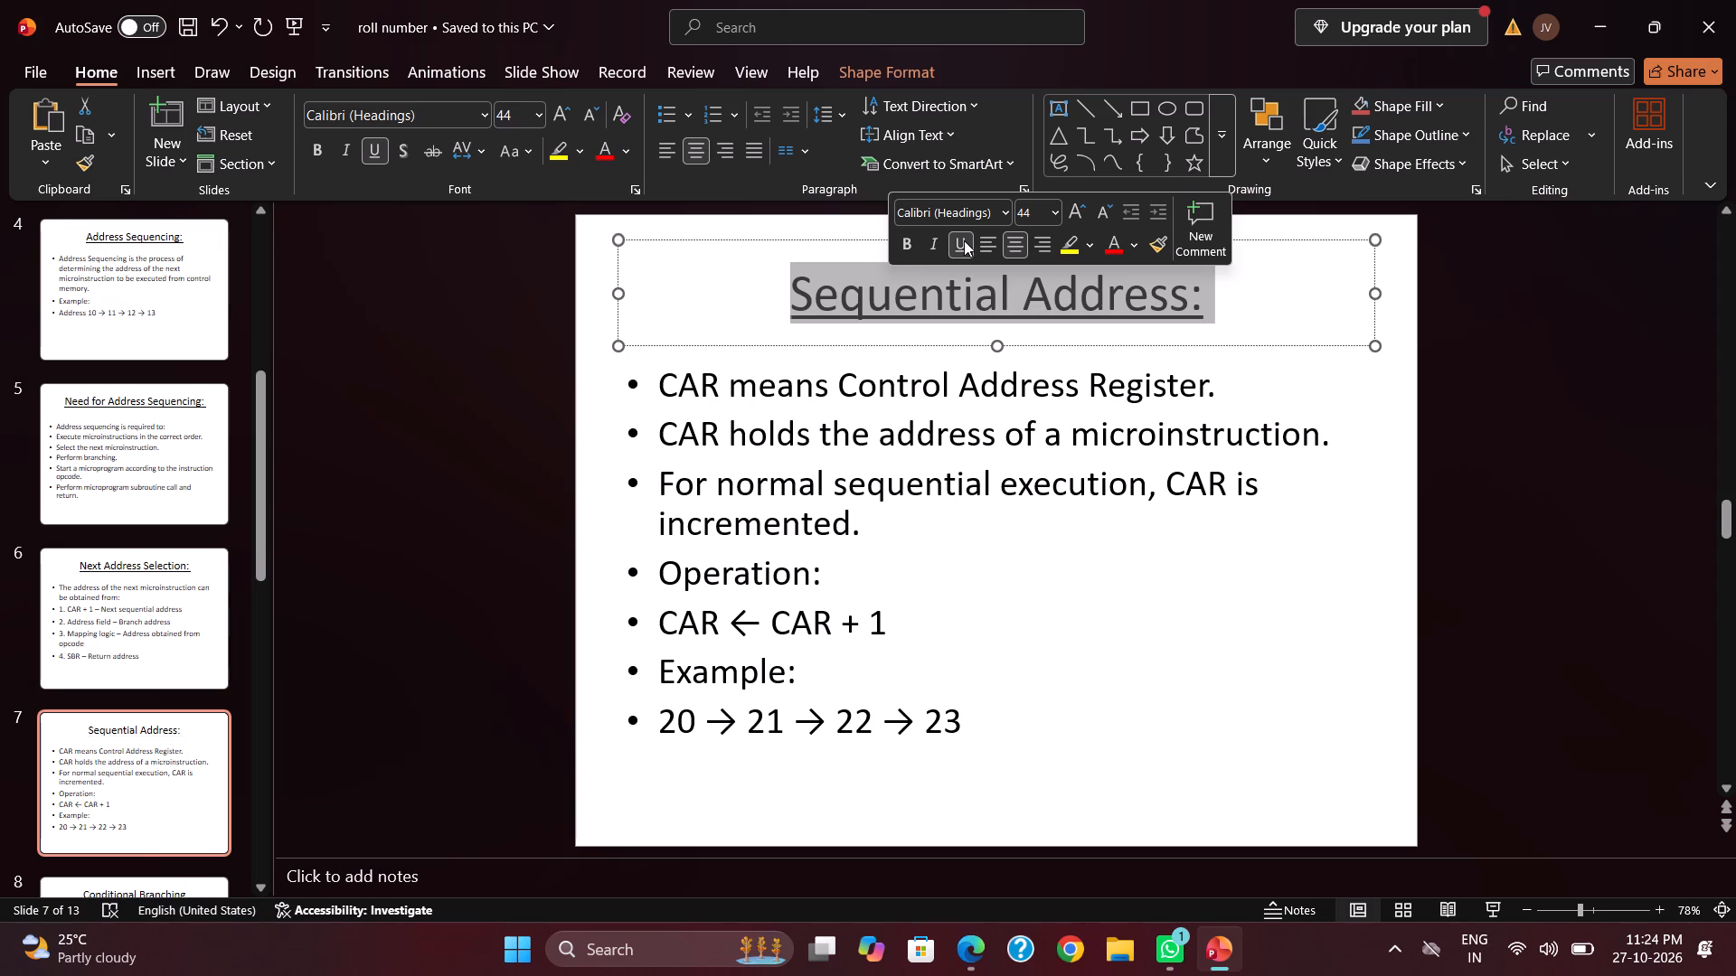
# Underline the title "Conditional Branching" on slide 8.
pyautogui.scroll(-1, 151, 587)
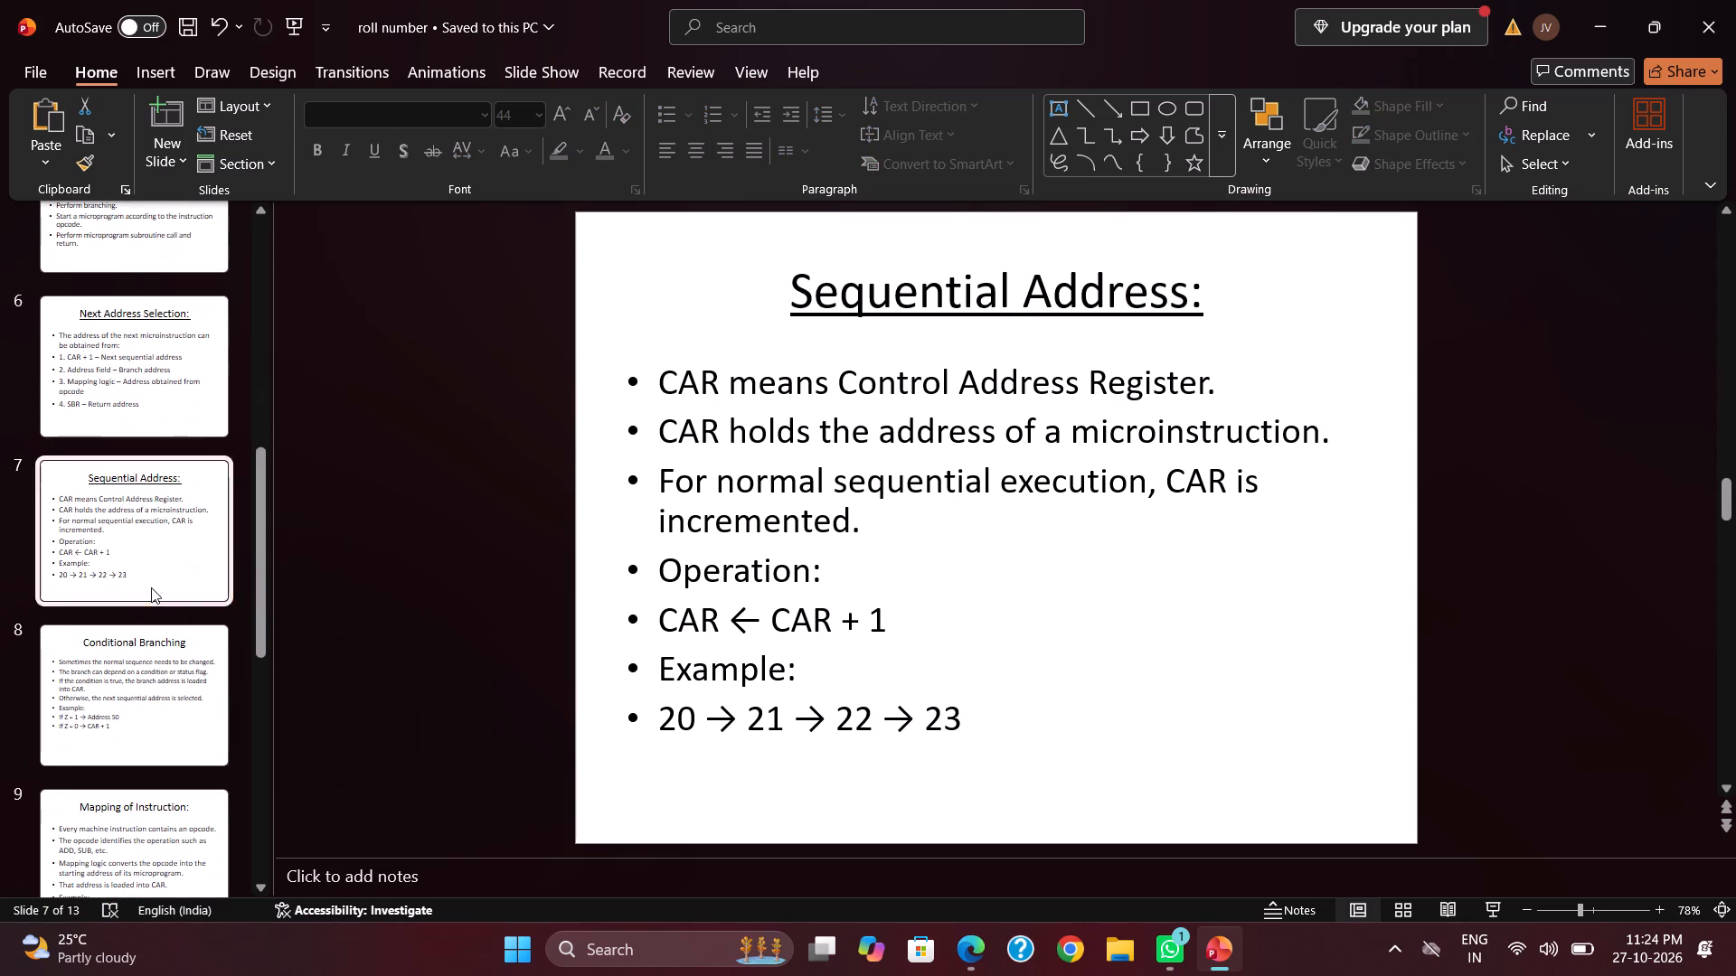
pyautogui.click(135, 661)
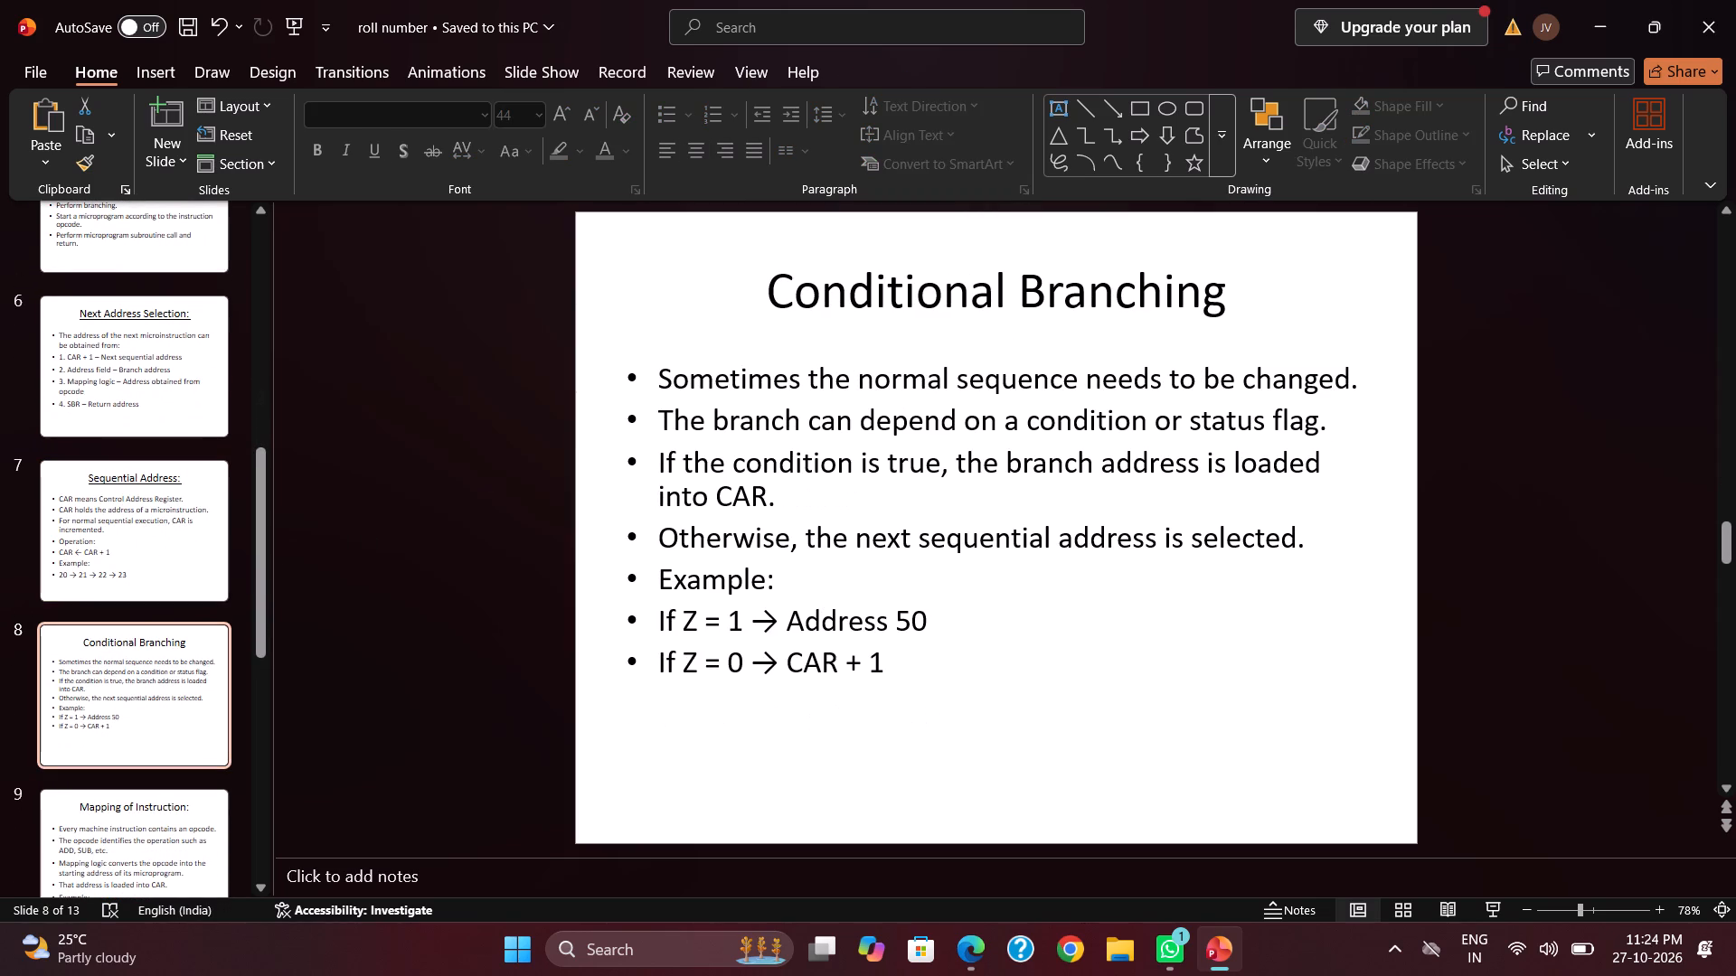
pyautogui.click(1223, 292)
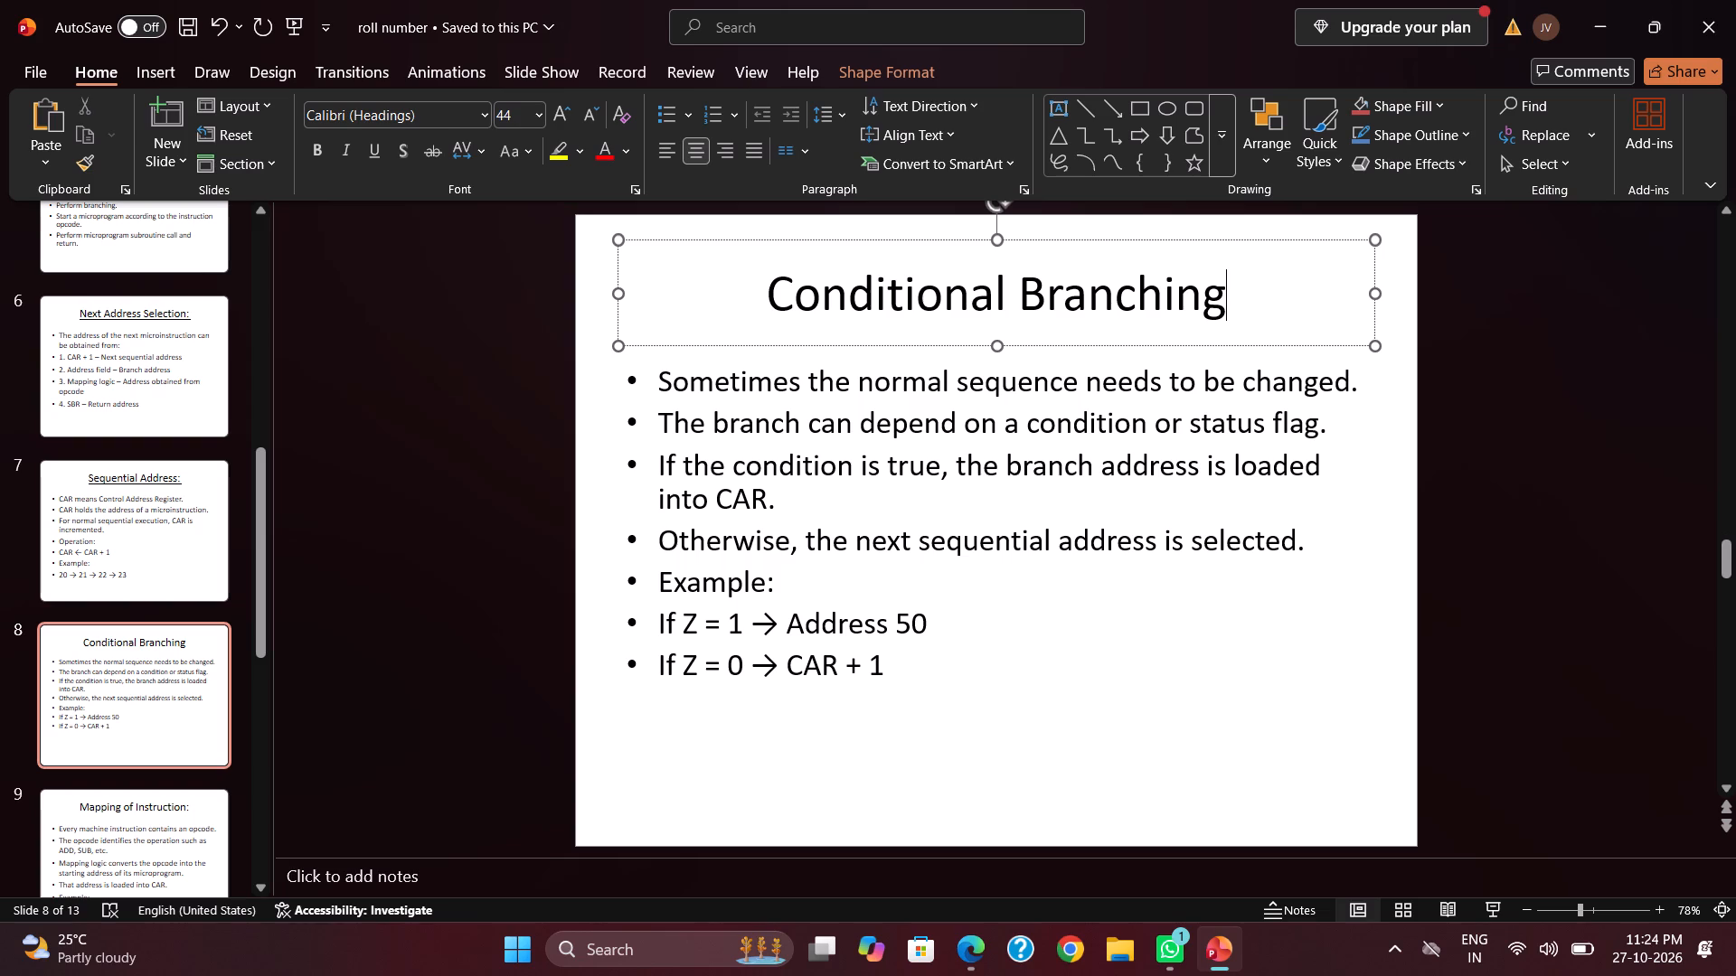
pyautogui.moveTo(1223, 292); pyautogui.dragTo(958, 298)
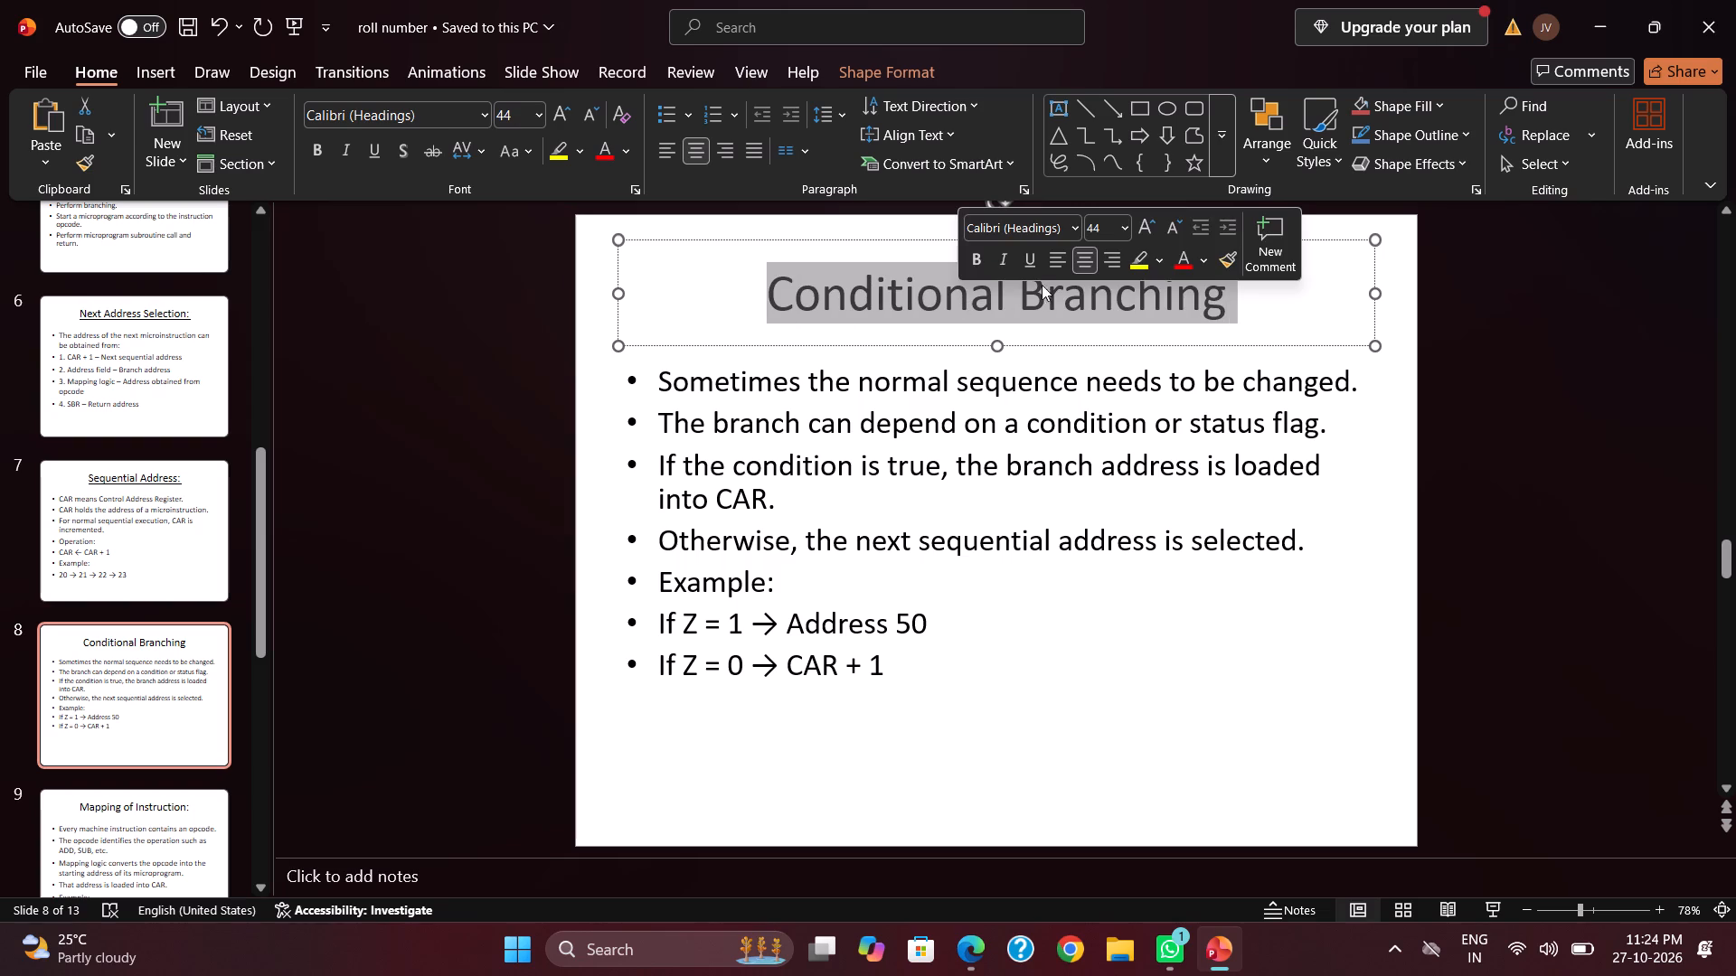
pyautogui.click(1036, 265)
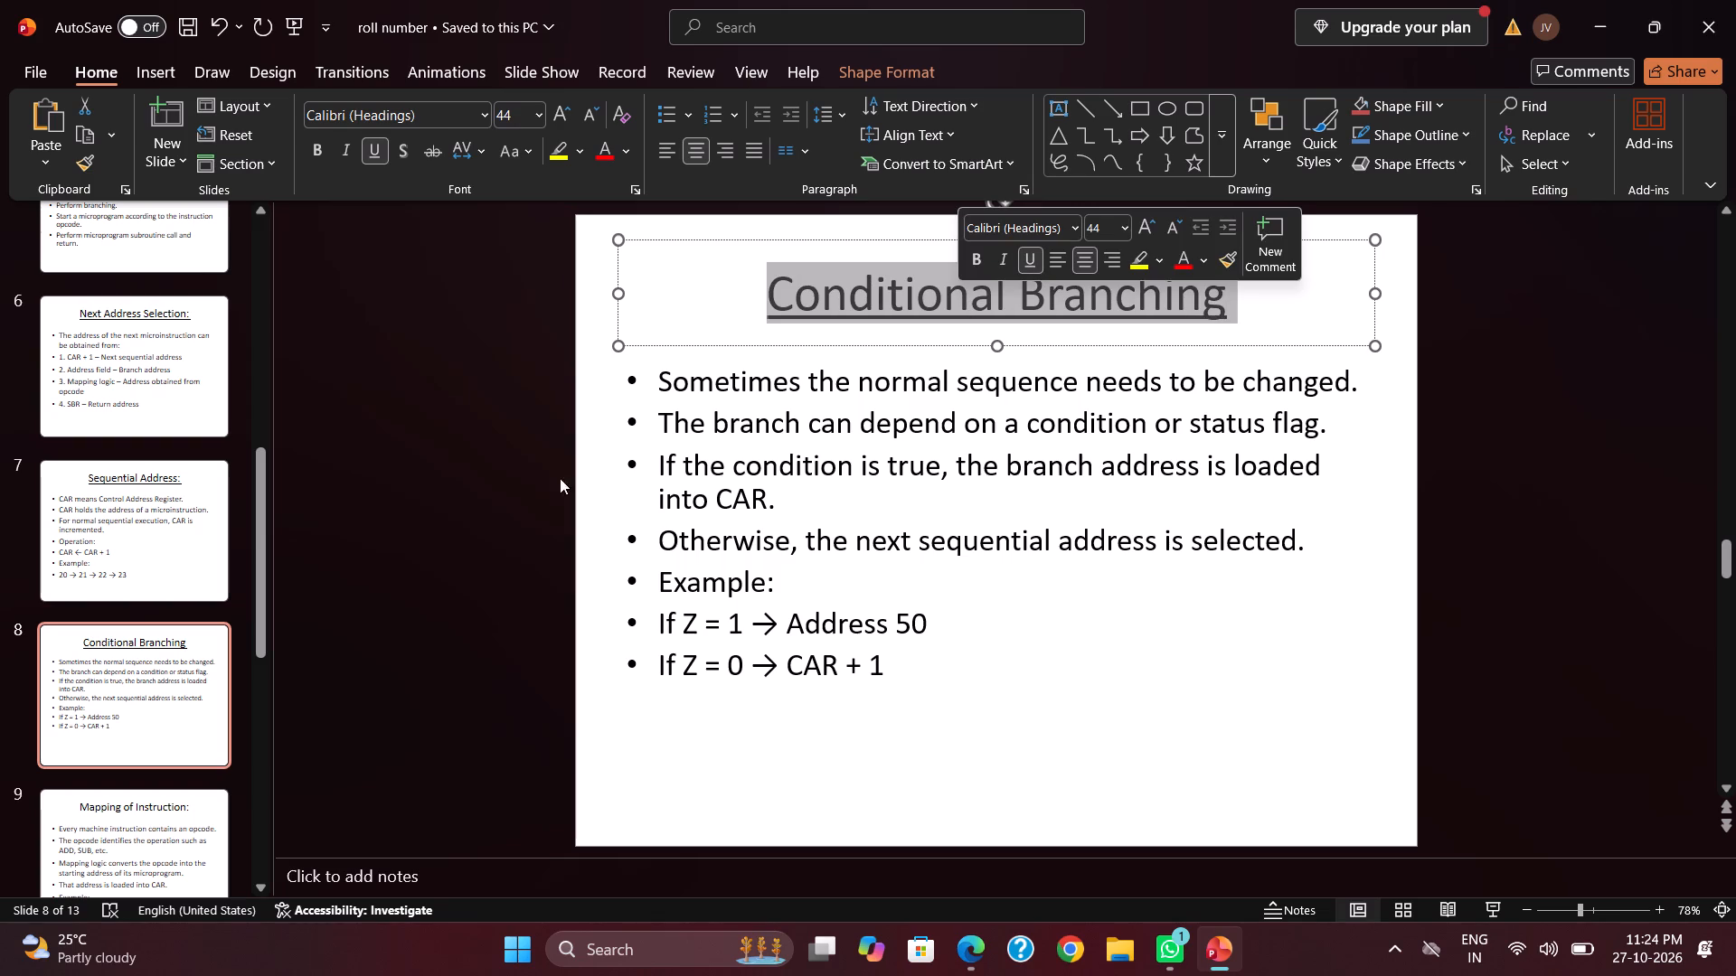
# Underline the title "Mapping of Instruction:" on slide 9.
pyautogui.scroll(-1, 126, 639)
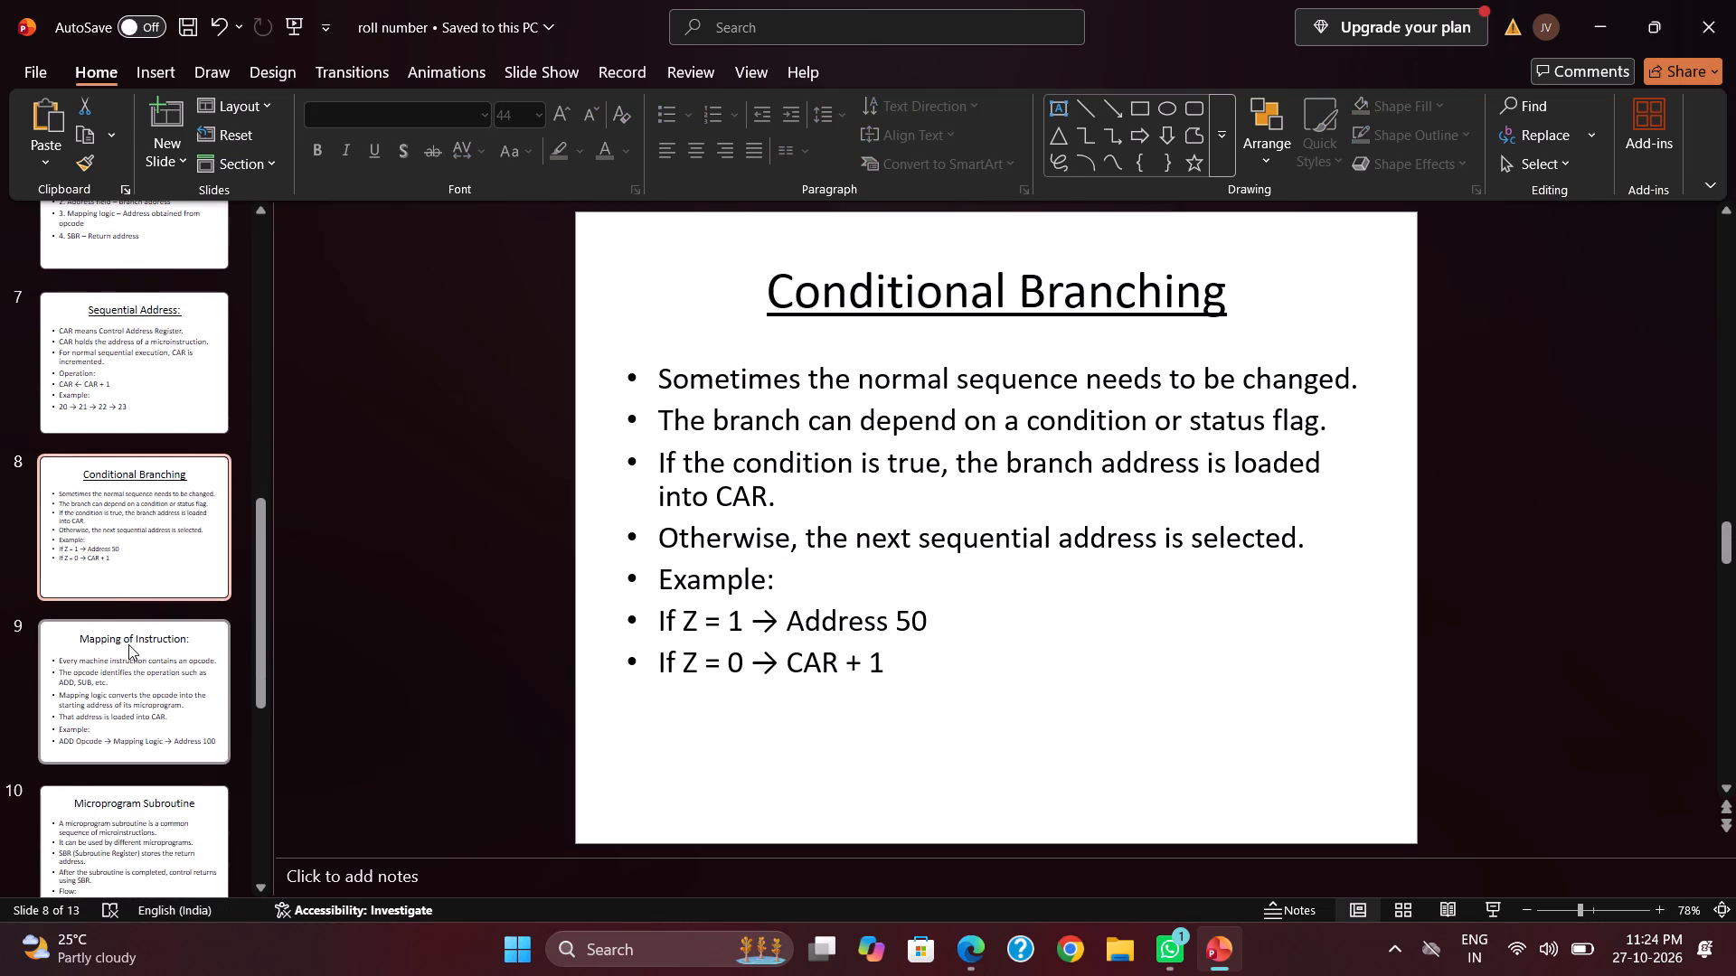
pyautogui.click(128, 644)
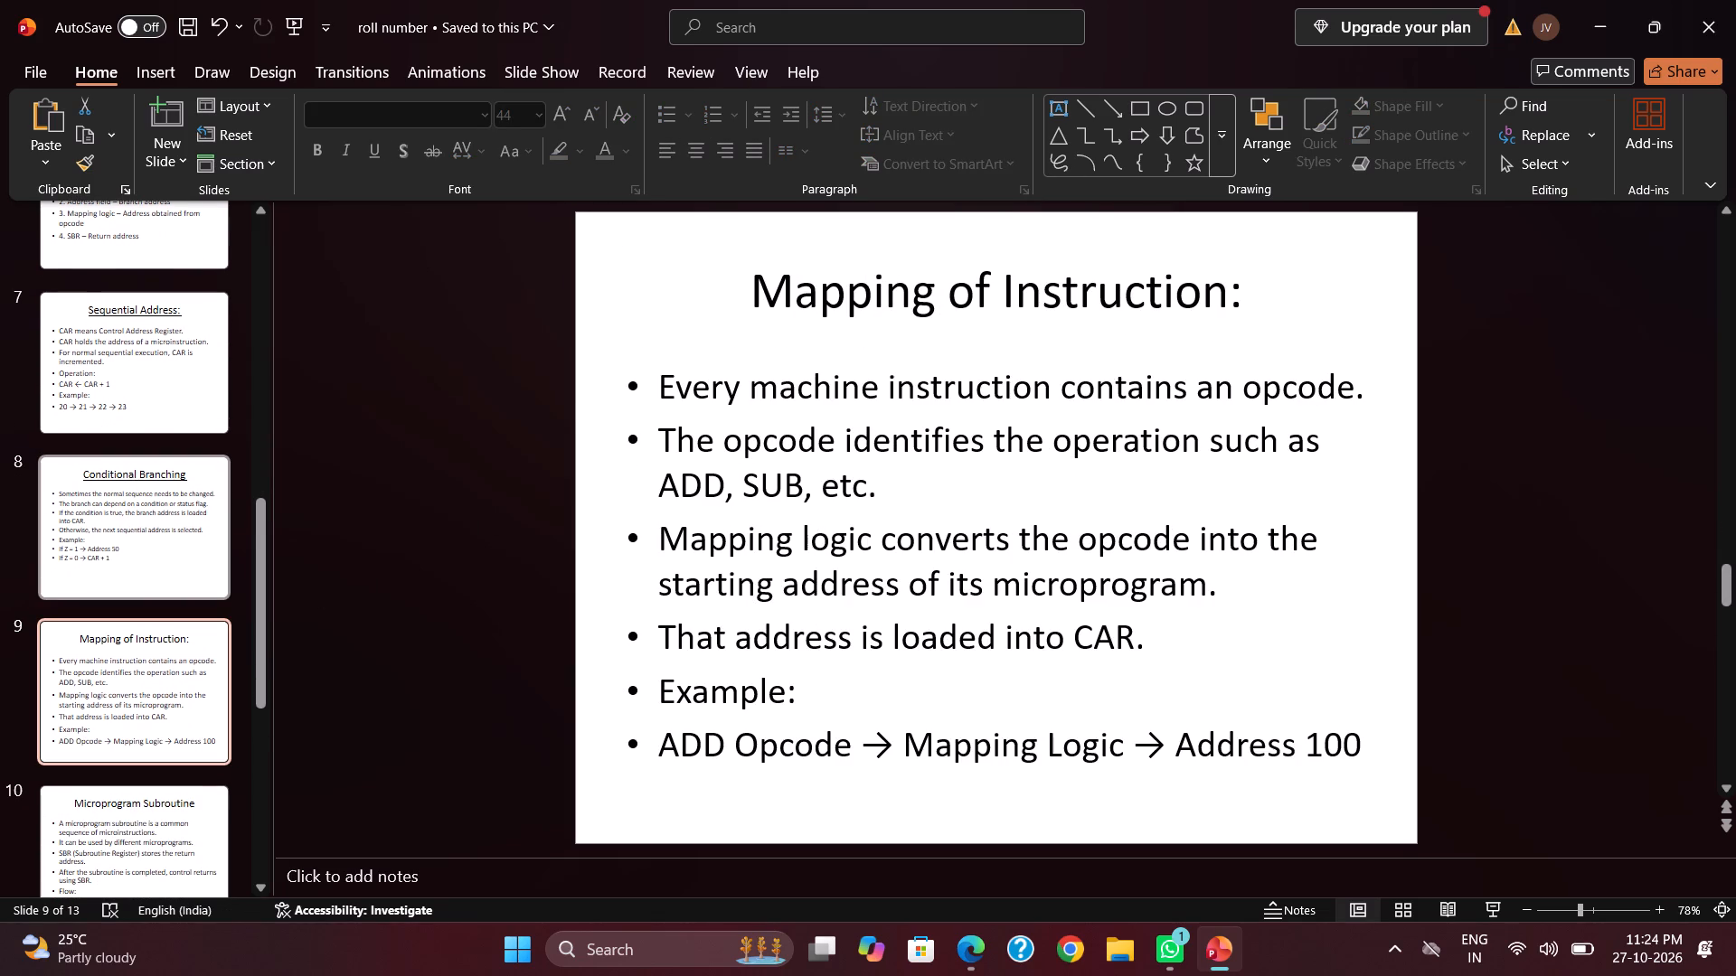
pyautogui.click(1241, 300)
pyautogui.moveTo(1241, 300); pyautogui.dragTo(1083, 281)
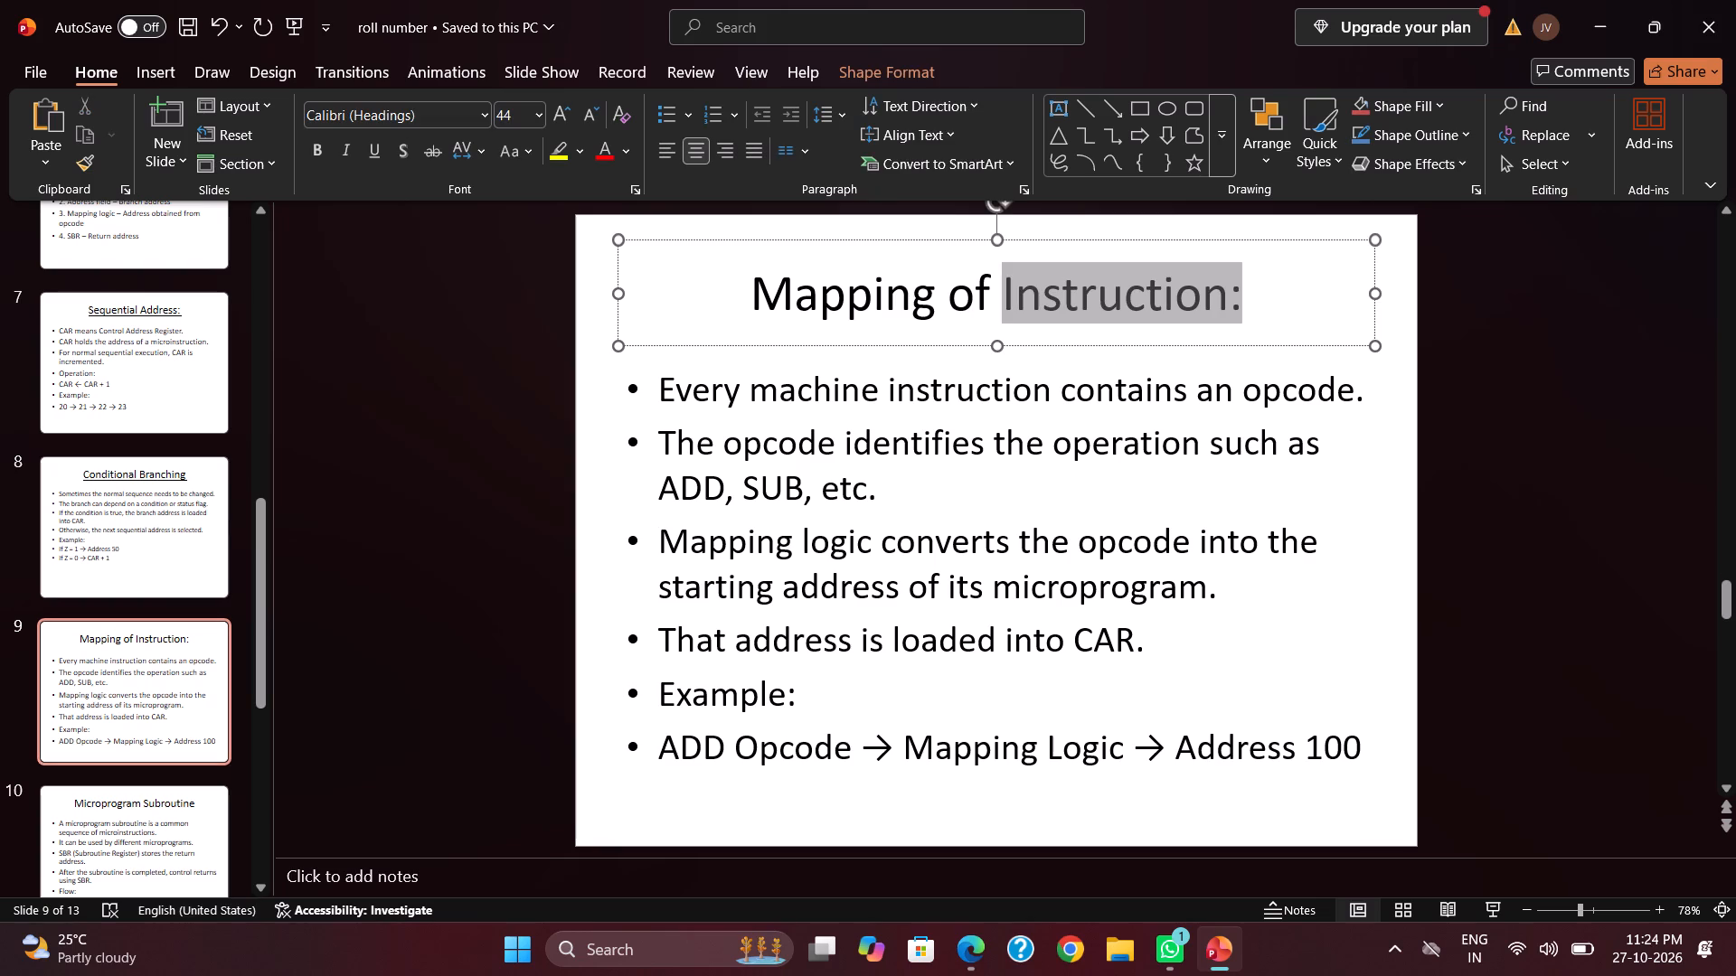
pyautogui.moveTo(1083, 281); pyautogui.dragTo(889, 277)
pyautogui.click(958, 239)
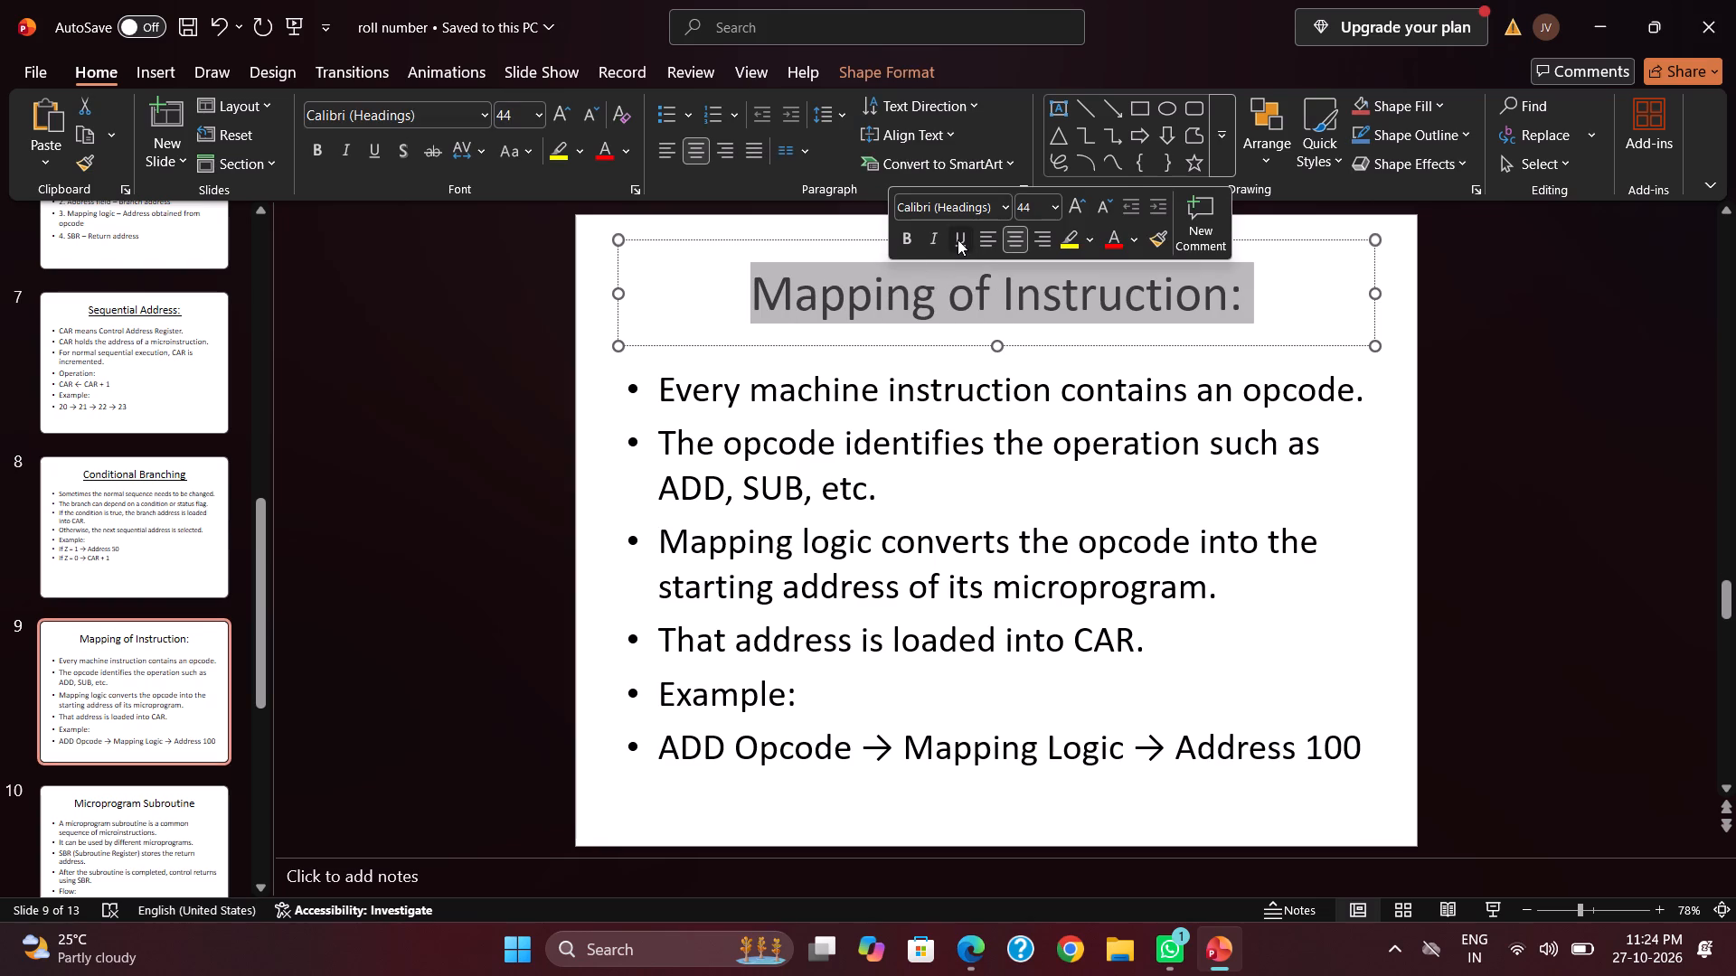
# Underline the title "Microprogram Subroutine" on slide 10.
pyautogui.scroll(-1, 164, 652)
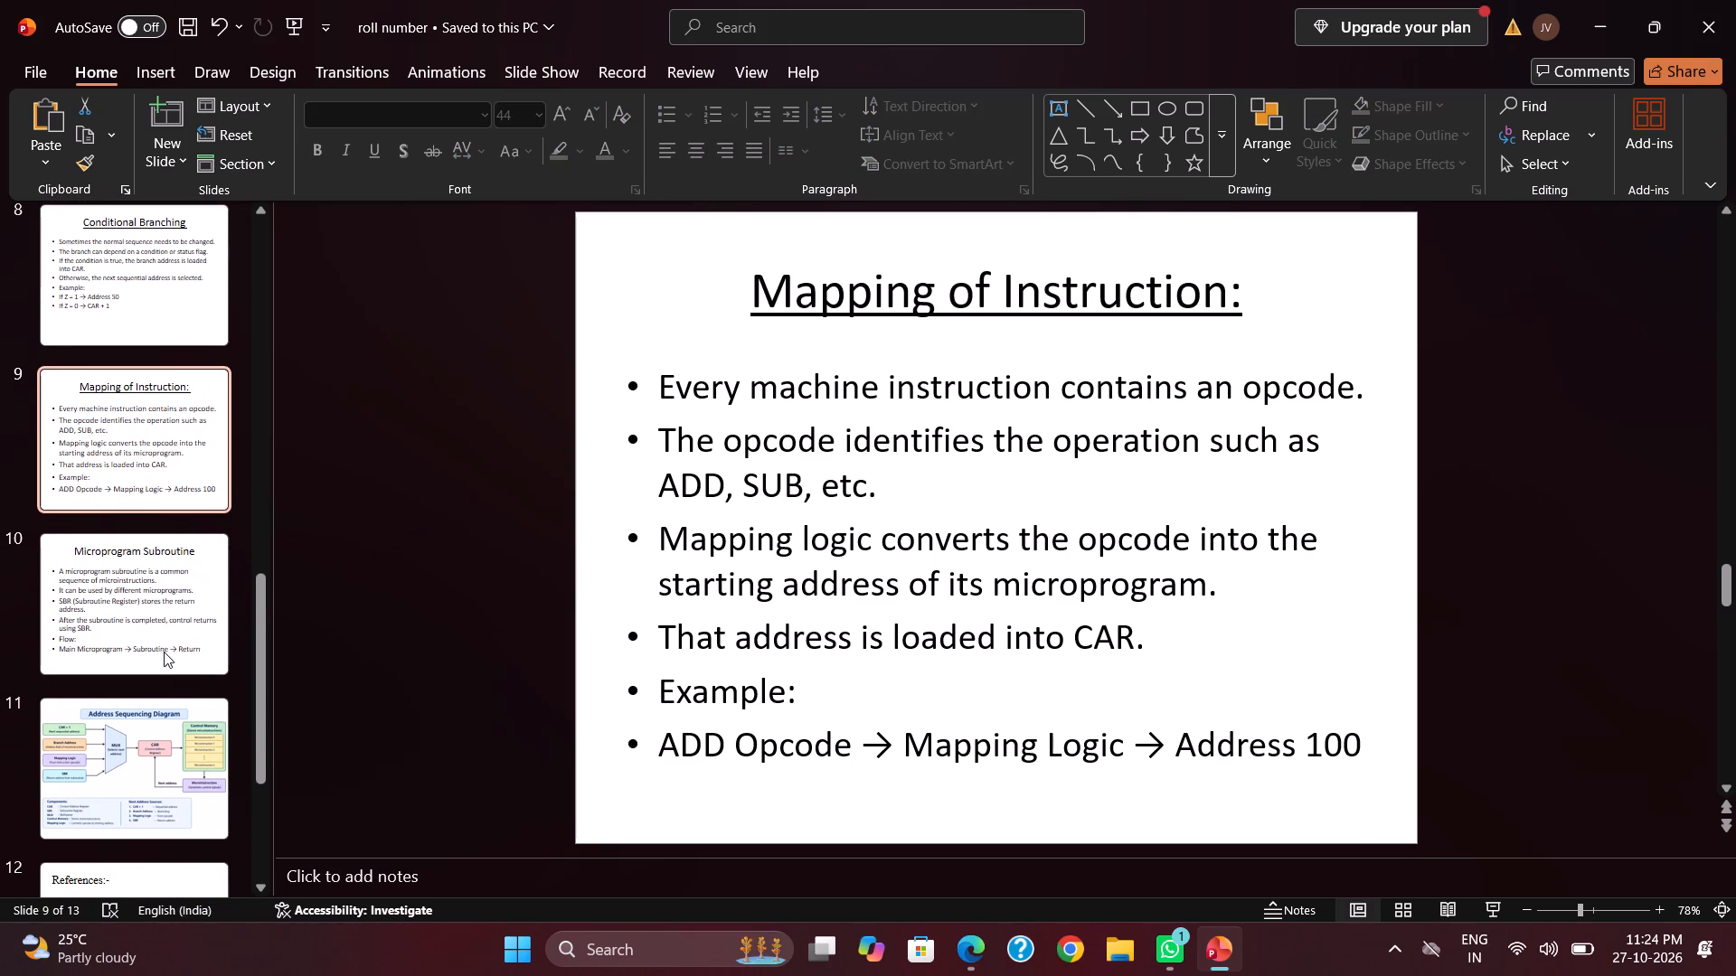
pyautogui.click(172, 624)
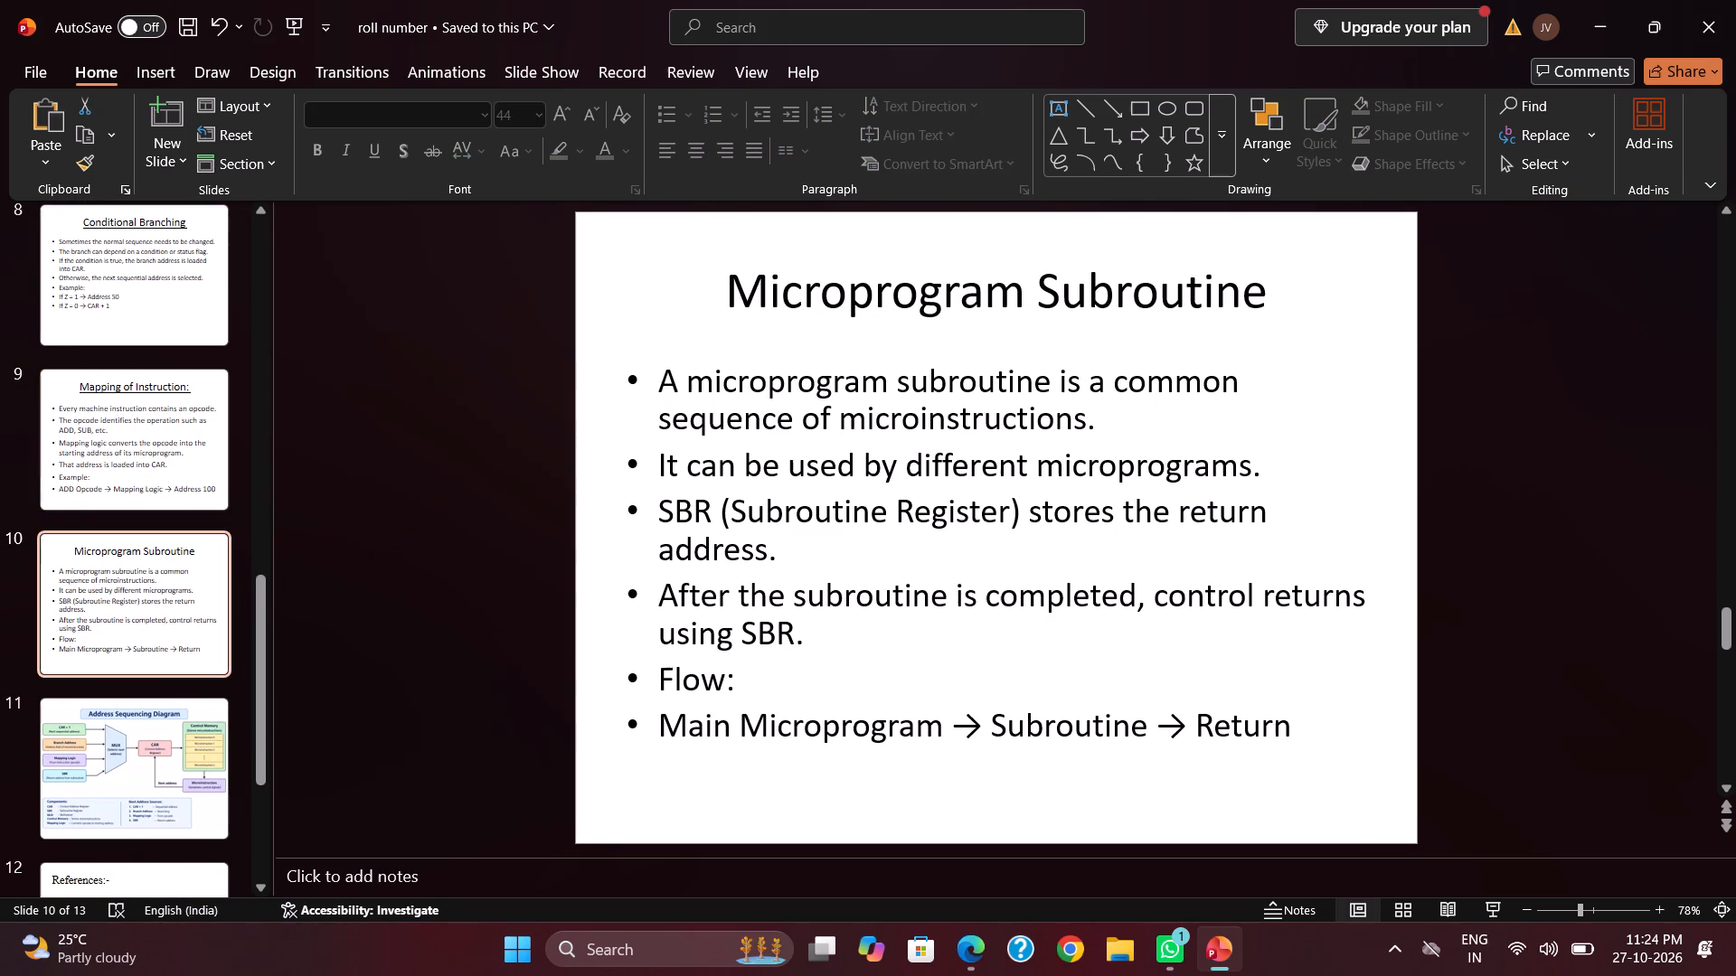
pyautogui.moveTo(1265, 297); pyautogui.dragTo(1170, 268)
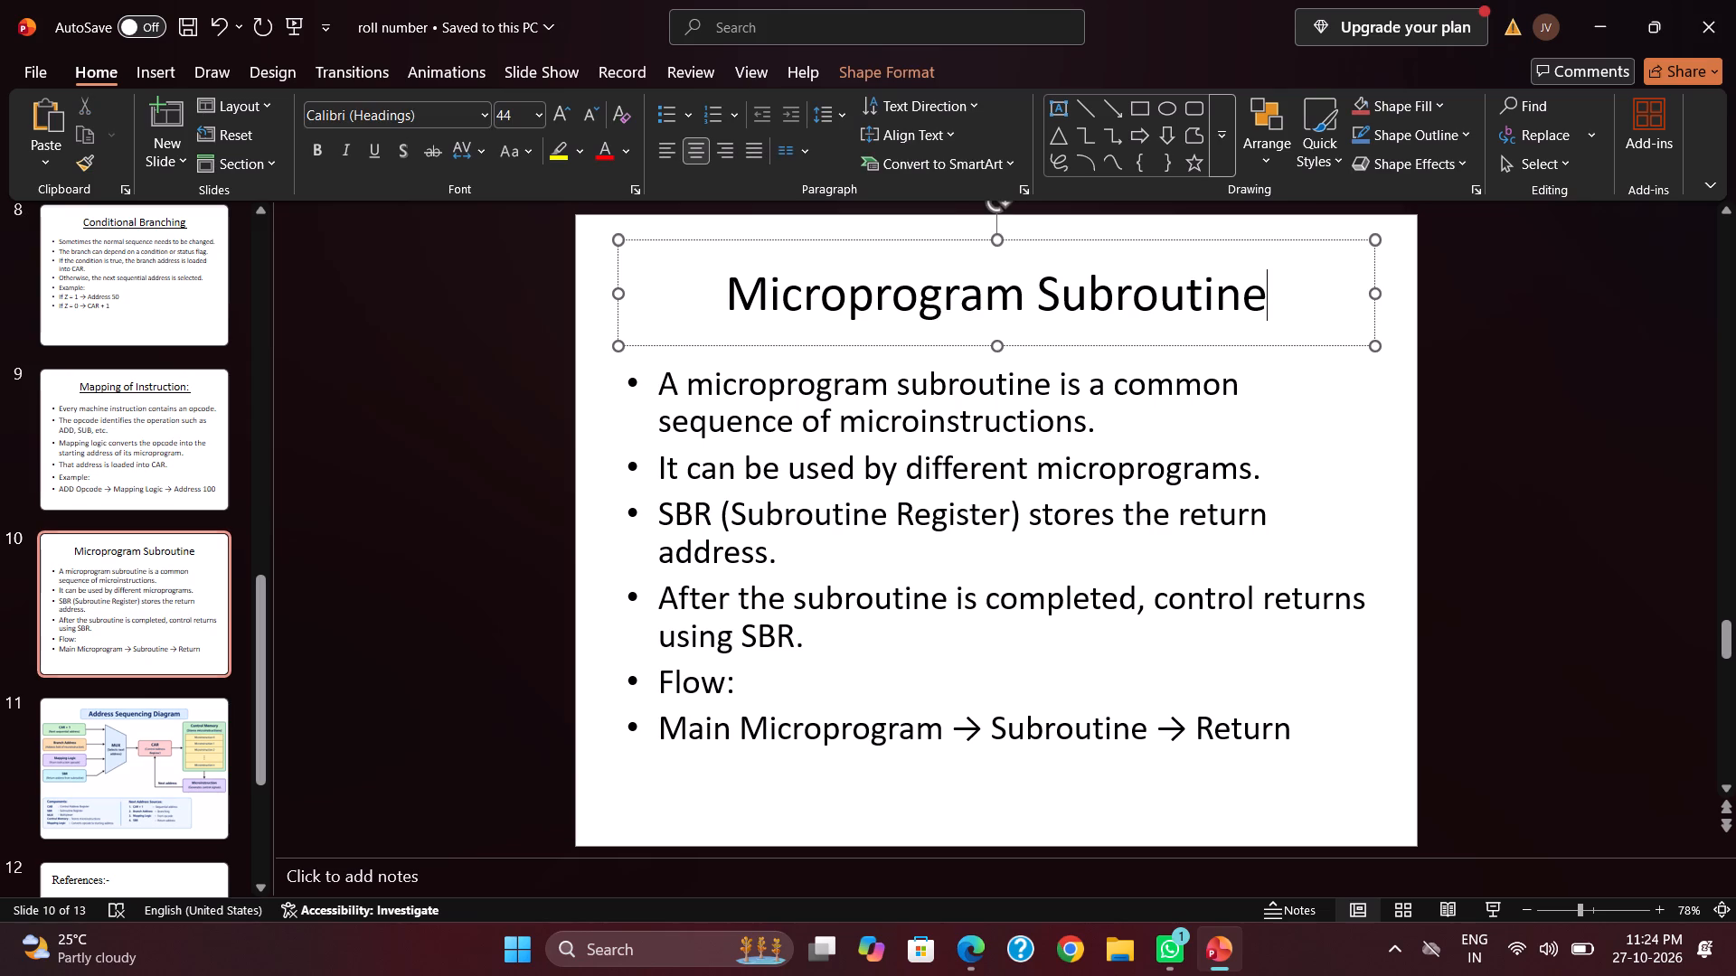
pyautogui.moveTo(1170, 268); pyautogui.dragTo(949, 249)
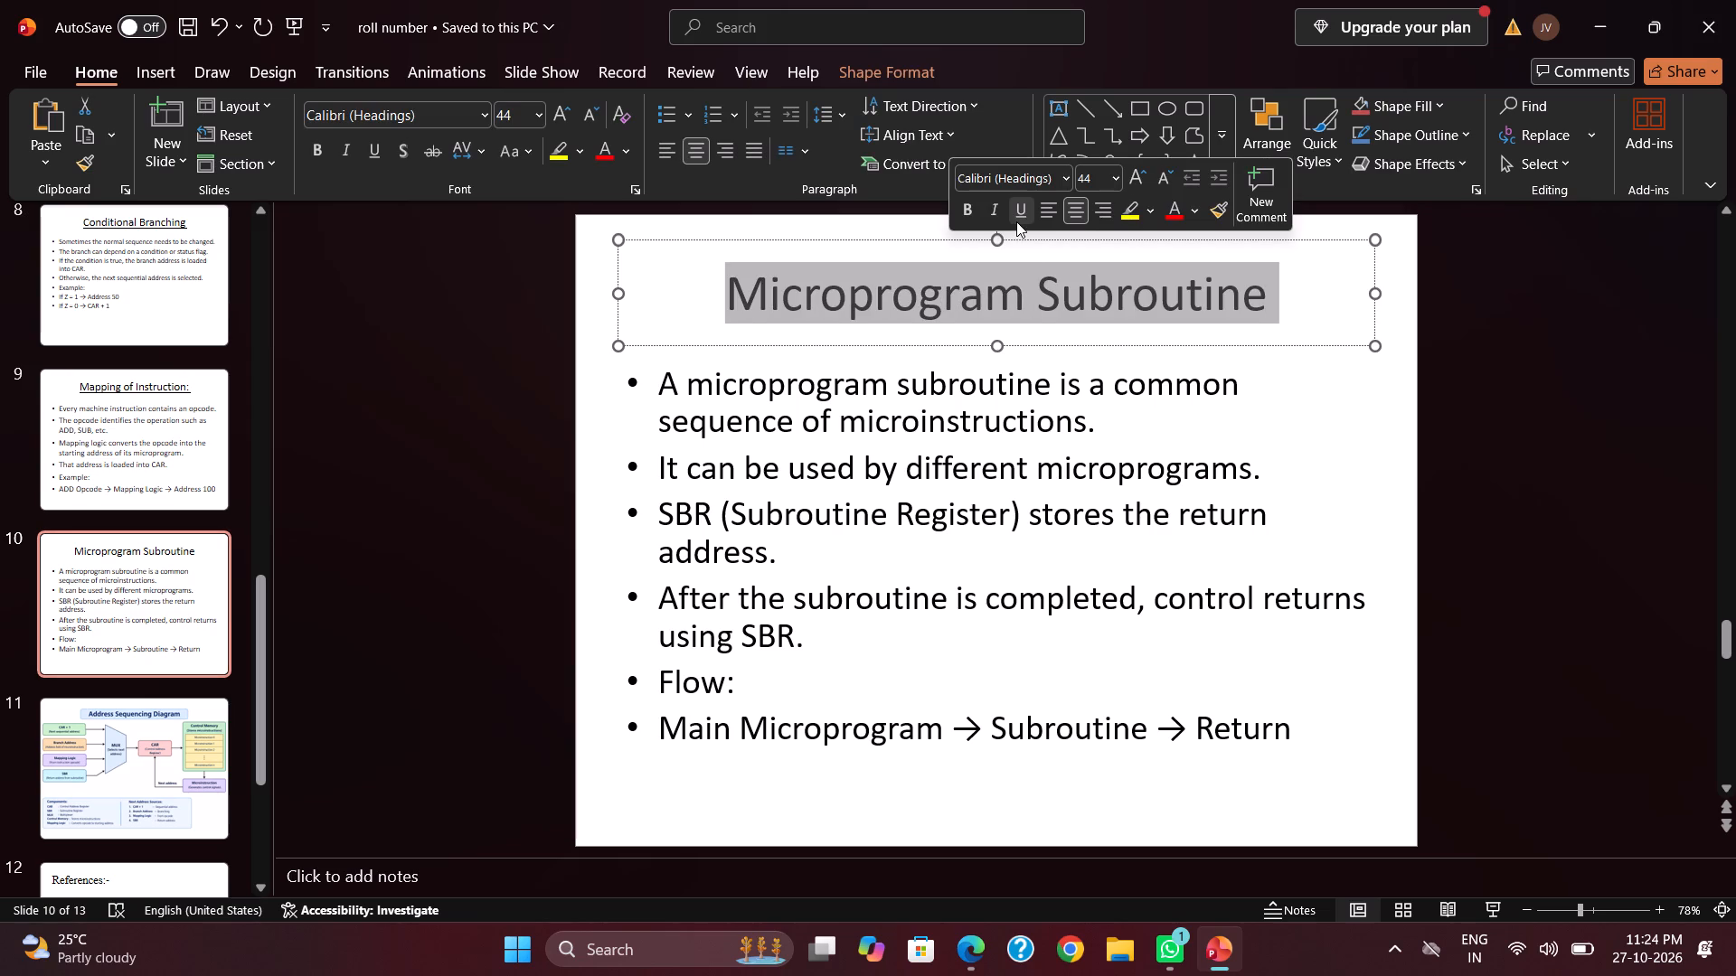
pyautogui.click(1016, 221)
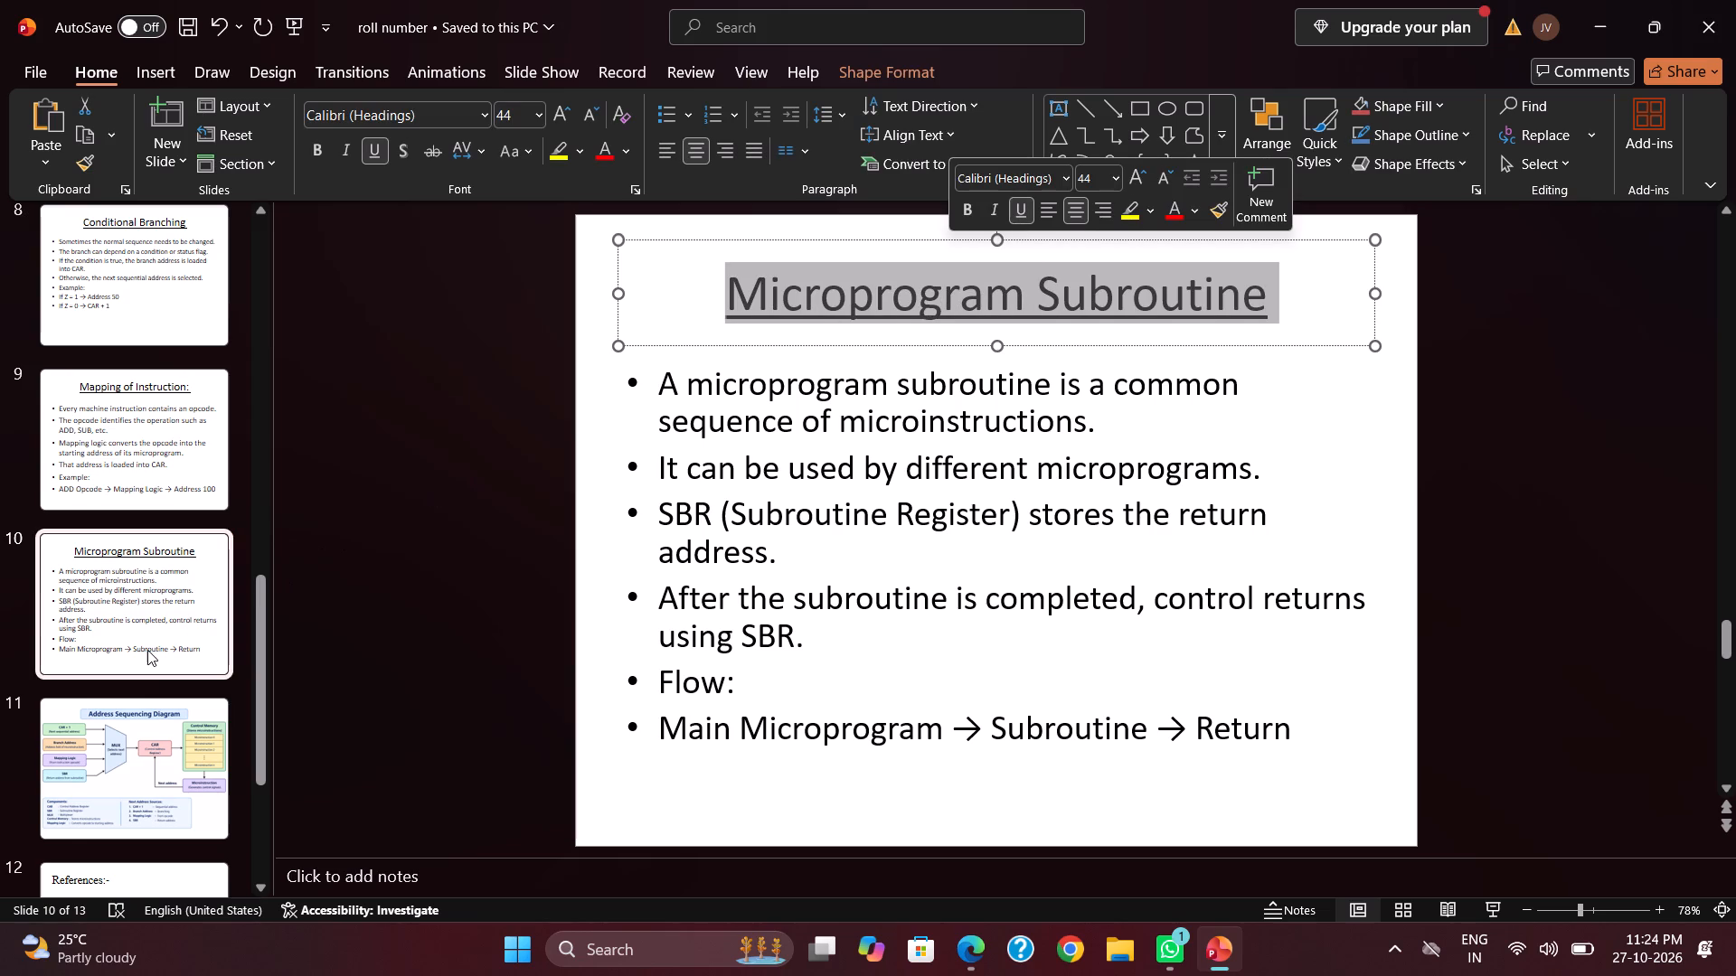
# Look over the Address Sequencing Diagram and References slides, and review the preceding slides back to Introduction.
pyautogui.scroll(-1, 147, 650)
pyautogui.click(147, 650)
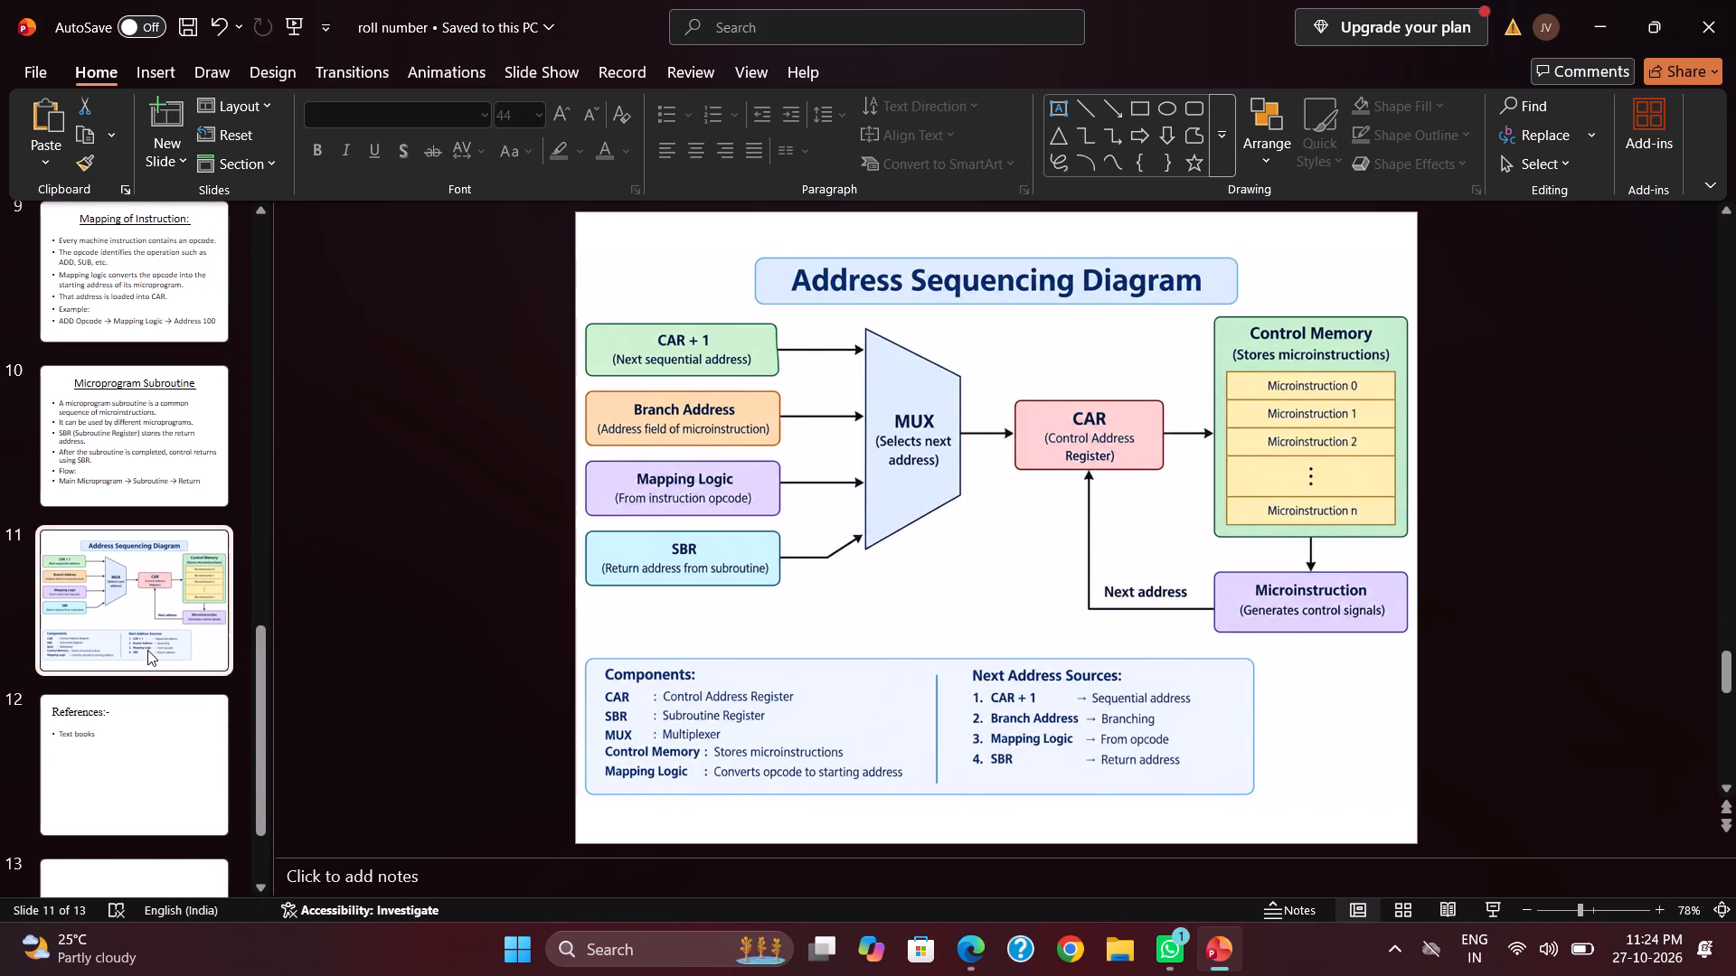
pyautogui.click(111, 729)
pyautogui.press('Up')
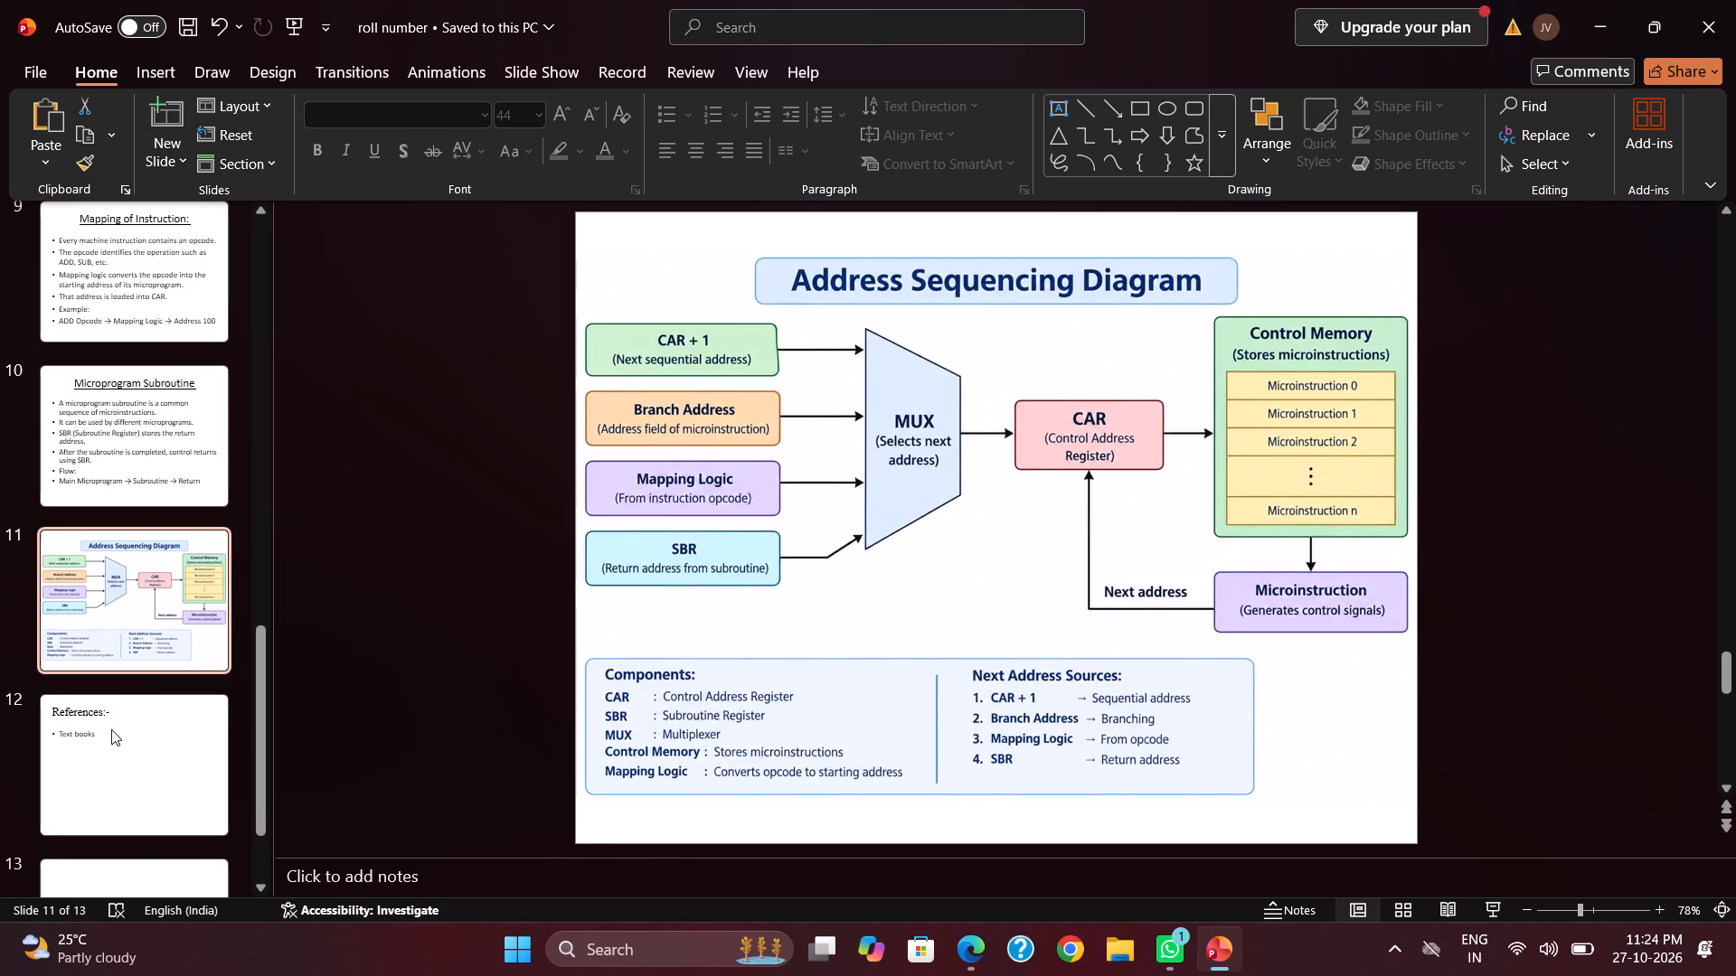
pyautogui.press('Up')
pyautogui.press('Up')
pyautogui.press('Up')
pyautogui.press('Up')
pyautogui.press('Up')
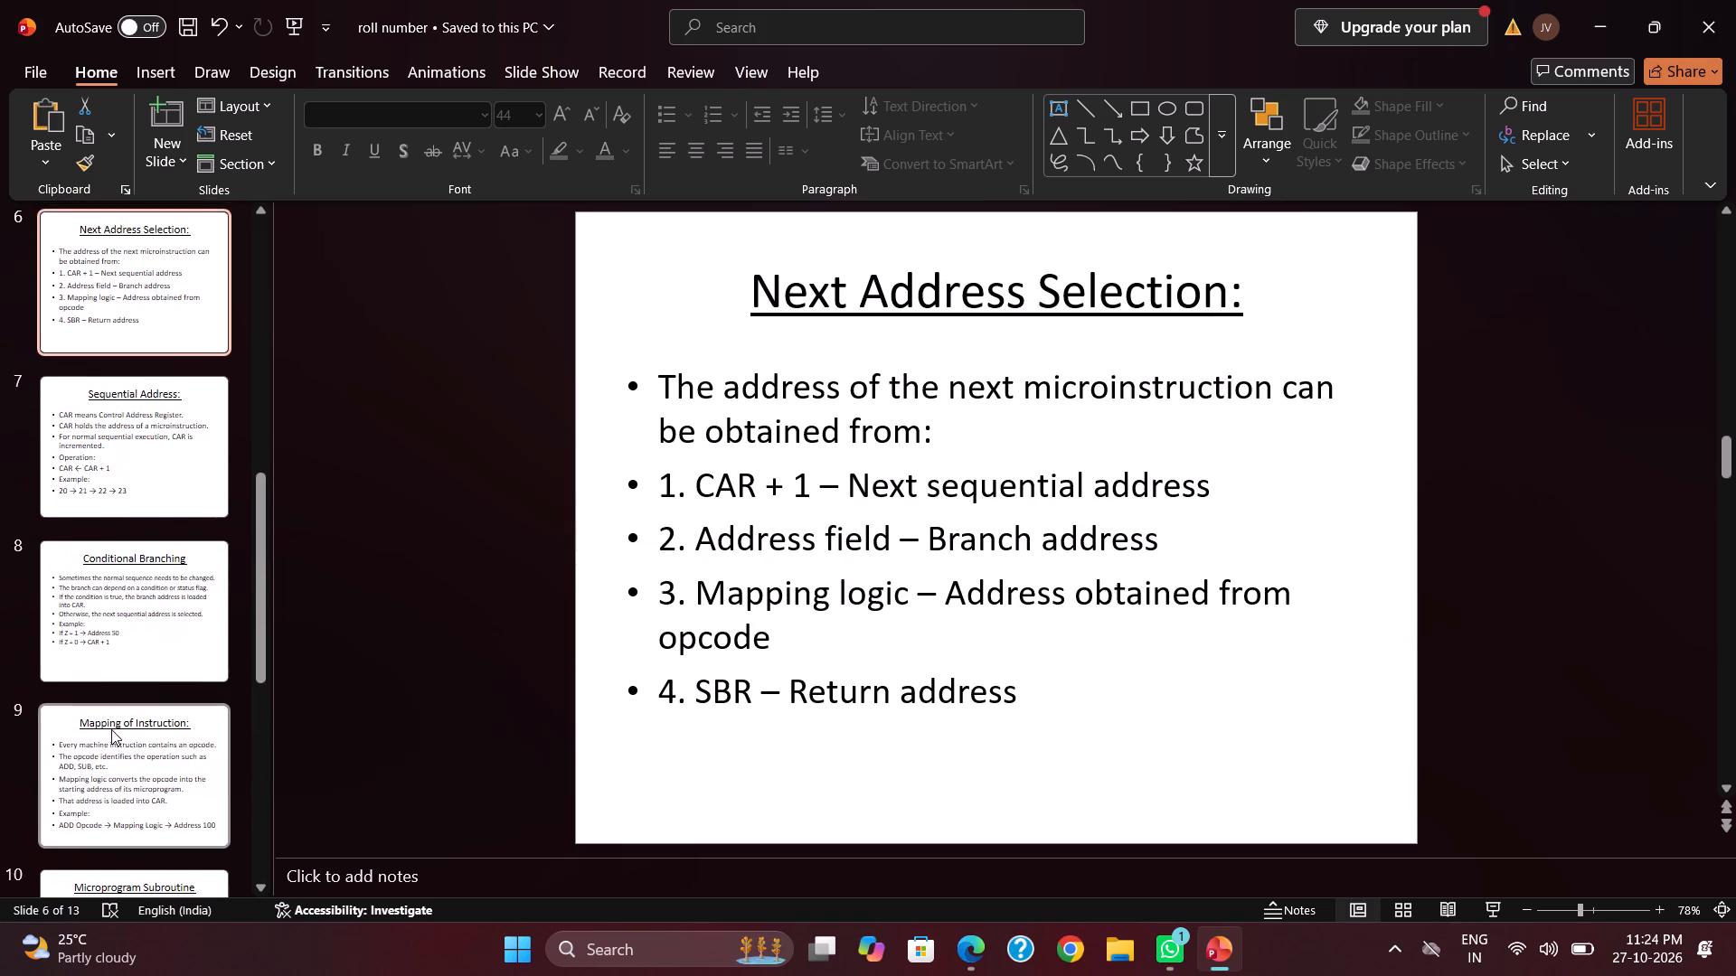
pyautogui.press('Up')
pyautogui.press('Up')
pyautogui.press('Up')
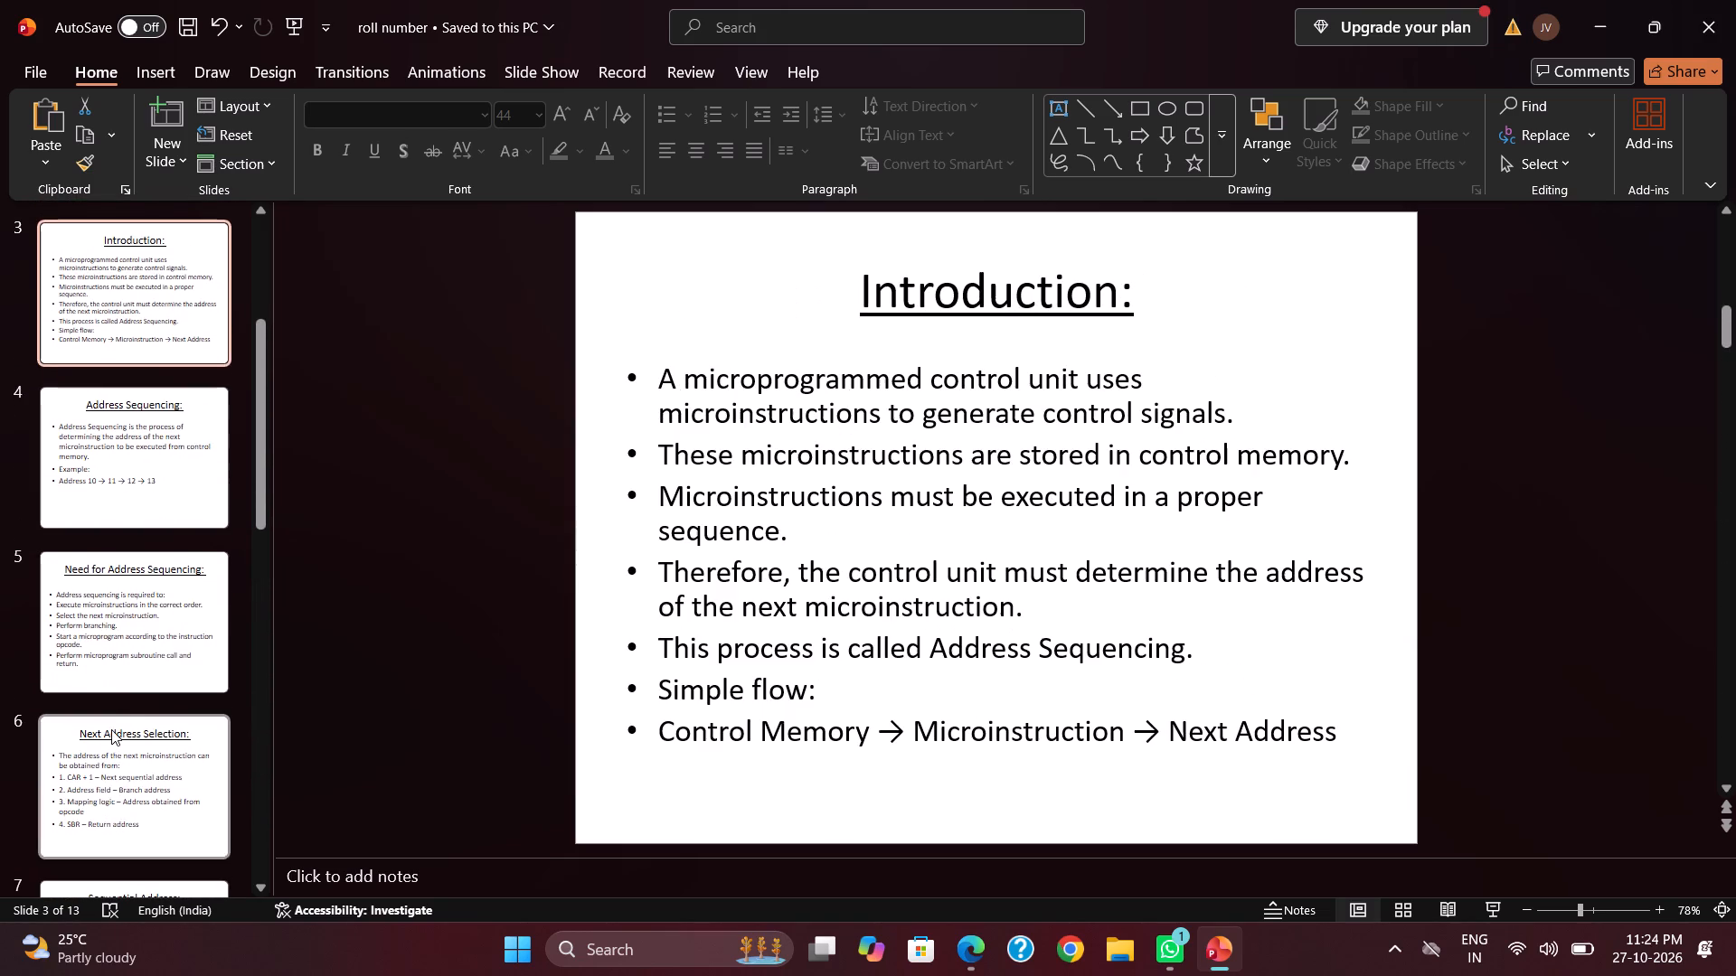
# Review the slides from the Kaveri University title slide through Microprogram Subroutine, checking their titles and content.
pyautogui.press('Up')
pyautogui.press('Up')
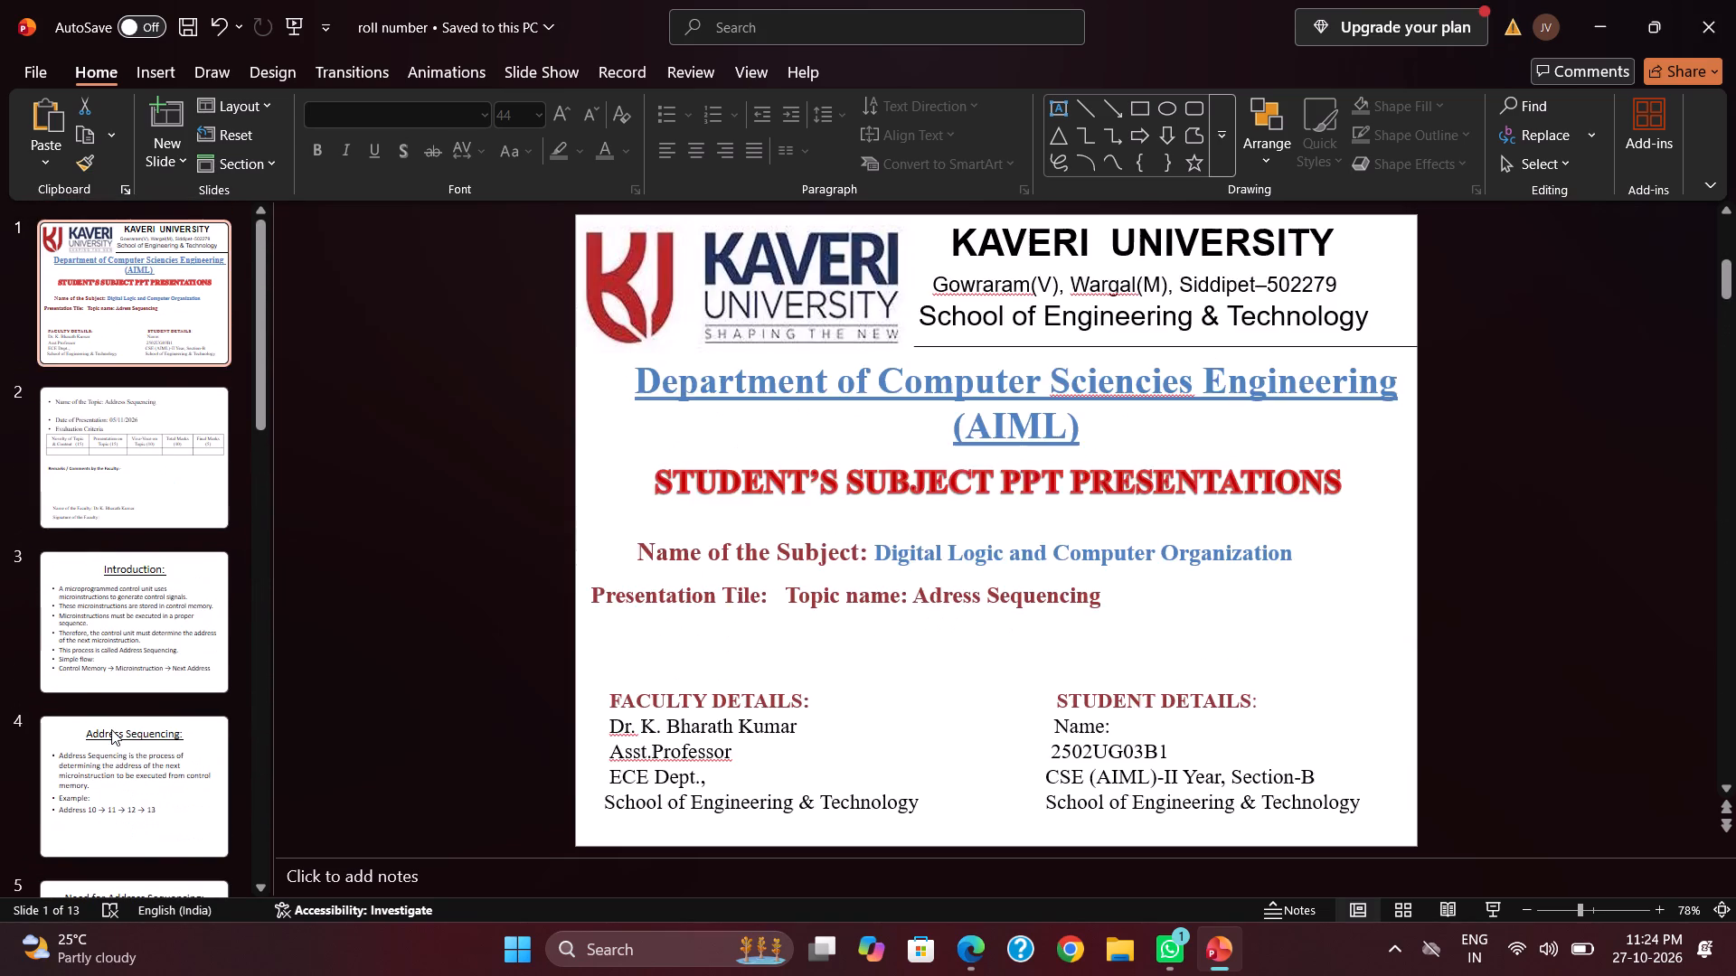
pyautogui.press('Down')
pyautogui.press('Down')
pyautogui.press('Down')
pyautogui.press('Down')
pyautogui.press('Down')
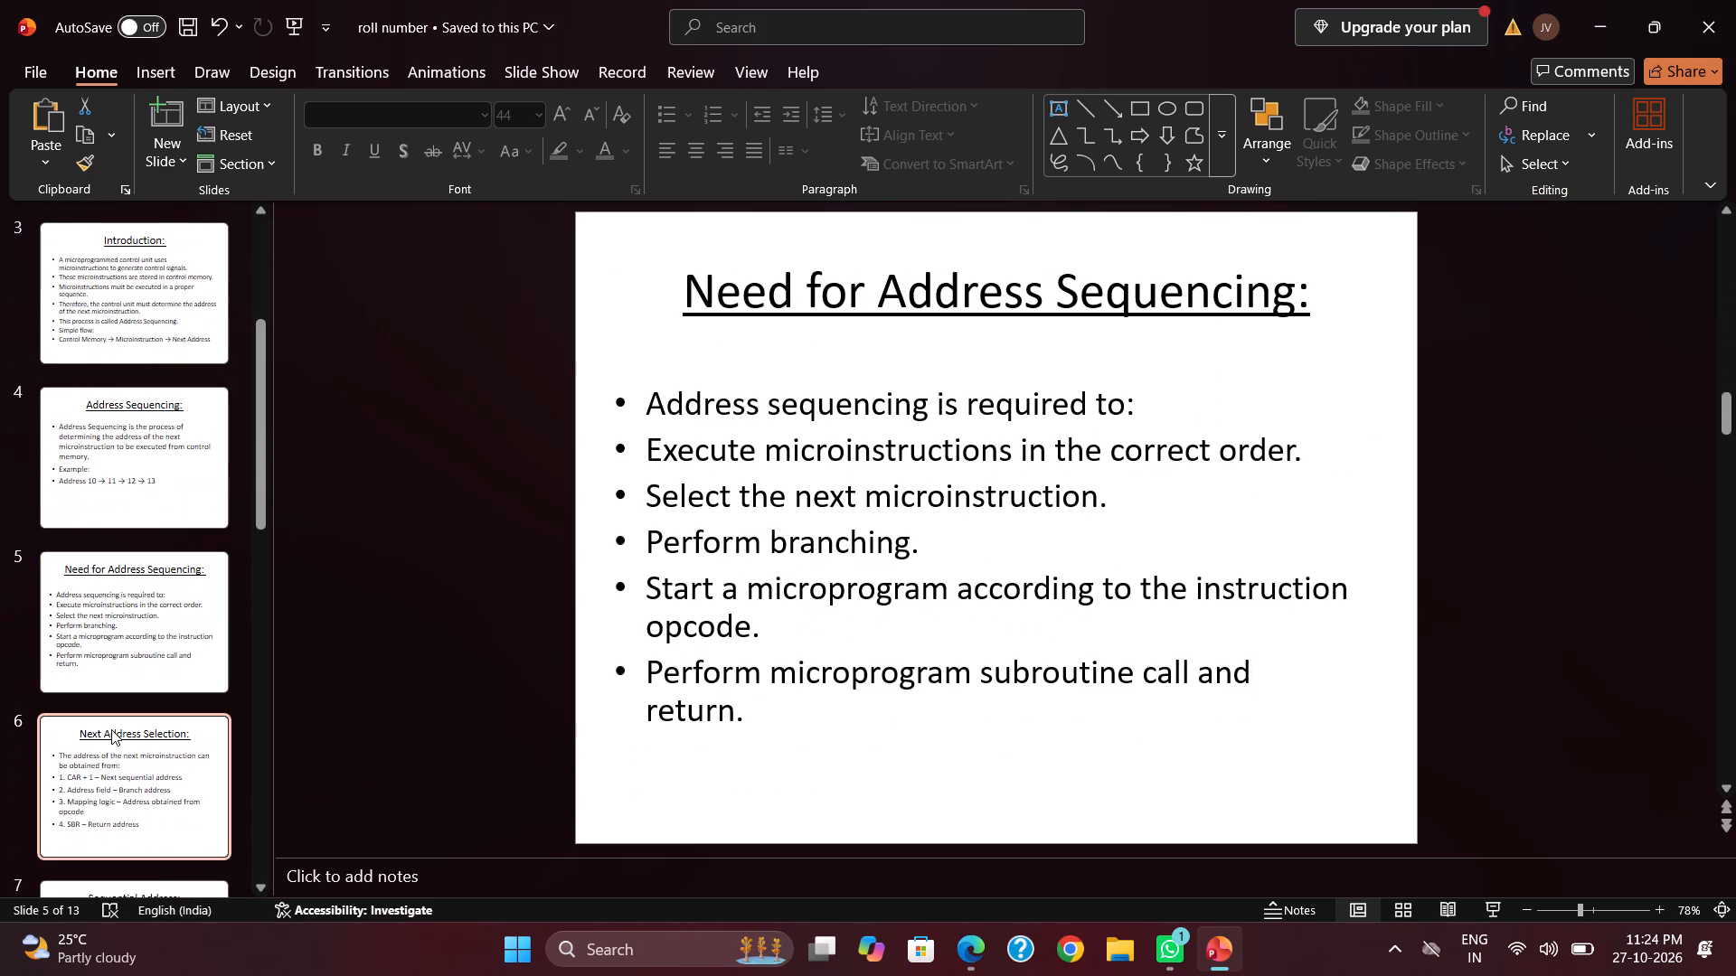
pyautogui.press('Down')
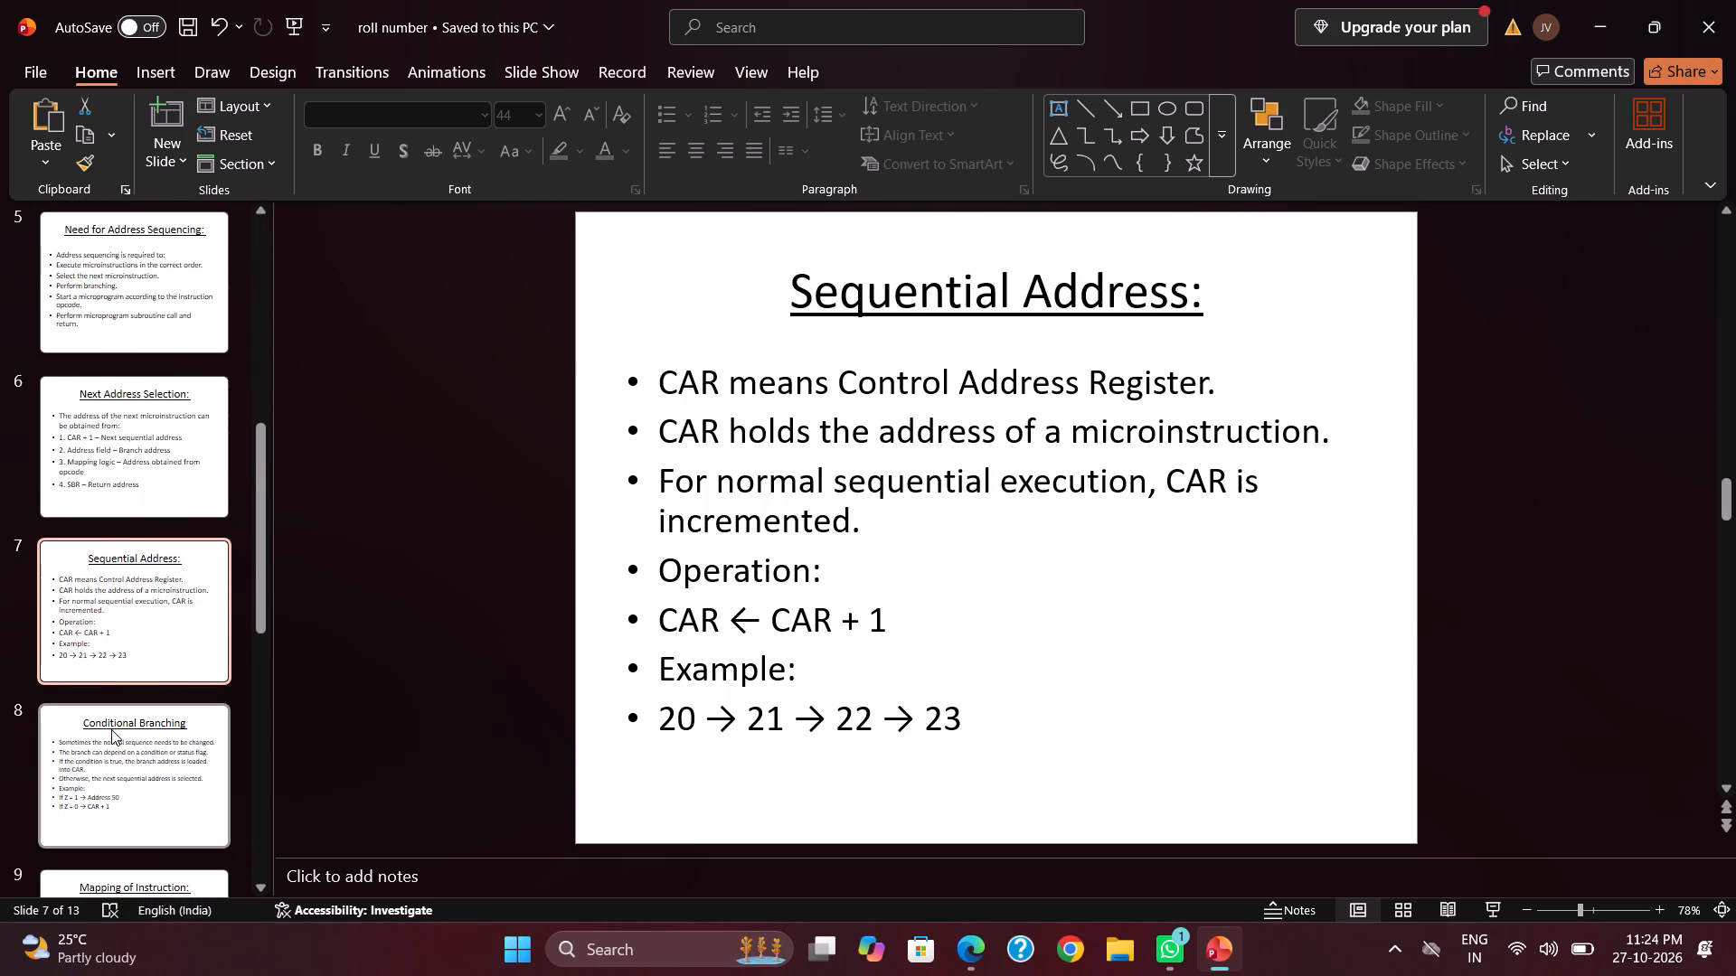
pyautogui.press('Up')
pyautogui.press('Up')
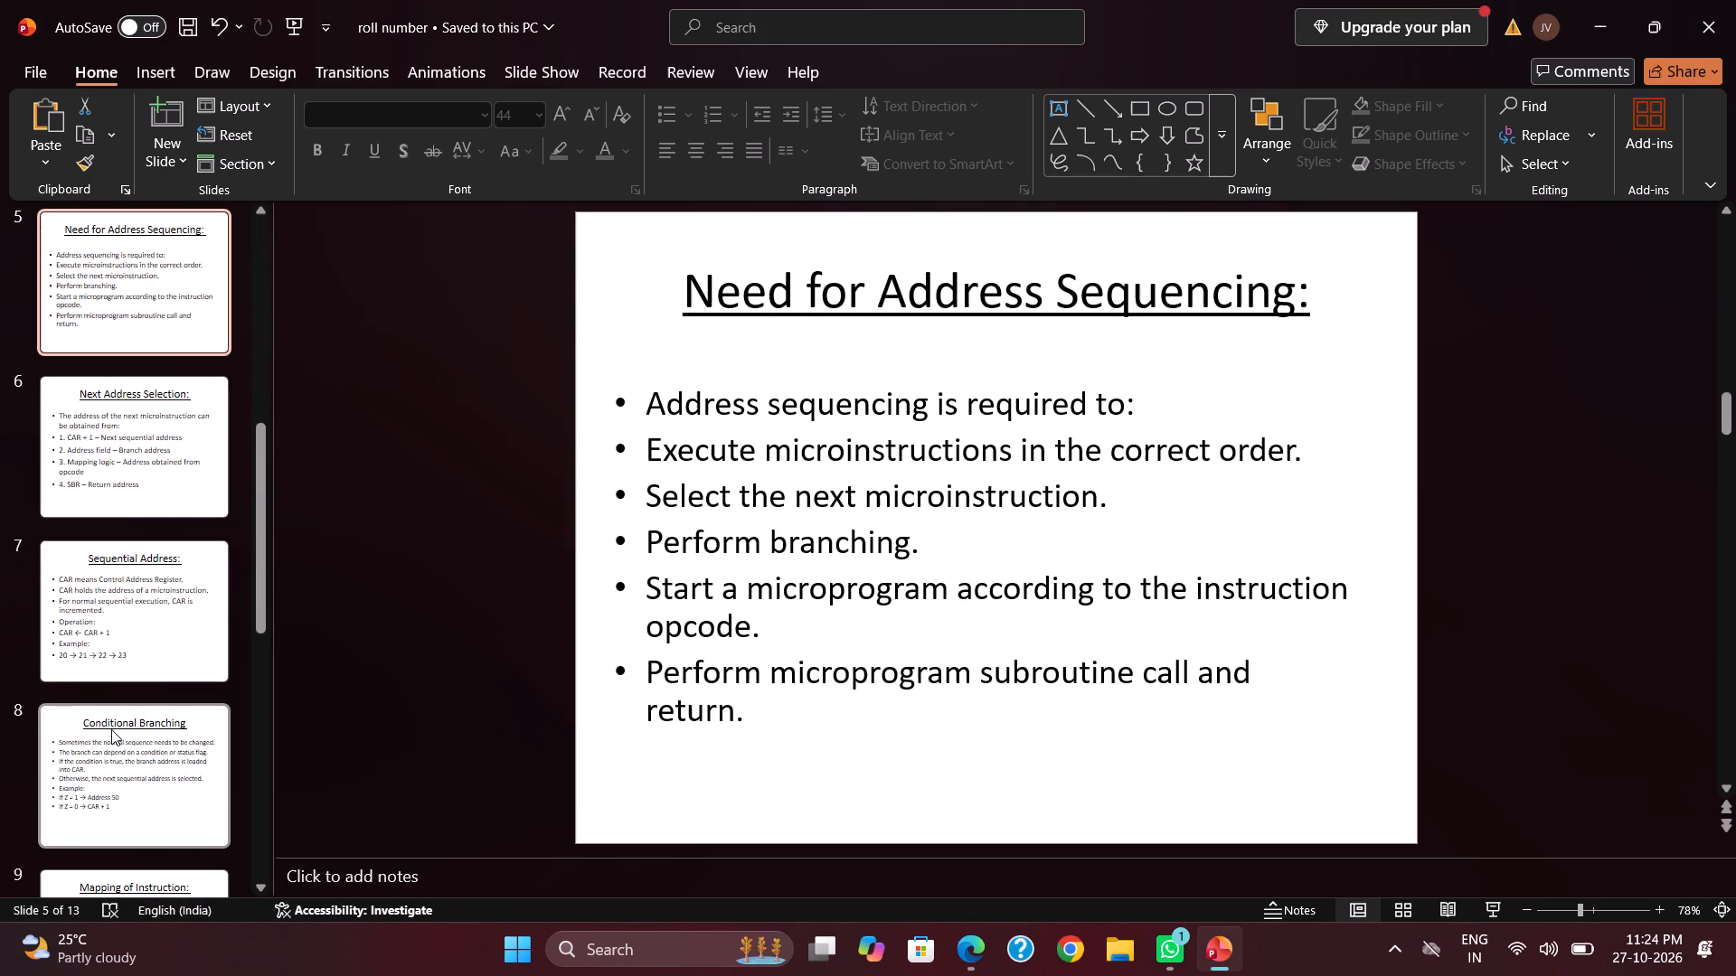
pyautogui.press('Up')
pyautogui.press('Up')
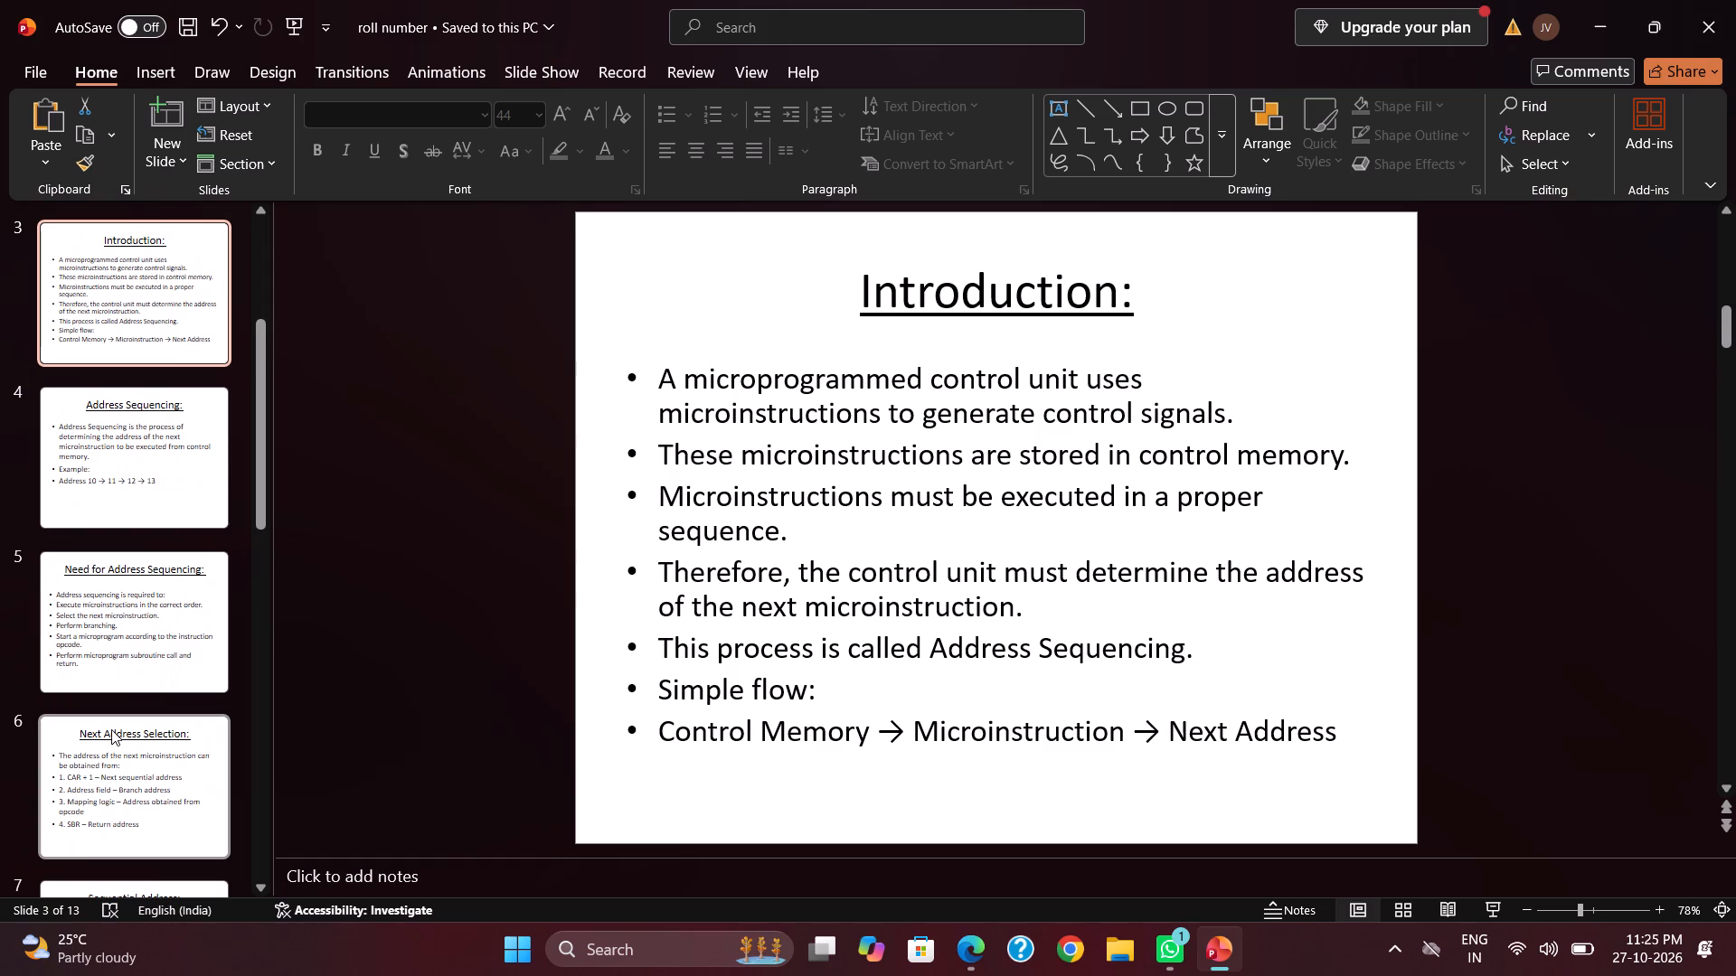
pyautogui.press('Down')
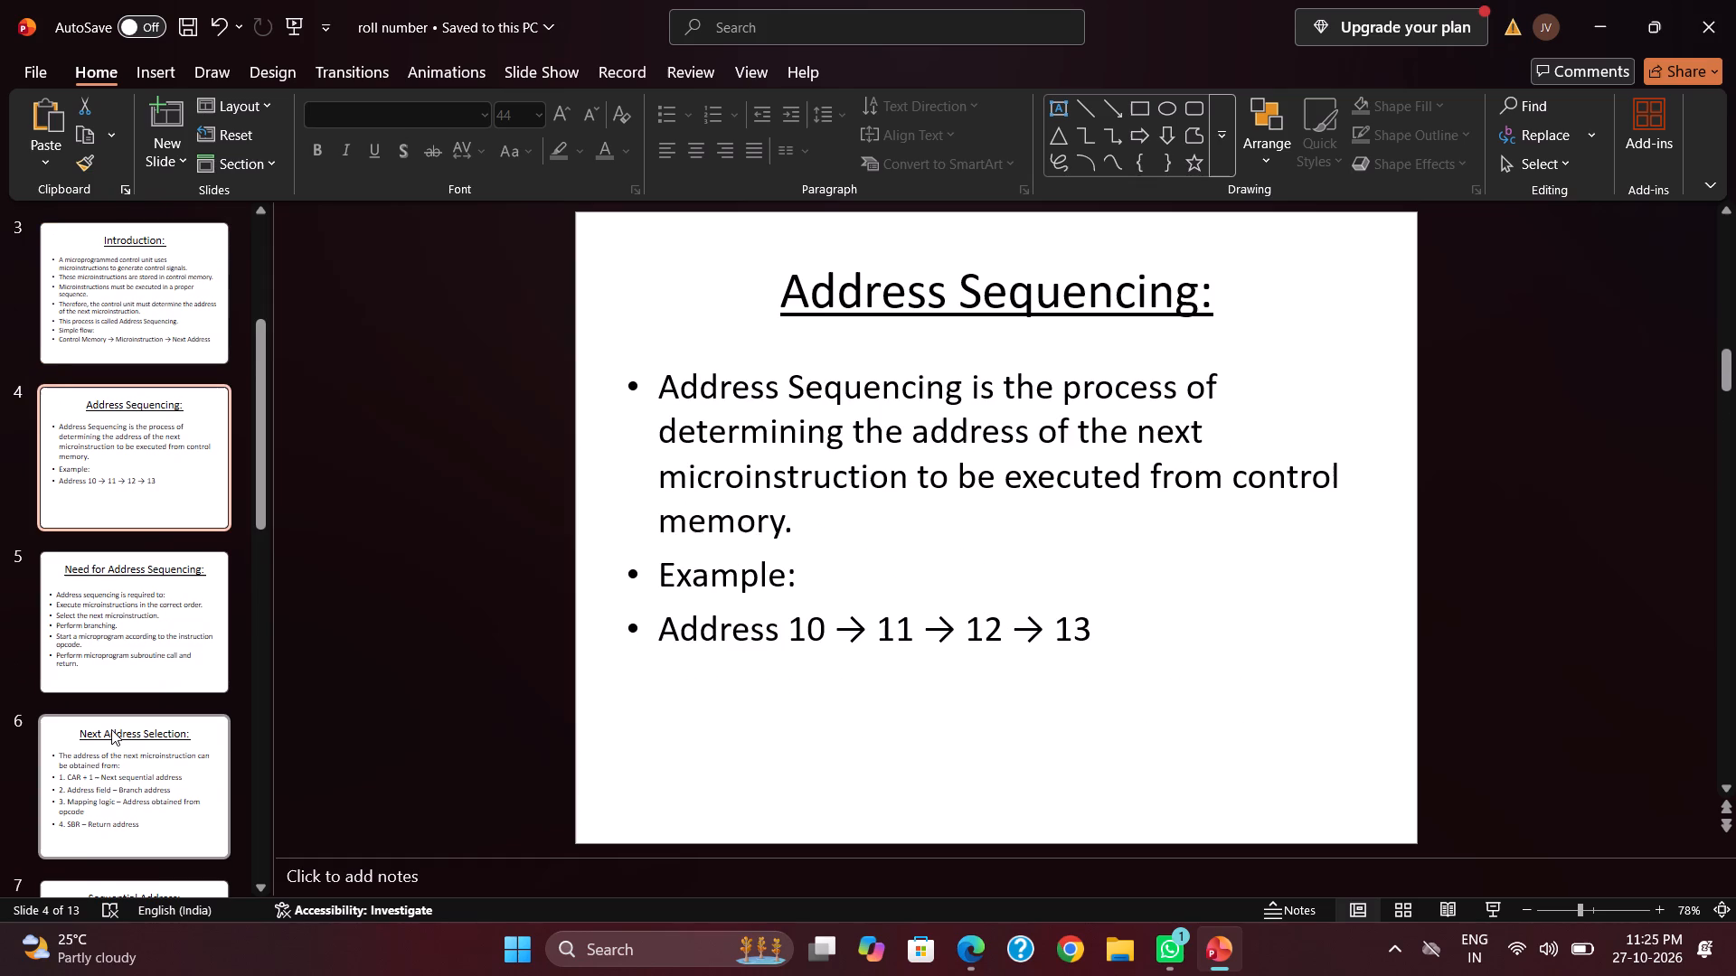
pyautogui.press('Down')
pyautogui.press('Down')
pyautogui.press('Down')
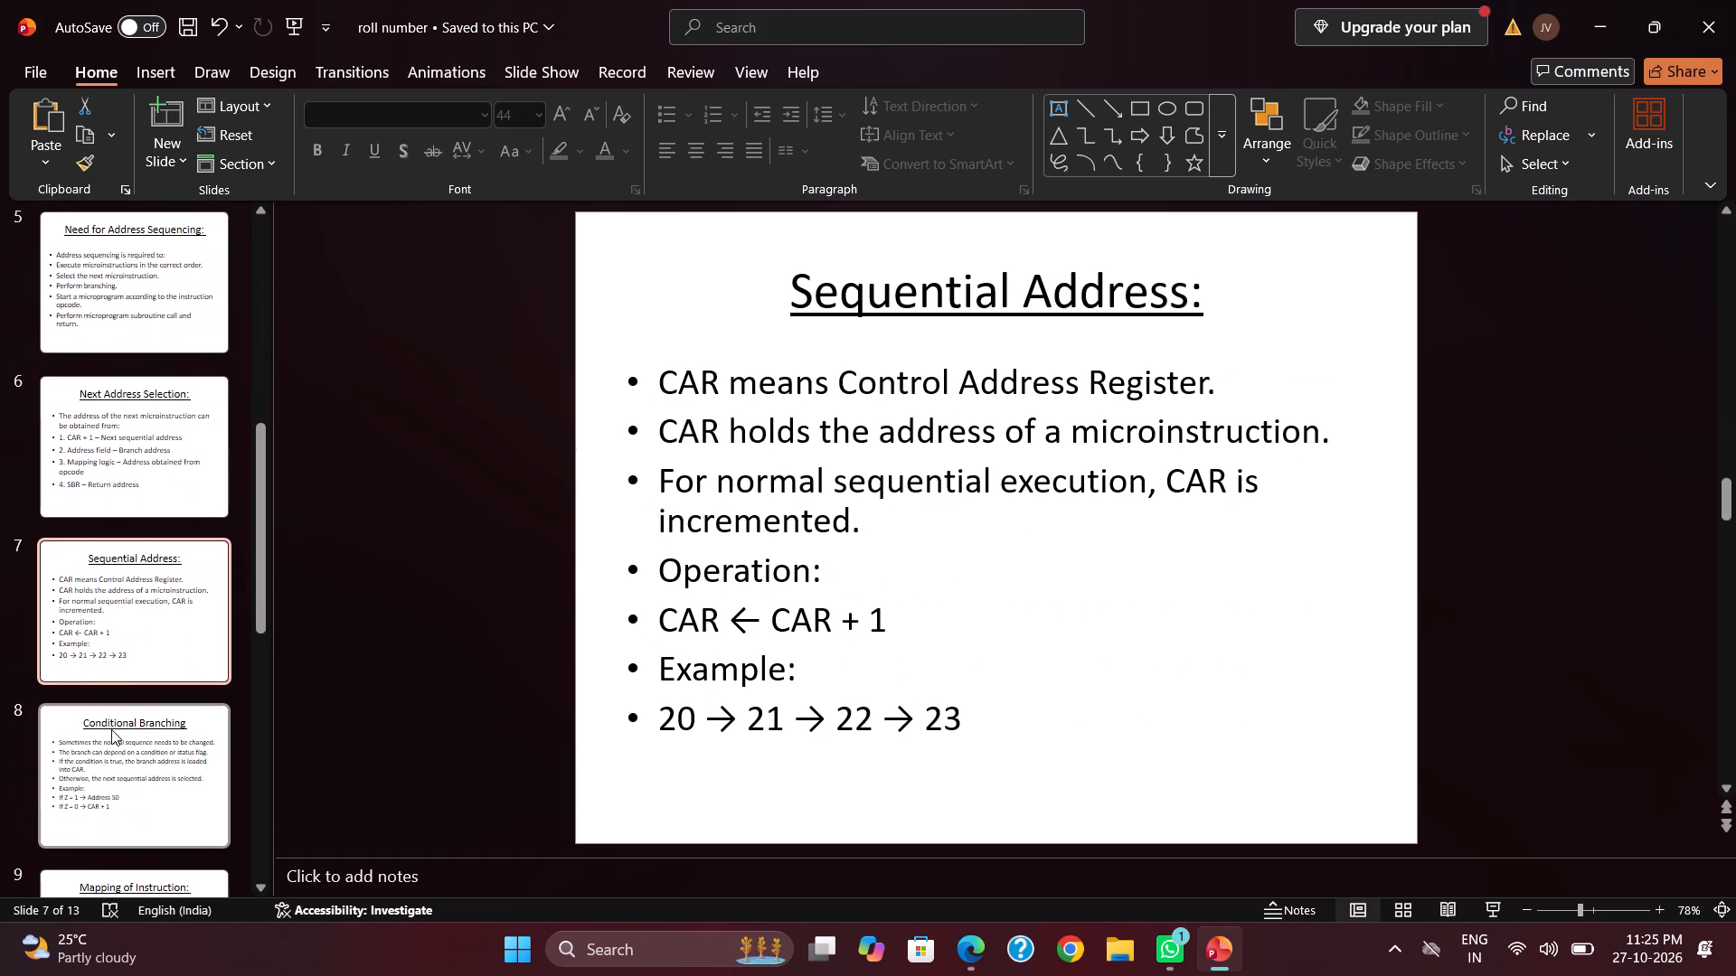
pyautogui.press('Down')
pyautogui.press('Down')
pyautogui.press('Down')
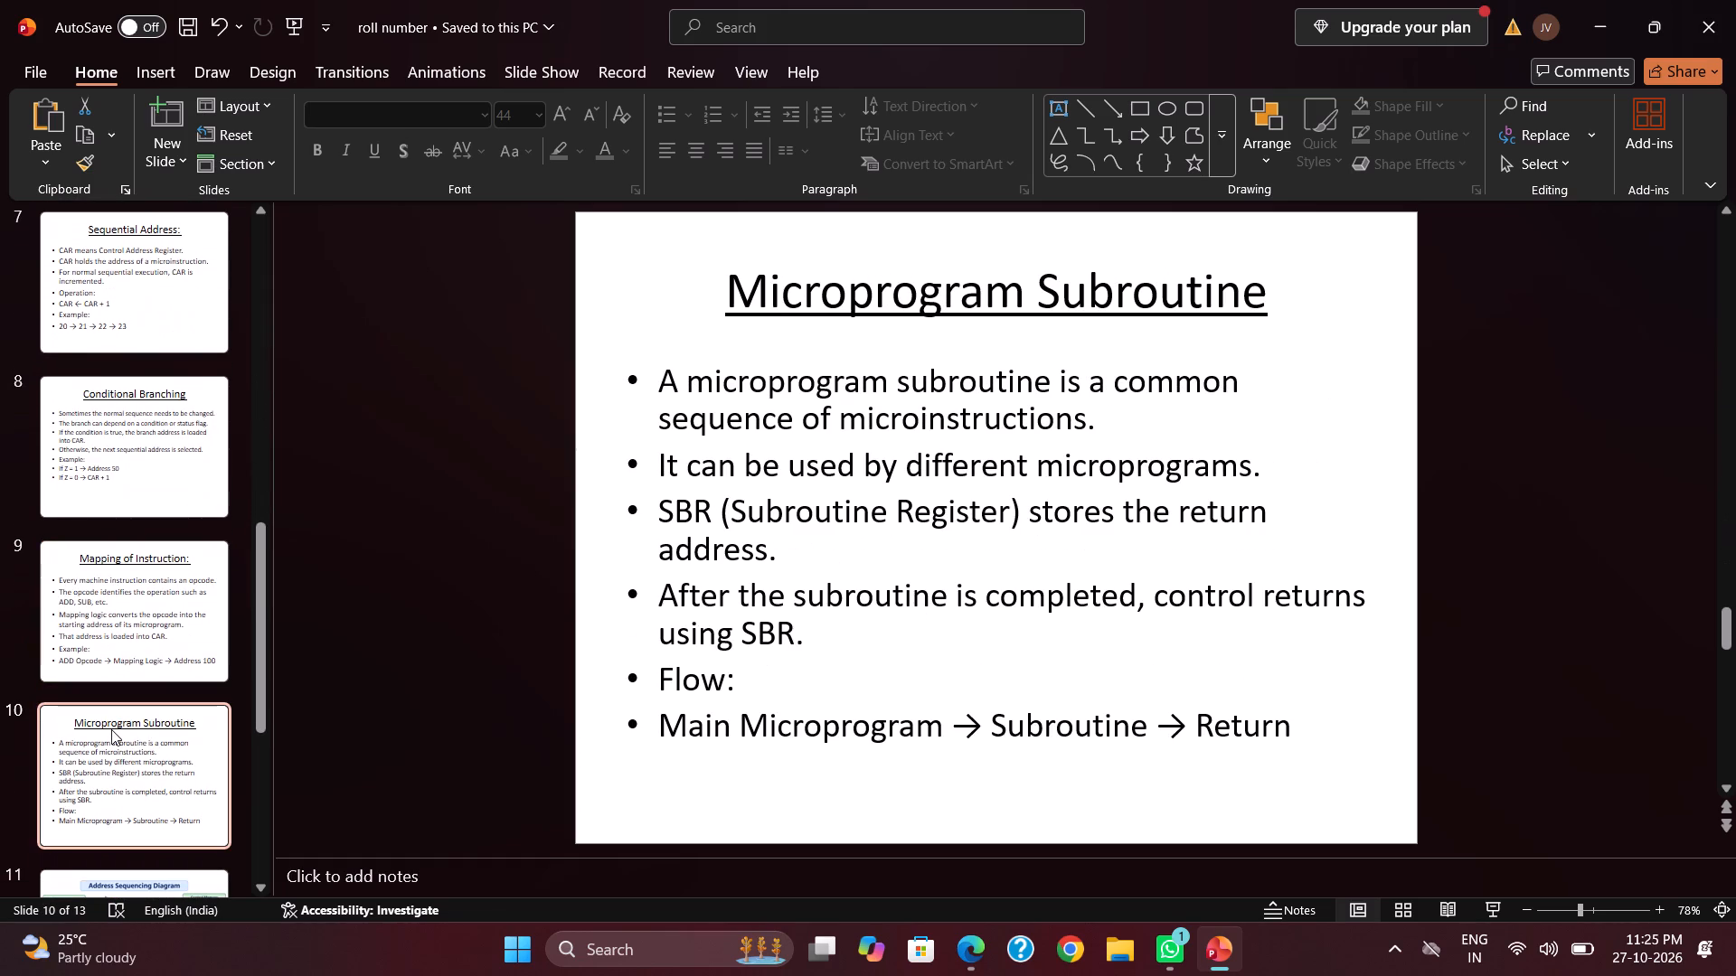
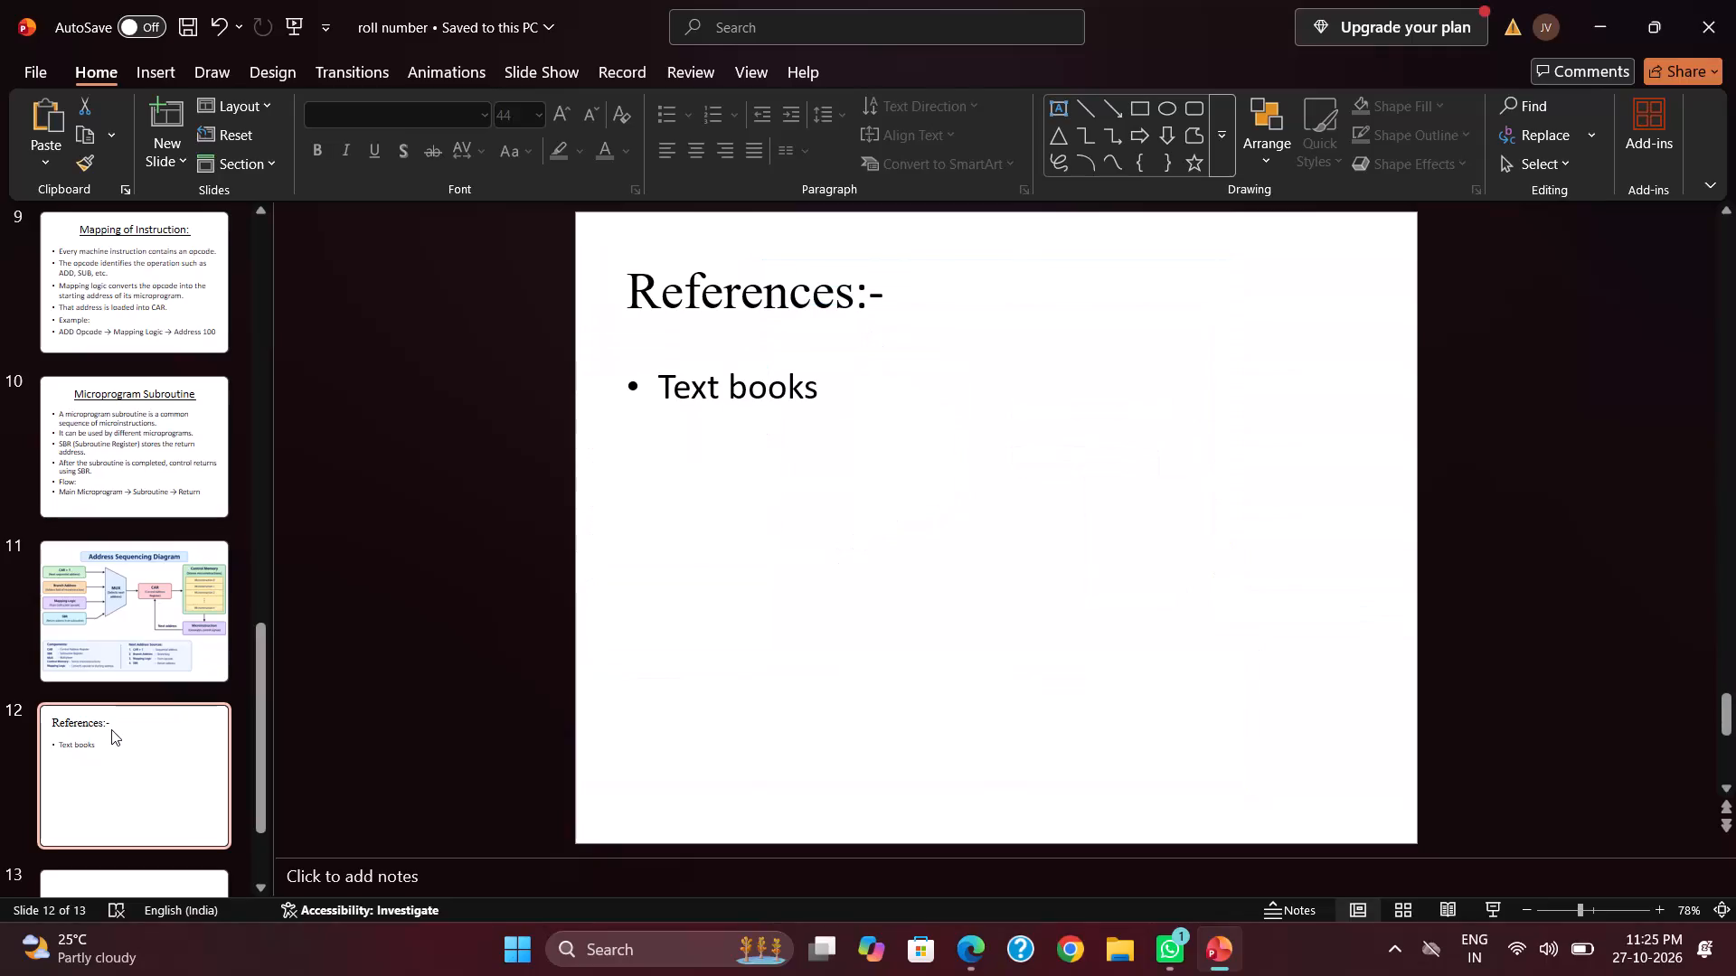
# Delete the bullet text "Text books" from the body of the References slide.
pyautogui.press('Down')
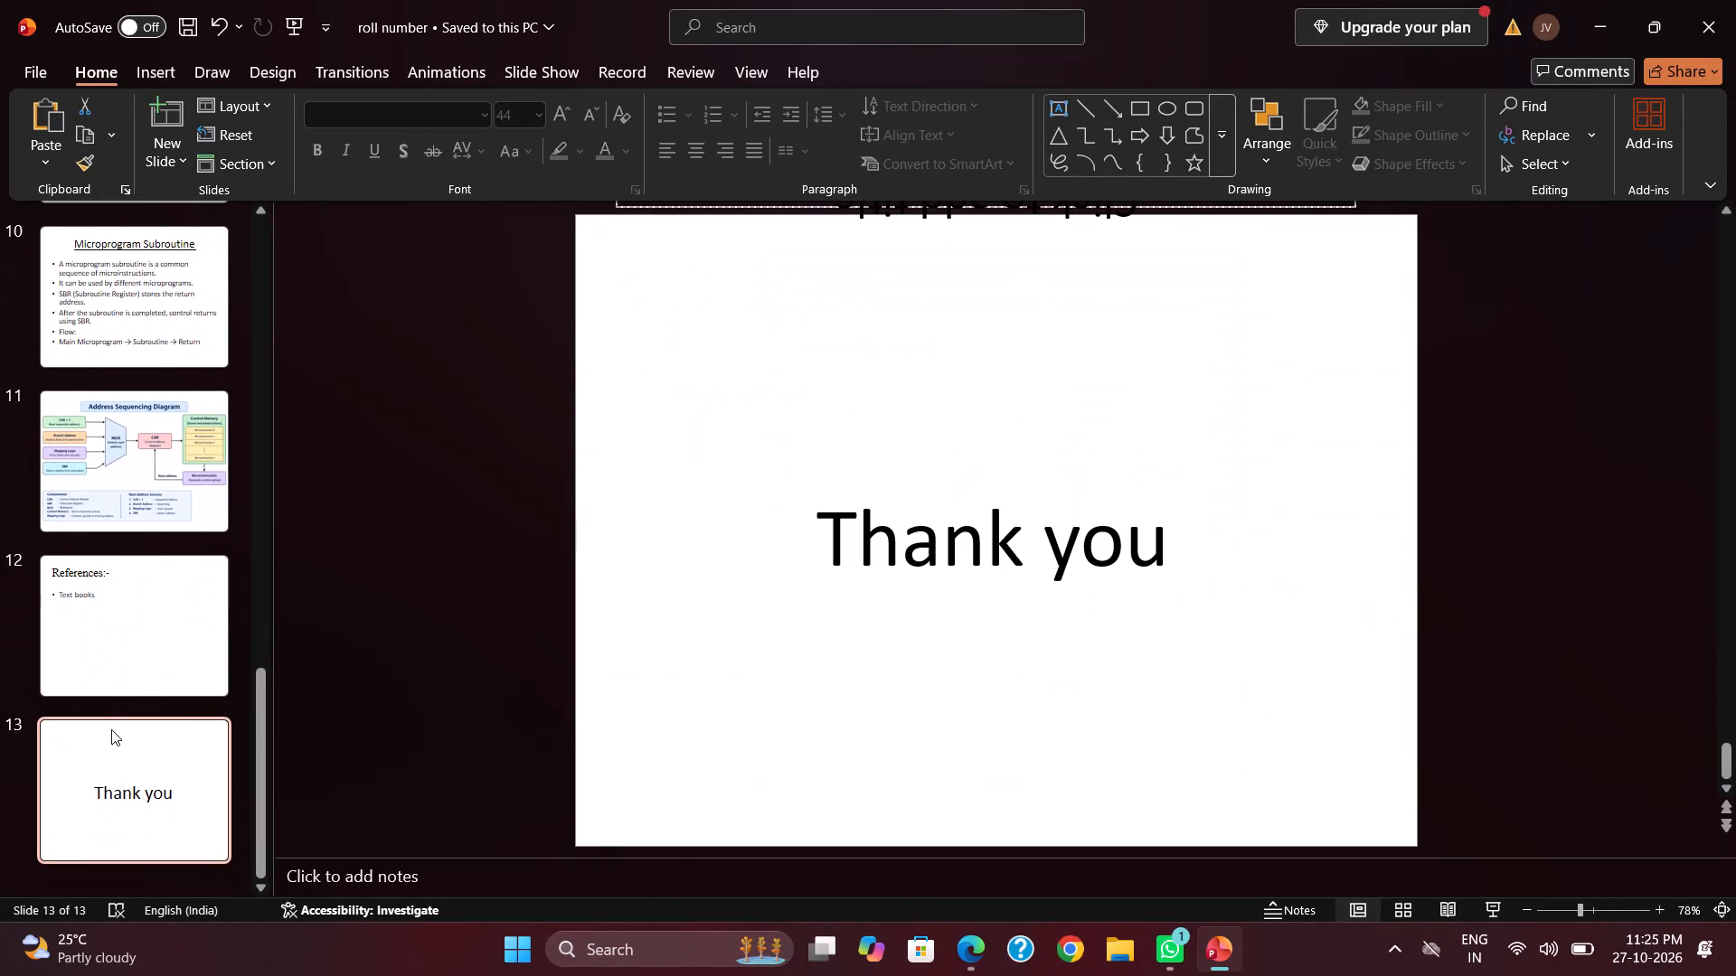
pyautogui.press('Up')
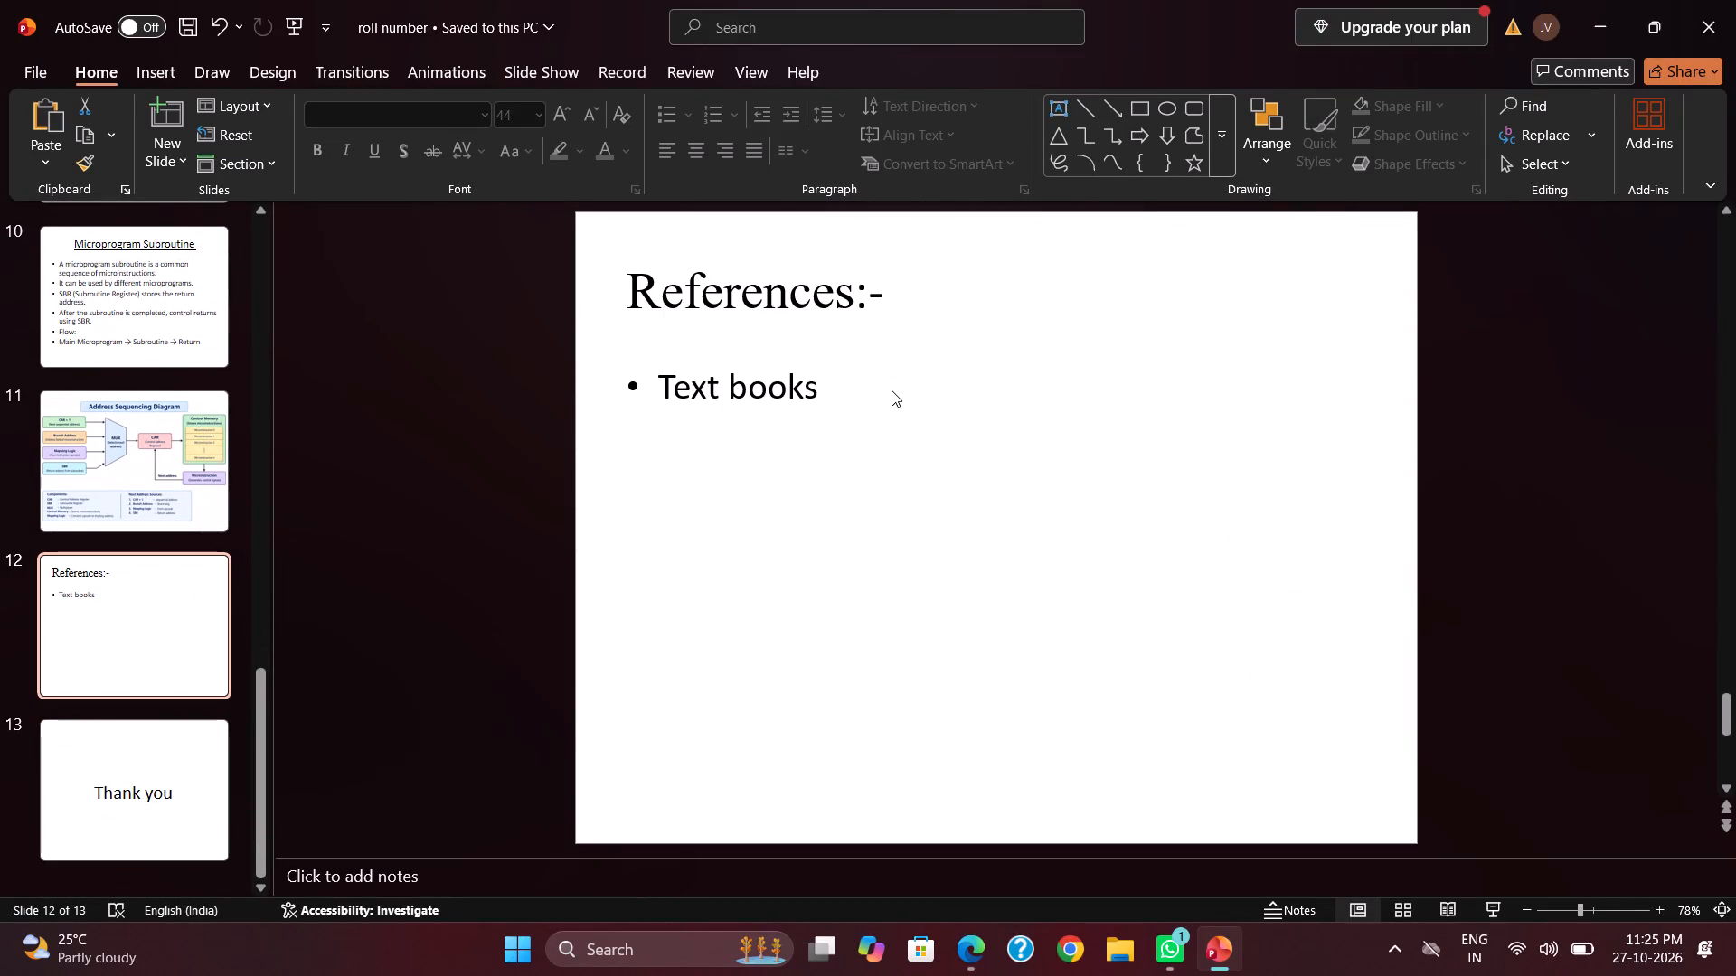
pyautogui.click(825, 389)
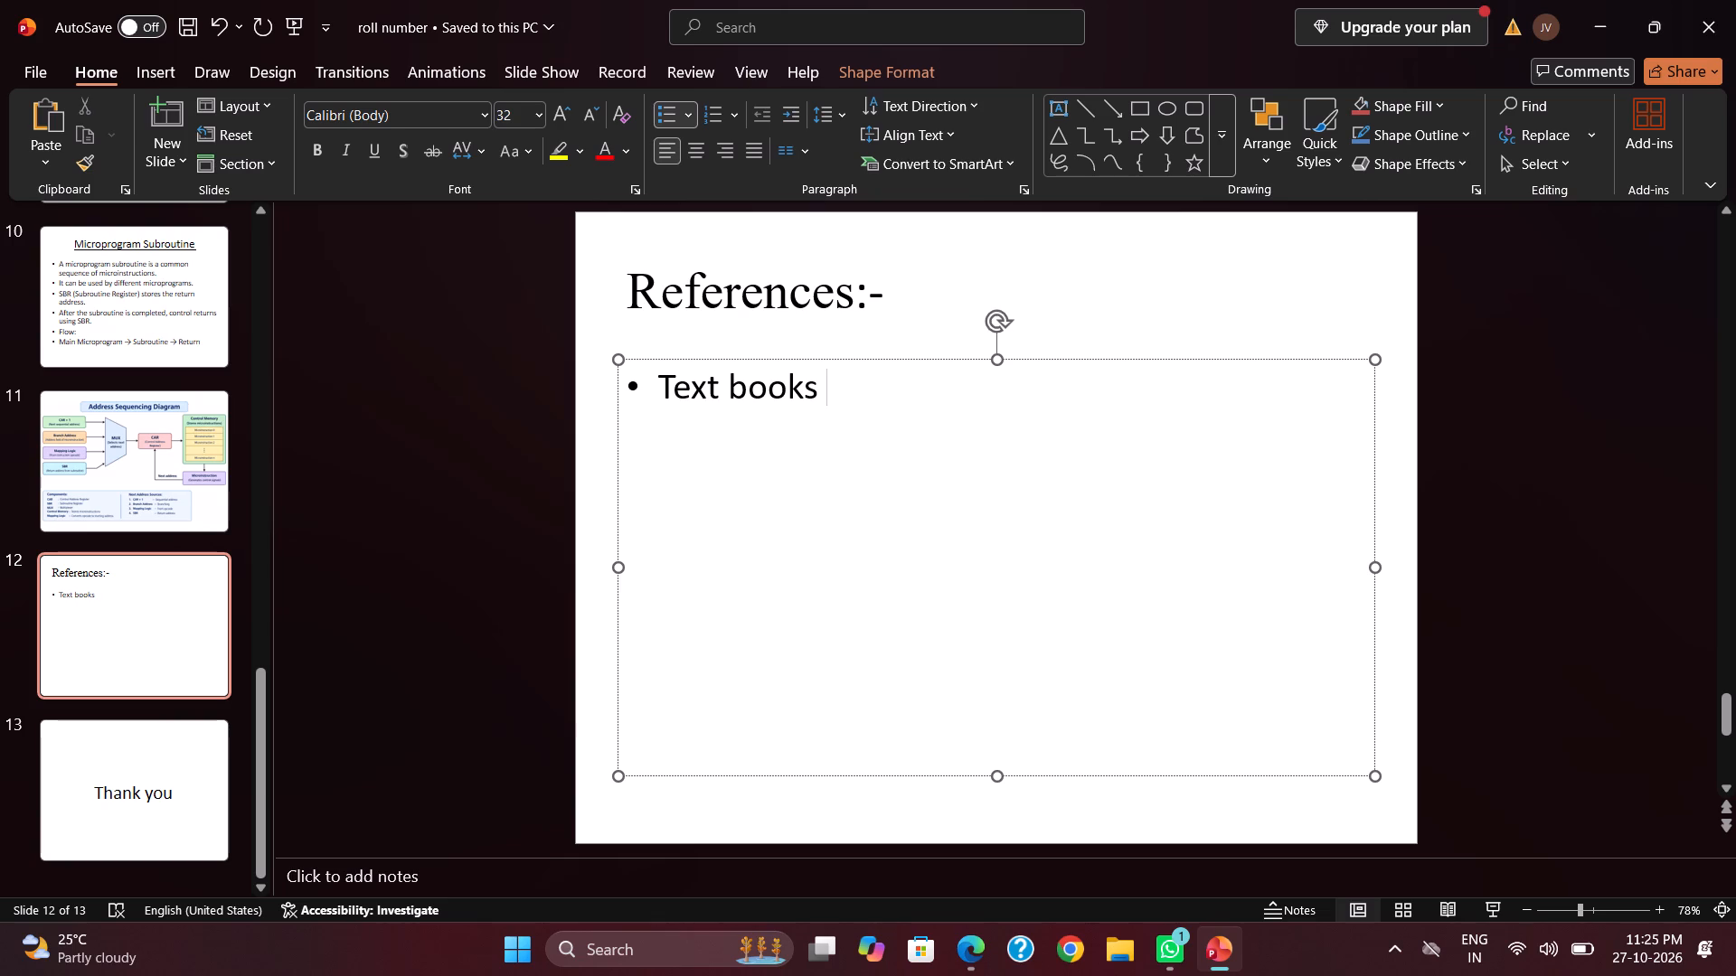
pyautogui.press('BackSpace')
pyautogui.press('BackSpace')
pyautogui.press('BackSpace')
pyautogui.press('BackSpace')
pyautogui.press('BackSpace')
pyautogui.press('BackSpace')
pyautogui.press('BackSpace')
pyautogui.press('BackSpace')
pyautogui.press('BackSpace')
pyautogui.press('BackSpace')
pyautogui.press('BackSpace')
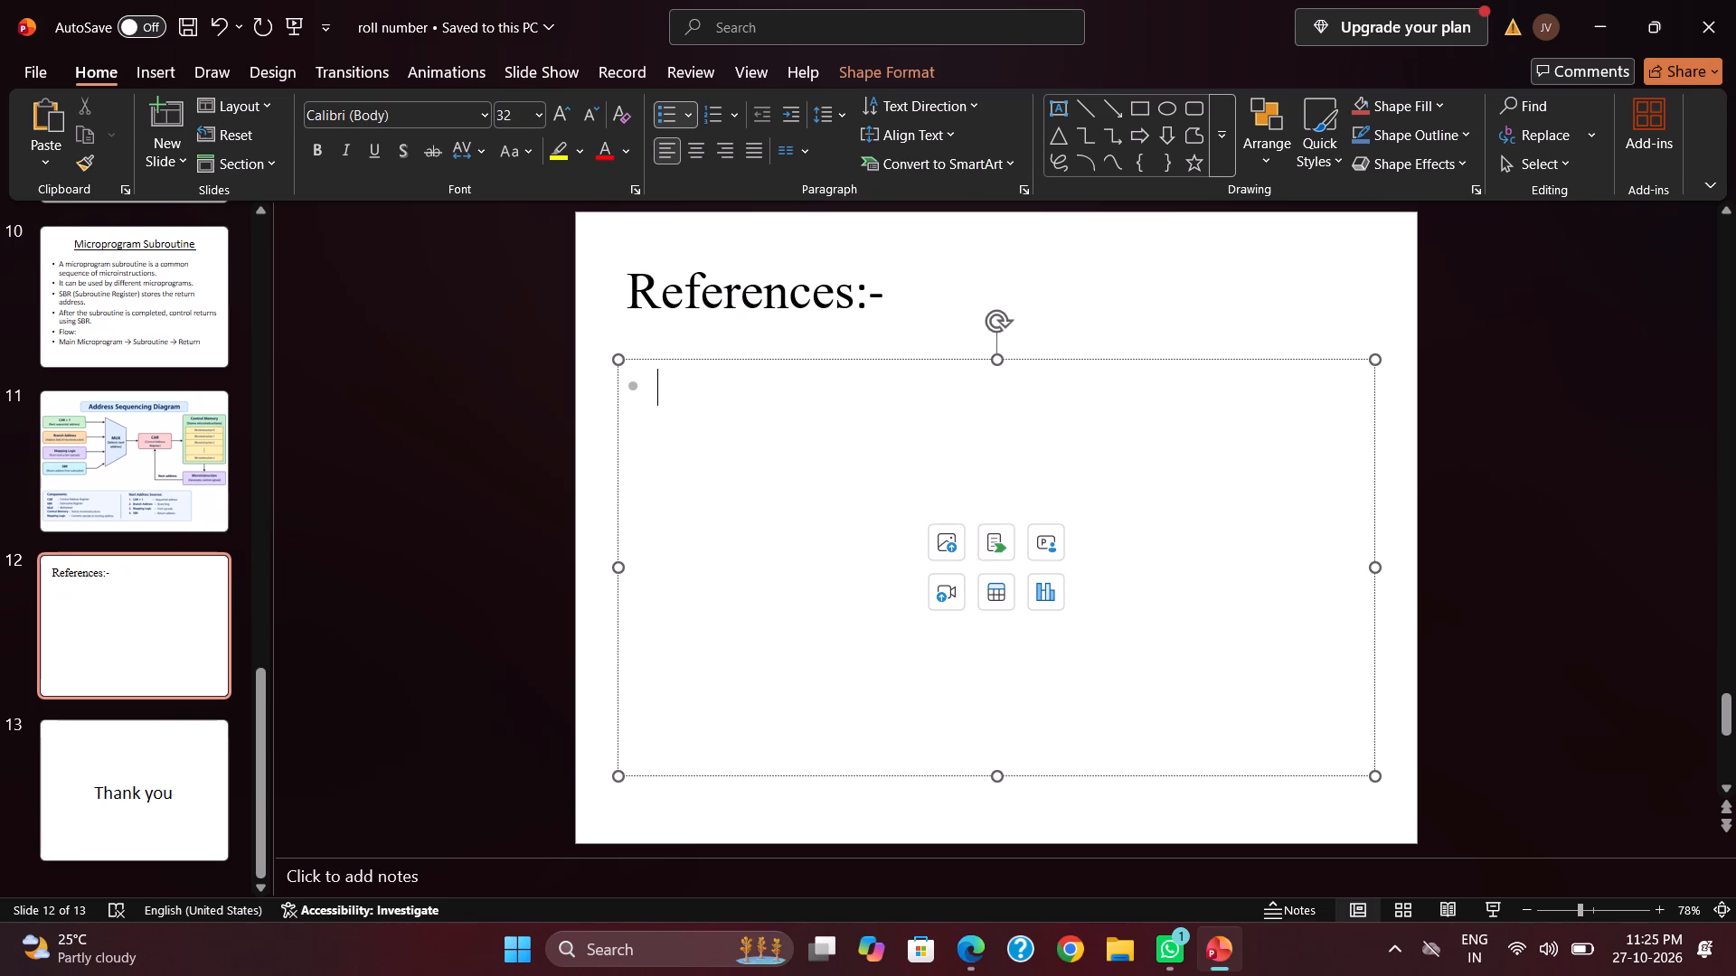
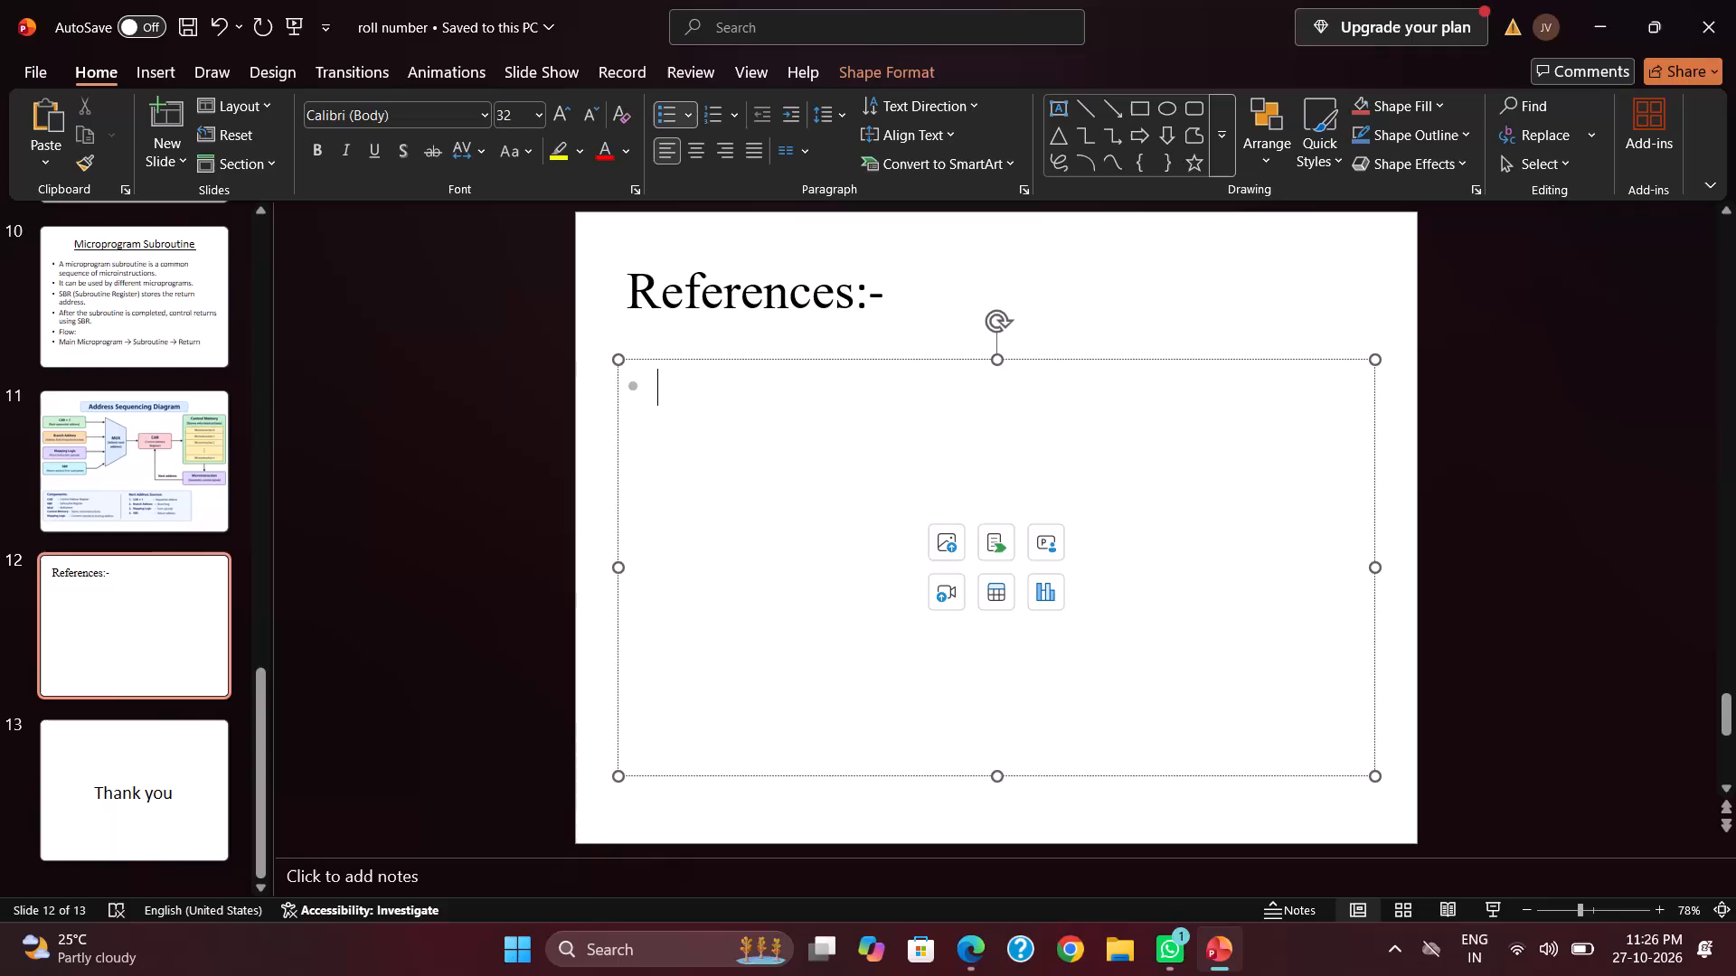
# Enter the student's initial and name after "Name:" under Student Details on the title slide.
pyautogui.click(139, 479)
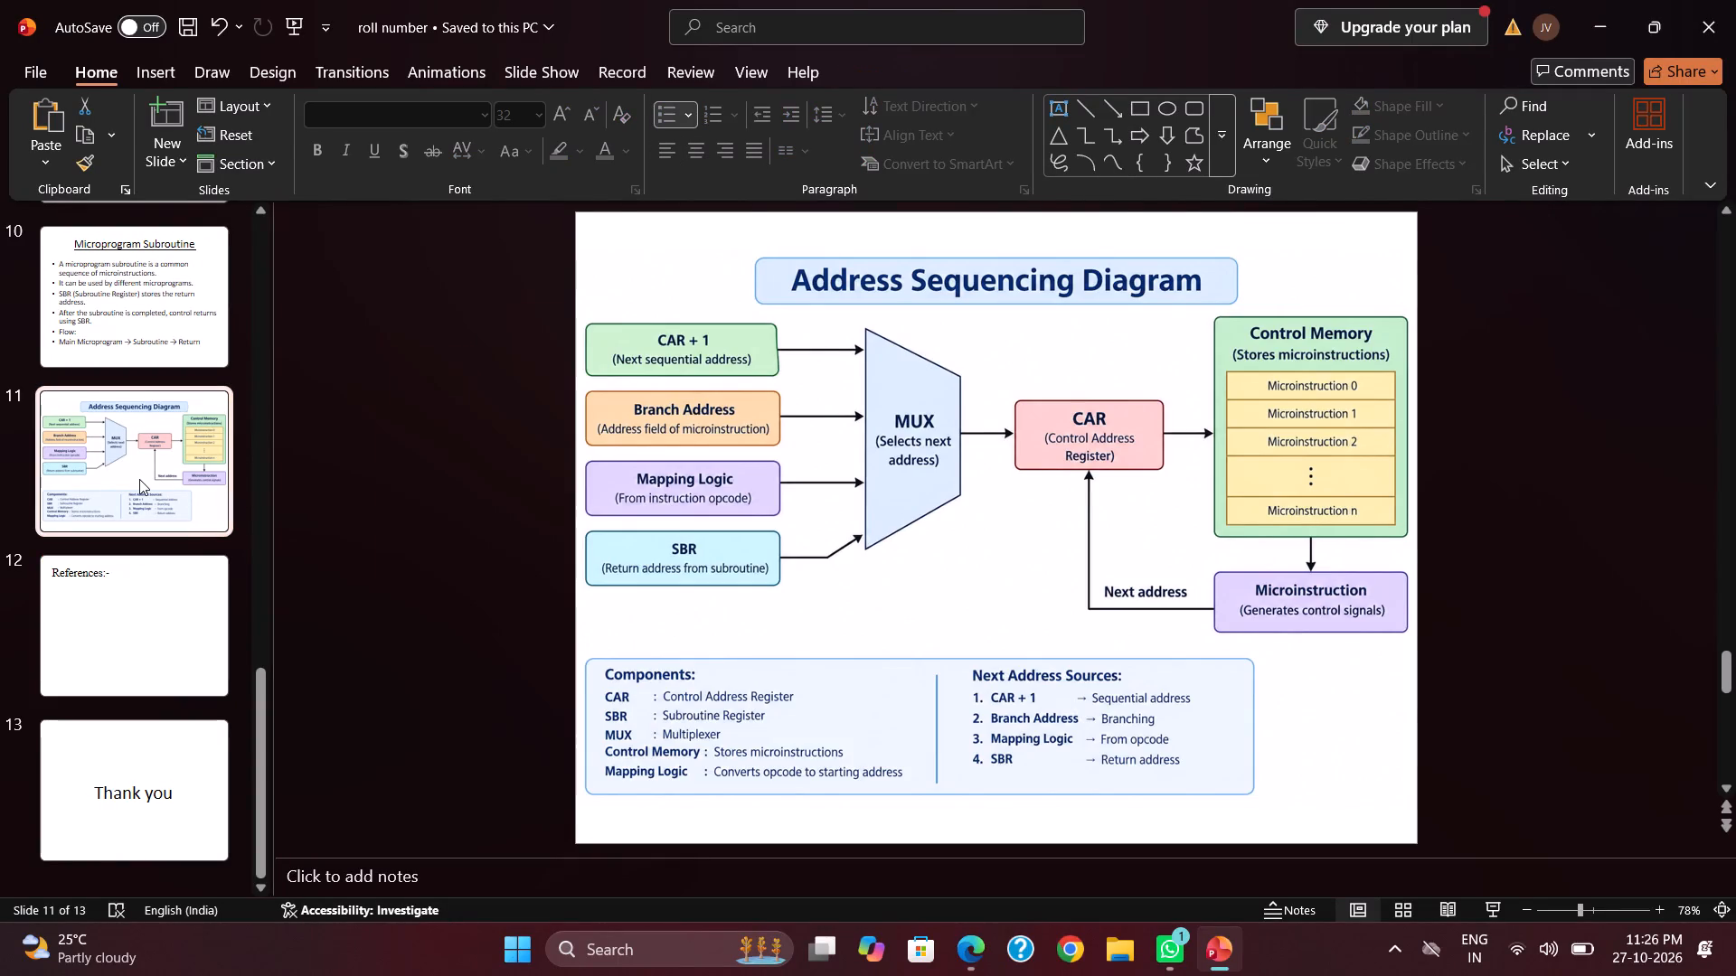
pyautogui.press('Up')
pyautogui.press('Up')
pyautogui.press('Up')
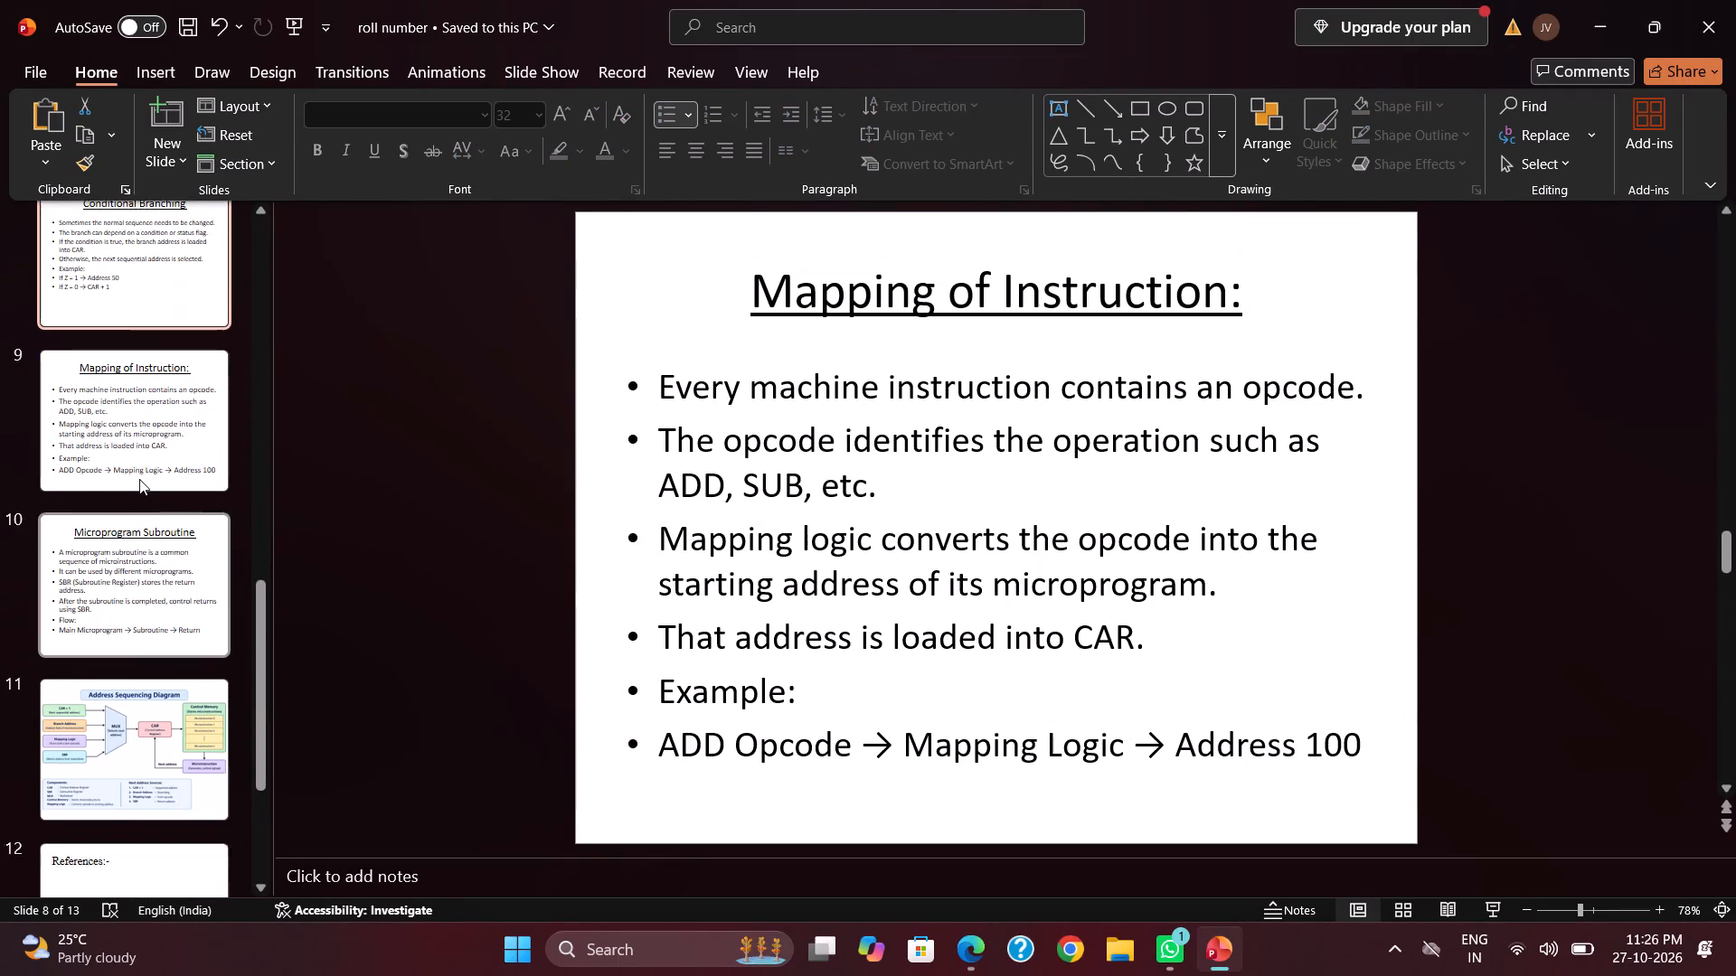
pyautogui.press('Up')
pyautogui.press('Up')
pyautogui.press('Up')
pyautogui.press('Up')
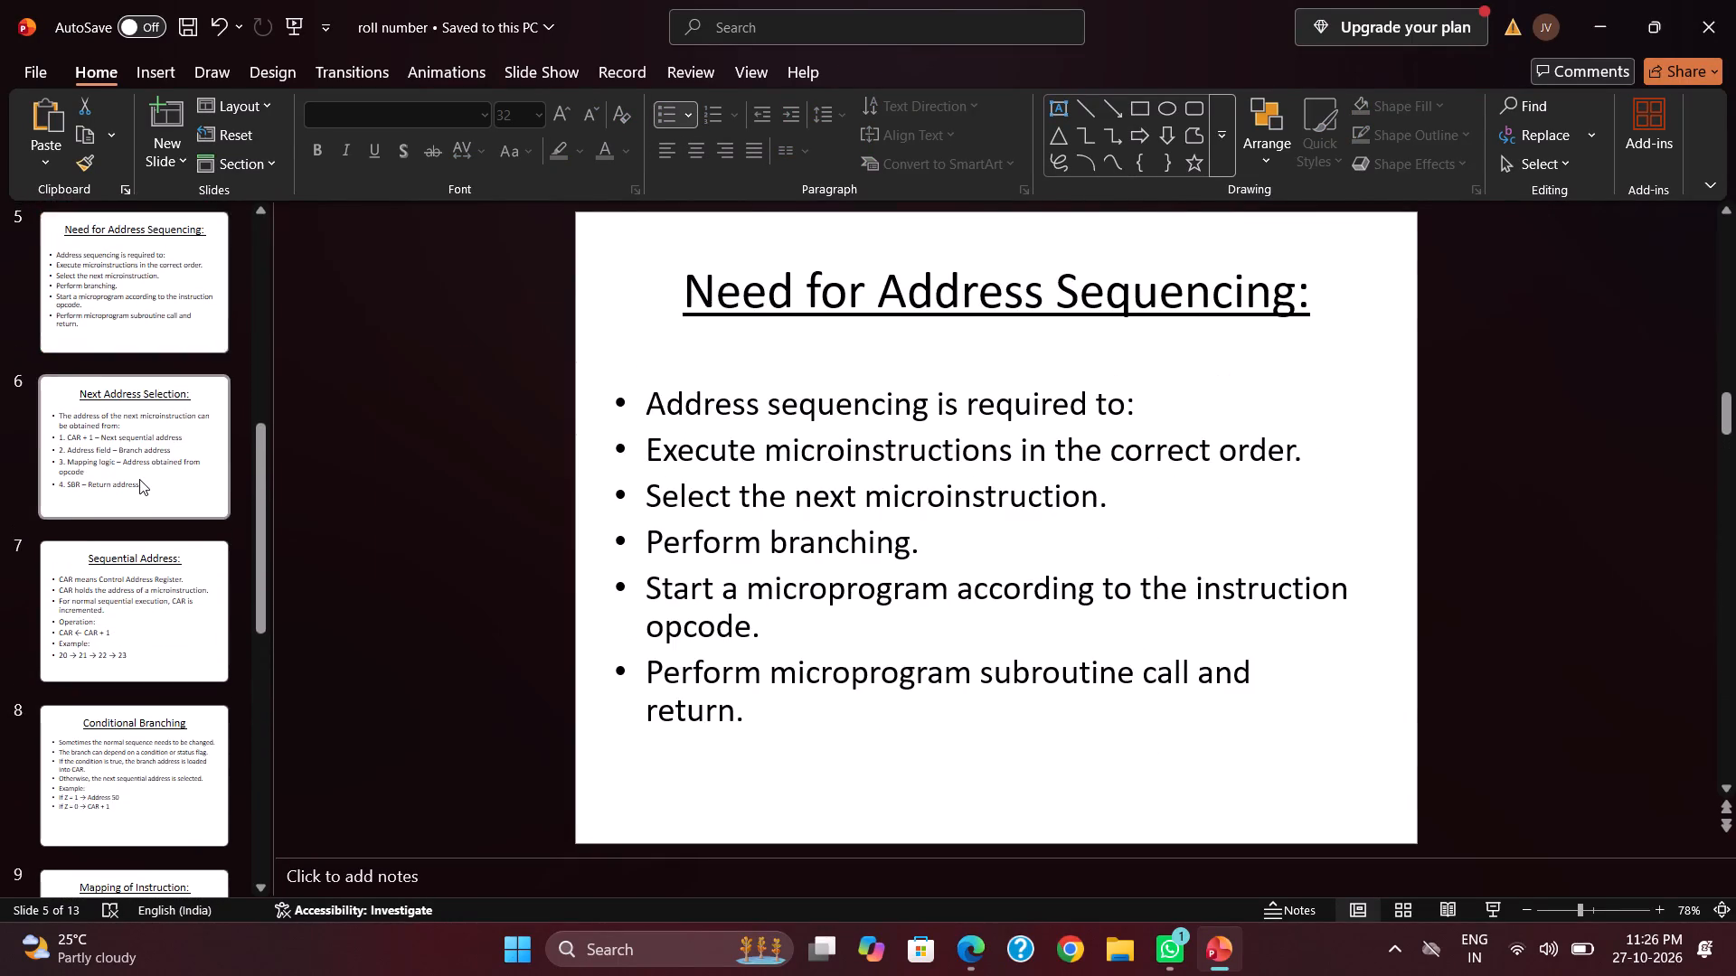
pyautogui.press('Up')
pyautogui.press('Up')
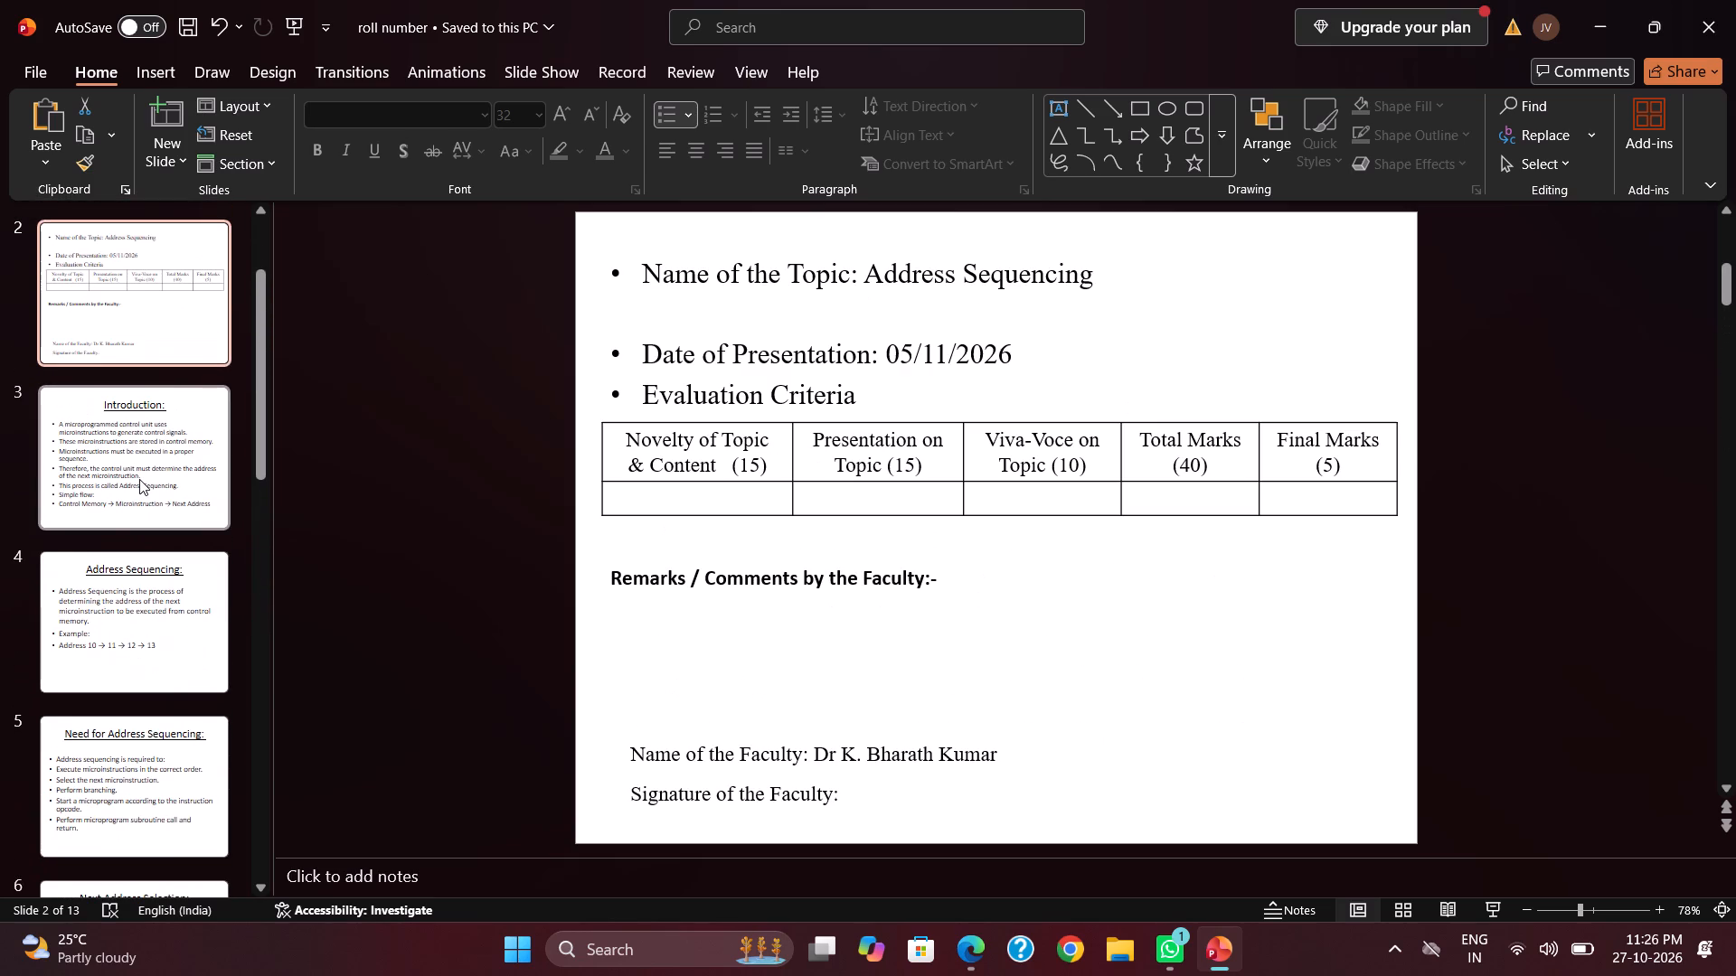
pyautogui.press('Up')
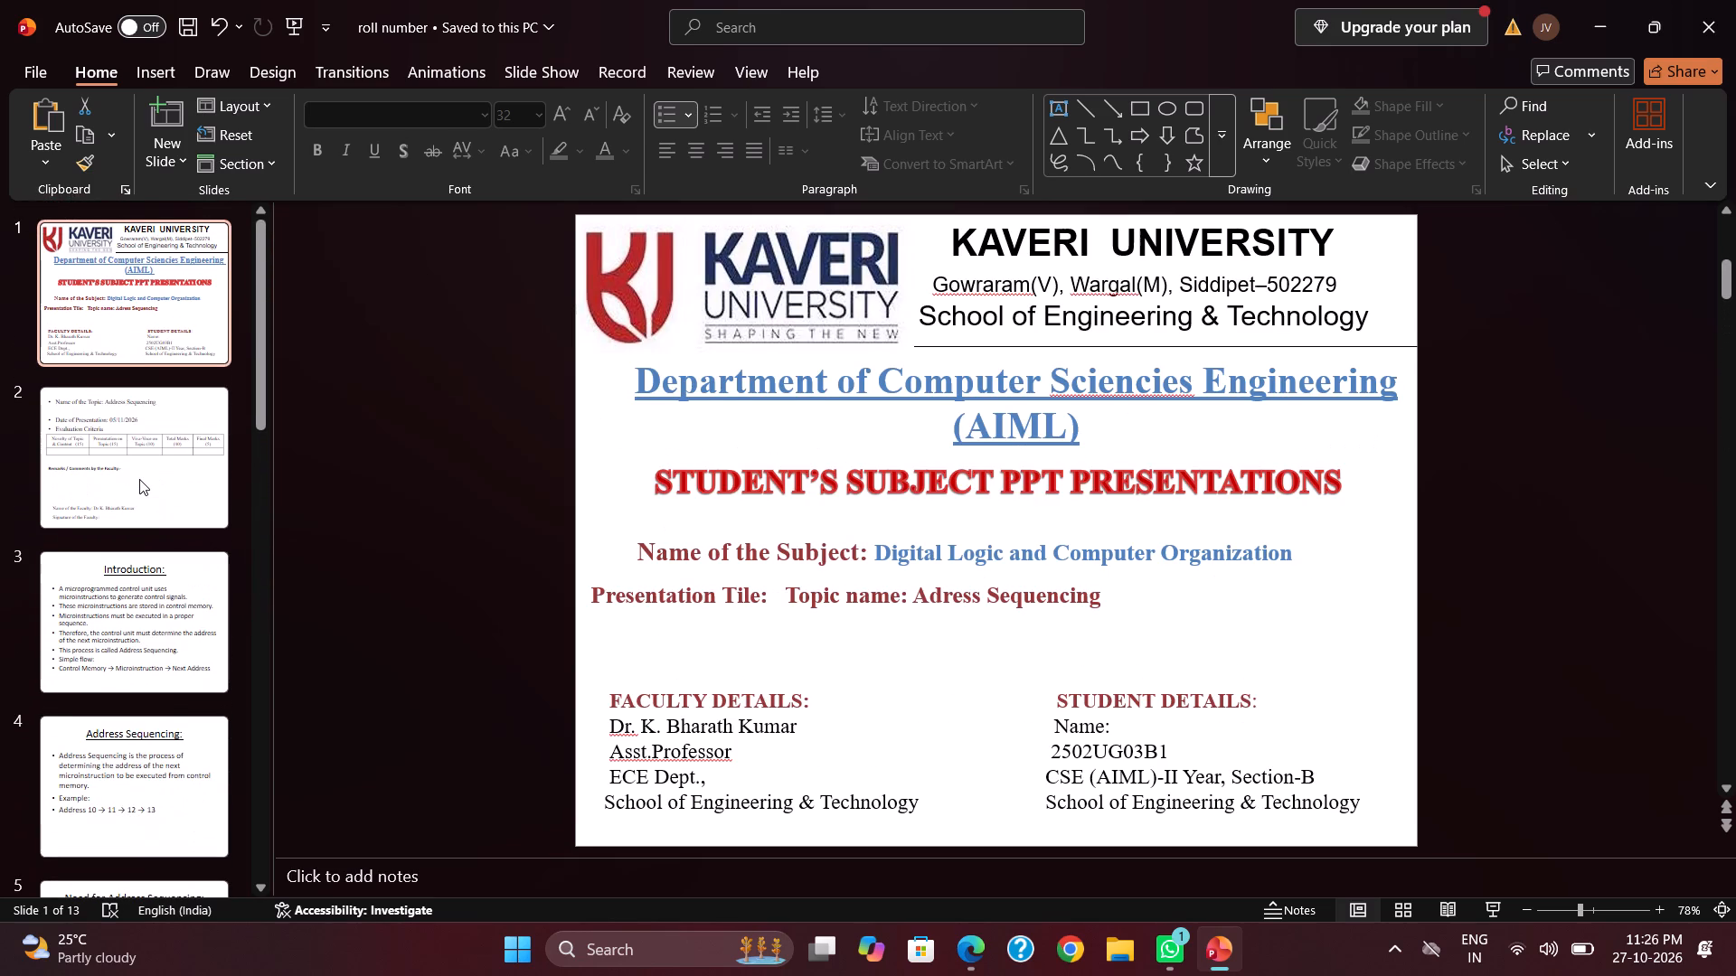
pyautogui.click(1130, 727)
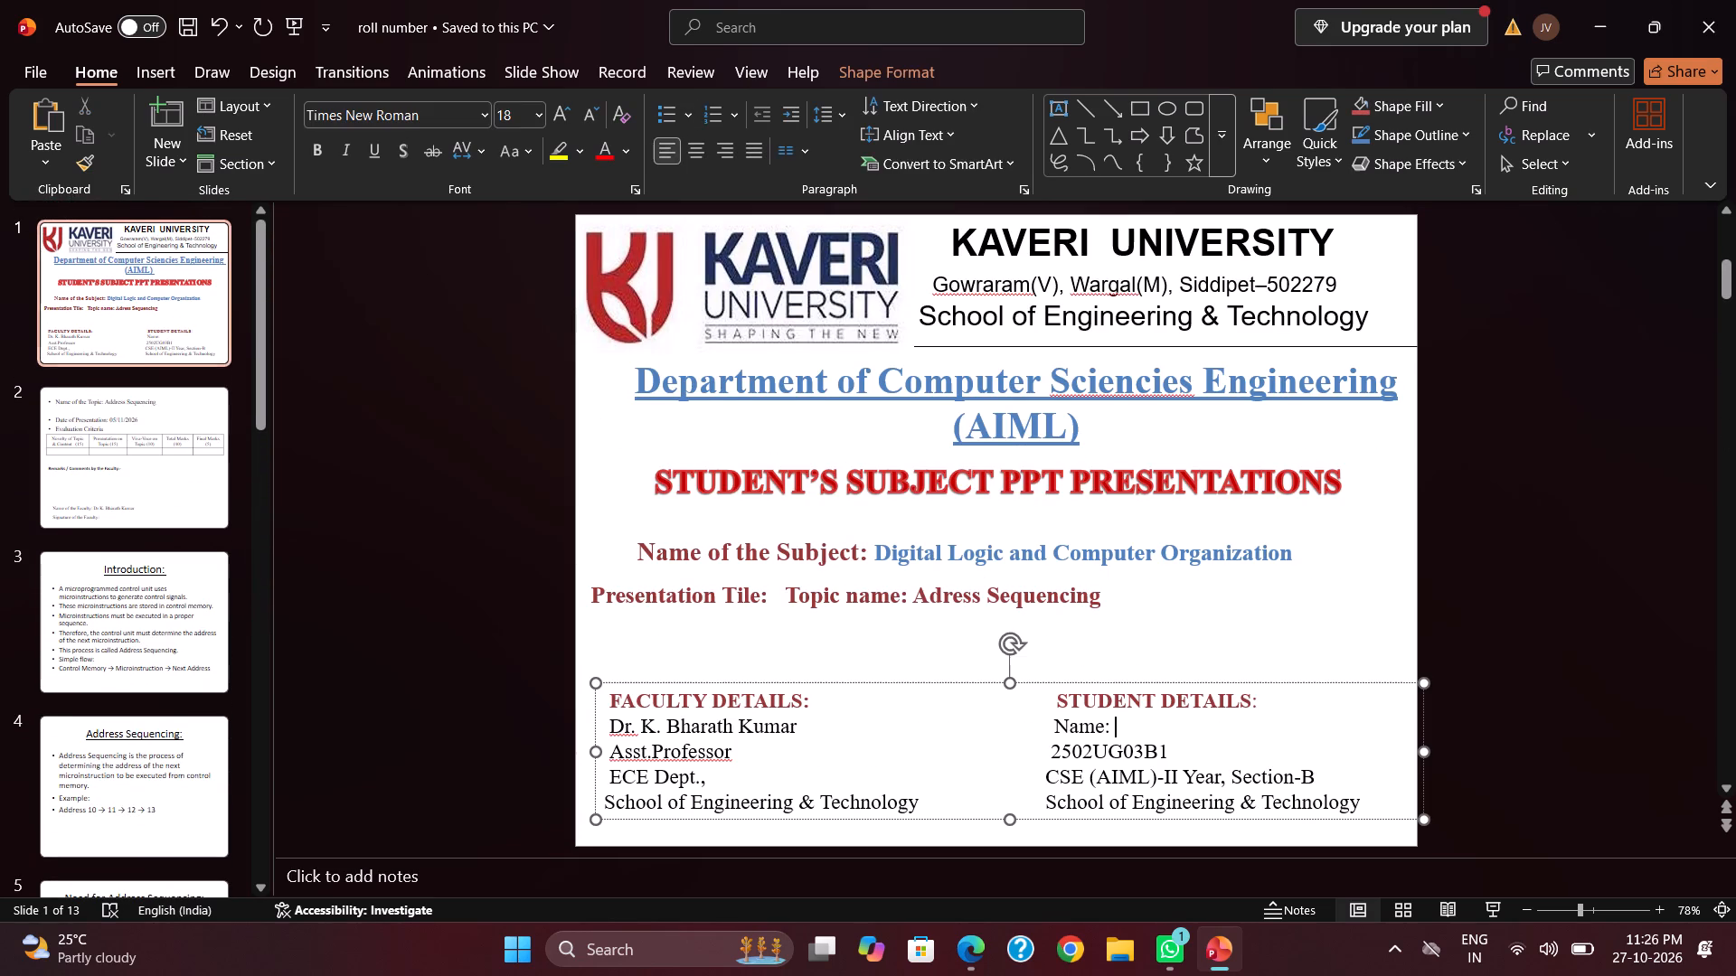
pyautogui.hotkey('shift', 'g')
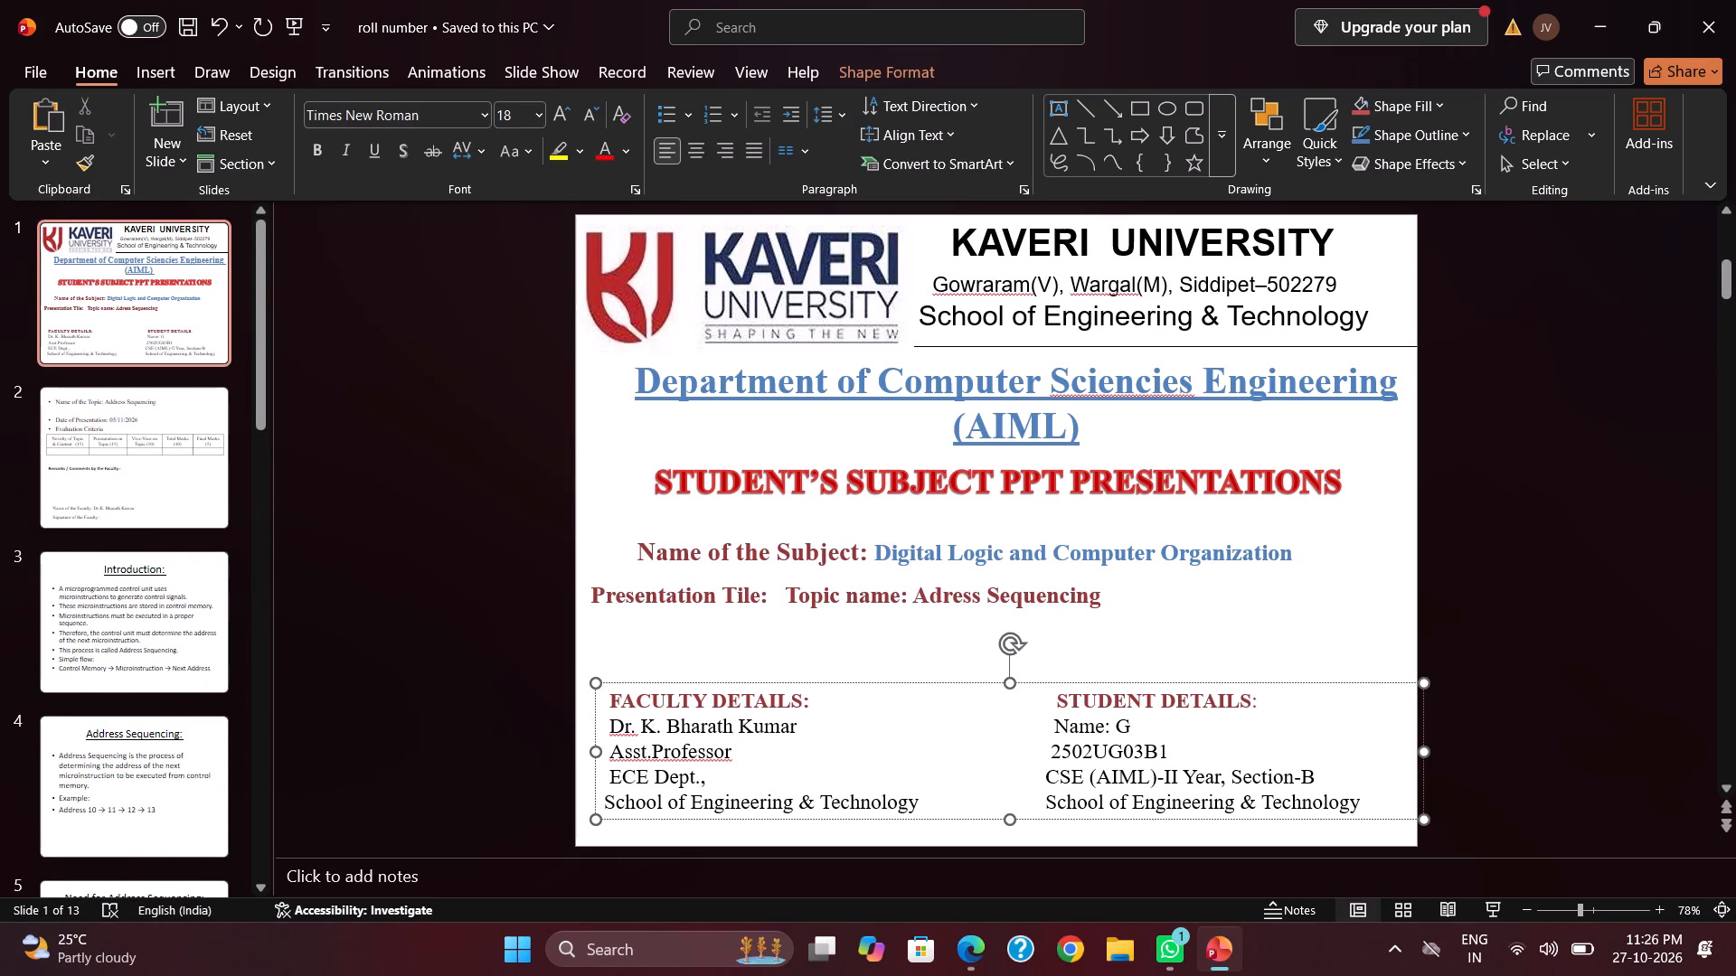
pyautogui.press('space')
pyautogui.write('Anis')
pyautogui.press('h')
# Insert a period after the initial in the student's name and remove the space between the initial and period.
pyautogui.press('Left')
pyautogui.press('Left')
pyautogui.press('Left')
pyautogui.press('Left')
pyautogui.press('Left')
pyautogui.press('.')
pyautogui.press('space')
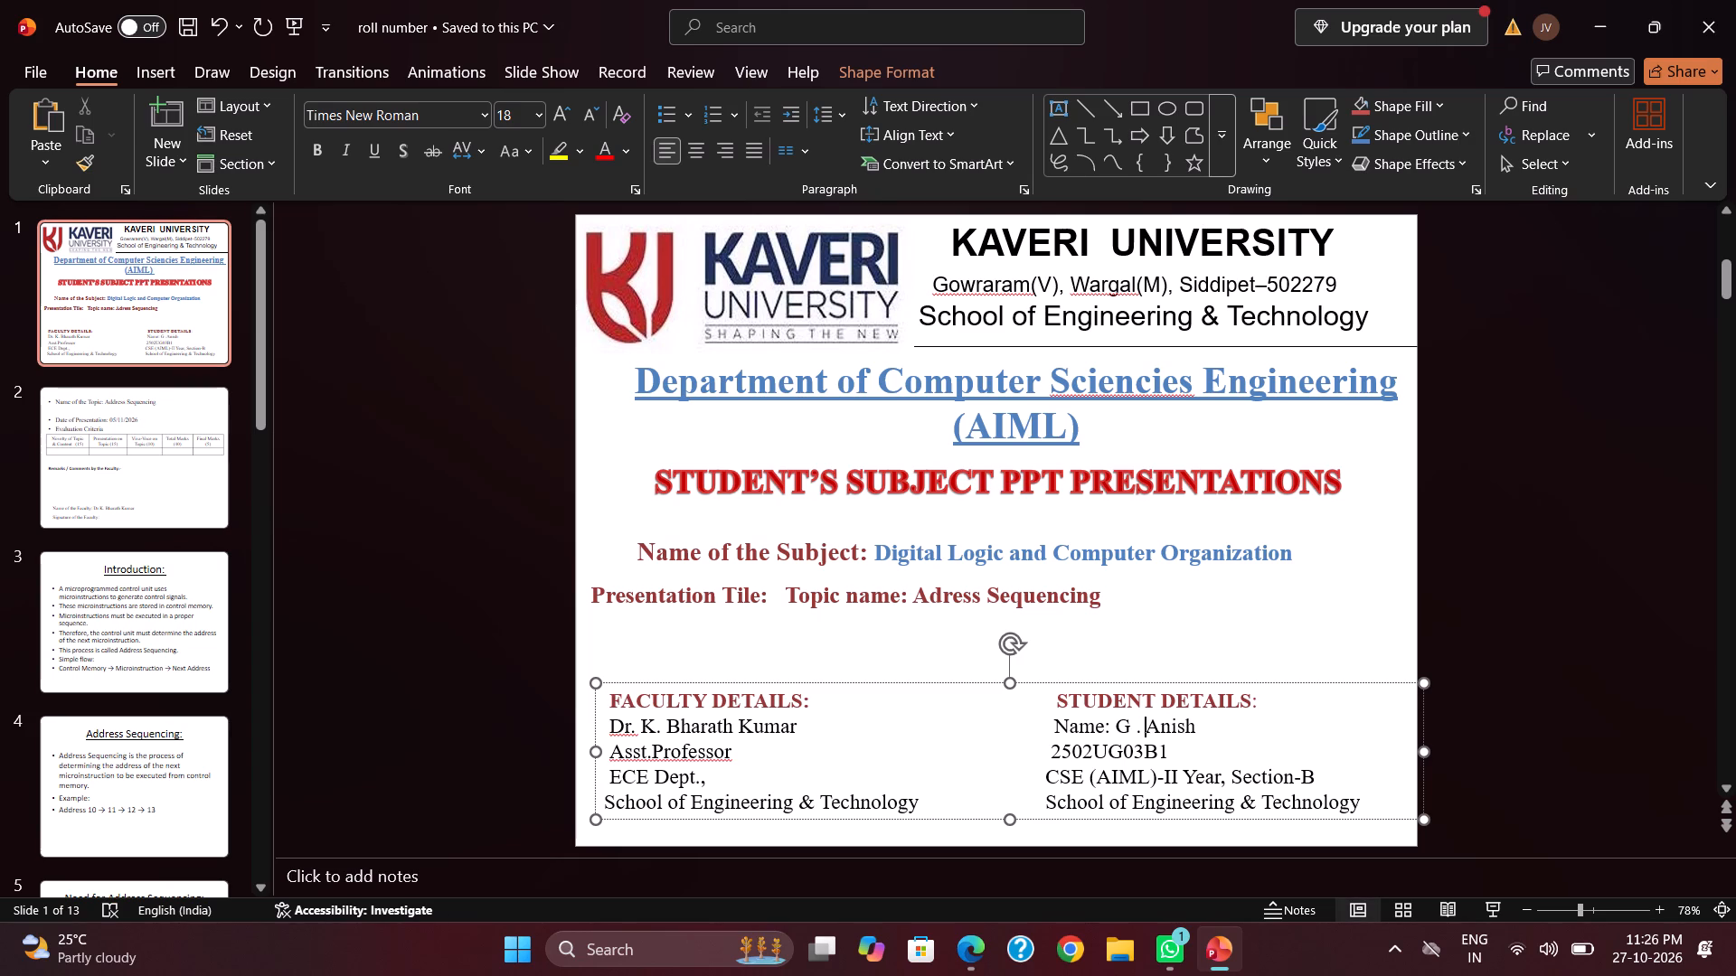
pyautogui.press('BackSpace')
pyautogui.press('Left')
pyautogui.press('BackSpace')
pyautogui.click(1184, 760)
# Add "McGraw Hill," as the first bullet in the body of the References slide and start a second bullet.
pyautogui.click(168, 612)
pyautogui.press('Down')
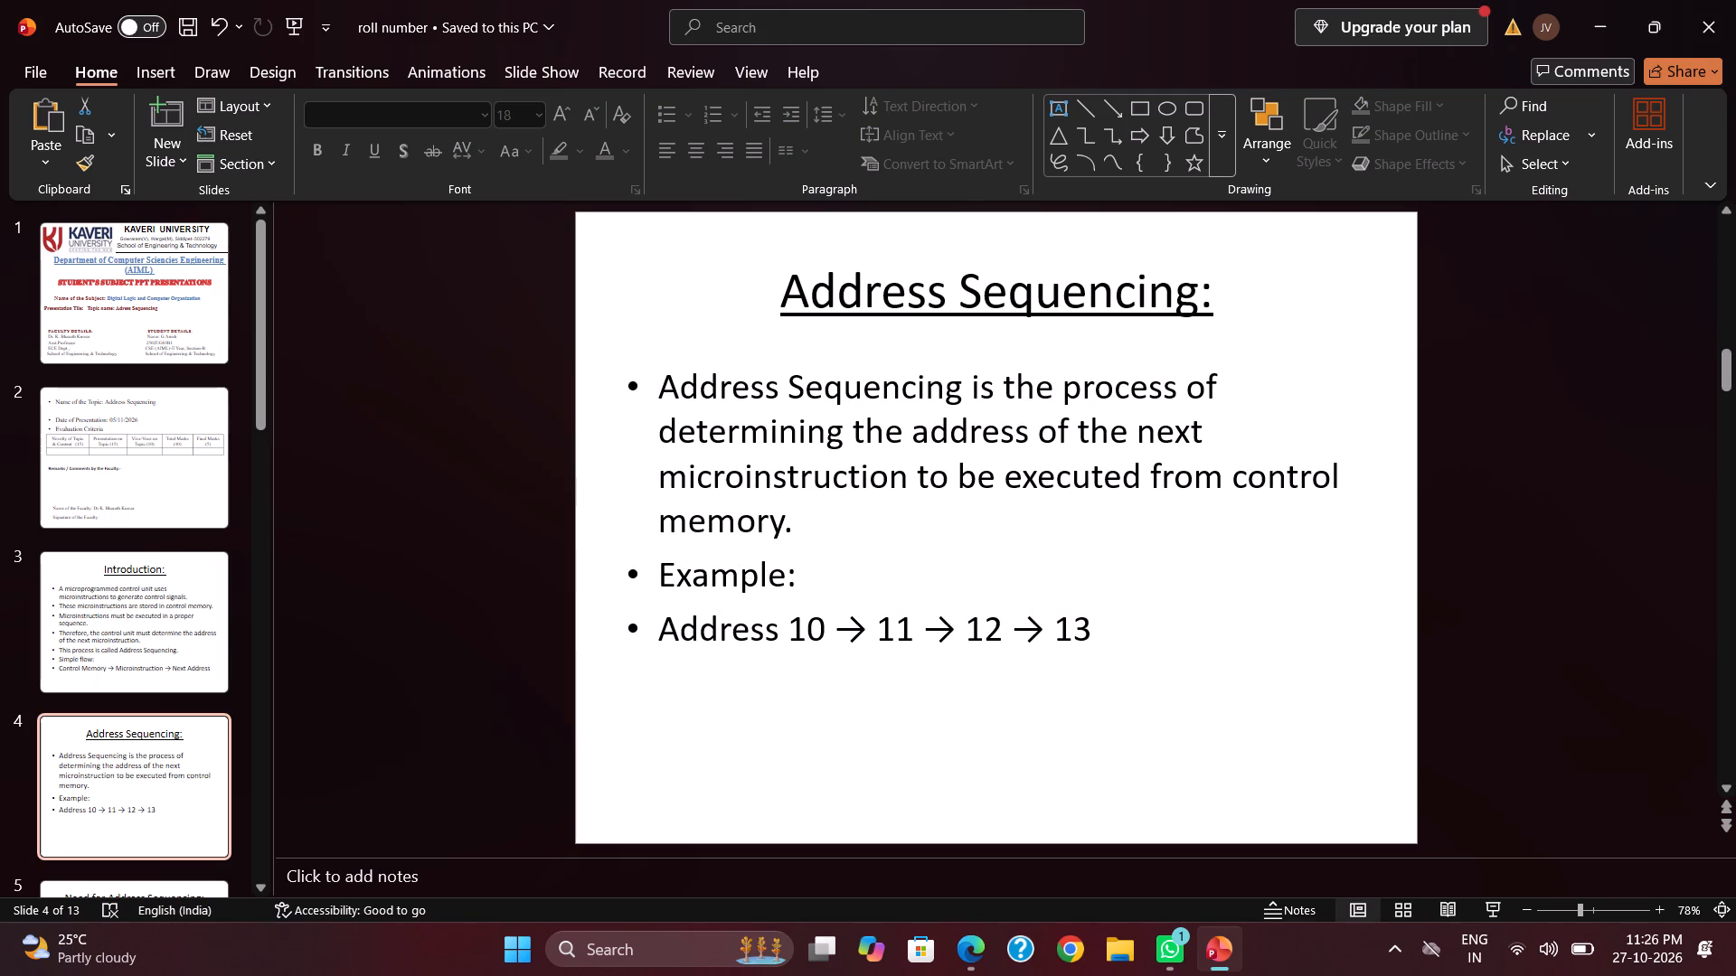
pyautogui.scroll(-2, 139, 696)
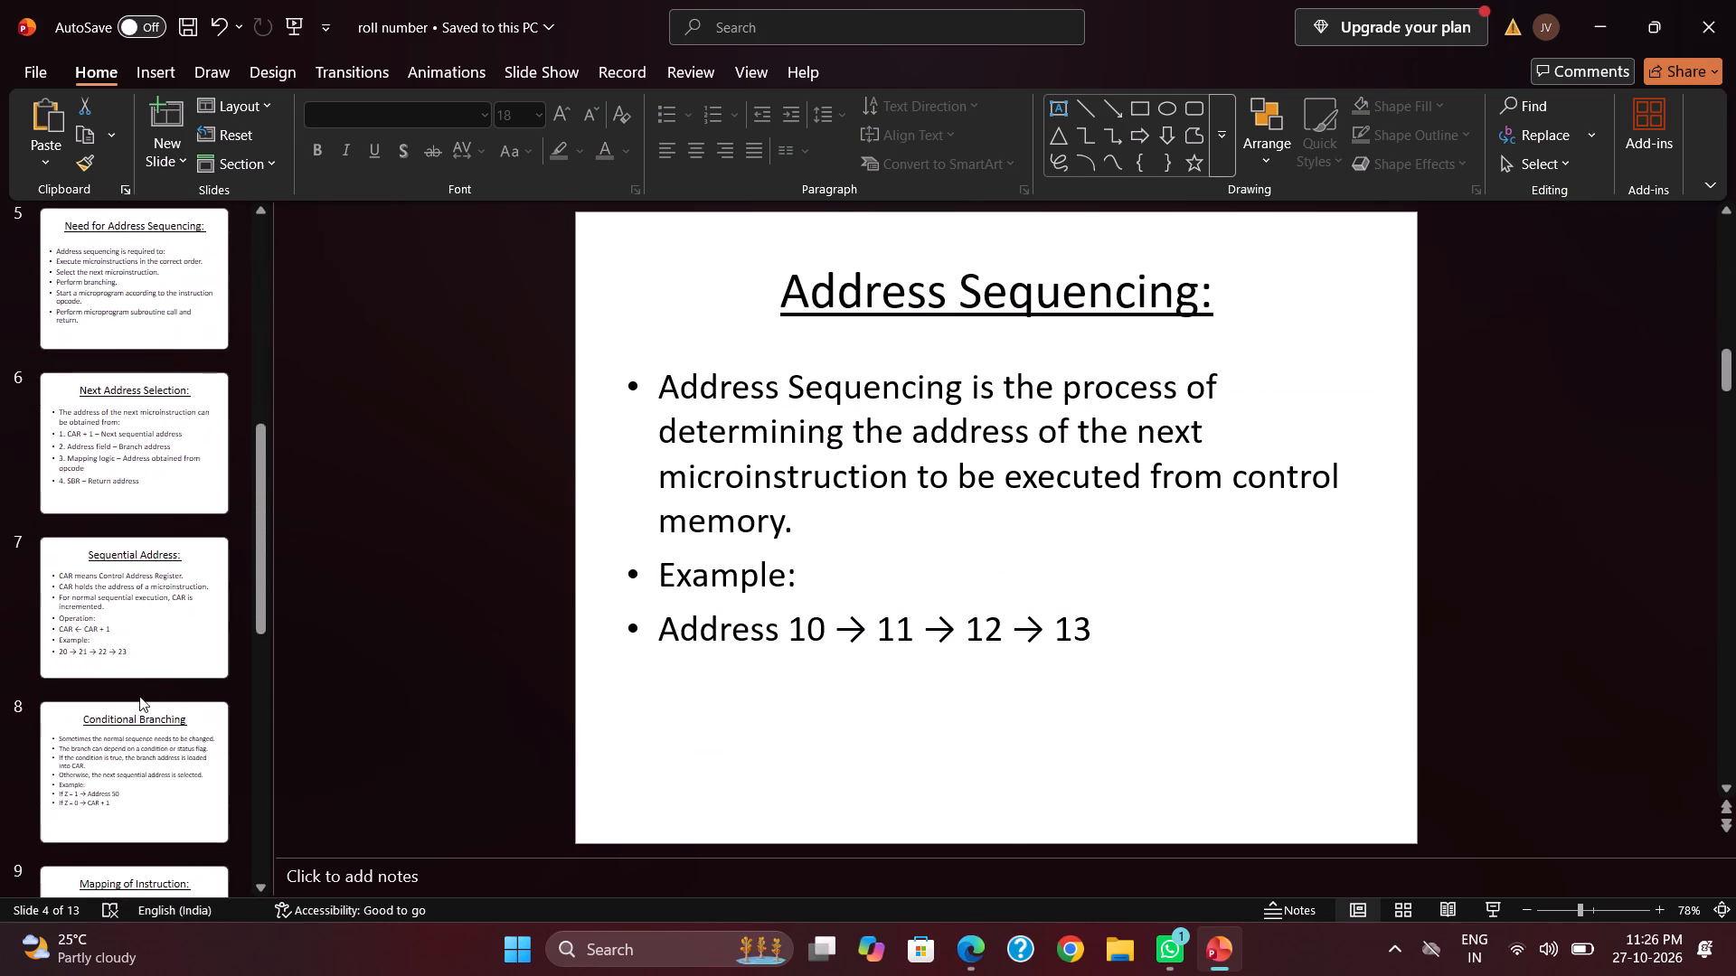
pyautogui.scroll(-1, 139, 696)
pyautogui.click(139, 696)
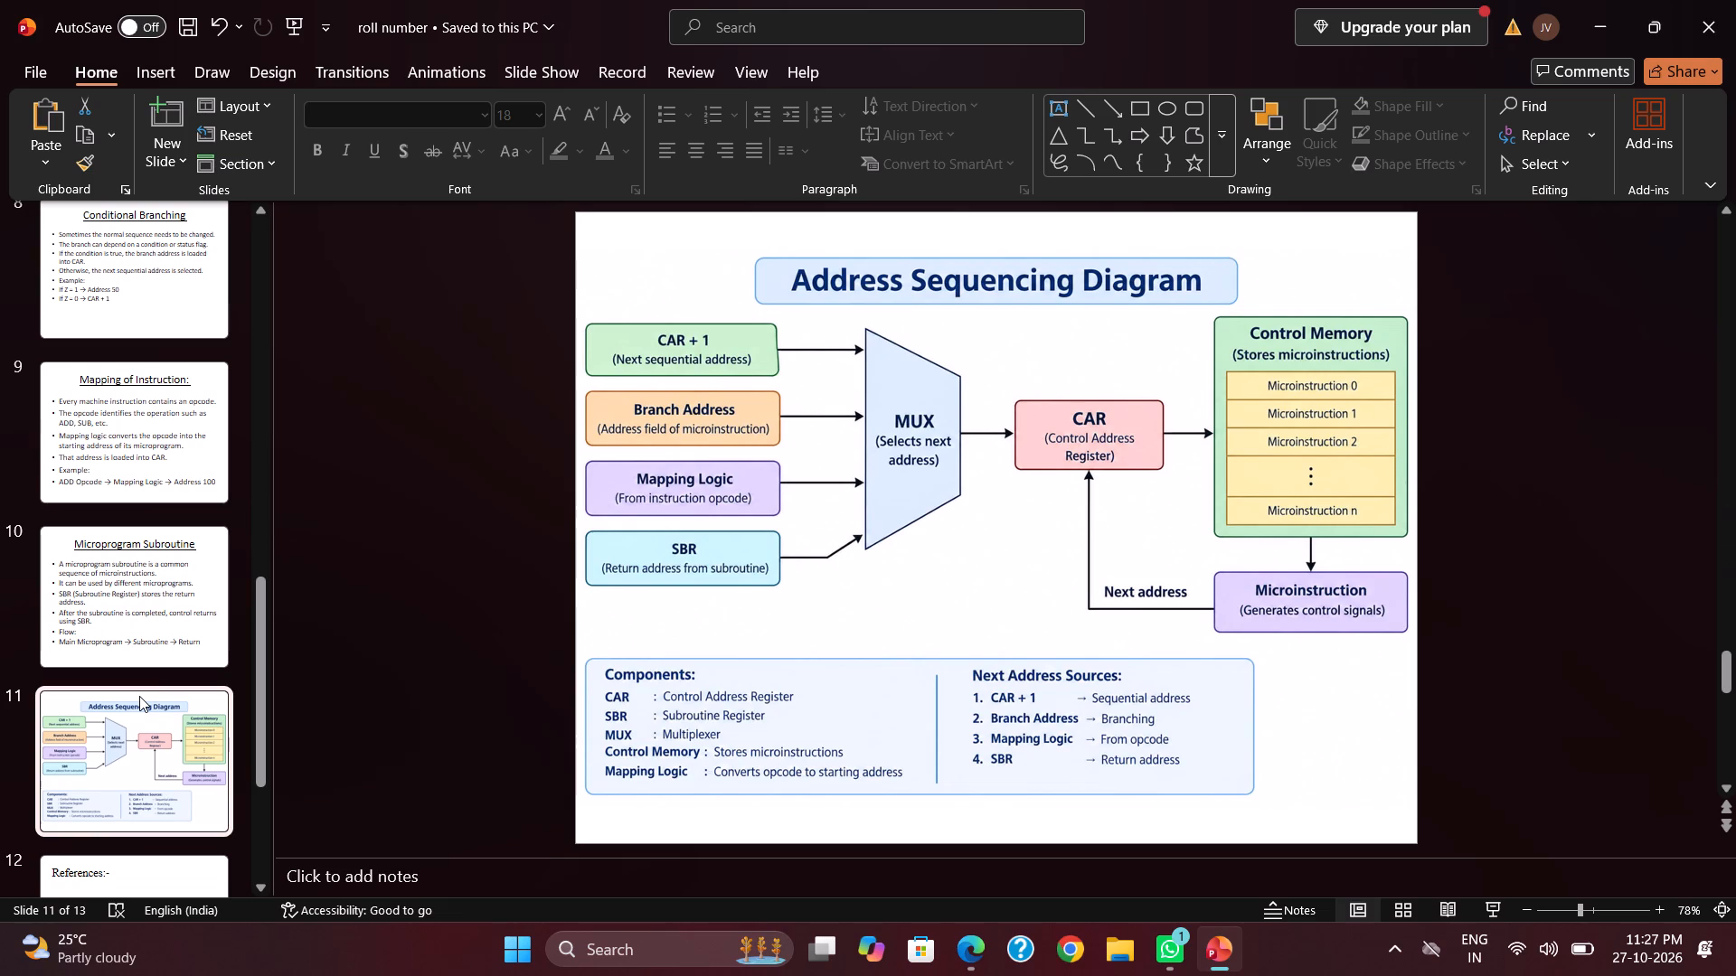
pyautogui.scroll(-1, 139, 696)
pyautogui.click(130, 731)
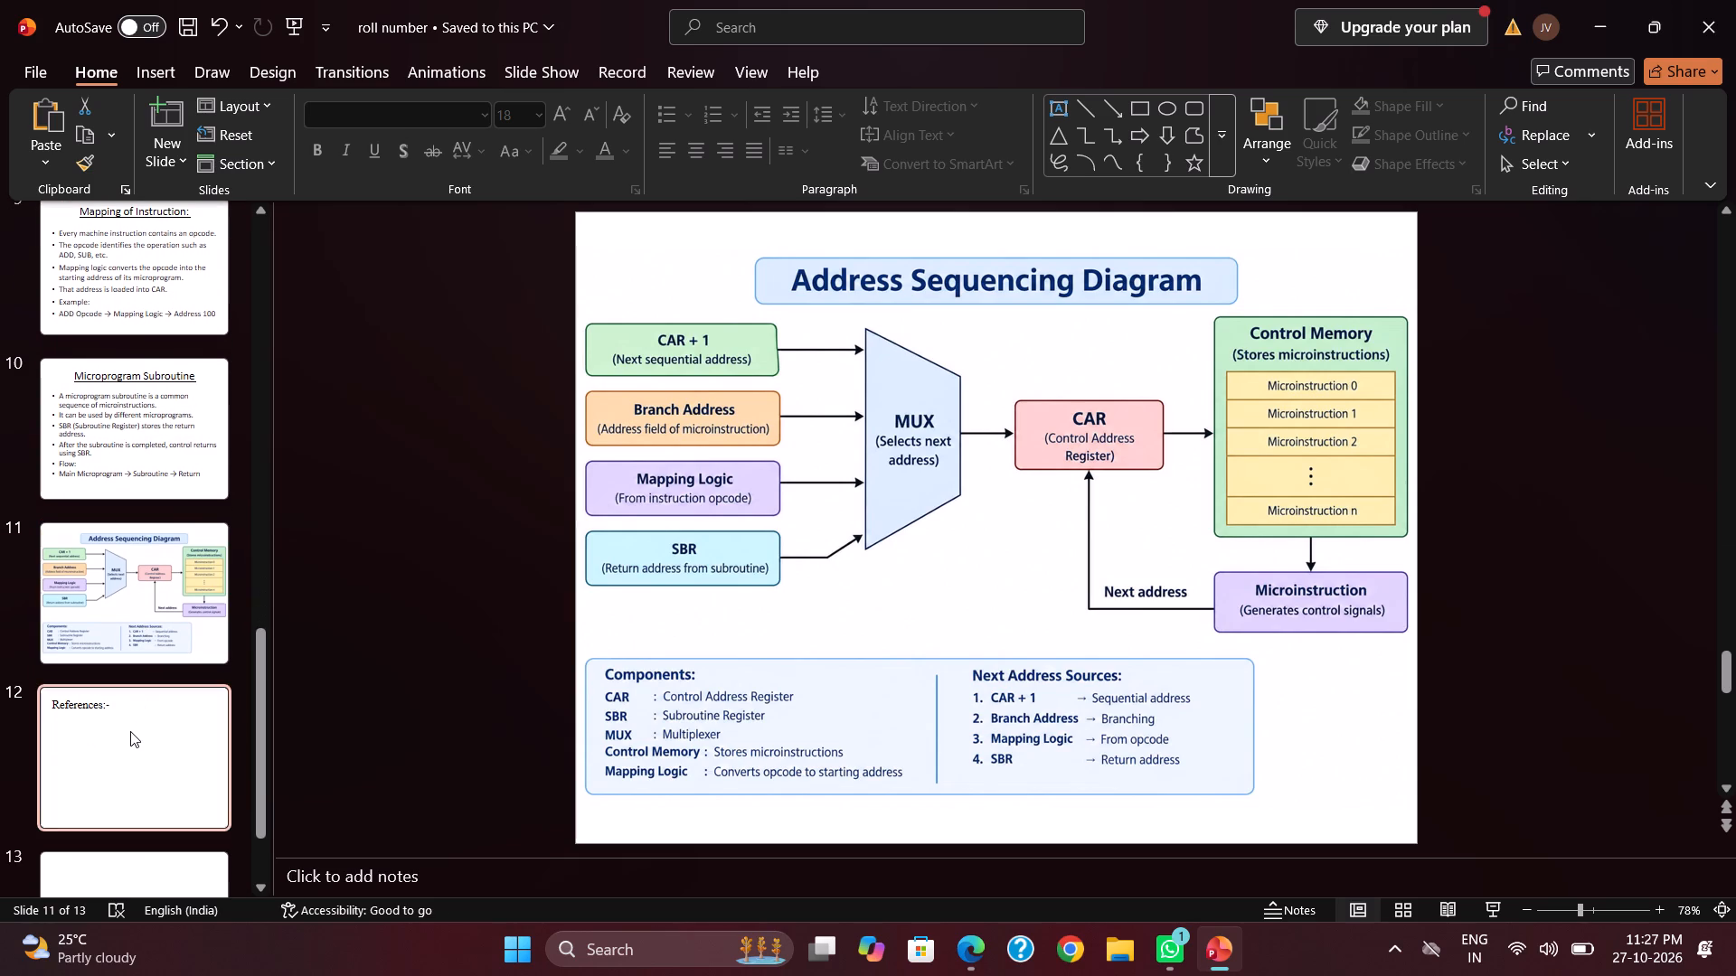
pyautogui.scroll(-1, 130, 731)
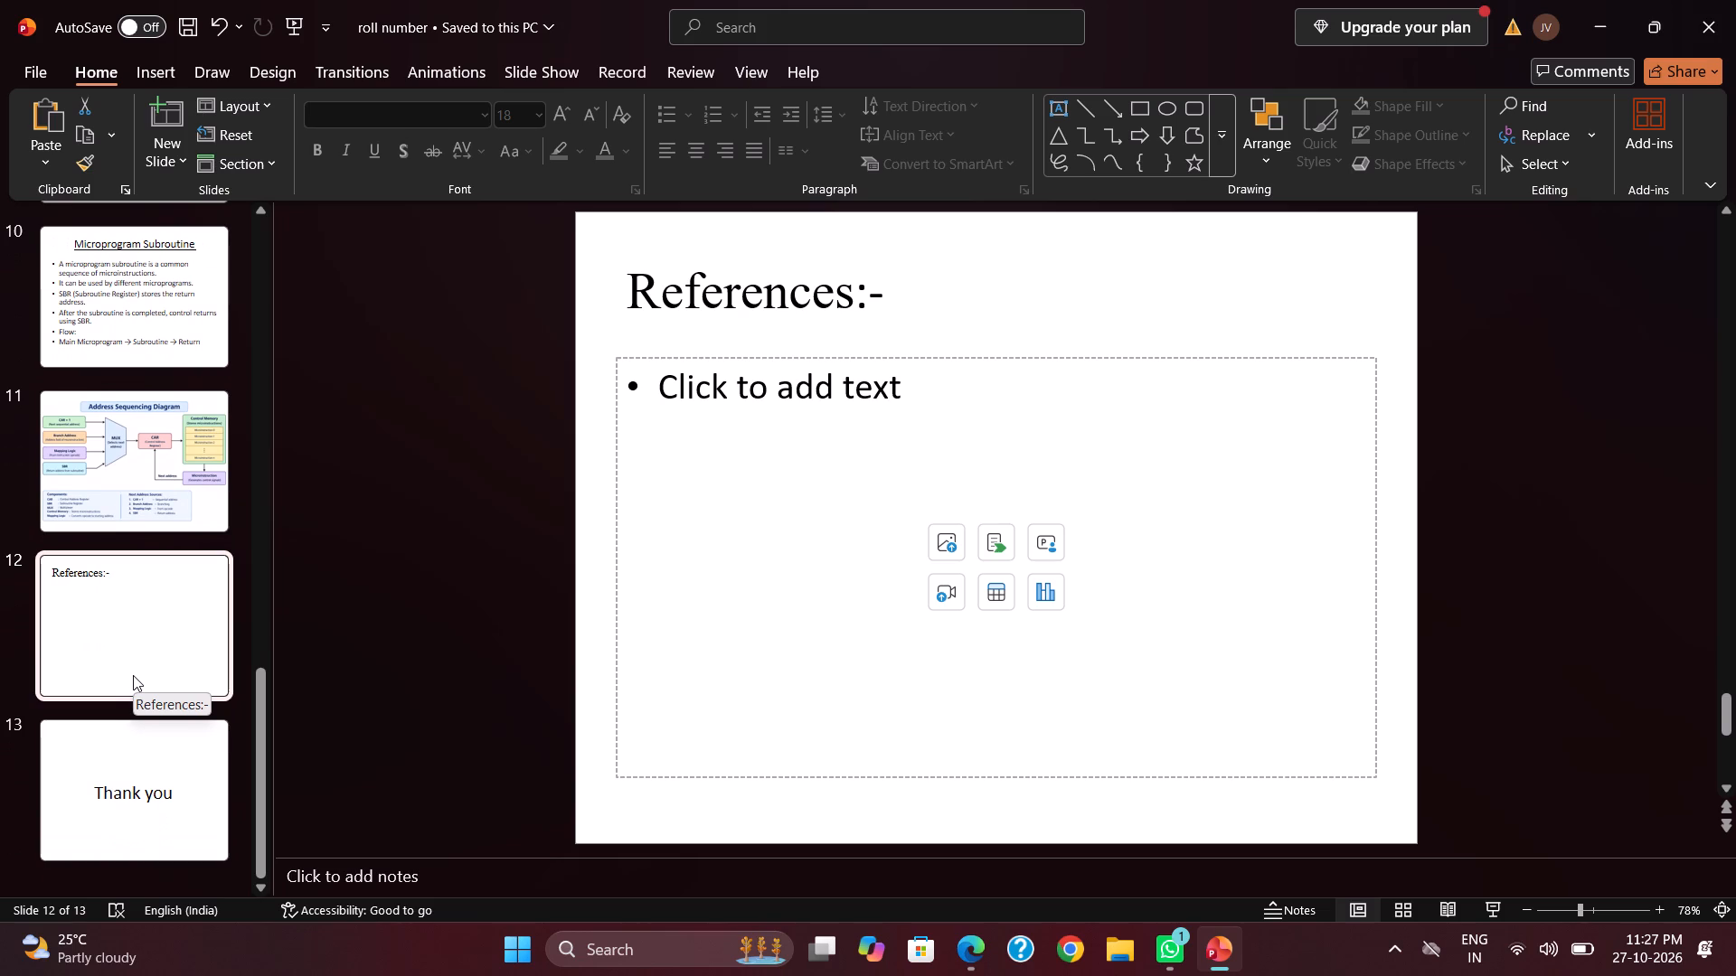
pyautogui.click(924, 407)
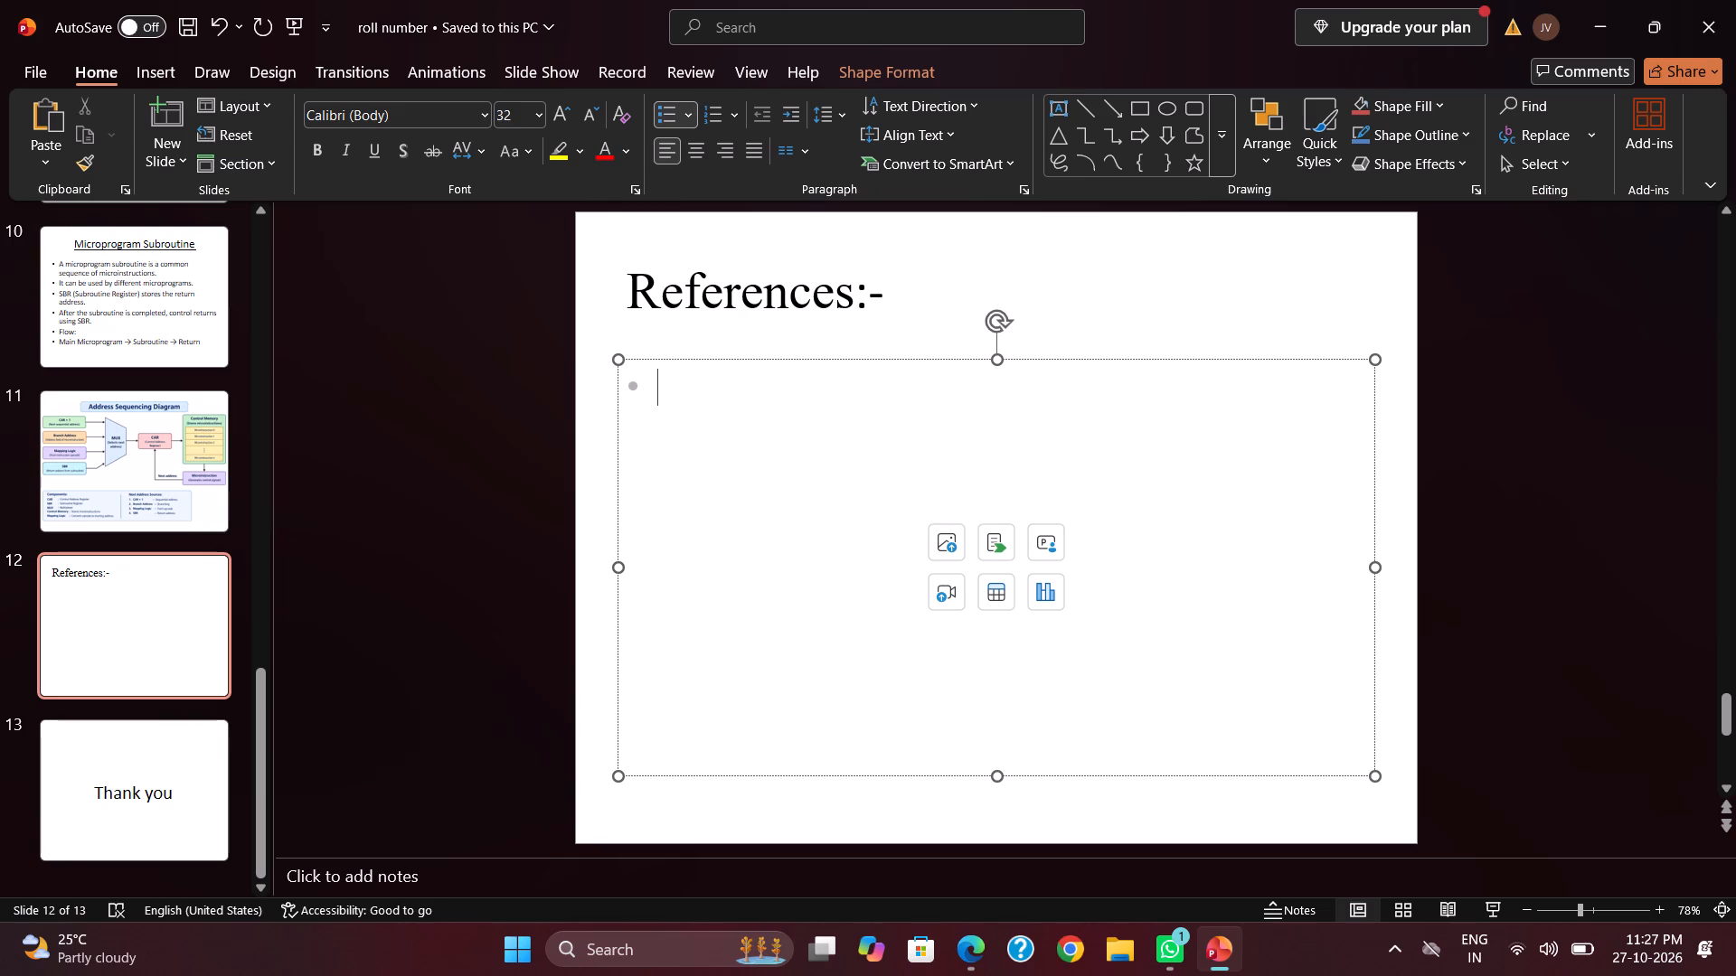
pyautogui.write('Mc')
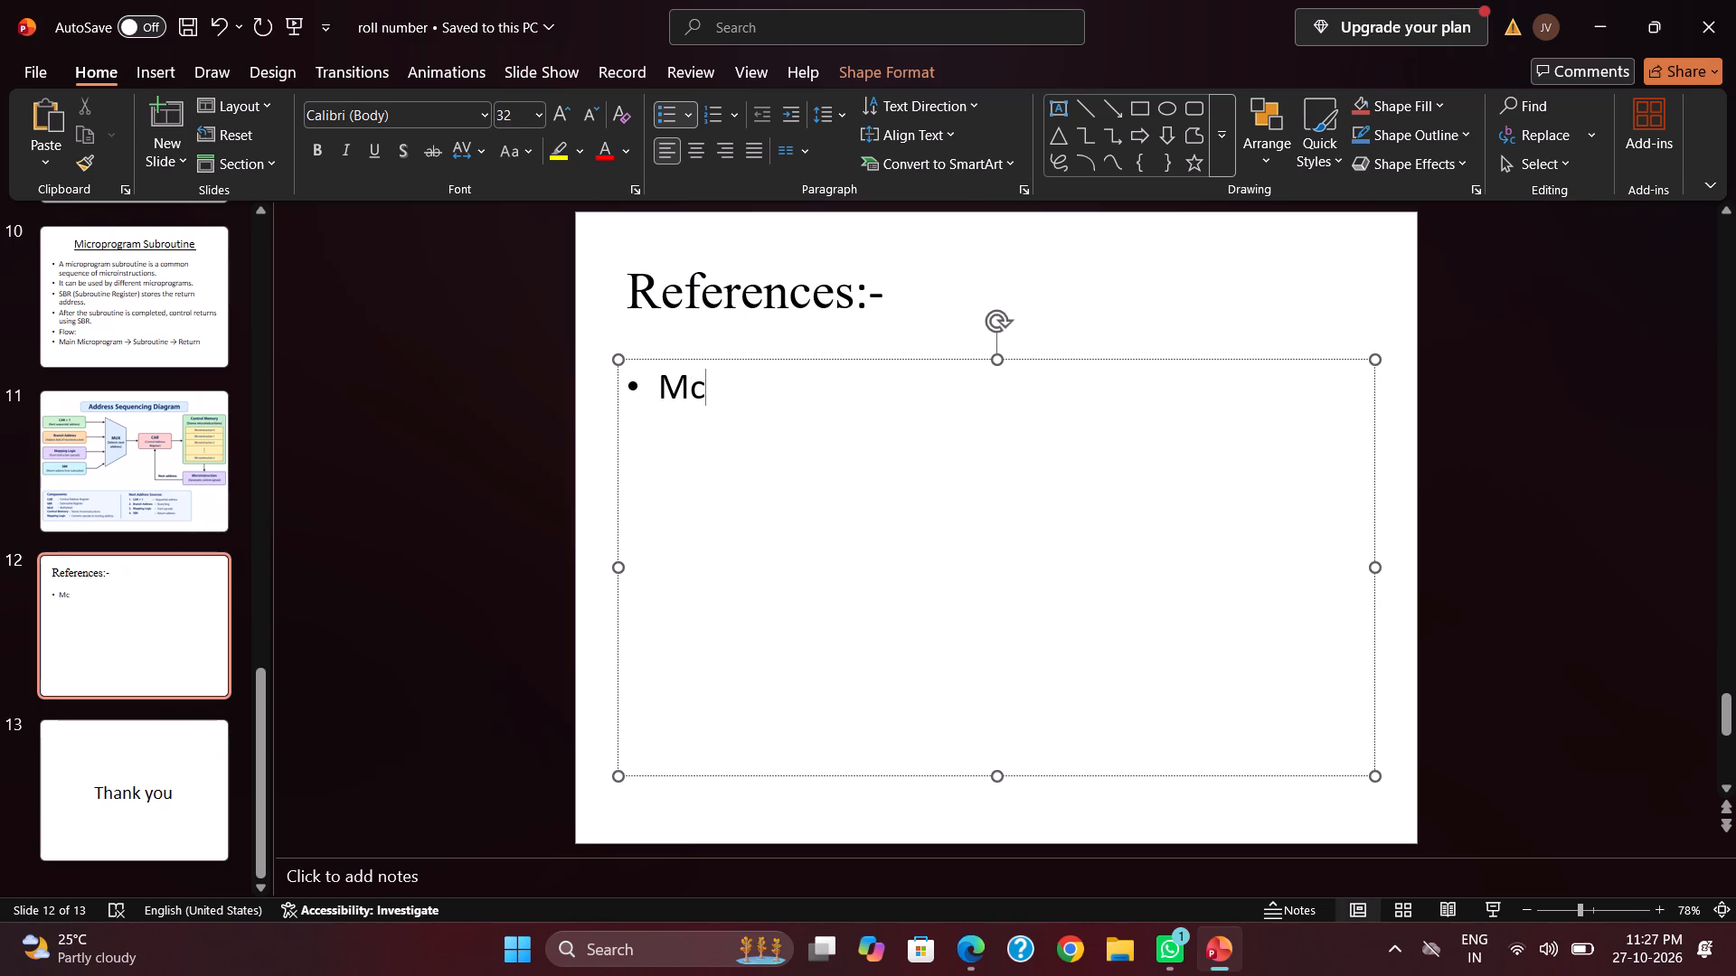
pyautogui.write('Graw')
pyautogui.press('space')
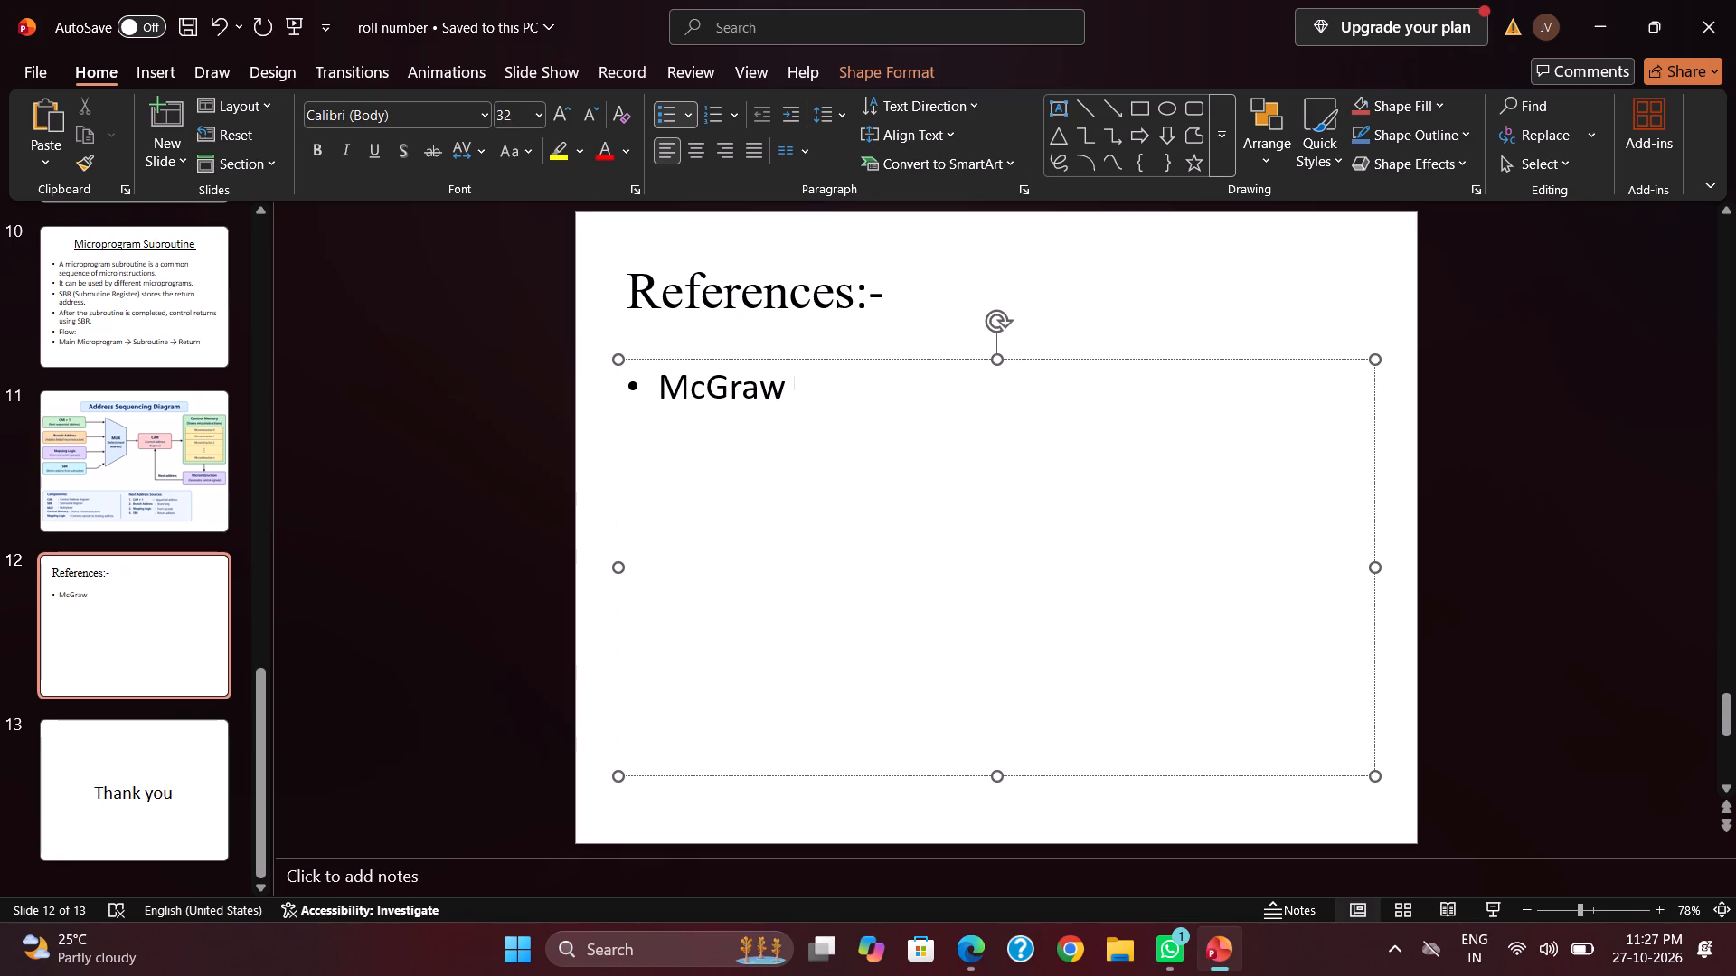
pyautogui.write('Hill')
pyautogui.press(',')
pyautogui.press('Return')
# Enter "Car Hamacher," as the second bullet on the References slide and start a third bullet.
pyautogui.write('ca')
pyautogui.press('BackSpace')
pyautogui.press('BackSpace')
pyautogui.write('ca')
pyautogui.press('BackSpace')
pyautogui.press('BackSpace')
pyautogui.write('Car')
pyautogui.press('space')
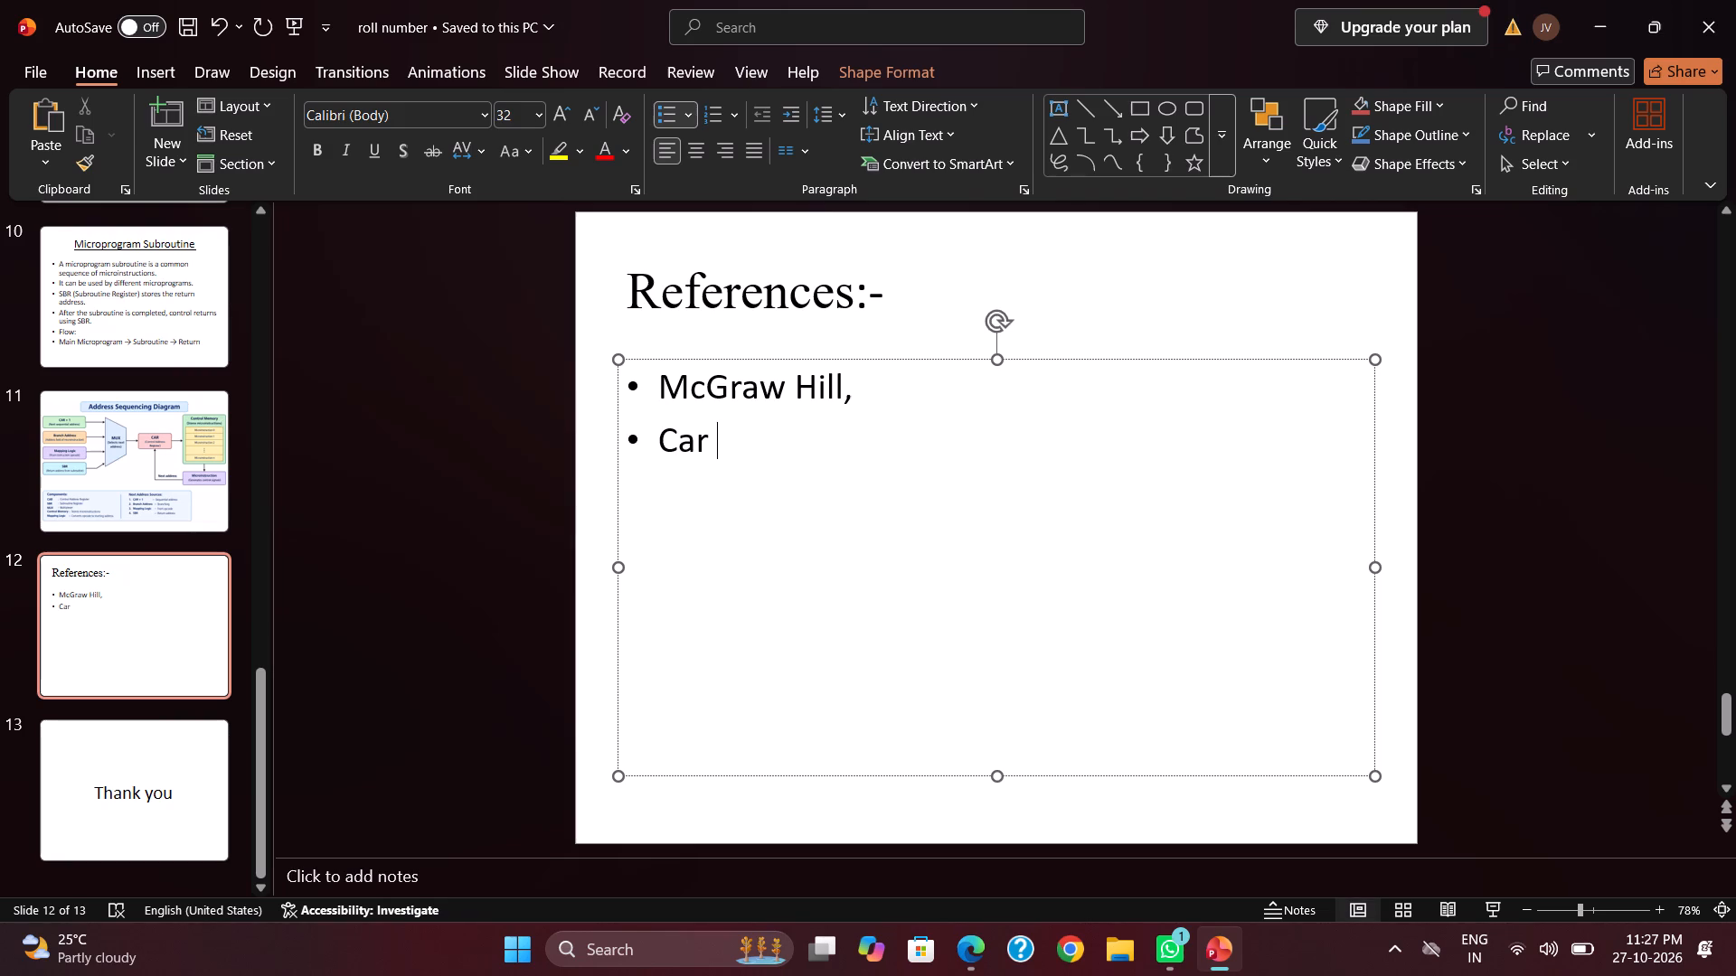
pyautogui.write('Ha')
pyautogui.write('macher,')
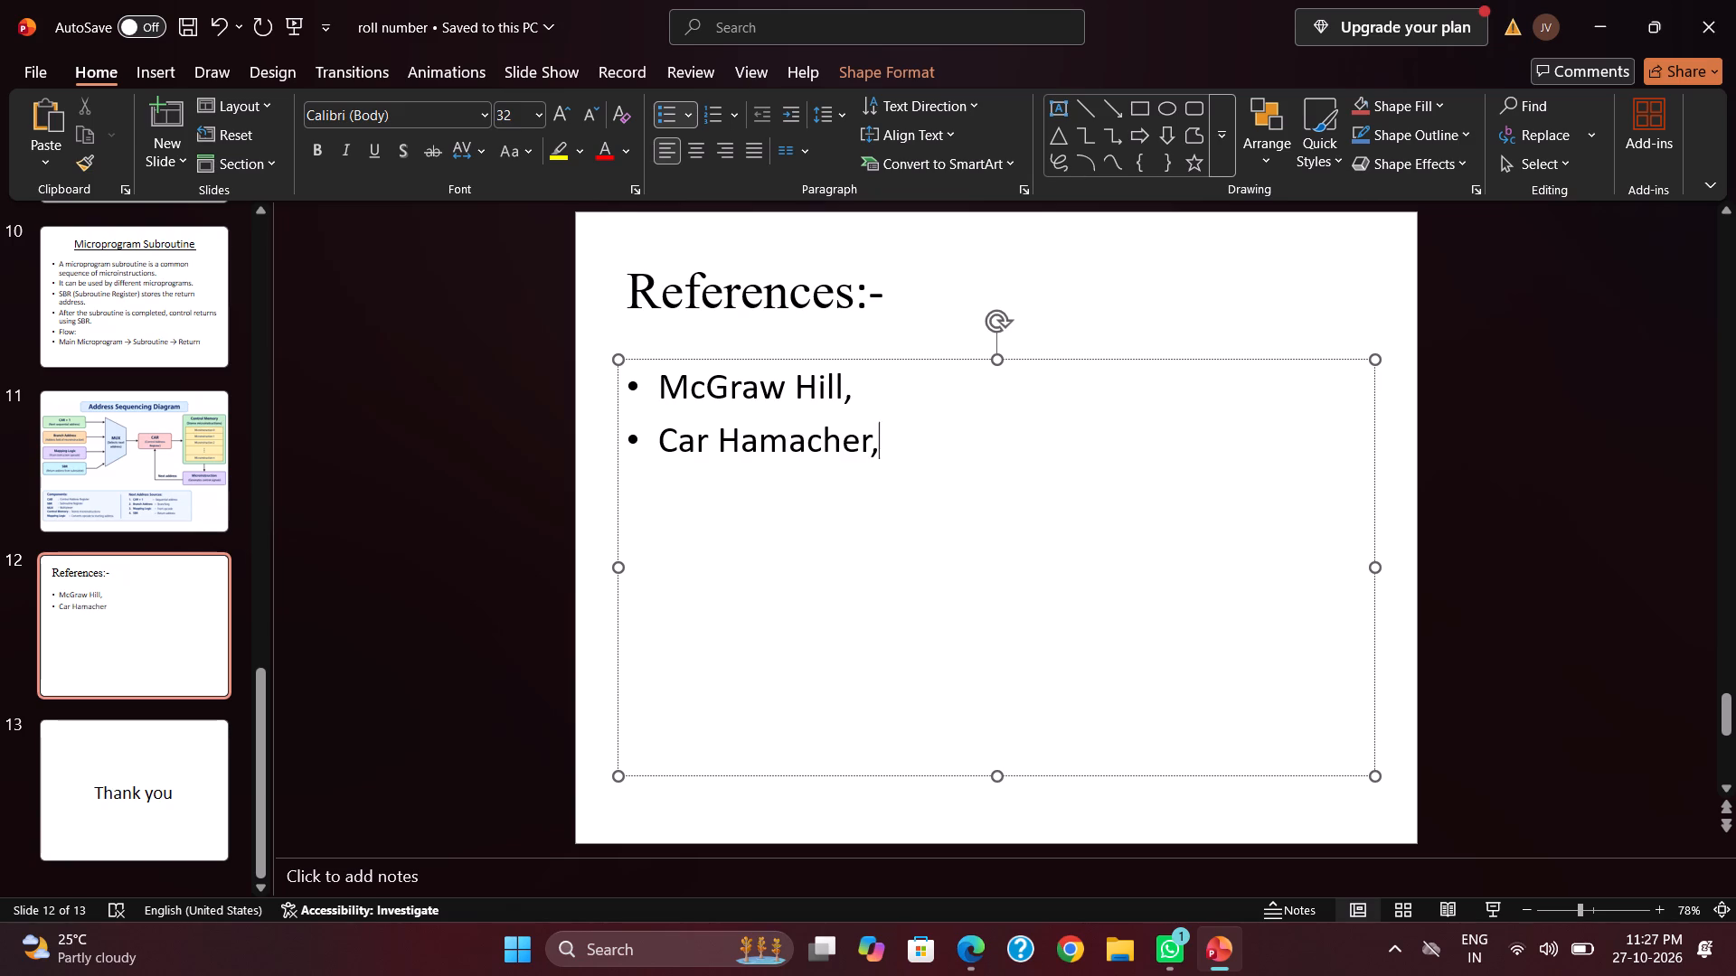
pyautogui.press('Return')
# Enter "Computer Fundamentals Architecture and Organization" as the third bullet on the References slide.
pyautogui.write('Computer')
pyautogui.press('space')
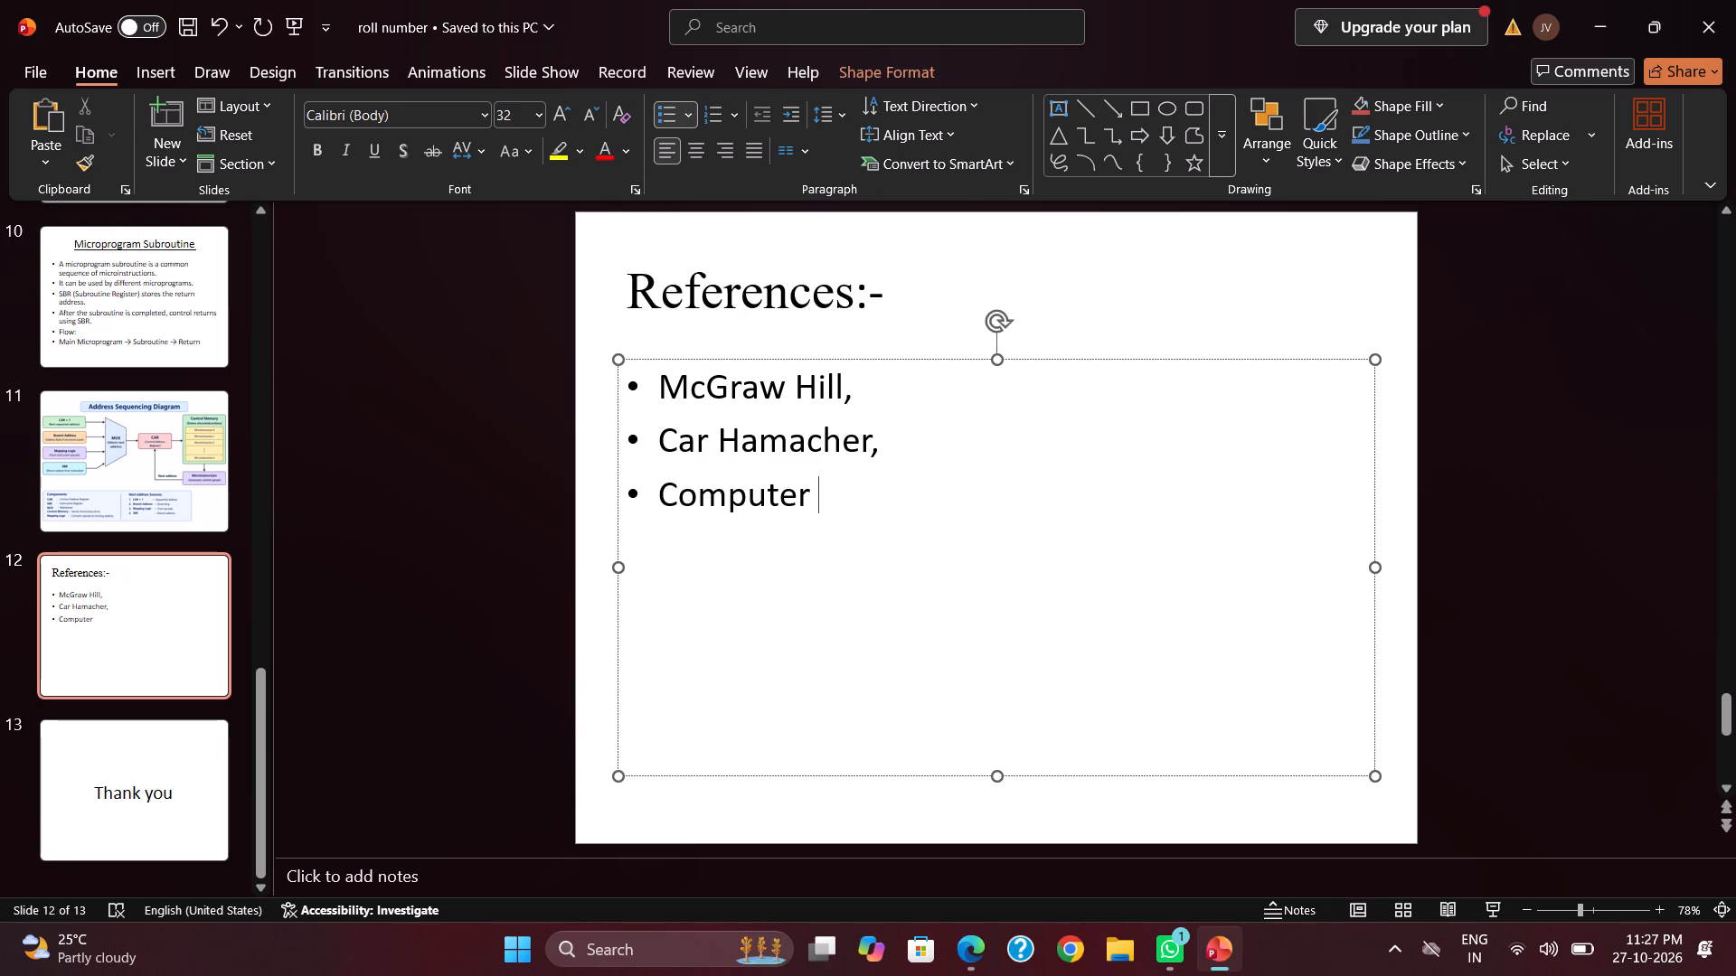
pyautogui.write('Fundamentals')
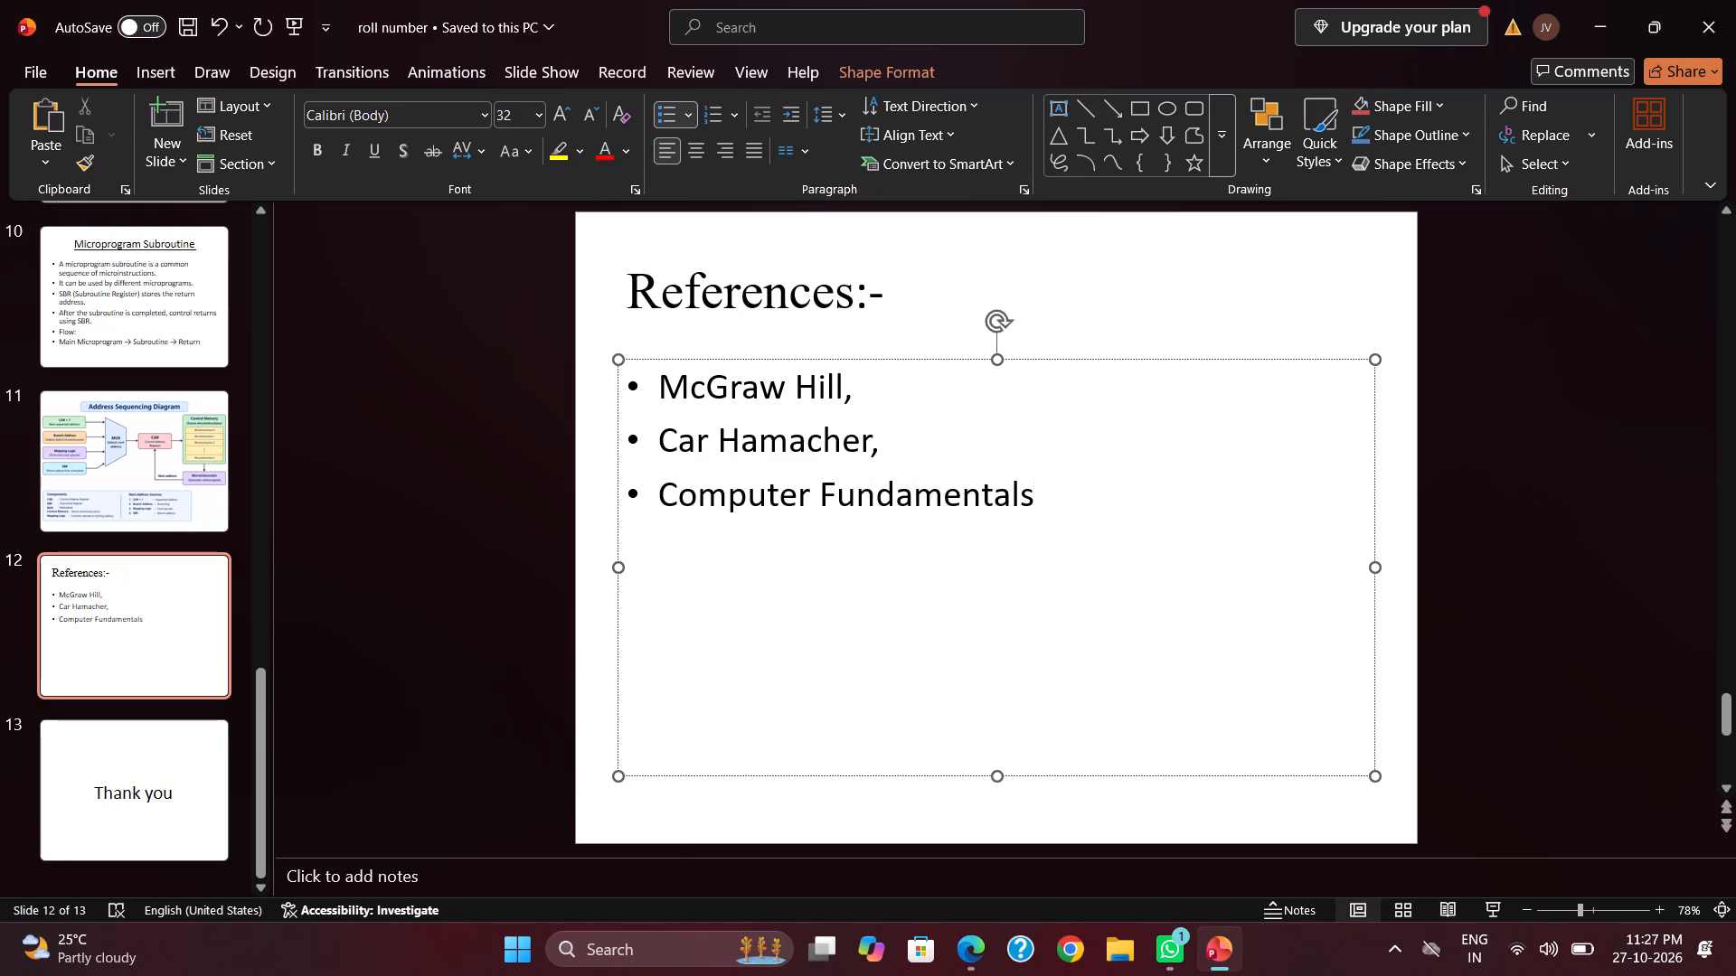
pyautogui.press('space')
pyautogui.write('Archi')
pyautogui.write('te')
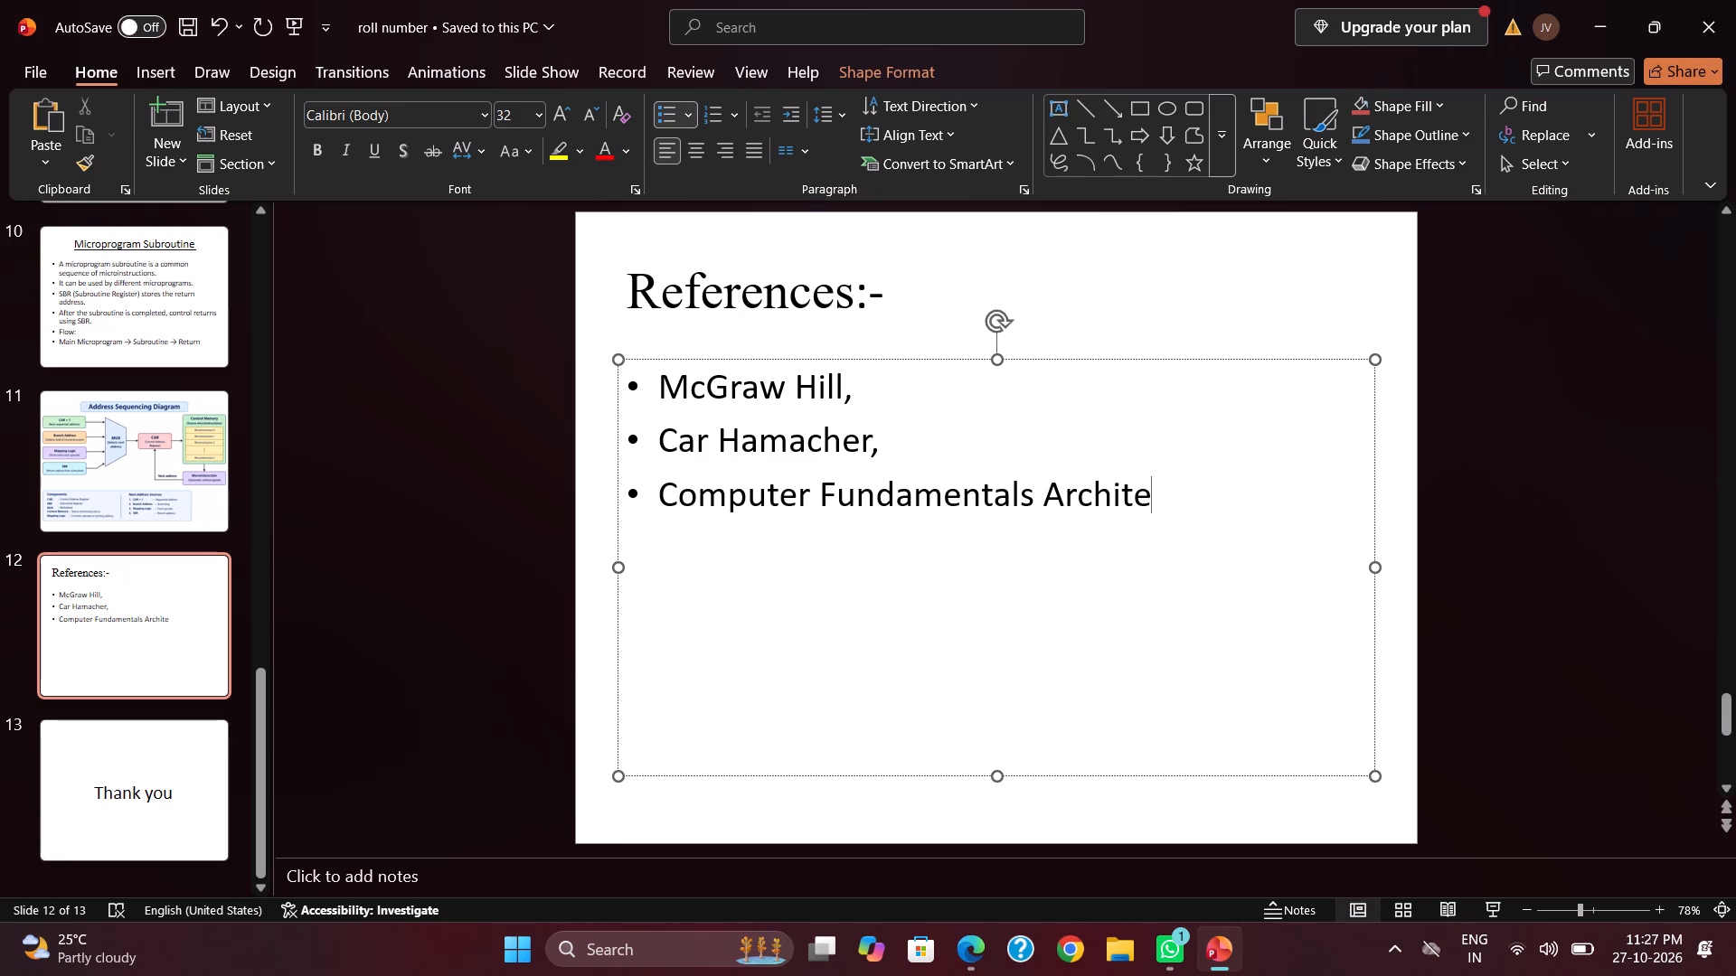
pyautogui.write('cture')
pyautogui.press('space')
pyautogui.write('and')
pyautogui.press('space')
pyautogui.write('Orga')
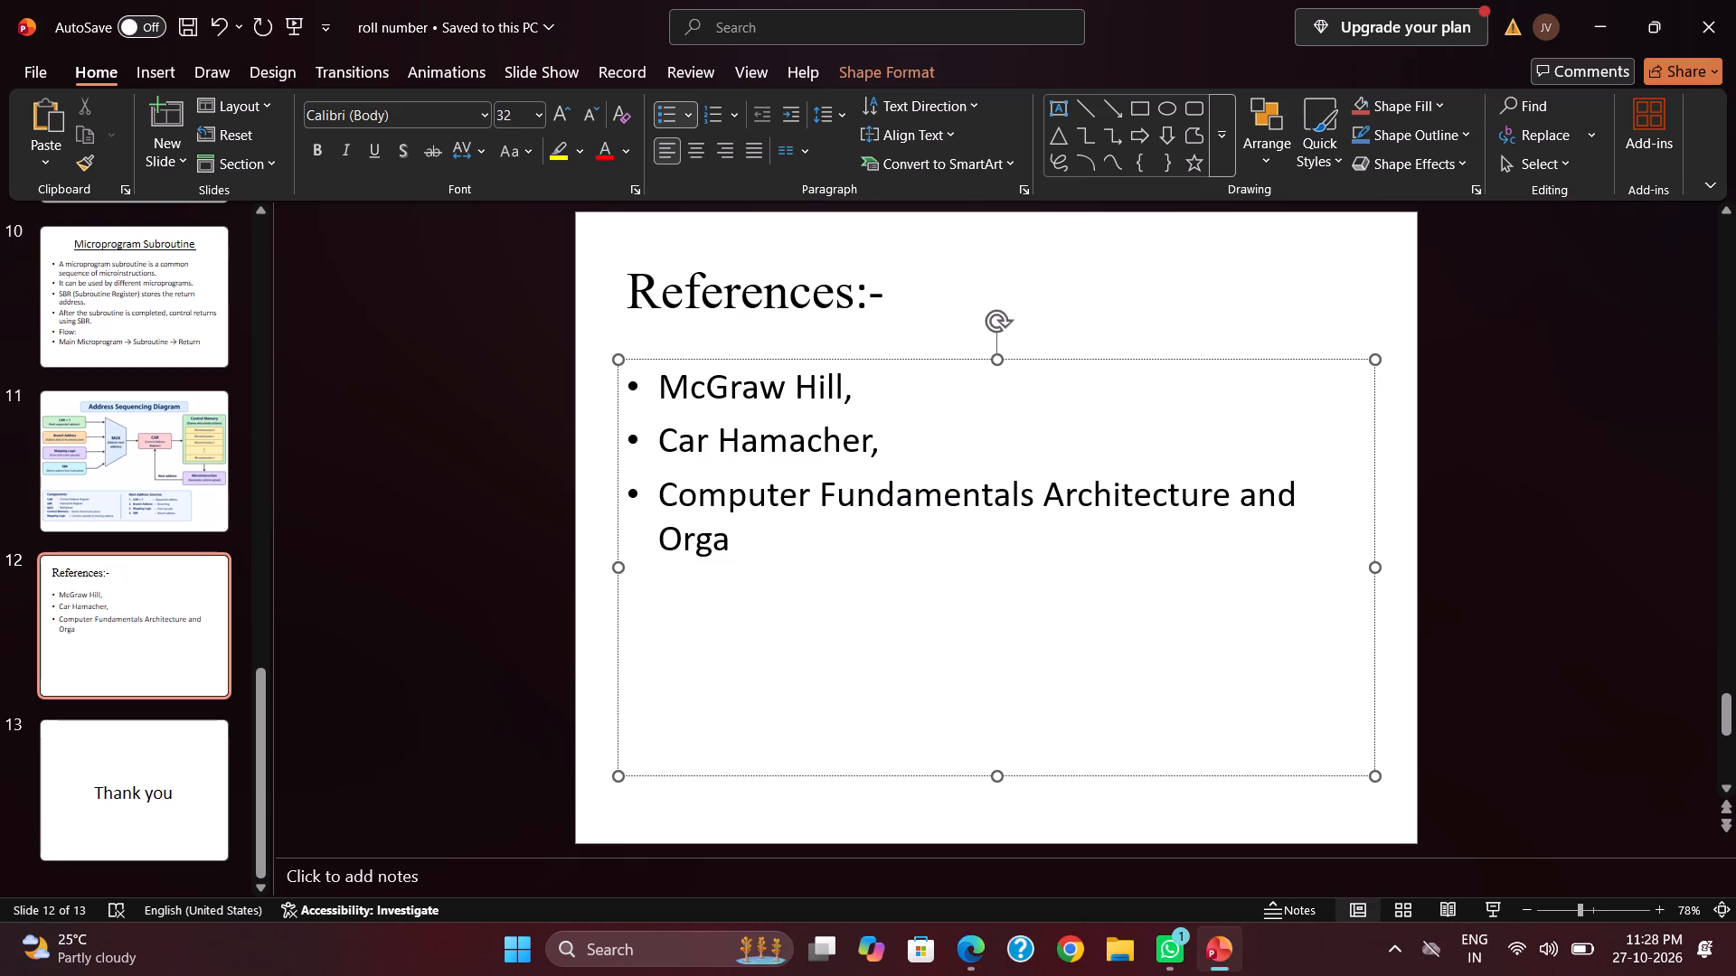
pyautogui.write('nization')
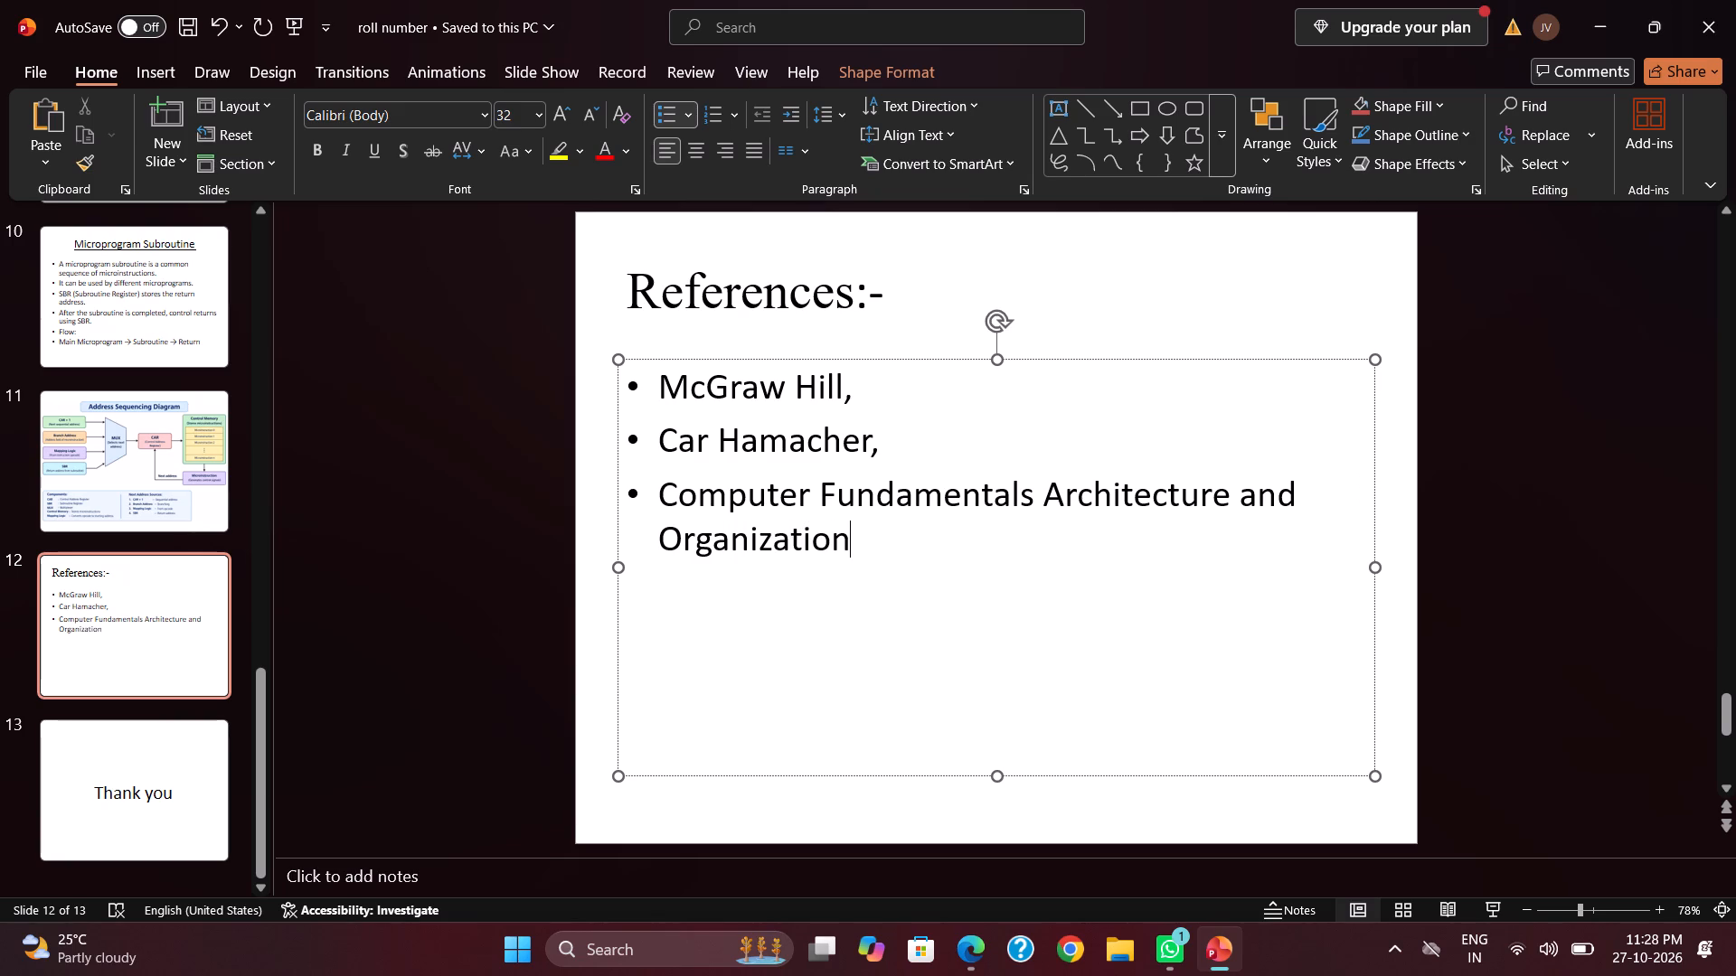
pyautogui.click(921, 319)
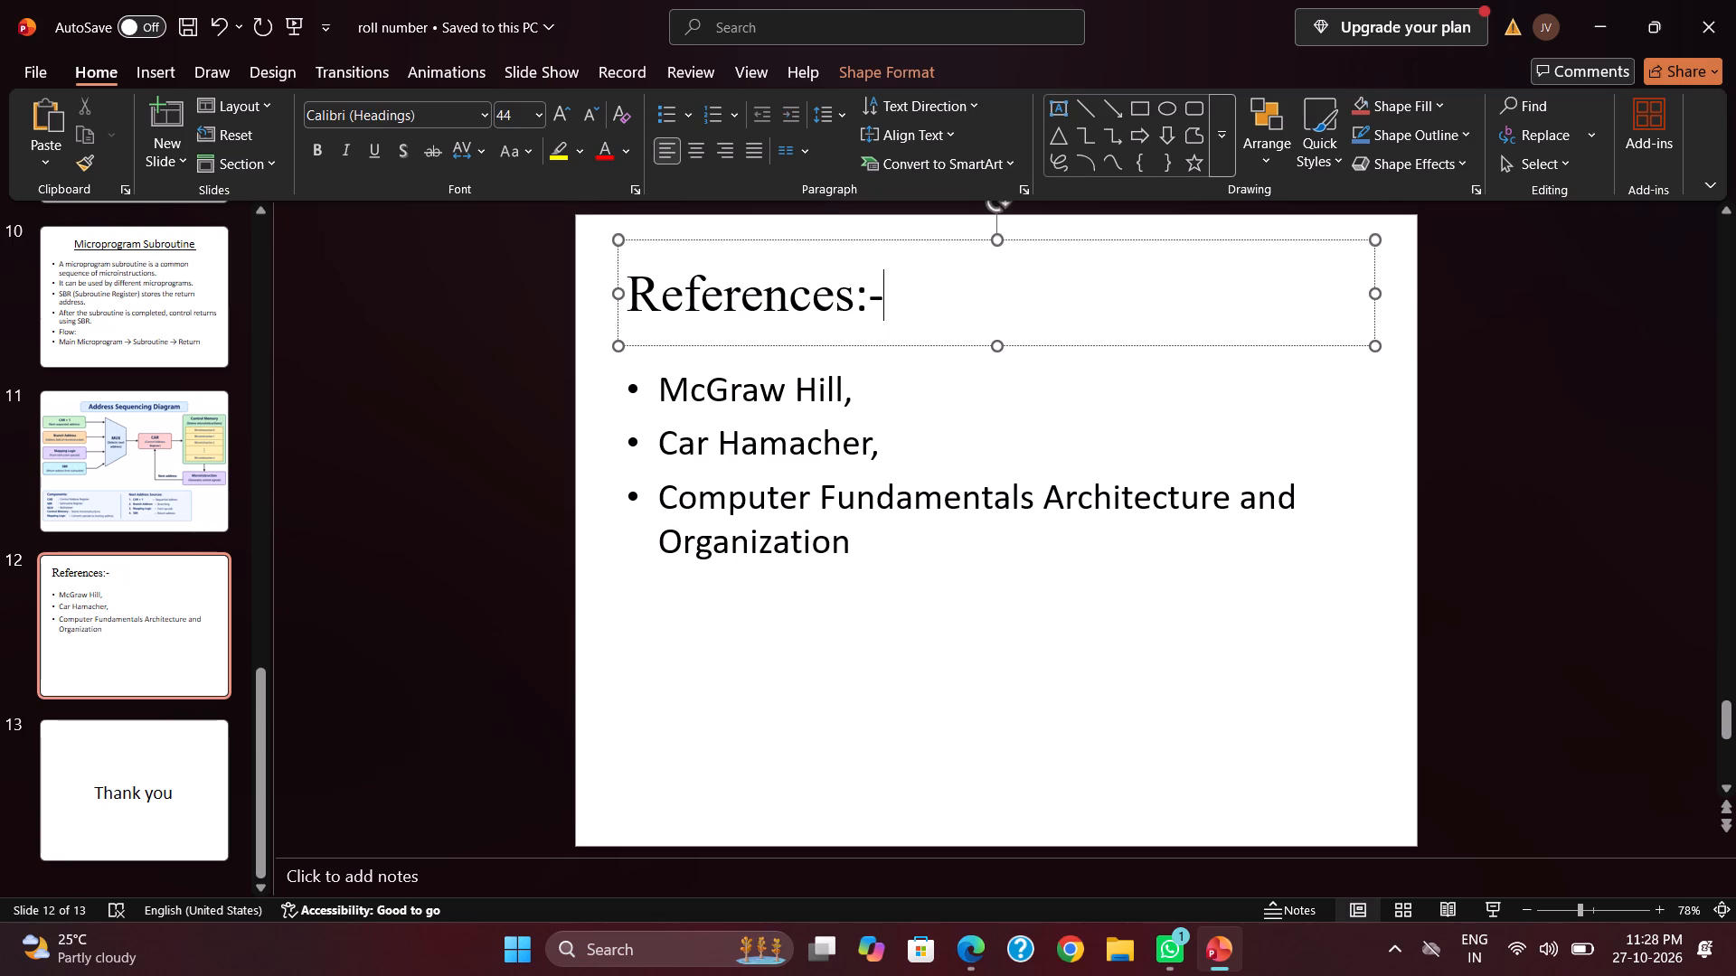
pyautogui.click(859, 399)
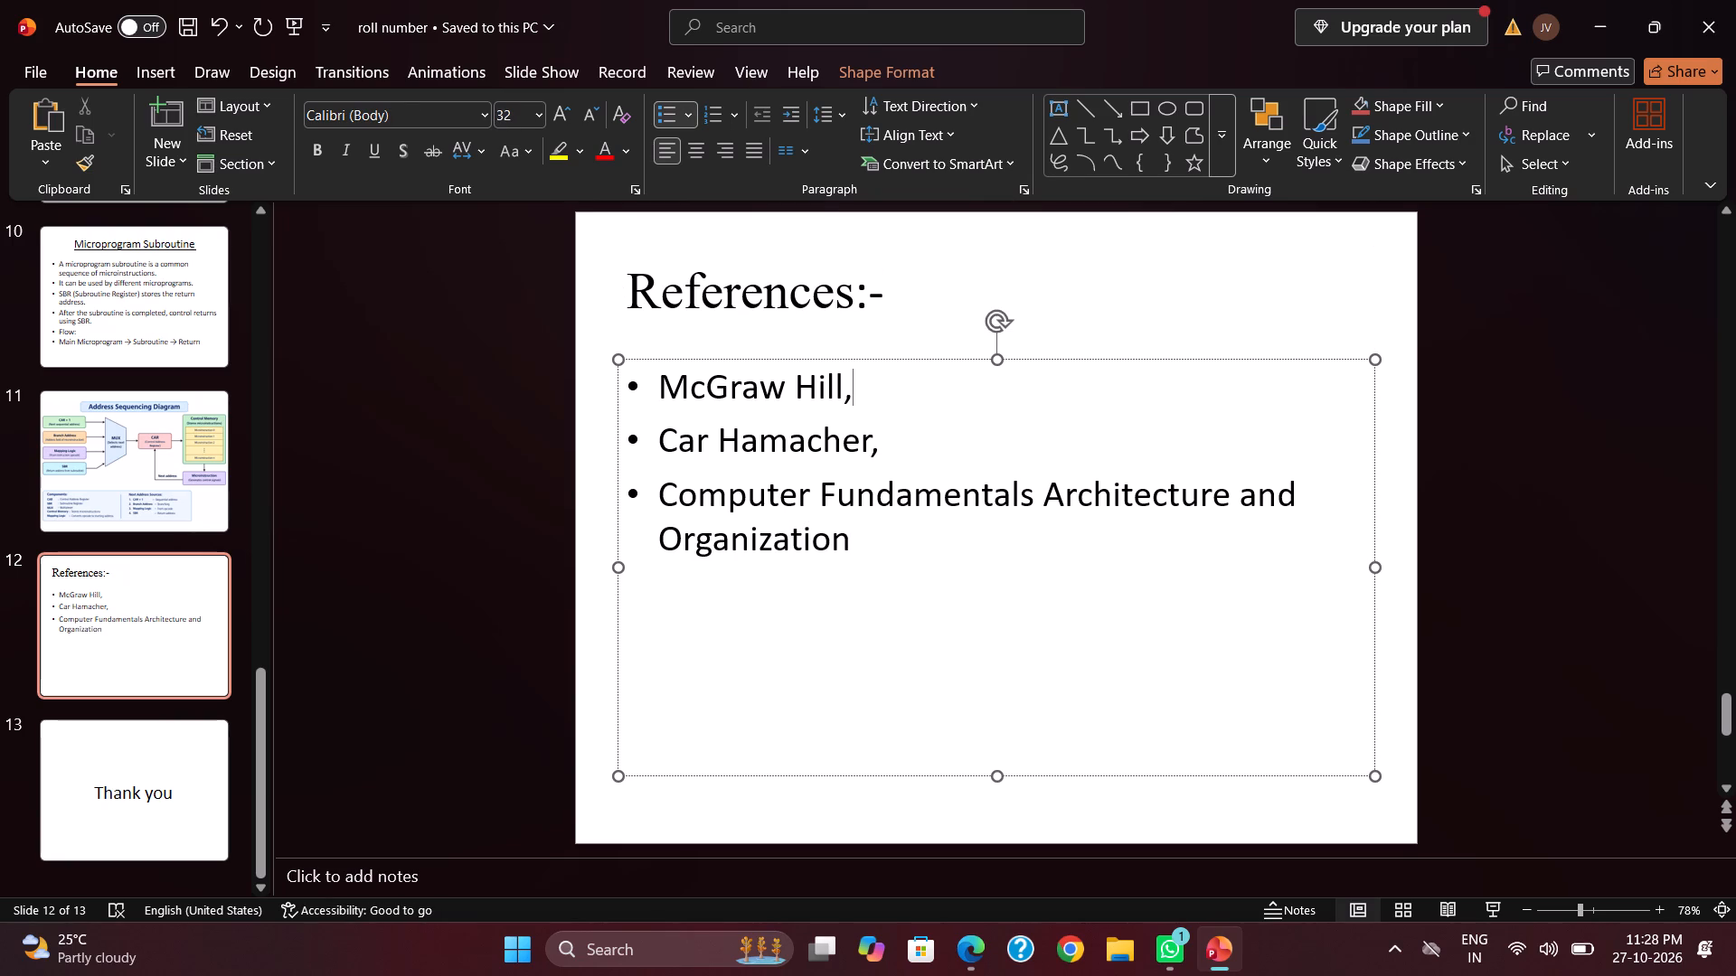
# Add a period after "Organization" at the end of the third bullet on the References slide.
pyautogui.click(860, 545)
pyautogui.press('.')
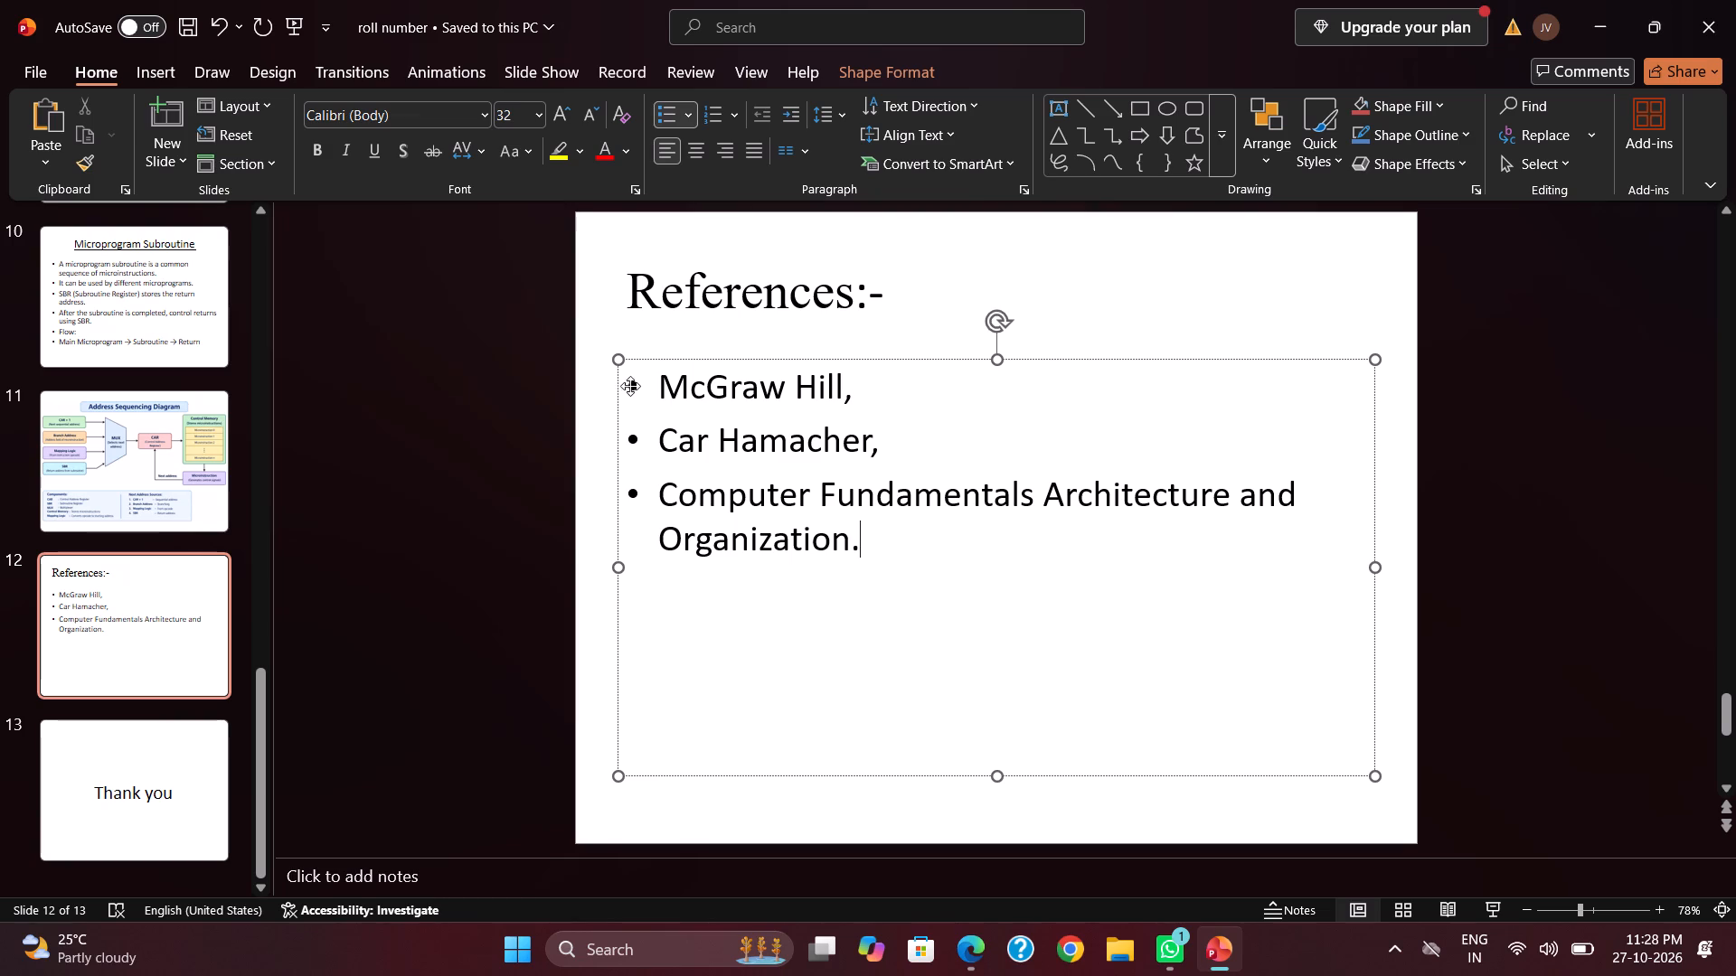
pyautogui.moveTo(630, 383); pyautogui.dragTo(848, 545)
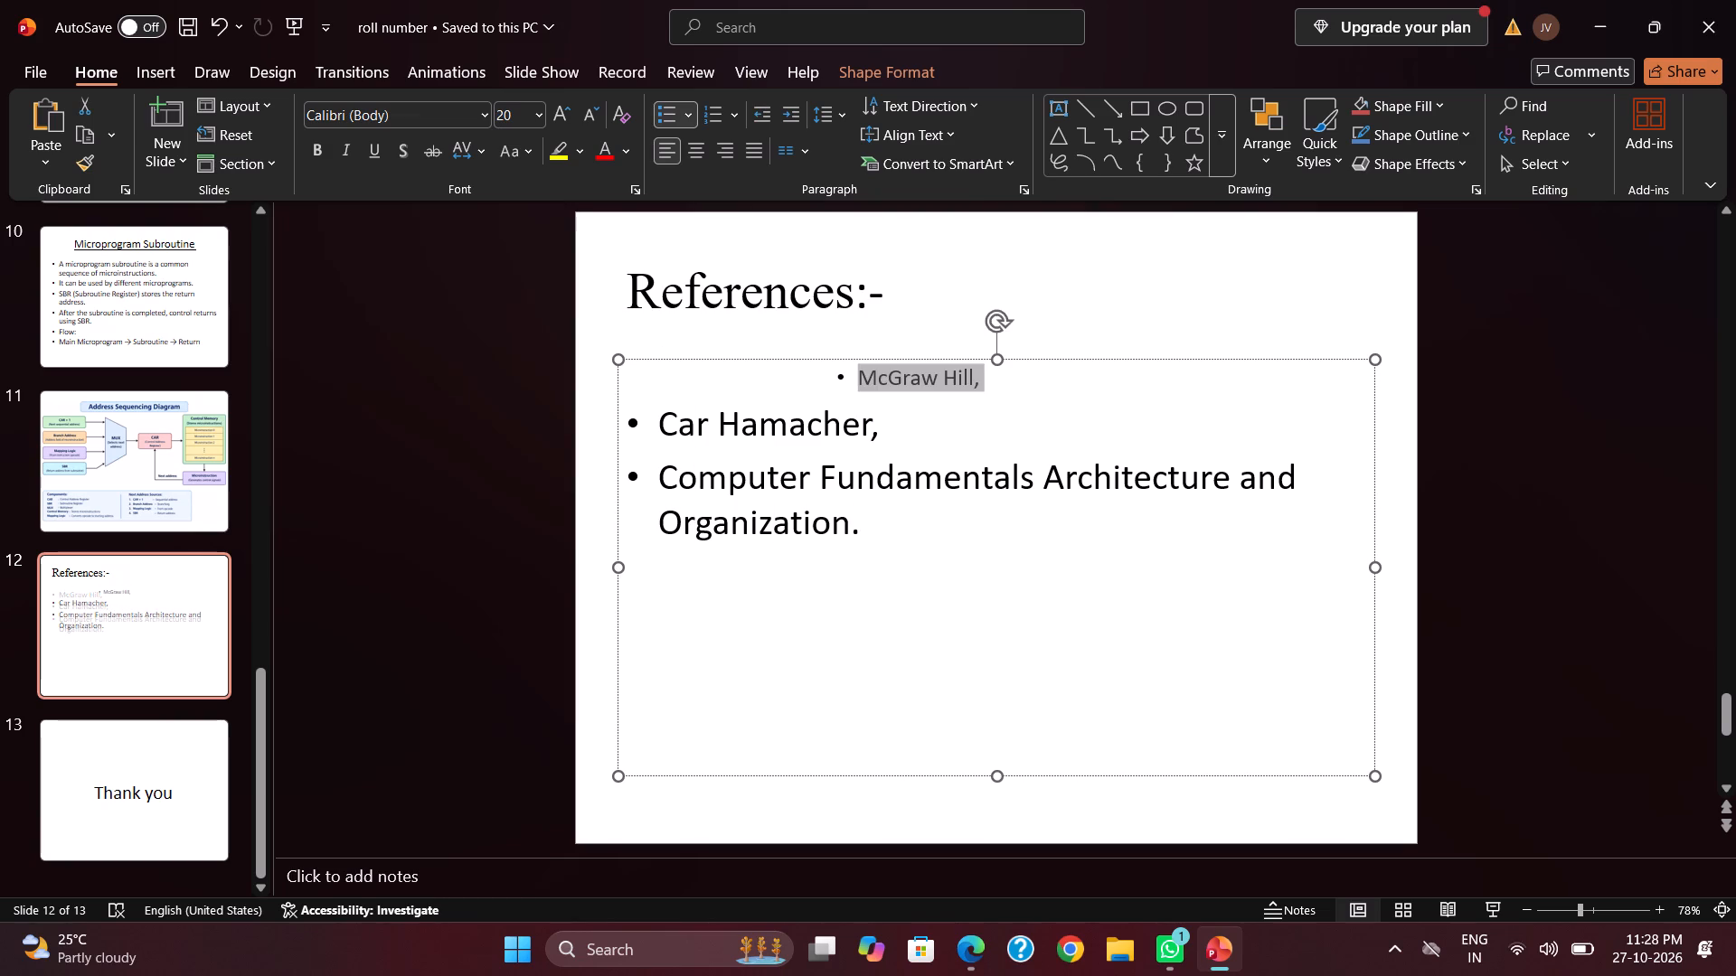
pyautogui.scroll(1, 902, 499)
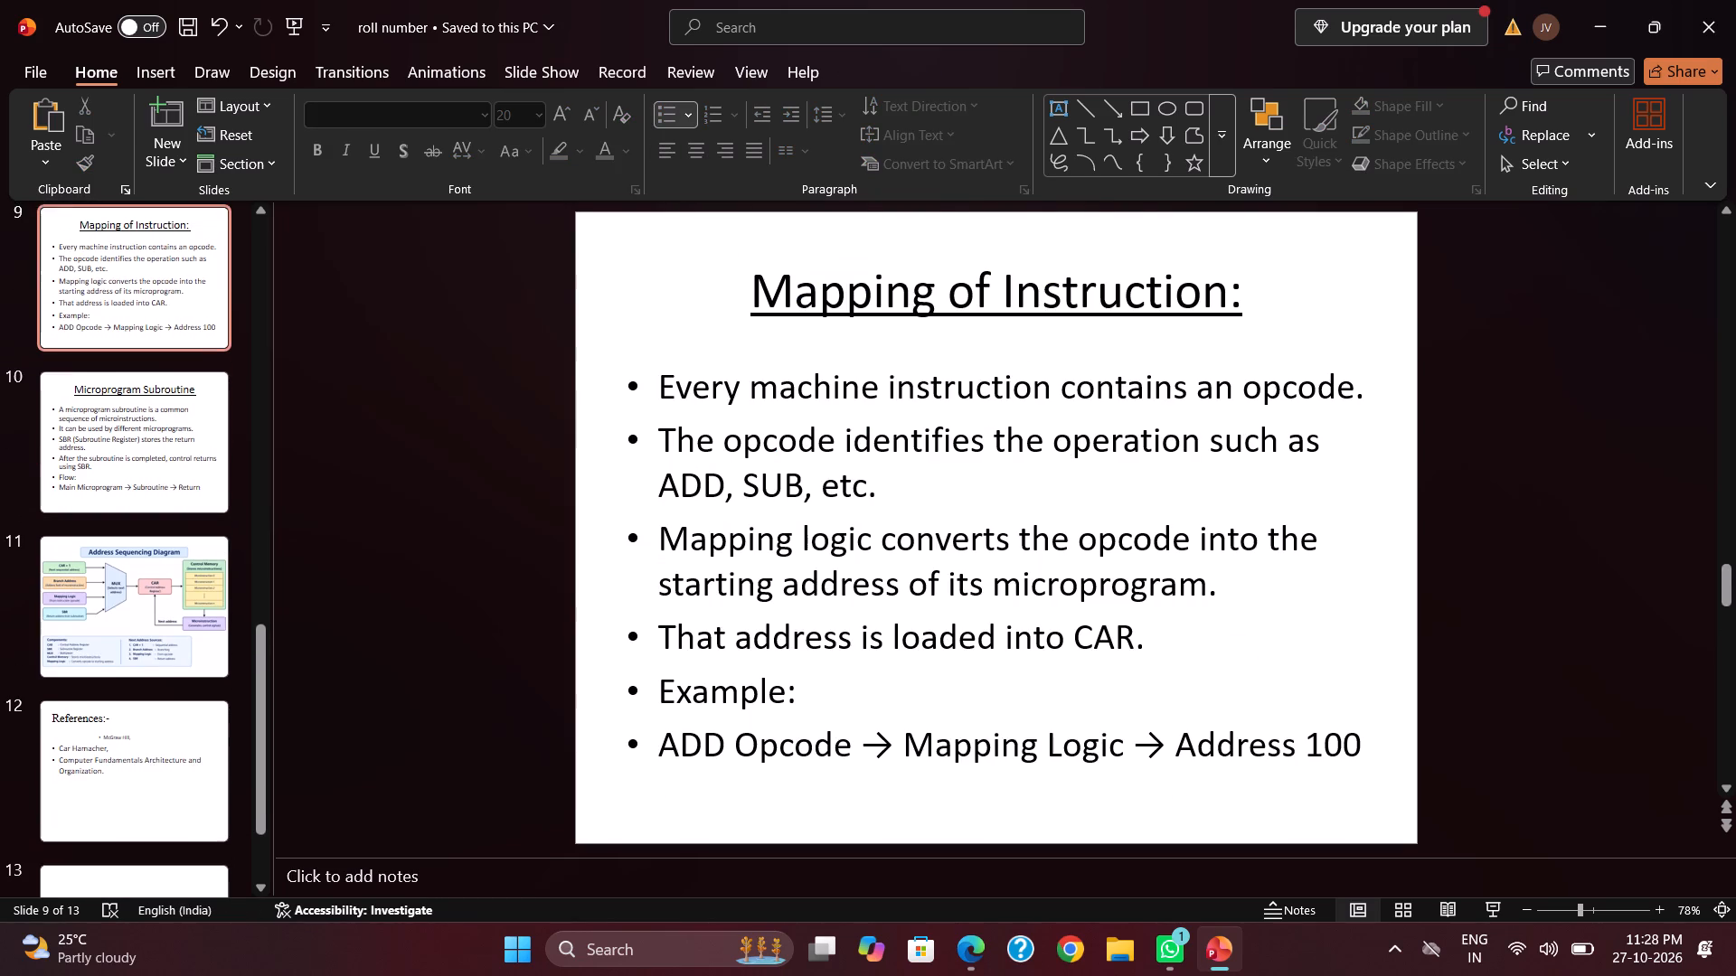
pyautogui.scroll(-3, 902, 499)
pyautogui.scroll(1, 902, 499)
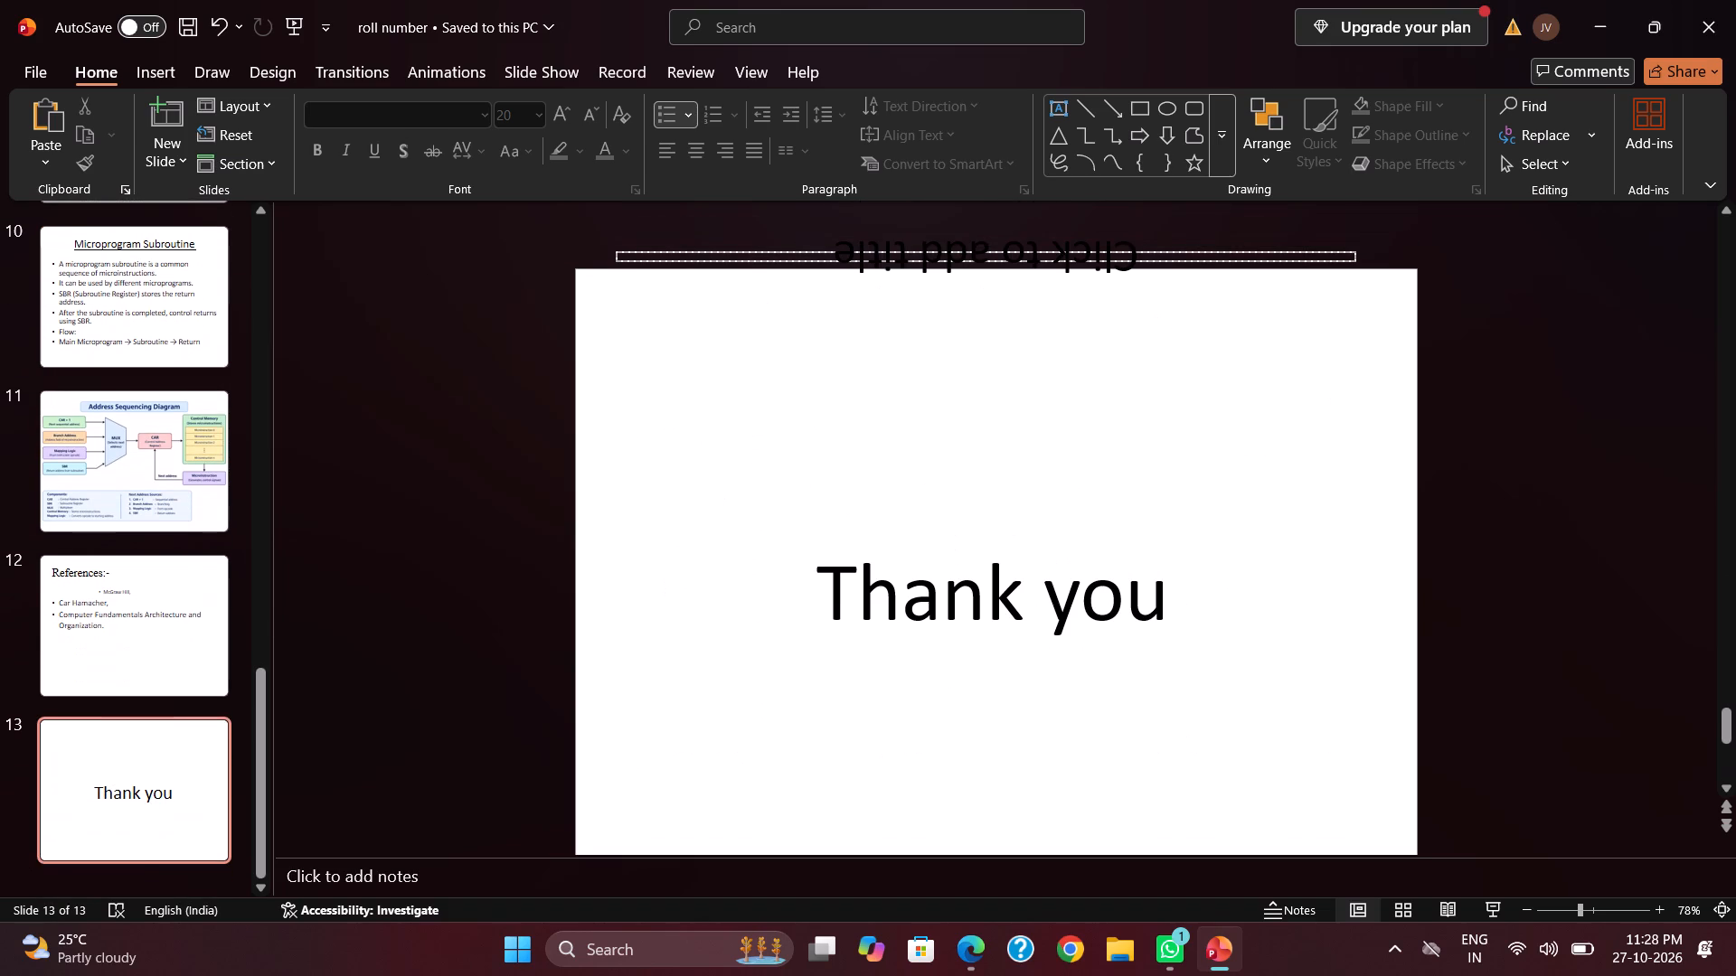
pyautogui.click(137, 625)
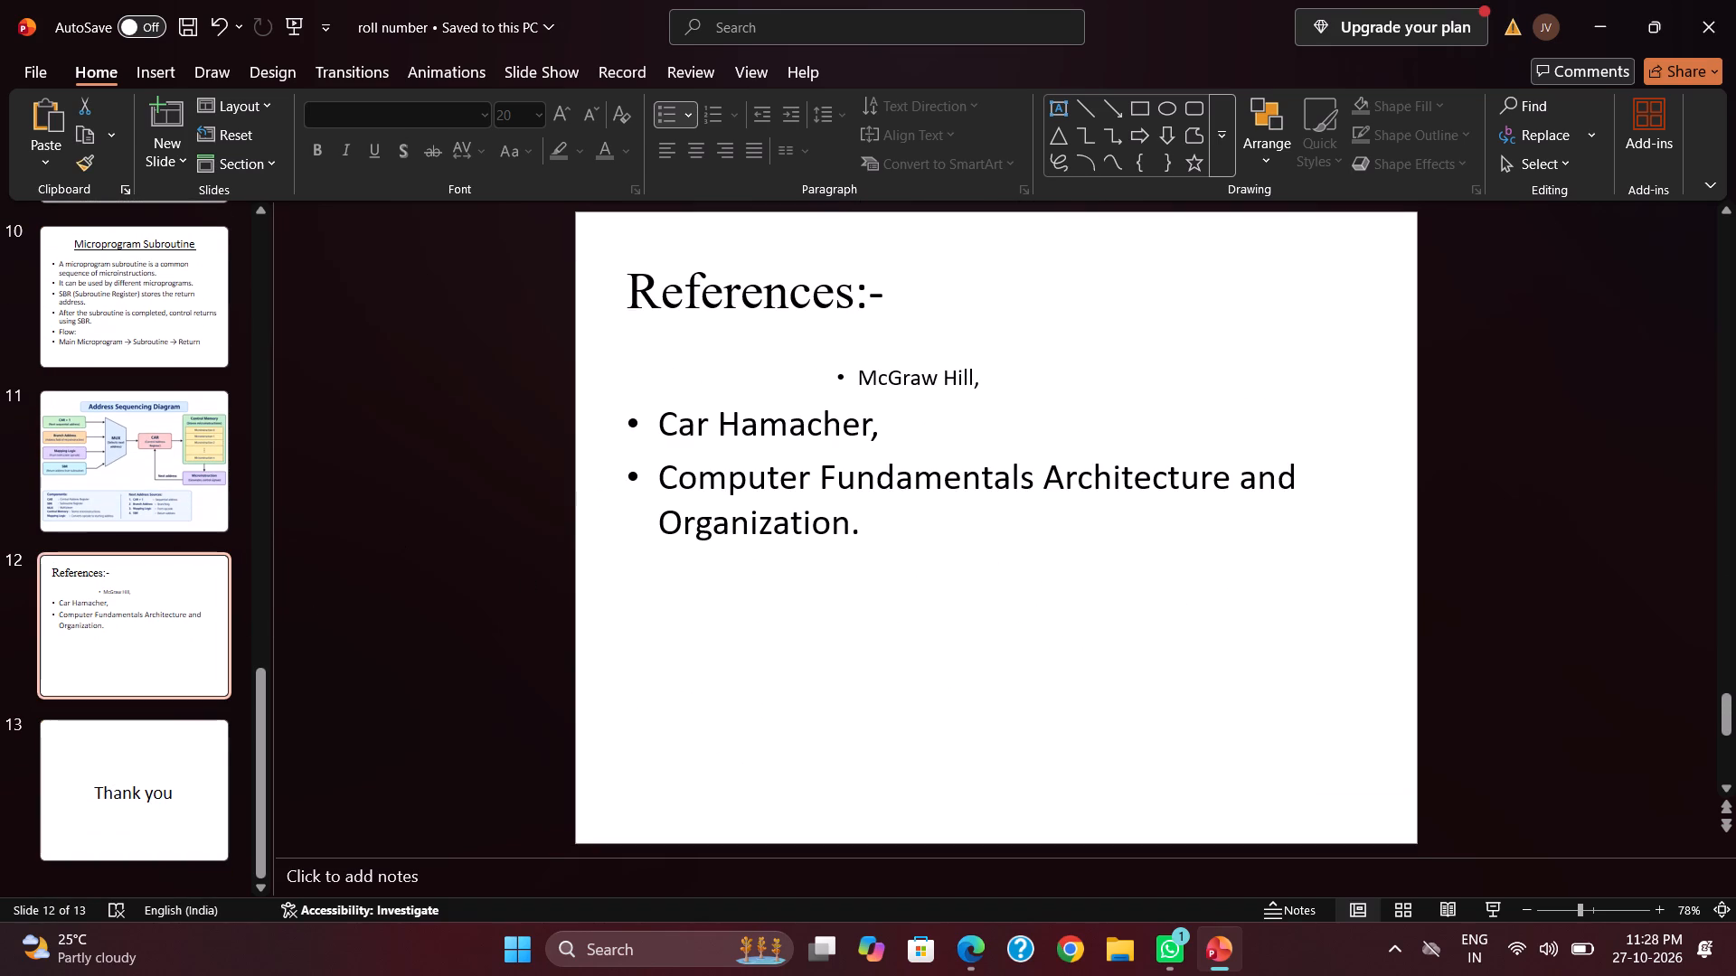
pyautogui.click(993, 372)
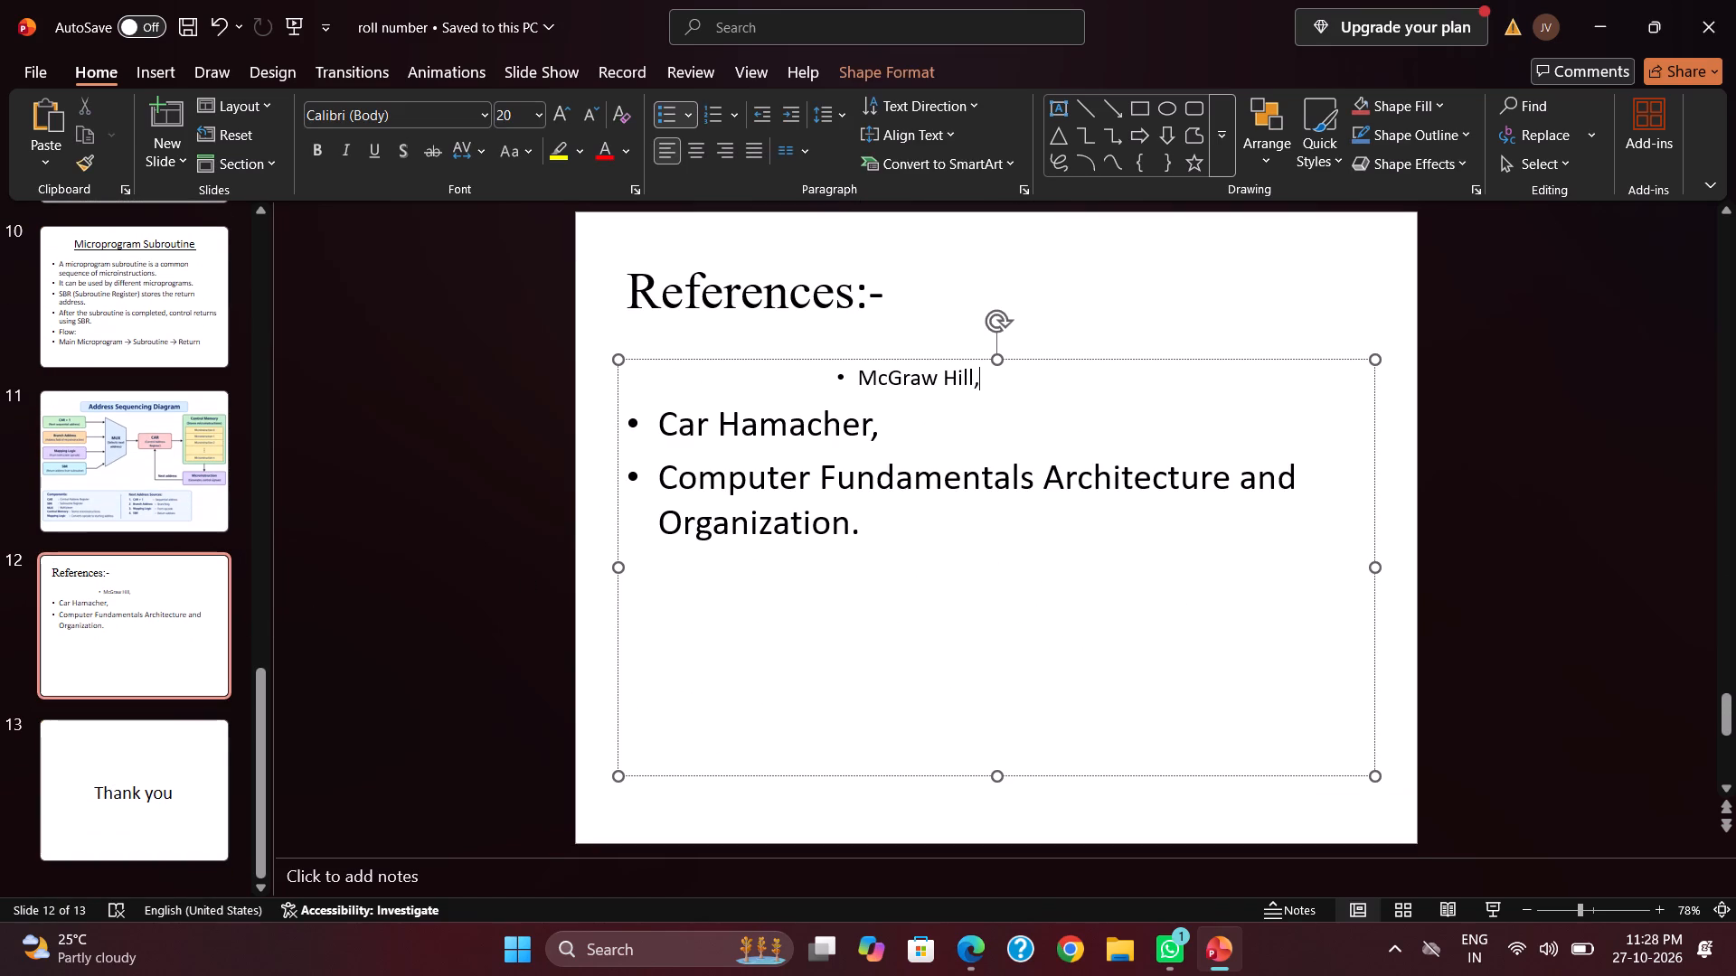
# Set the font size of the "Car Hamacher," and "Computer Fundamentals Architecture and Organization." bullets to 24.
pyautogui.moveTo(656, 423); pyautogui.dragTo(866, 544)
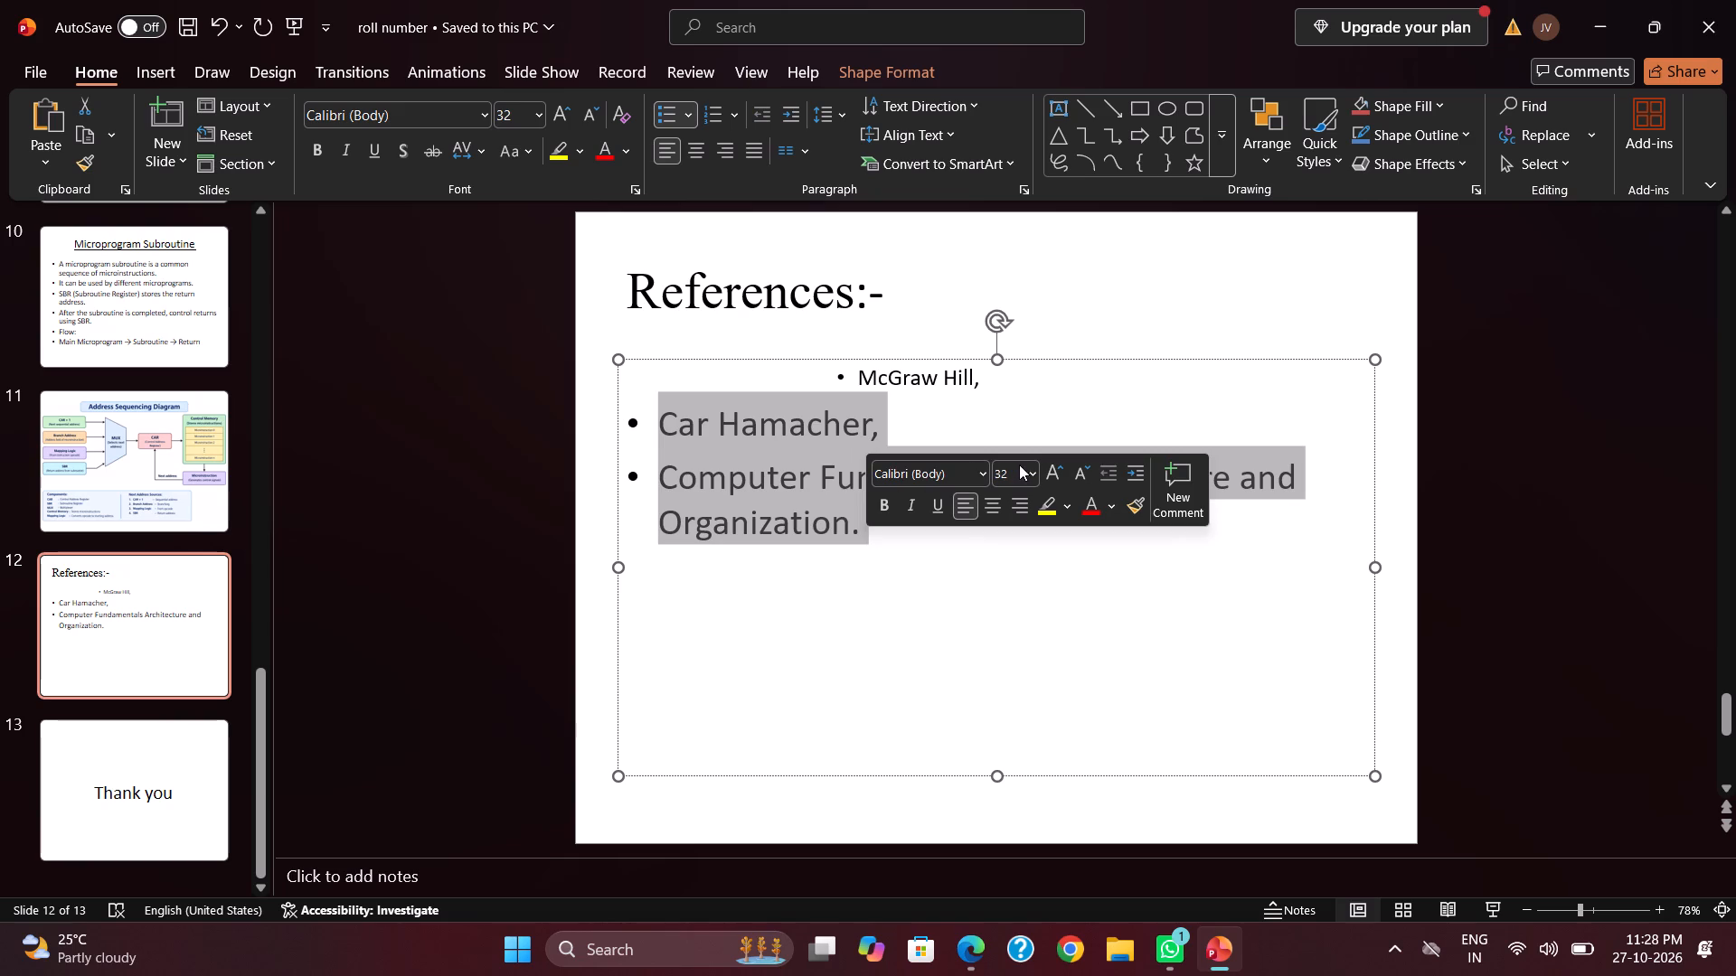
pyautogui.click(1026, 465)
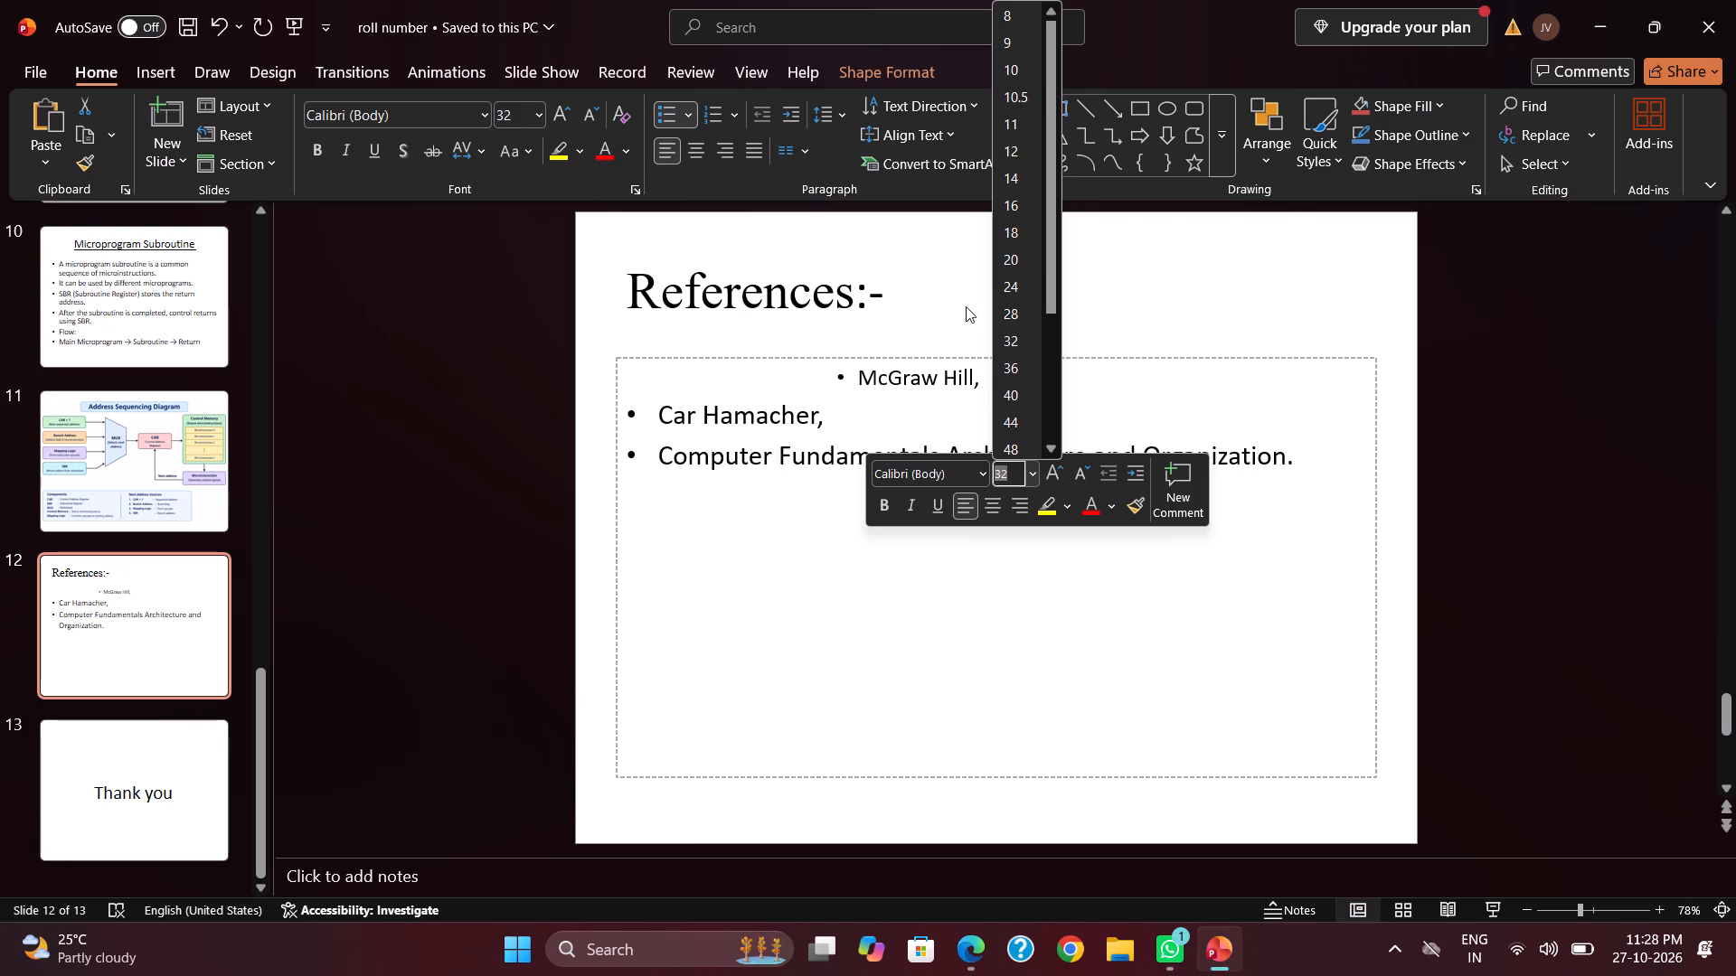
pyautogui.click(1011, 281)
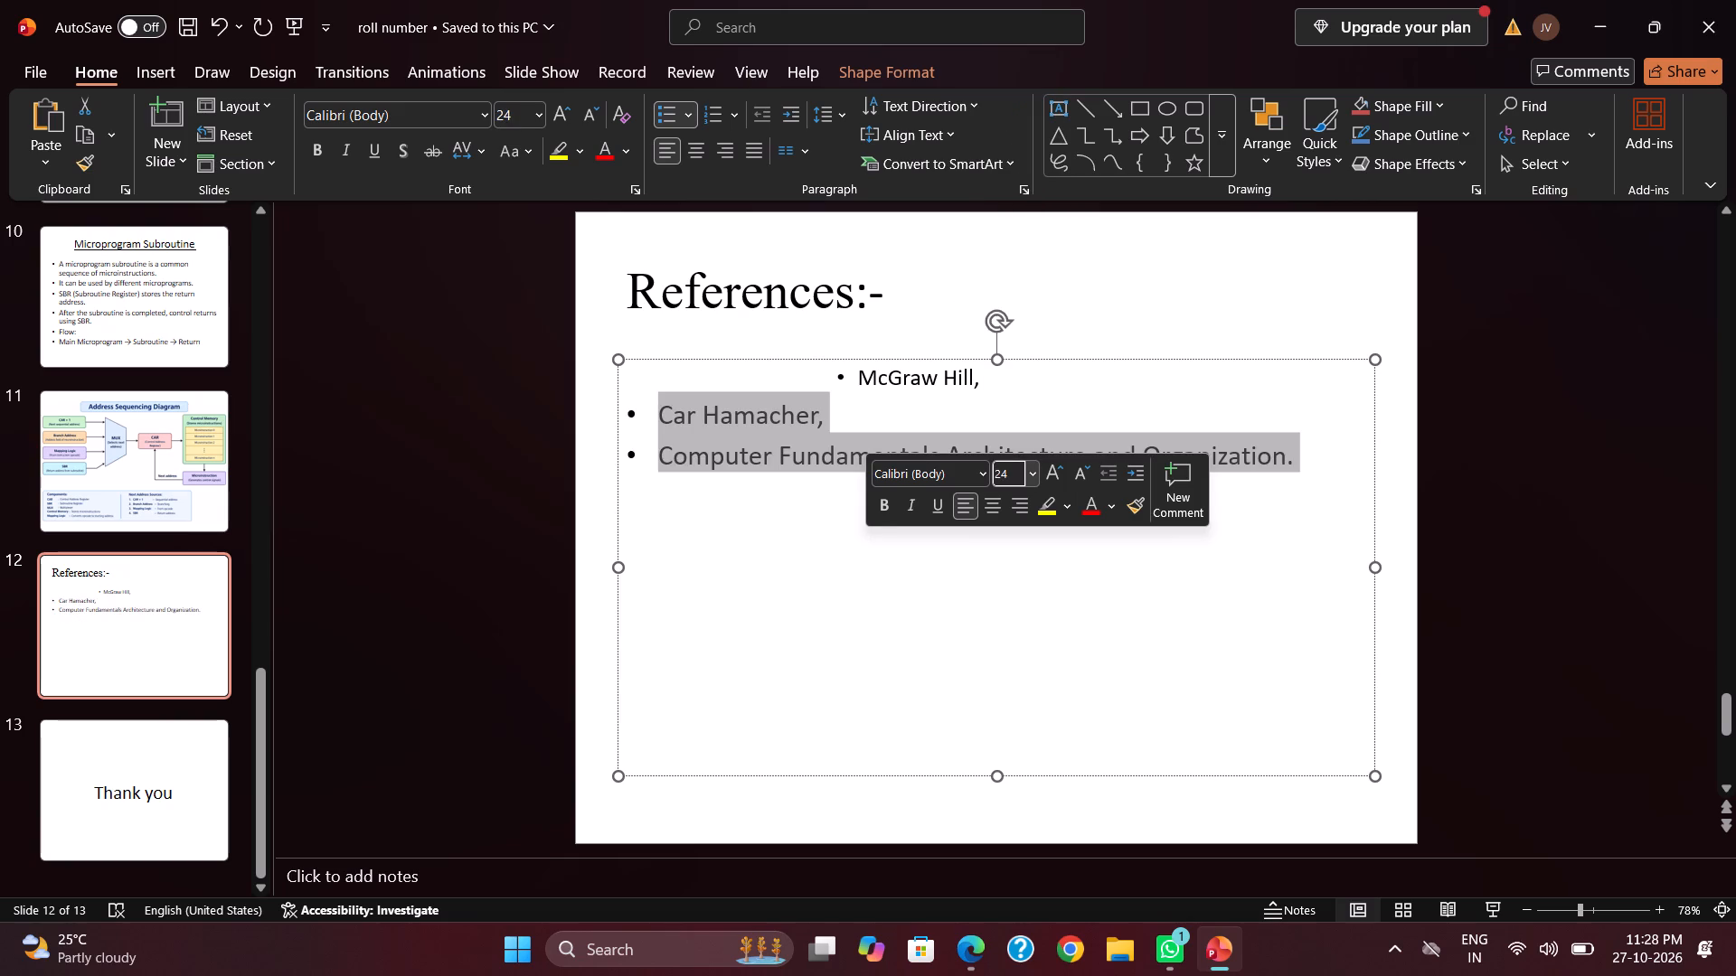
pyautogui.click(880, 404)
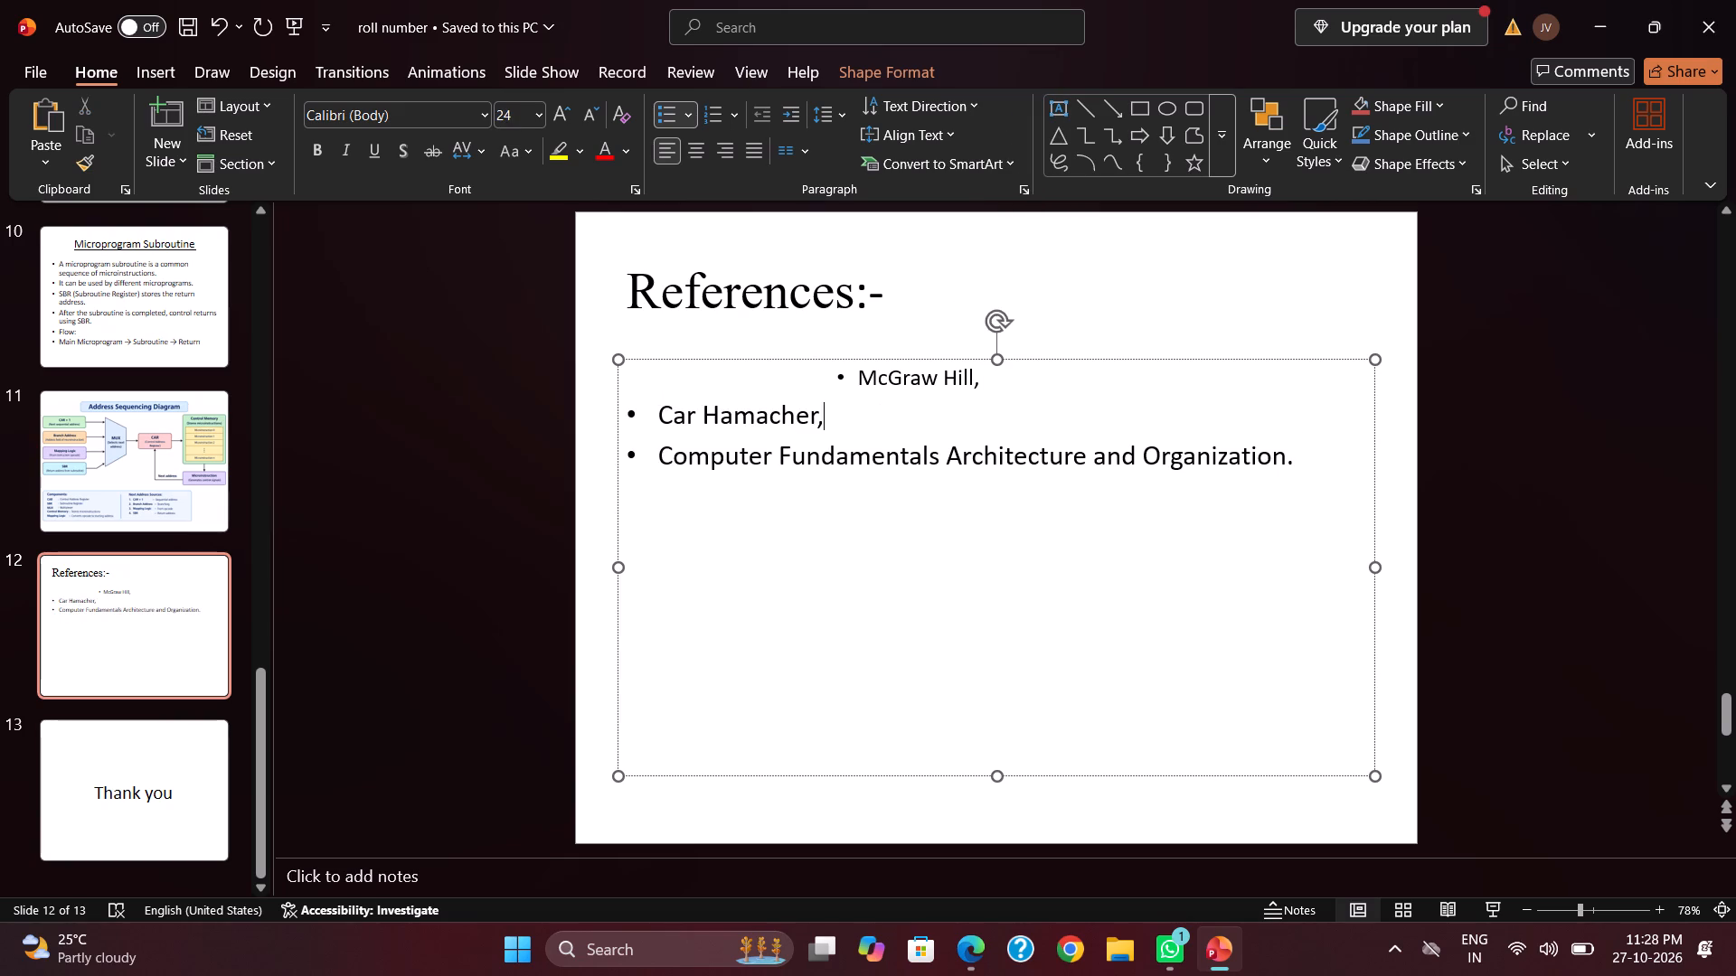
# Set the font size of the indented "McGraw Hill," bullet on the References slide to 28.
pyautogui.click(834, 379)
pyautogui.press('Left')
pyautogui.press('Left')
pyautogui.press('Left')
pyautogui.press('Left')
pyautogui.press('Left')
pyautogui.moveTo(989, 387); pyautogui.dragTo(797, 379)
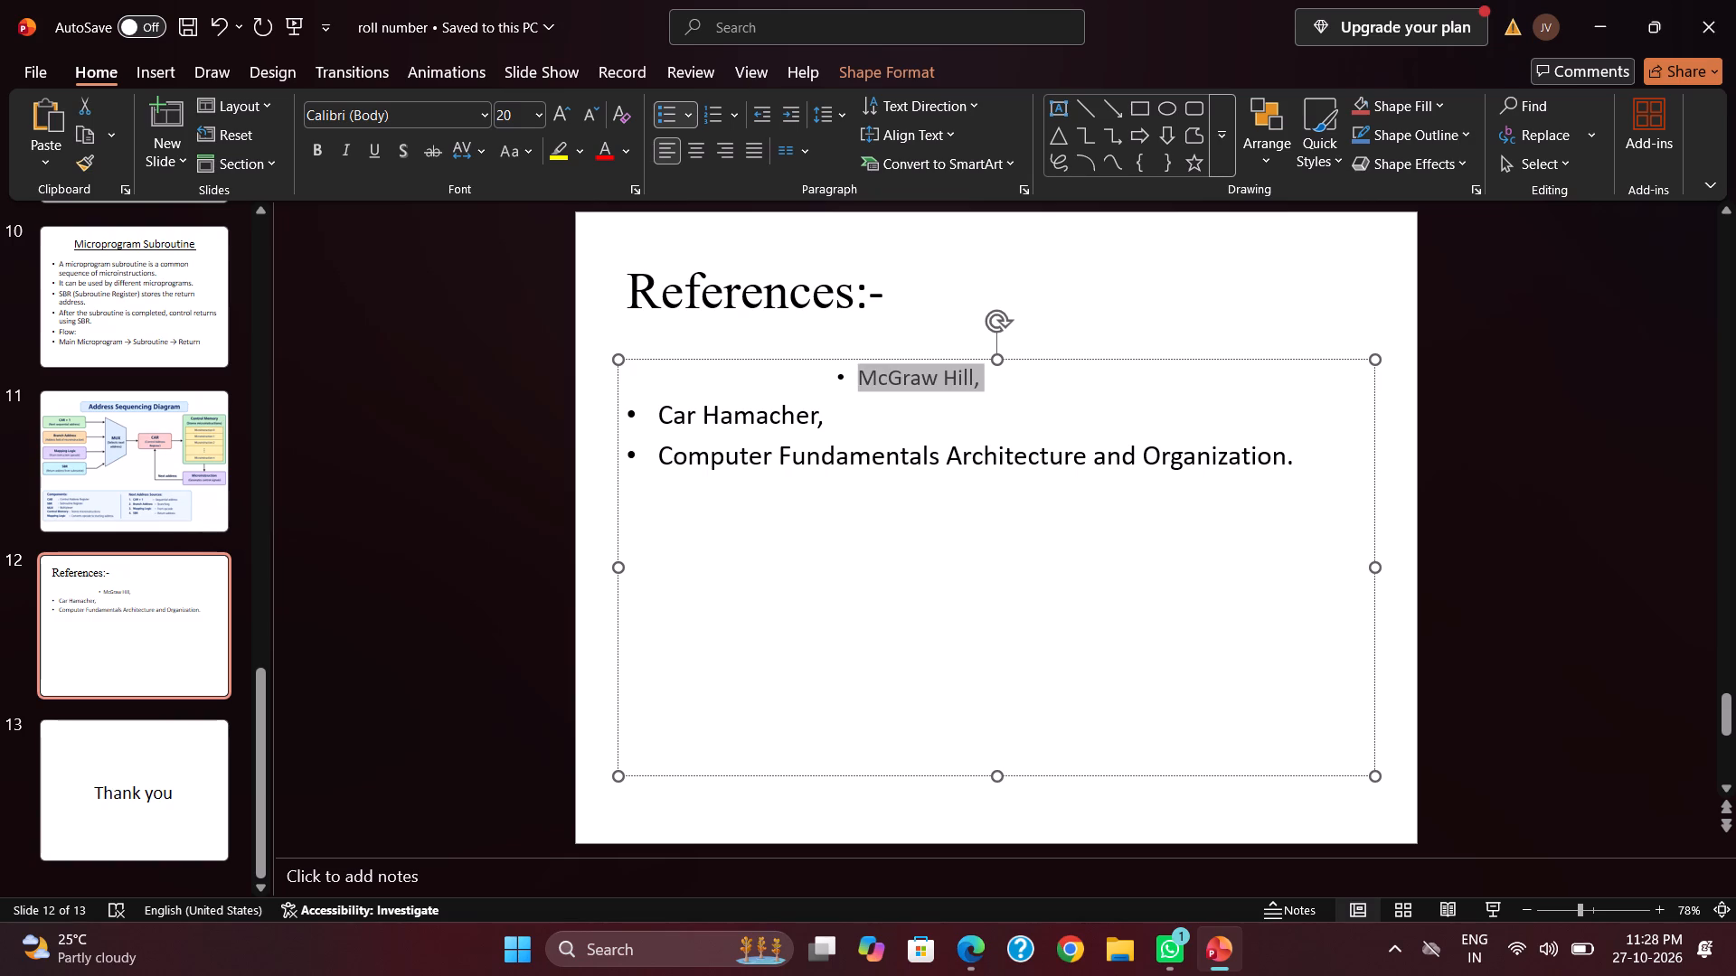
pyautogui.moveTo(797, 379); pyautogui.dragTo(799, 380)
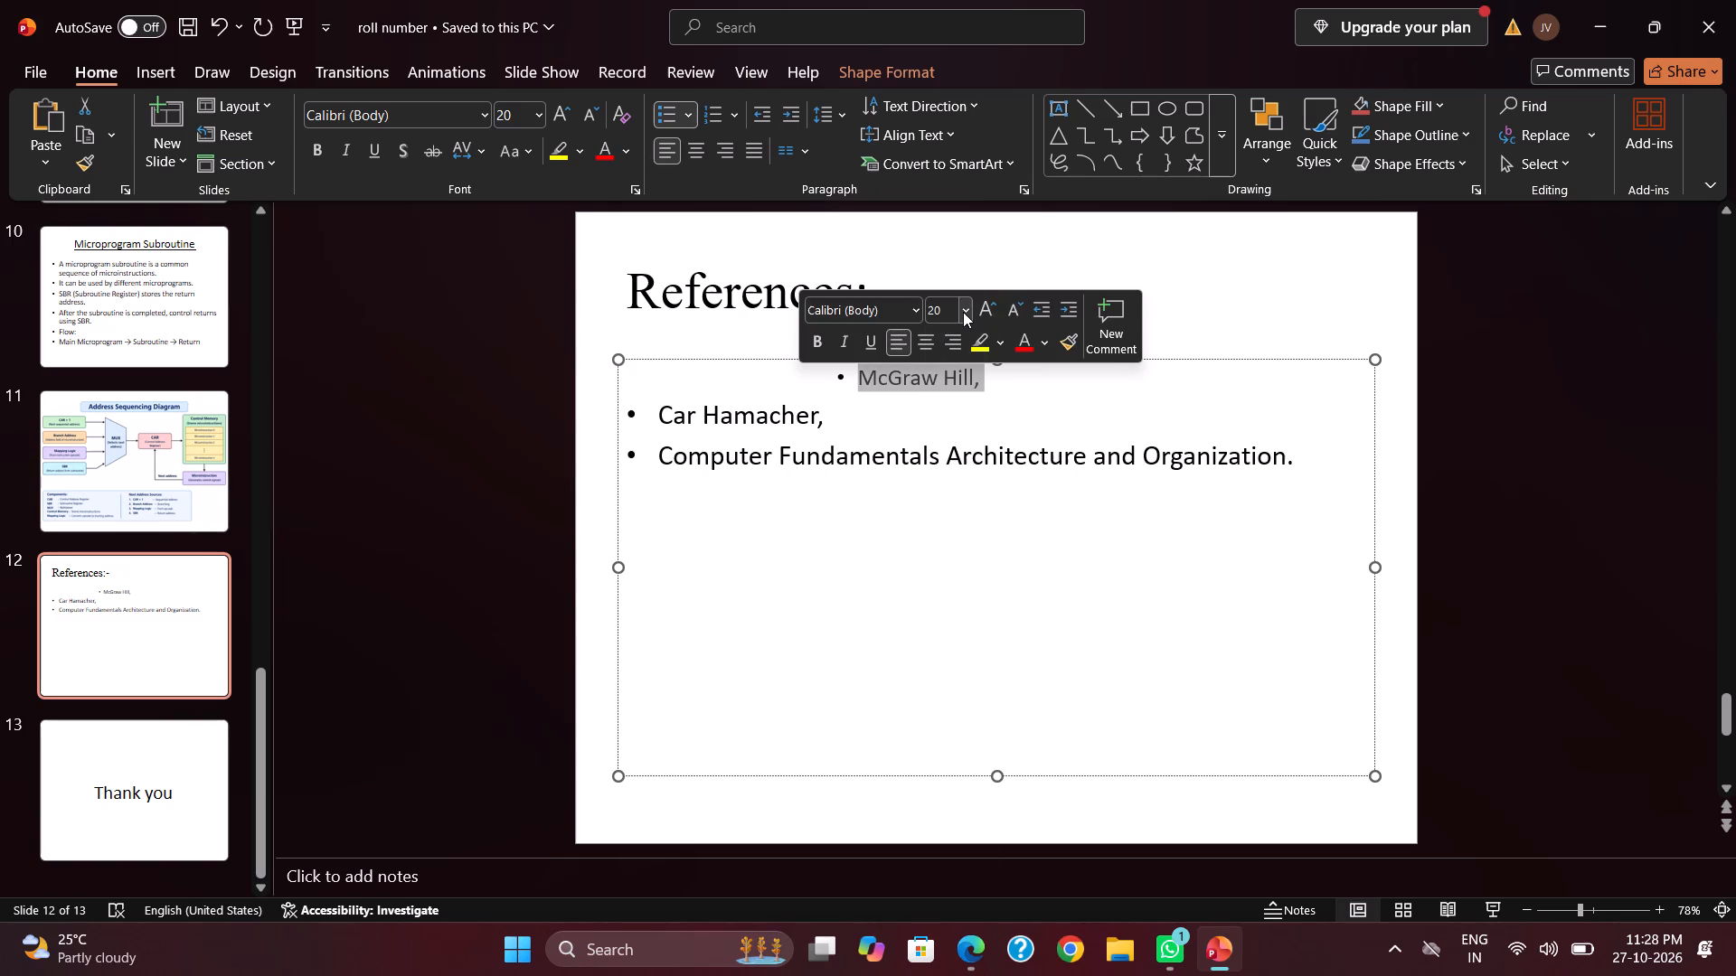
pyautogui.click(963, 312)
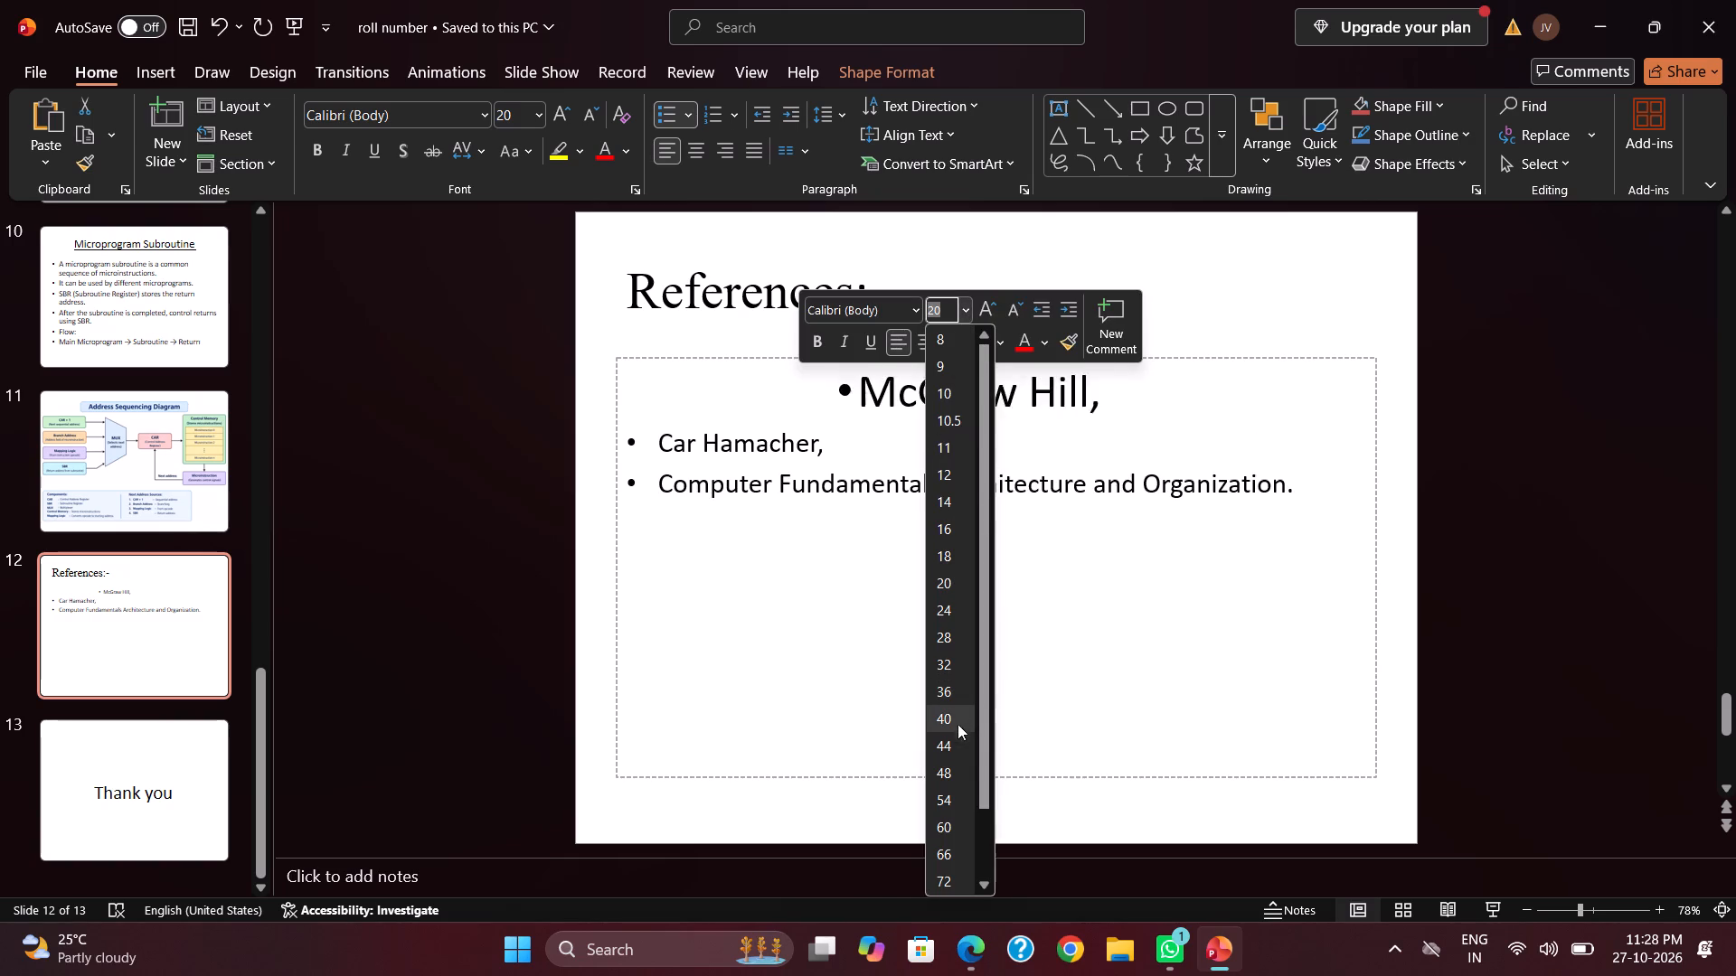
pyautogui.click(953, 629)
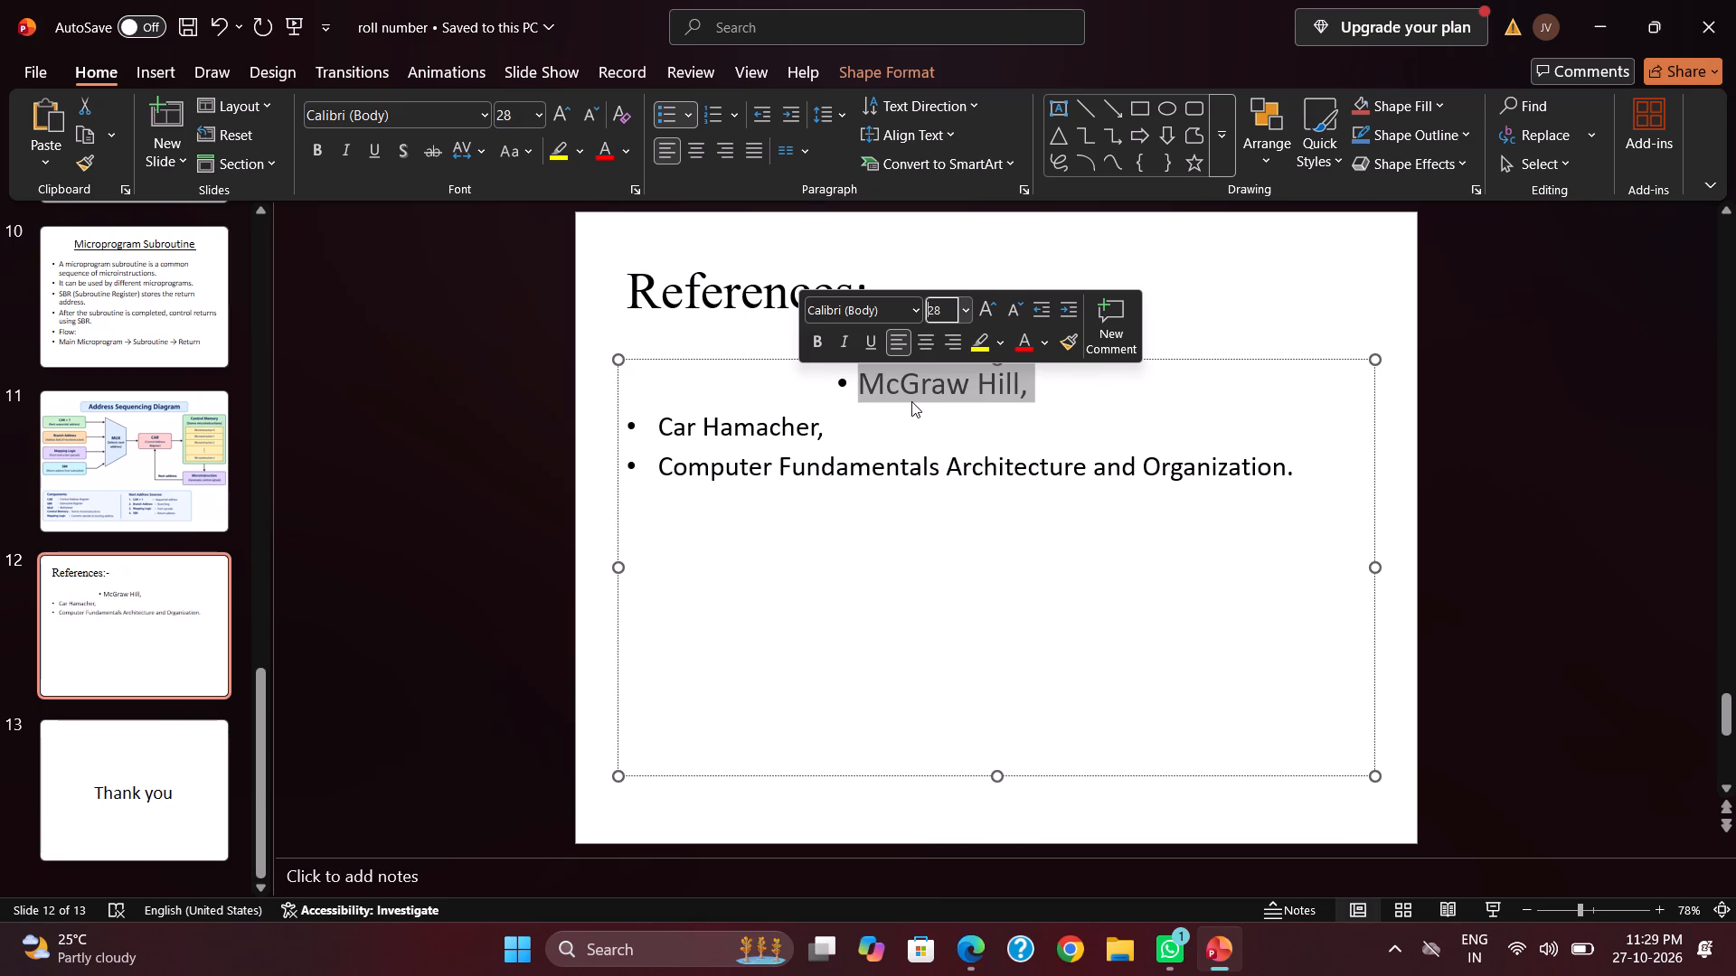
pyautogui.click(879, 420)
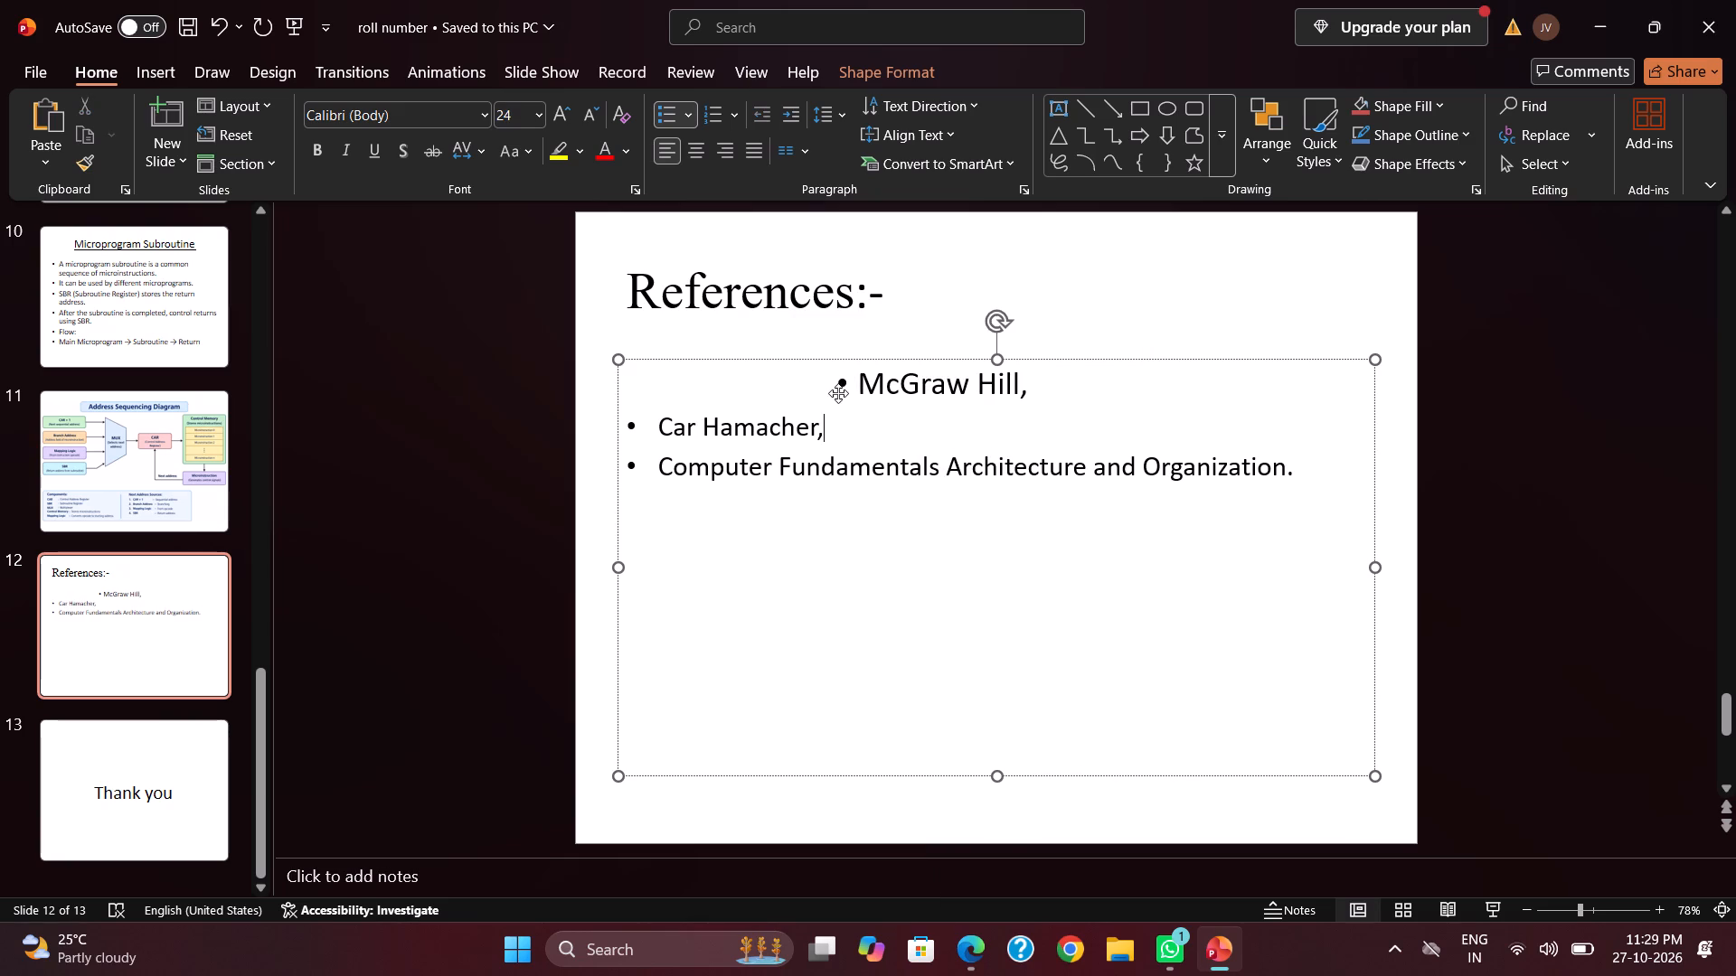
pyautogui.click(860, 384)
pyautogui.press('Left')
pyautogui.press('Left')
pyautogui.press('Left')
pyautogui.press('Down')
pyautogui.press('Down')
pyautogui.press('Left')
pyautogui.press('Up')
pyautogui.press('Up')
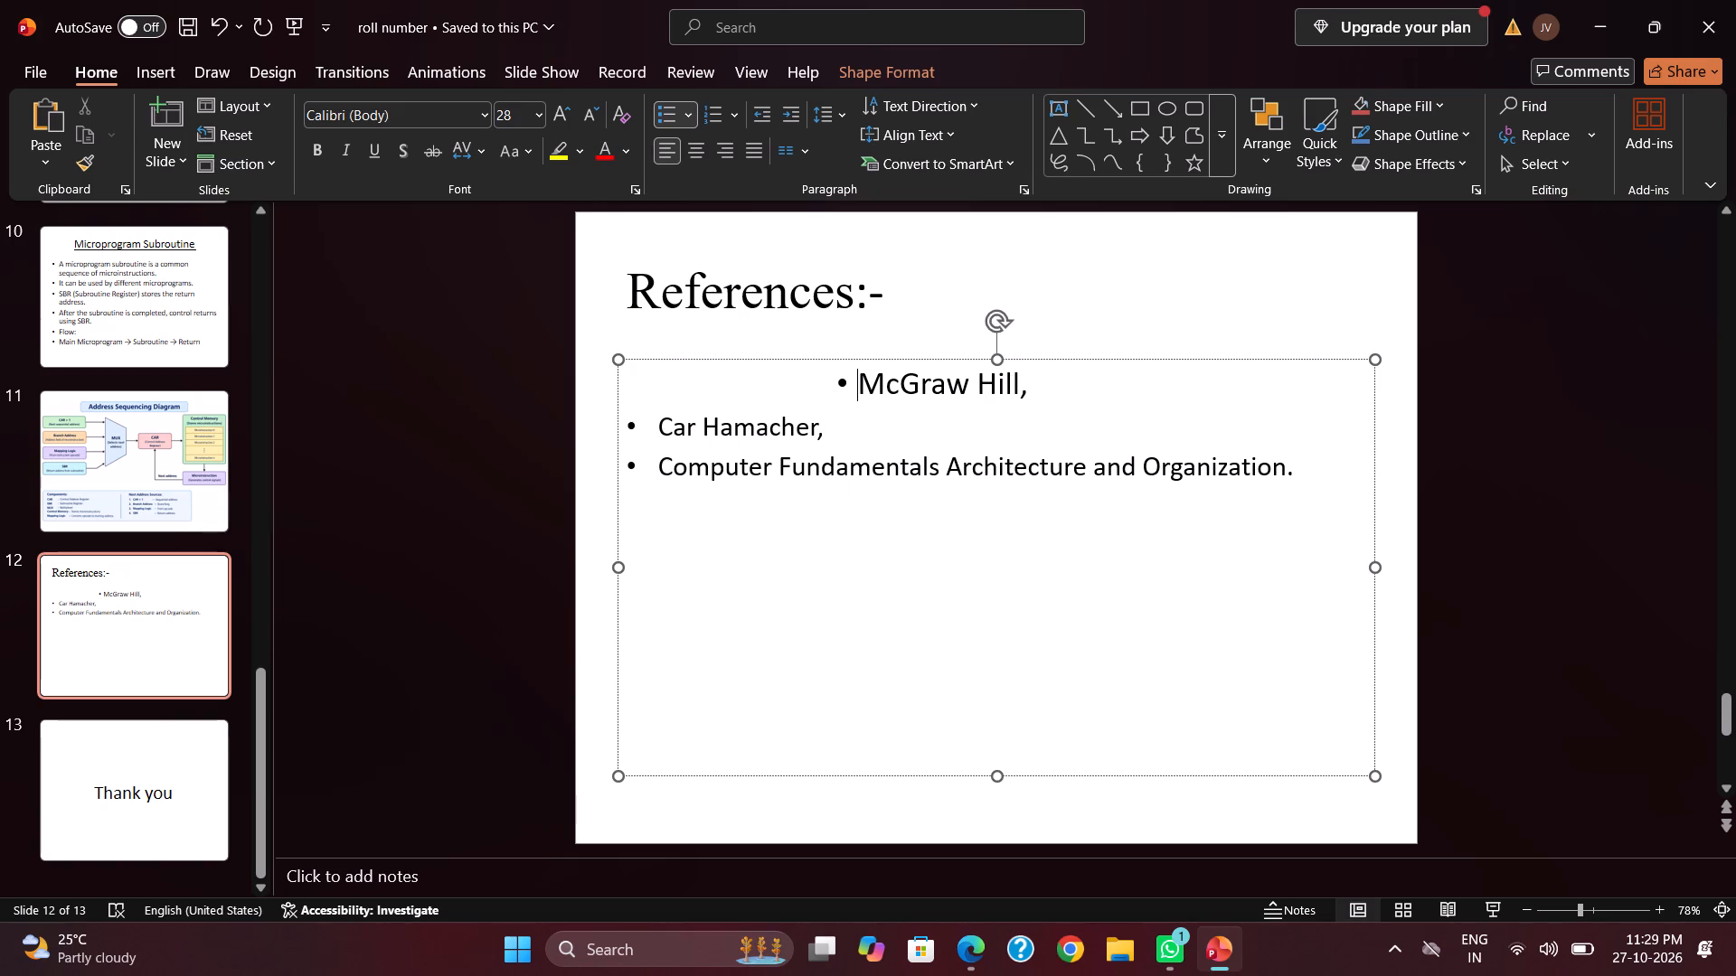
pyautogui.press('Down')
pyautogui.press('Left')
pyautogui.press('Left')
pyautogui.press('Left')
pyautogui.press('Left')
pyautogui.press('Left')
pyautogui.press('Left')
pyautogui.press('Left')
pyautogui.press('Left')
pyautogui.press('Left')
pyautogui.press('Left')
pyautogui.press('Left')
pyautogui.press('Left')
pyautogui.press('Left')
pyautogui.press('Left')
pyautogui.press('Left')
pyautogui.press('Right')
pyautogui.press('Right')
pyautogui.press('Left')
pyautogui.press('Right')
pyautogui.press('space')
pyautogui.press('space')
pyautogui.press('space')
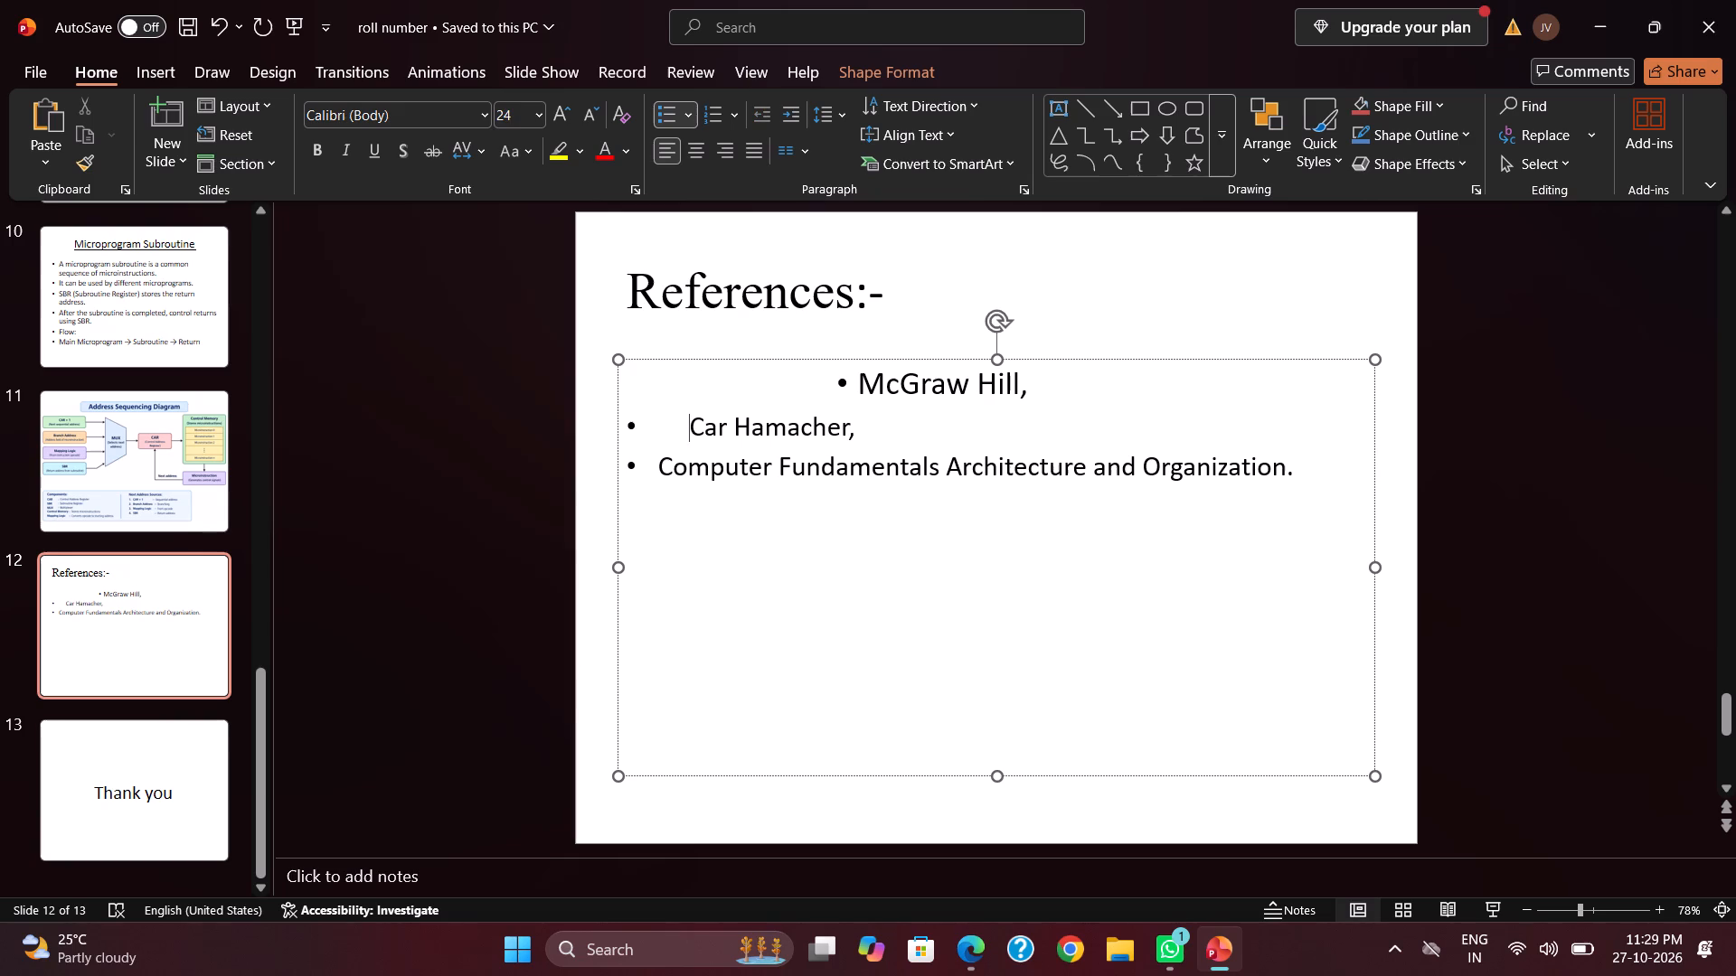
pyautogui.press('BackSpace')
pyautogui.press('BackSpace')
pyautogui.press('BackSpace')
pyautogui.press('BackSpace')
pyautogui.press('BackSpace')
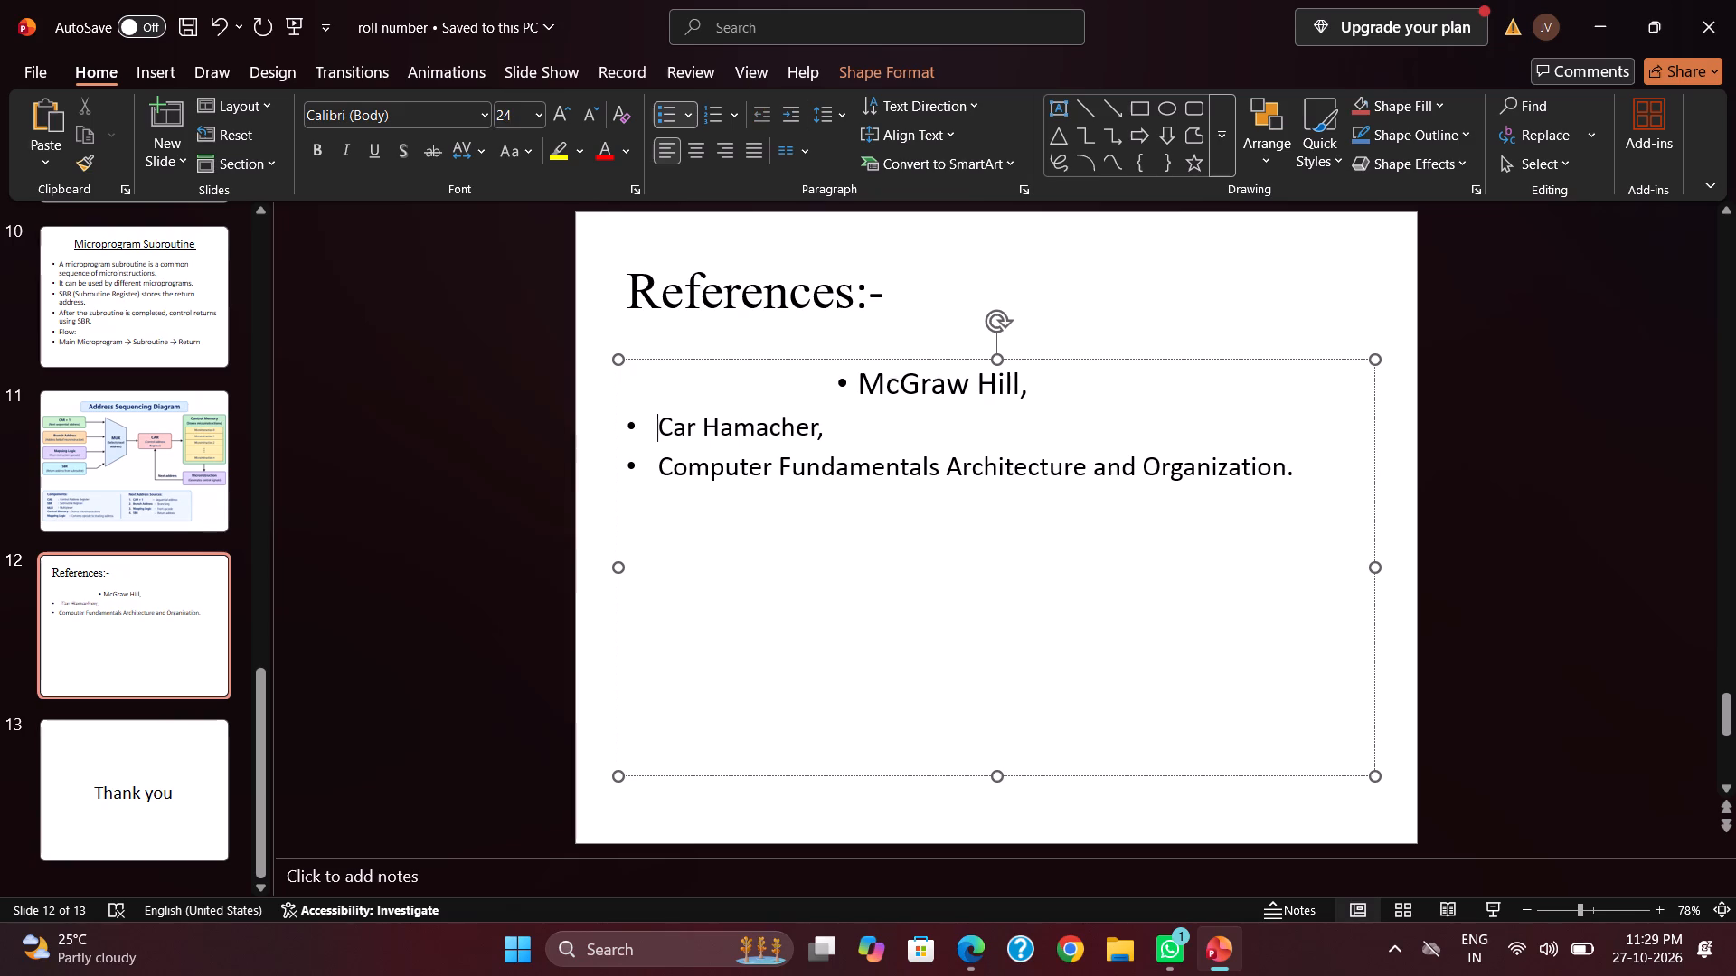
# Delete the wrongly indented "McGraw Hill," line, including its bullet, from the references list.
pyautogui.click(858, 375)
pyautogui.press('BackSpace')
pyautogui.press('BackSpace')
pyautogui.press('BackSpace')
pyautogui.press('BackSpace')
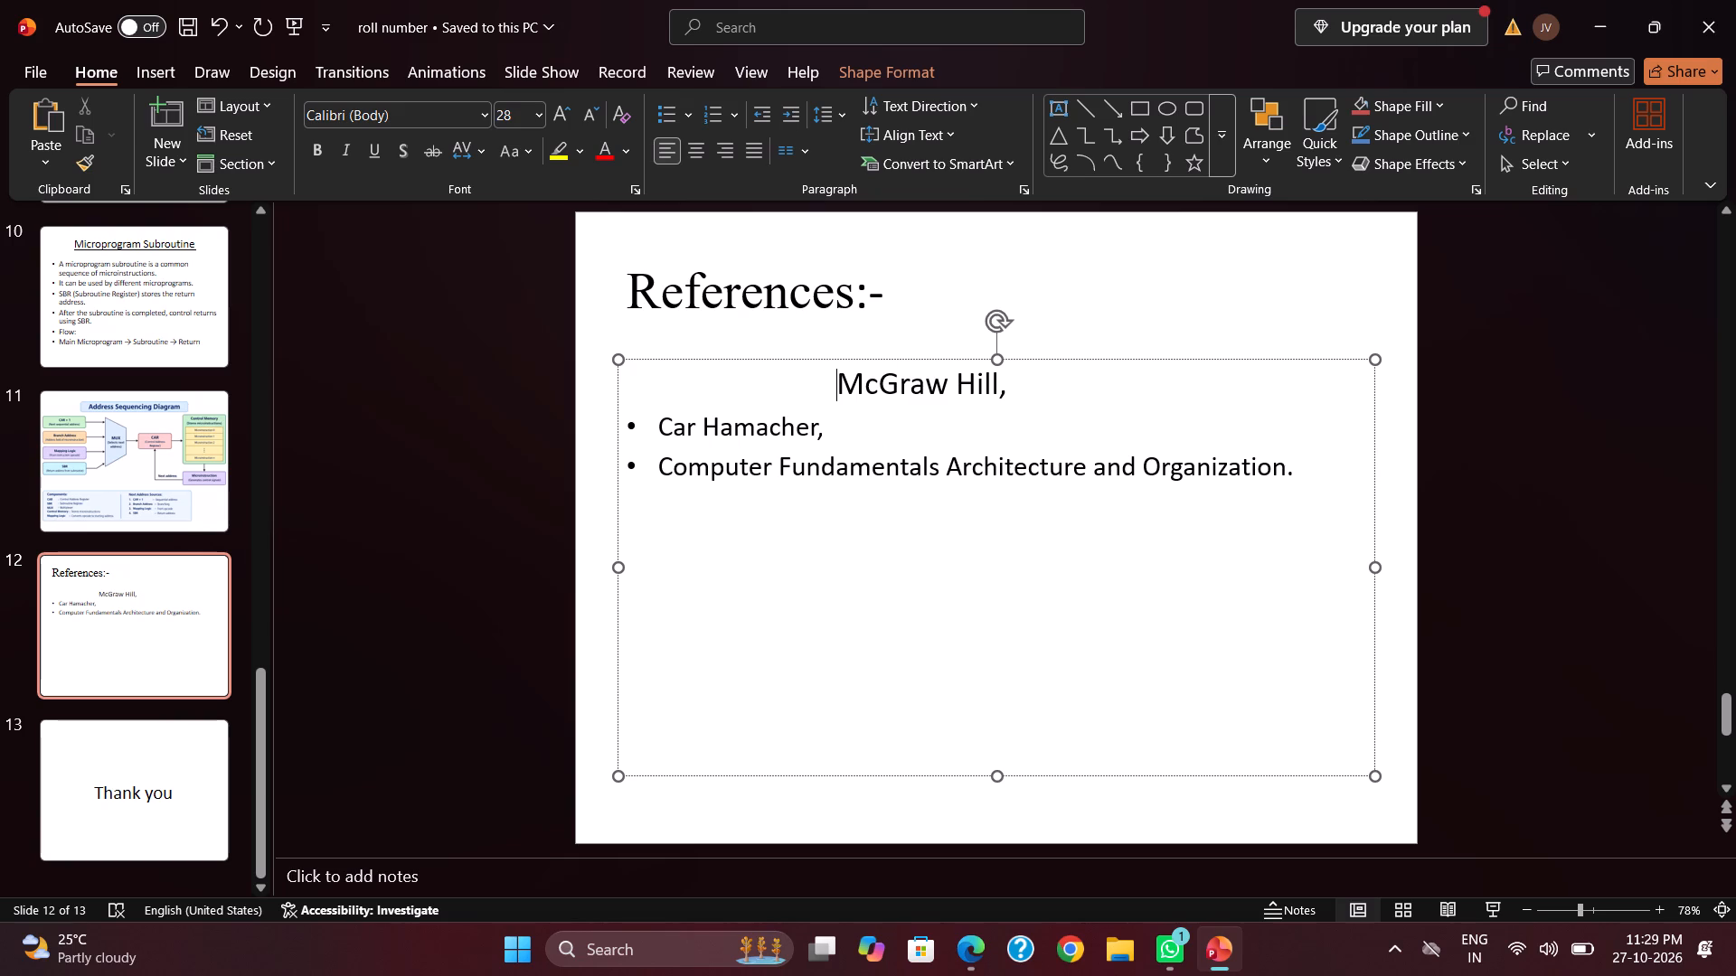
pyautogui.press('BackSpace')
pyautogui.press('BackSpace')
pyautogui.press('BackSpace')
pyautogui.moveTo(1019, 392); pyautogui.dragTo(870, 390)
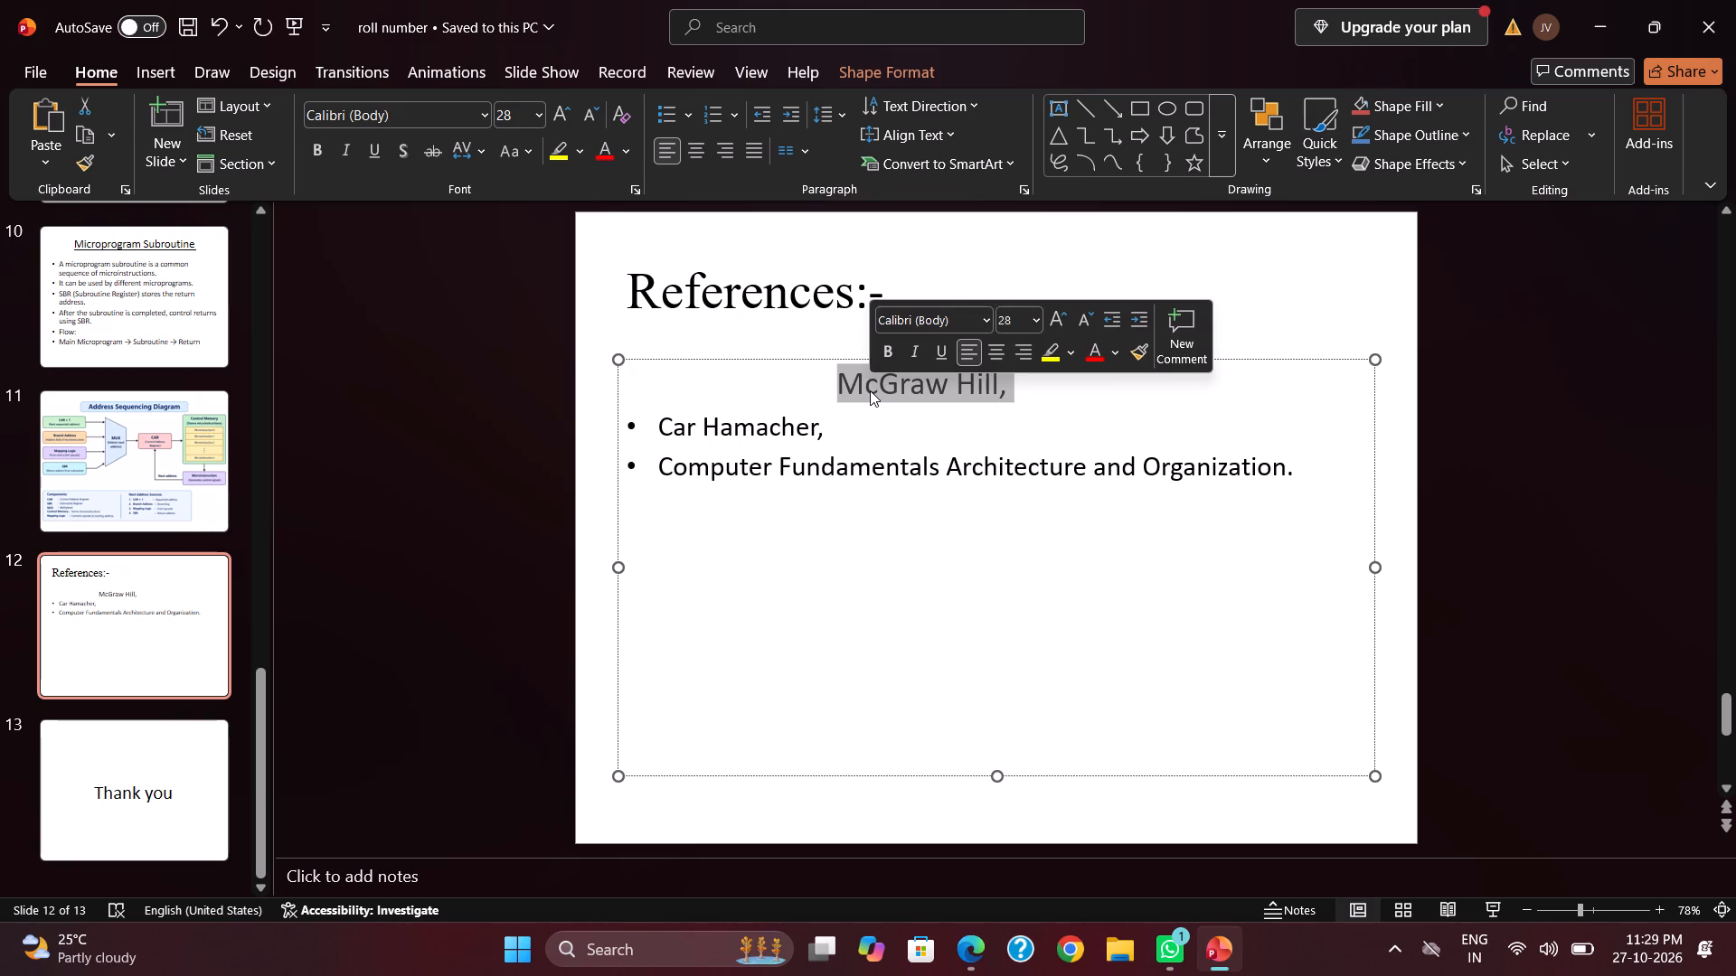
pyautogui.press('BackSpace')
# Insert a new first bullet reading "McGraw Hill," above "Car Hamacher," in the references list.
pyautogui.press('Left')
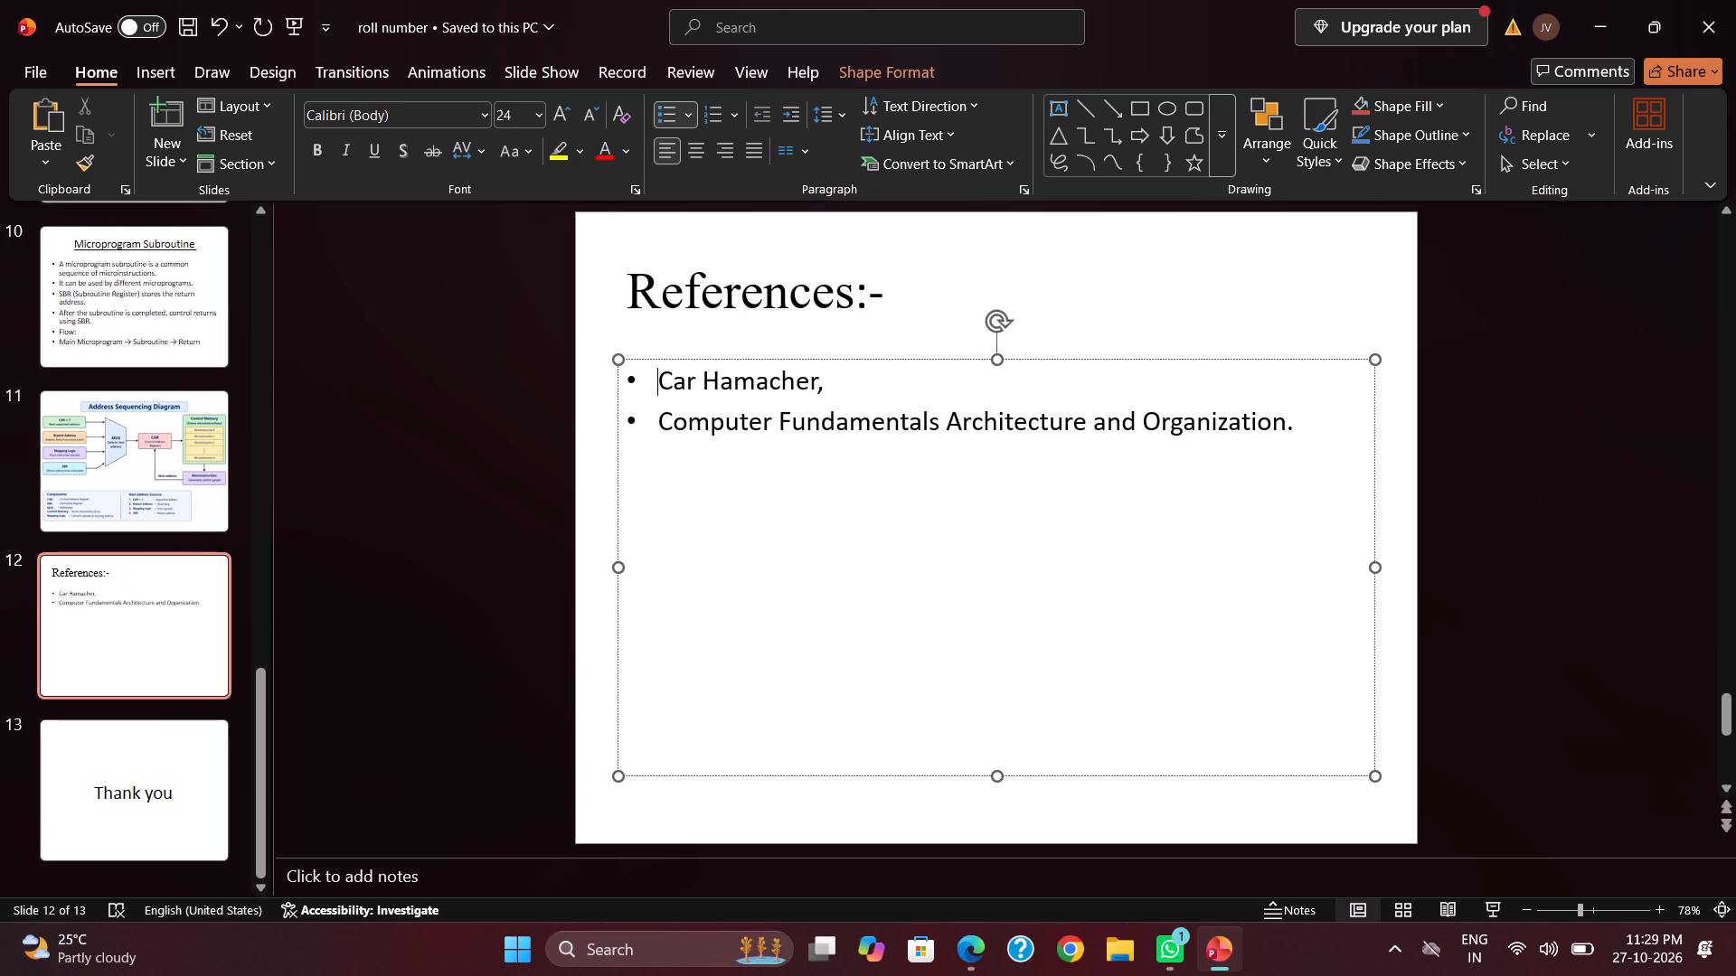
pyautogui.press('Left')
pyautogui.press('Left')
pyautogui.press('Return')
pyautogui.press('Up')
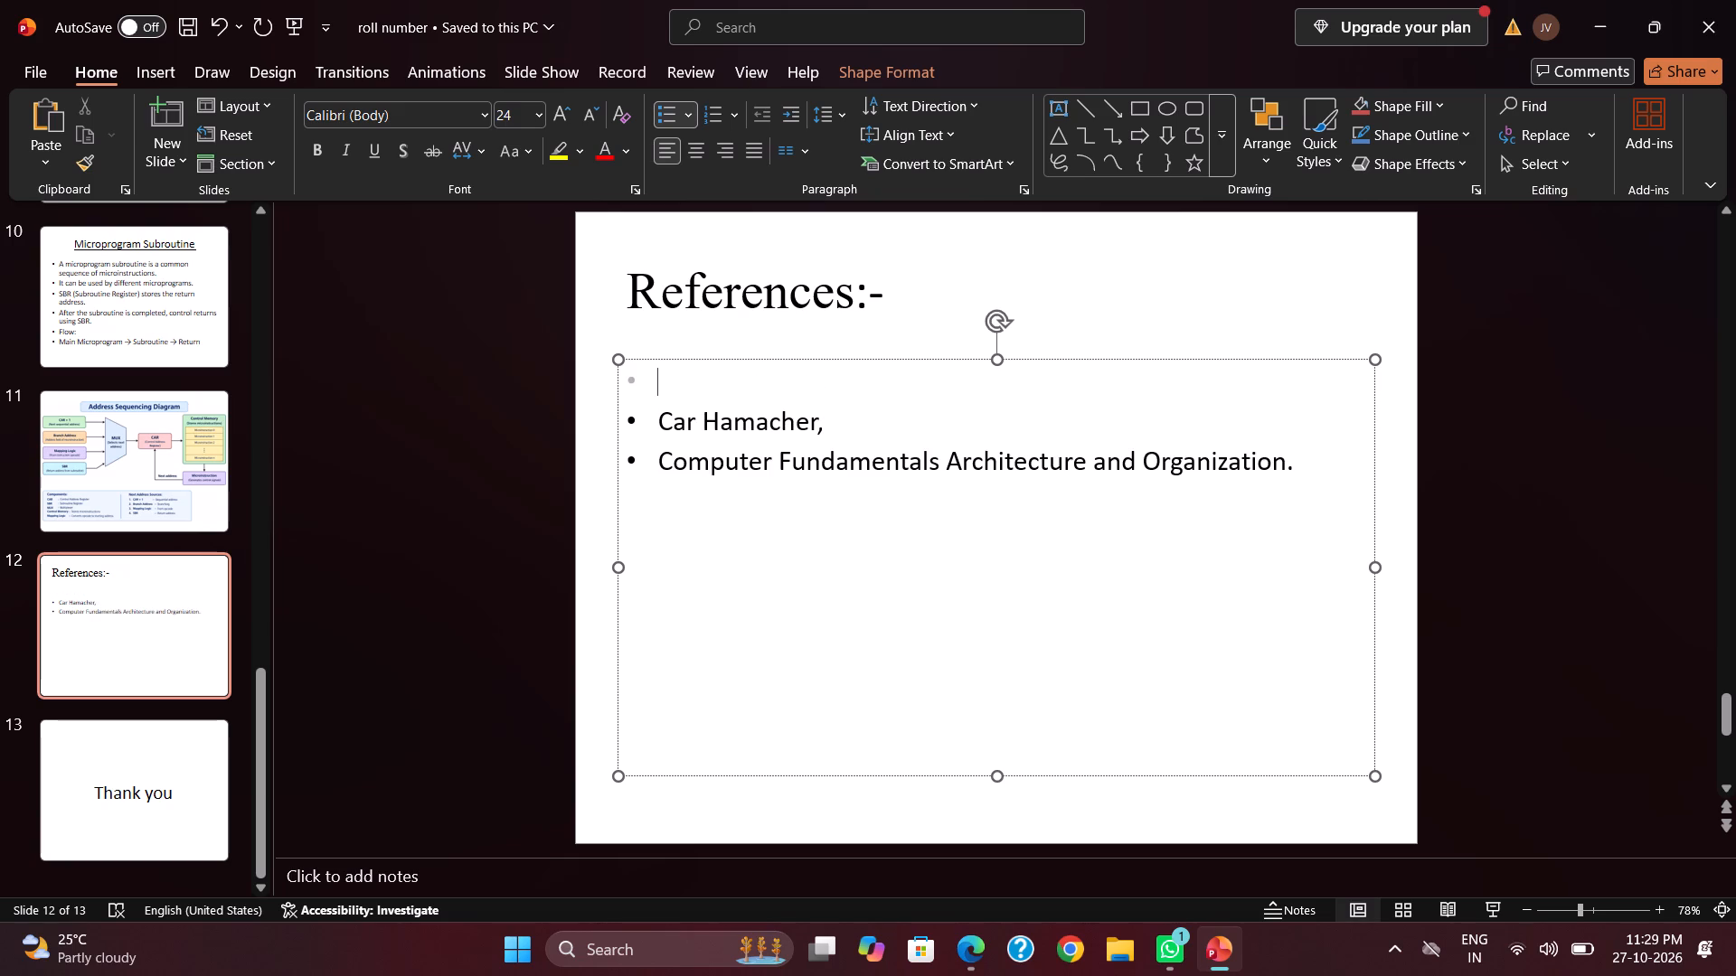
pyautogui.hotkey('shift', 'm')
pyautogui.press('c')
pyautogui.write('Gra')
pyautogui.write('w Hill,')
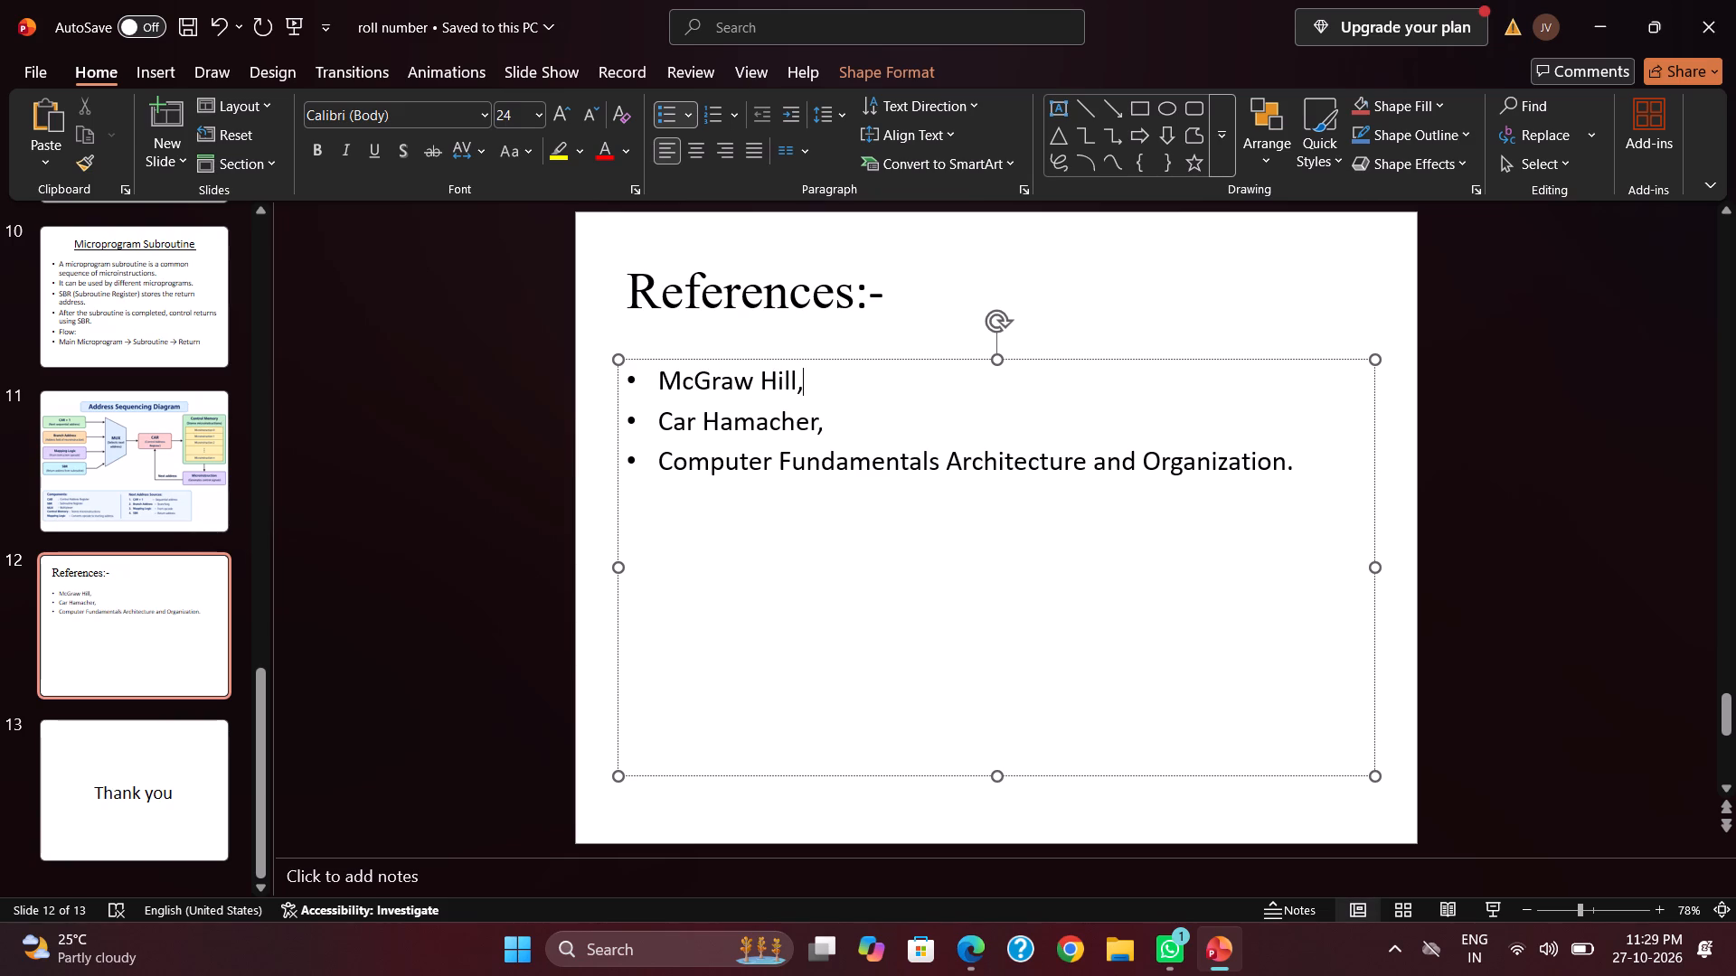
# Review the slides from the Address Sequencing Diagram back to the title slide, and forward again to the Introduction slide.
pyautogui.click(115, 458)
pyautogui.press('Up')
pyautogui.press('Up')
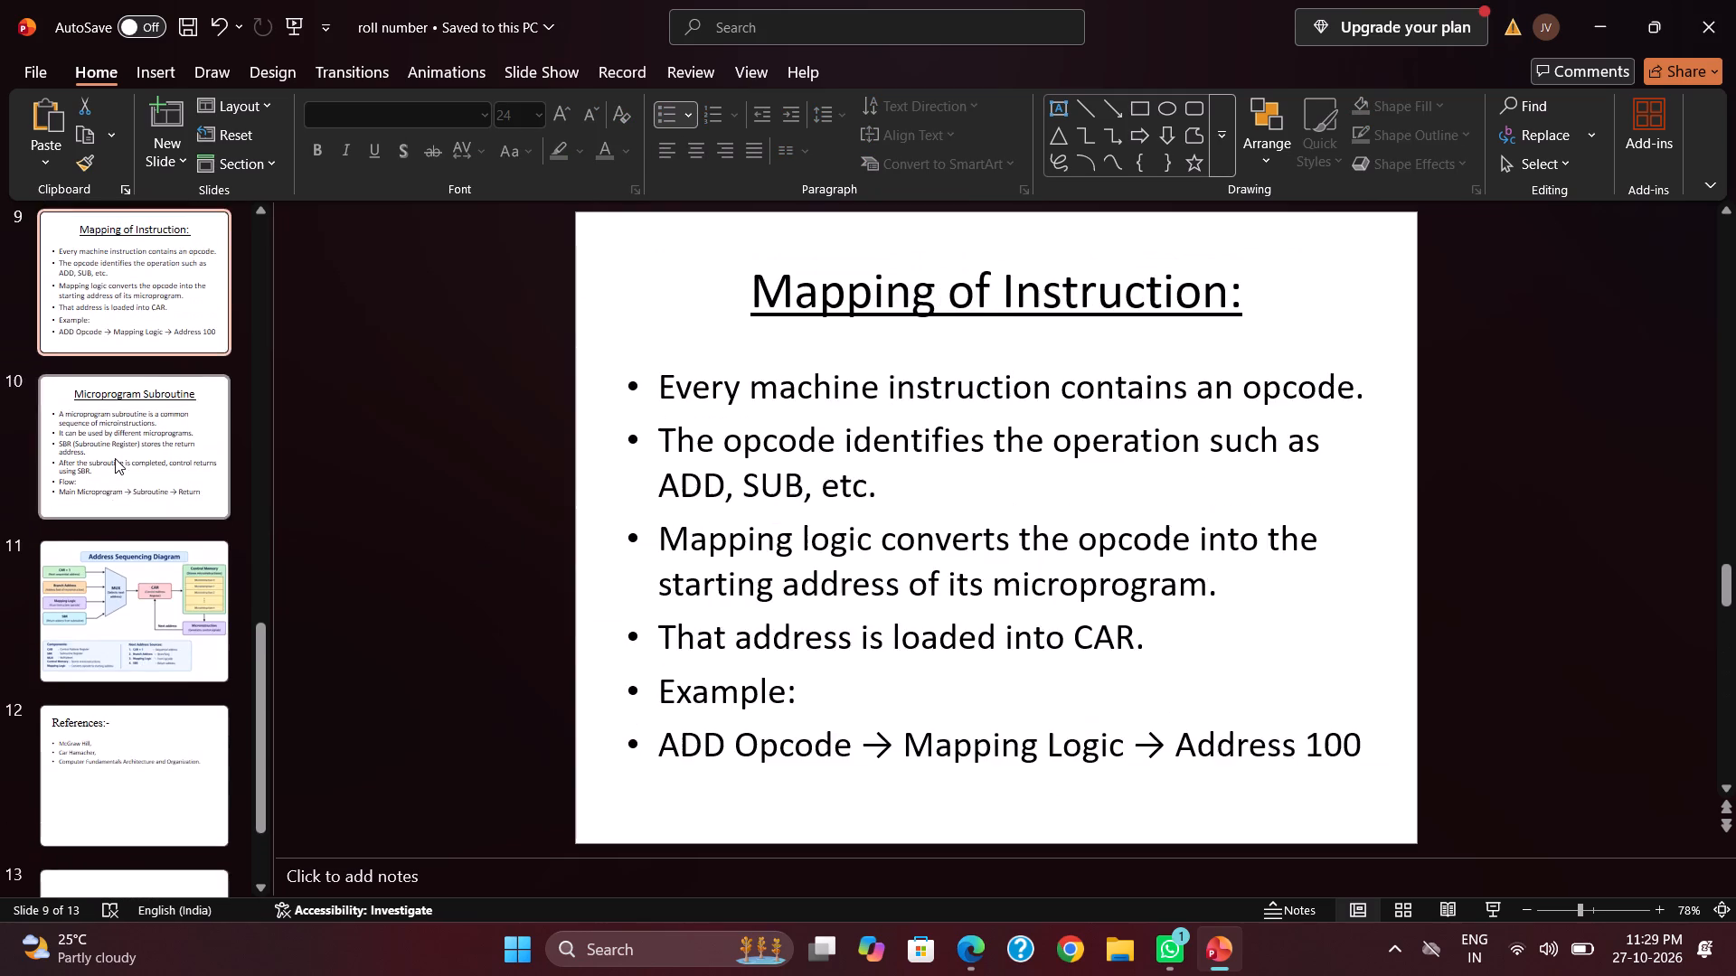
pyautogui.press('Up')
pyautogui.press('Up')
pyautogui.press('Up')
pyautogui.press('Up')
pyautogui.press('Up')
pyautogui.press('Up')
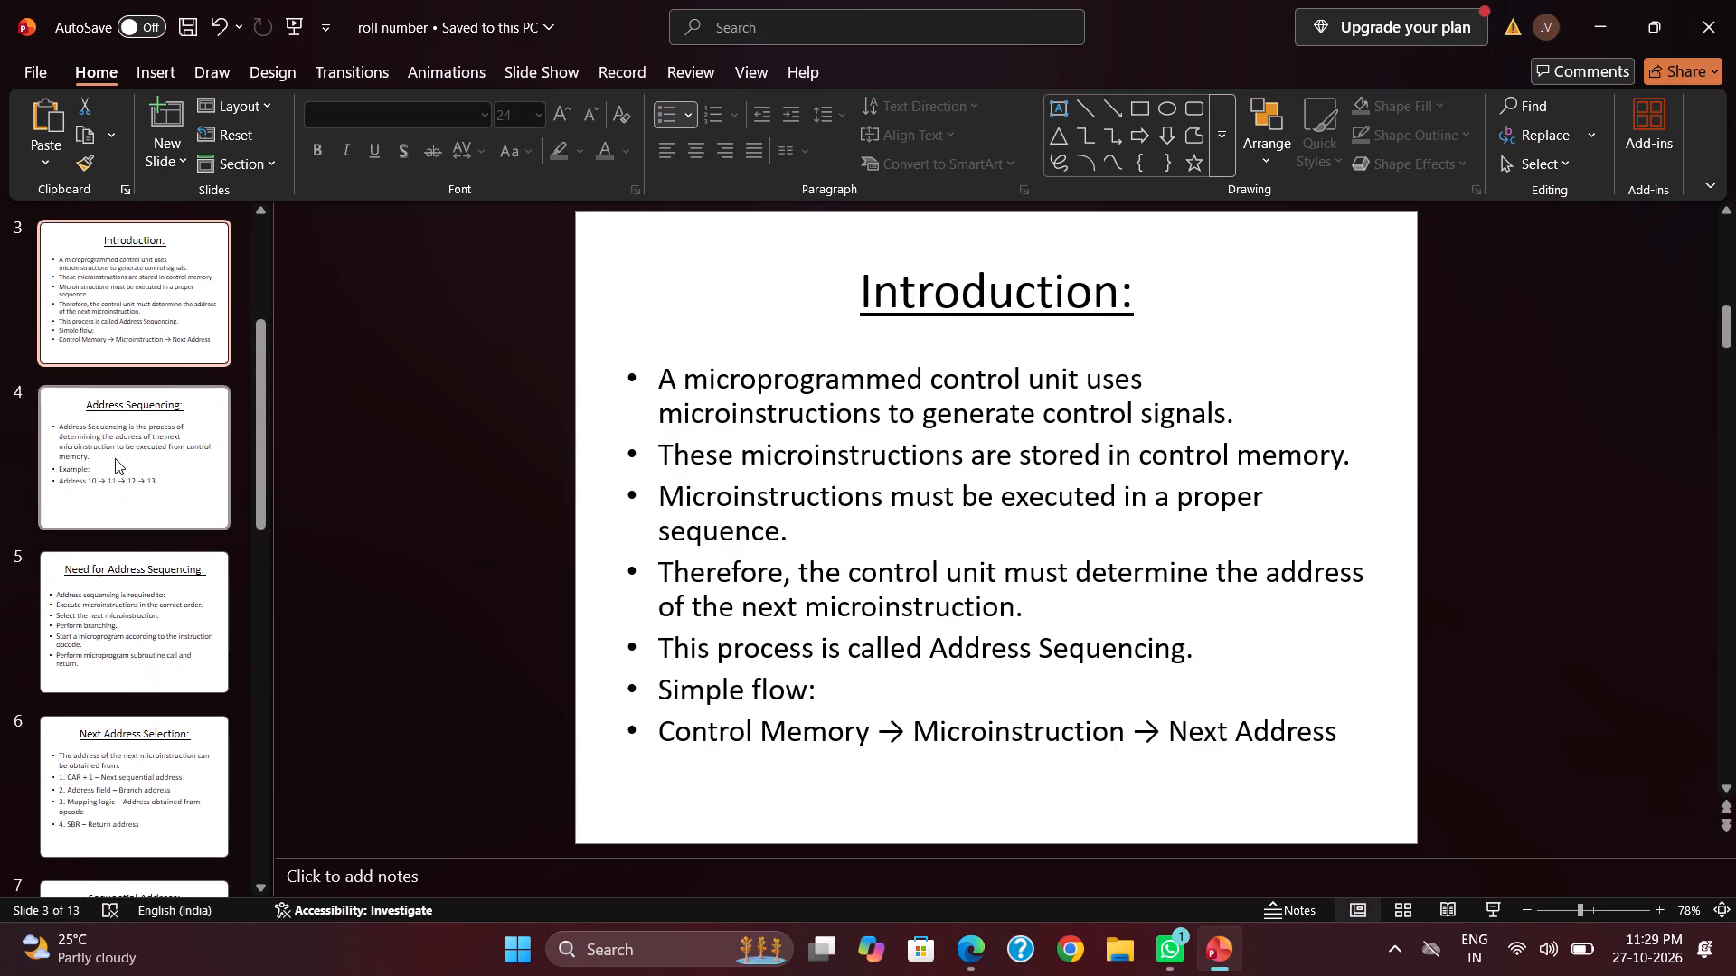
pyautogui.press('Up')
pyautogui.press('Up')
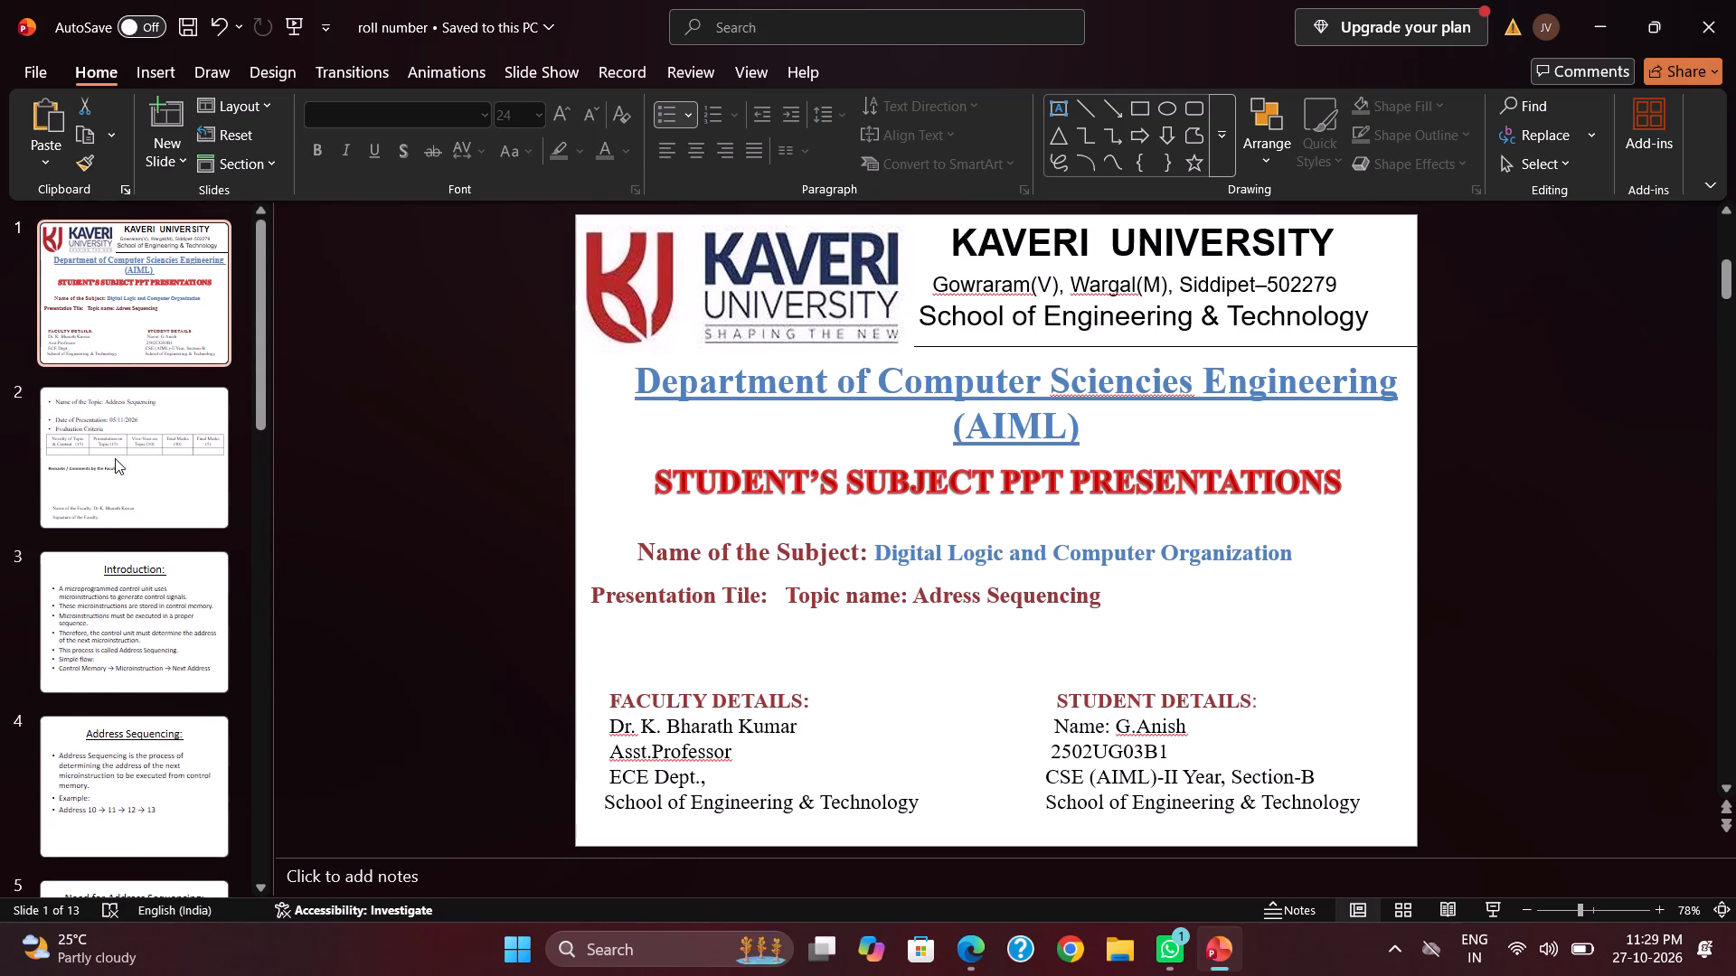
pyautogui.press('Down')
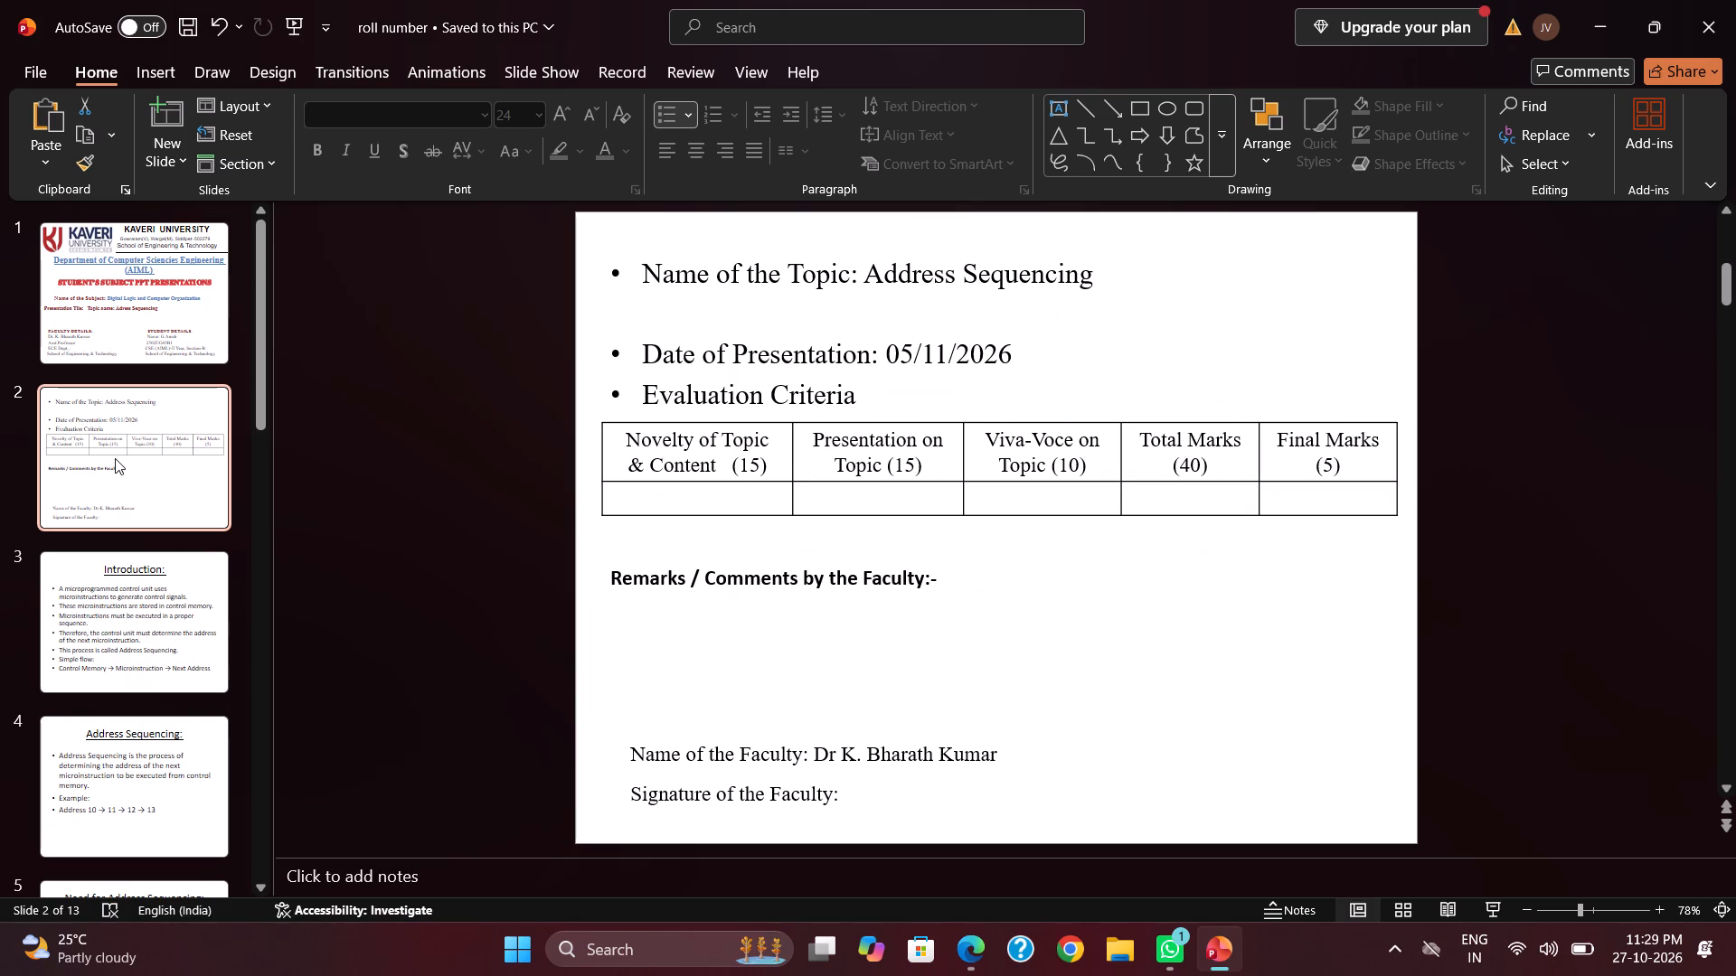
pyautogui.press('Down')
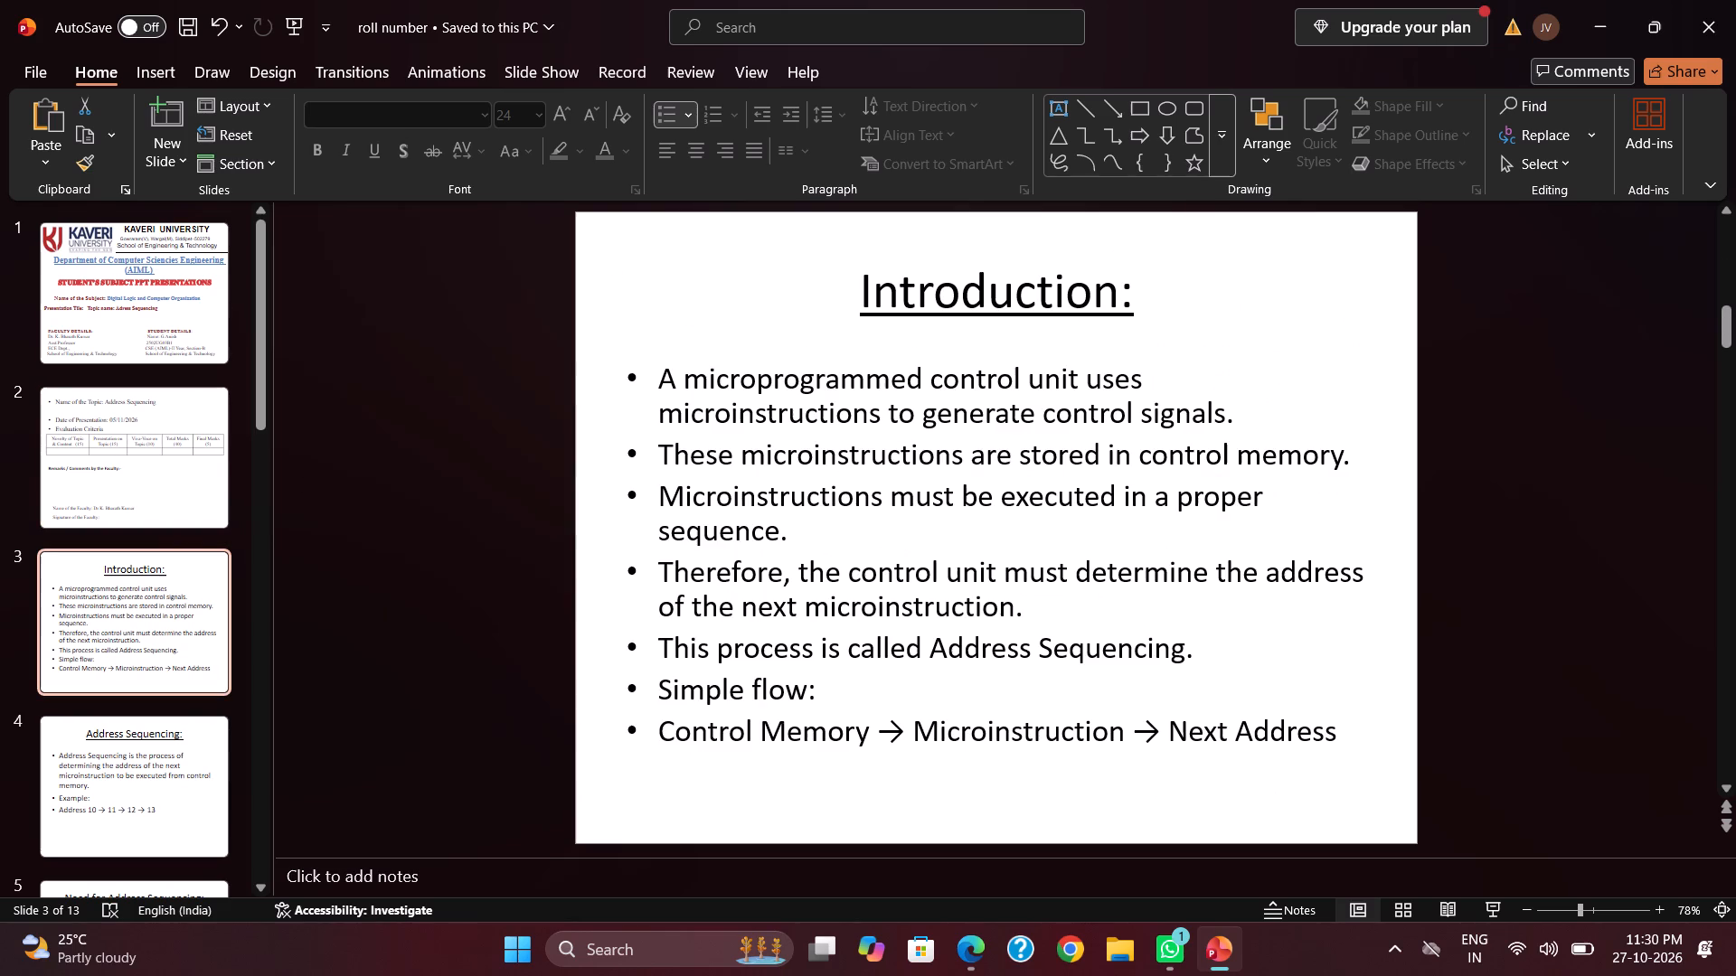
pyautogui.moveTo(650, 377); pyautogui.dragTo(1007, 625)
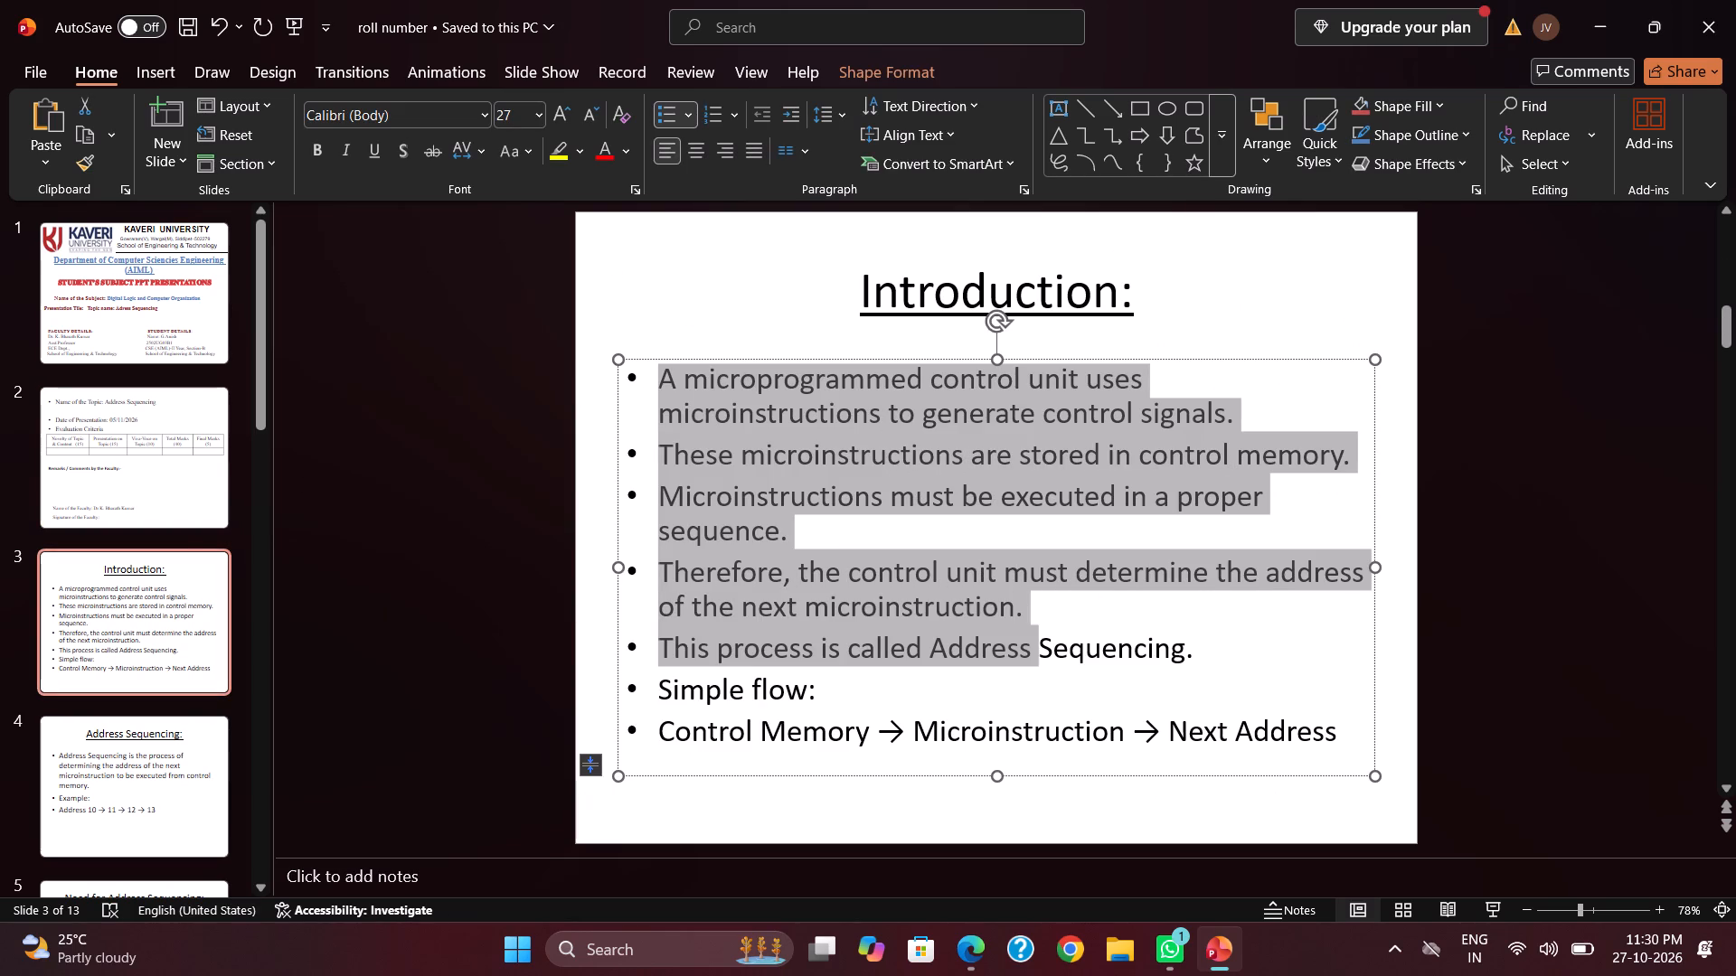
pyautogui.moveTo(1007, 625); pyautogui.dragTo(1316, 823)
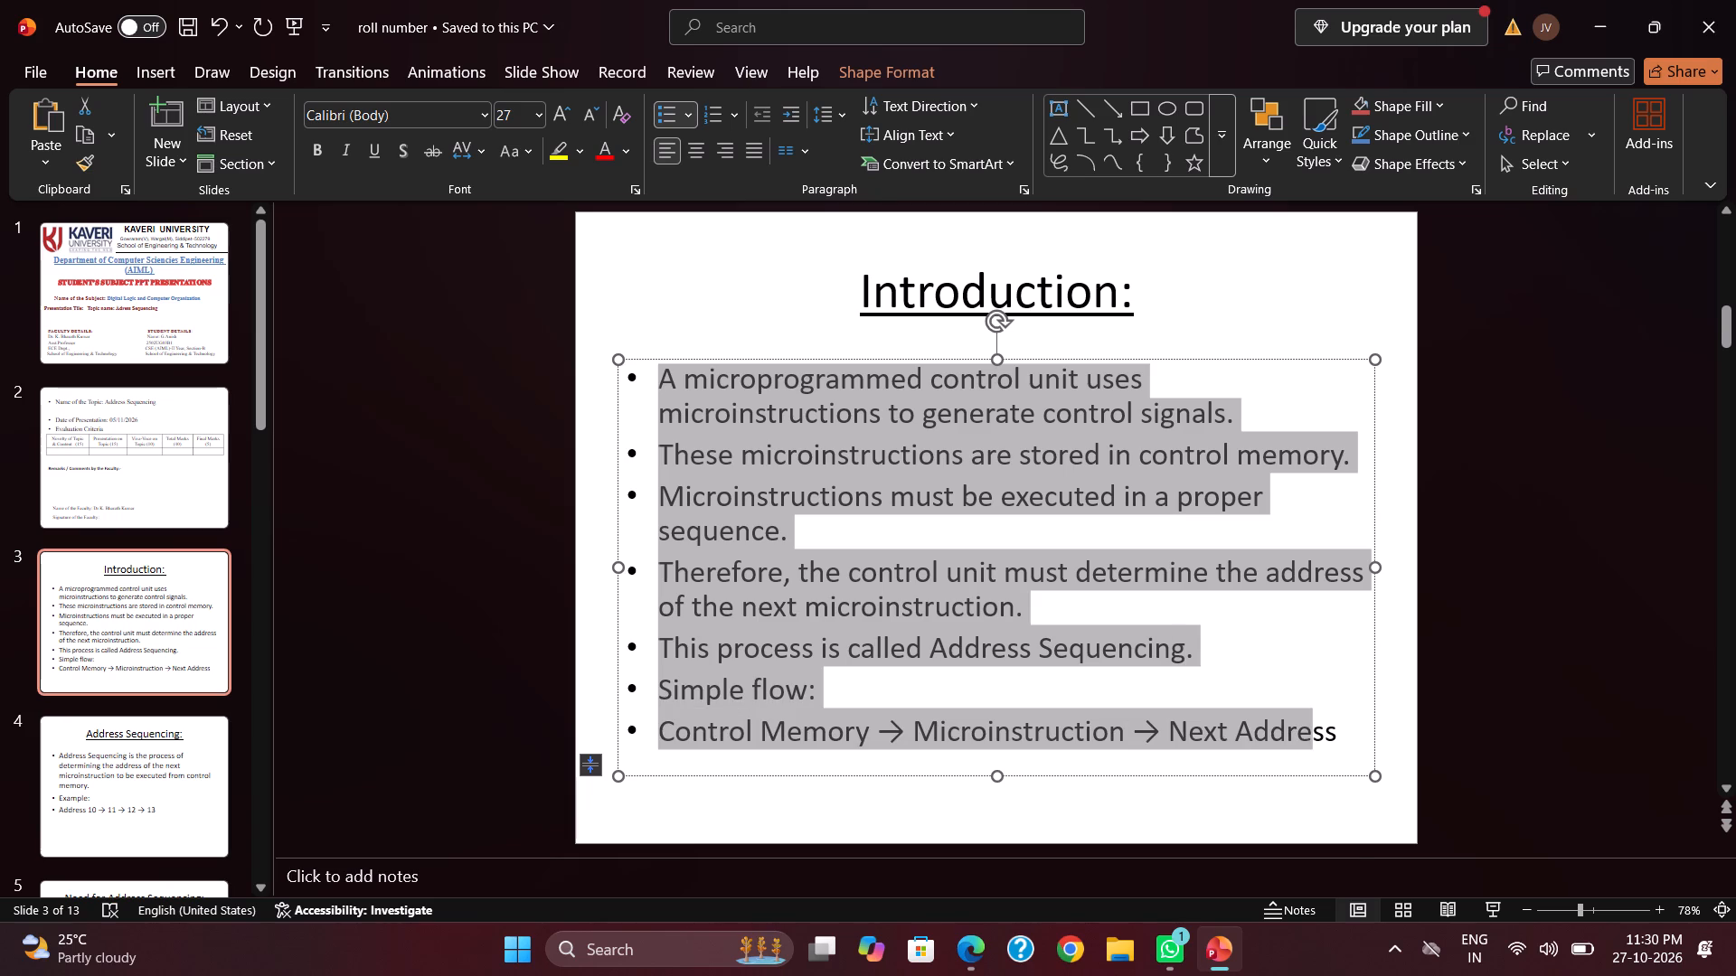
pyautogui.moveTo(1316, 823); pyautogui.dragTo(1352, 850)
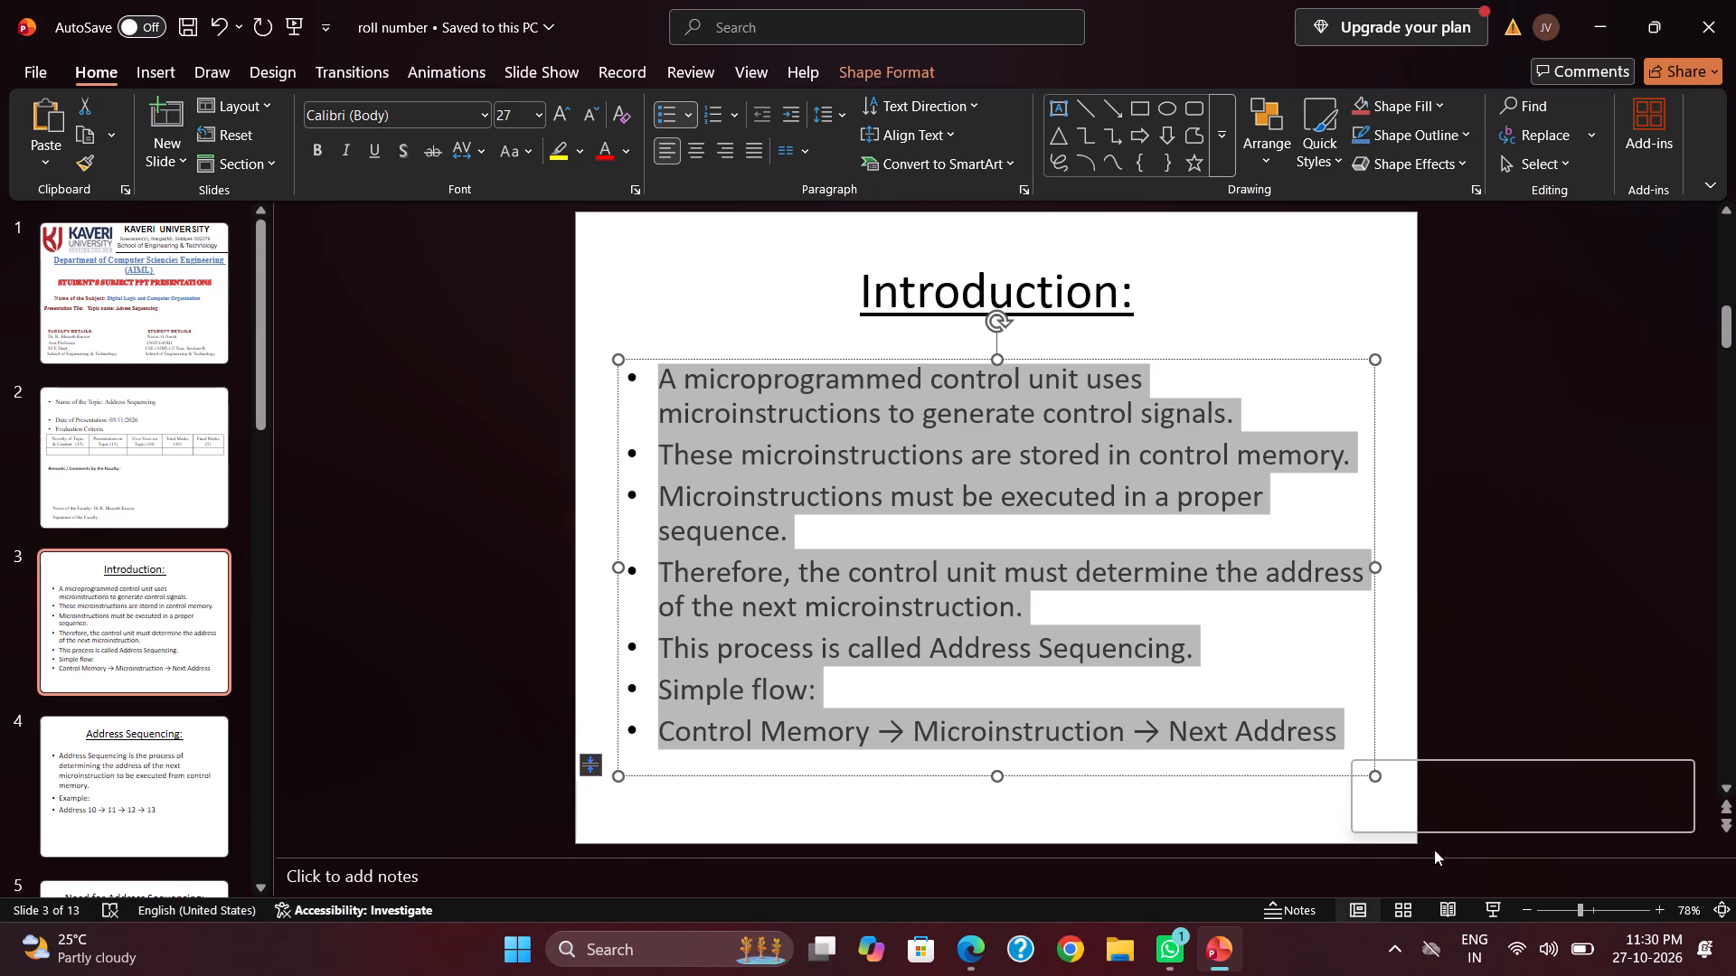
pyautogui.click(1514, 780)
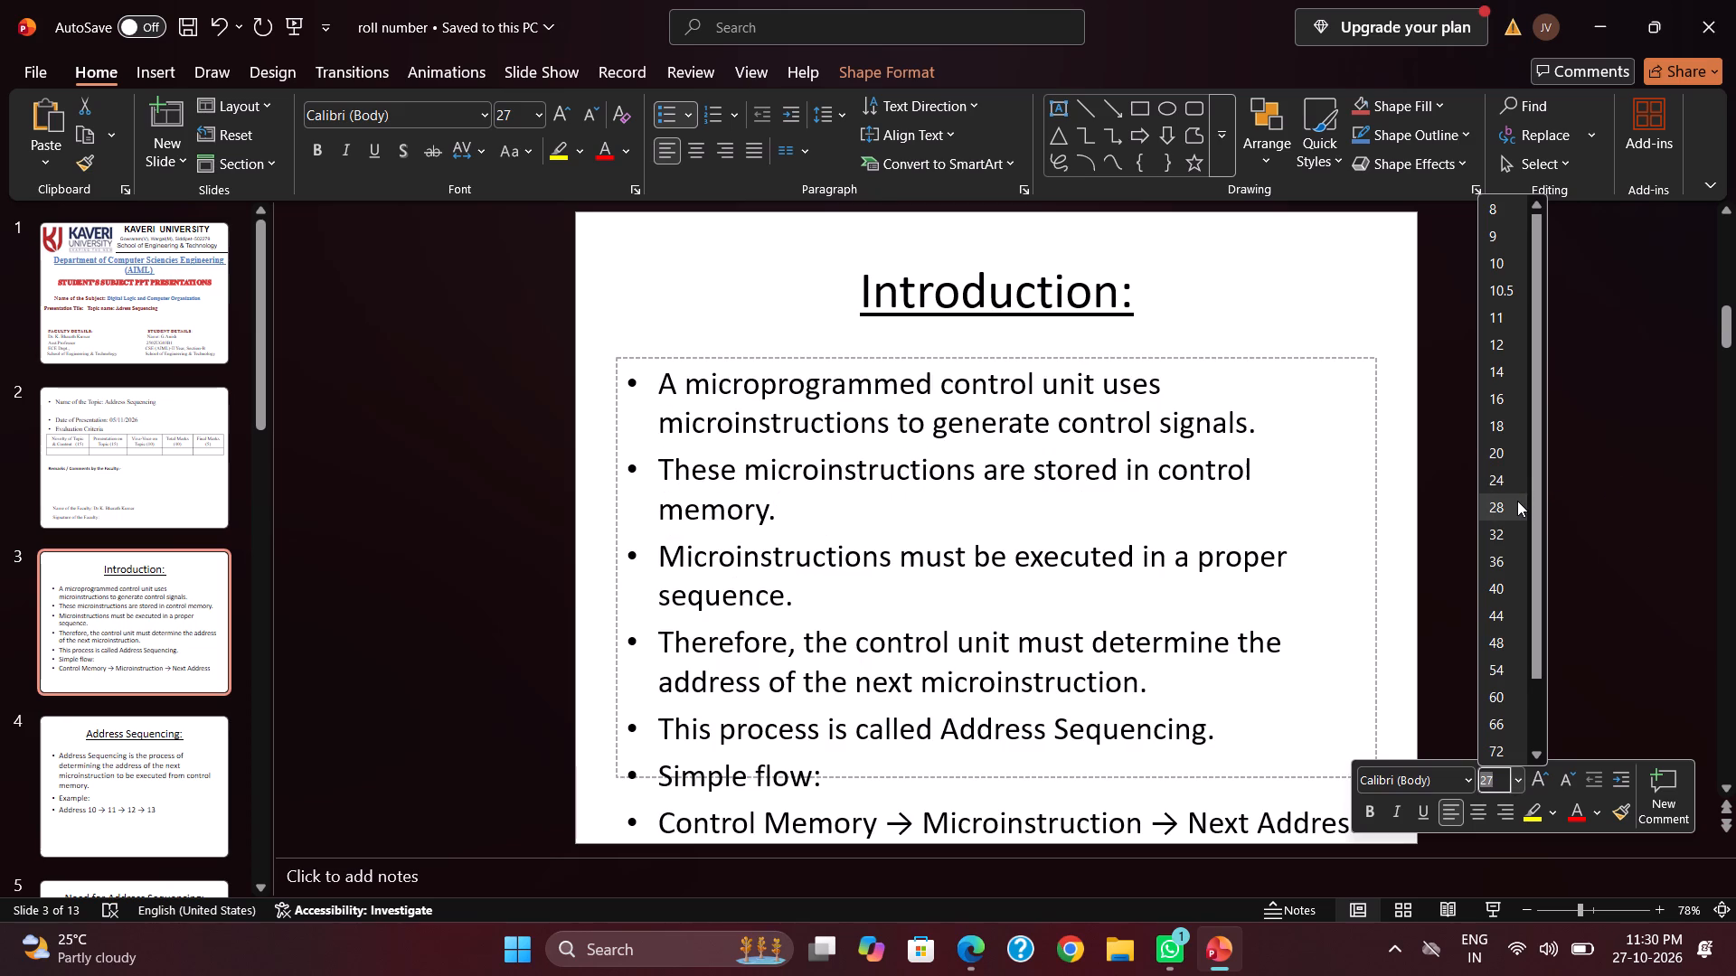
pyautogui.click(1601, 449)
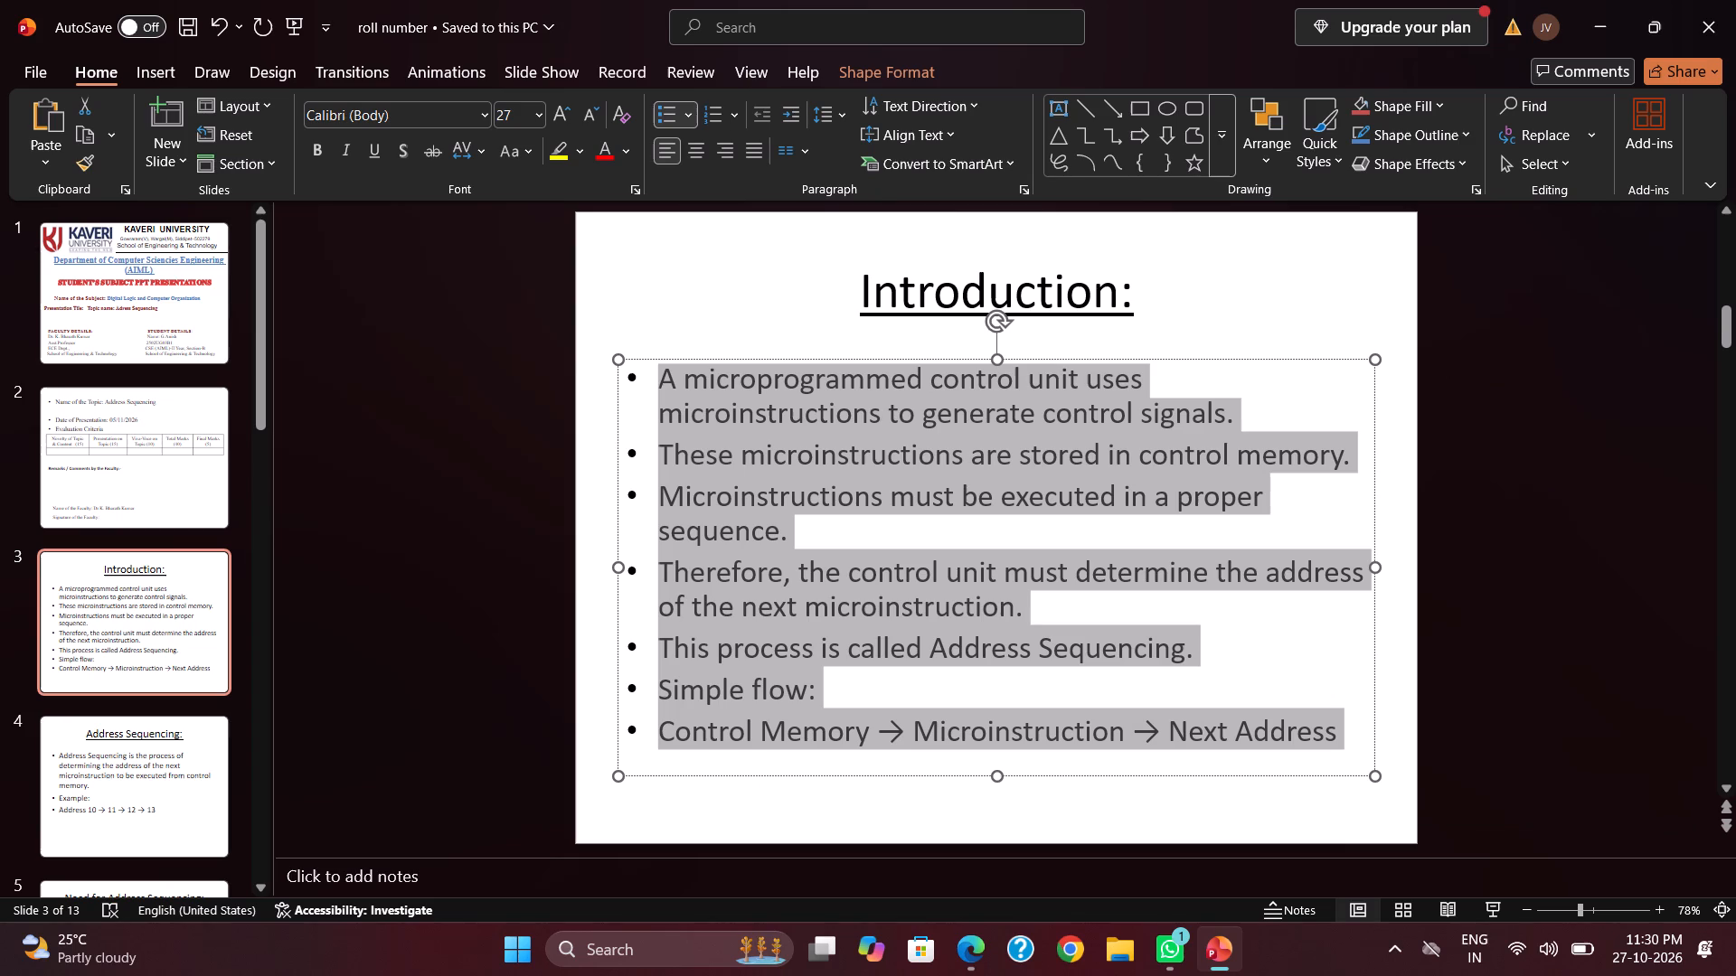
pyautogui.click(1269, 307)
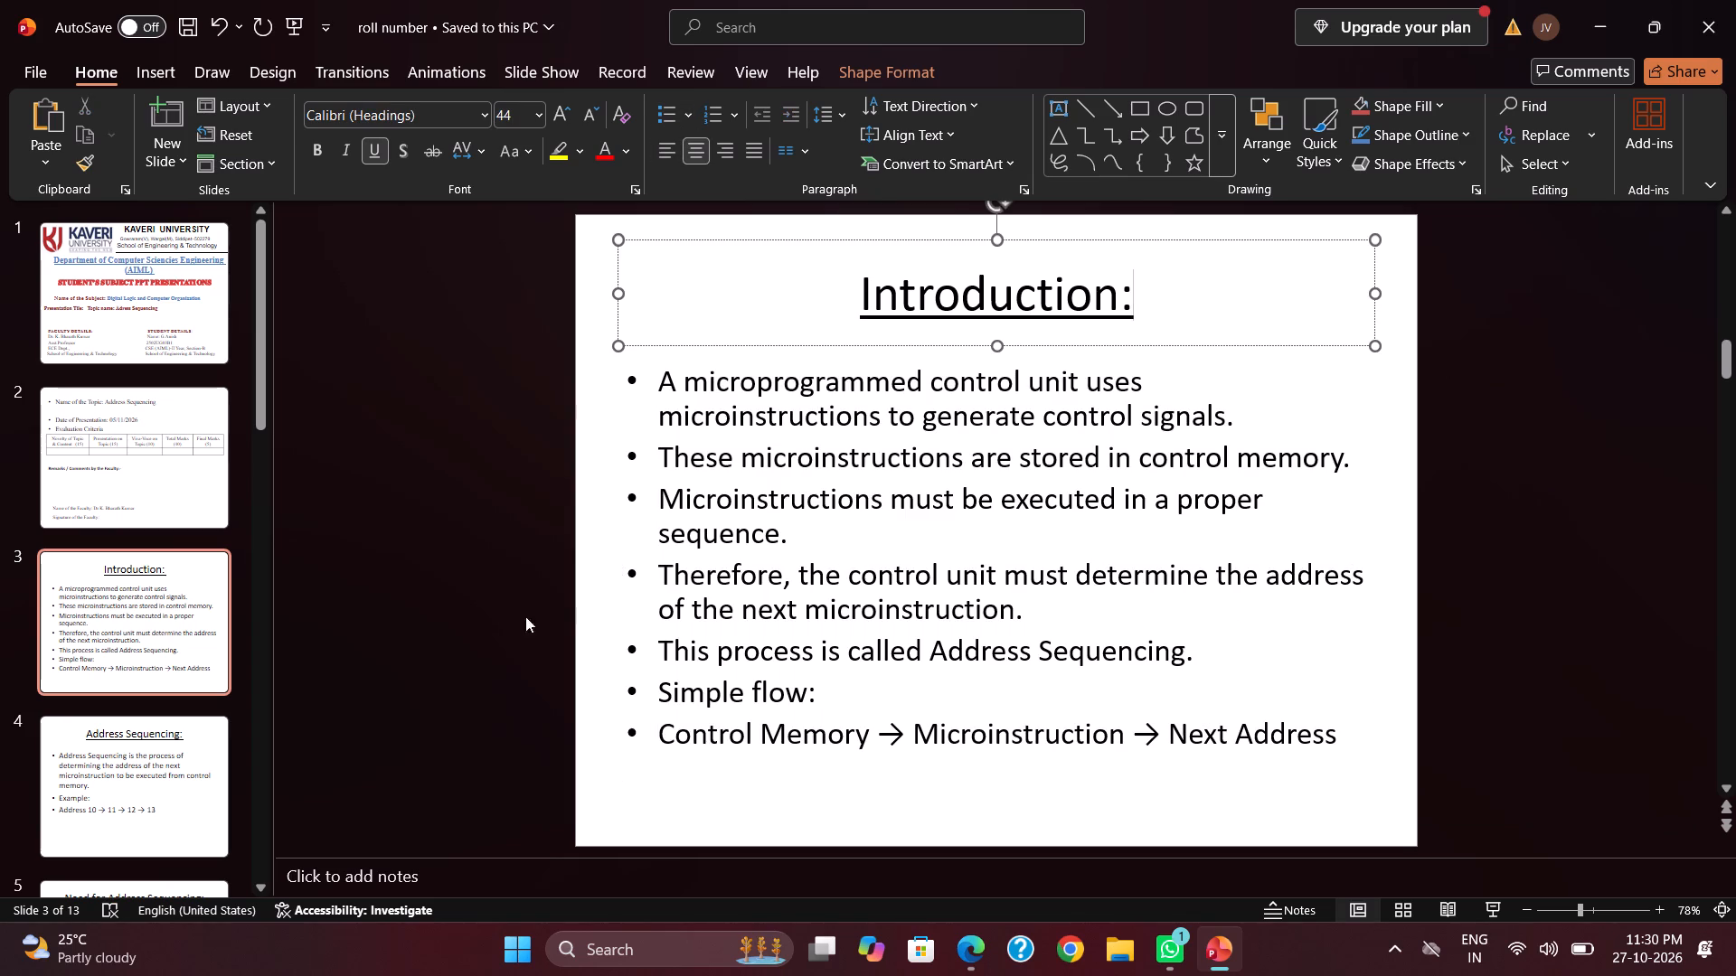
# Make the "Example:" line on the Address Sequencing slide bold and remove its bullet.
pyautogui.click(162, 750)
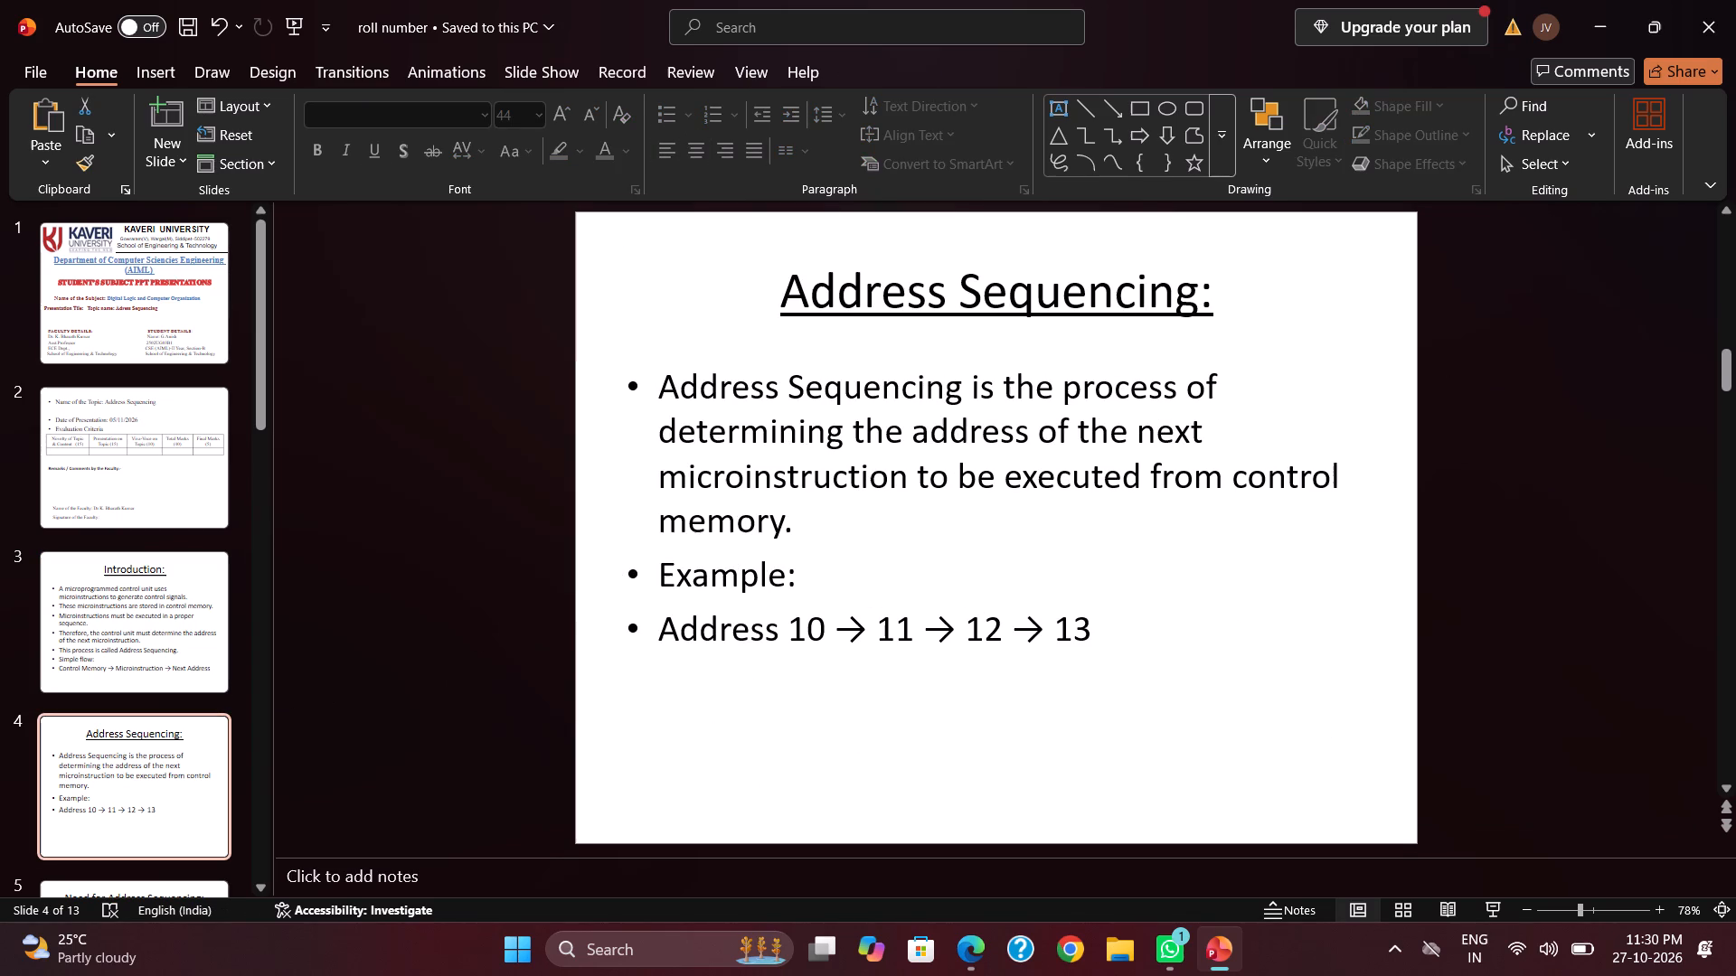
pyautogui.click(816, 569)
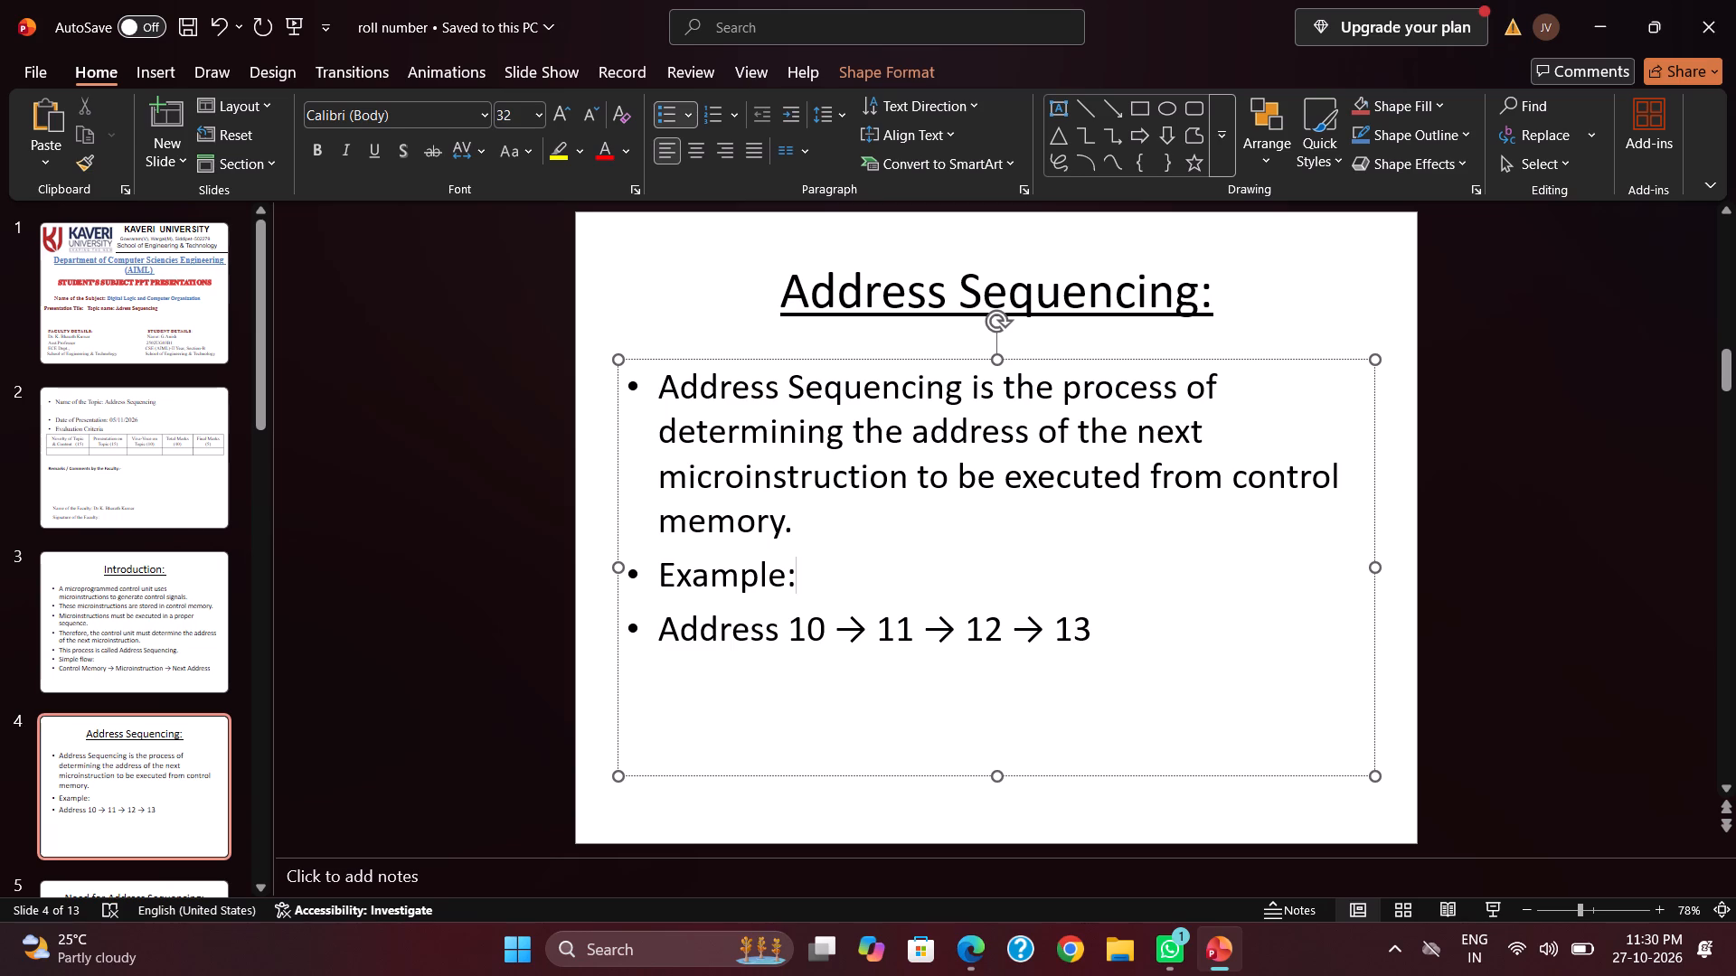
pyautogui.moveTo(807, 573); pyautogui.dragTo(698, 574)
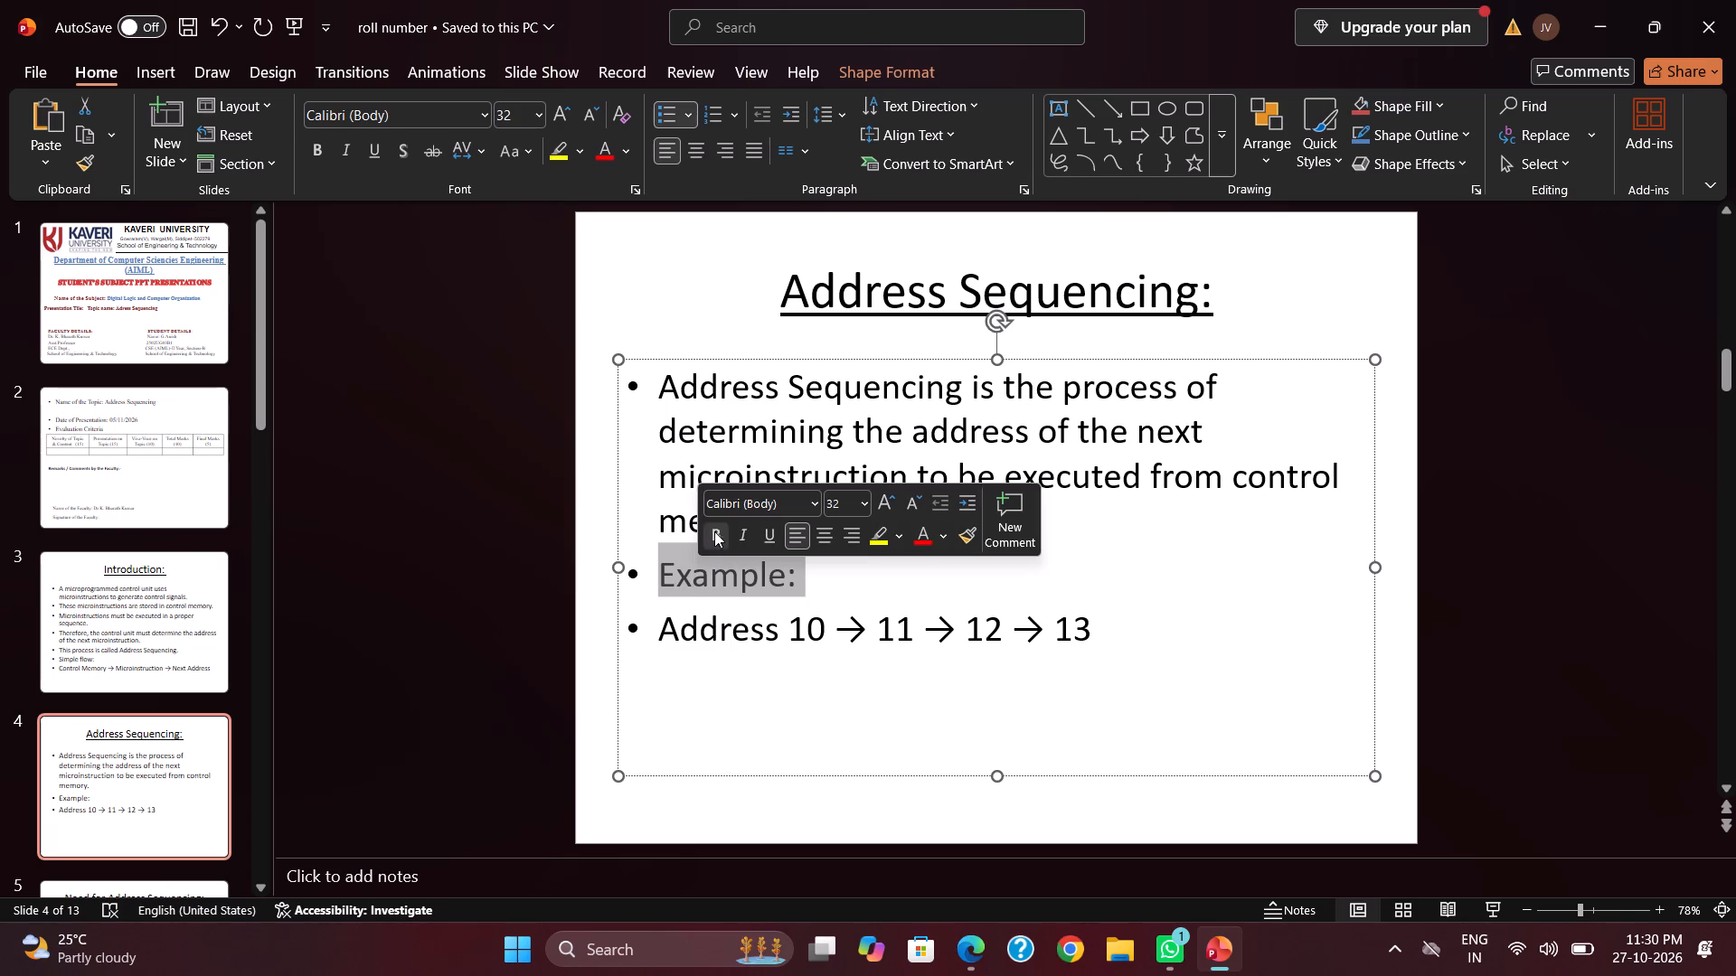
pyautogui.click(713, 530)
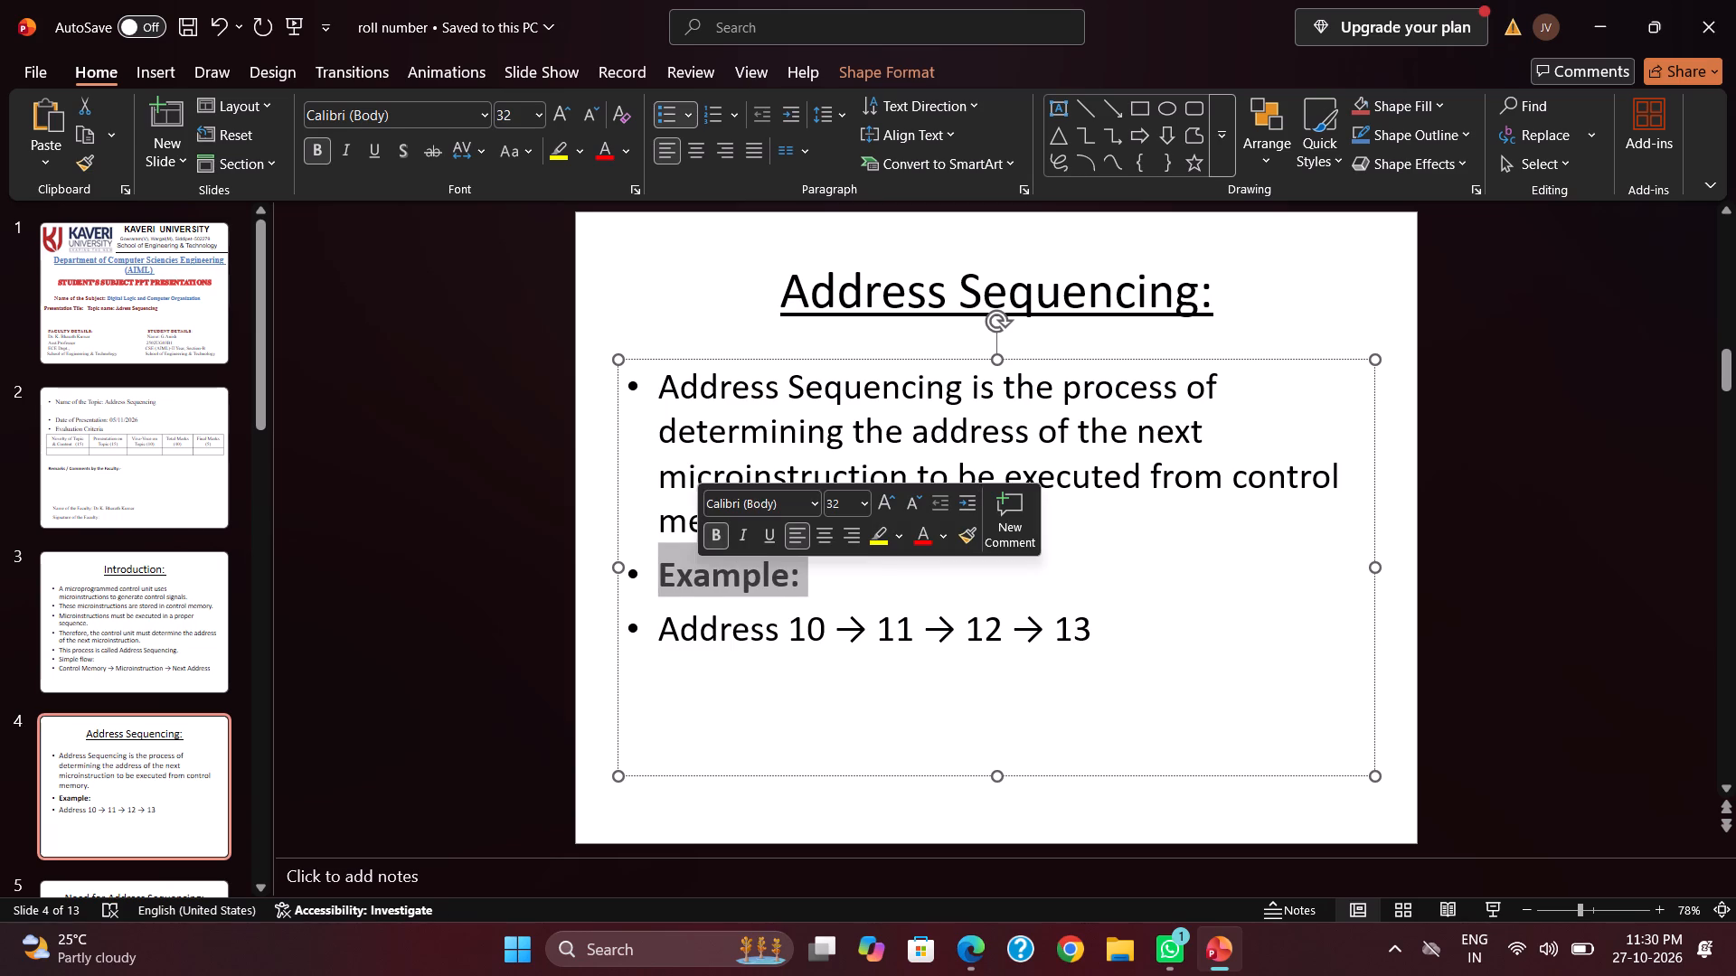
pyautogui.click(643, 524)
pyautogui.click(648, 577)
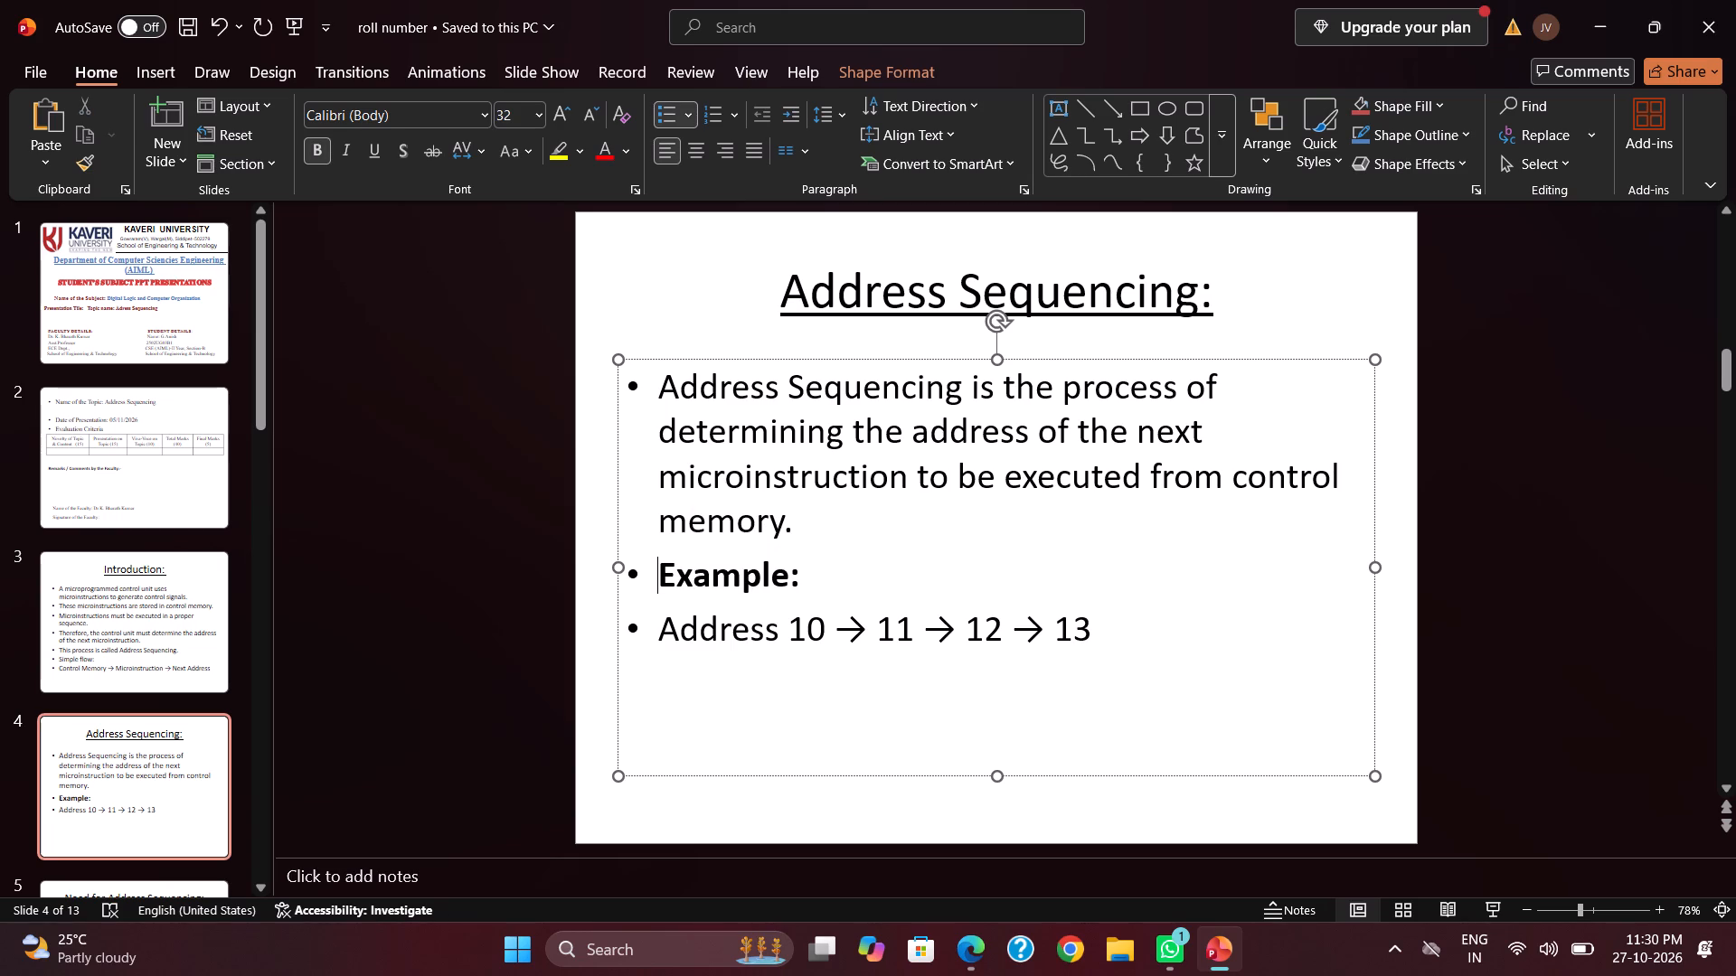
pyautogui.press('BackSpace')
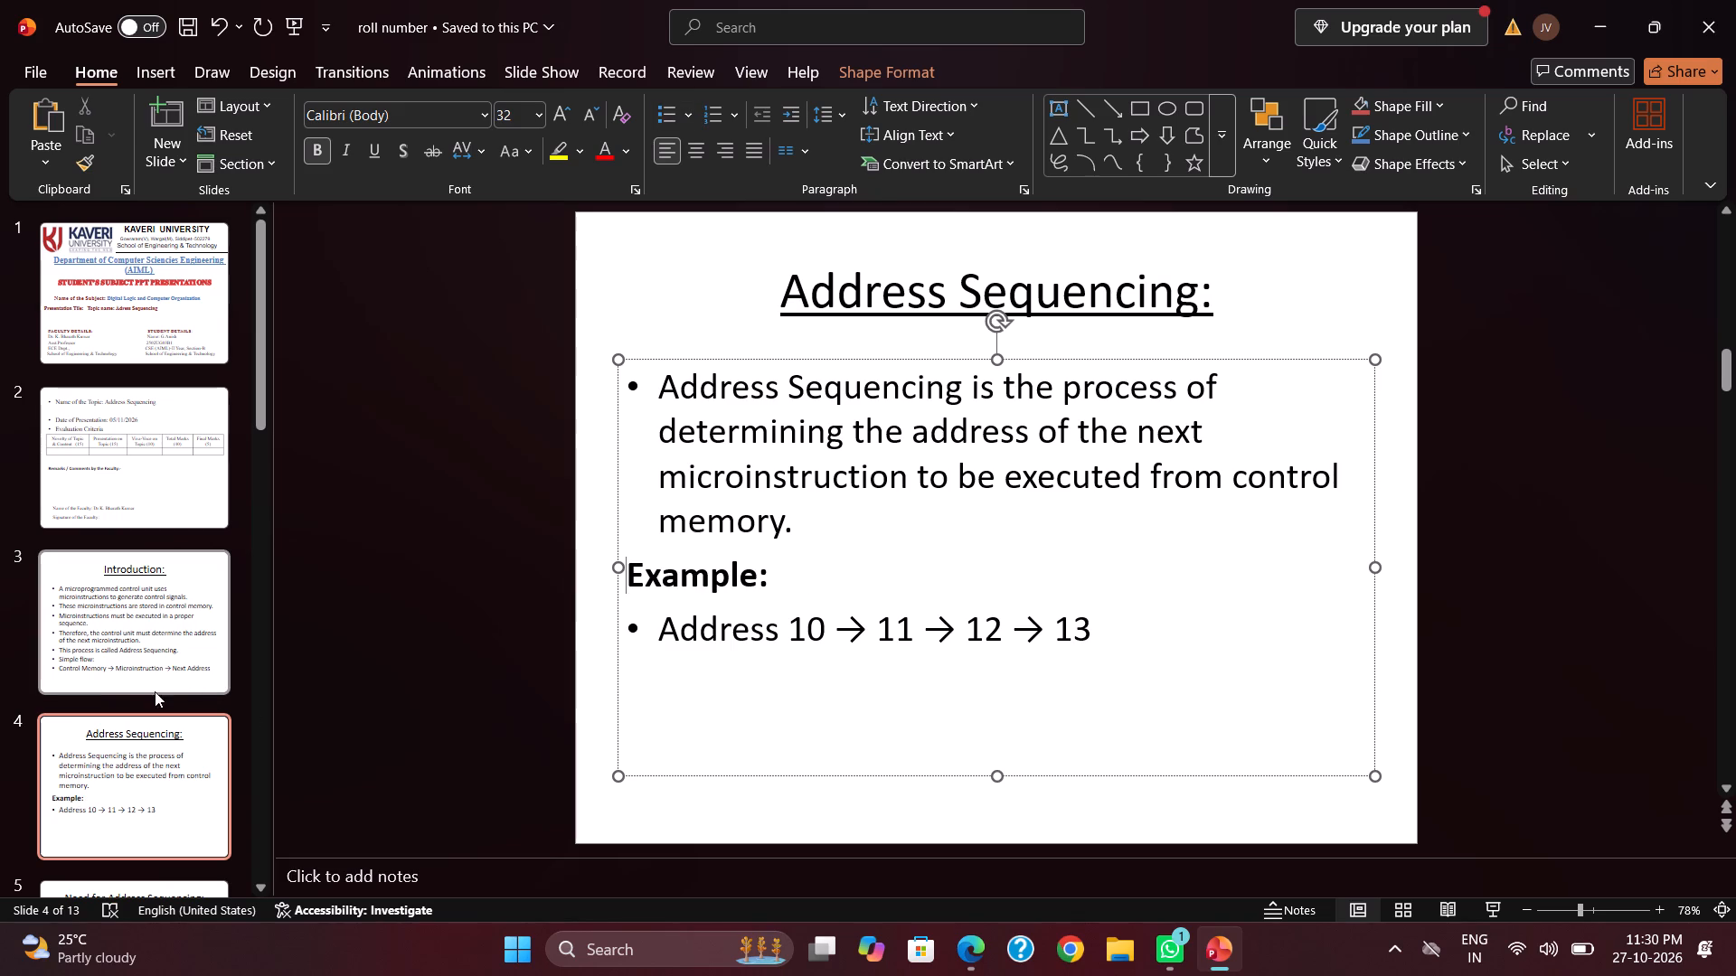
# Delete the "Address sequencing is required to:" line, including its bullet, from the Need for Address Sequencing slide.
pyautogui.scroll(-1, 100, 764)
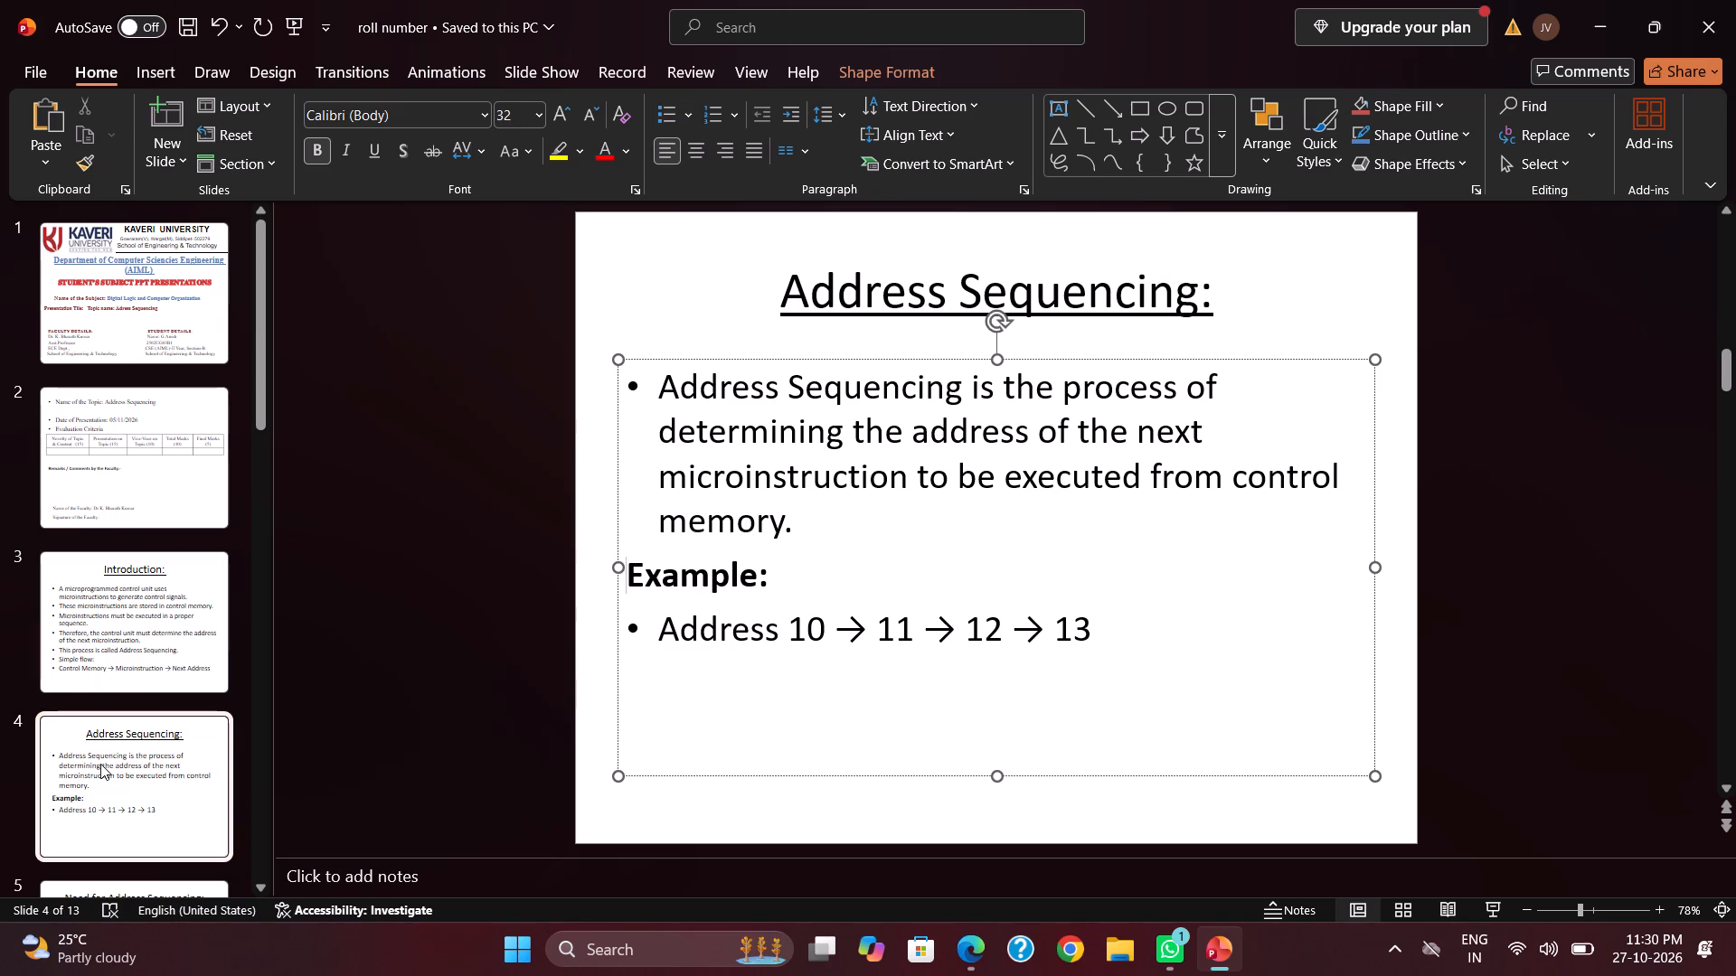
pyautogui.click(156, 649)
pyautogui.press('Down')
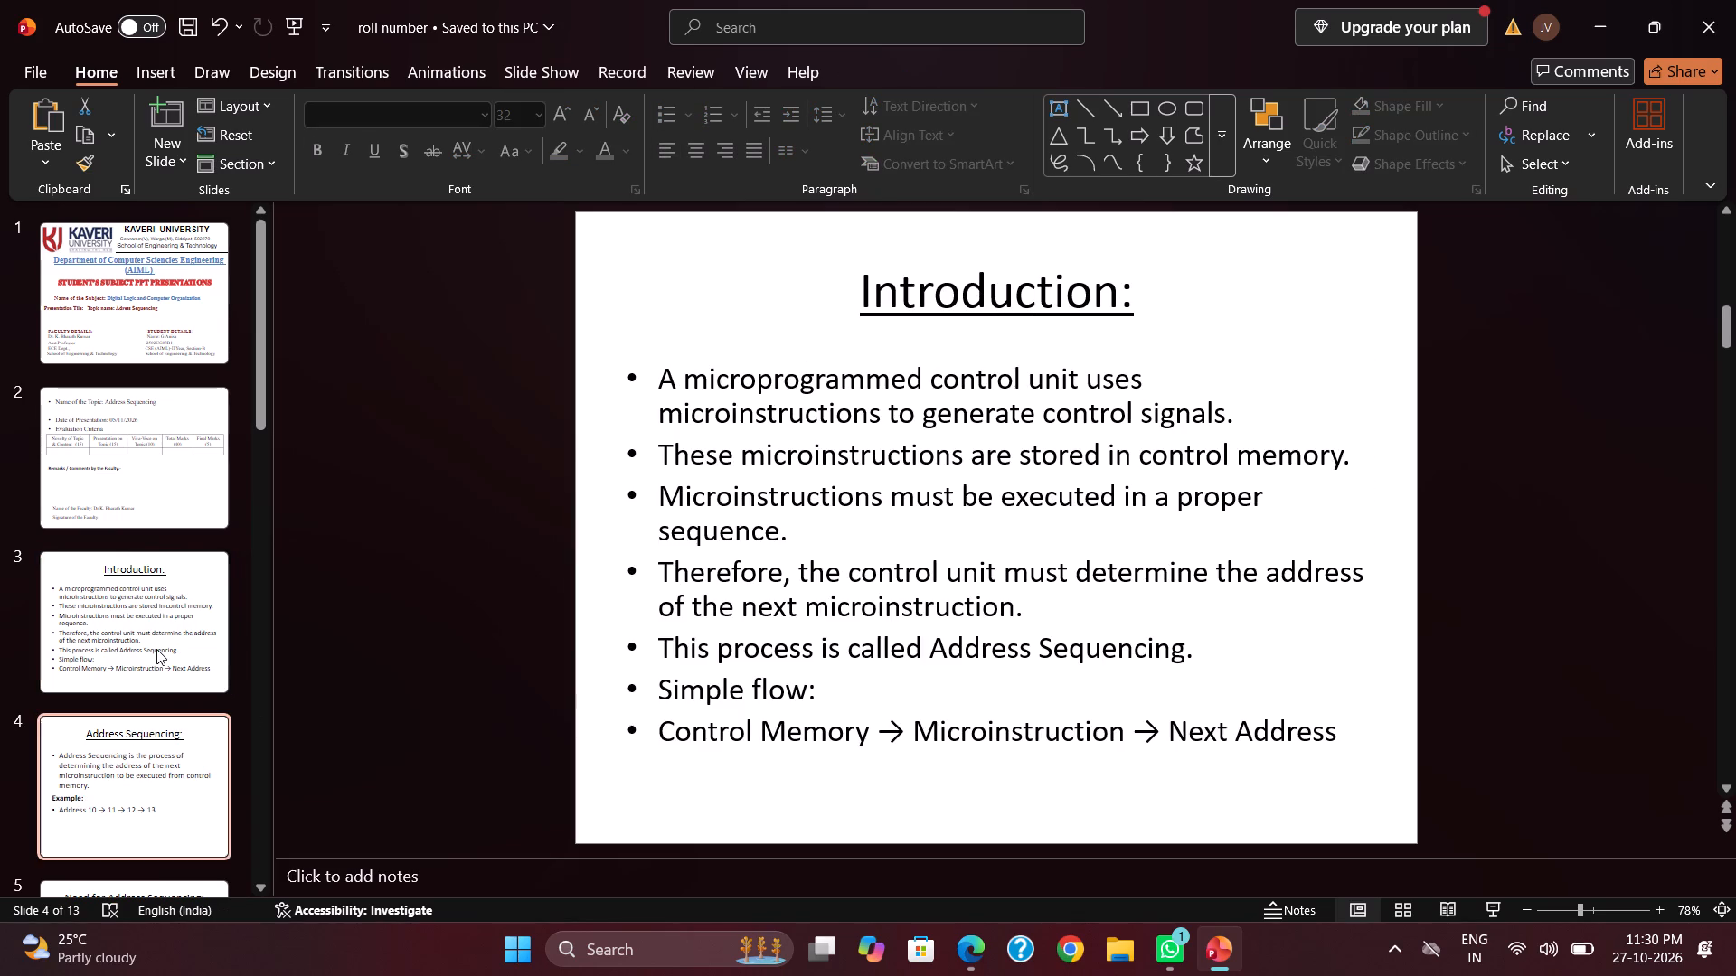
pyautogui.press('Down')
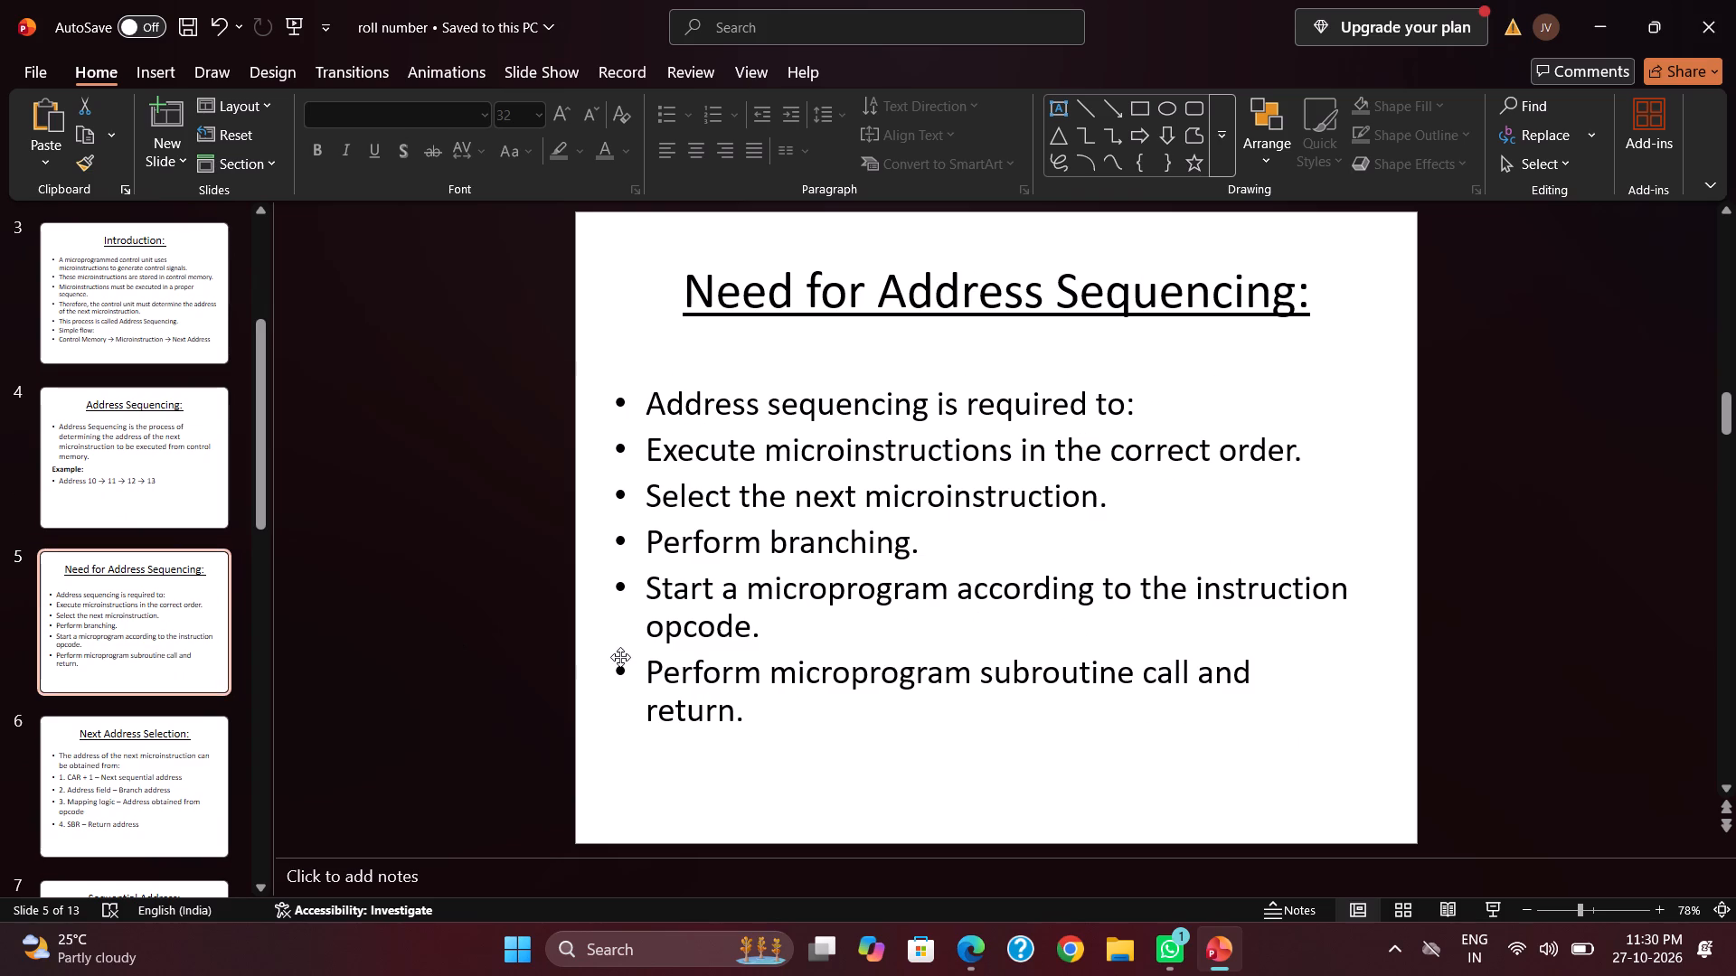
pyautogui.click(1155, 404)
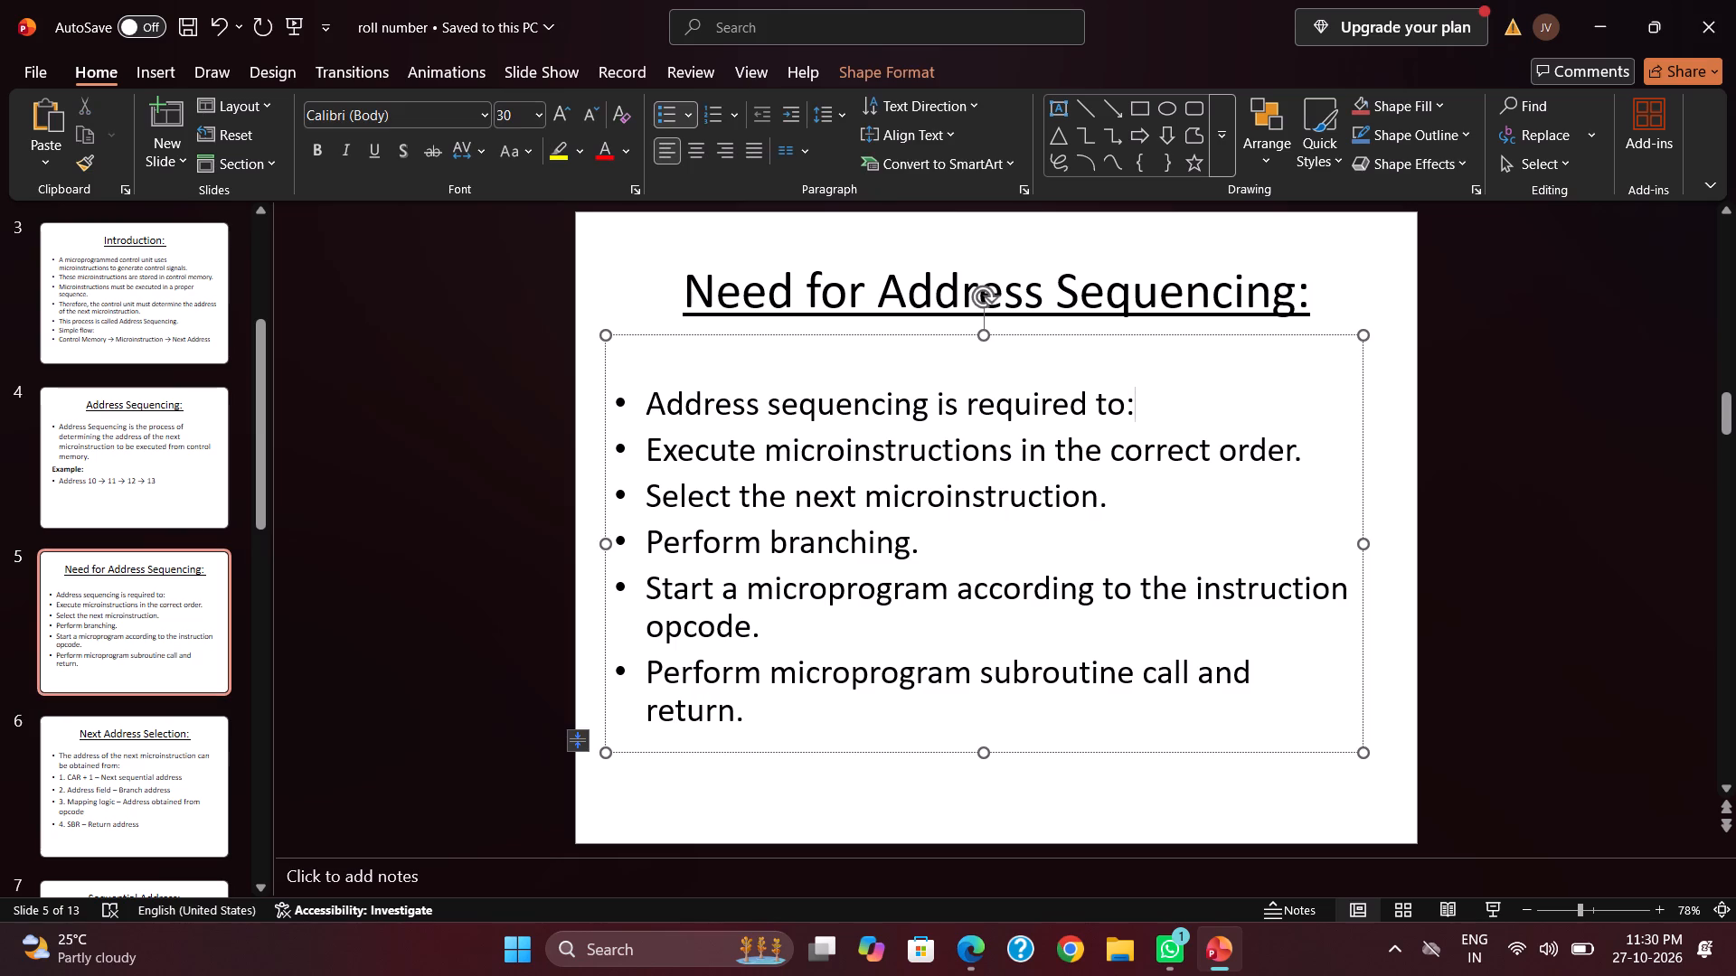
pyautogui.press('BackSpace')
pyautogui.press('BackSpace')
pyautogui.press('BackSpace')
pyautogui.press('BackSpace')
pyautogui.press('BackSpace')
pyautogui.press('BackSpace')
pyautogui.press('BackSpace')
pyautogui.press('BackSpace')
pyautogui.press('BackSpace')
pyautogui.press('BackSpace')
pyautogui.press('BackSpace')
pyautogui.press('BackSpace')
pyautogui.press('BackSpace')
pyautogui.press('BackSpace')
pyautogui.press('BackSpace')
pyautogui.press('BackSpace')
pyautogui.press('BackSpace')
pyautogui.press('BackSpace')
pyautogui.press('BackSpace')
pyautogui.press('BackSpace')
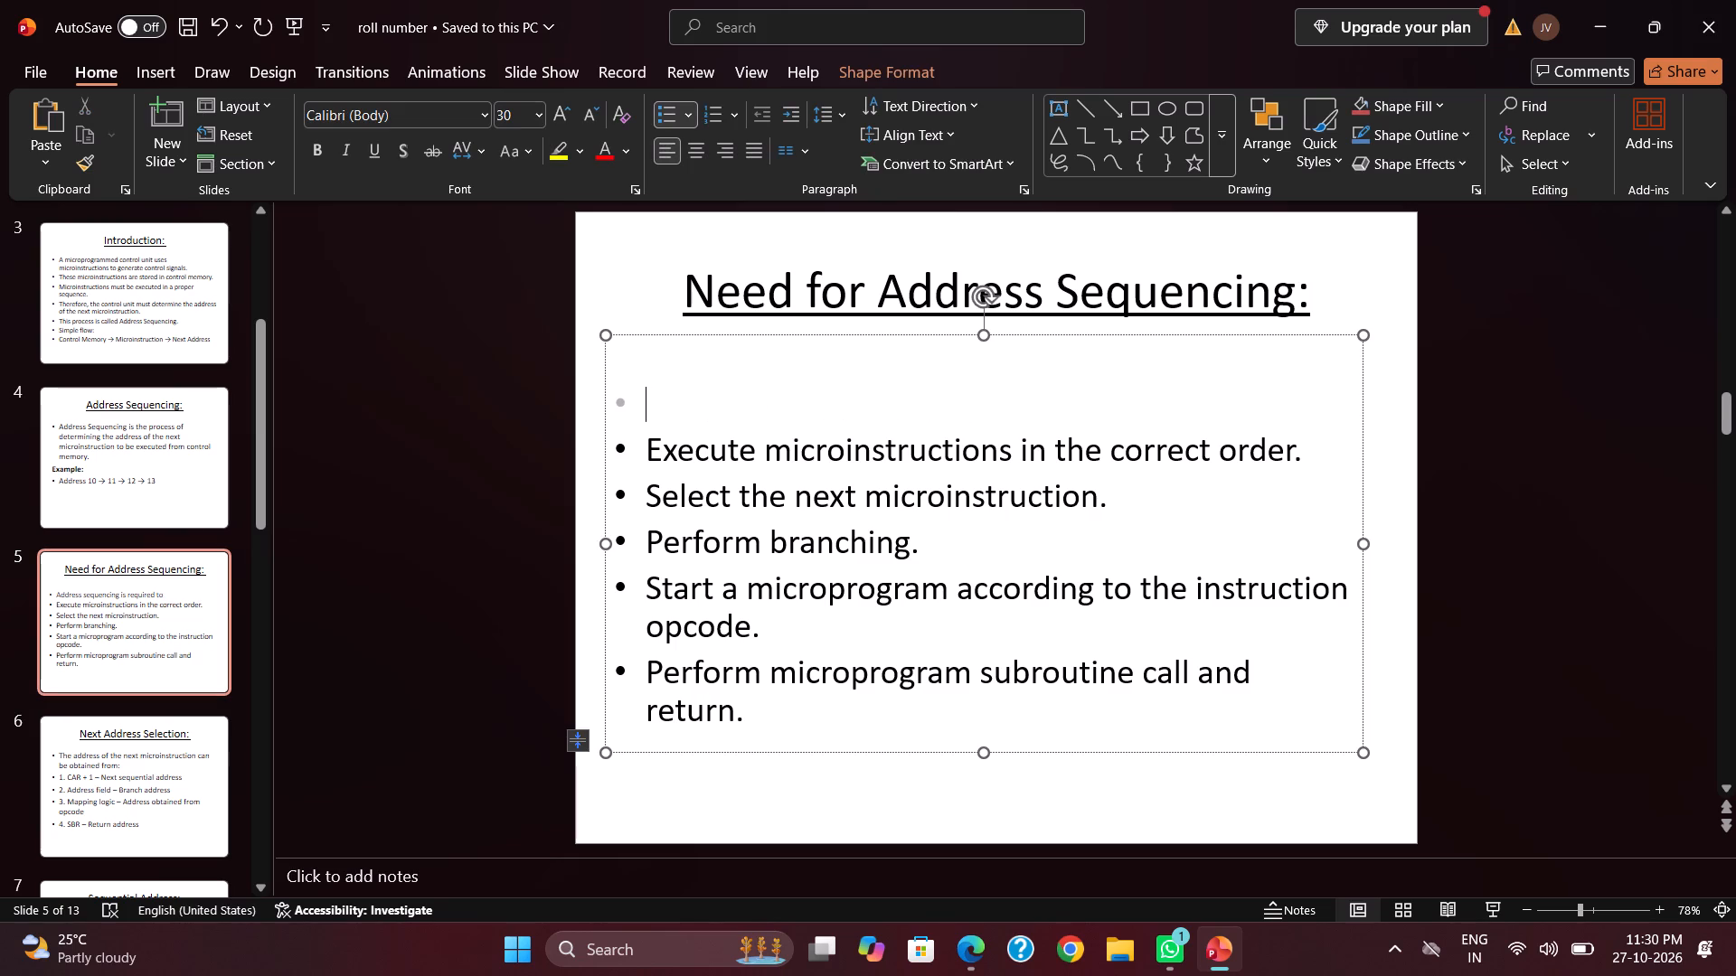
pyautogui.press('BackSpace')
# Resize the body text box on the Need for Address Sequencing slide, raising its bottom edge slightly and its top edge to the title.
pyautogui.moveTo(986, 755); pyautogui.dragTo(977, 742)
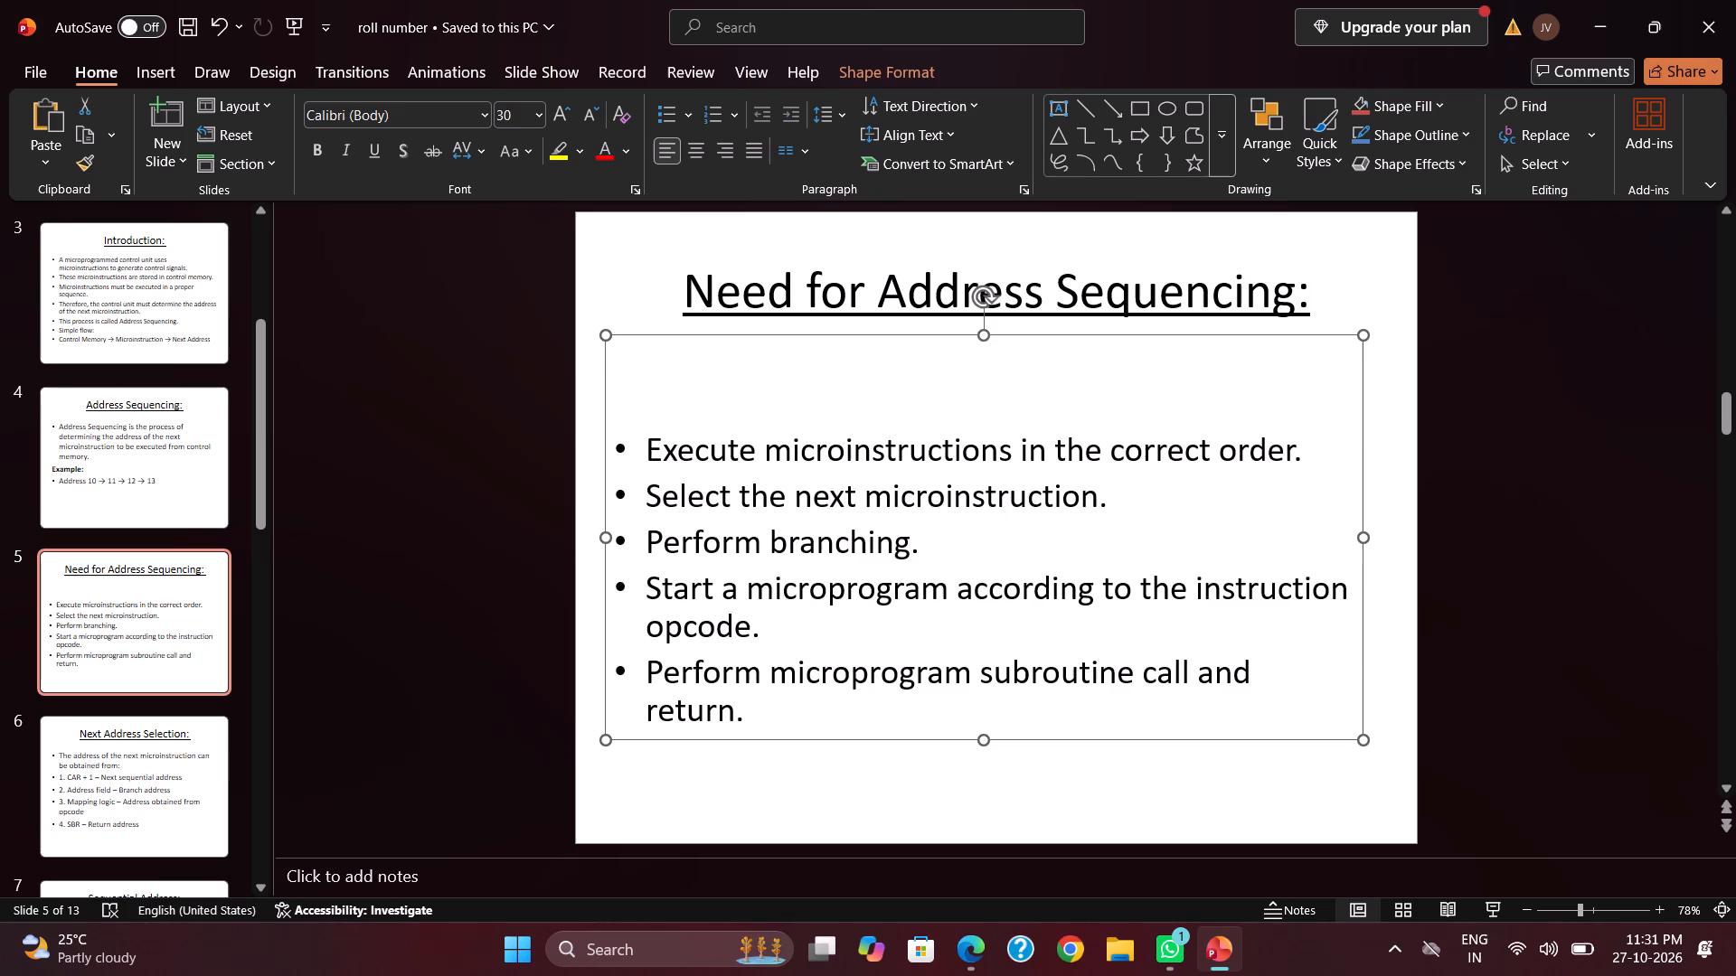
pyautogui.moveTo(982, 336); pyautogui.dragTo(970, 358)
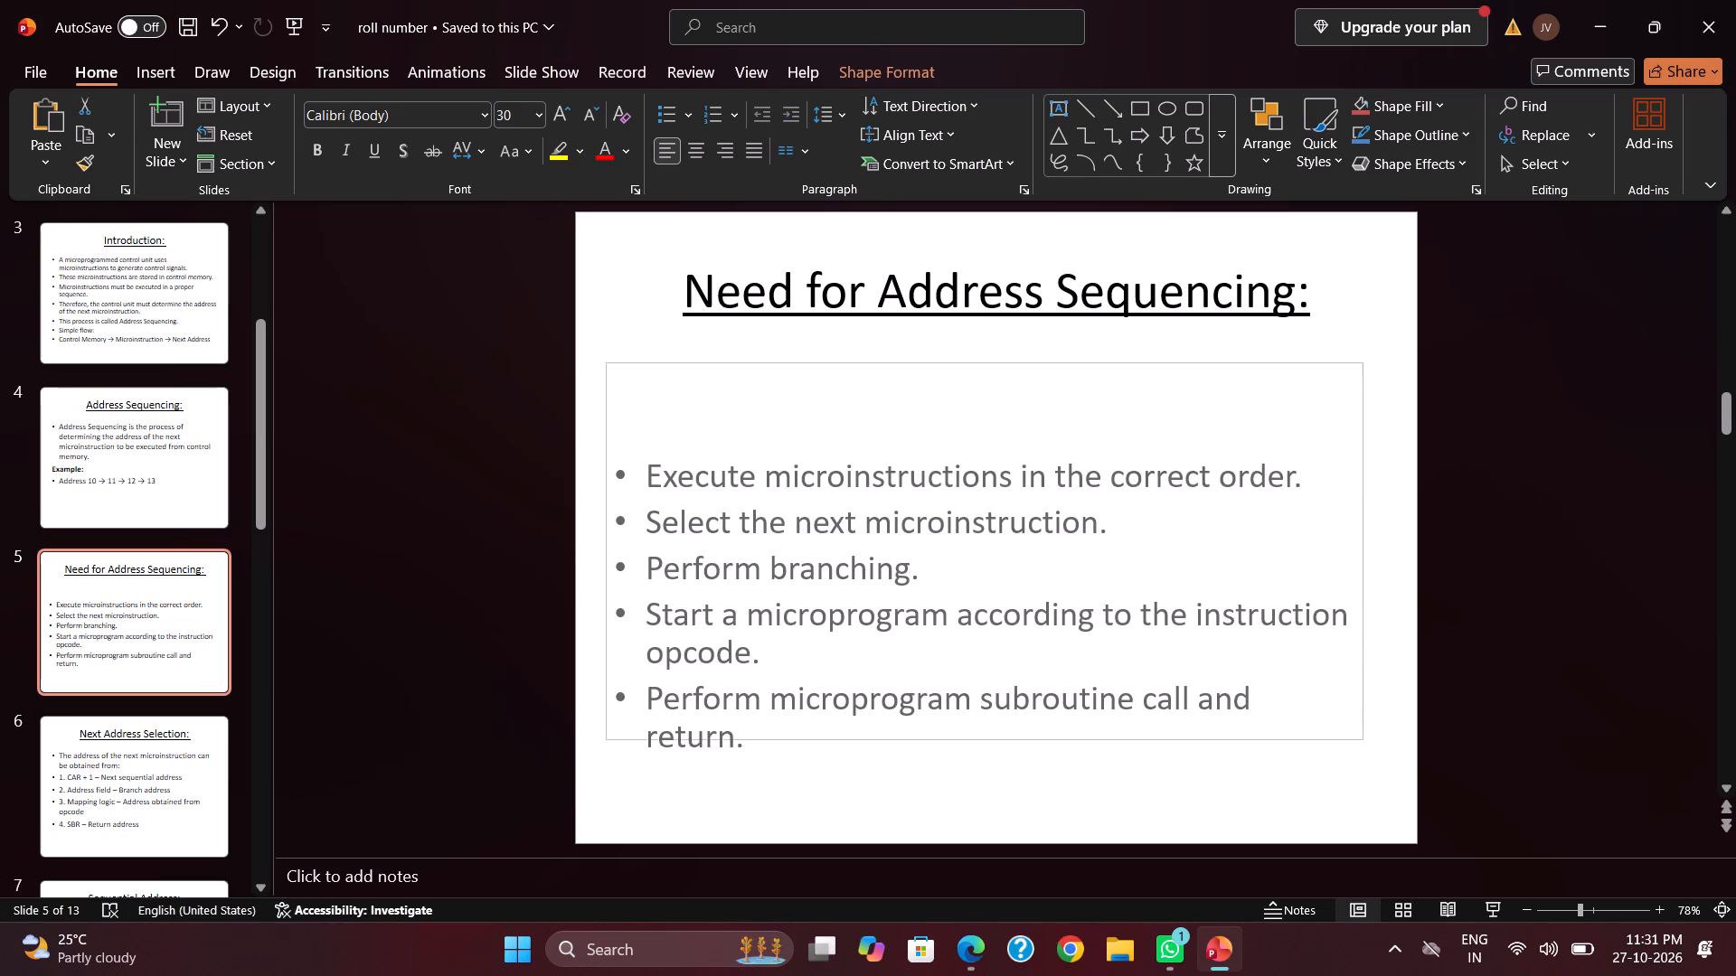
pyautogui.moveTo(970, 358); pyautogui.dragTo(955, 291)
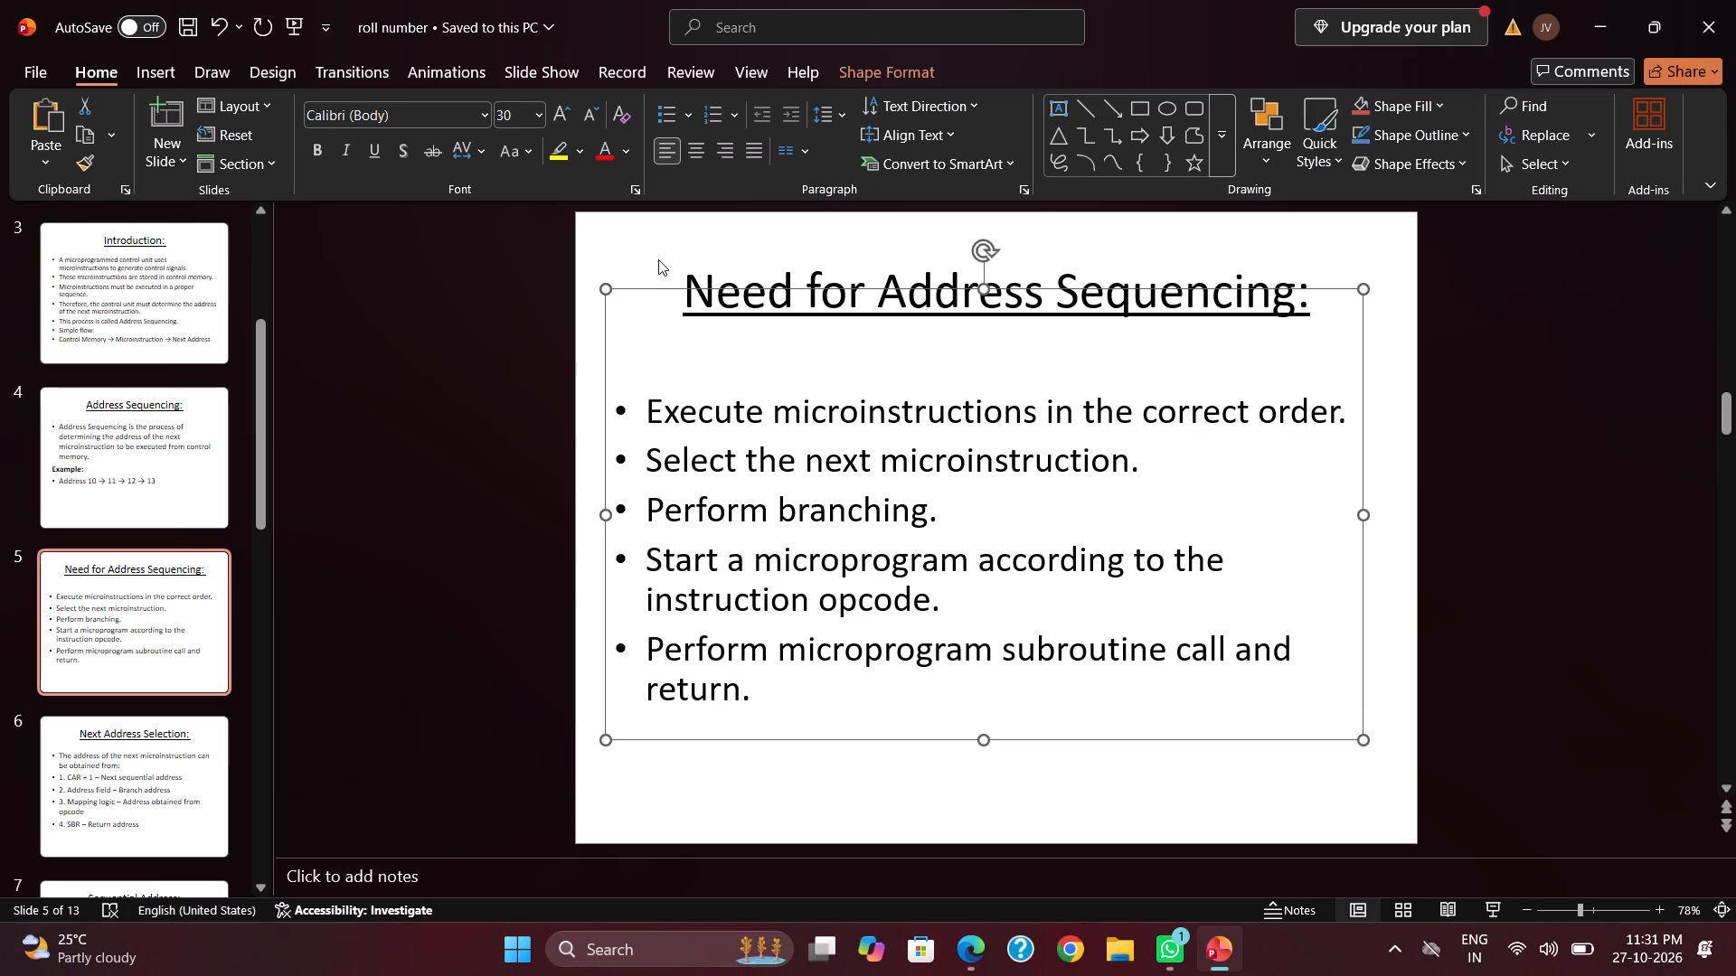
# Set the font size of all five bullets on the Need for Address Sequencing slide to 28.
pyautogui.moveTo(645, 404); pyautogui.dragTo(681, 441)
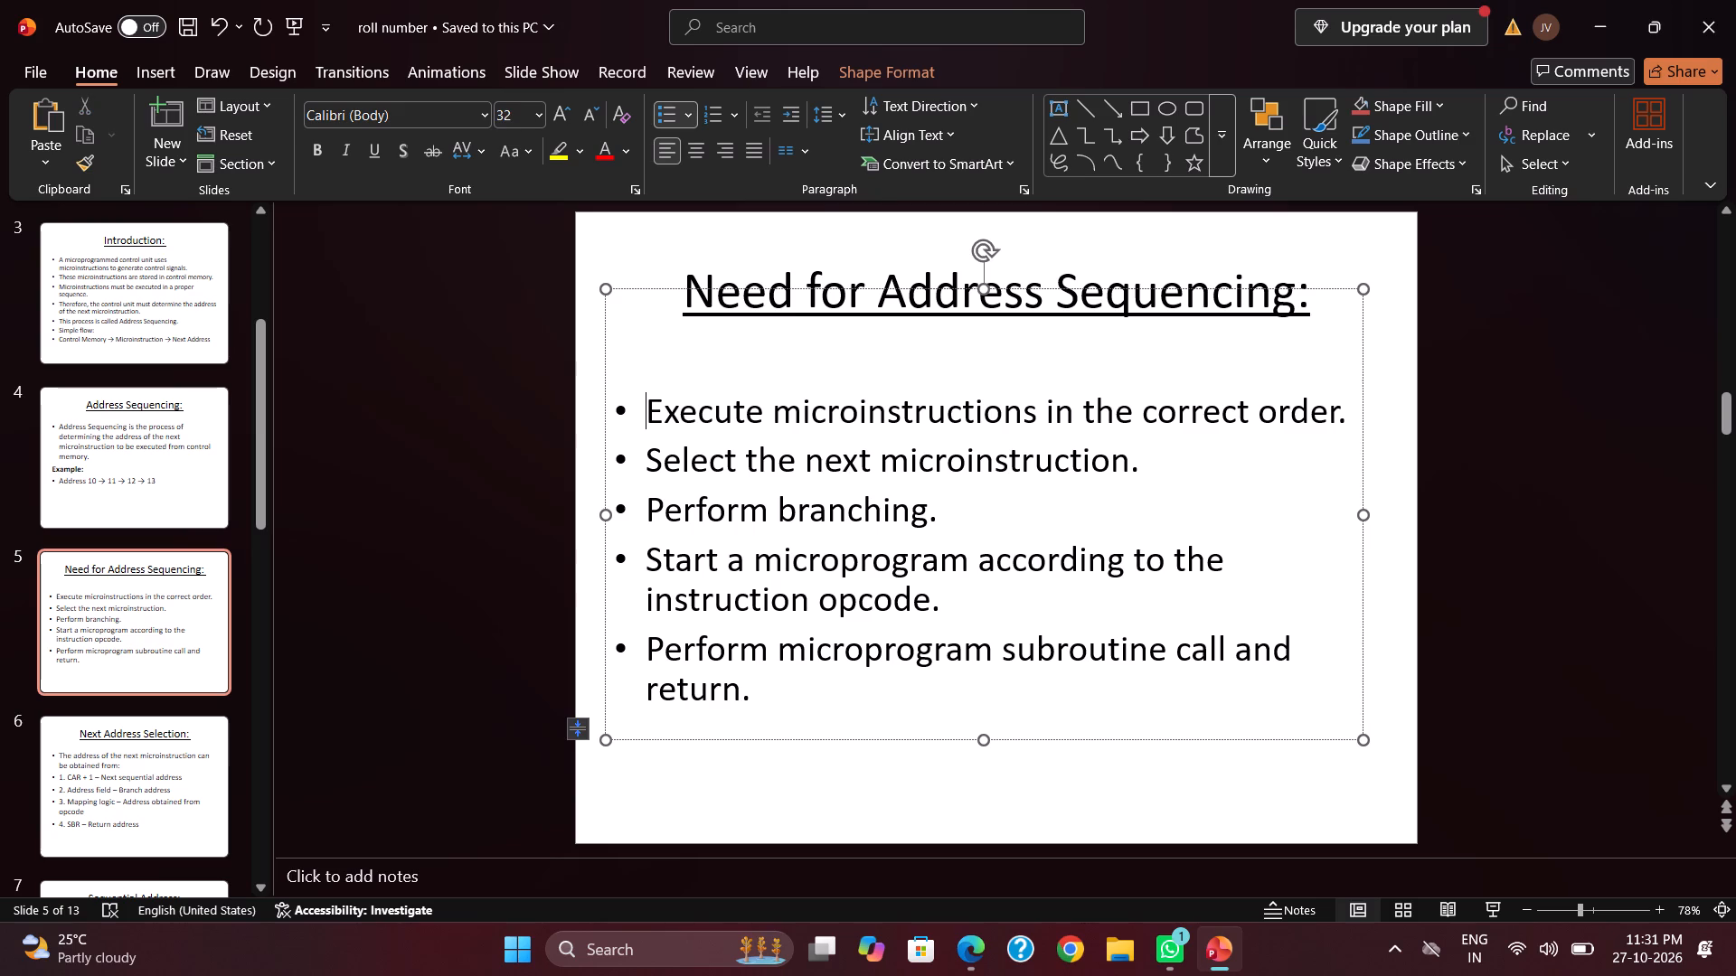
pyautogui.moveTo(681, 441); pyautogui.dragTo(1008, 669)
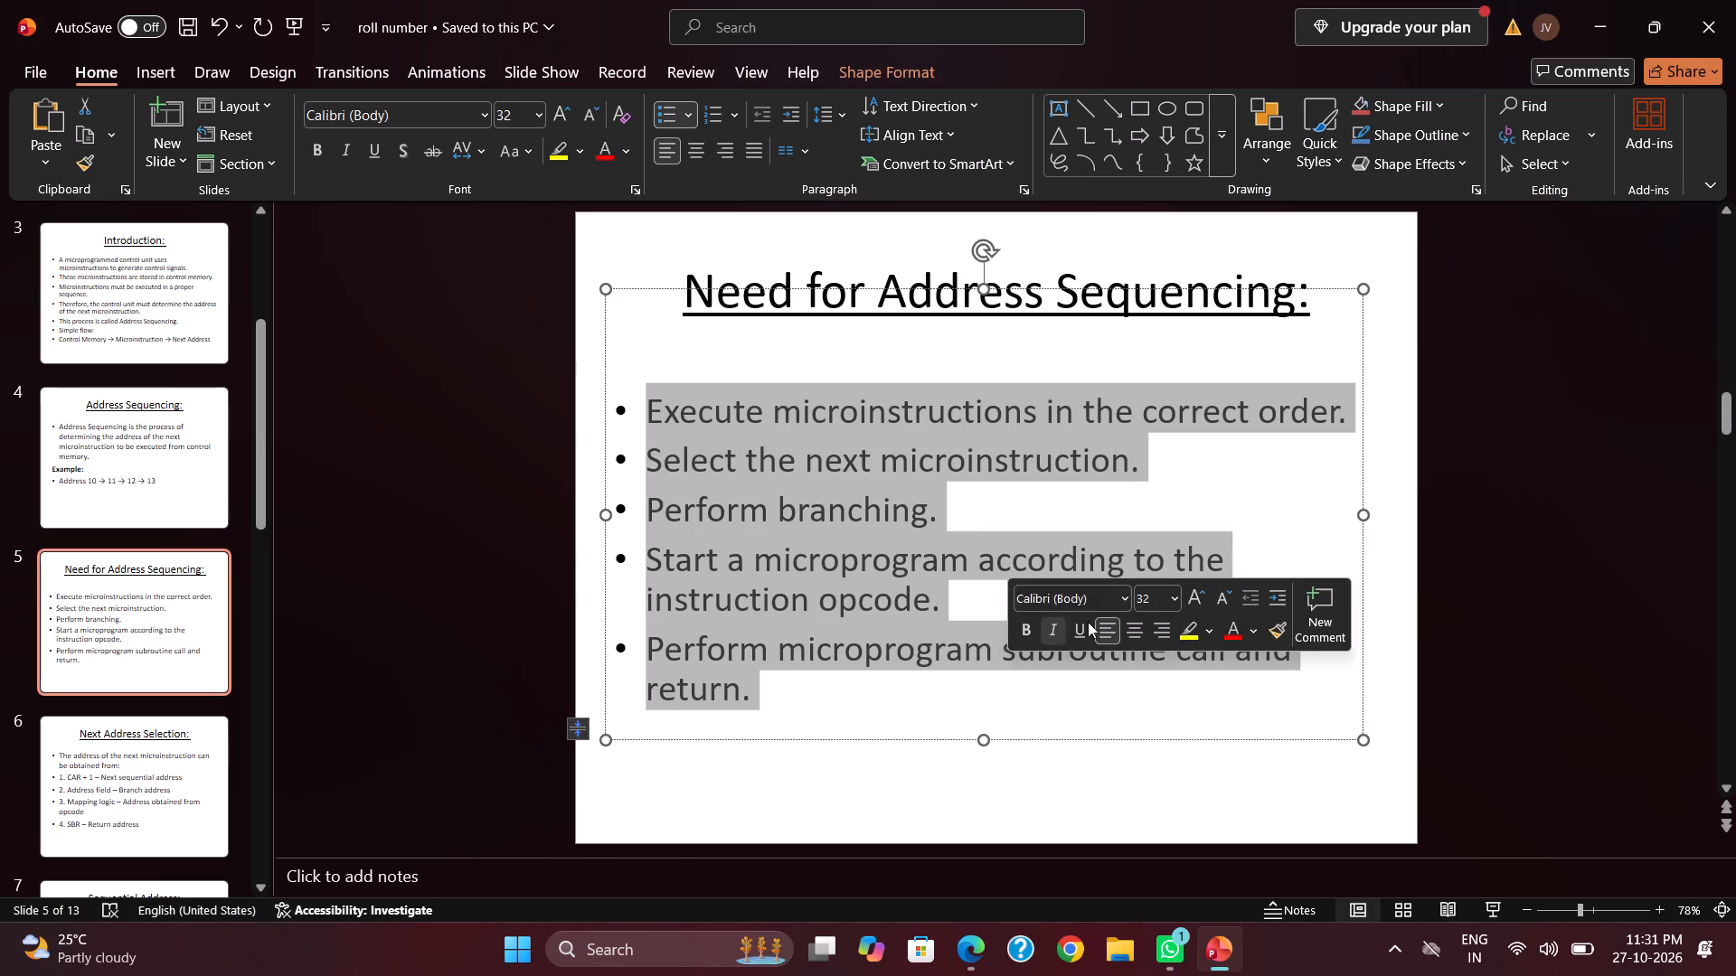
pyautogui.click(1172, 600)
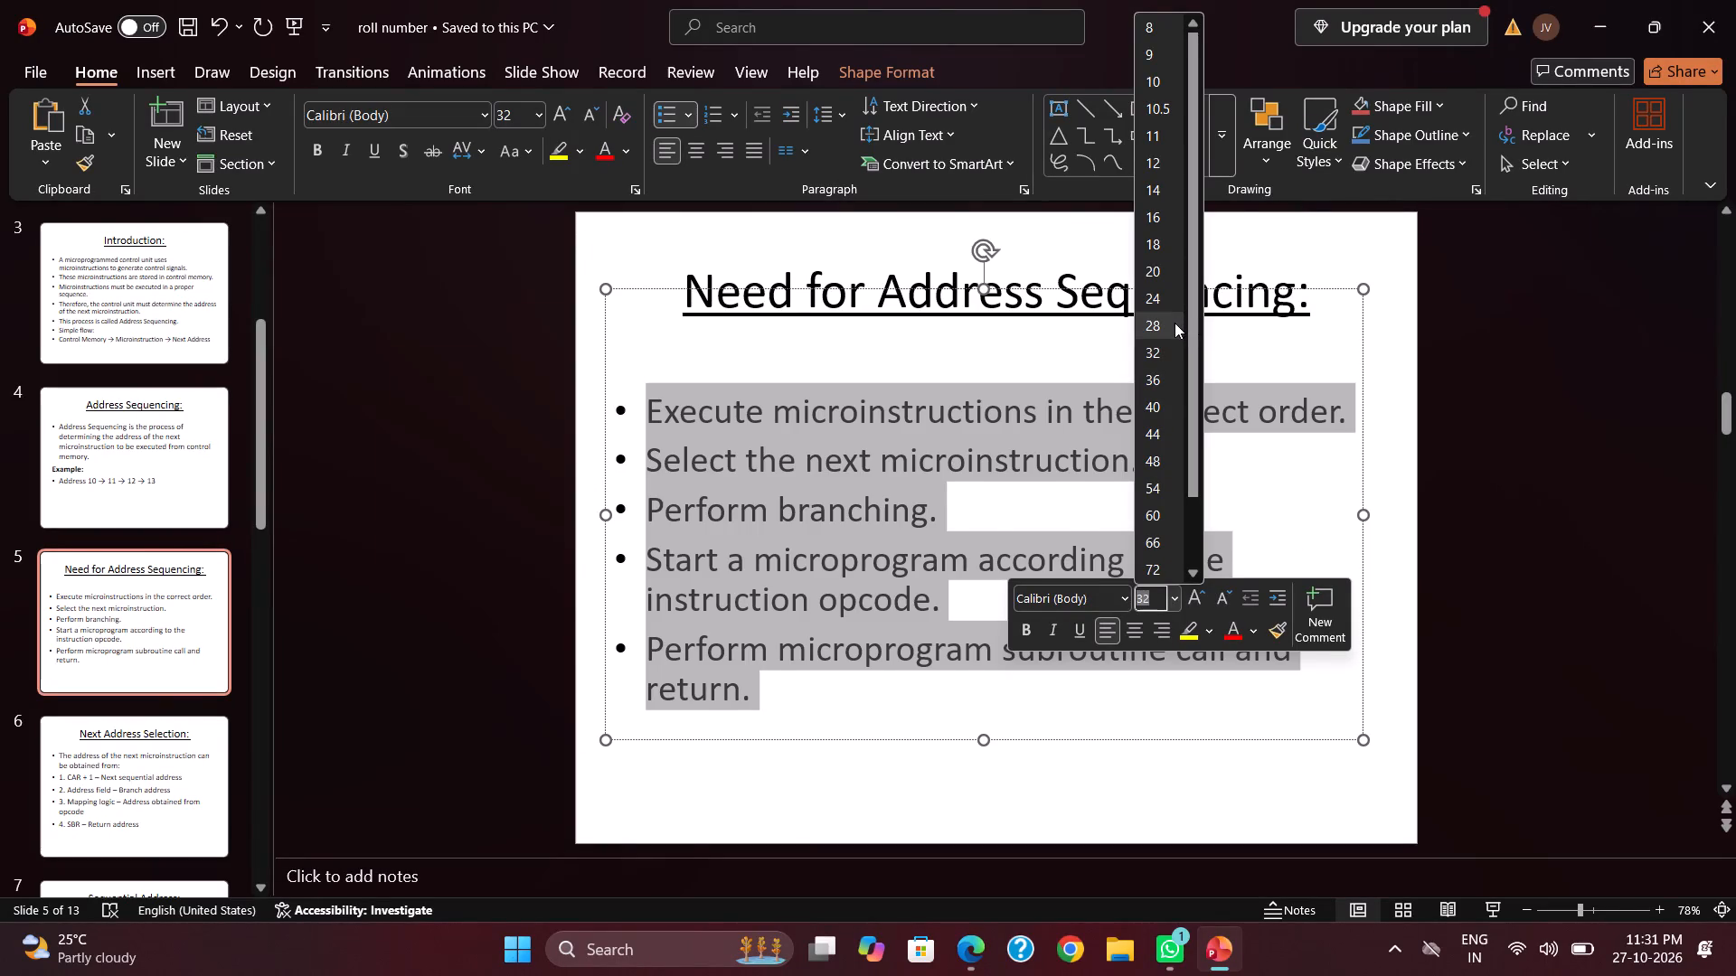
pyautogui.click(1175, 322)
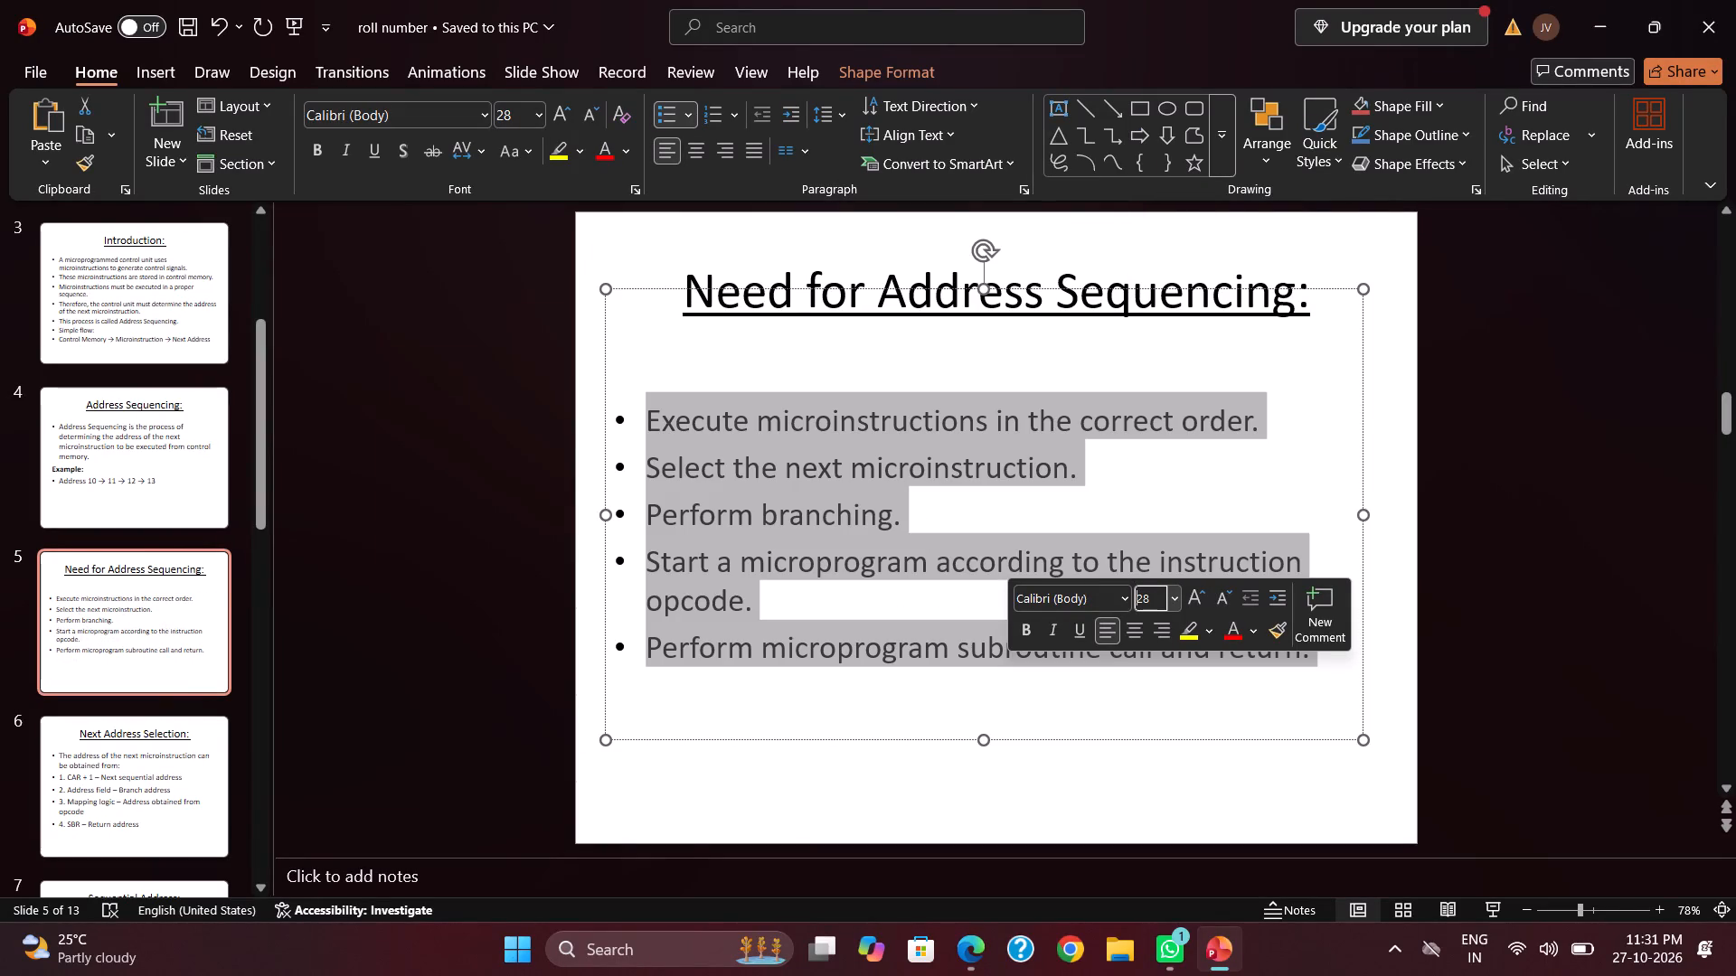
pyautogui.click(1072, 372)
pyautogui.click(856, 254)
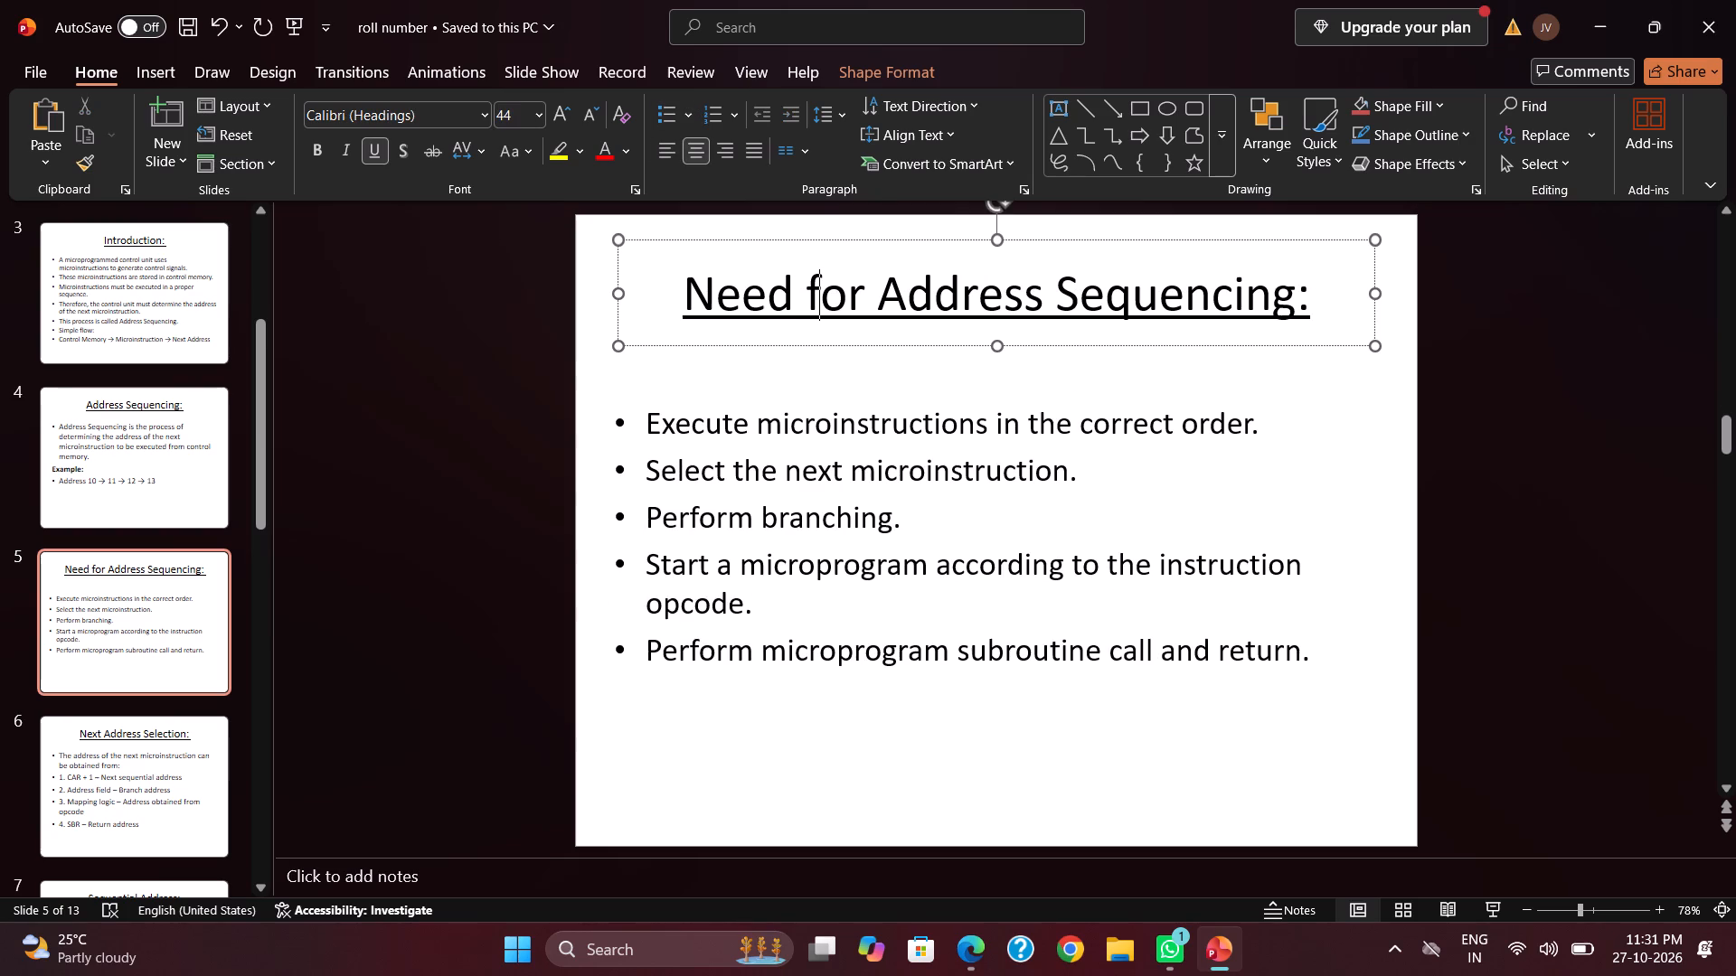
# Remove the bullets from the four numbered lines on the Next Address Selection slide, keeping the typed numbers.
pyautogui.click(121, 757)
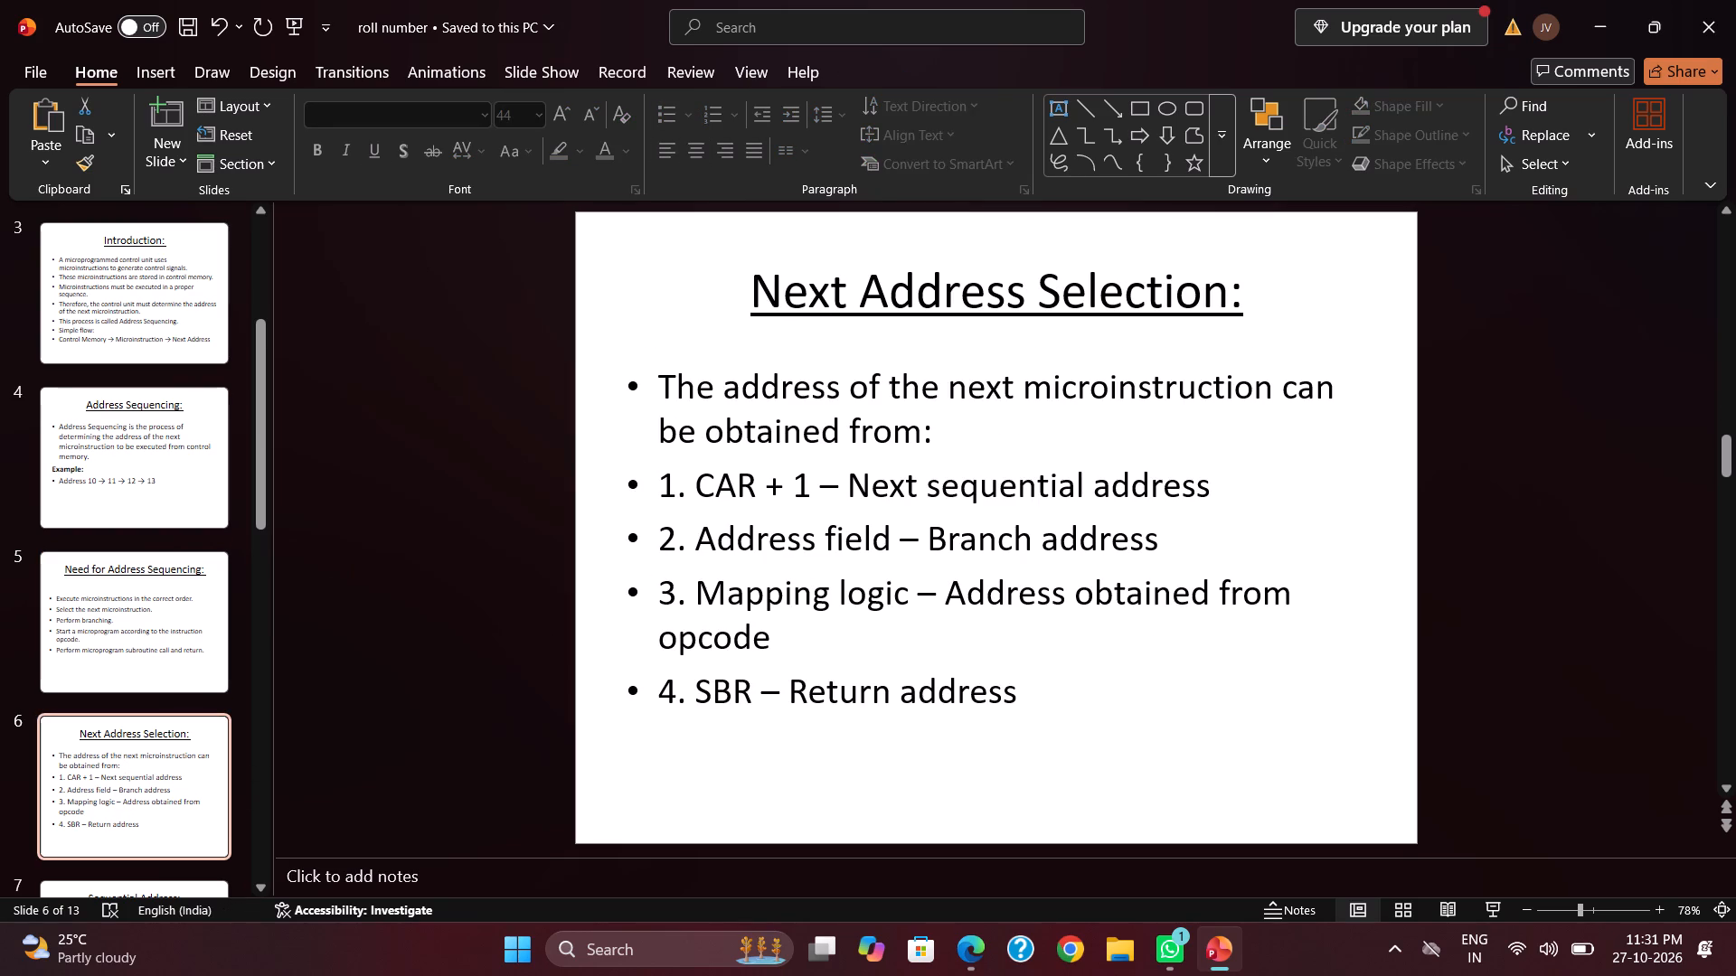
pyautogui.click(653, 487)
pyautogui.press('BackSpace')
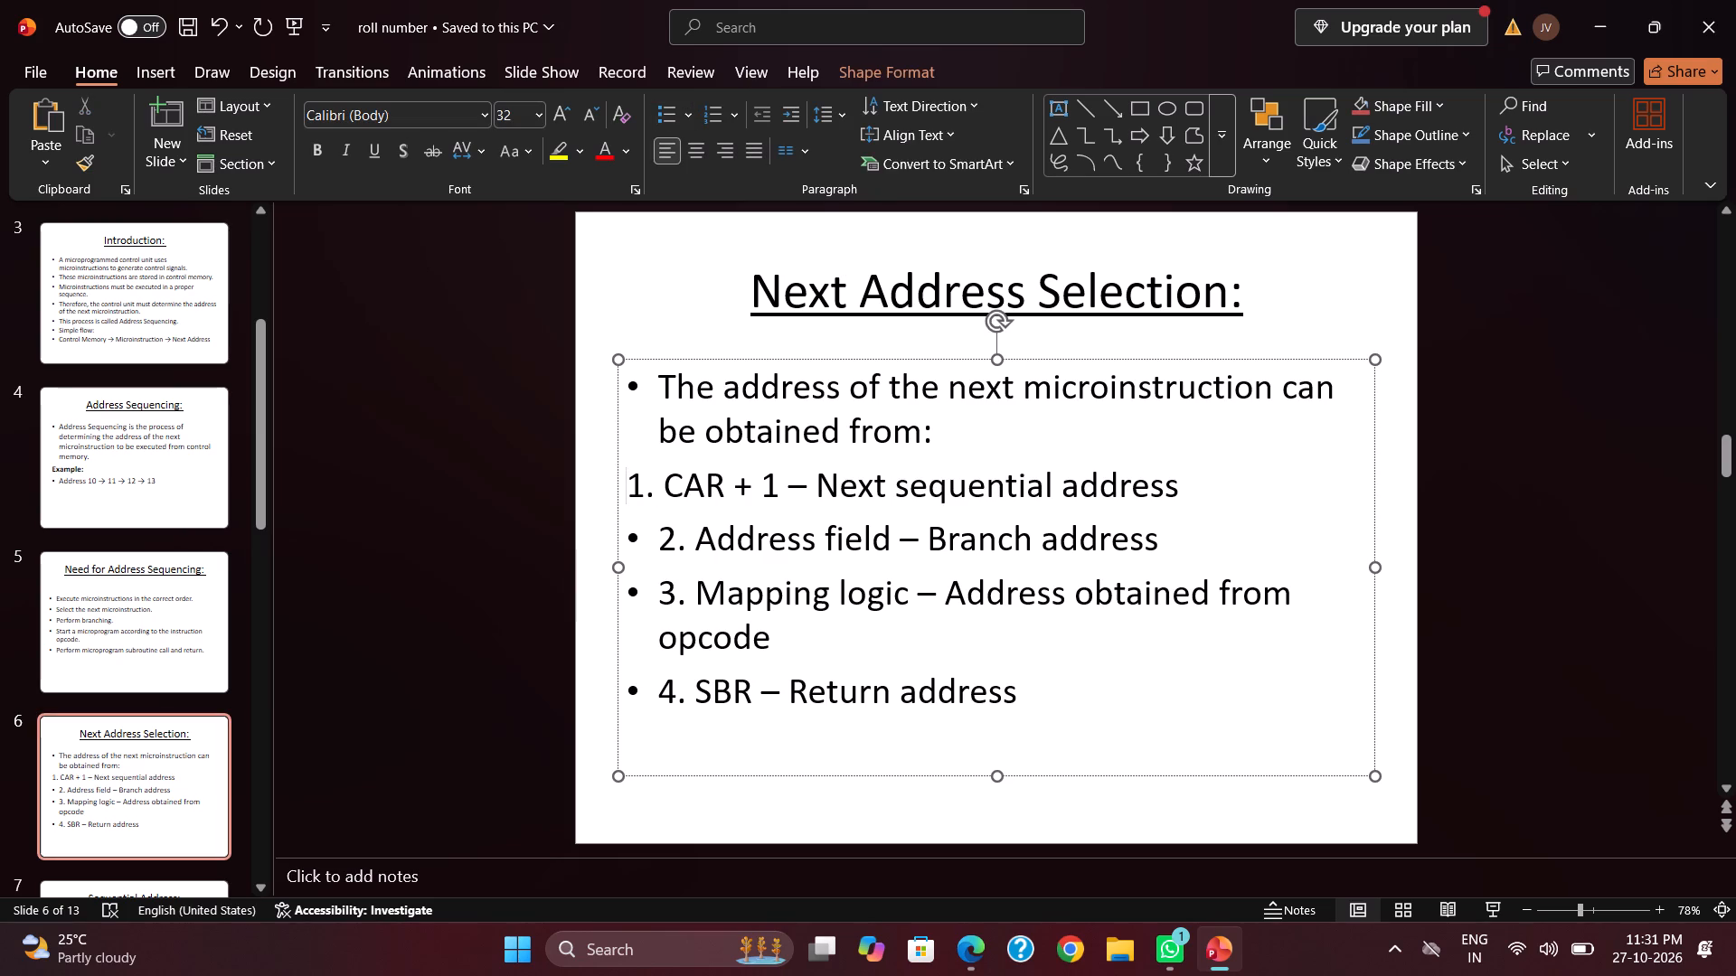
pyautogui.click(652, 528)
pyautogui.press('BackSpace')
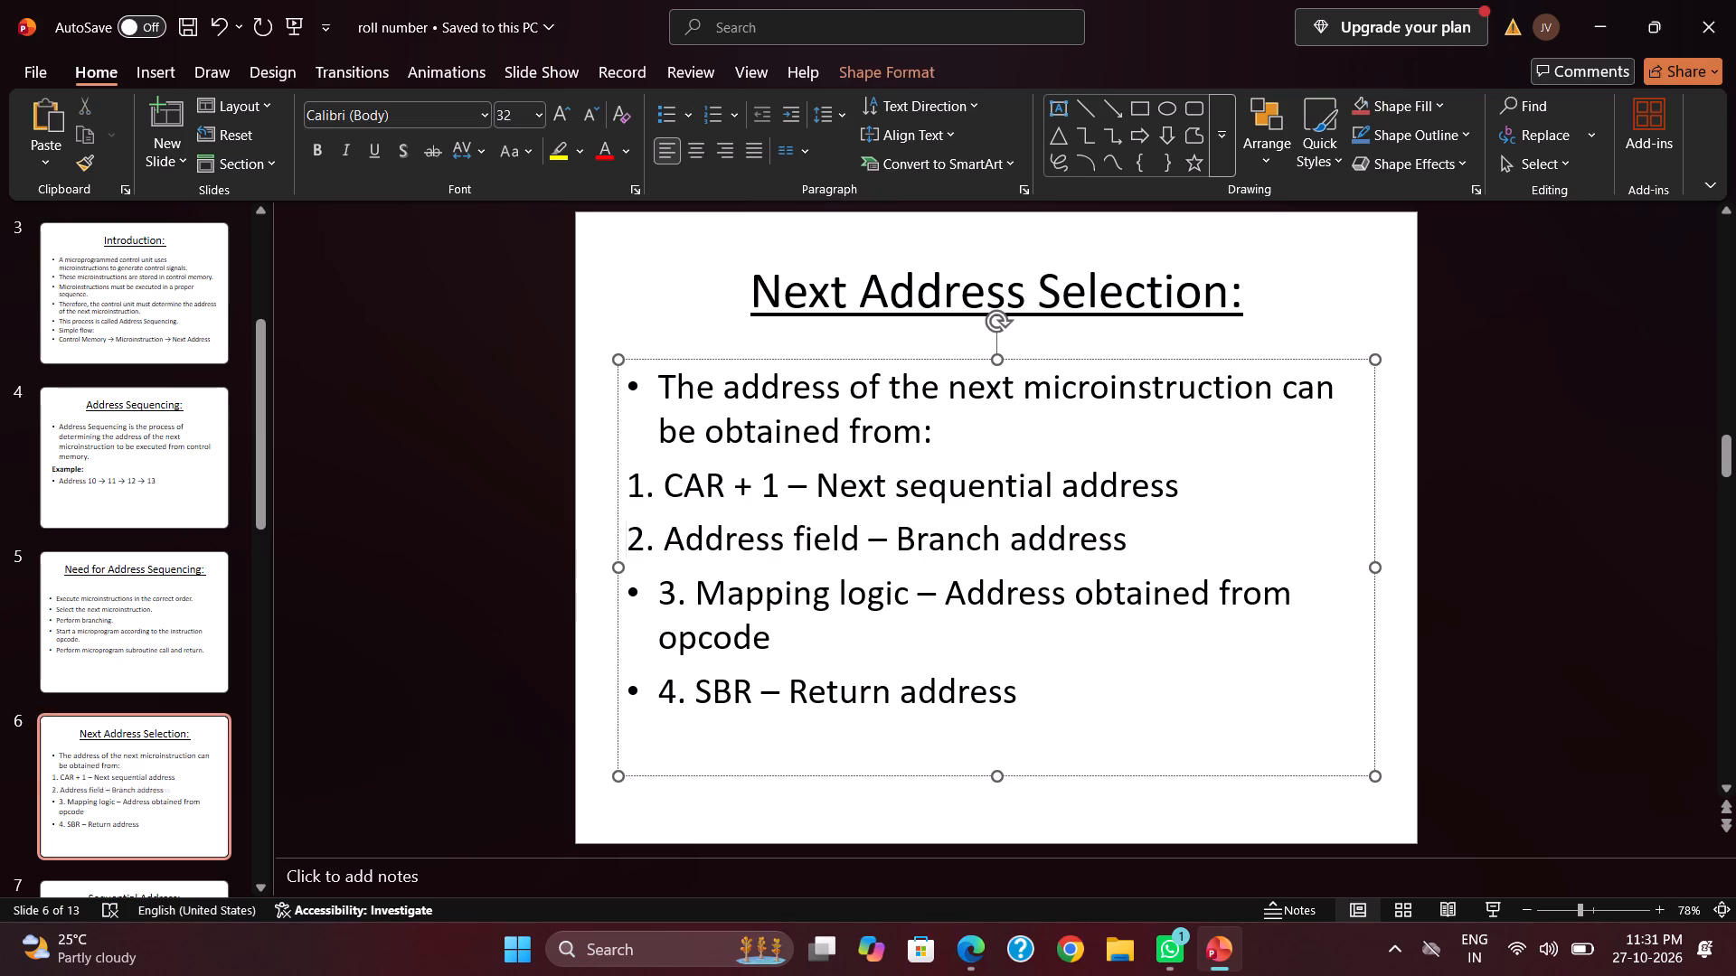
pyautogui.click(656, 593)
pyautogui.press('BackSpace')
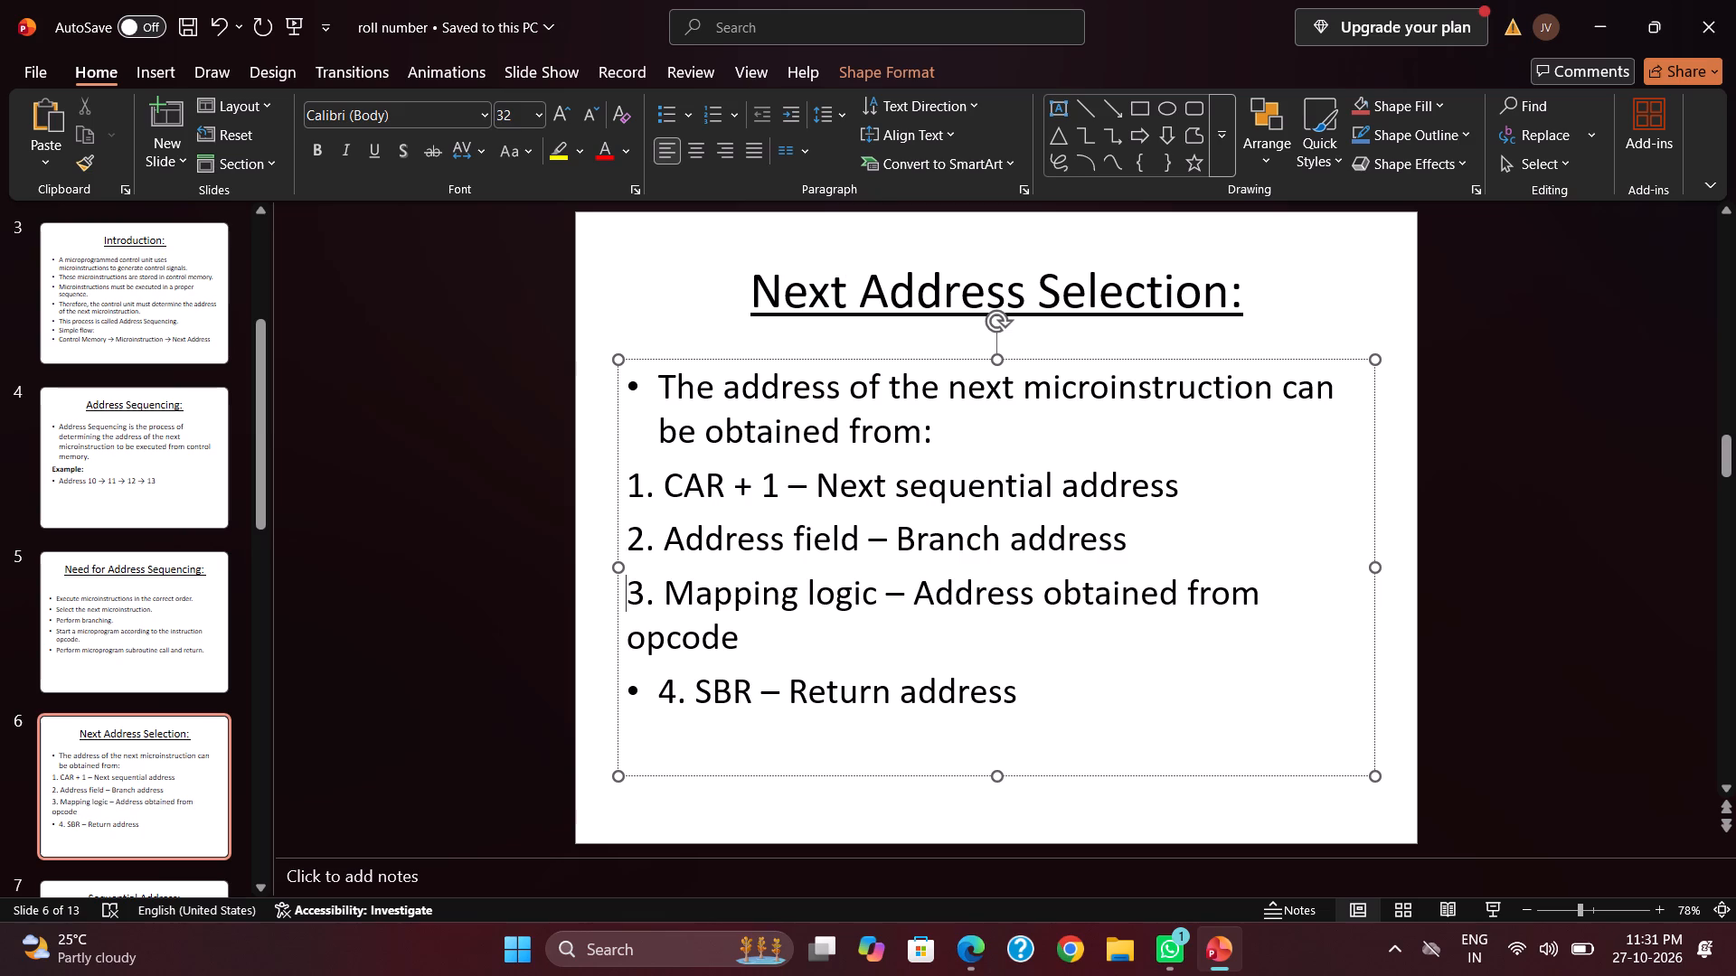
pyautogui.click(659, 703)
pyautogui.press('BackSpace')
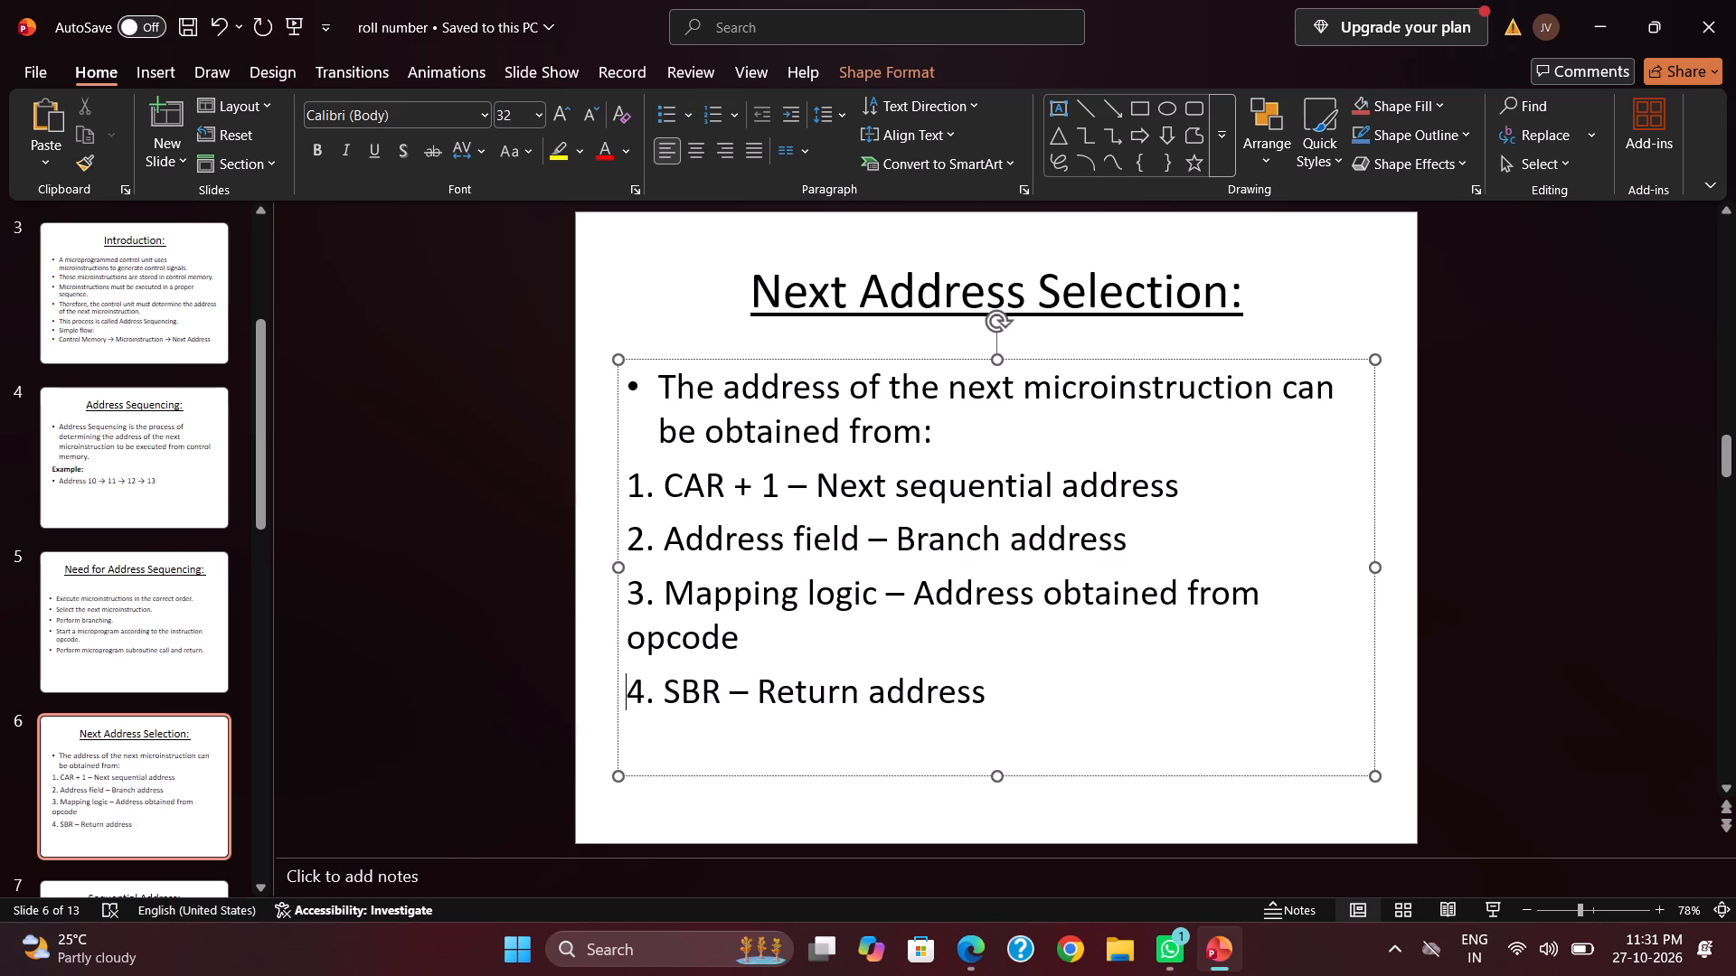
# Demote the introductory line "The address of the next microinstruction can be obtained from:" by one list level.
pyautogui.moveTo(634, 382); pyautogui.dragTo(692, 459)
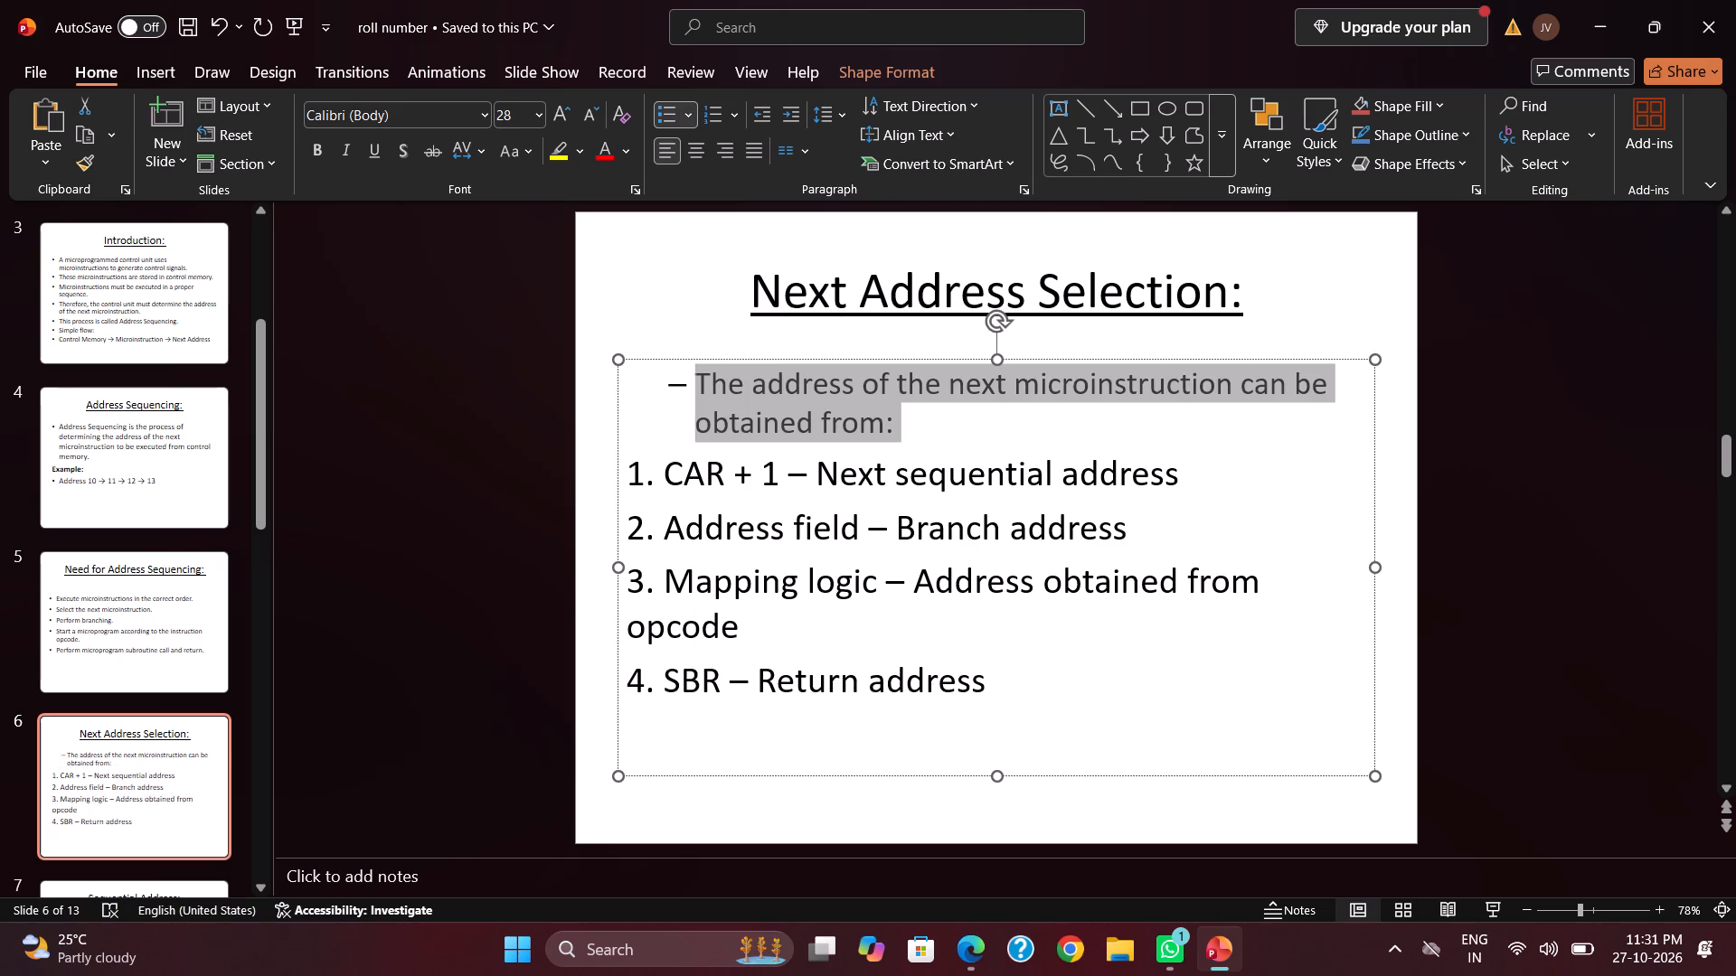
pyautogui.click(672, 415)
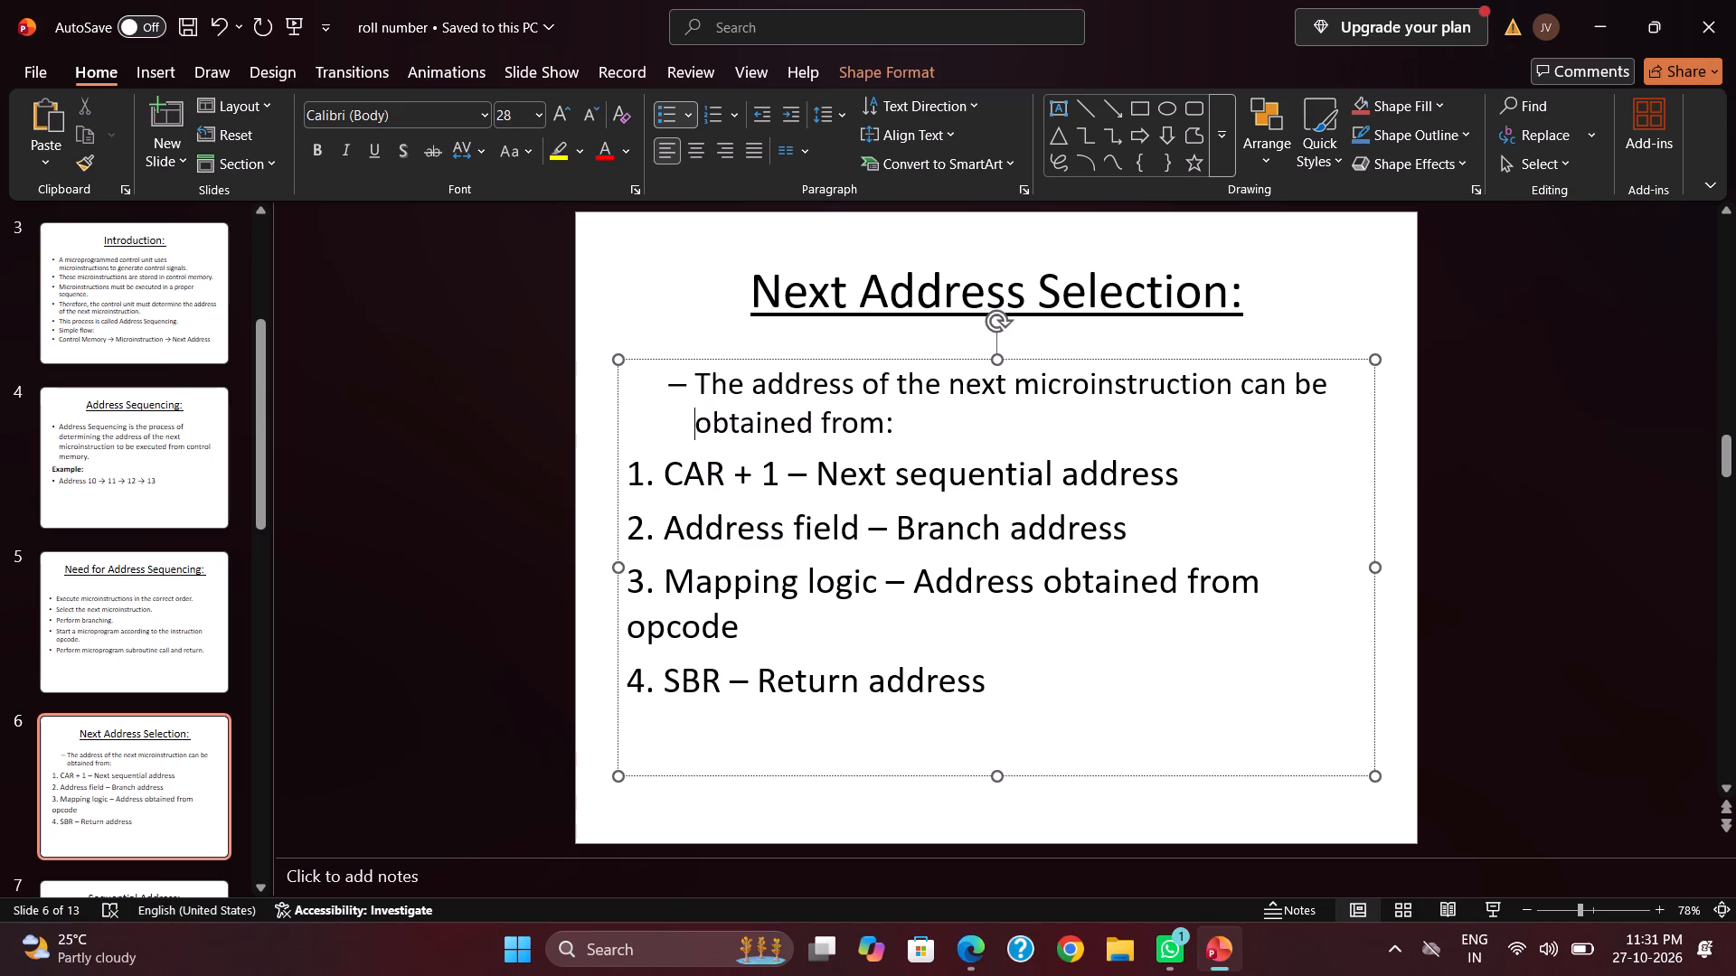
# Set the font size of the four numbered lines on the Next Address Selection slide to 28.
pyautogui.moveTo(633, 461); pyautogui.dragTo(891, 723)
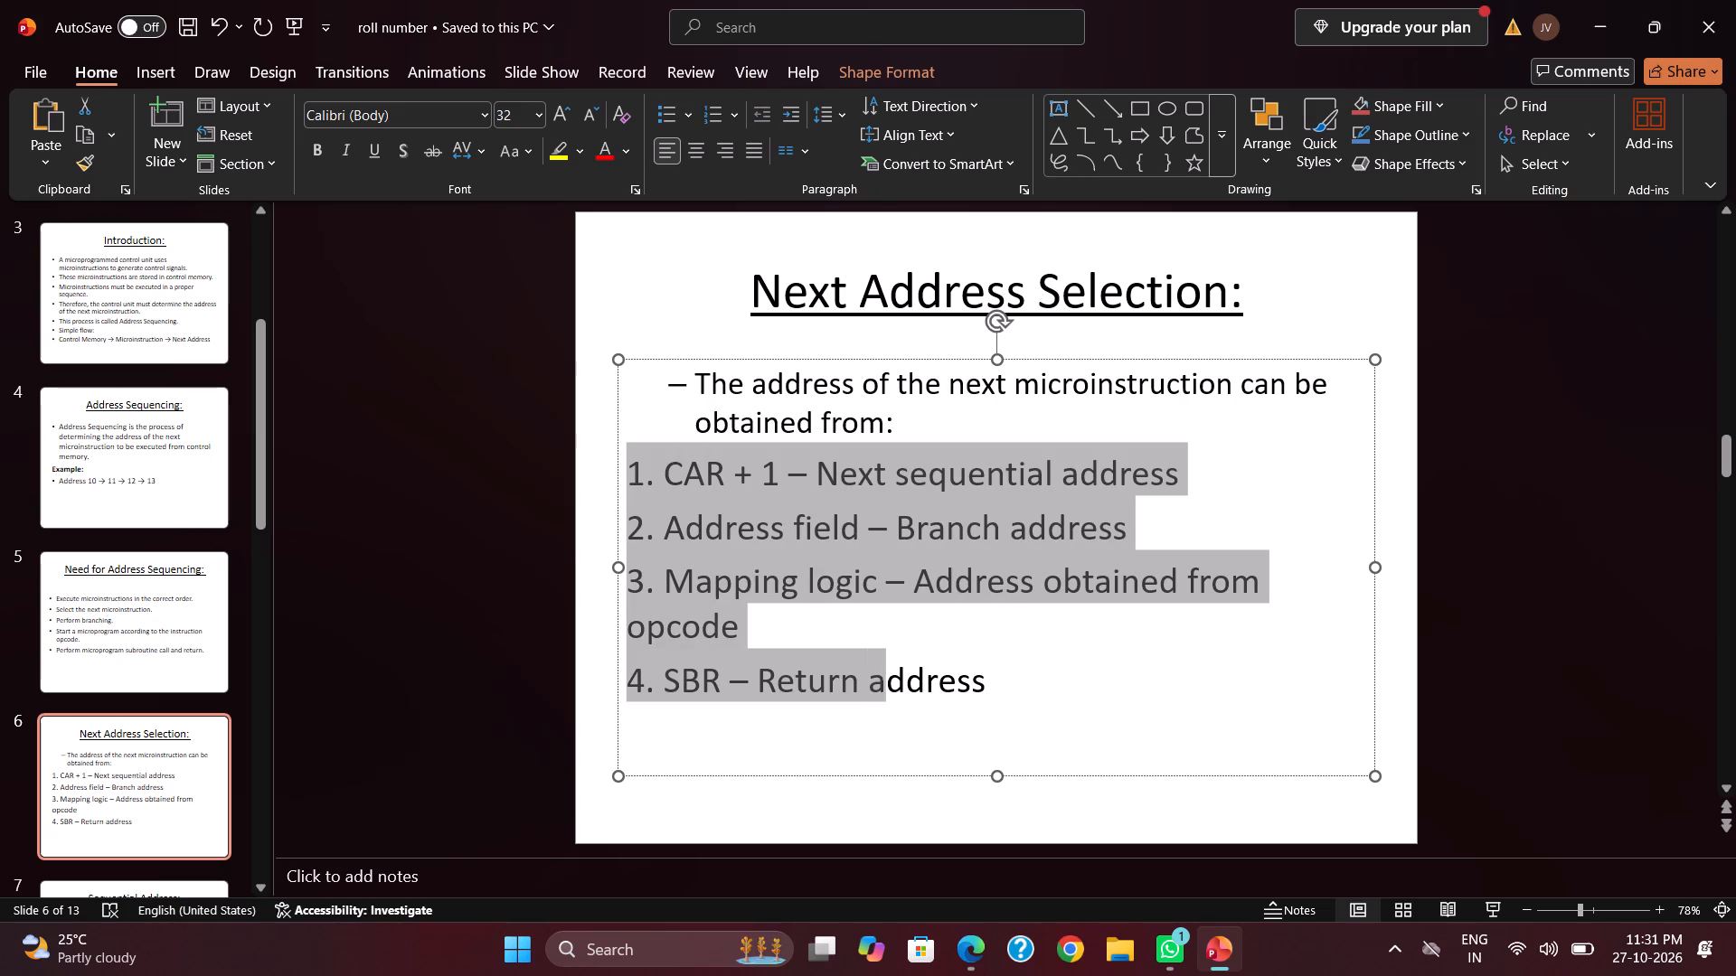
pyautogui.moveTo(891, 723); pyautogui.dragTo(995, 785)
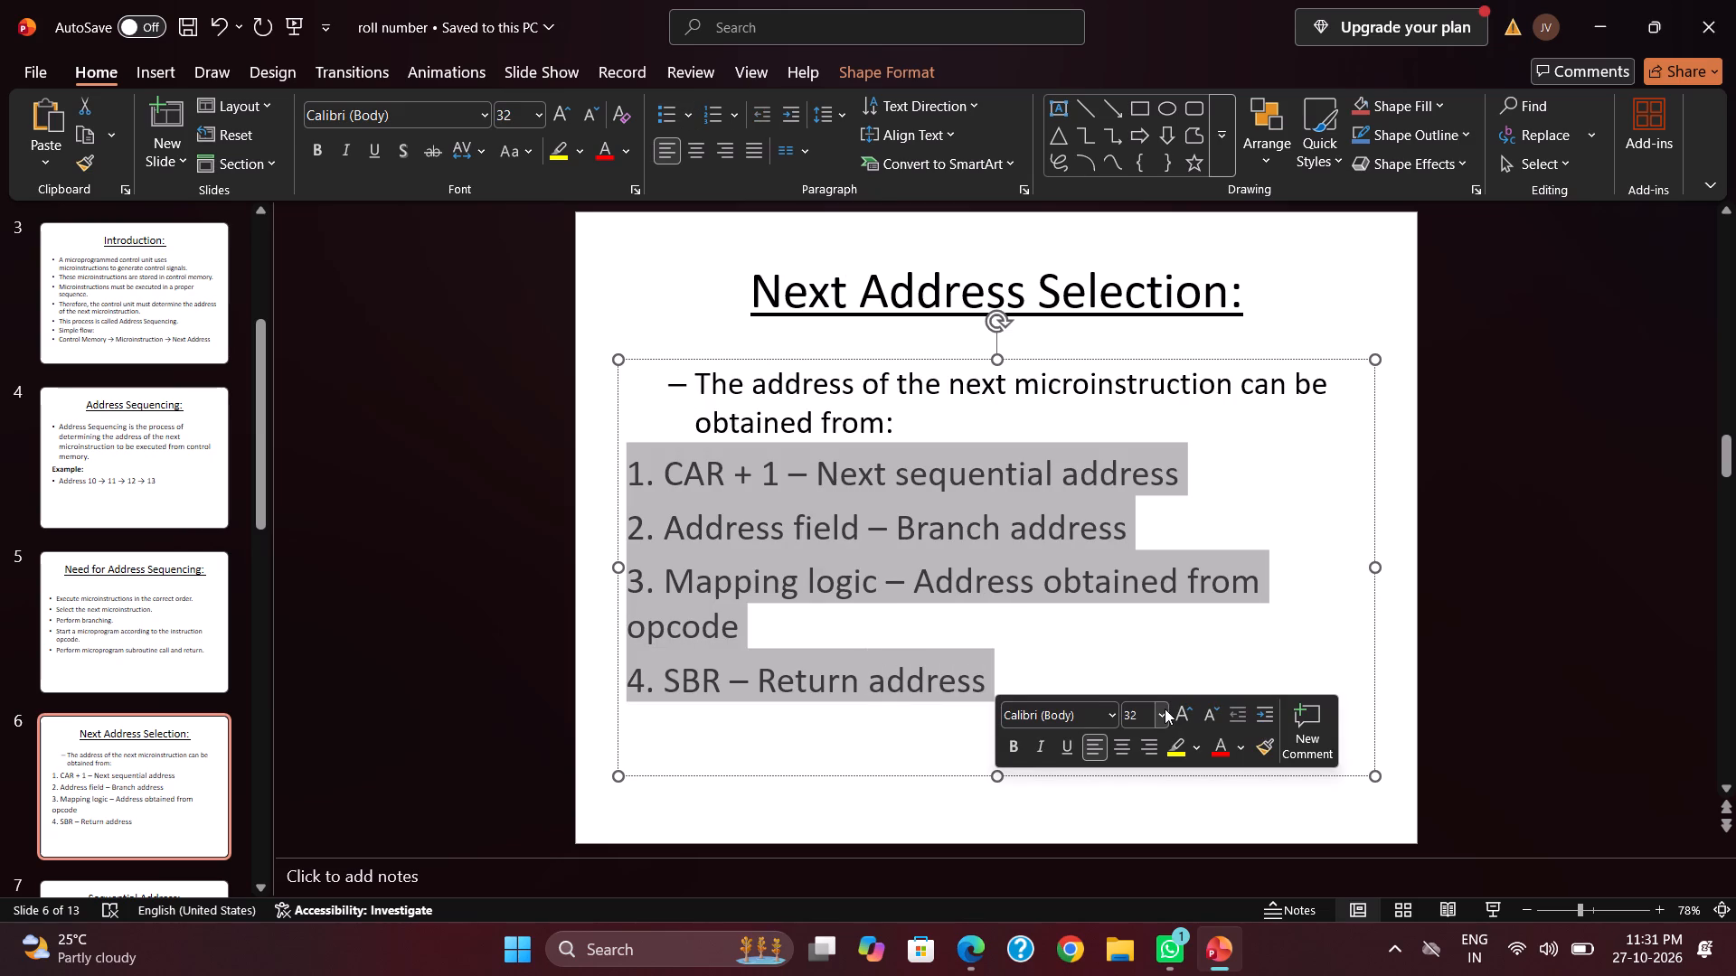
pyautogui.click(1162, 709)
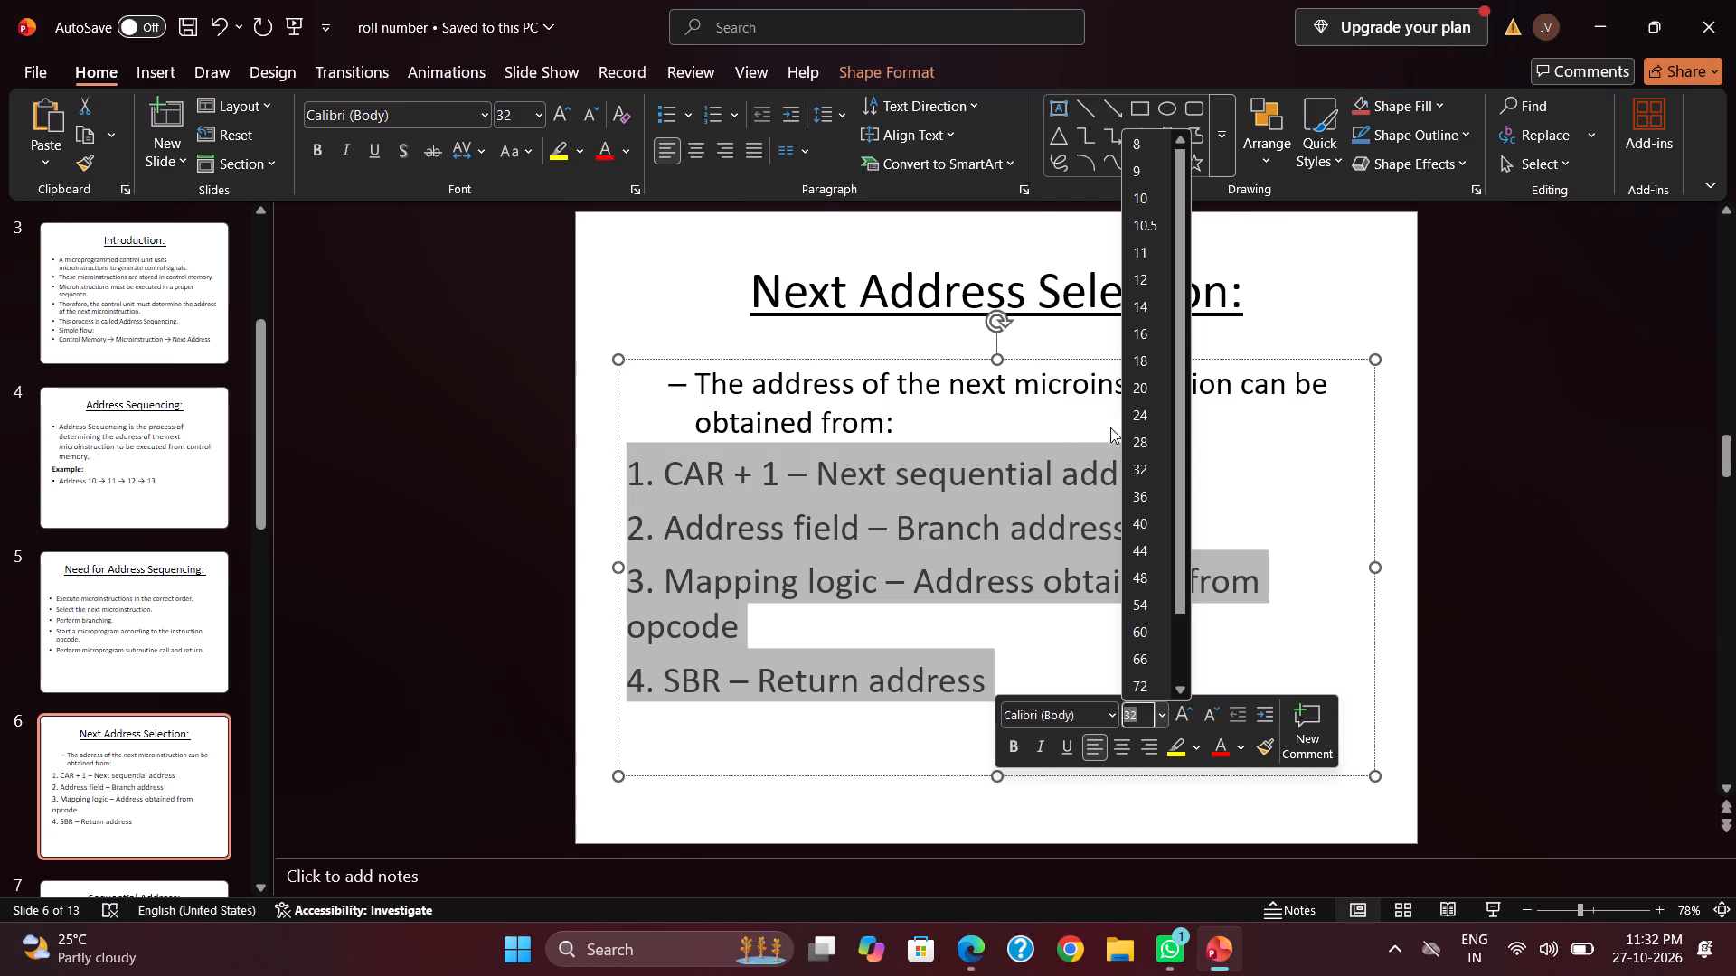
pyautogui.click(1146, 437)
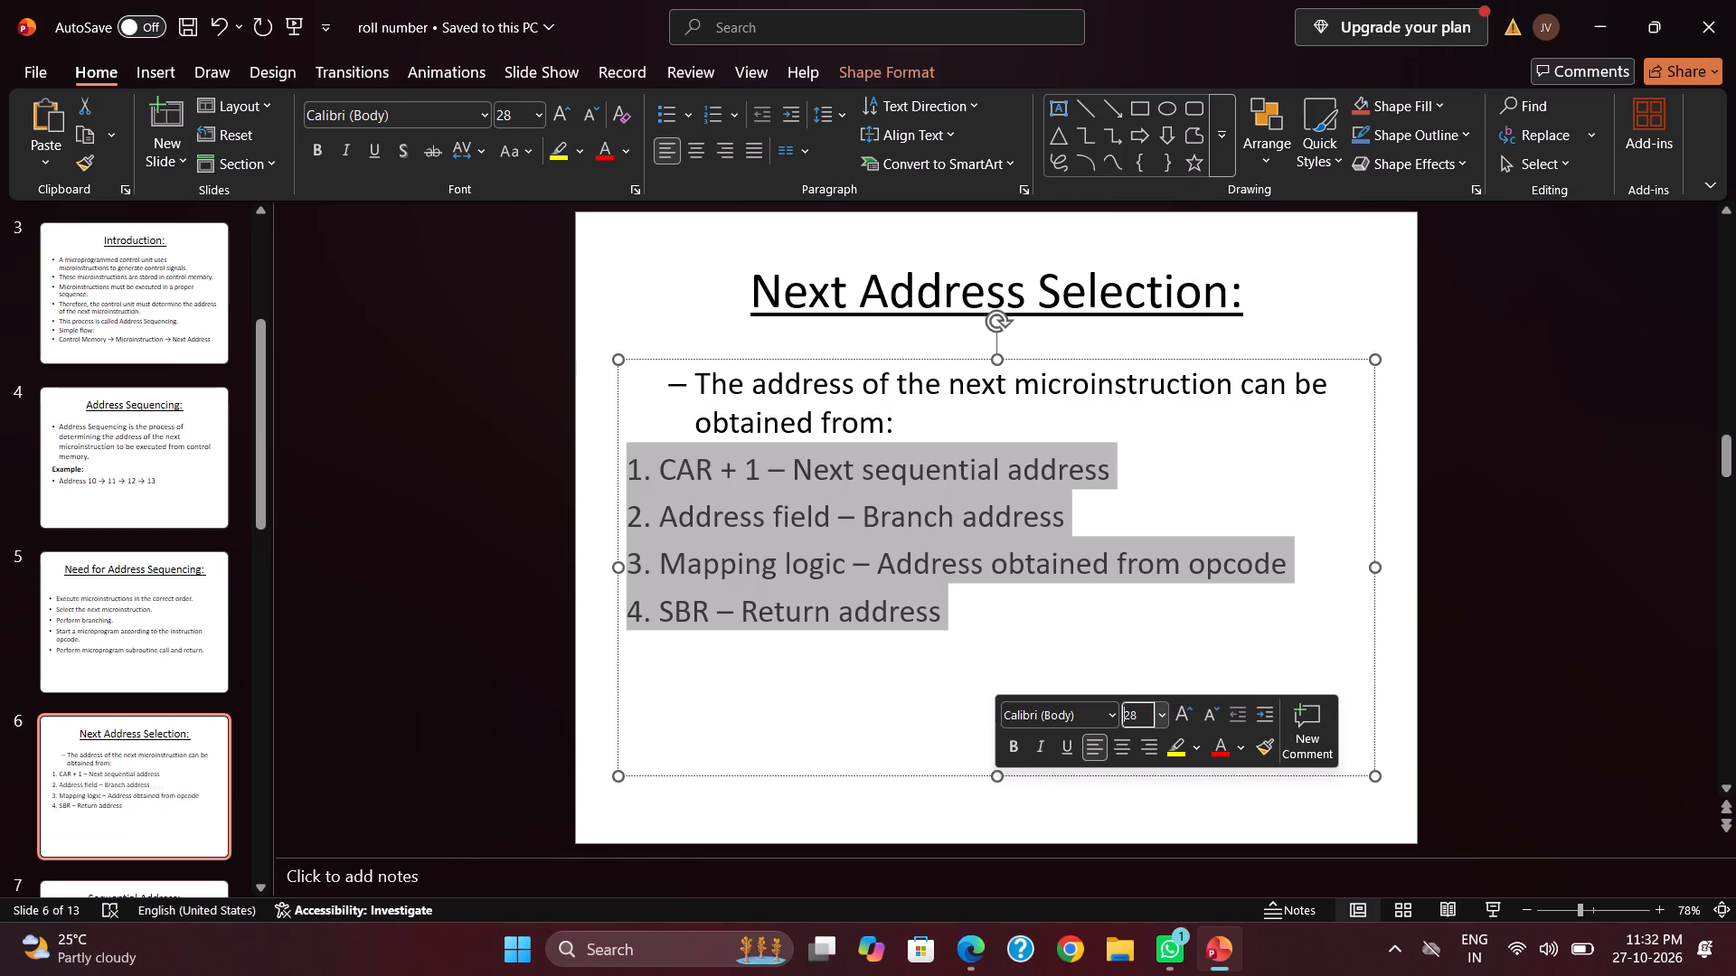
pyautogui.click(1166, 451)
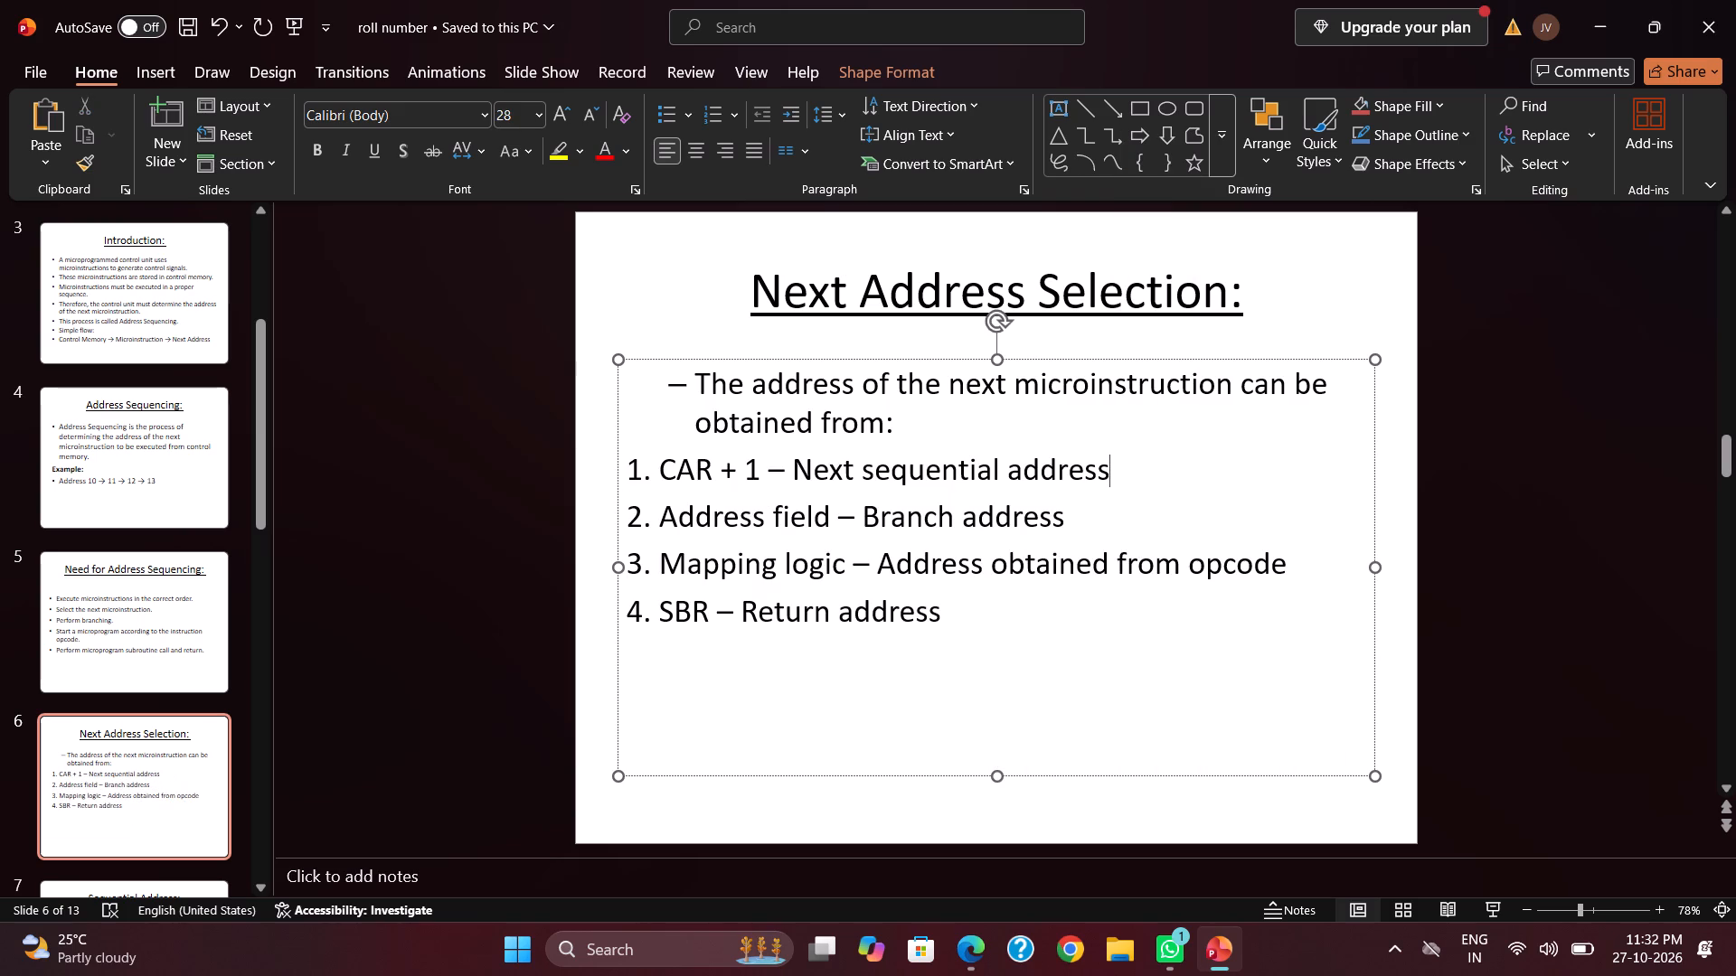
# Insert an empty line without a list marker between the introductory line and the four numbered lines.
pyautogui.click(924, 437)
pyautogui.press('Return')
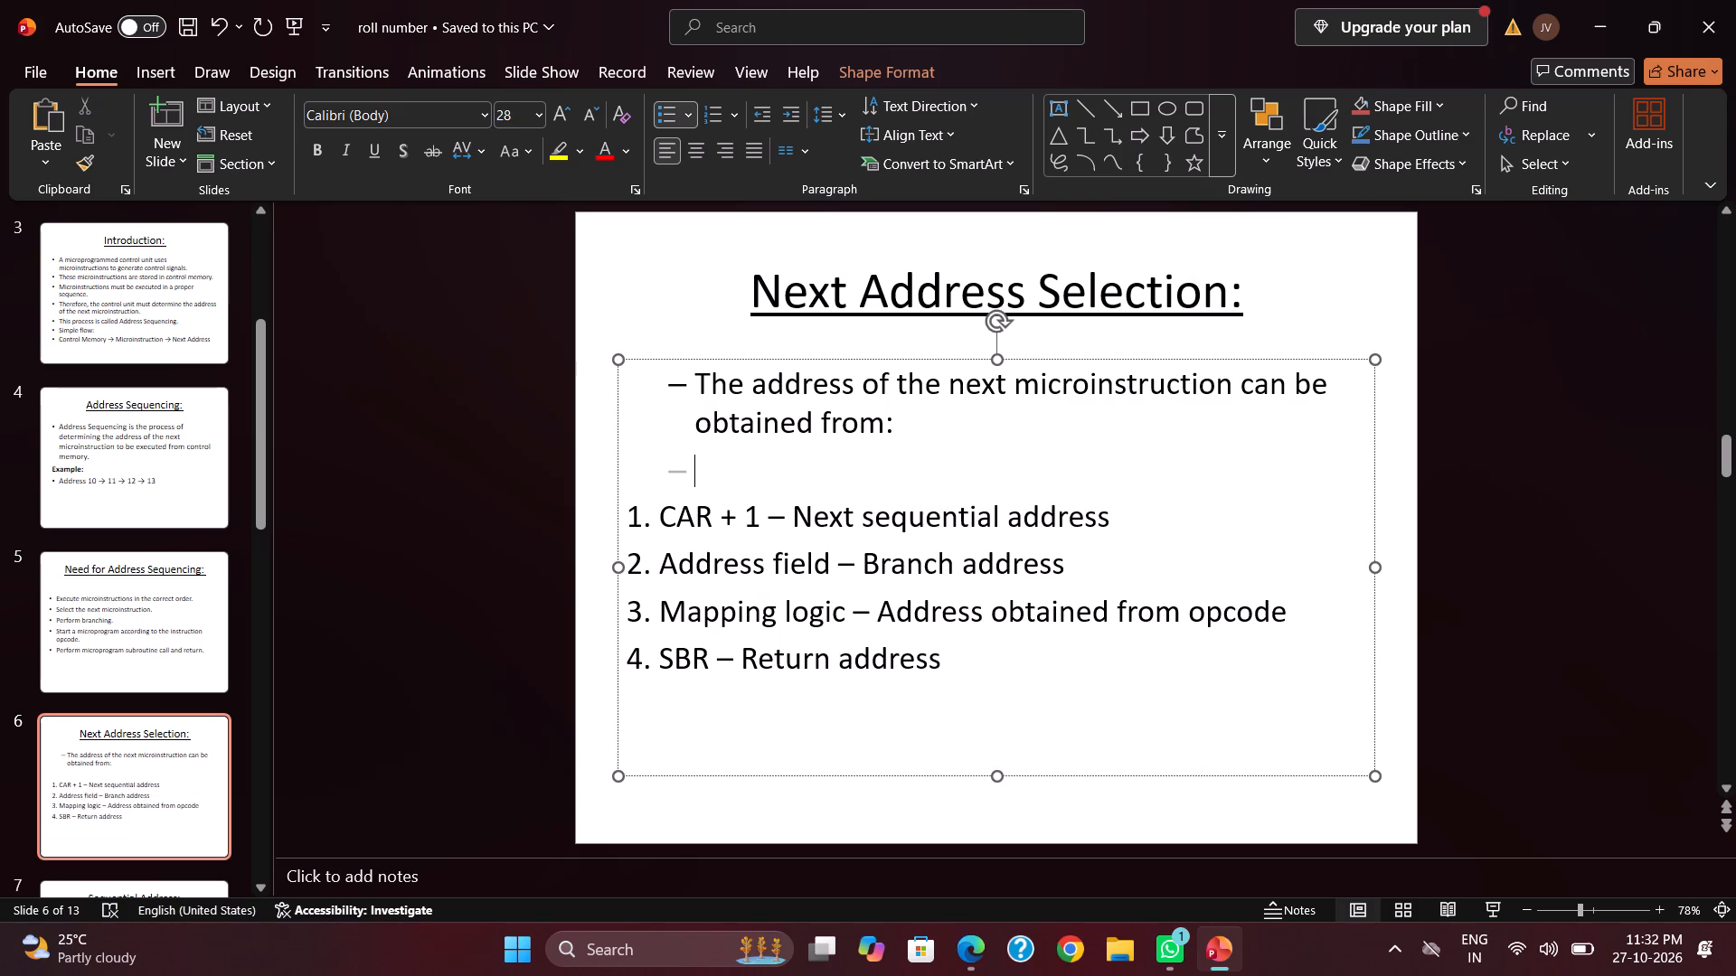
pyautogui.press('BackSpace')
pyautogui.click(677, 333)
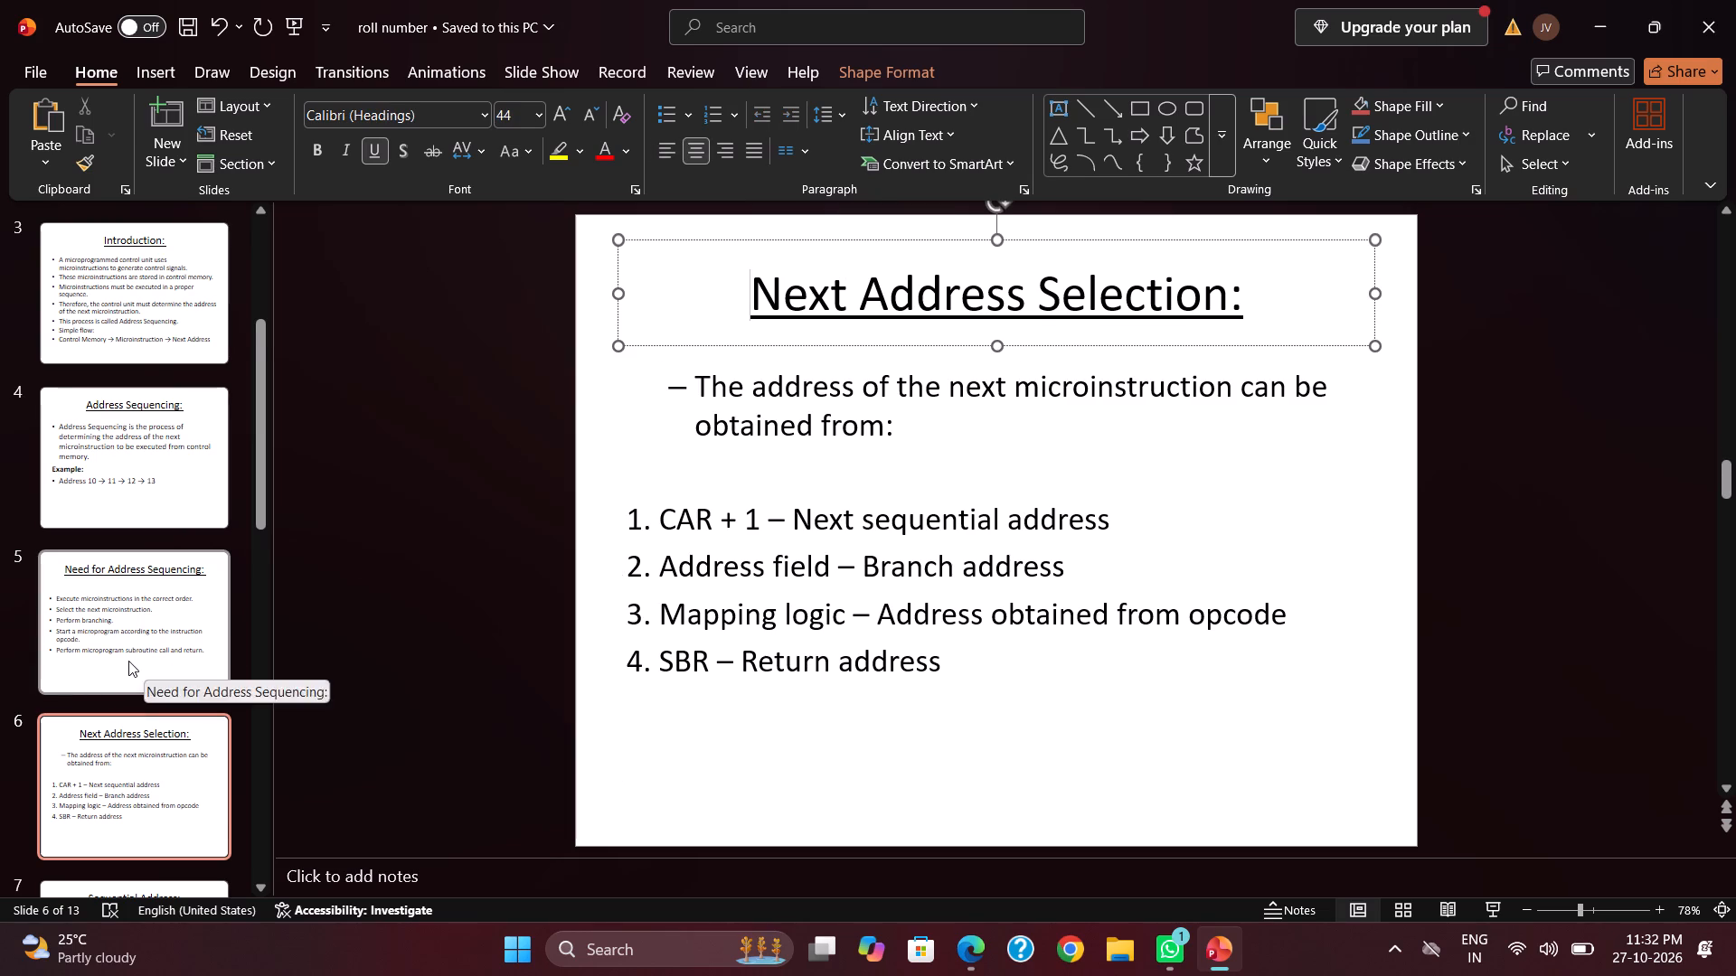
# Set the font size of all body text on the Sequential Address slide to 28.
pyautogui.scroll(-2, 128, 661)
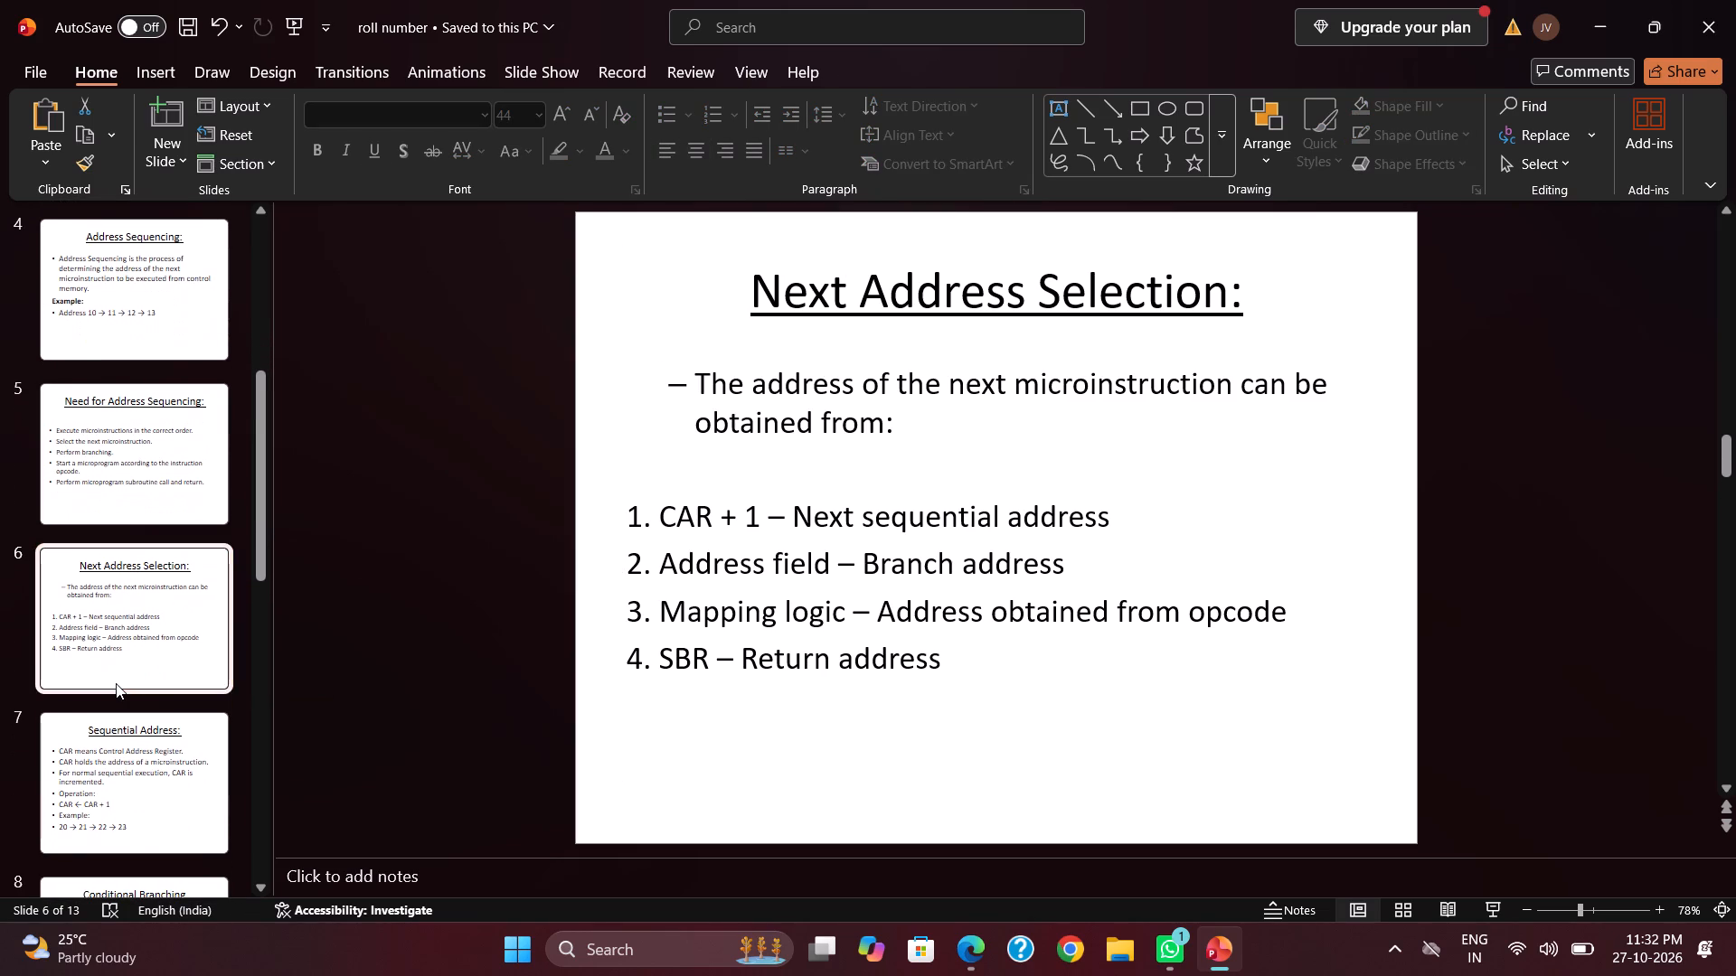
pyautogui.click(120, 735)
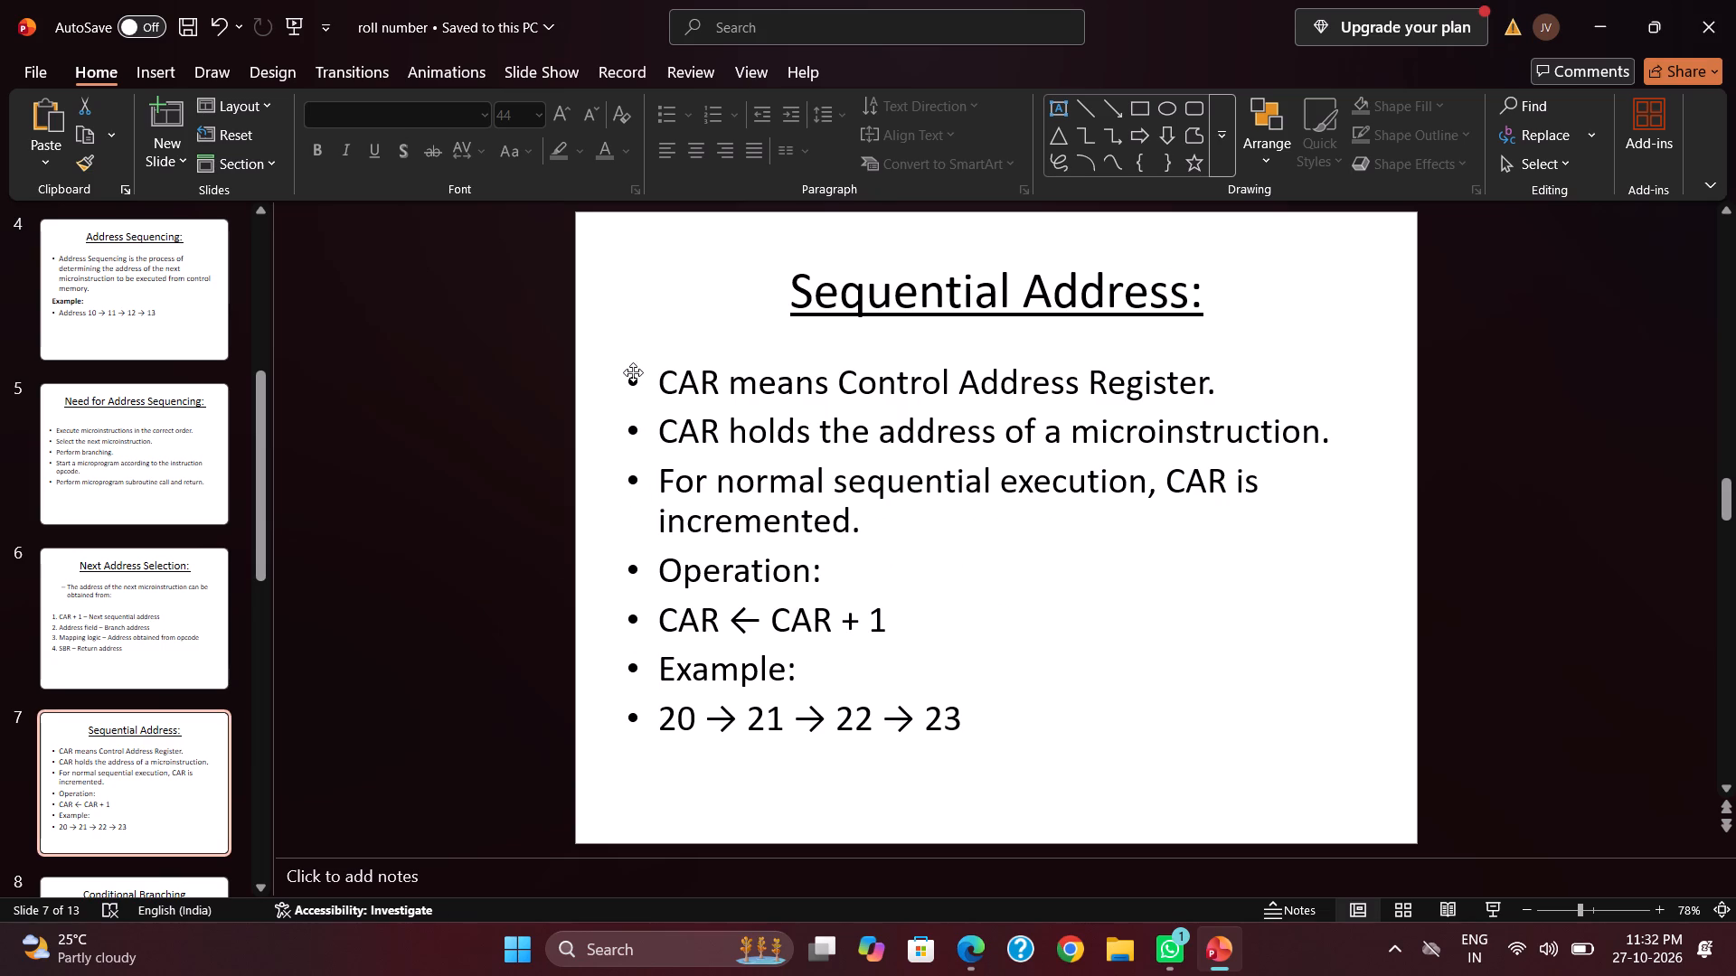
pyautogui.moveTo(632, 379); pyautogui.dragTo(653, 399)
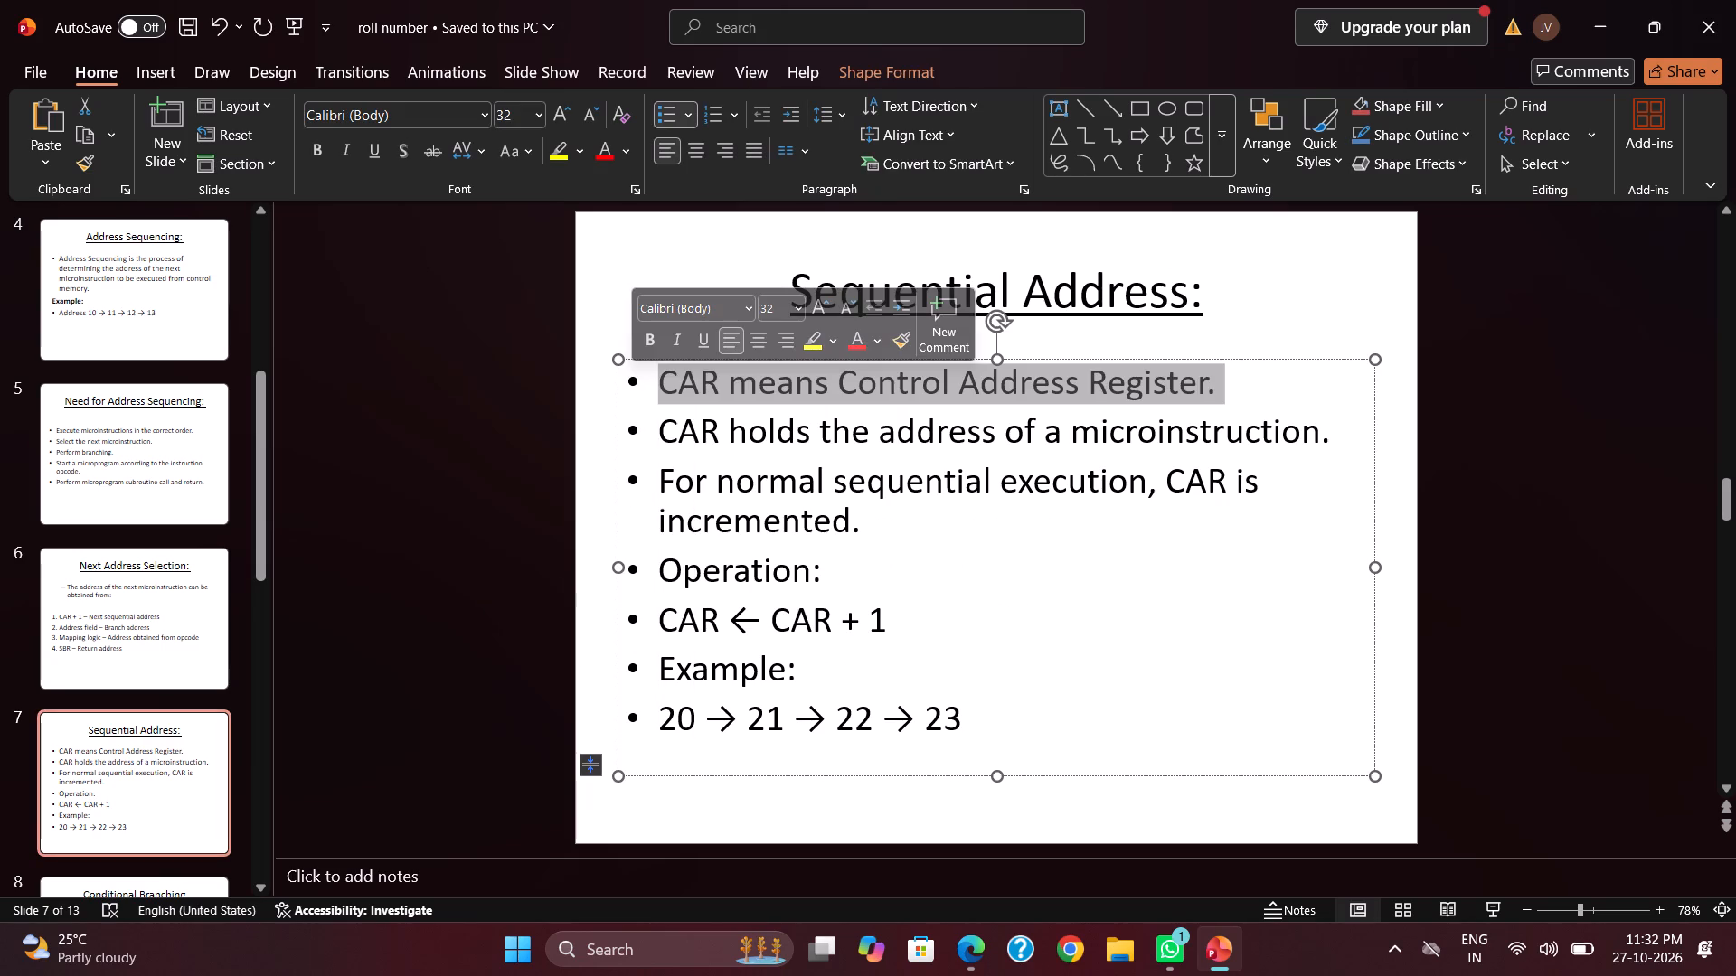
pyautogui.moveTo(649, 389); pyautogui.dragTo(826, 662)
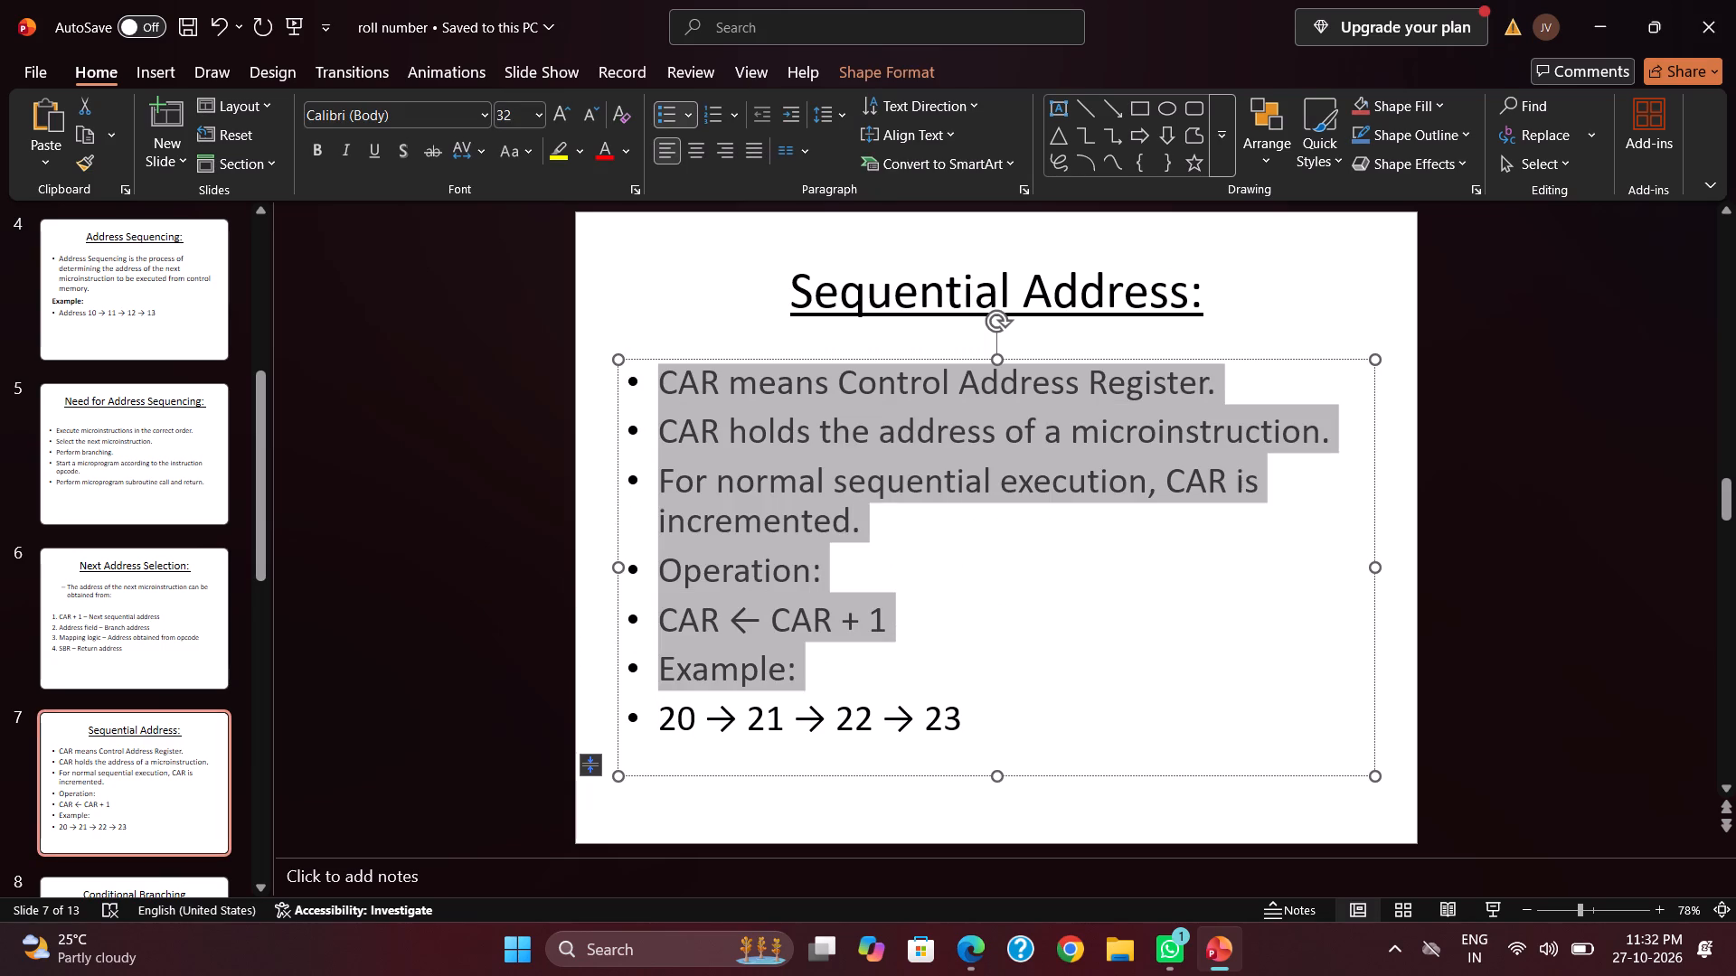
pyautogui.moveTo(826, 662); pyautogui.dragTo(954, 789)
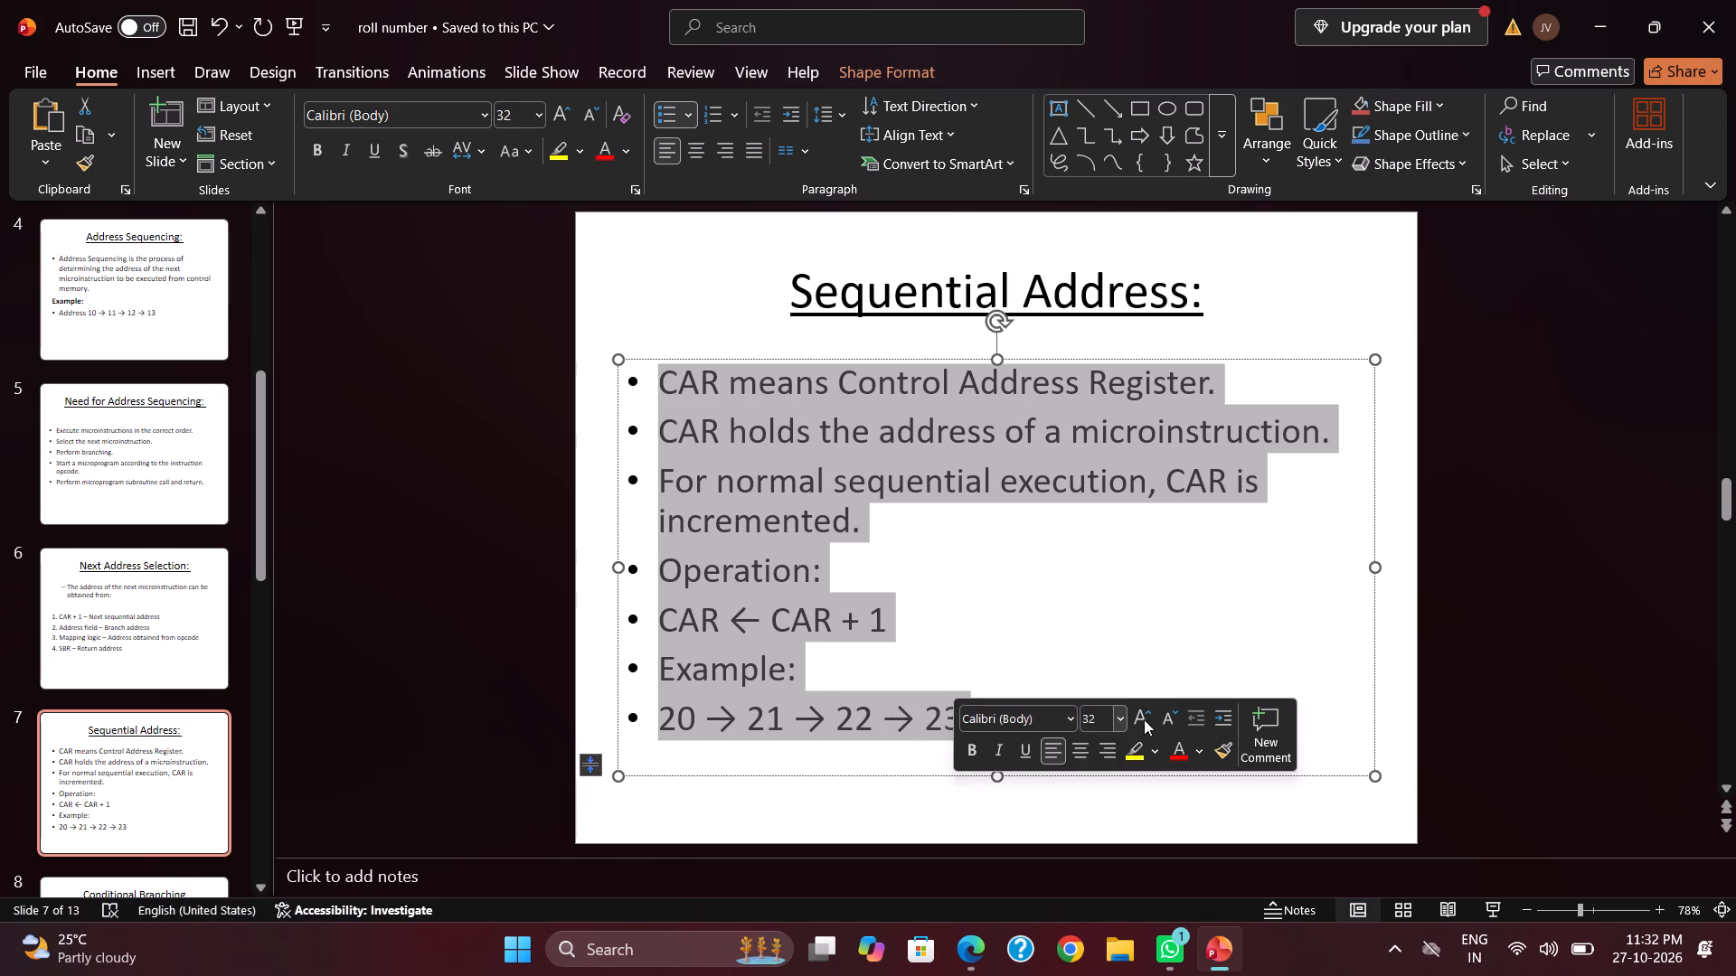
pyautogui.click(1124, 720)
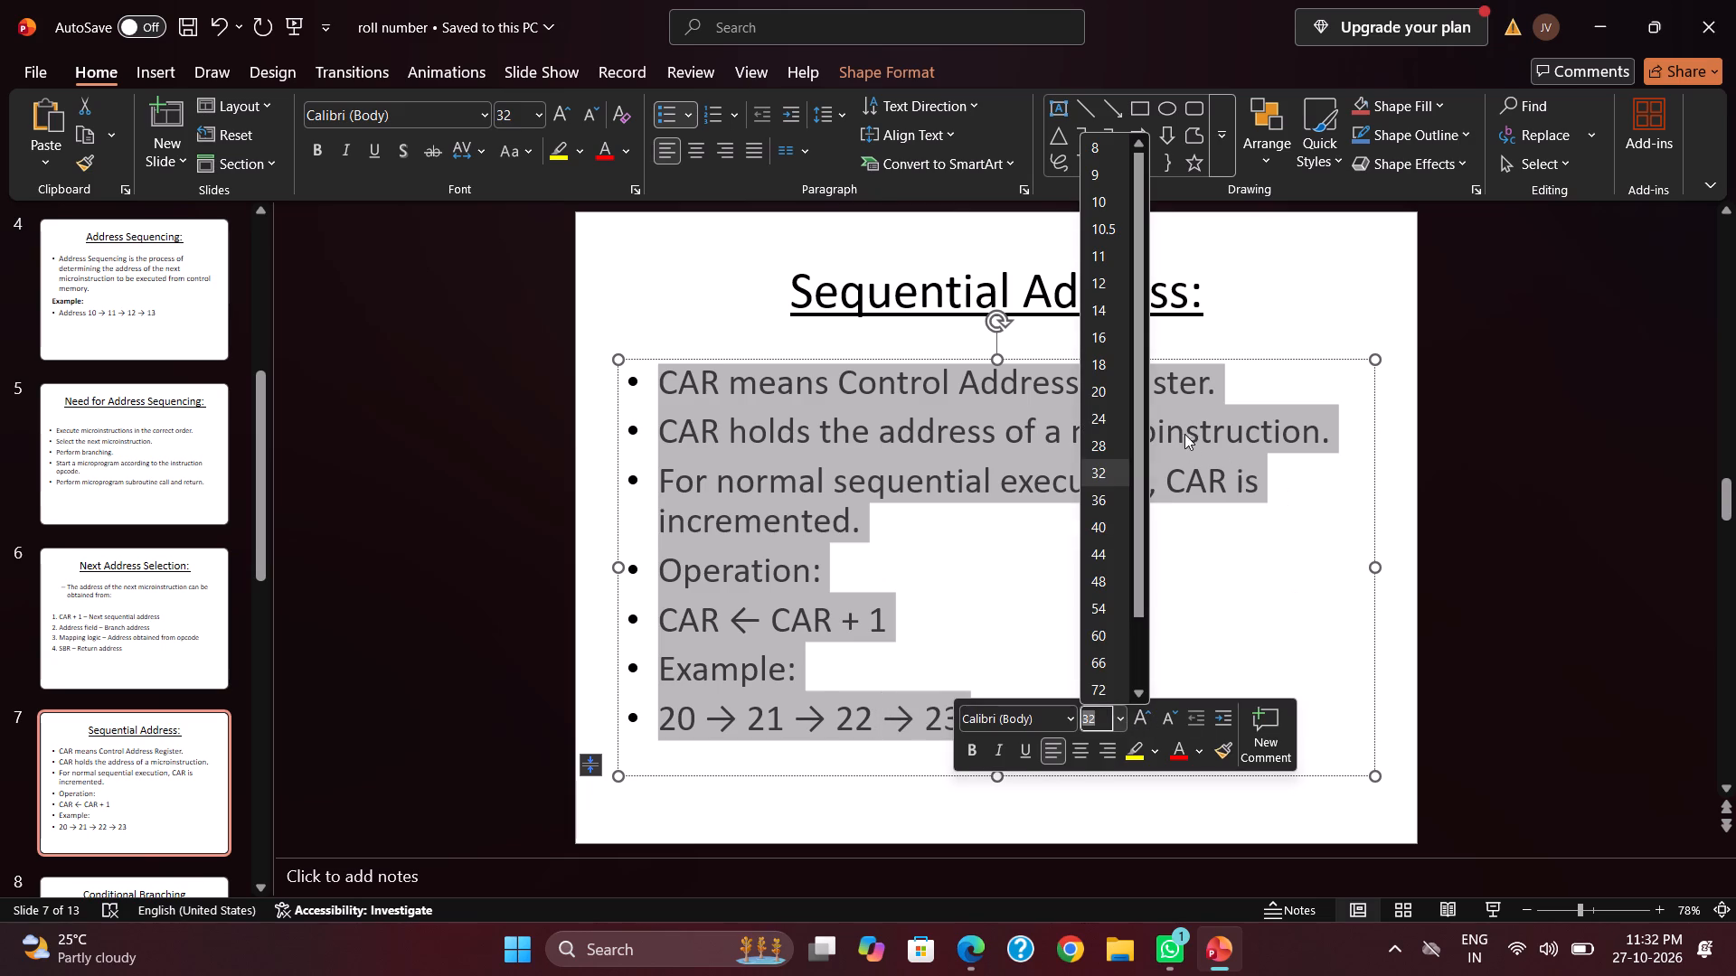
pyautogui.click(1117, 445)
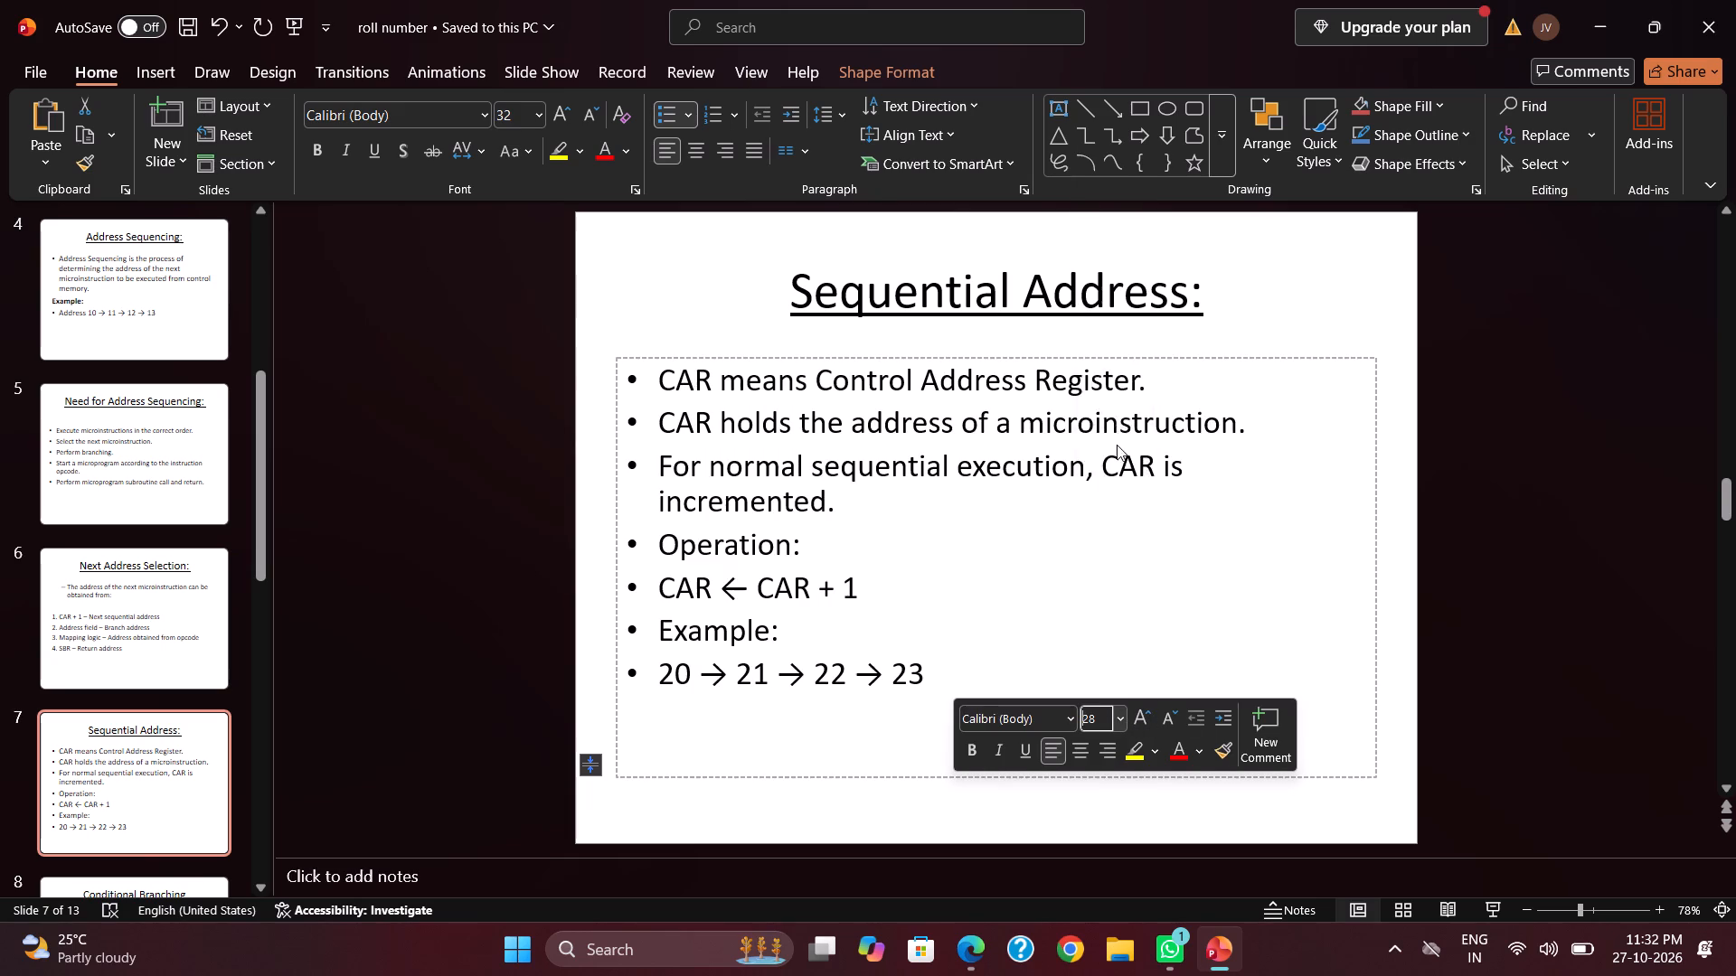
pyautogui.click(1034, 599)
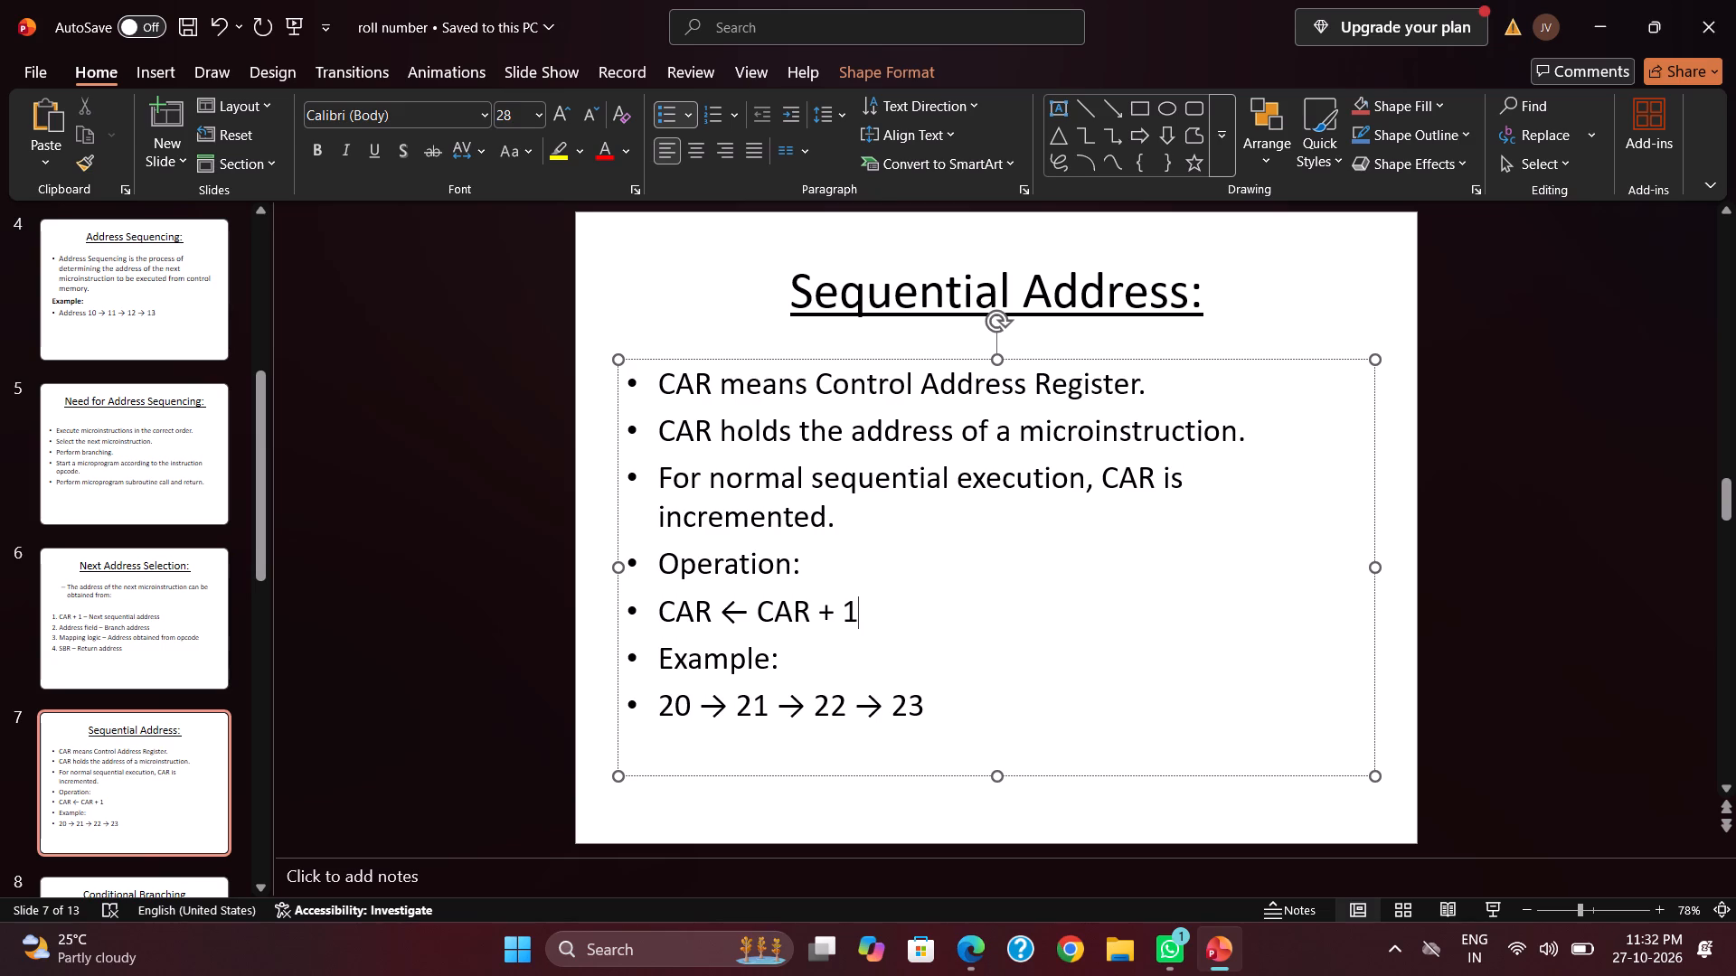
# Remove the bullet from the "Example:" line on the Sequential Address slide and make the line bold.
pyautogui.click(651, 656)
pyautogui.press('BackSpace')
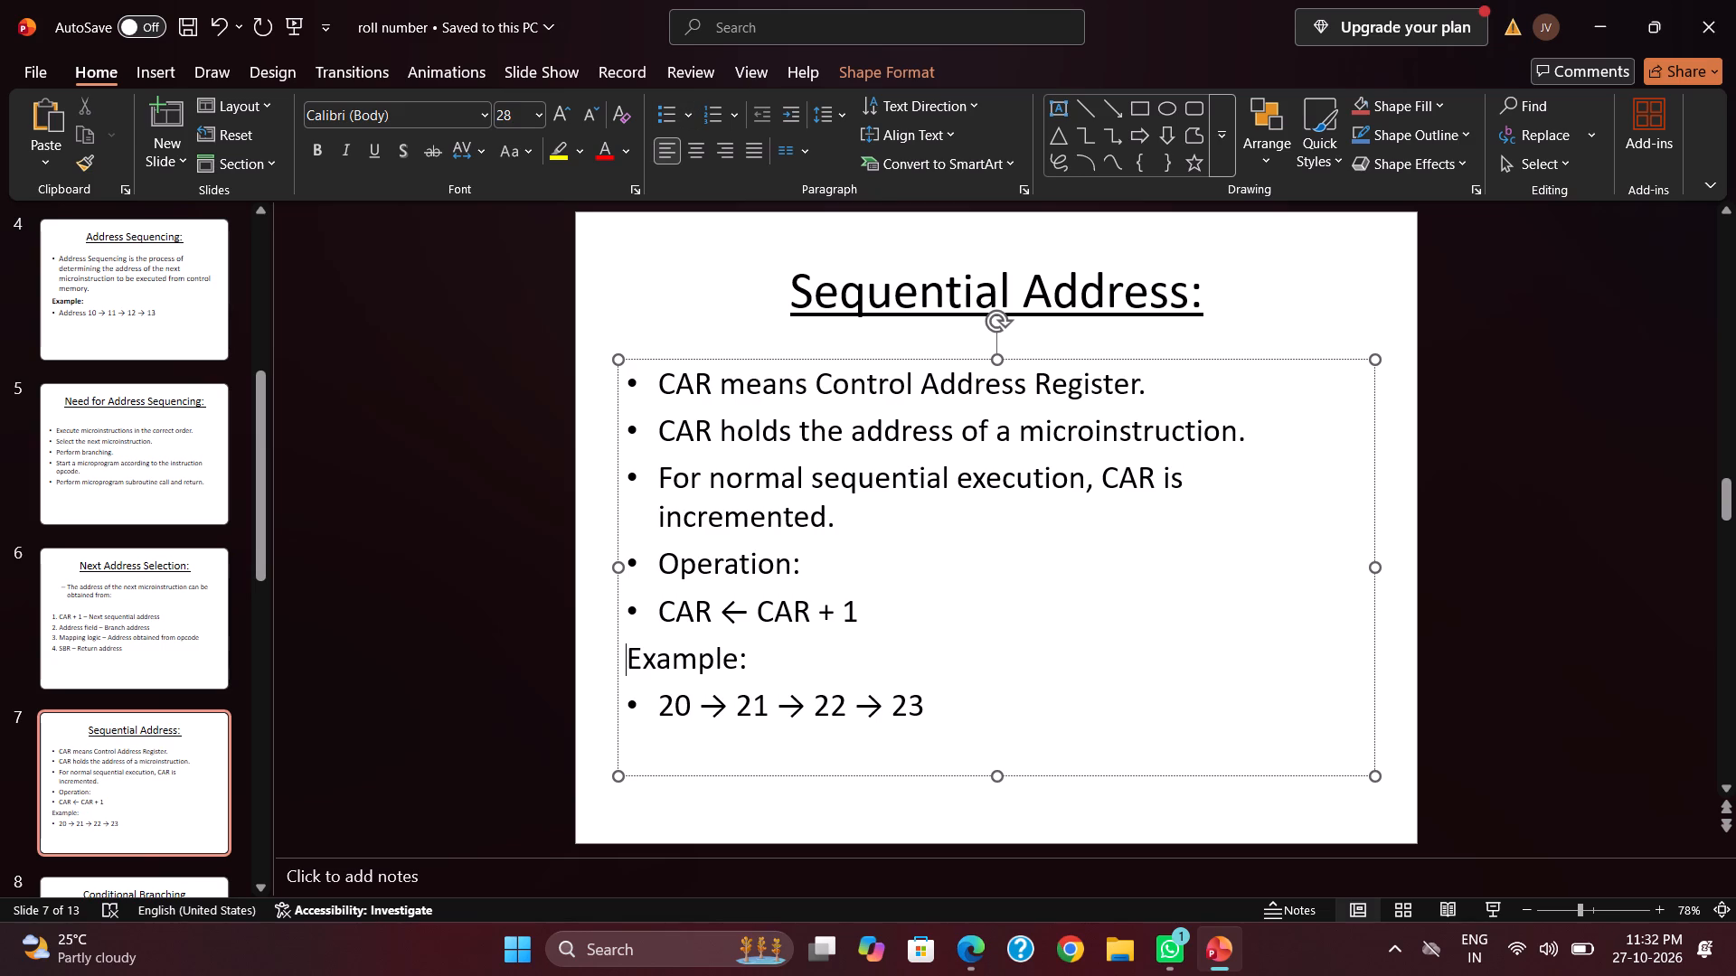
pyautogui.moveTo(751, 662); pyautogui.dragTo(636, 651)
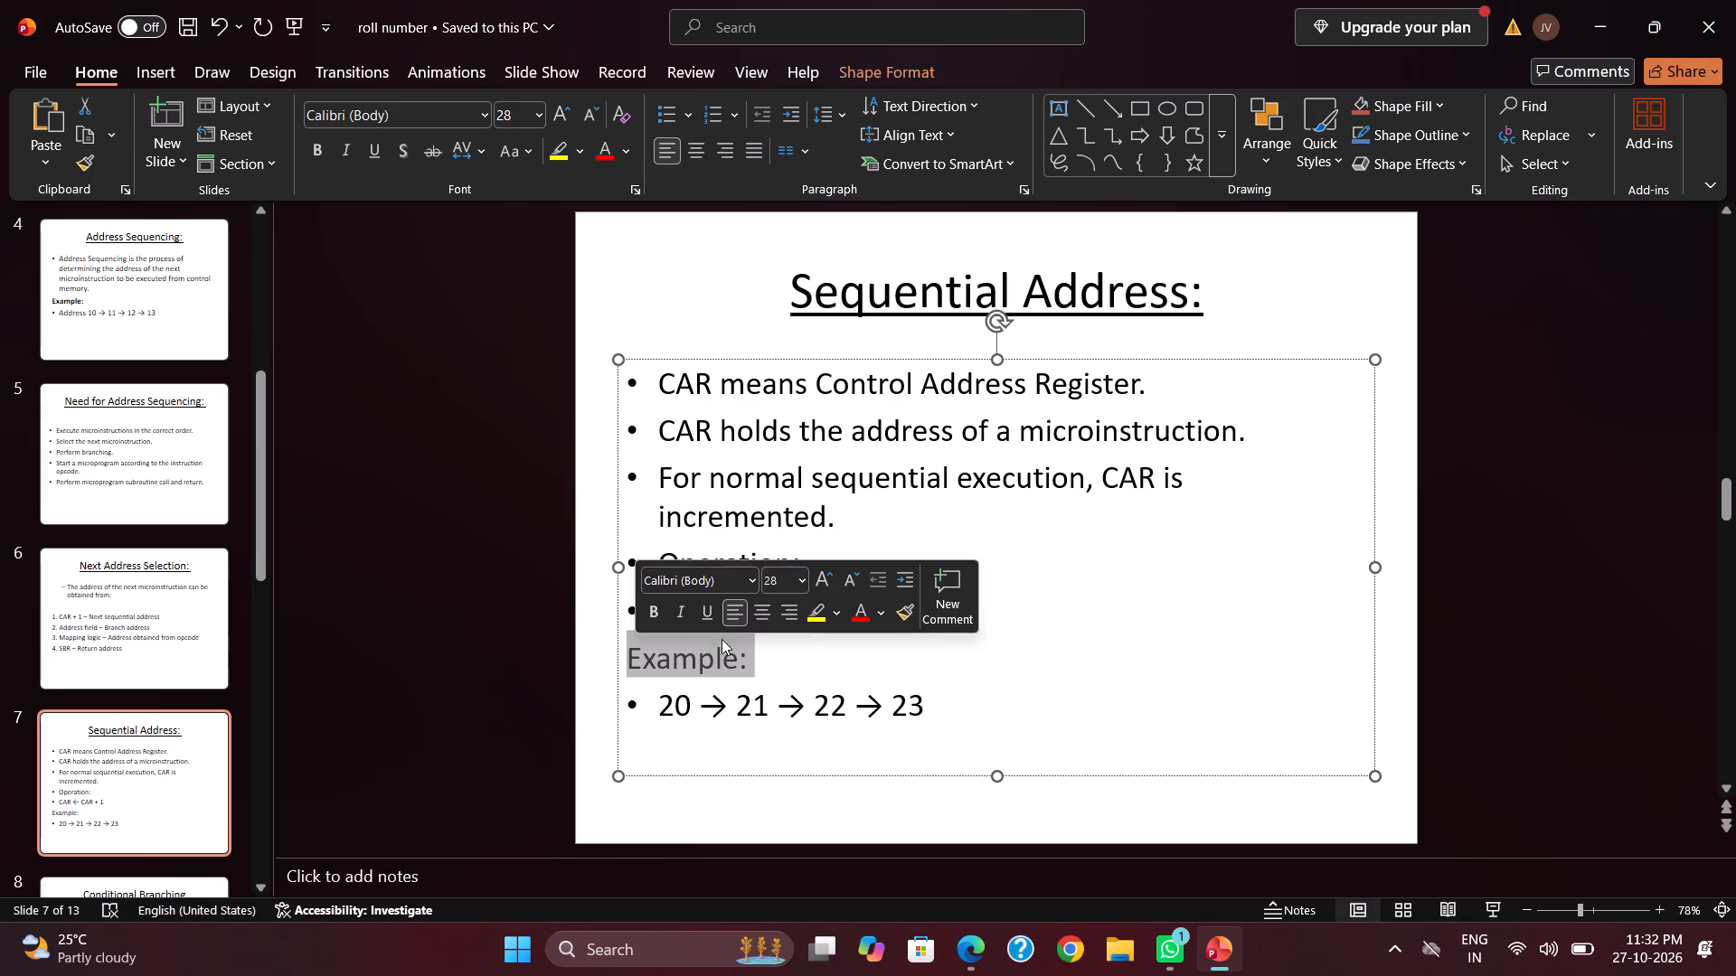
pyautogui.click(652, 616)
pyautogui.click(805, 655)
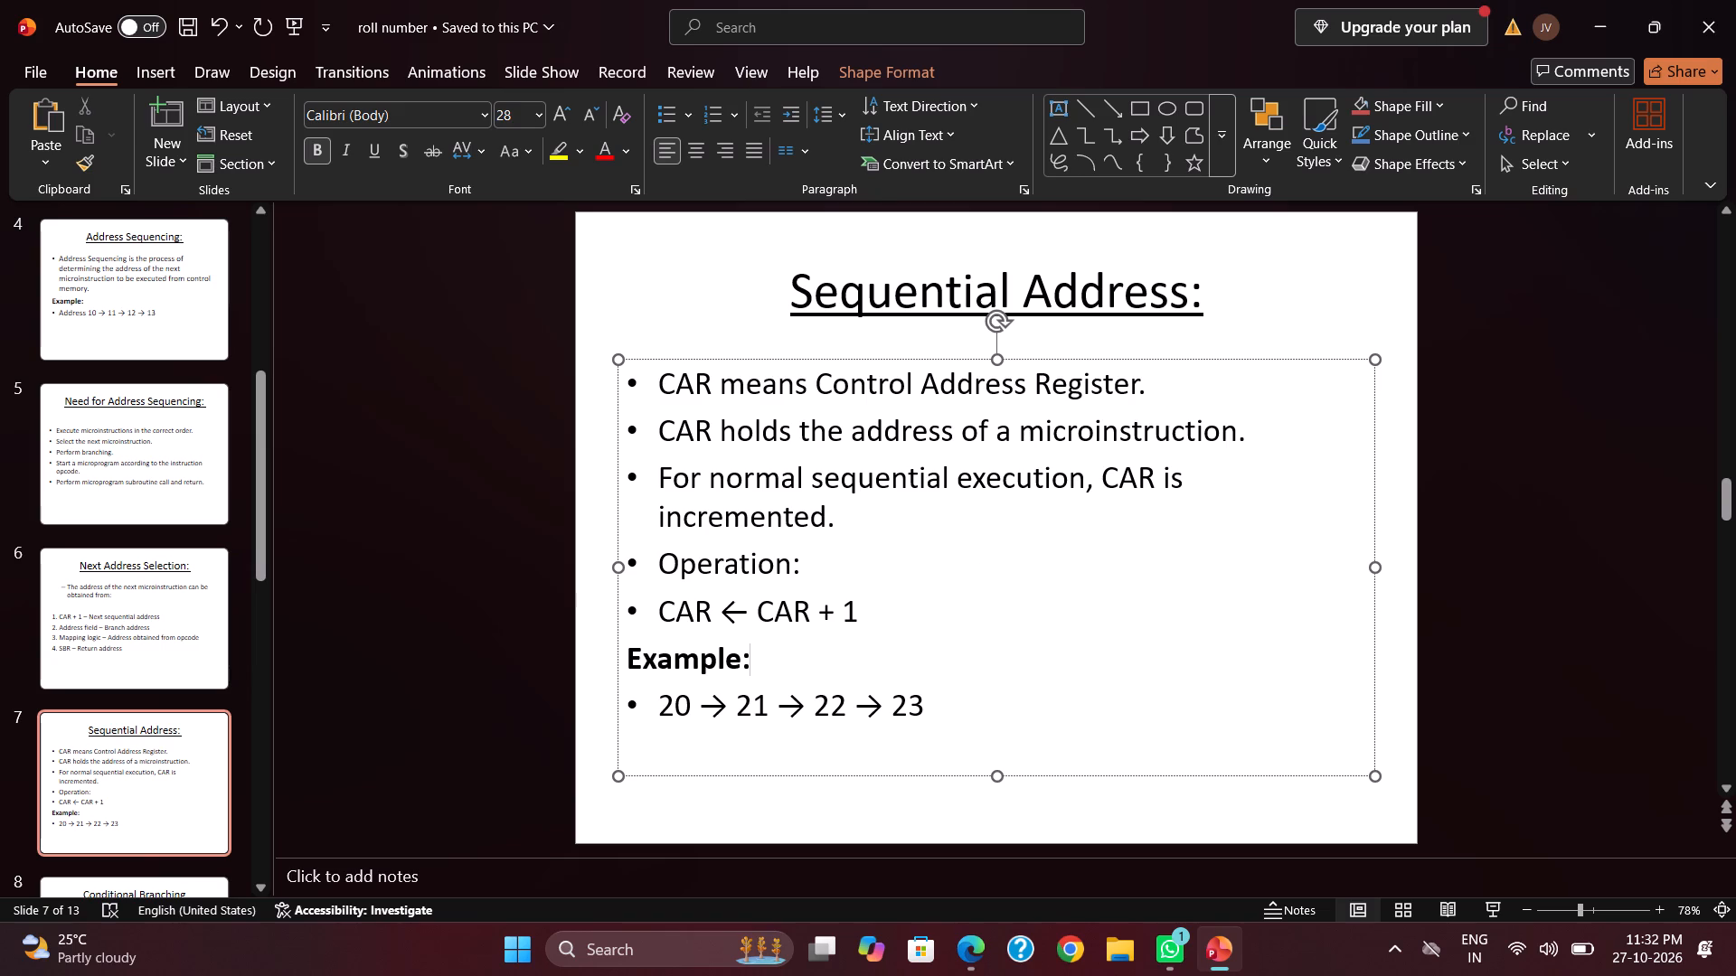
# Remove the bullet from the "Operation:" line on the Sequential Address slide and make the line bold.
pyautogui.click(655, 564)
pyautogui.press('BackSpace')
pyautogui.moveTo(777, 563); pyautogui.dragTo(659, 559)
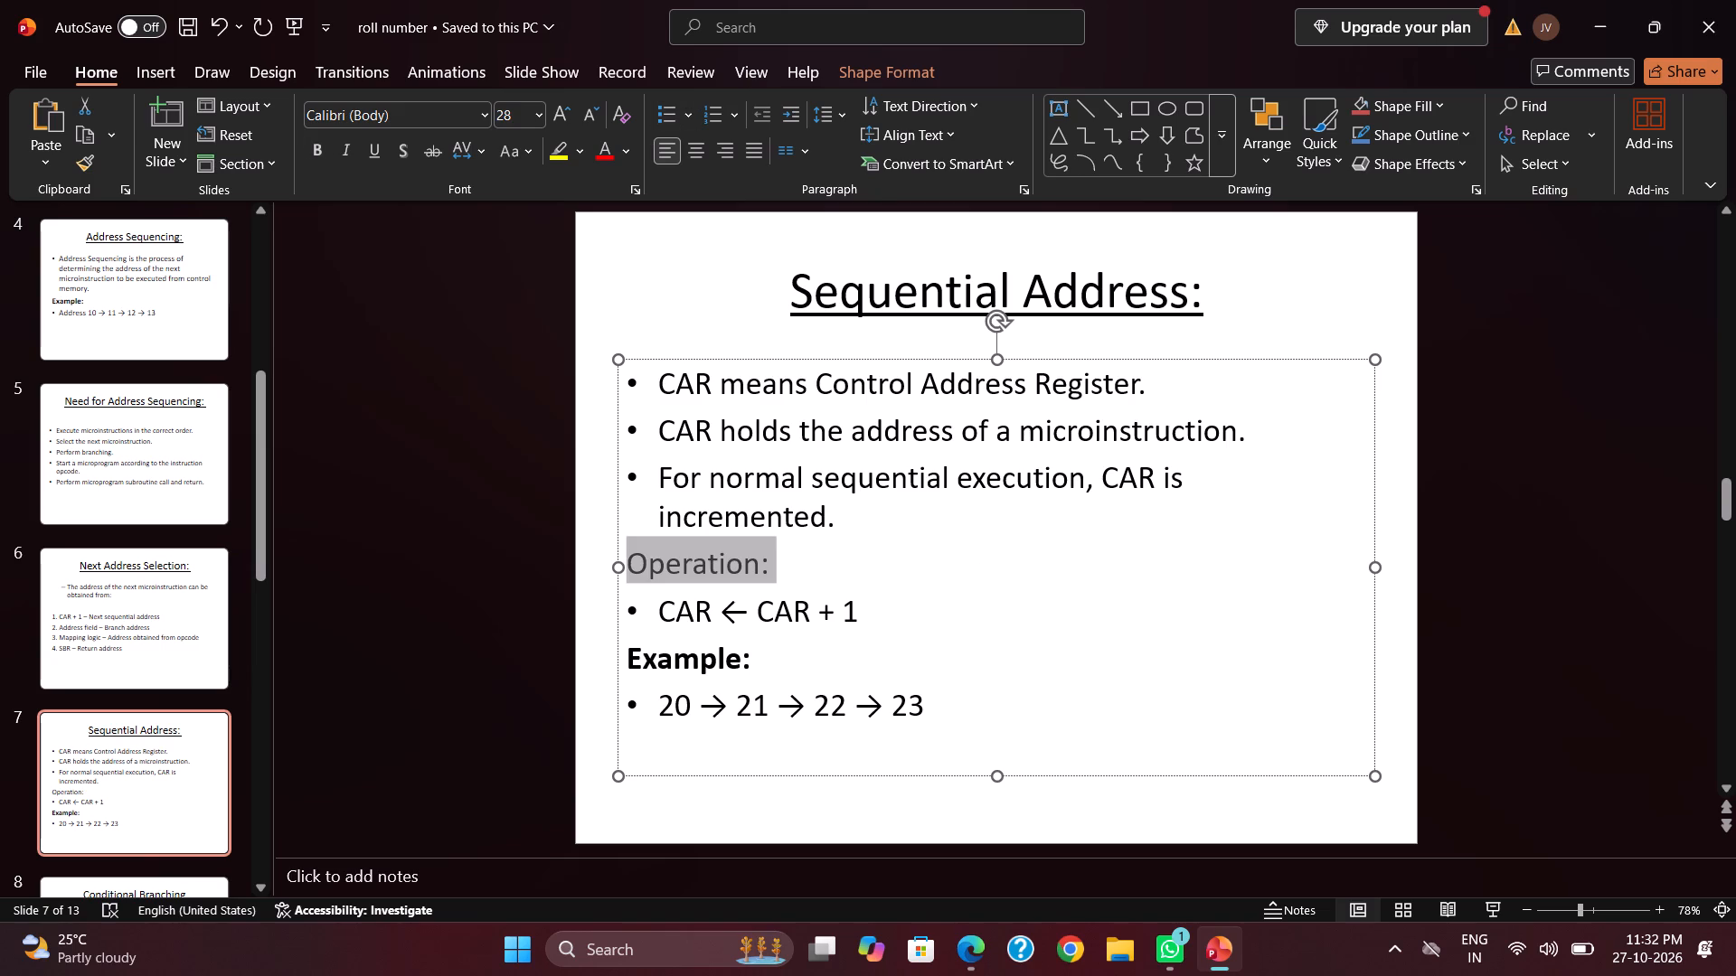
pyautogui.moveTo(659, 559); pyautogui.dragTo(658, 559)
pyautogui.click(678, 516)
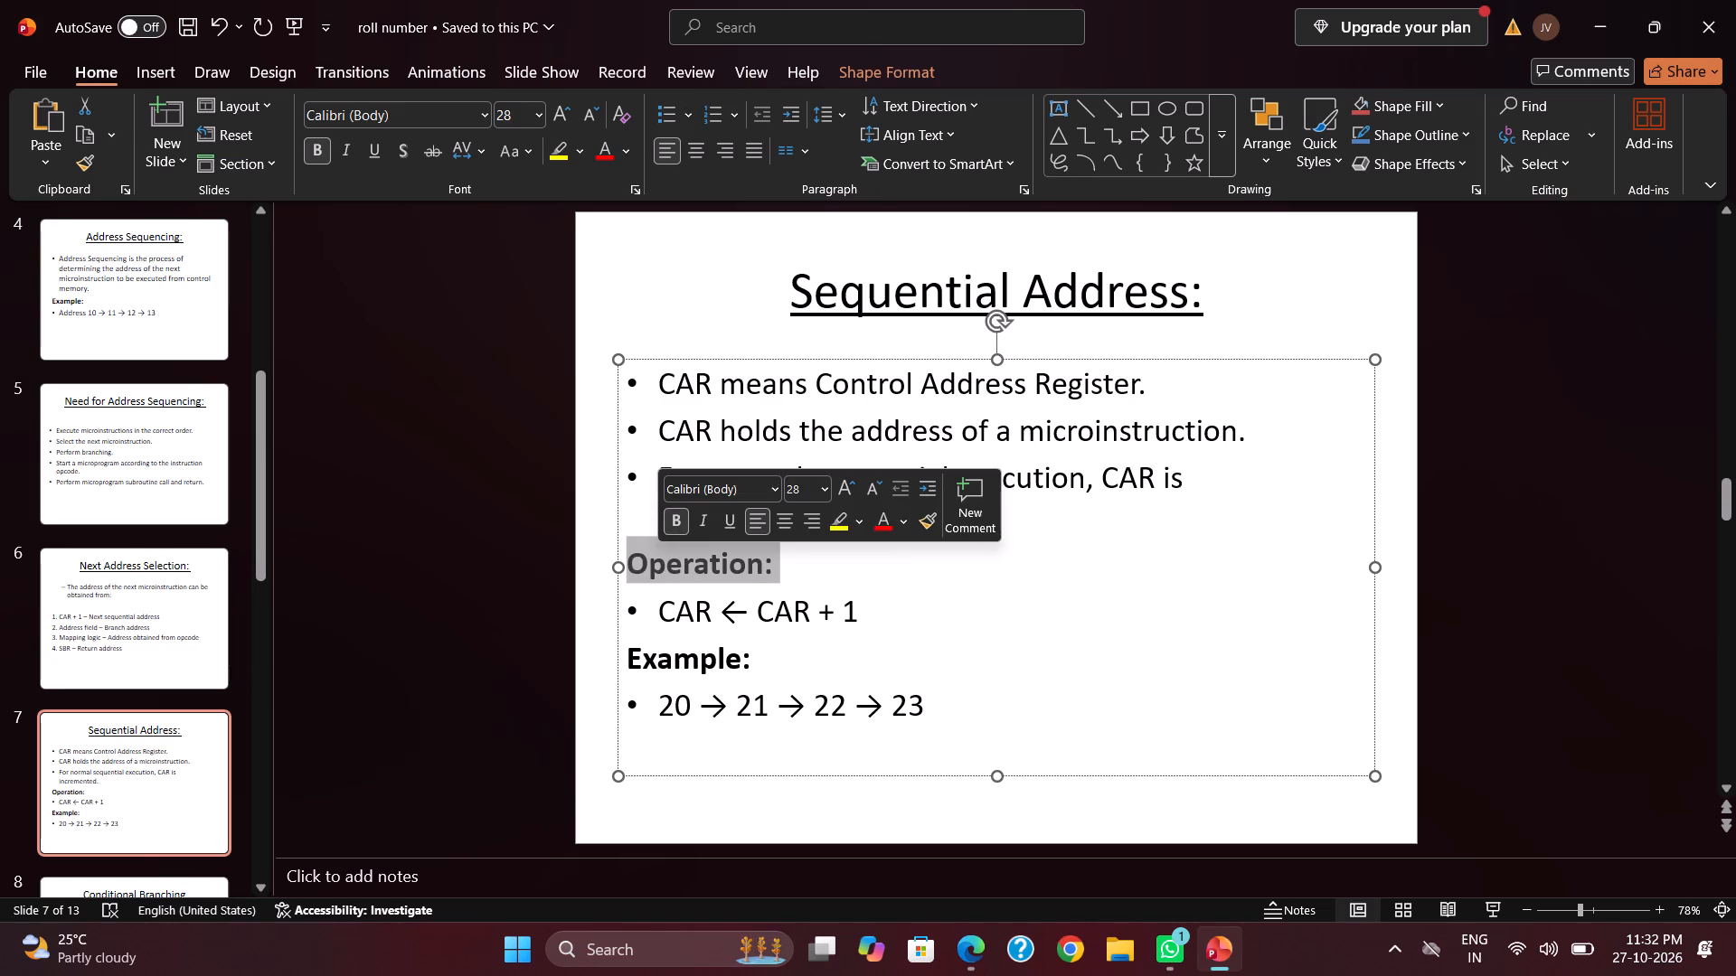
pyautogui.click(910, 584)
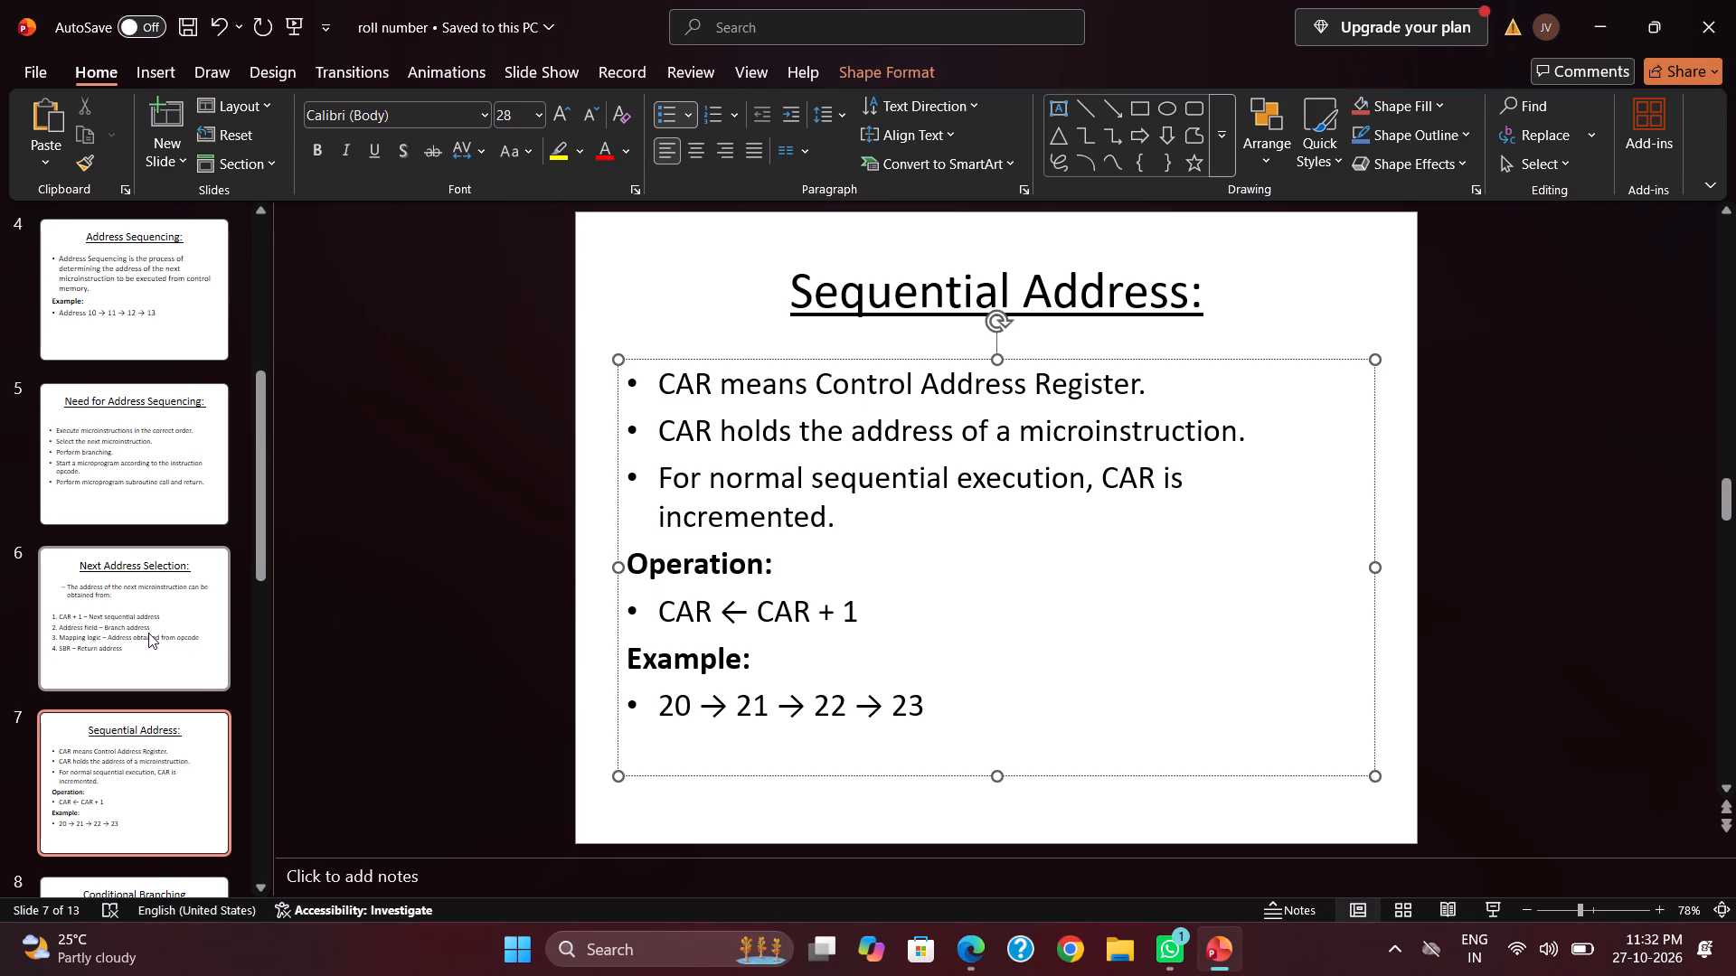
# Set the font size of all body text on the Mapping of Instruction slide to 28.
pyautogui.scroll(-1, 147, 633)
pyautogui.click(123, 821)
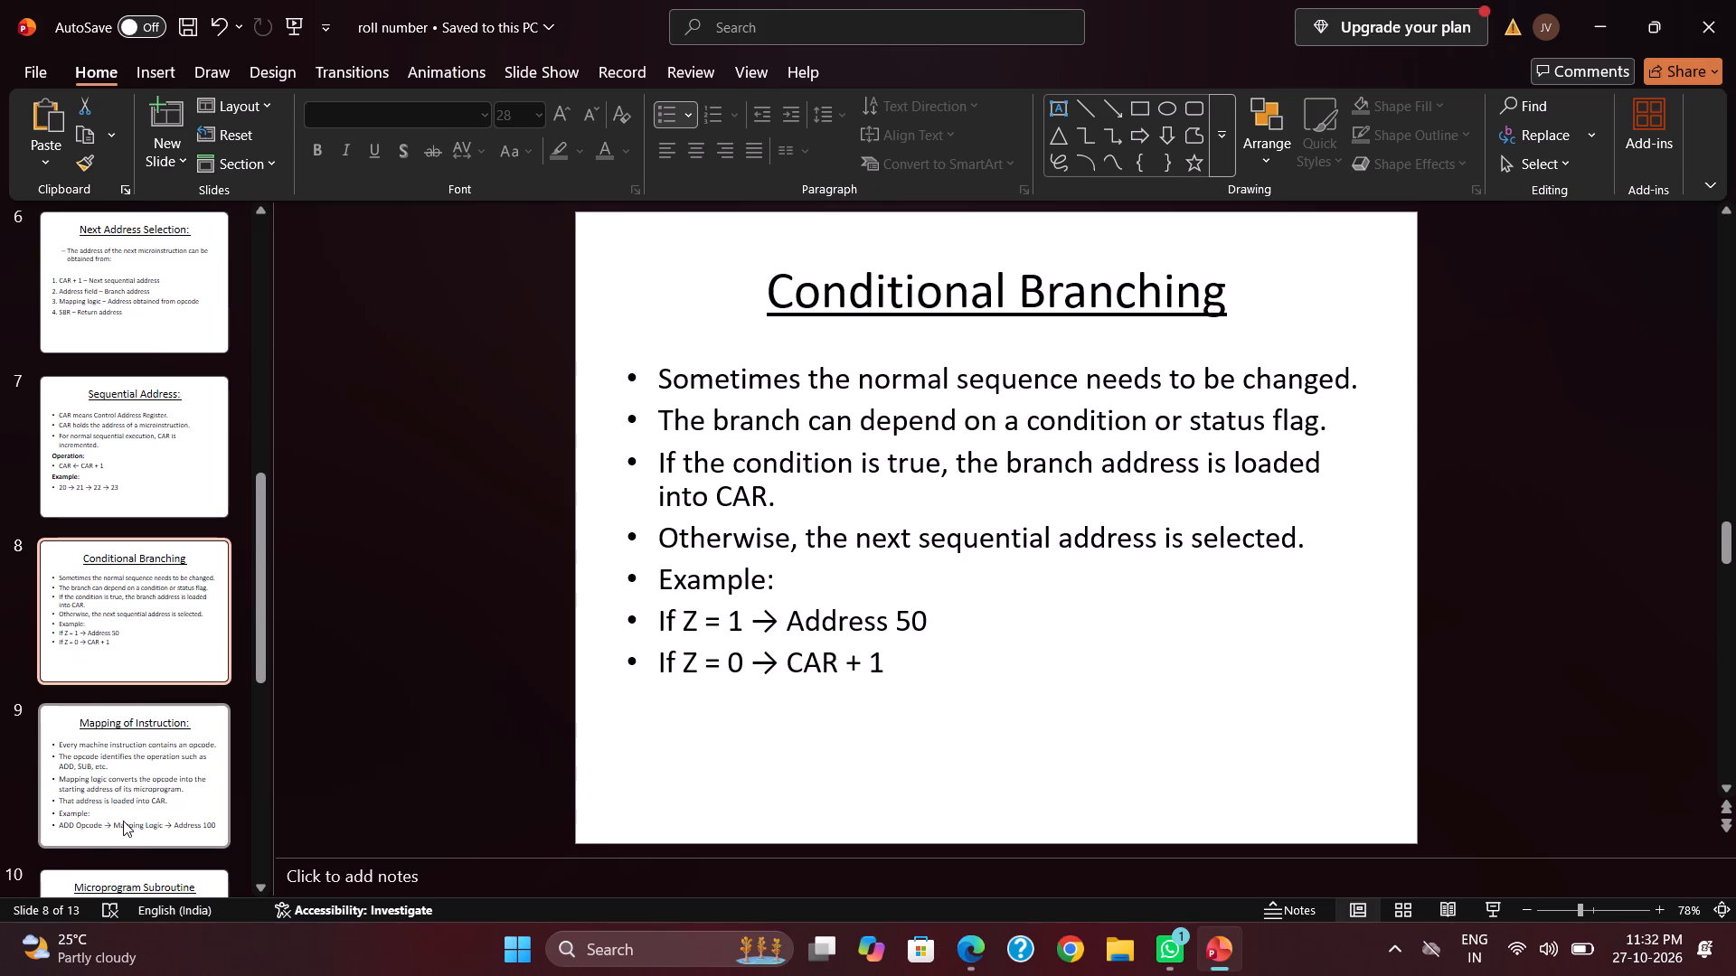
pyautogui.scroll(-1, 123, 821)
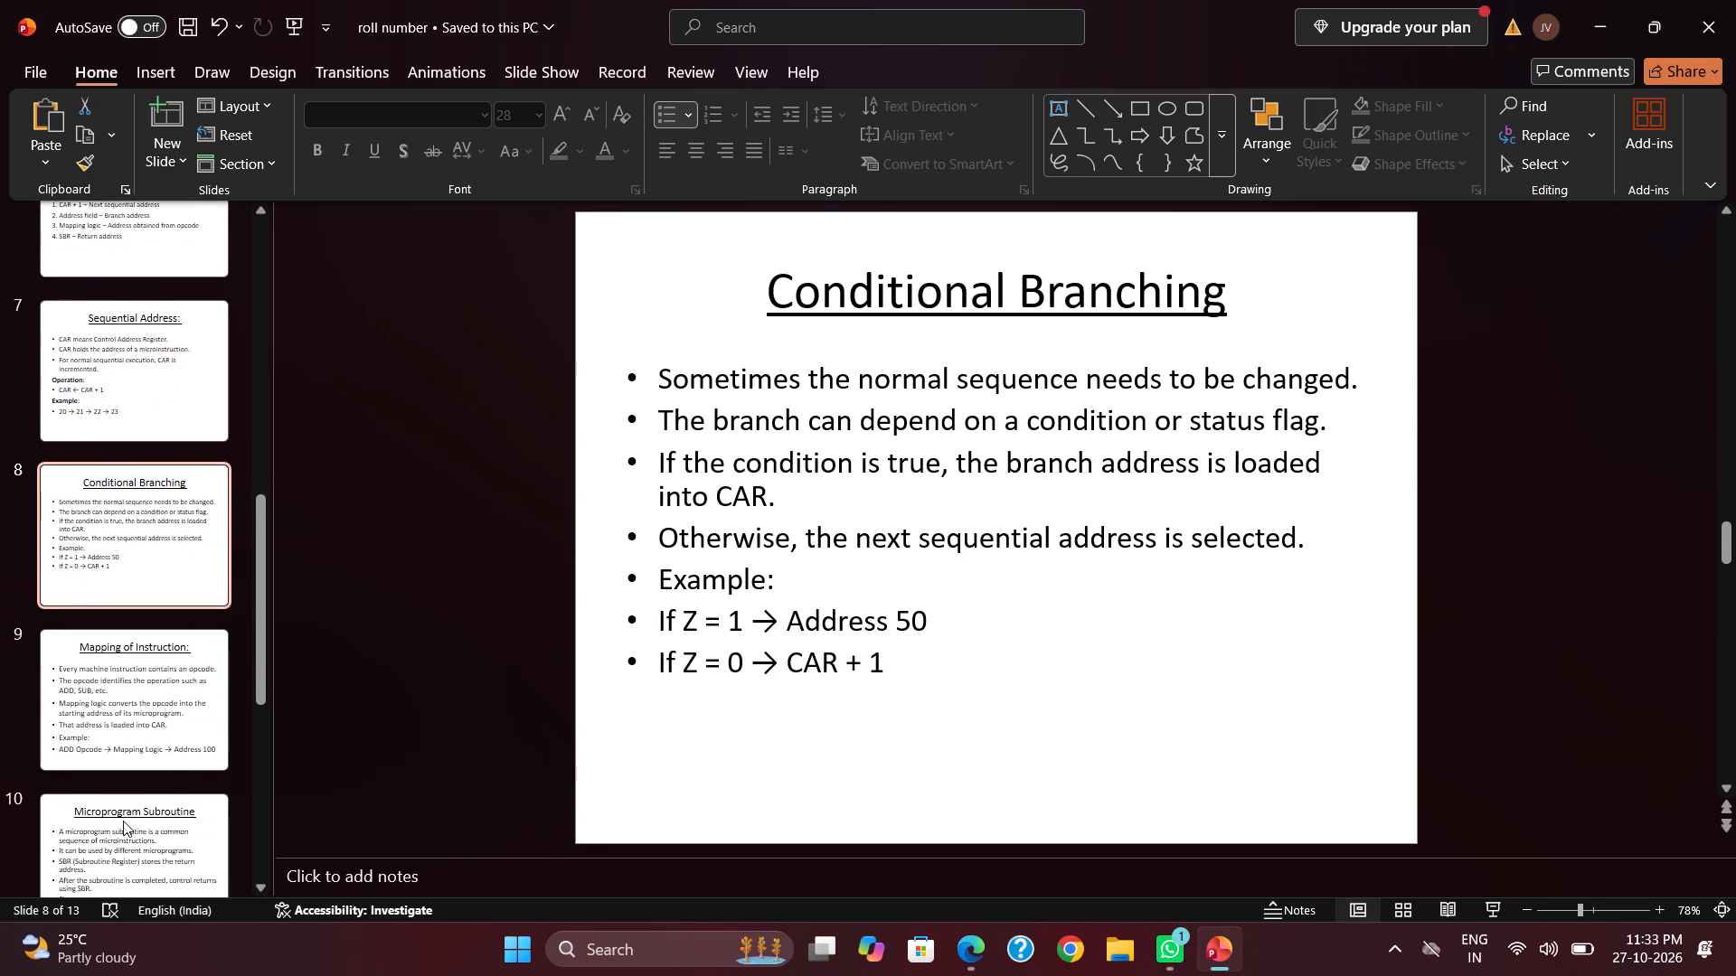
pyautogui.scroll(-2, 123, 821)
pyautogui.click(123, 821)
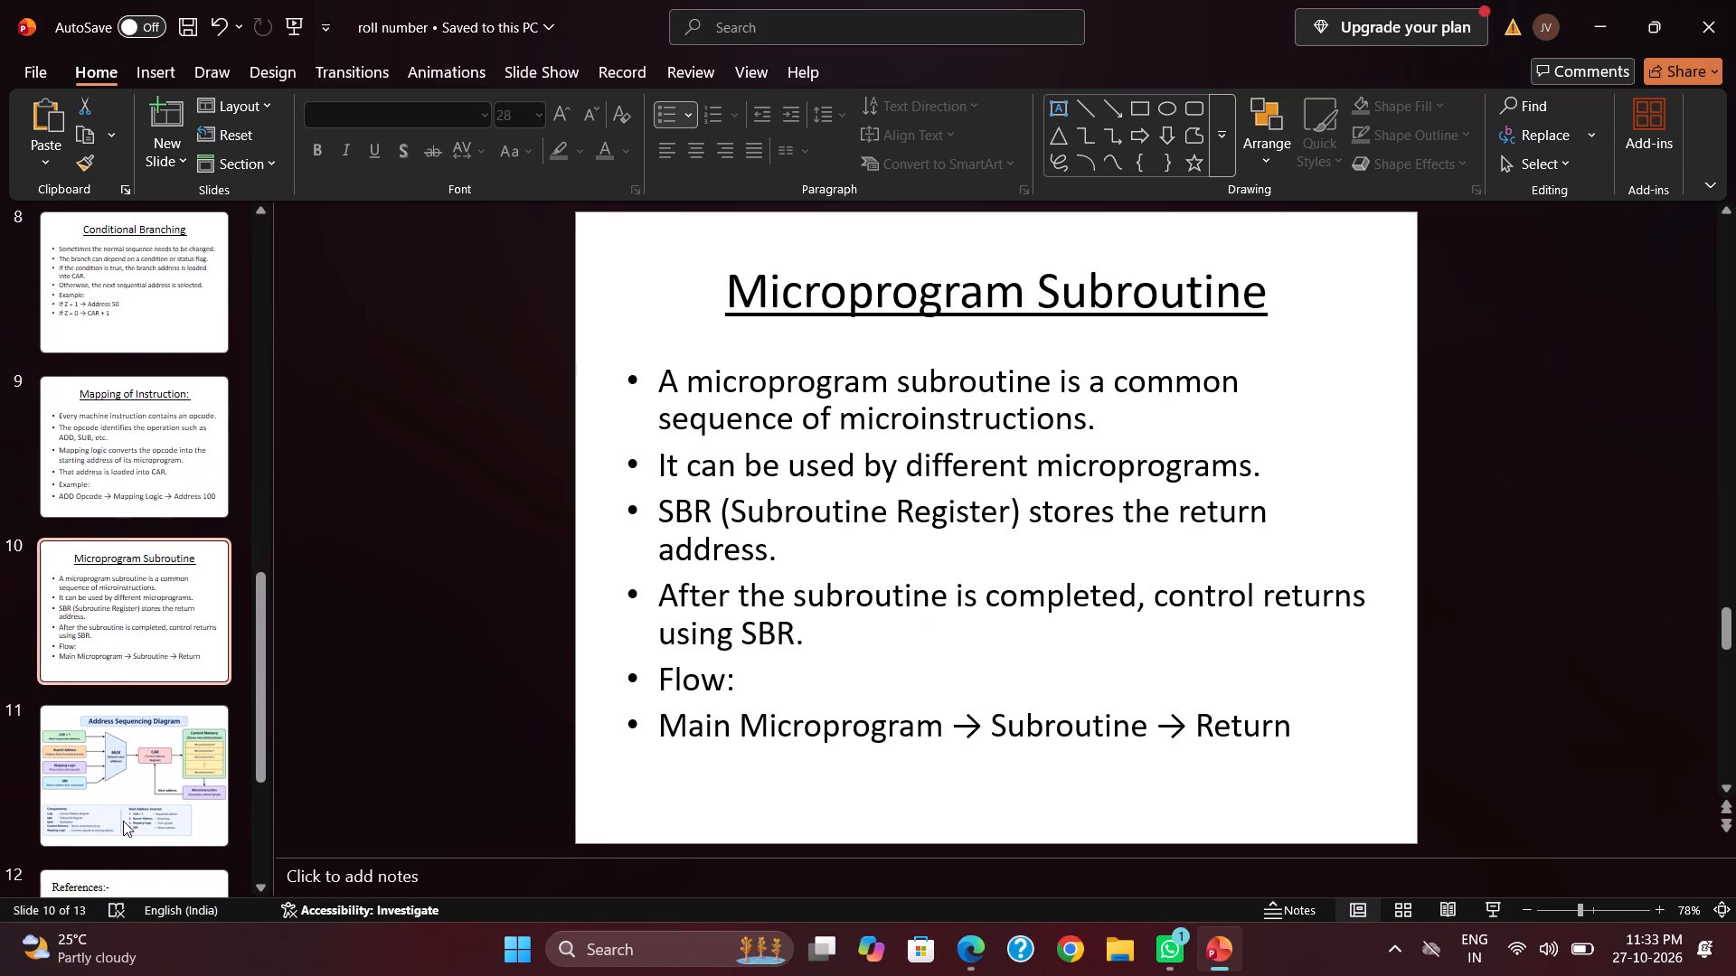
pyautogui.click(163, 445)
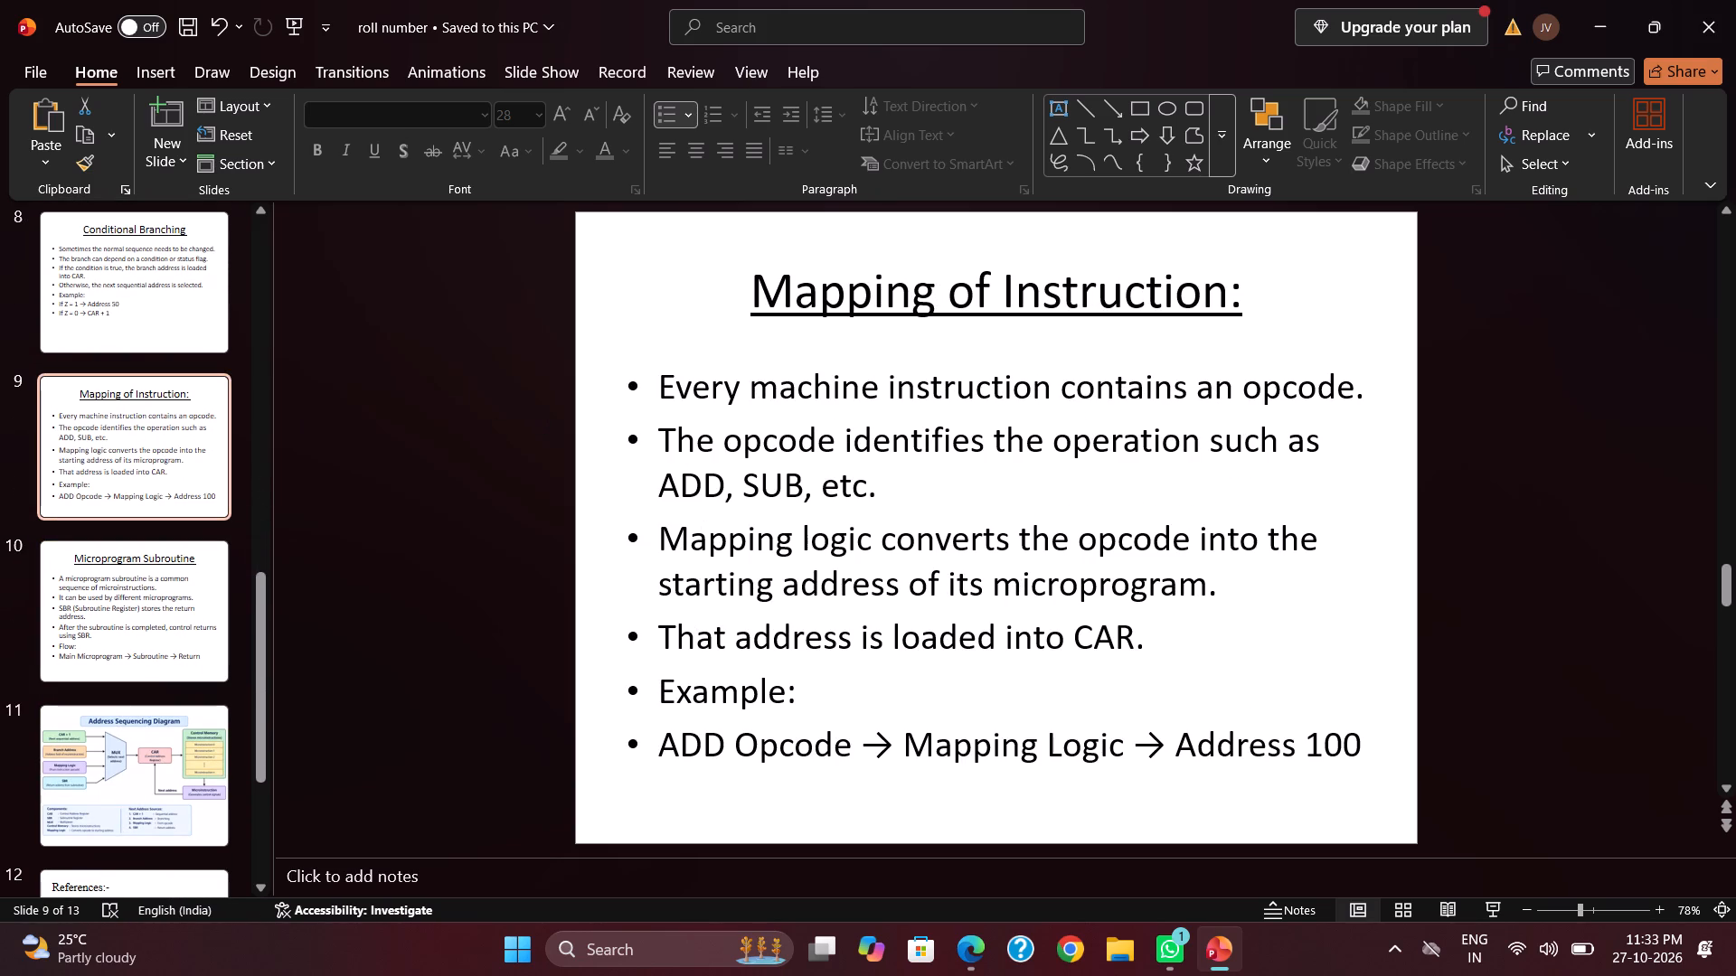
pyautogui.moveTo(657, 380); pyautogui.dragTo(1018, 695)
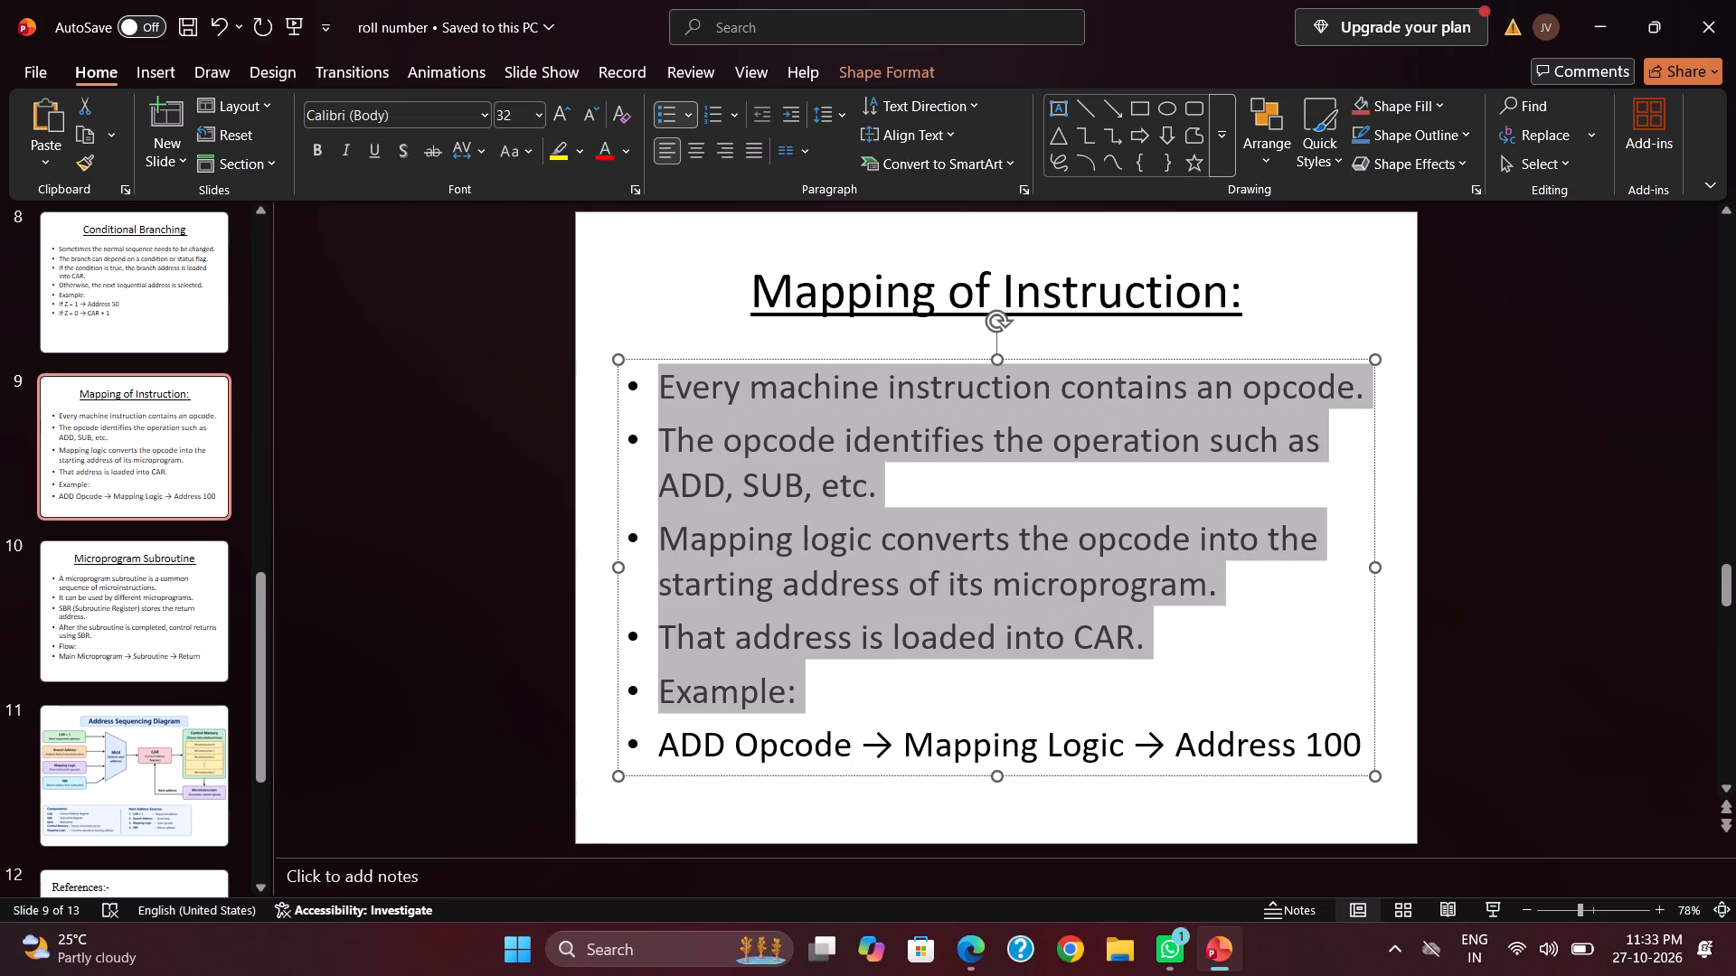
pyautogui.moveTo(1018, 695); pyautogui.dragTo(1245, 718)
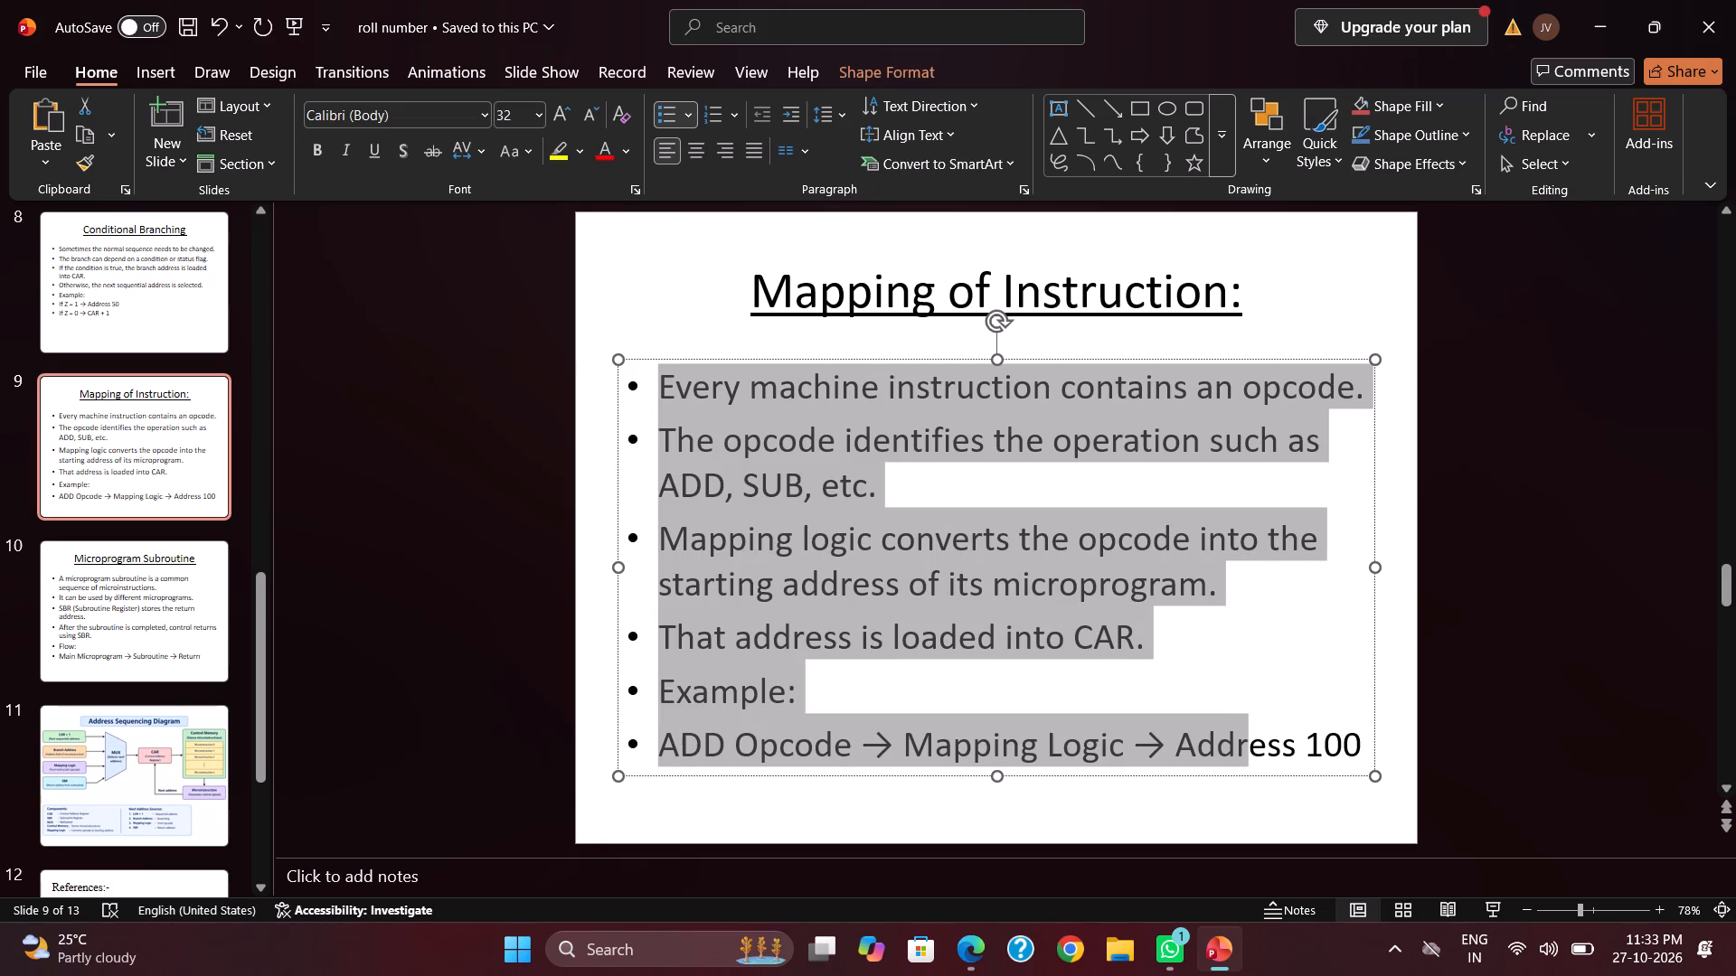
pyautogui.moveTo(1245, 718); pyautogui.dragTo(1376, 717)
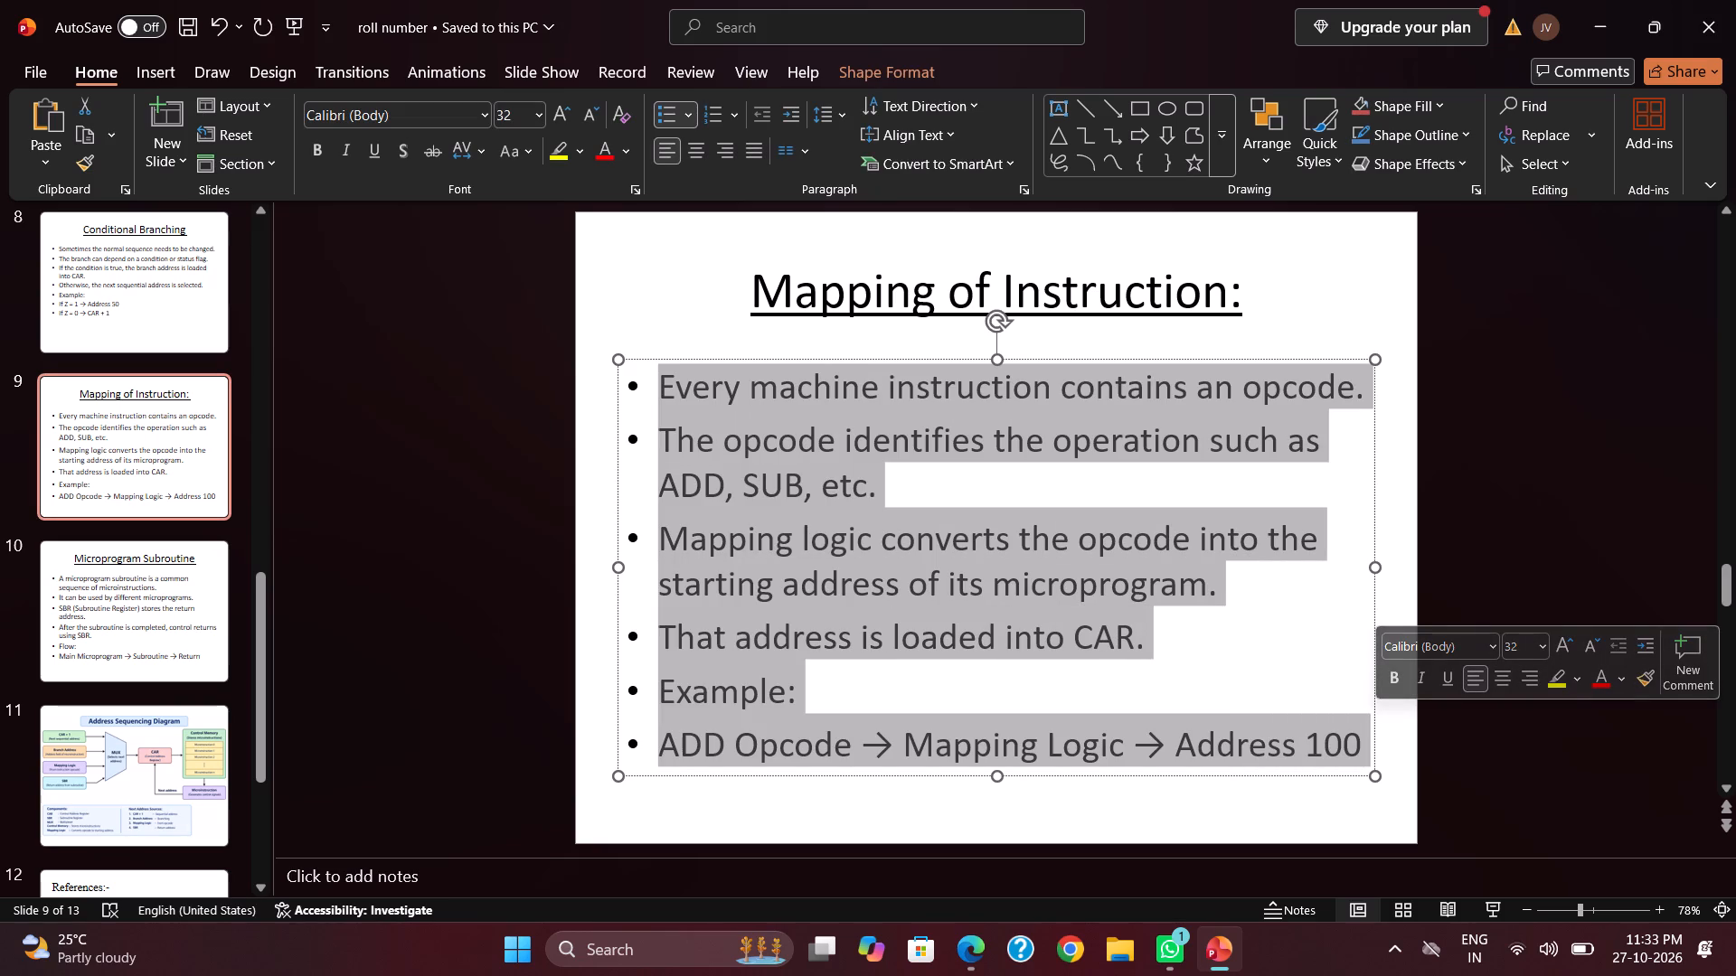
pyautogui.click(1543, 650)
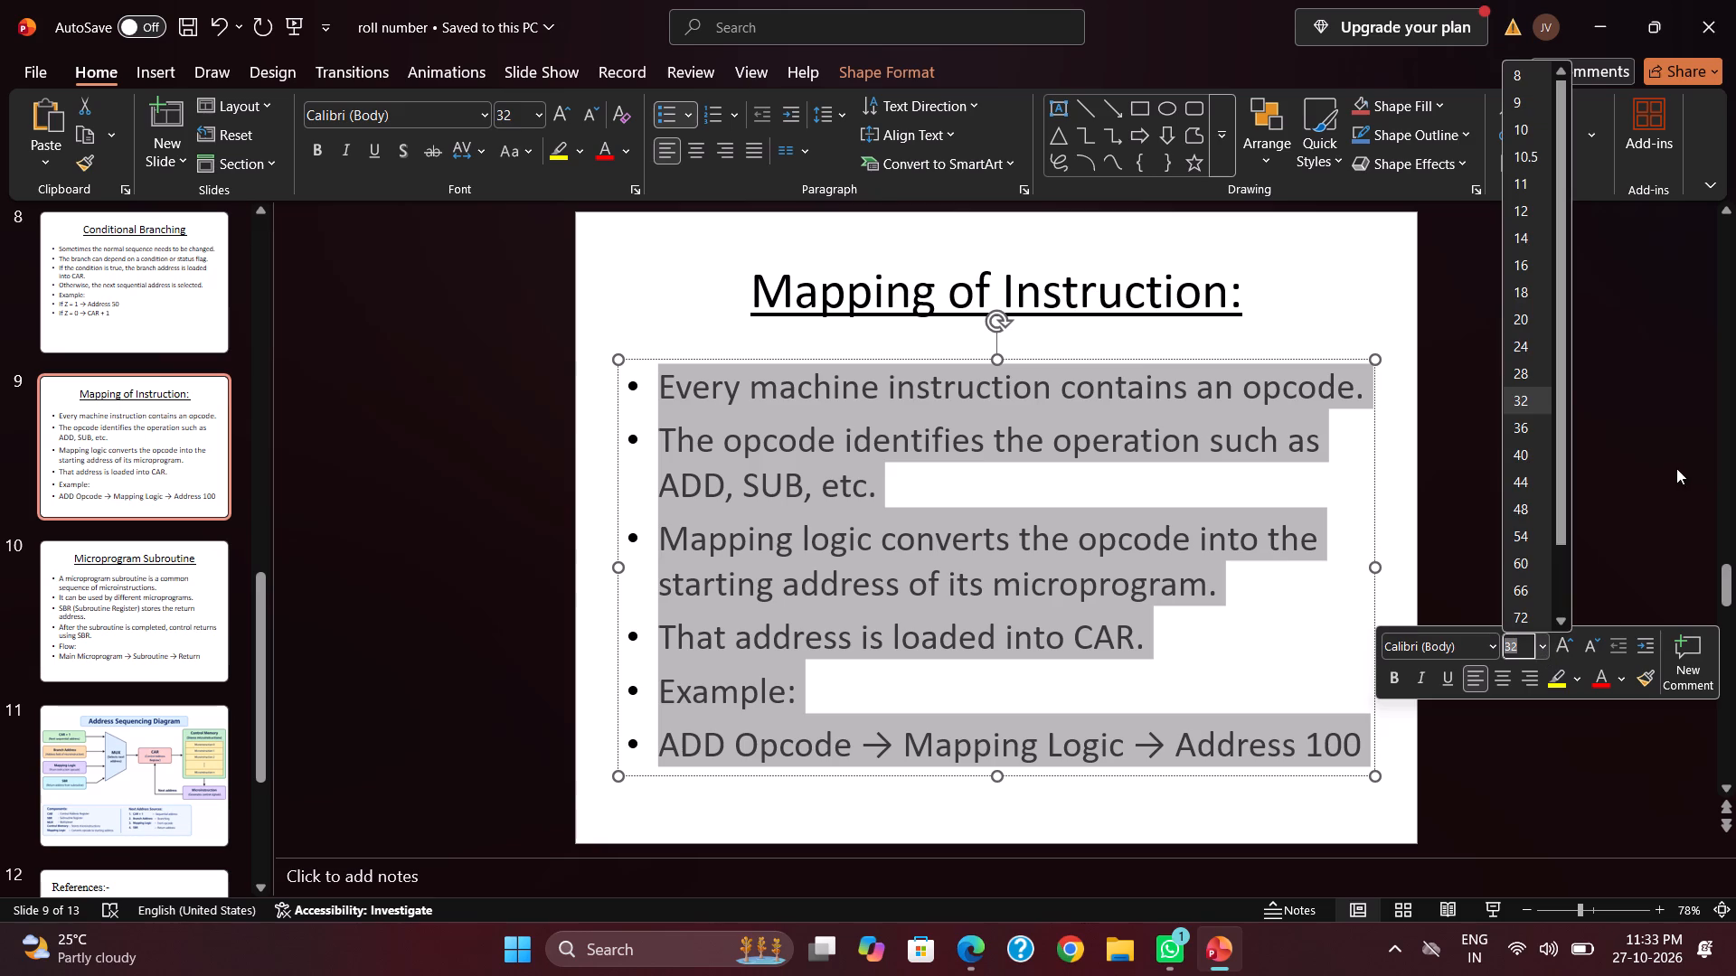
pyautogui.click(1543, 372)
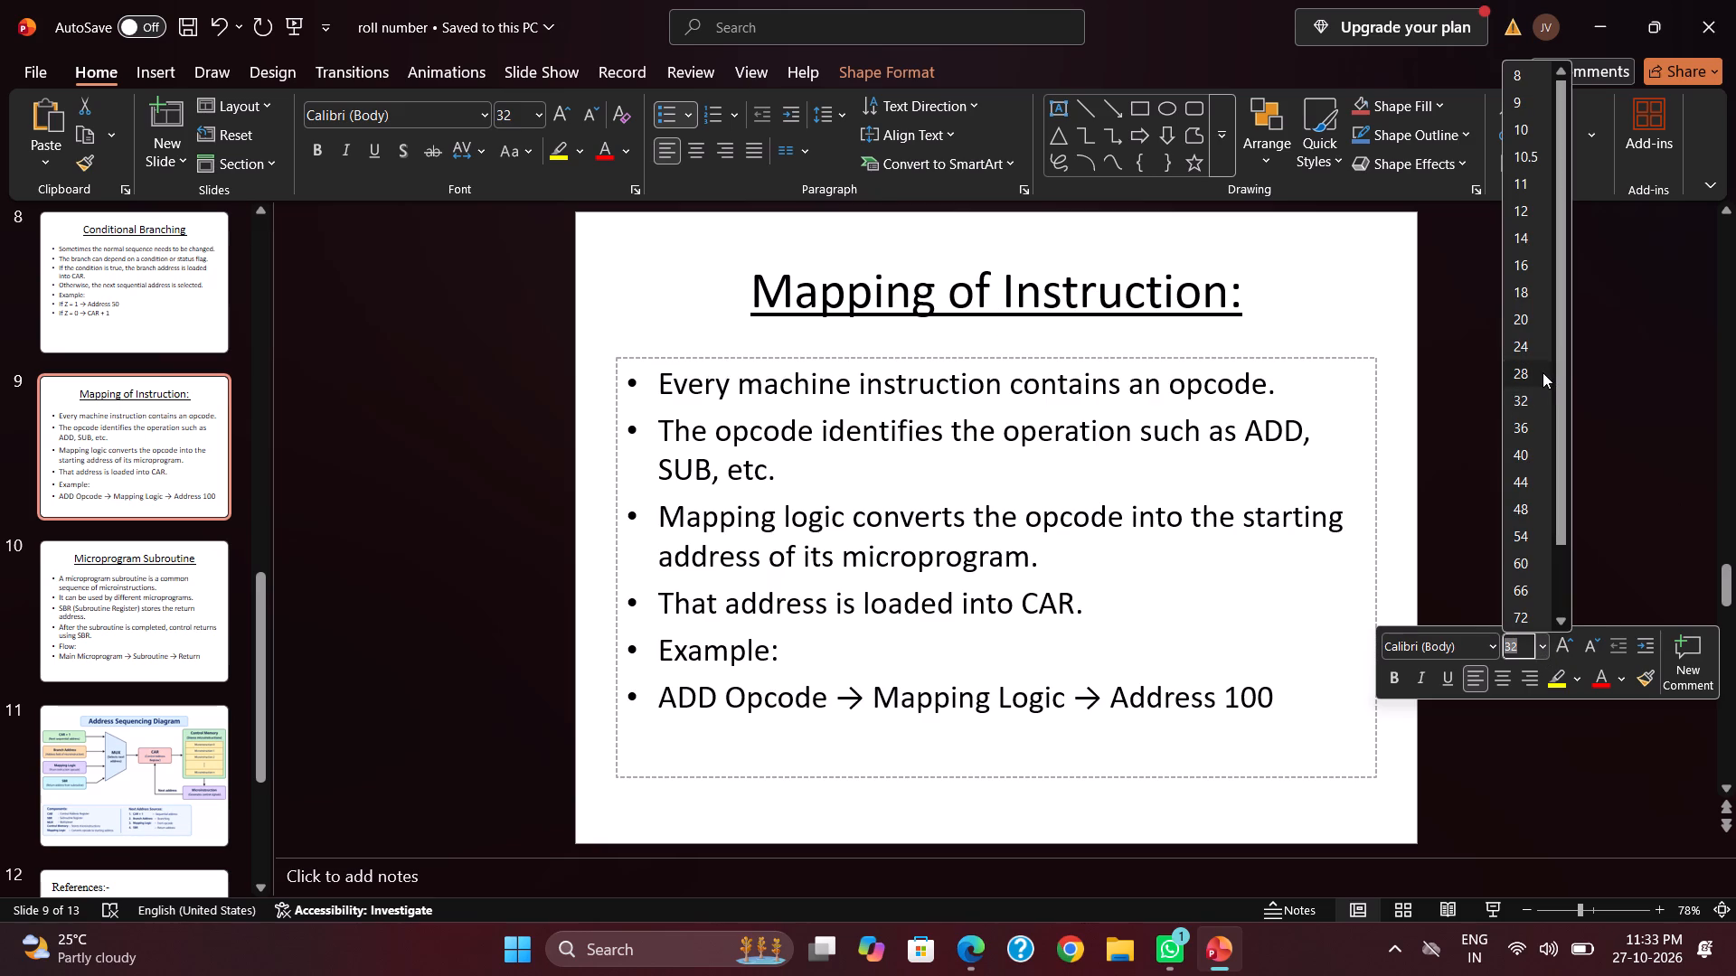
pyautogui.click(1324, 342)
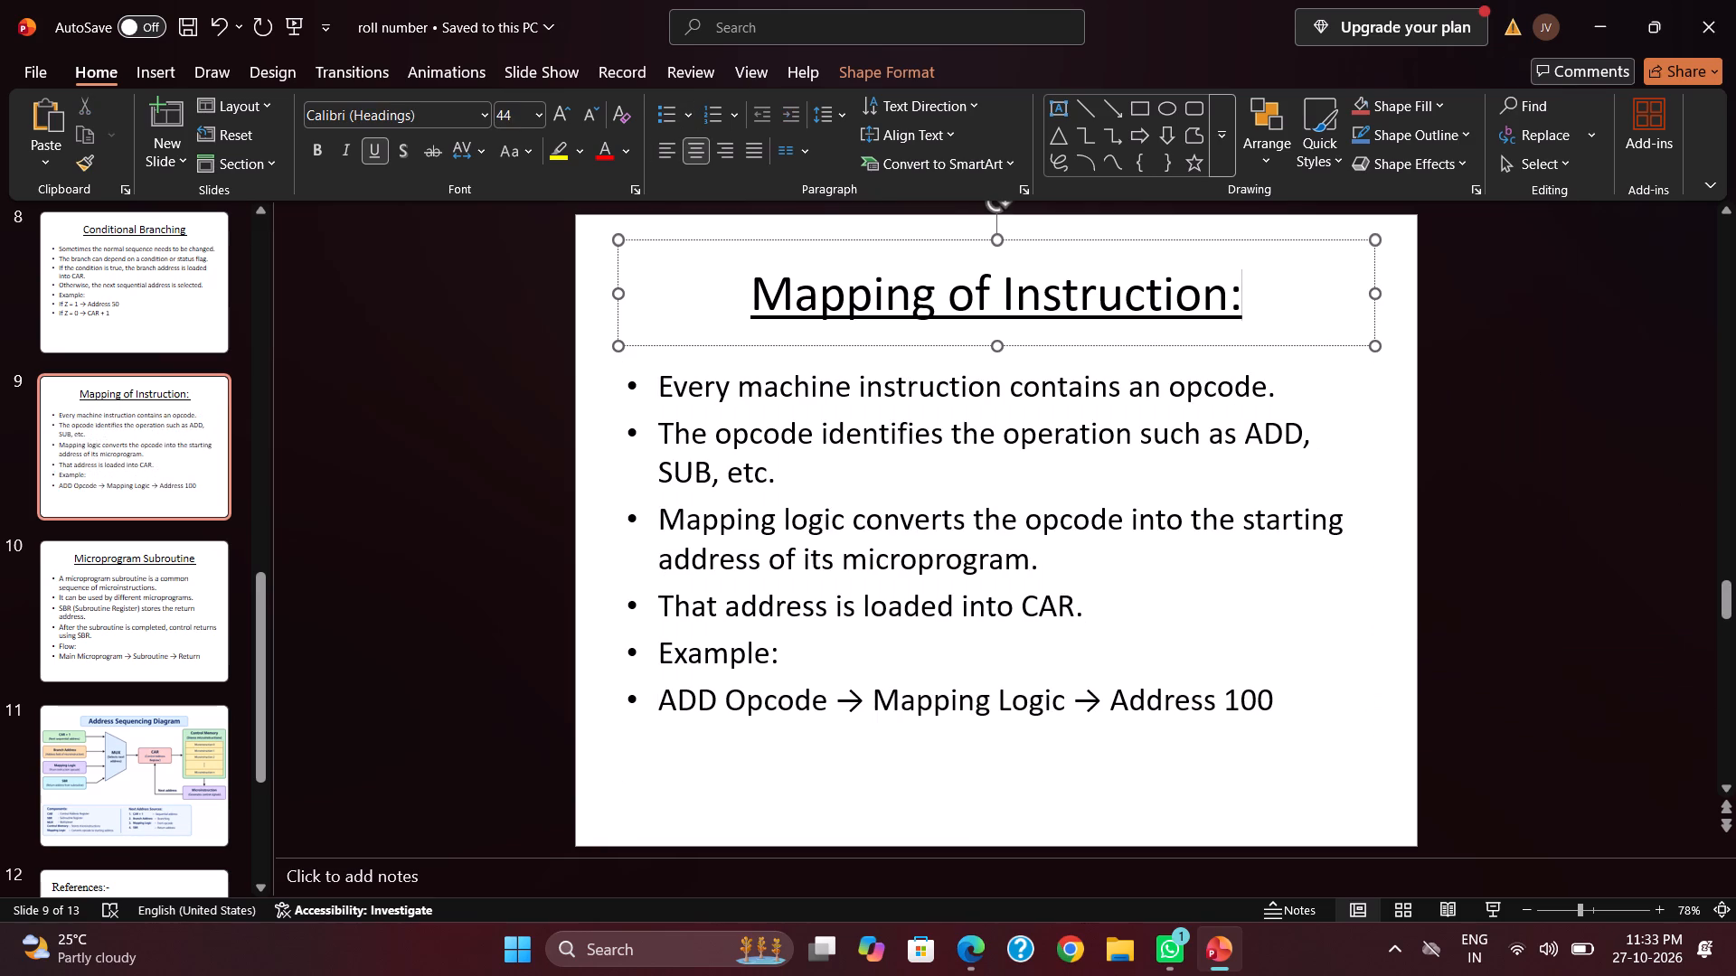
# Remove the bullet from the "Example:" line on the Mapping of Instruction slide and make the line bold.
pyautogui.click(1187, 473)
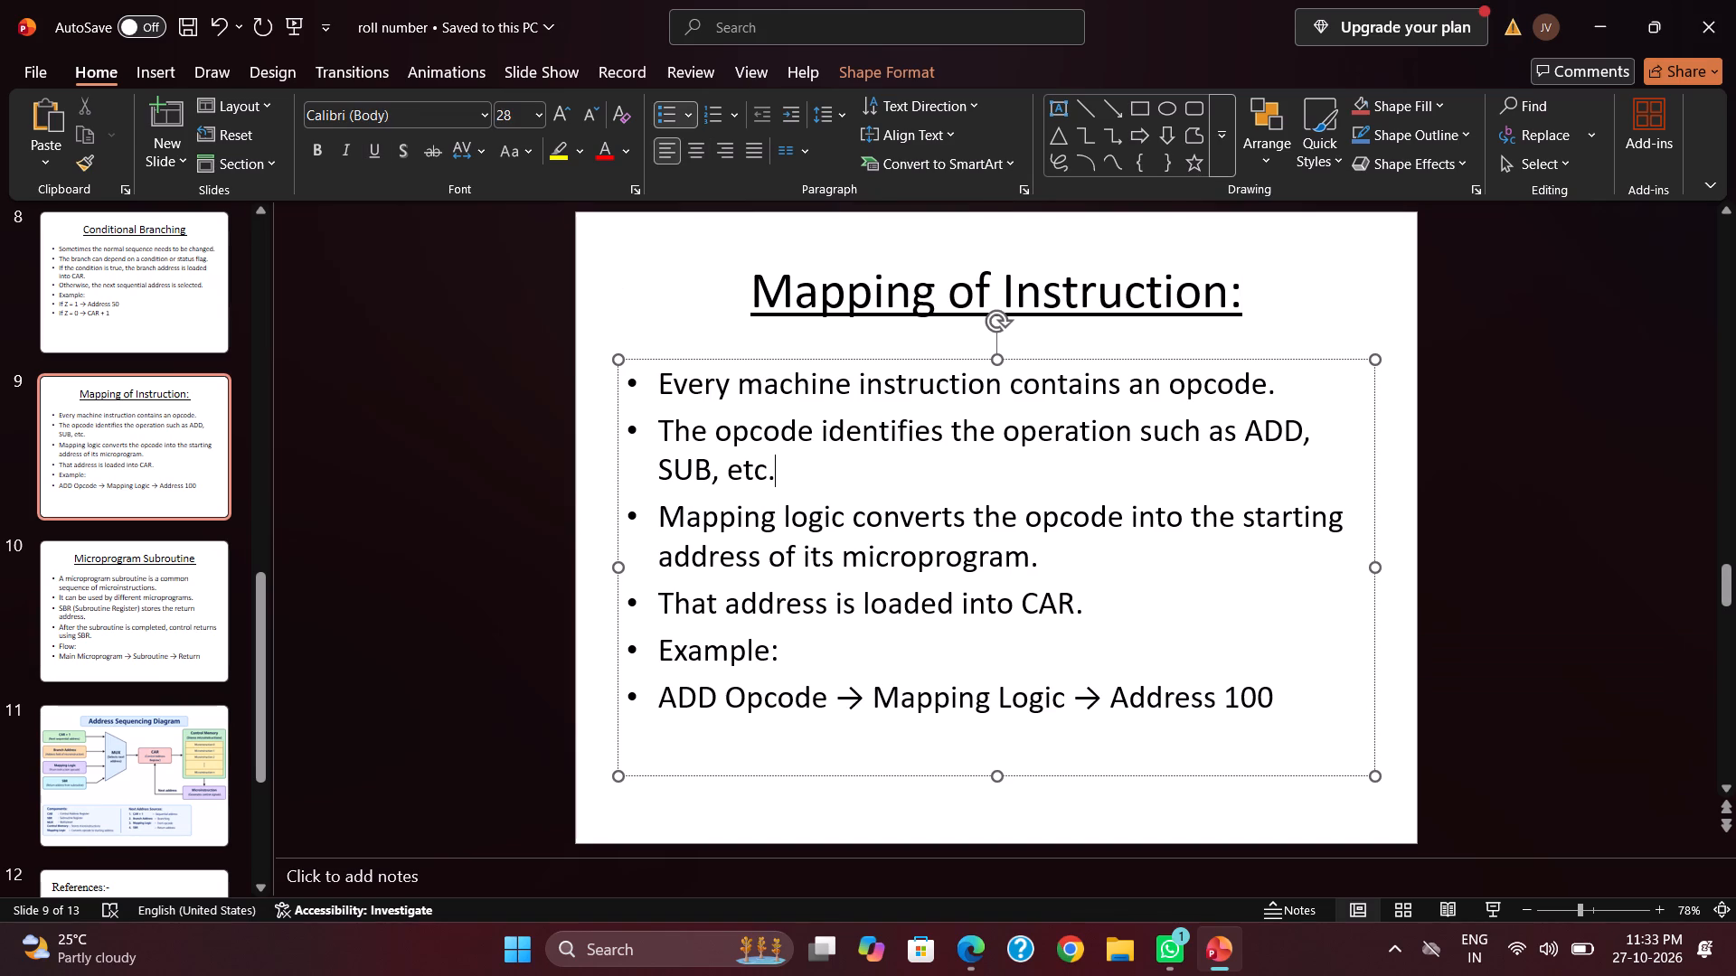
pyautogui.click(657, 654)
pyautogui.press('BackSpace')
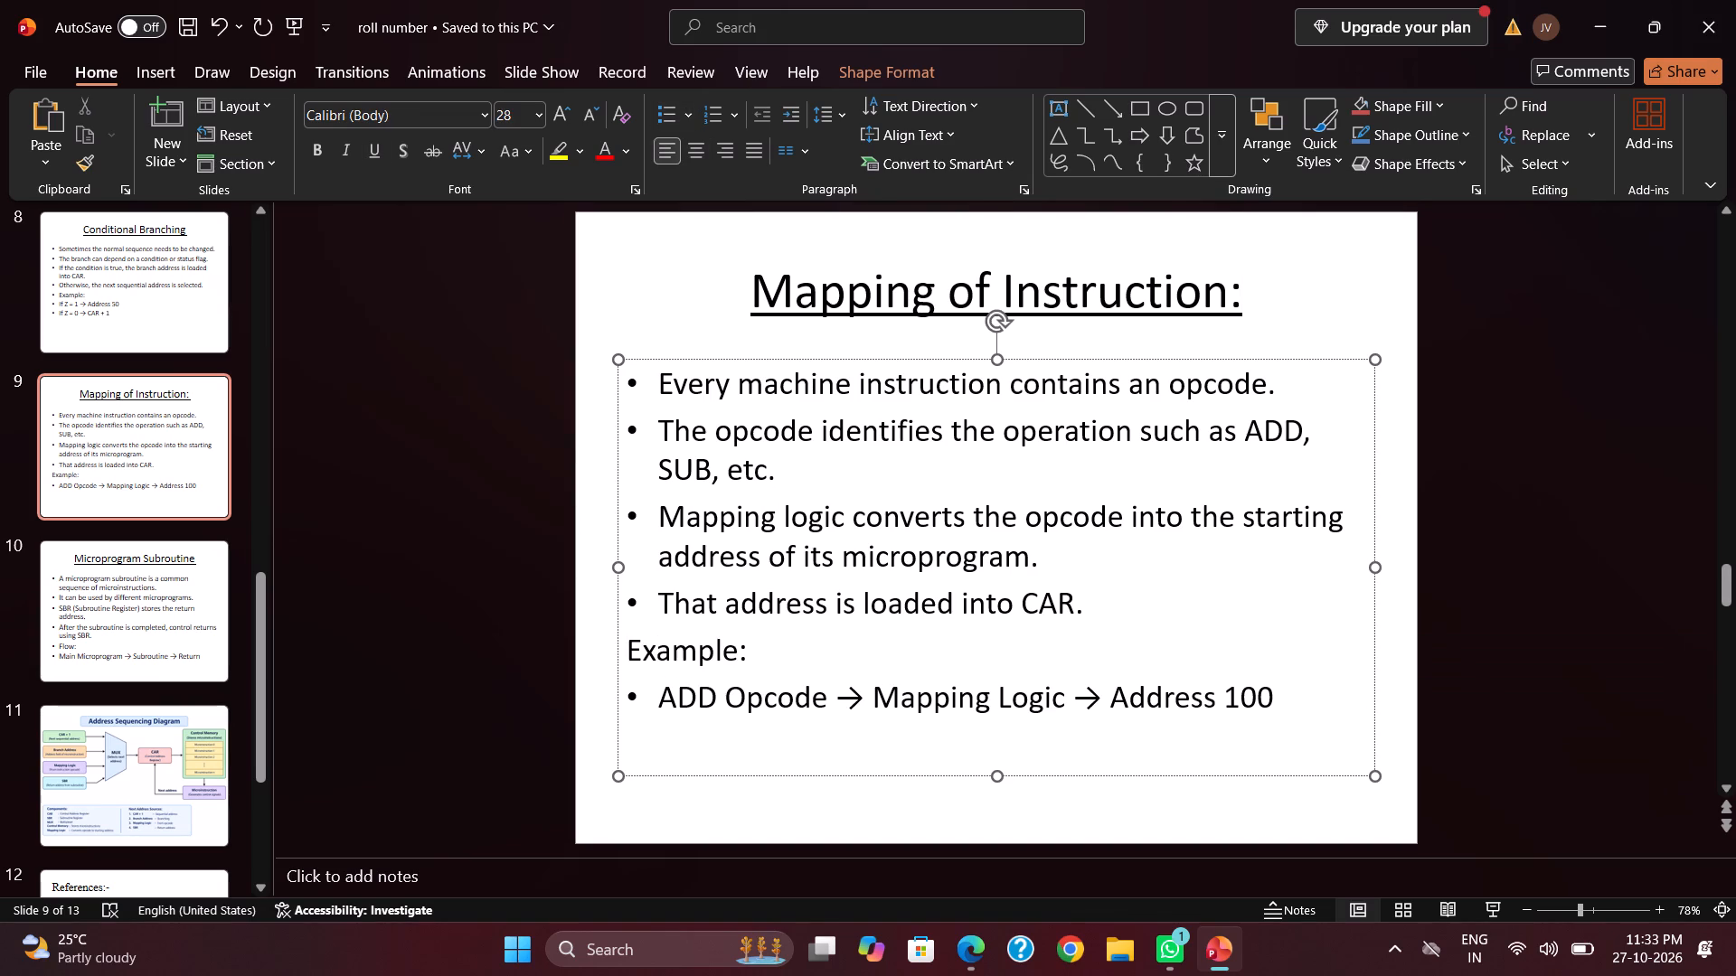
pyautogui.moveTo(772, 654); pyautogui.dragTo(729, 652)
pyautogui.moveTo(729, 652); pyautogui.dragTo(637, 654)
pyautogui.click(648, 617)
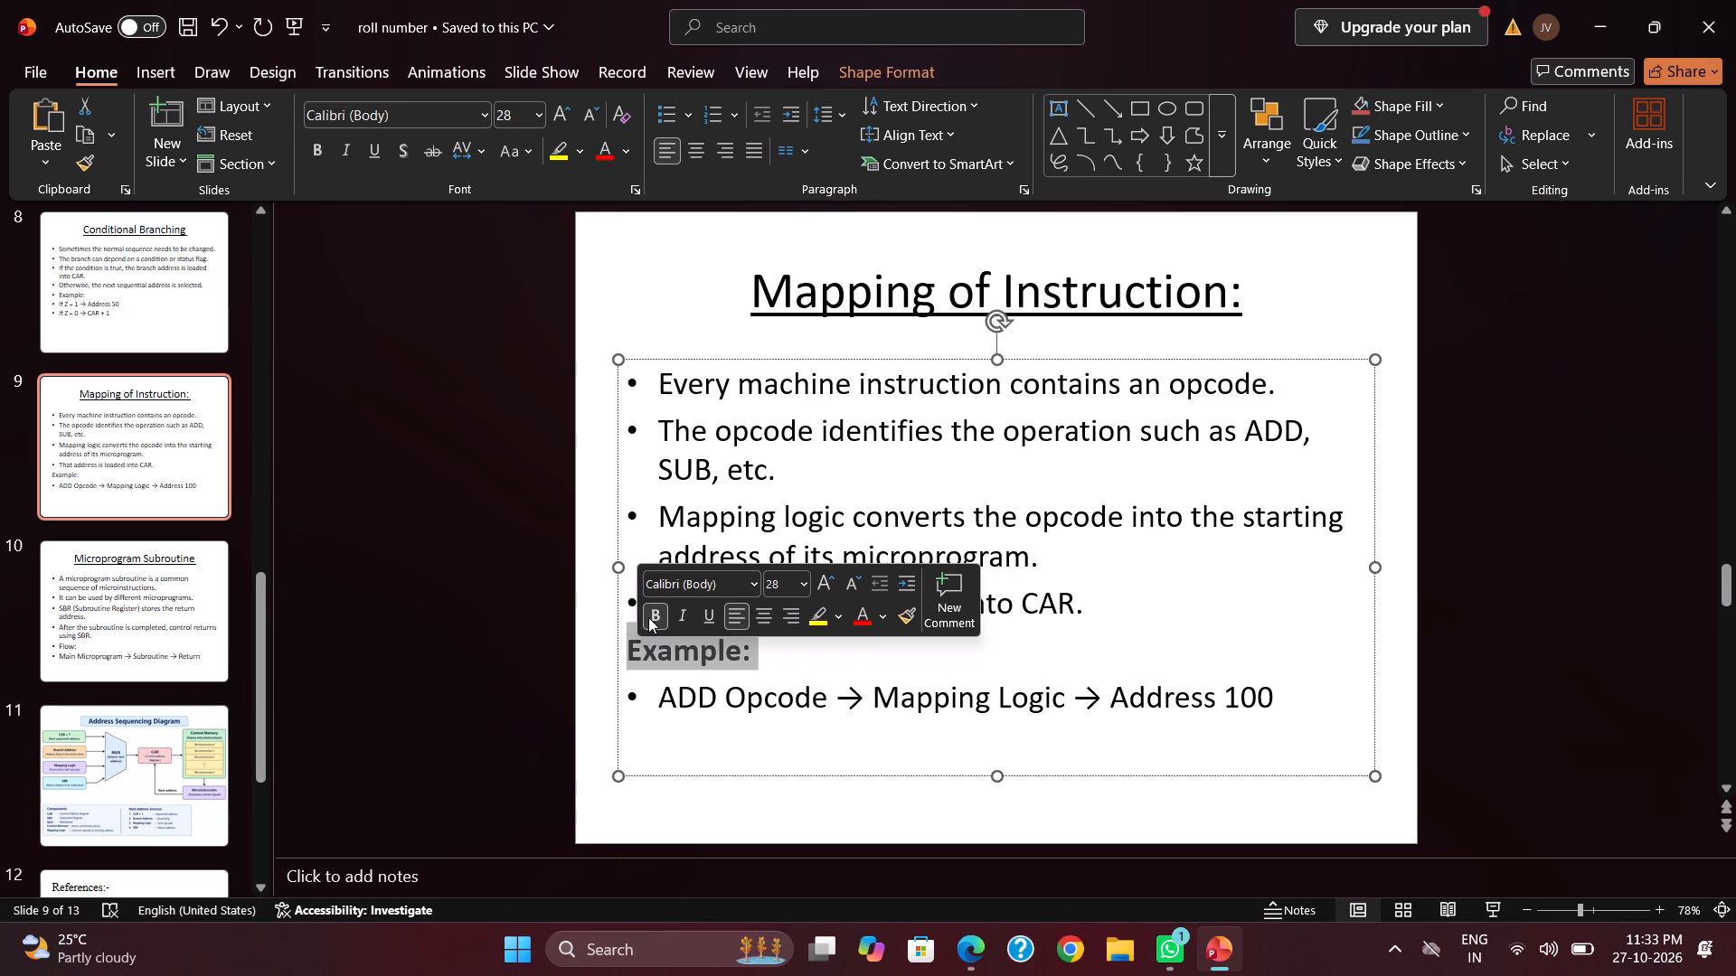
pyautogui.click(681, 315)
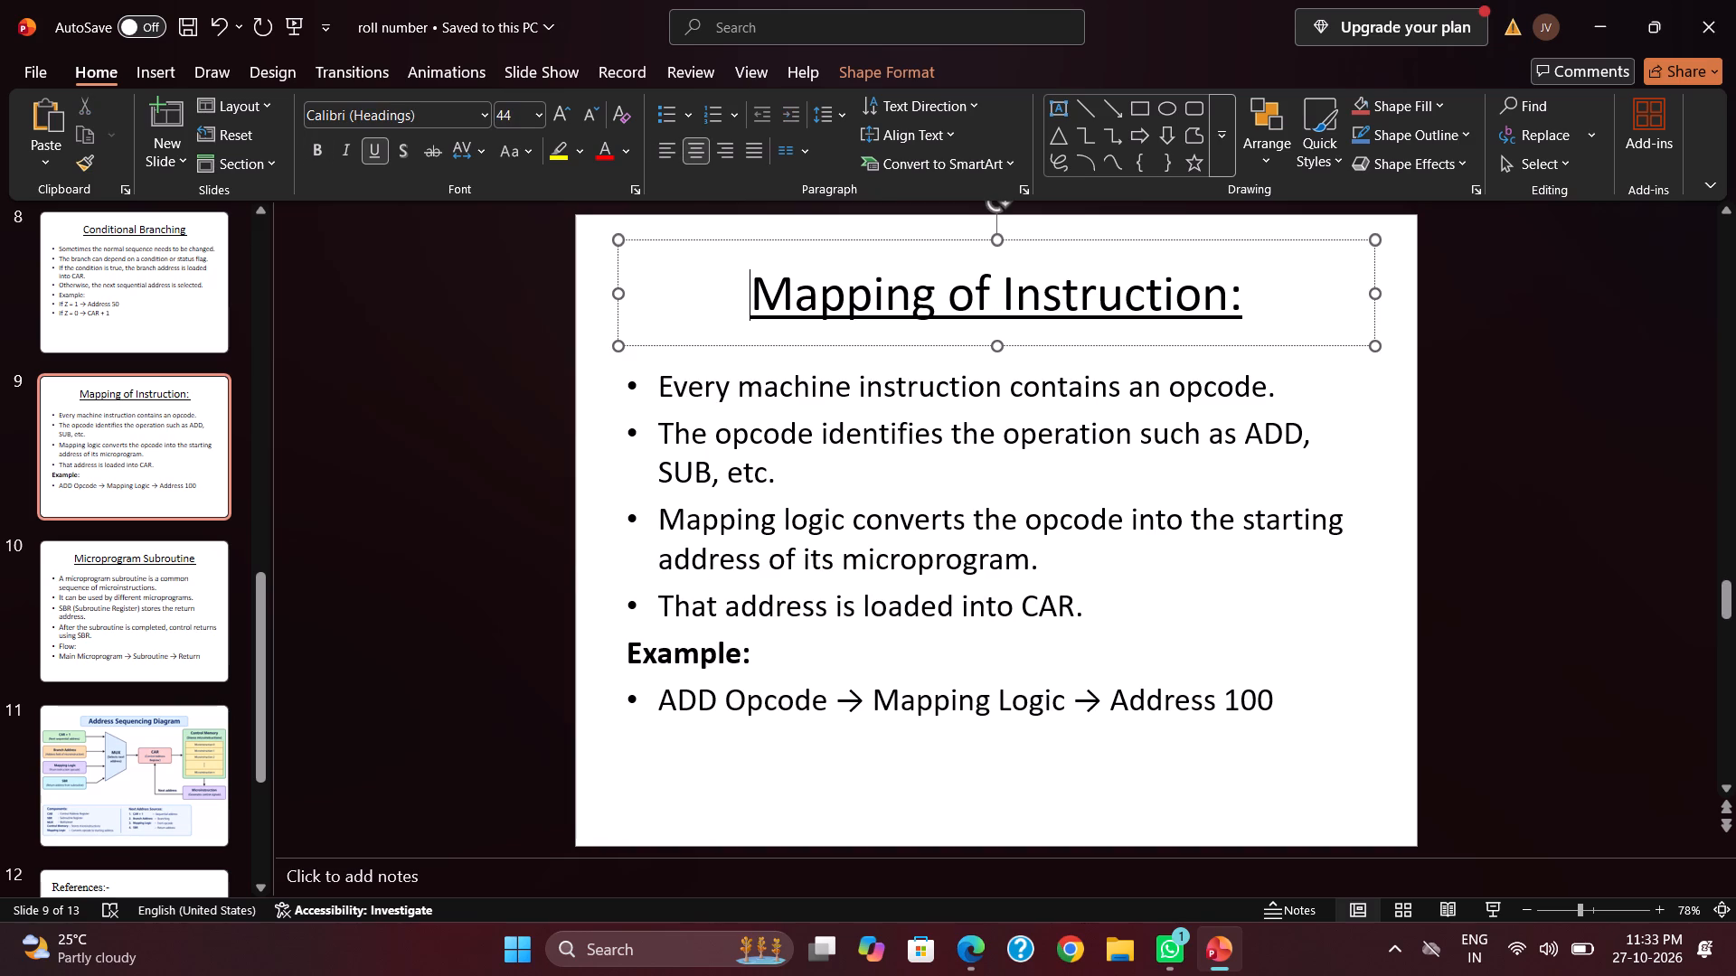
# On the Microprogram Subroutine slide, move the bullet "A microprogram subroutine is a common sequence of microinstructions." below the SBR bullet.
pyautogui.click(155, 647)
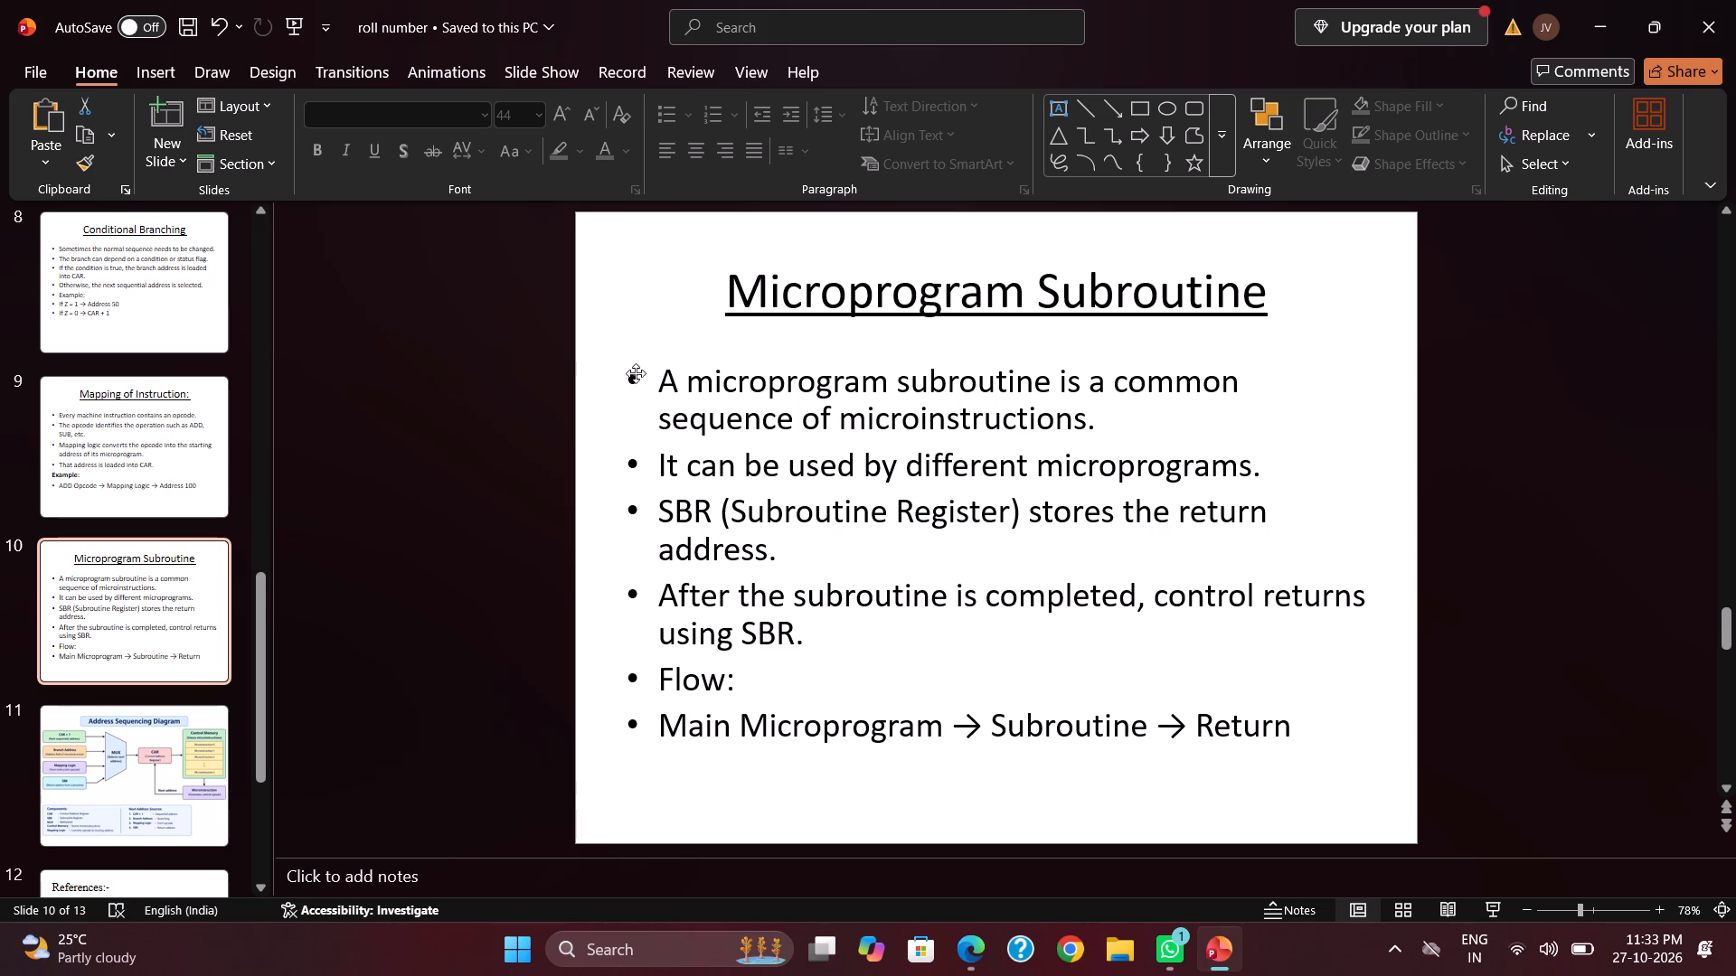
pyautogui.moveTo(627, 373); pyautogui.dragTo(700, 547)
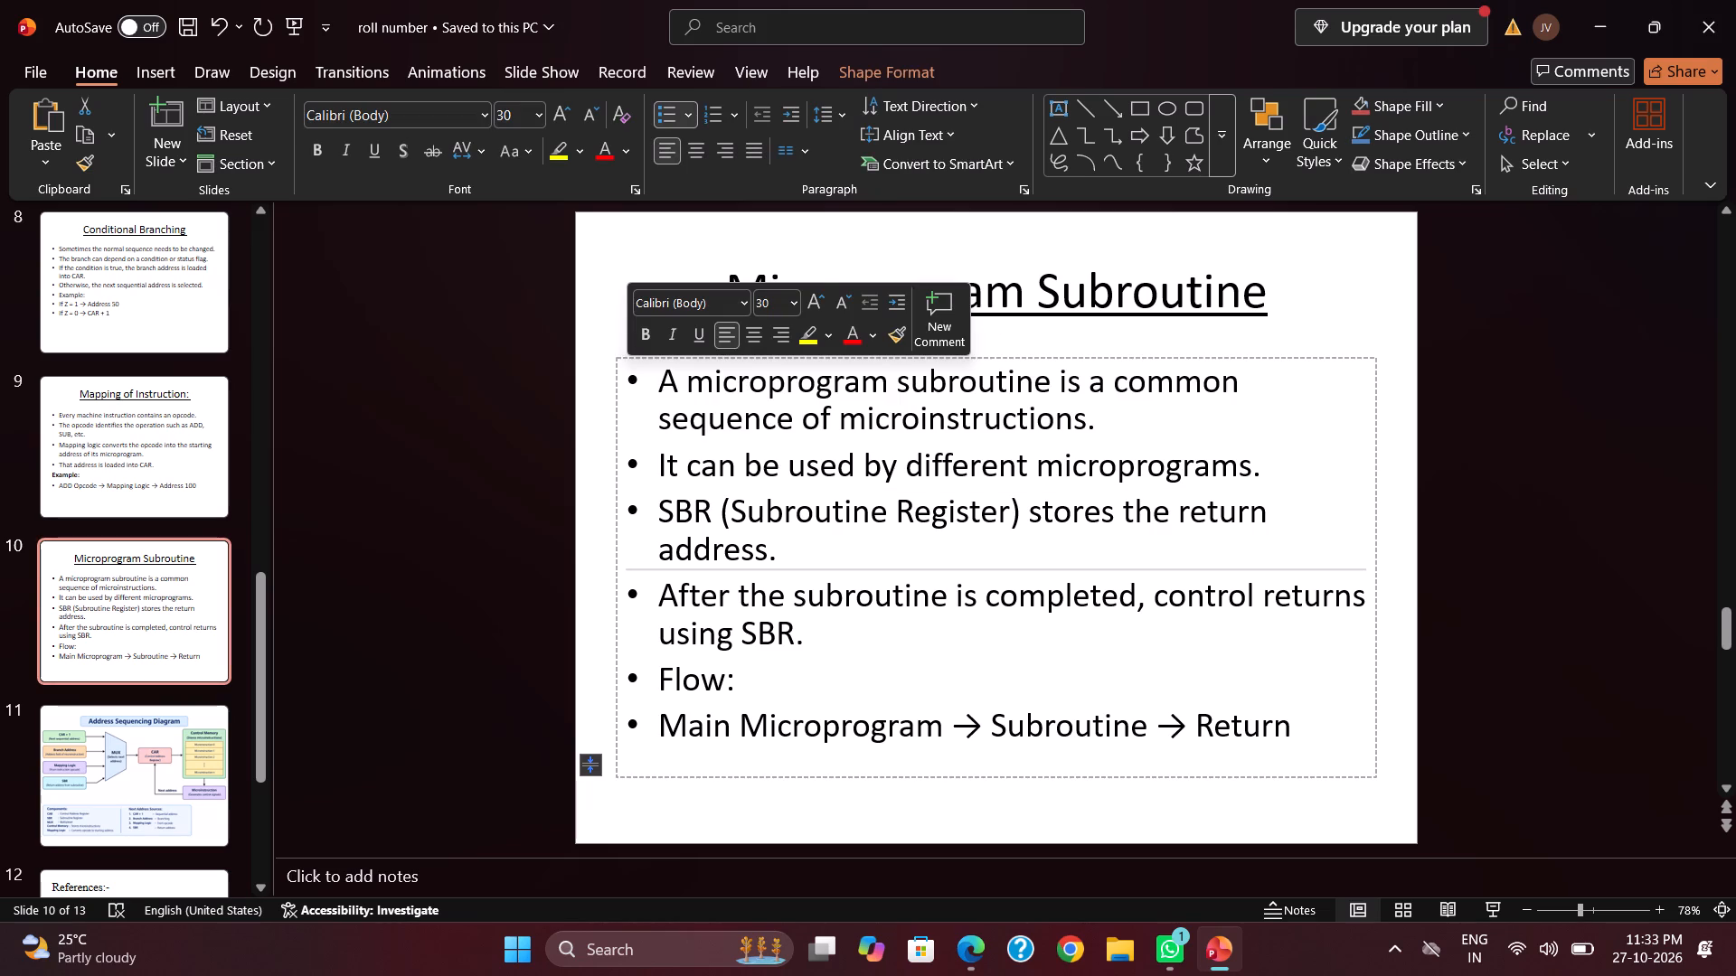
pyautogui.moveTo(700, 547); pyautogui.dragTo(701, 540)
pyautogui.click(825, 454)
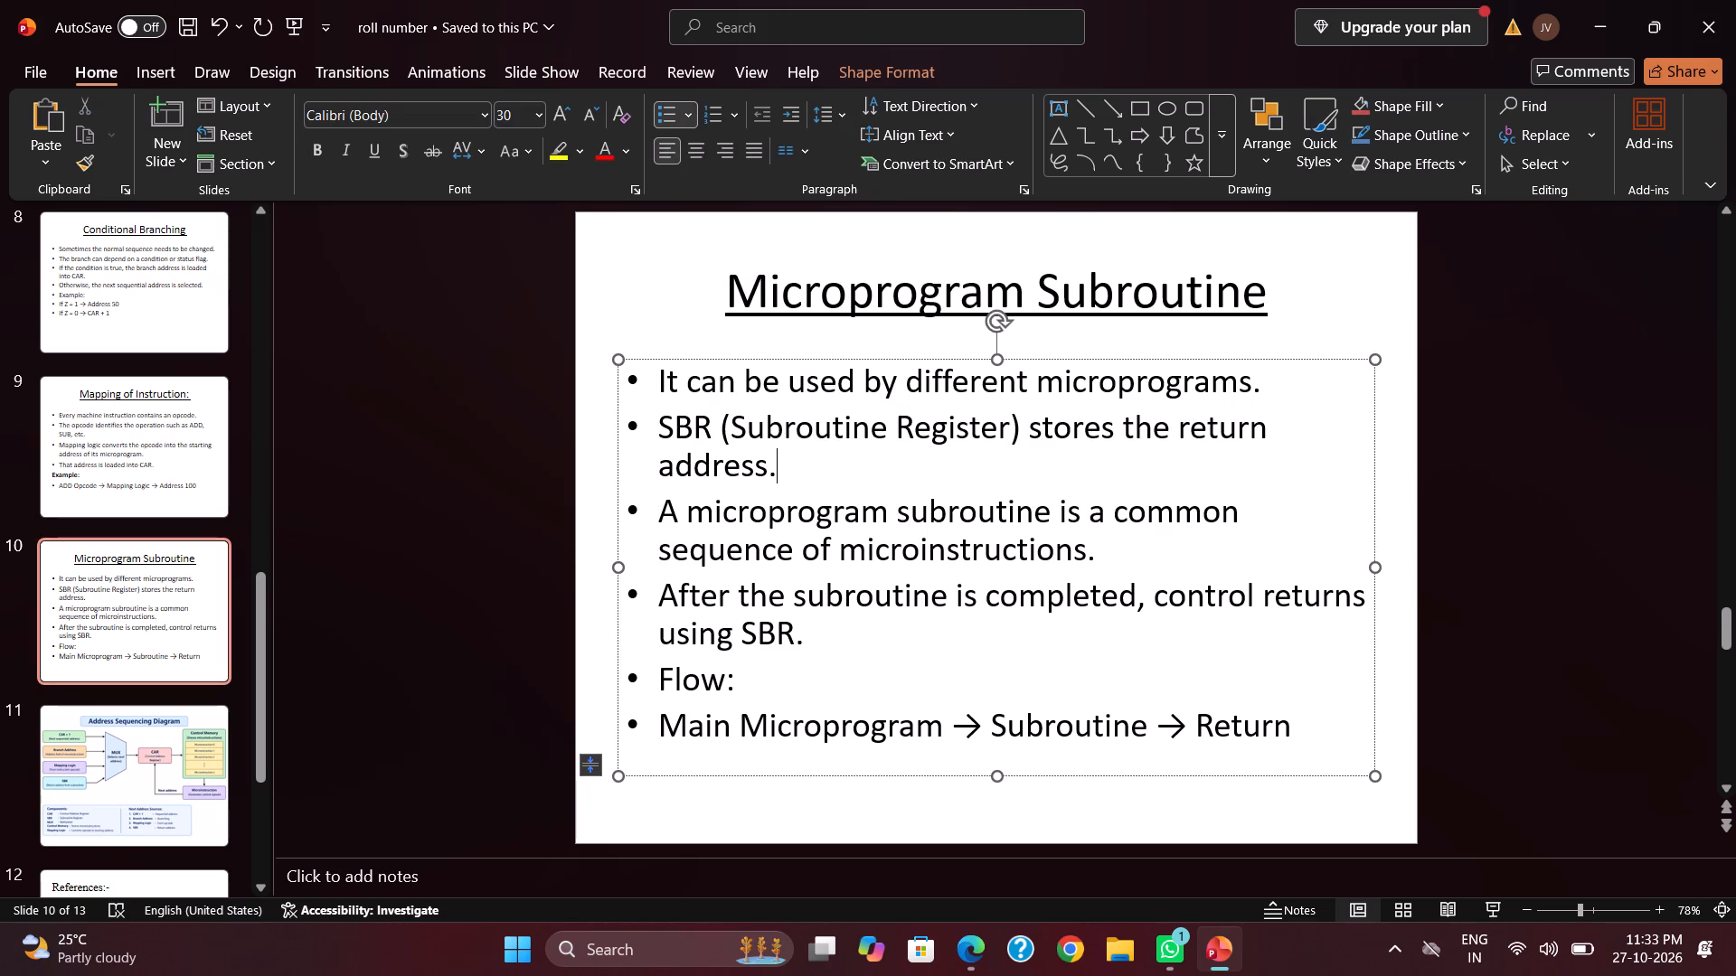
# Set the font size of all body text on the Microprogram Subroutine slide to 28.
pyautogui.moveTo(659, 375); pyautogui.dragTo(904, 753)
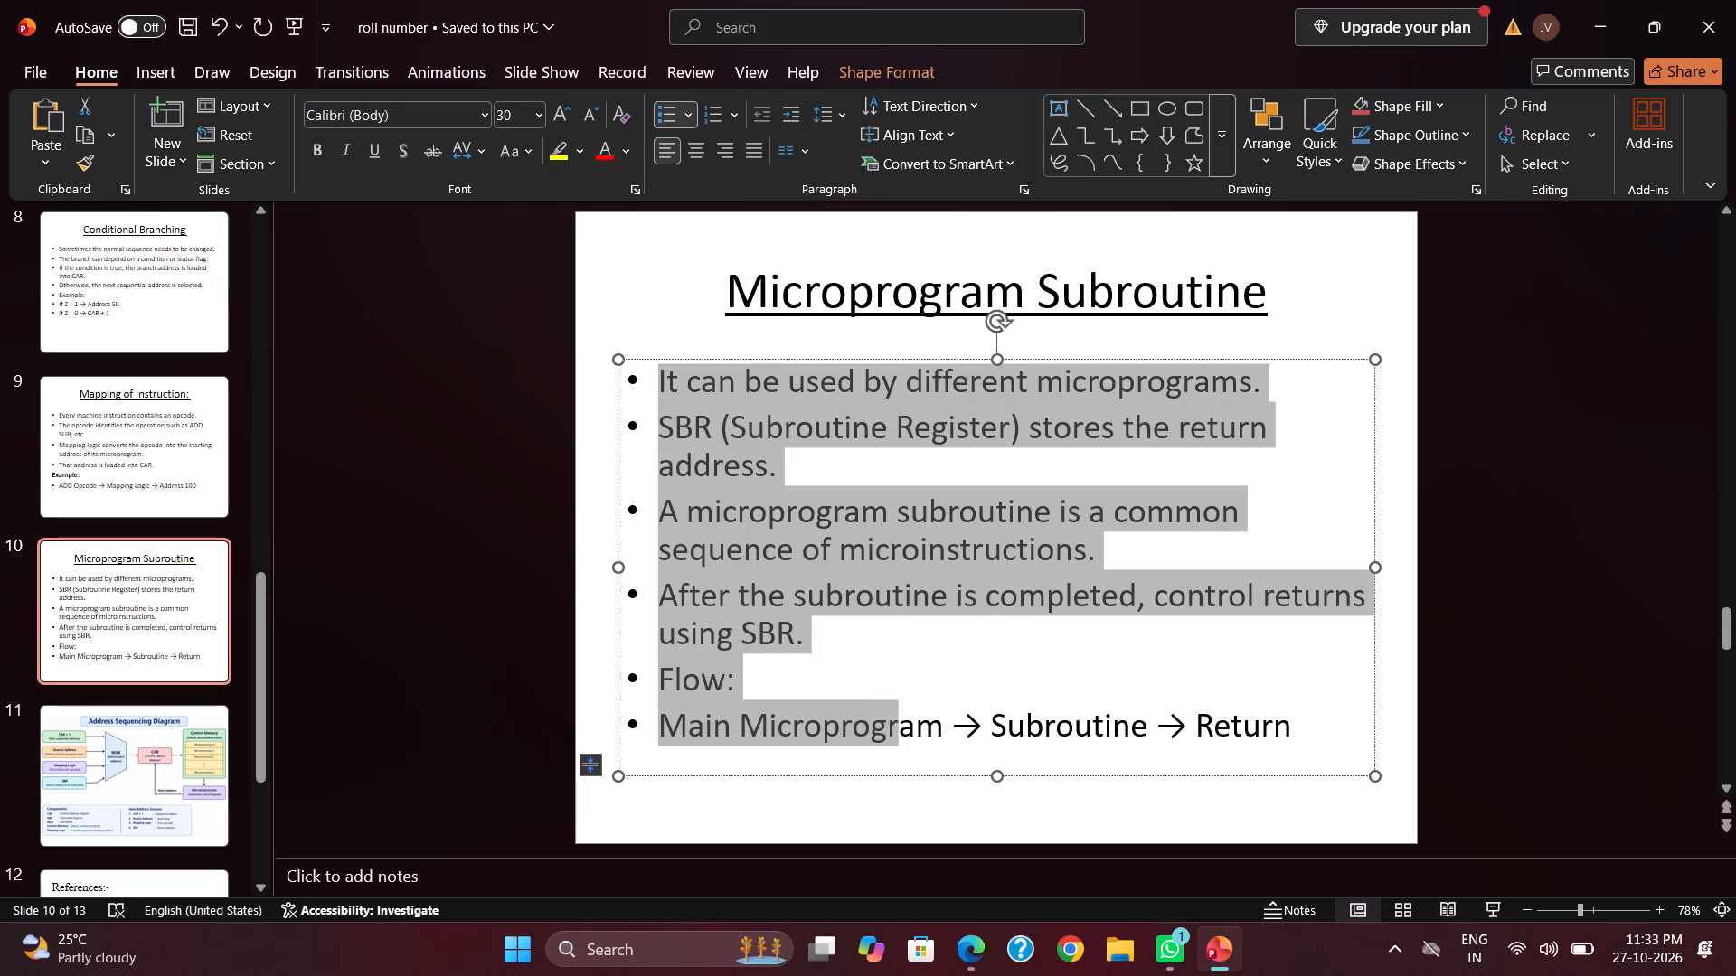
pyautogui.moveTo(904, 753); pyautogui.dragTo(1279, 741)
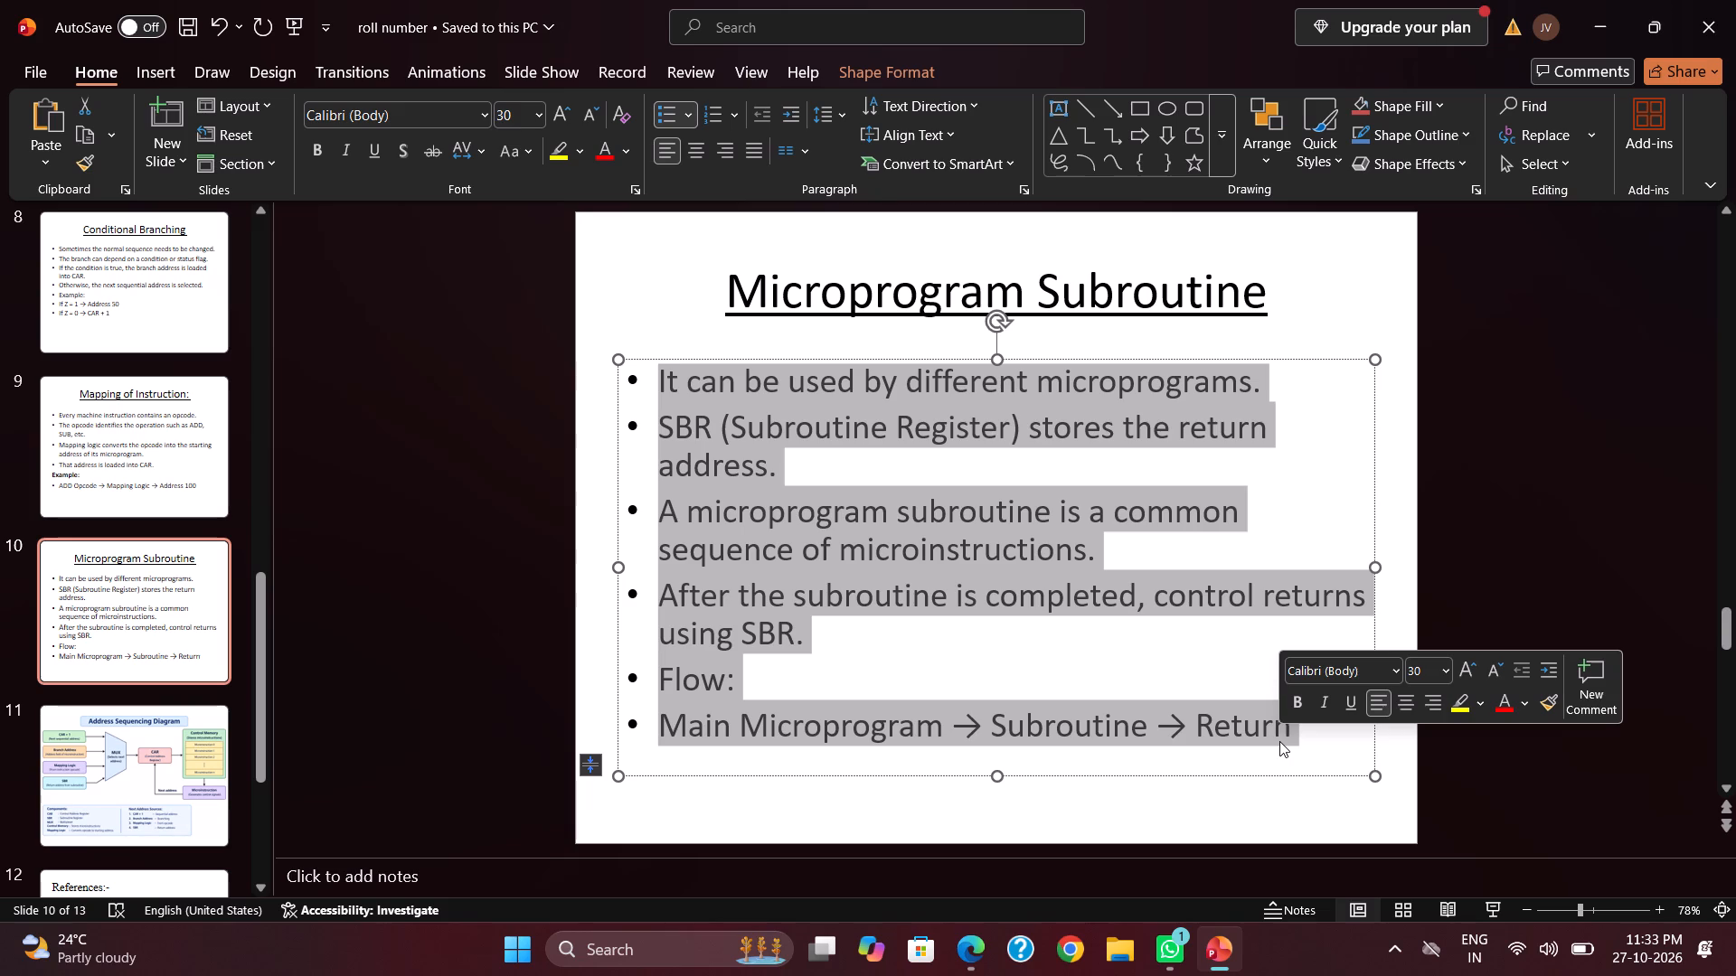
pyautogui.click(1439, 669)
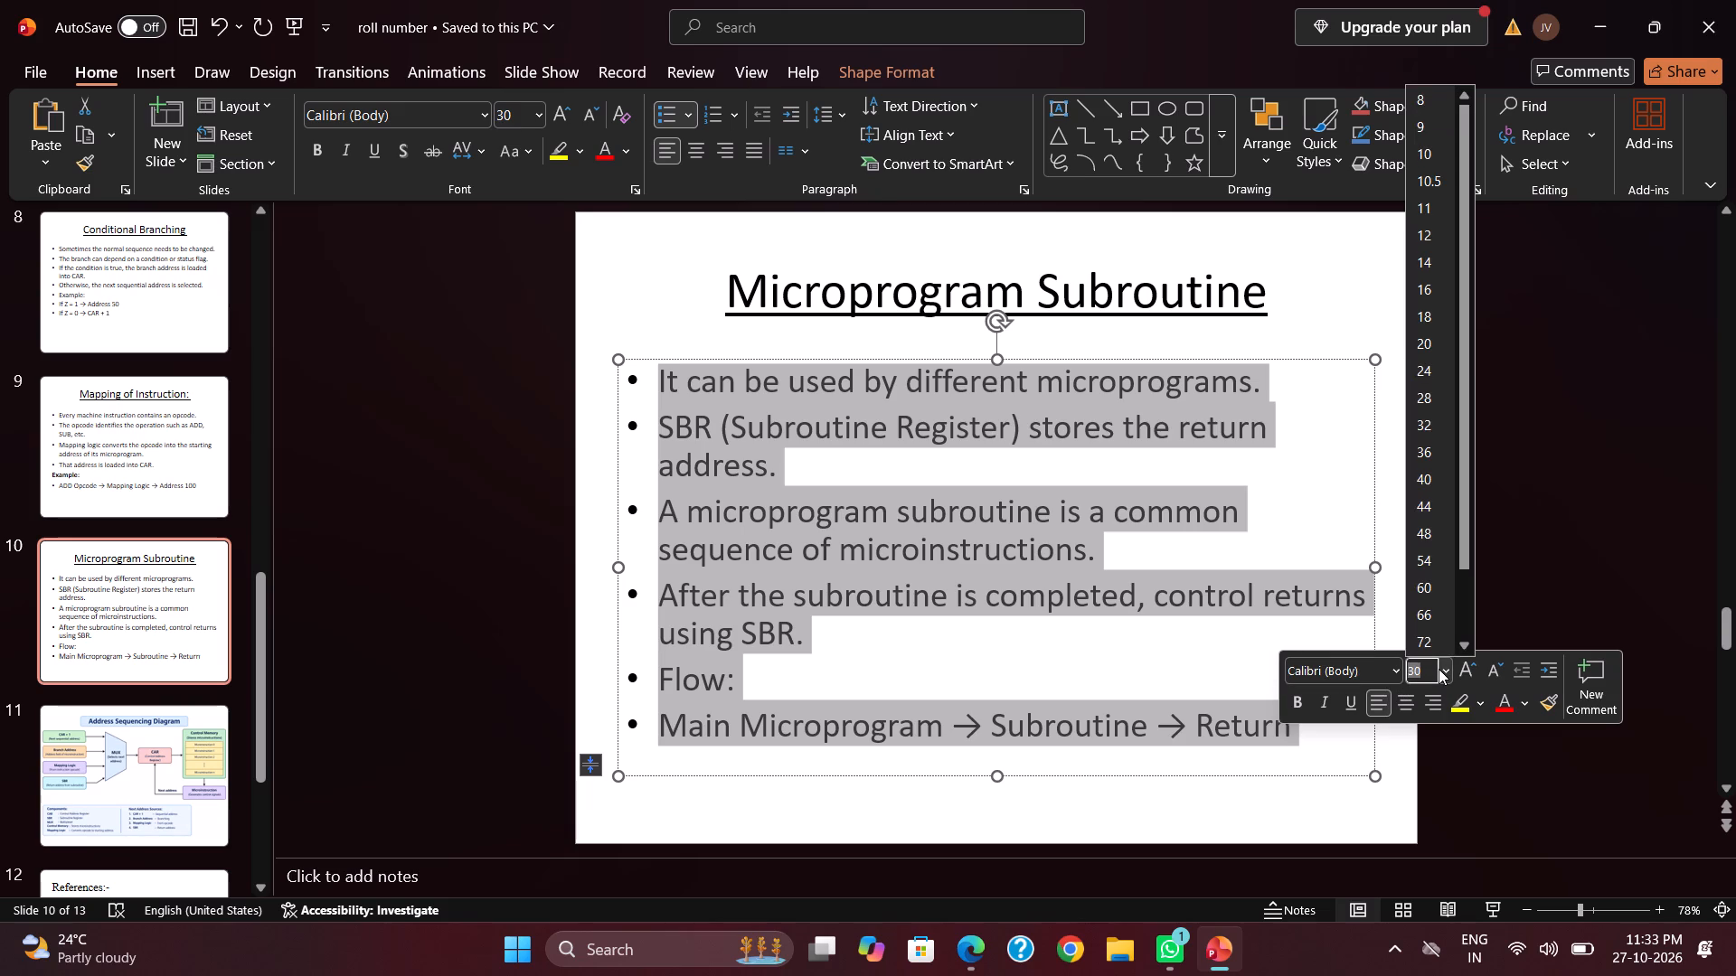
pyautogui.click(1429, 403)
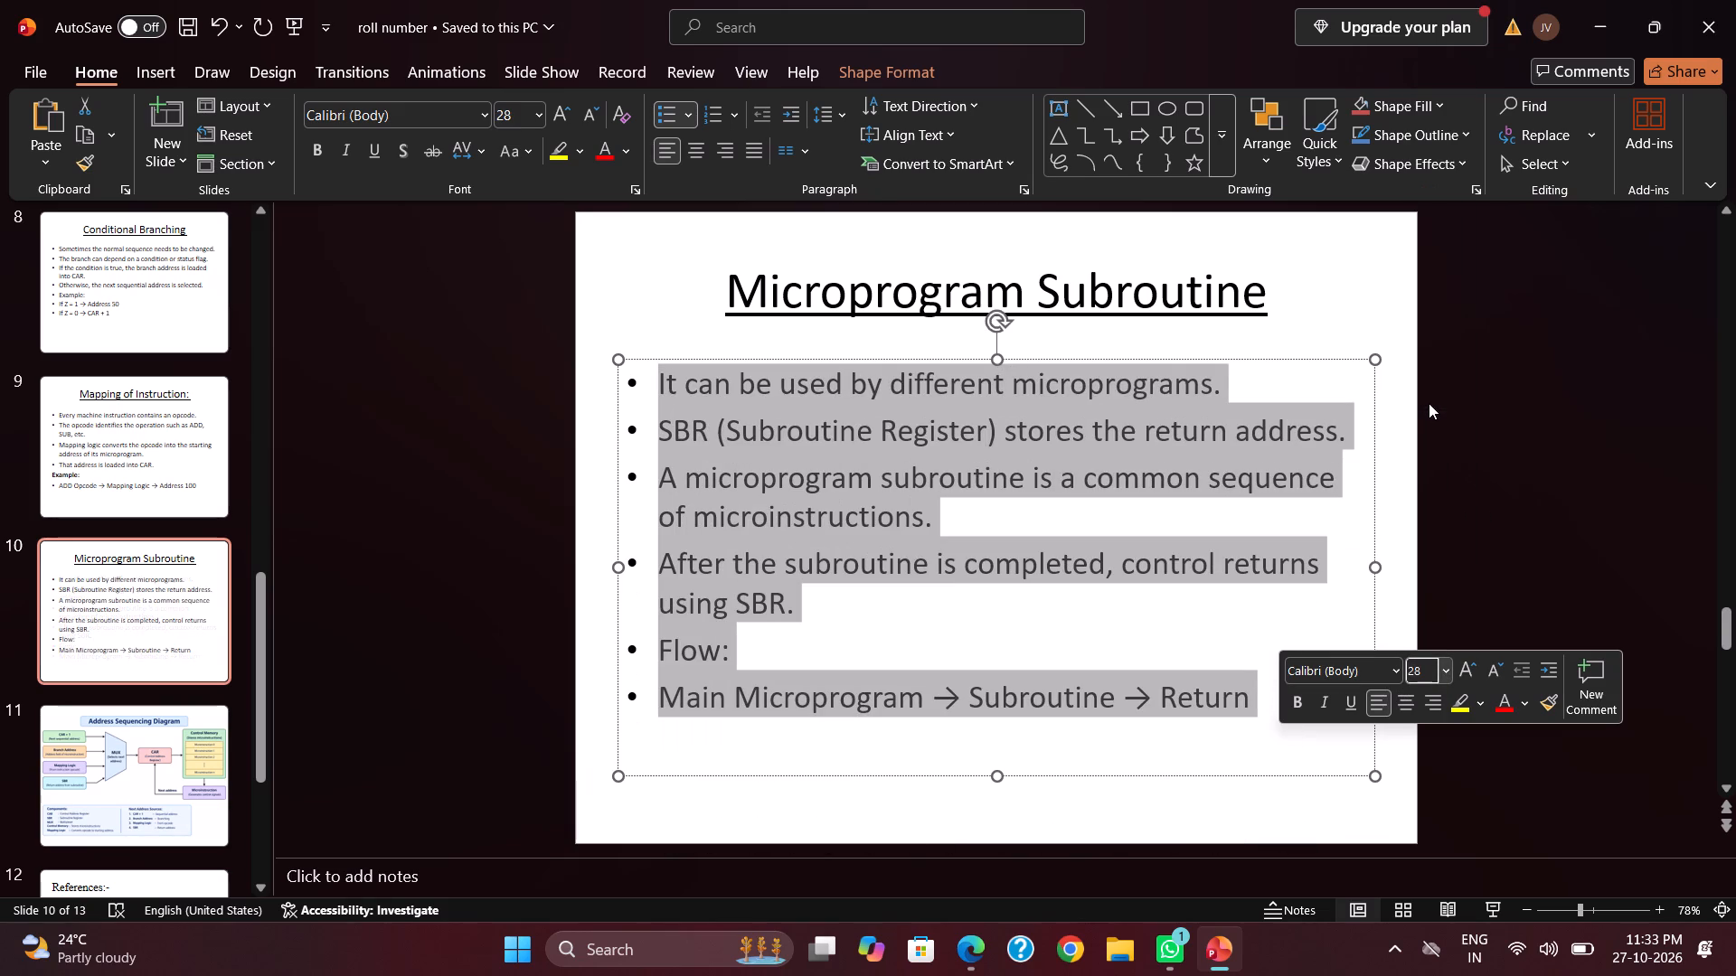
pyautogui.click(1325, 339)
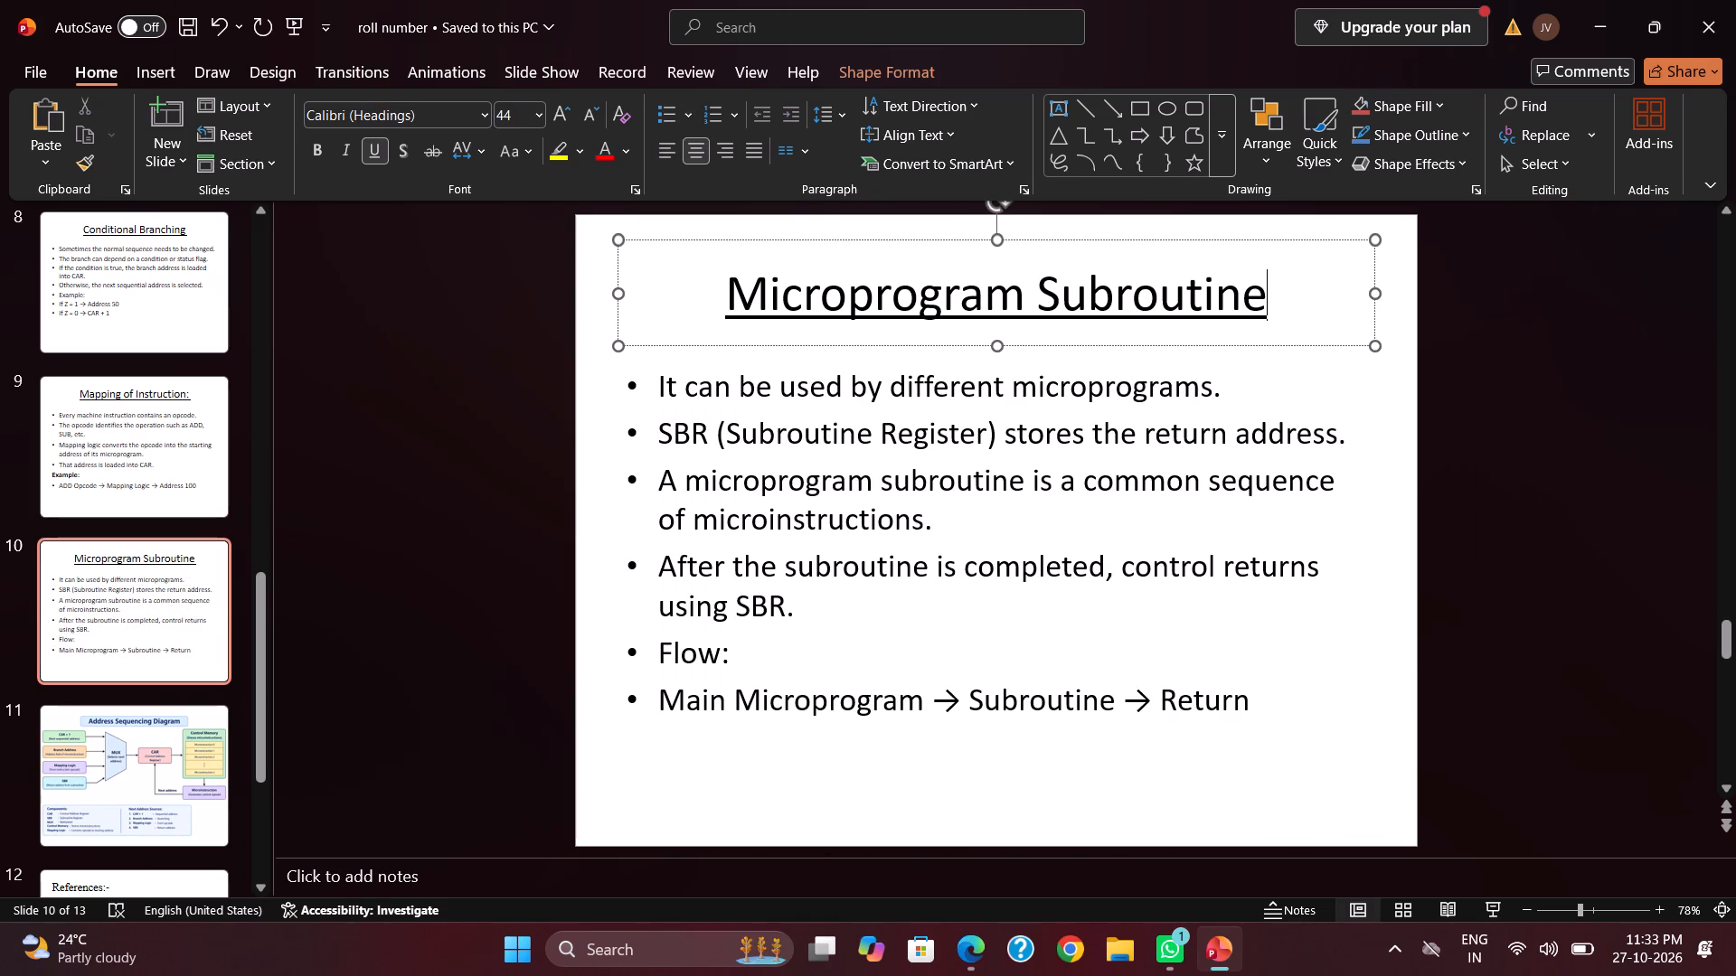
# Remove the bullet from the "Flow:" line on the Microprogram Subroutine slide and make the line bold.
pyautogui.click(653, 660)
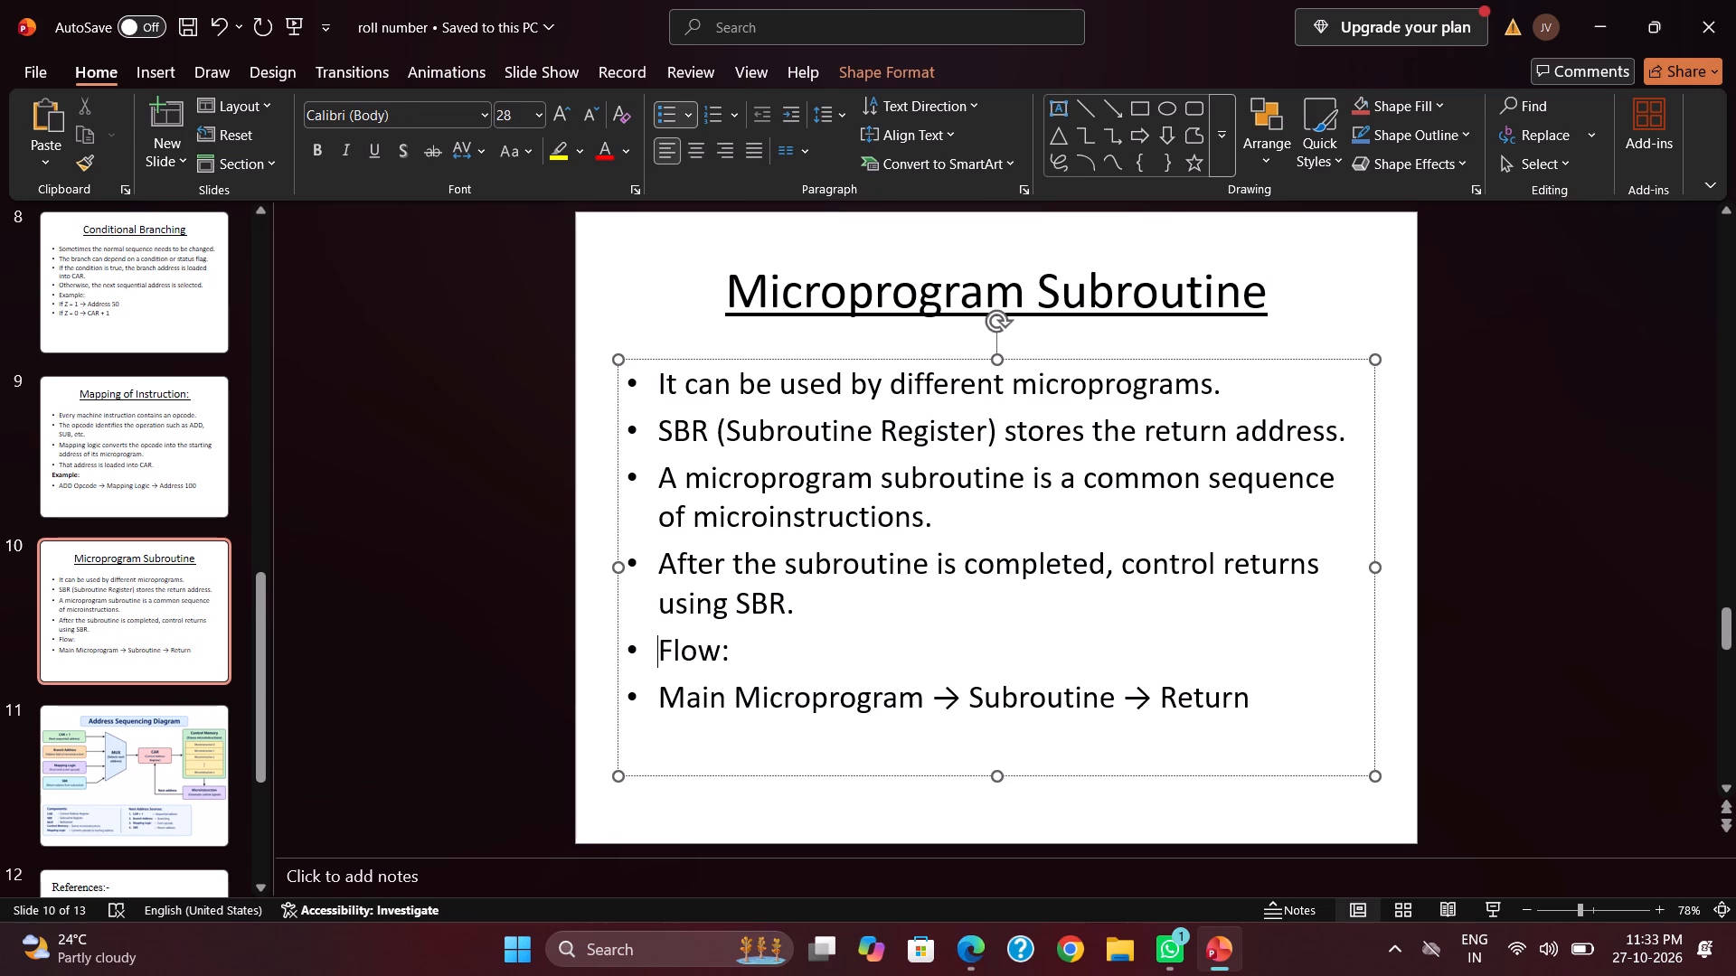
pyautogui.press('BackSpace')
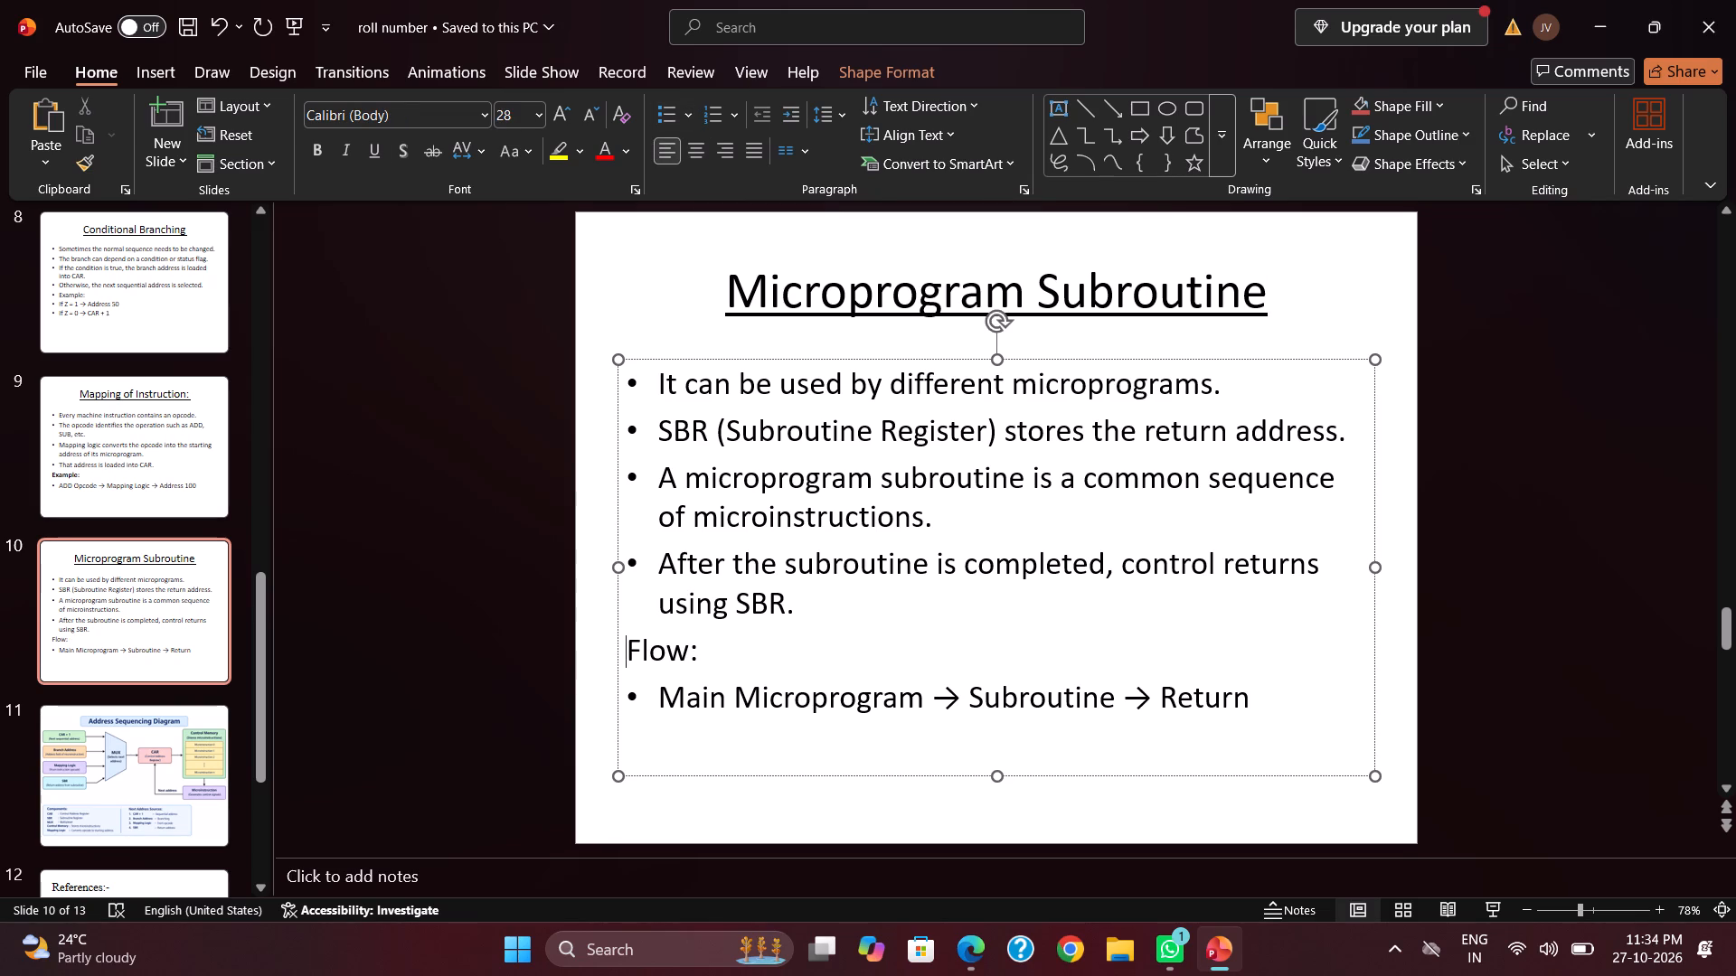
pyautogui.moveTo(705, 658); pyautogui.dragTo(623, 653)
pyautogui.click(637, 609)
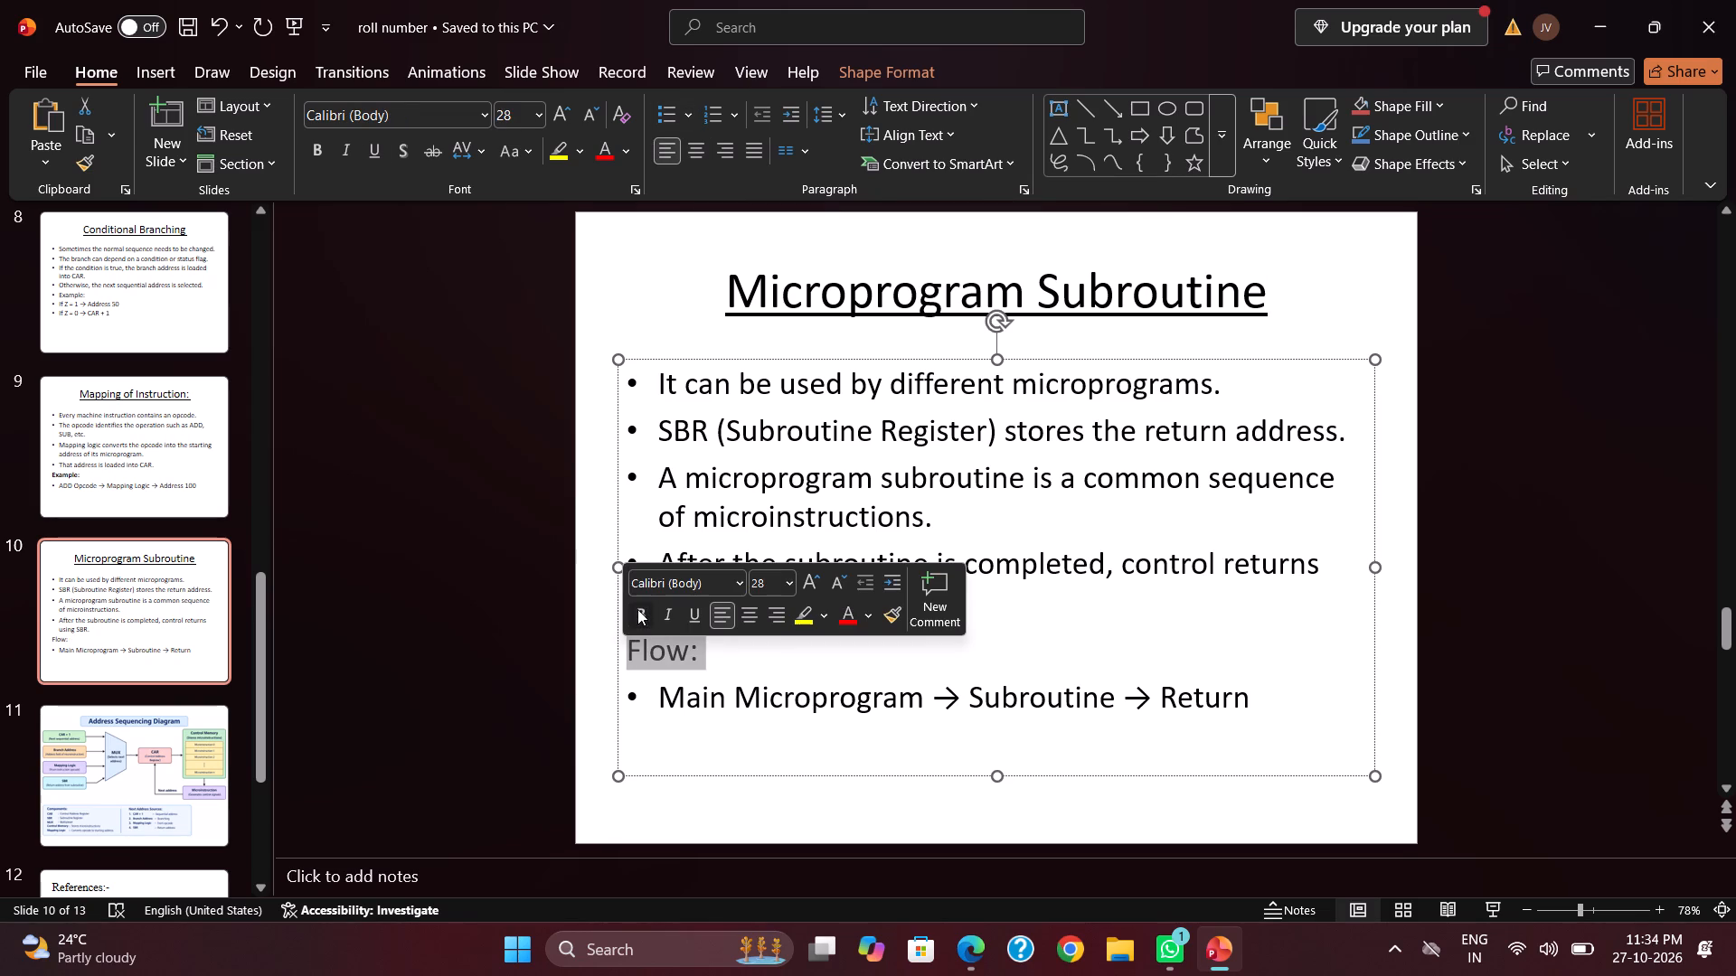
pyautogui.click(675, 296)
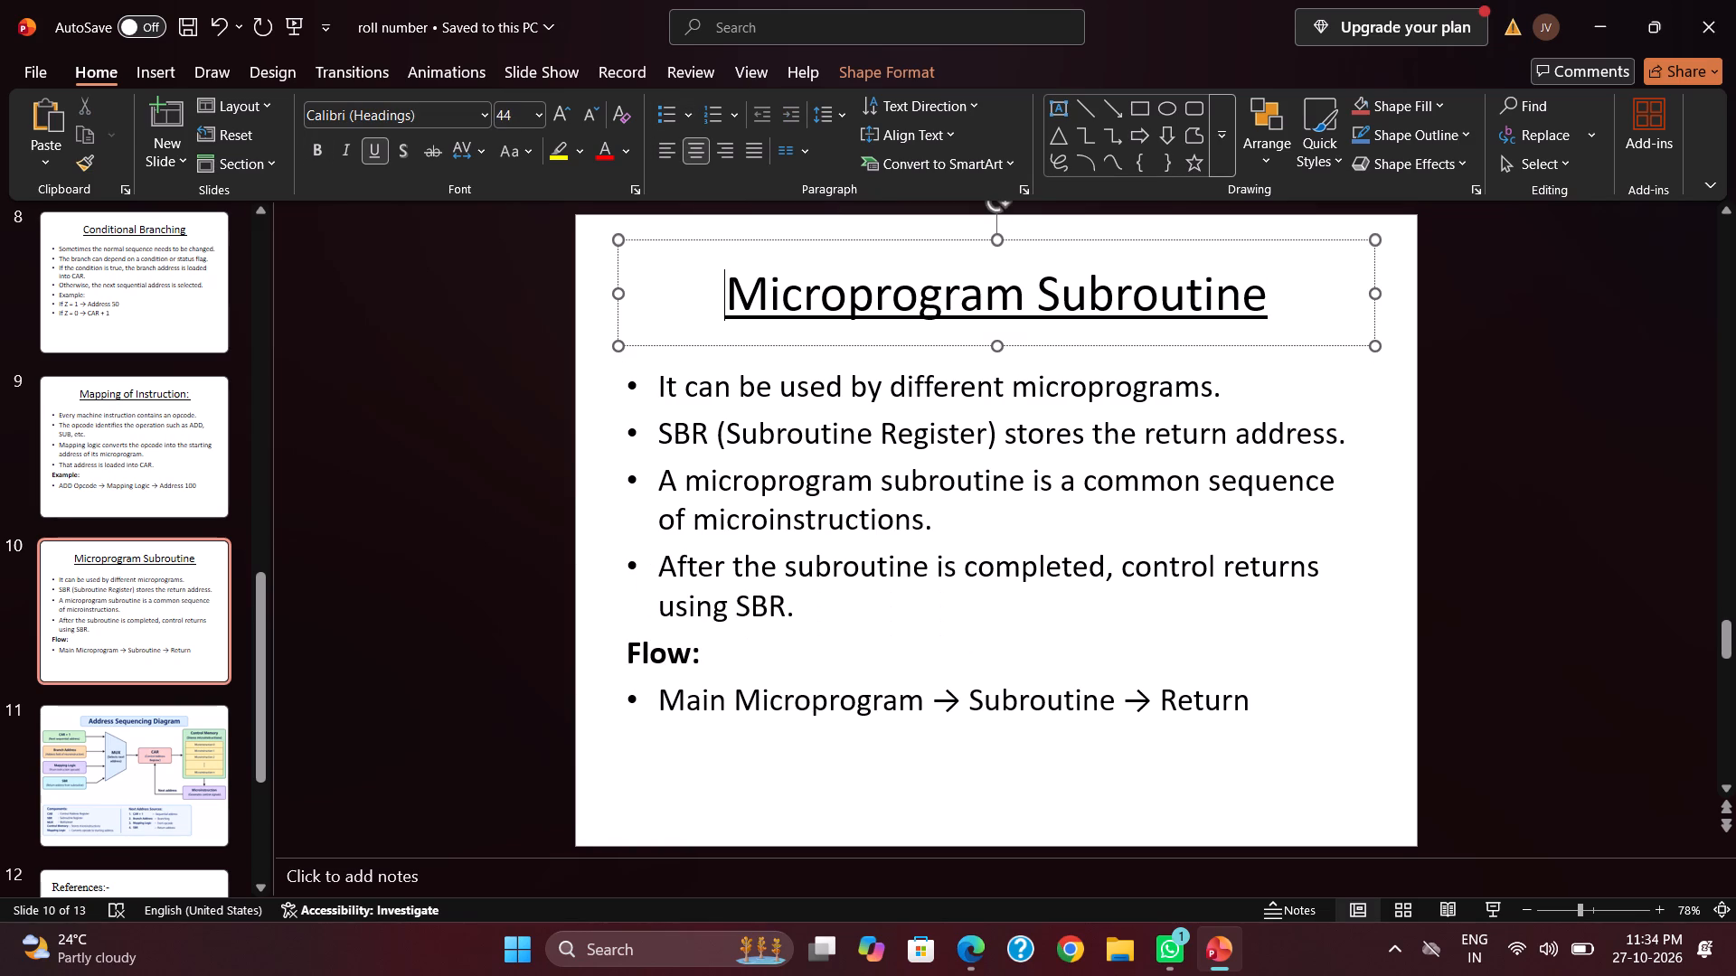
# Review the slides of the whole presentation, from the title slide through the Address Sequencing Diagram and the closing slides.
pyautogui.click(106, 737)
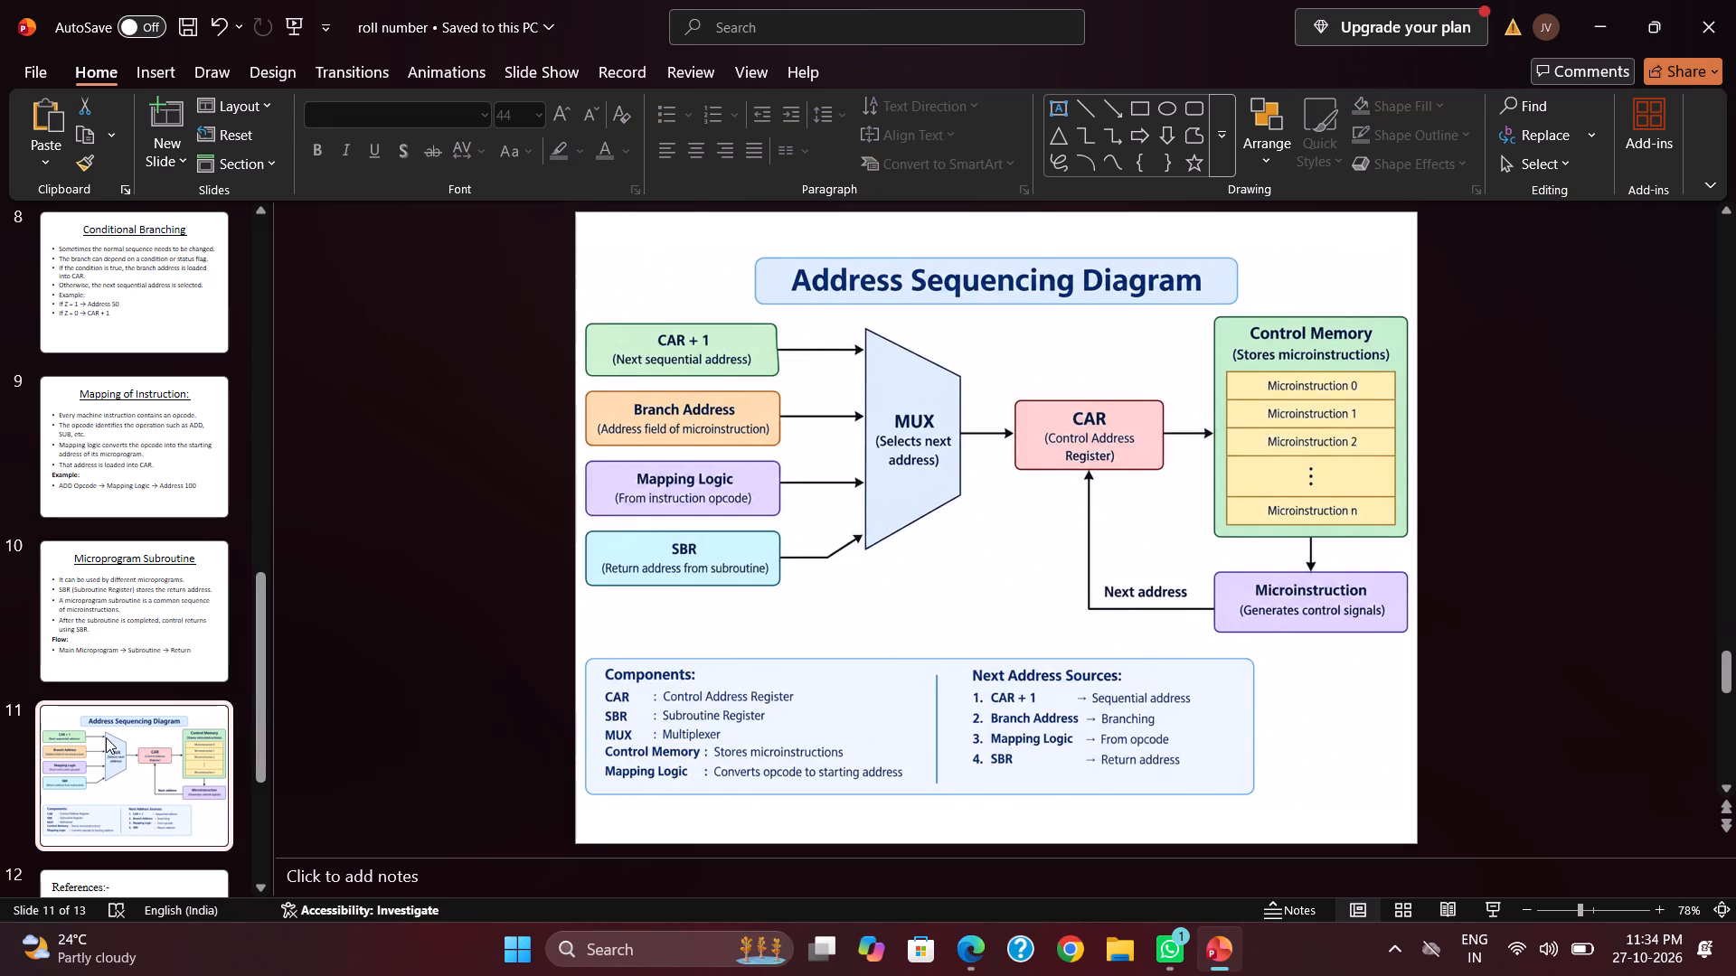
pyautogui.press('Down')
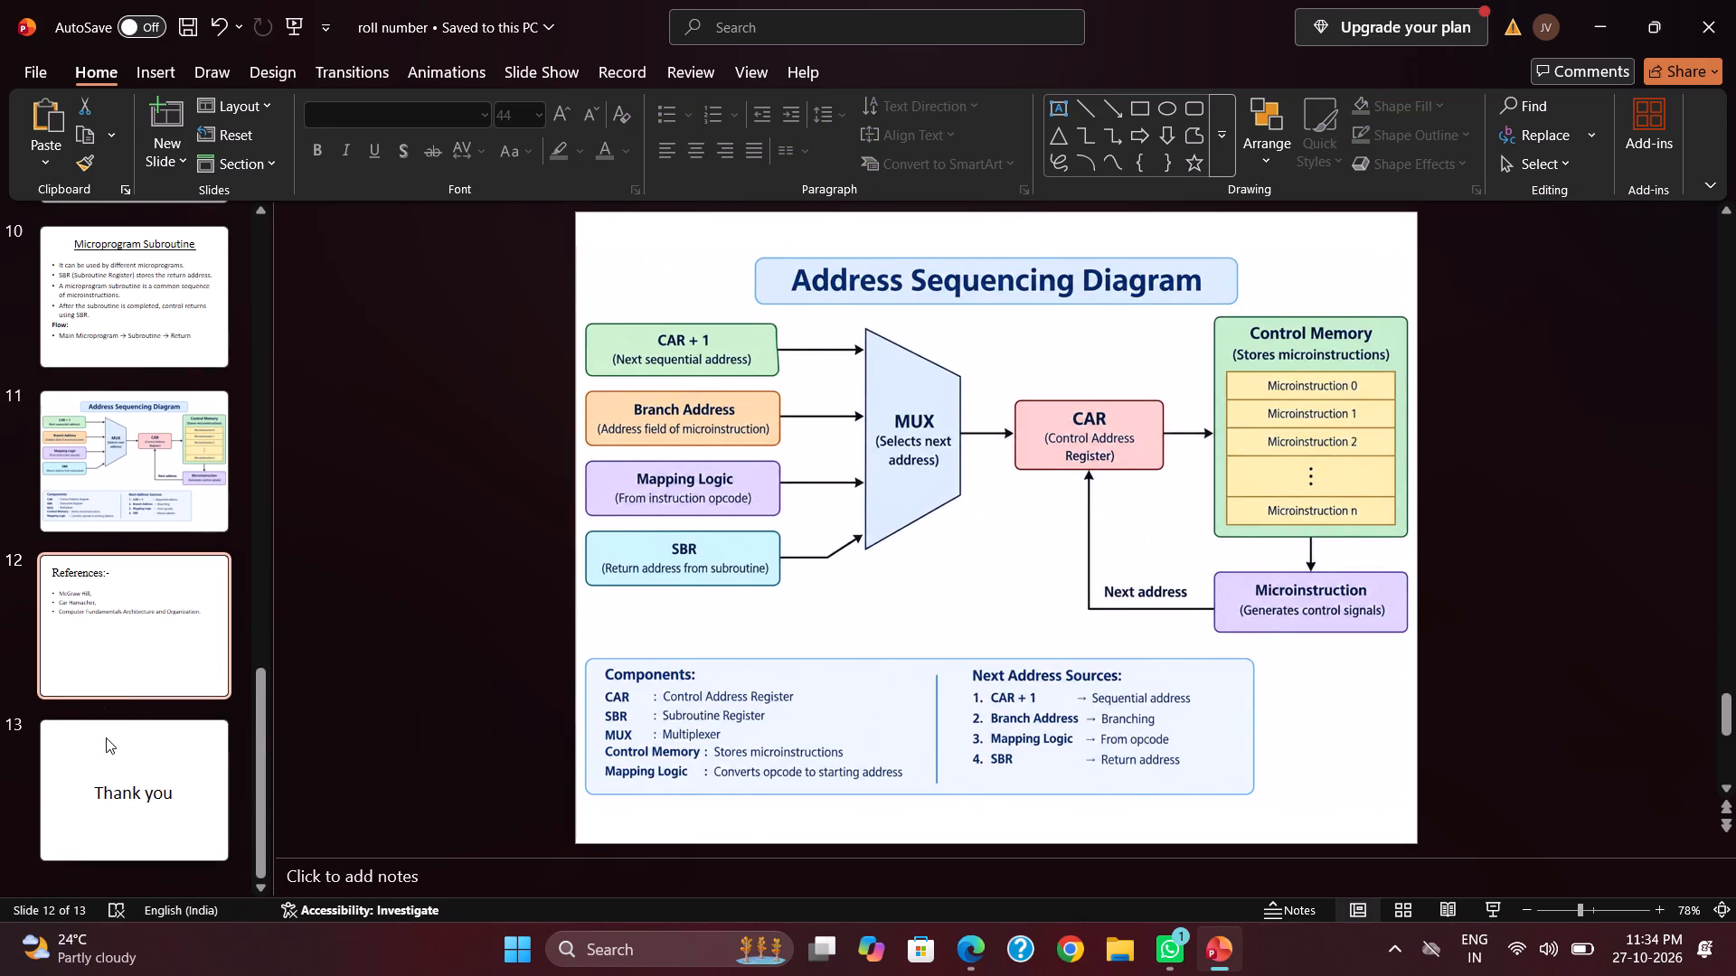
pyautogui.press('Down')
pyautogui.press('Up')
pyautogui.press('Up')
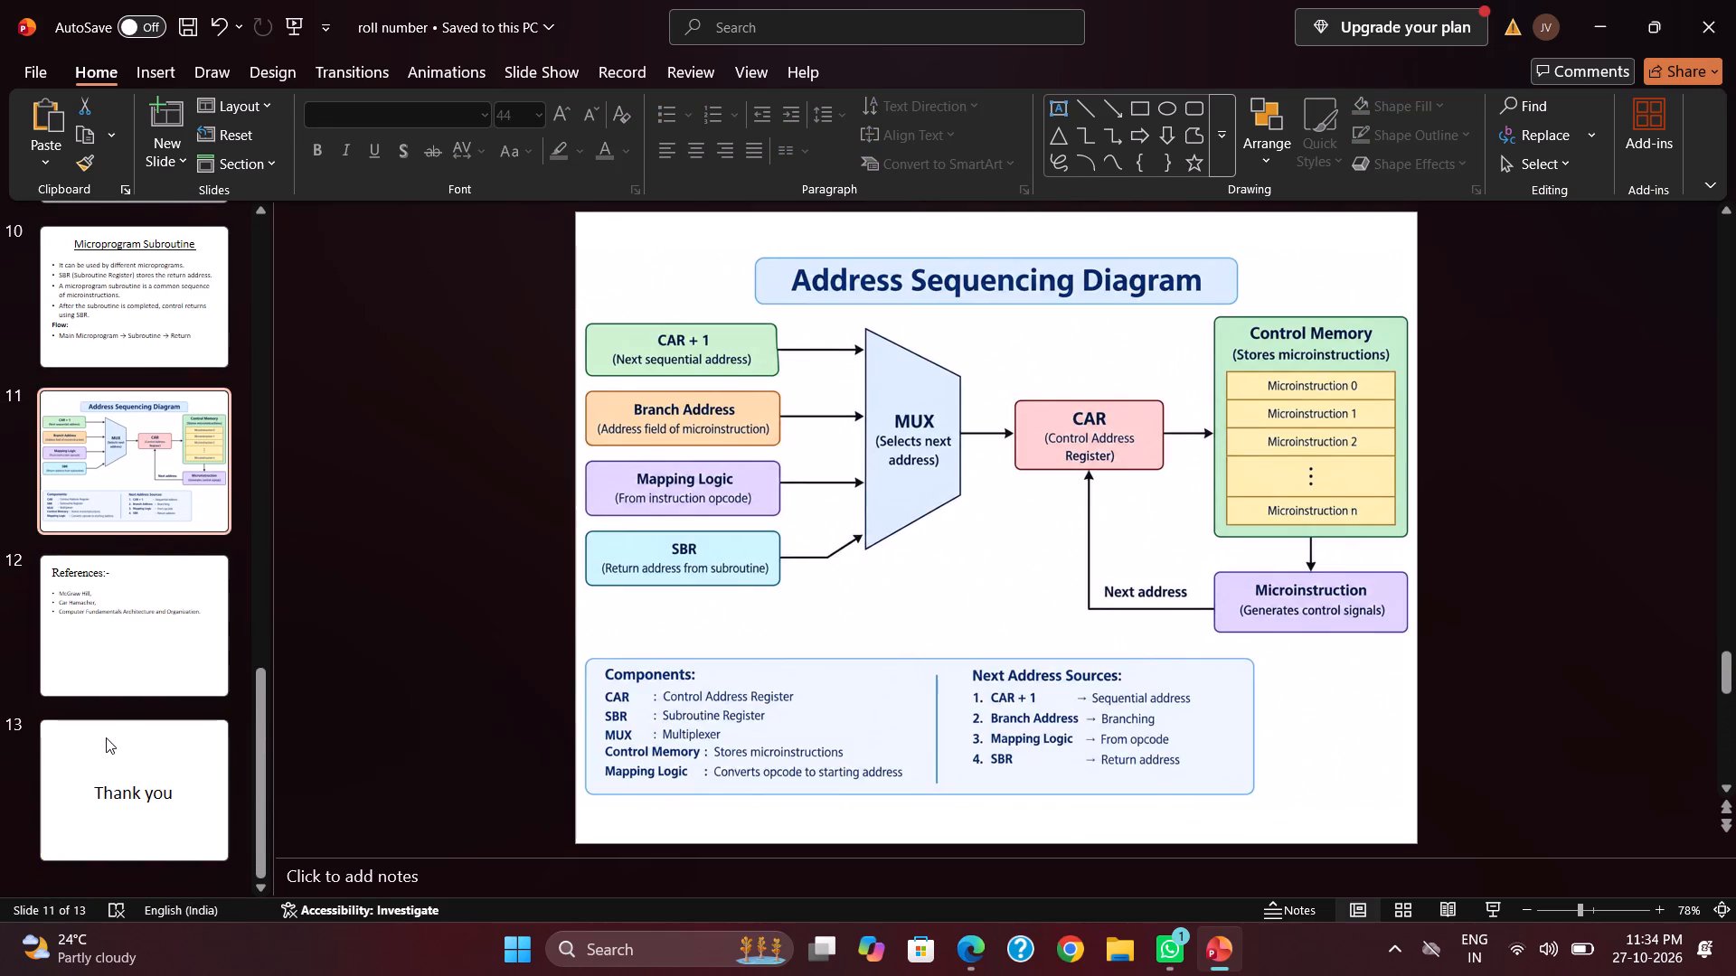
pyautogui.press('Up')
pyautogui.press('Up')
pyautogui.press('Up')
pyautogui.press('Up')
pyautogui.press('Up')
pyautogui.press('Up')
pyautogui.press('Up')
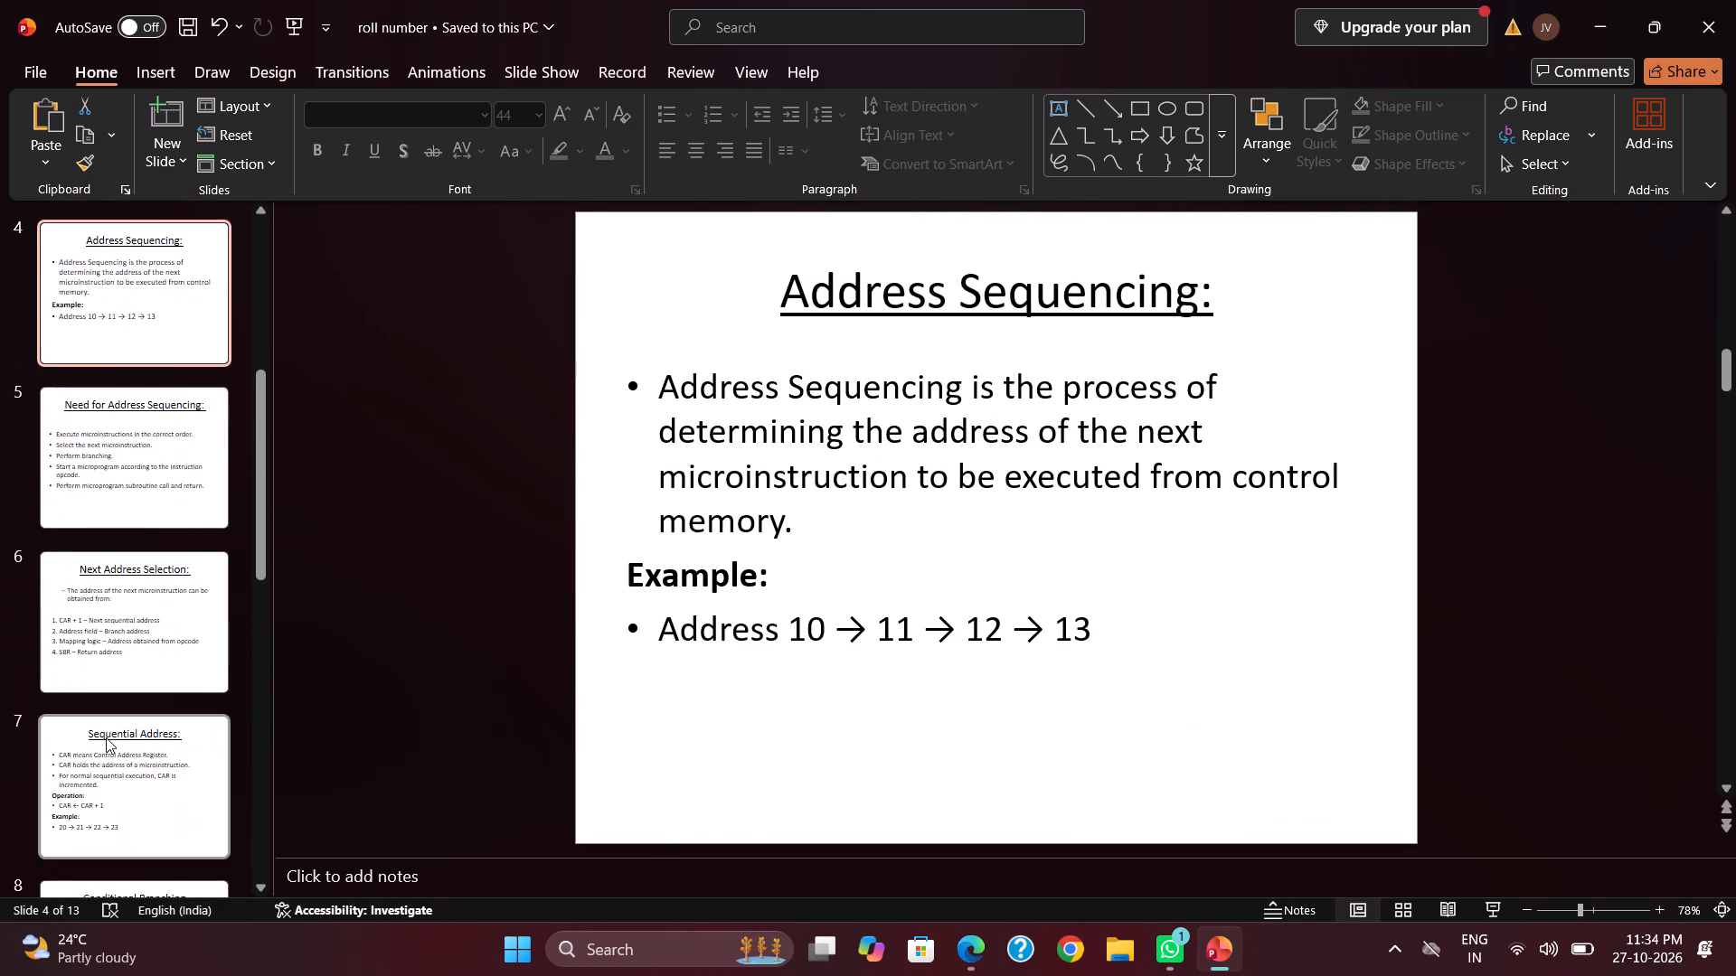
pyautogui.press('Up')
pyautogui.press('Up')
pyautogui.press('Up')
pyautogui.press('Down')
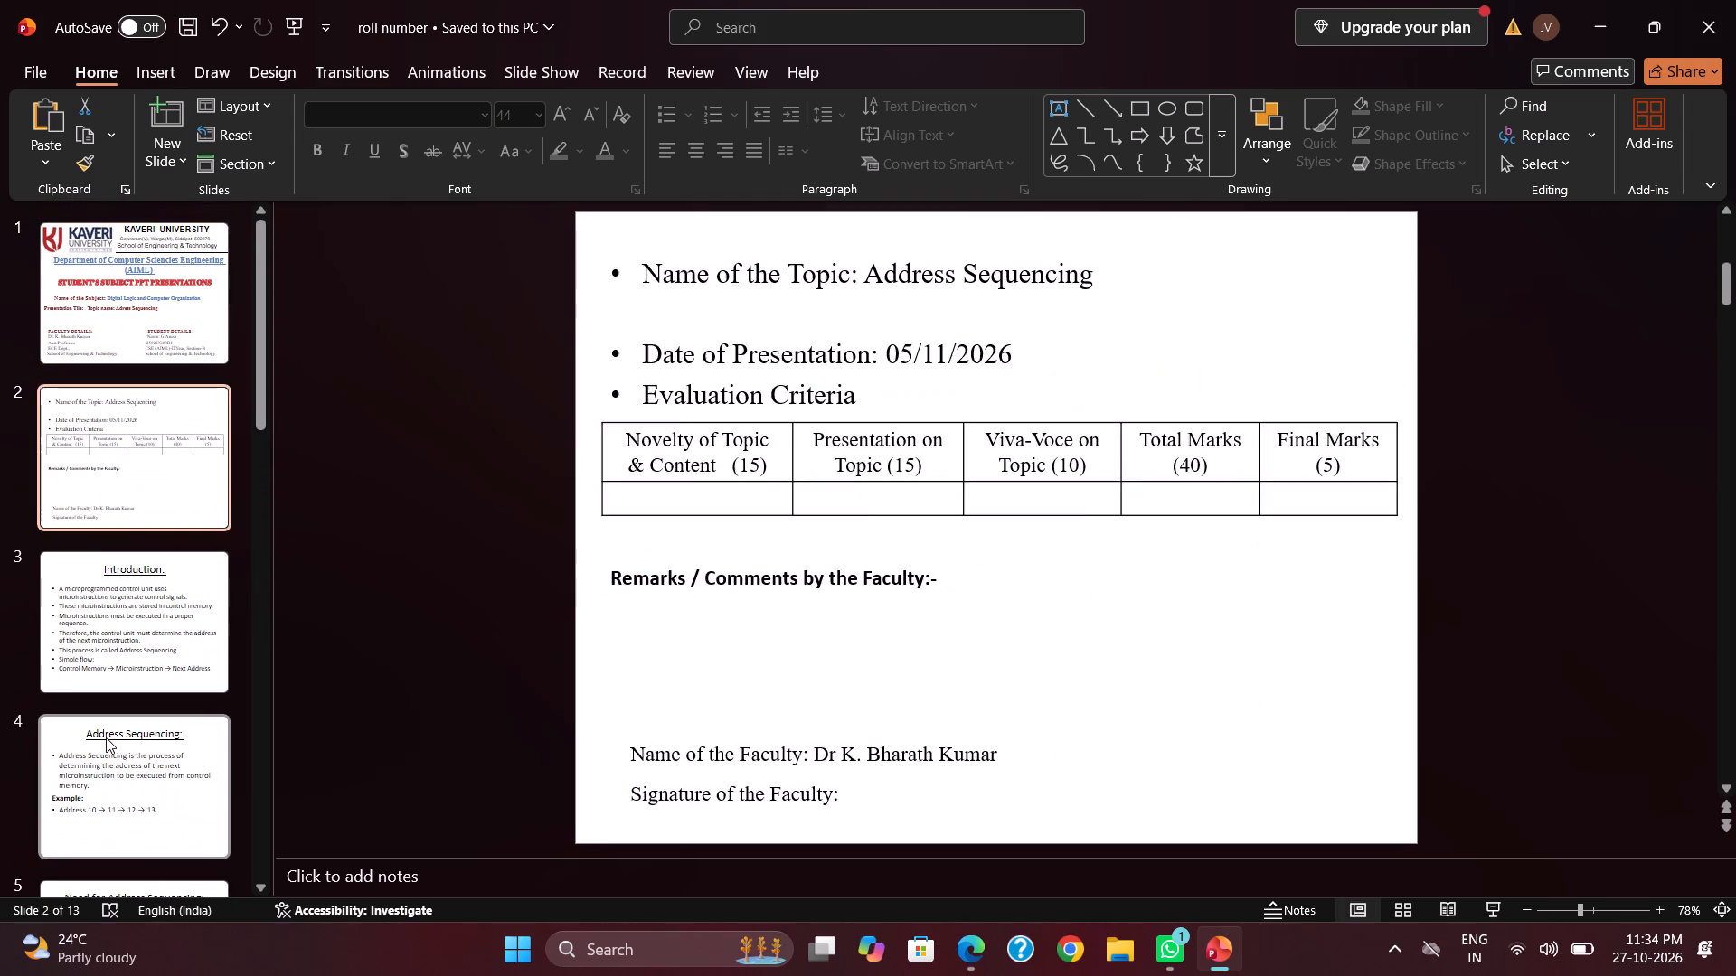
pyautogui.press('Down')
pyautogui.press('Down')
pyautogui.press('Down')
pyautogui.press('Down')
pyautogui.press('Down')
pyautogui.press('Down')
pyautogui.press('Down')
pyautogui.press('Down')
pyautogui.press('Down')
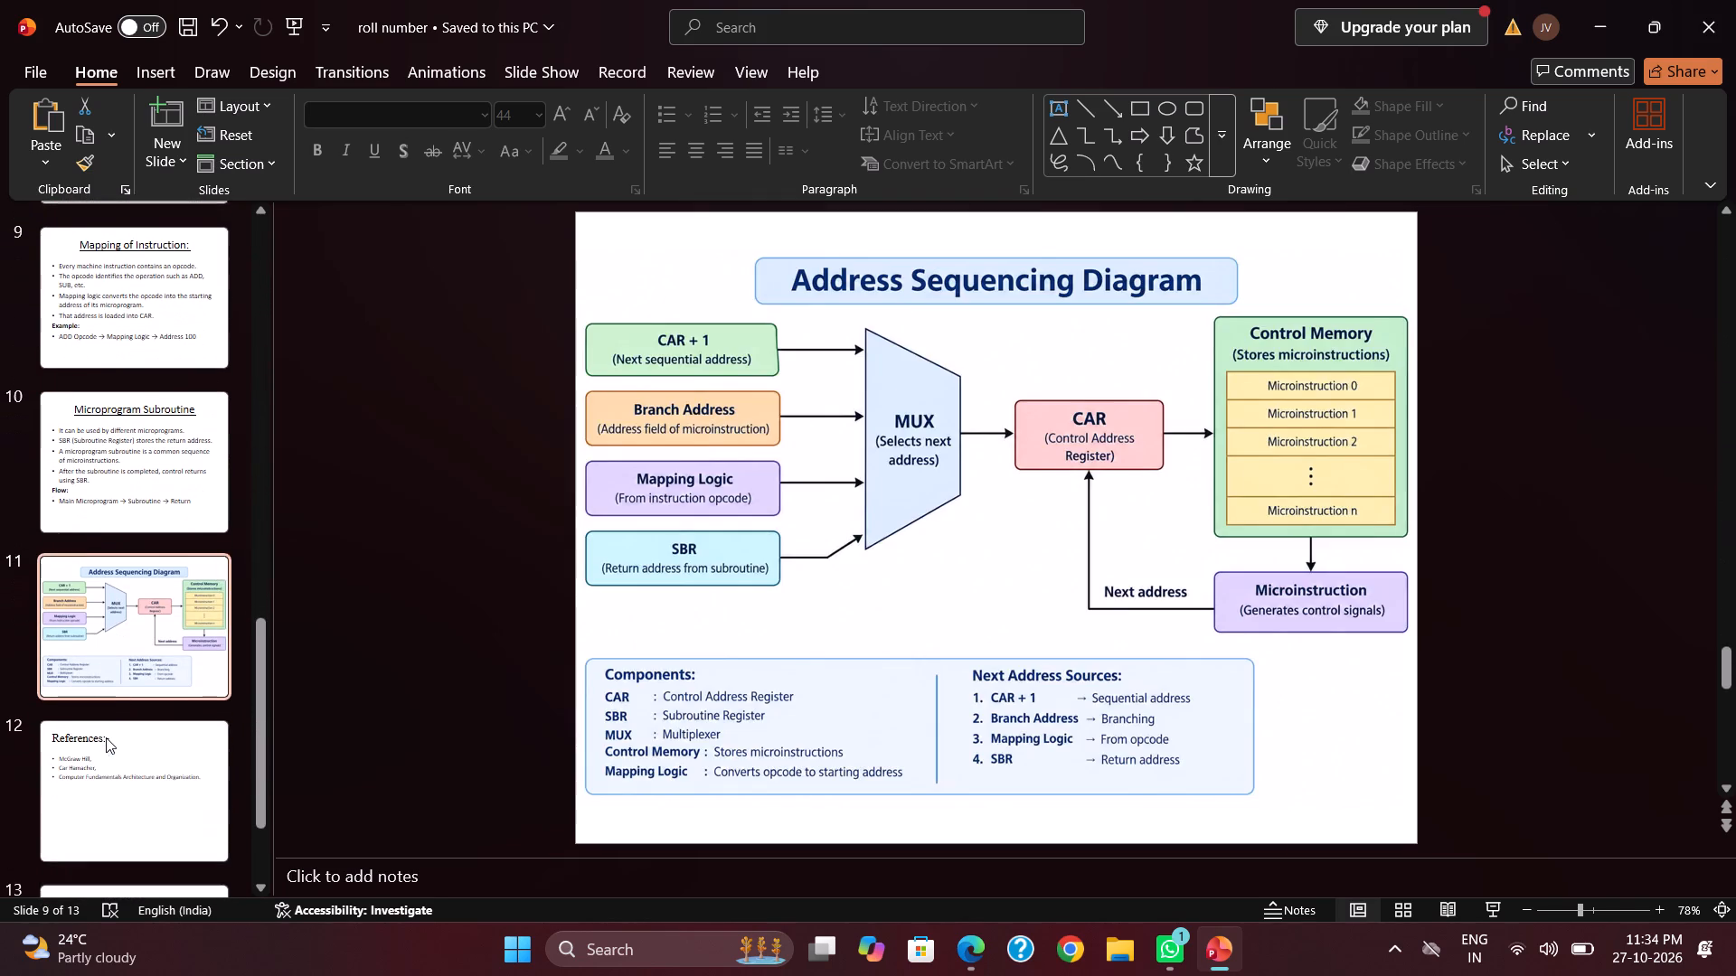
# Delete the closing "Thank you" slide at the end of the presentation.
pyautogui.press('Down')
pyautogui.press('Down')
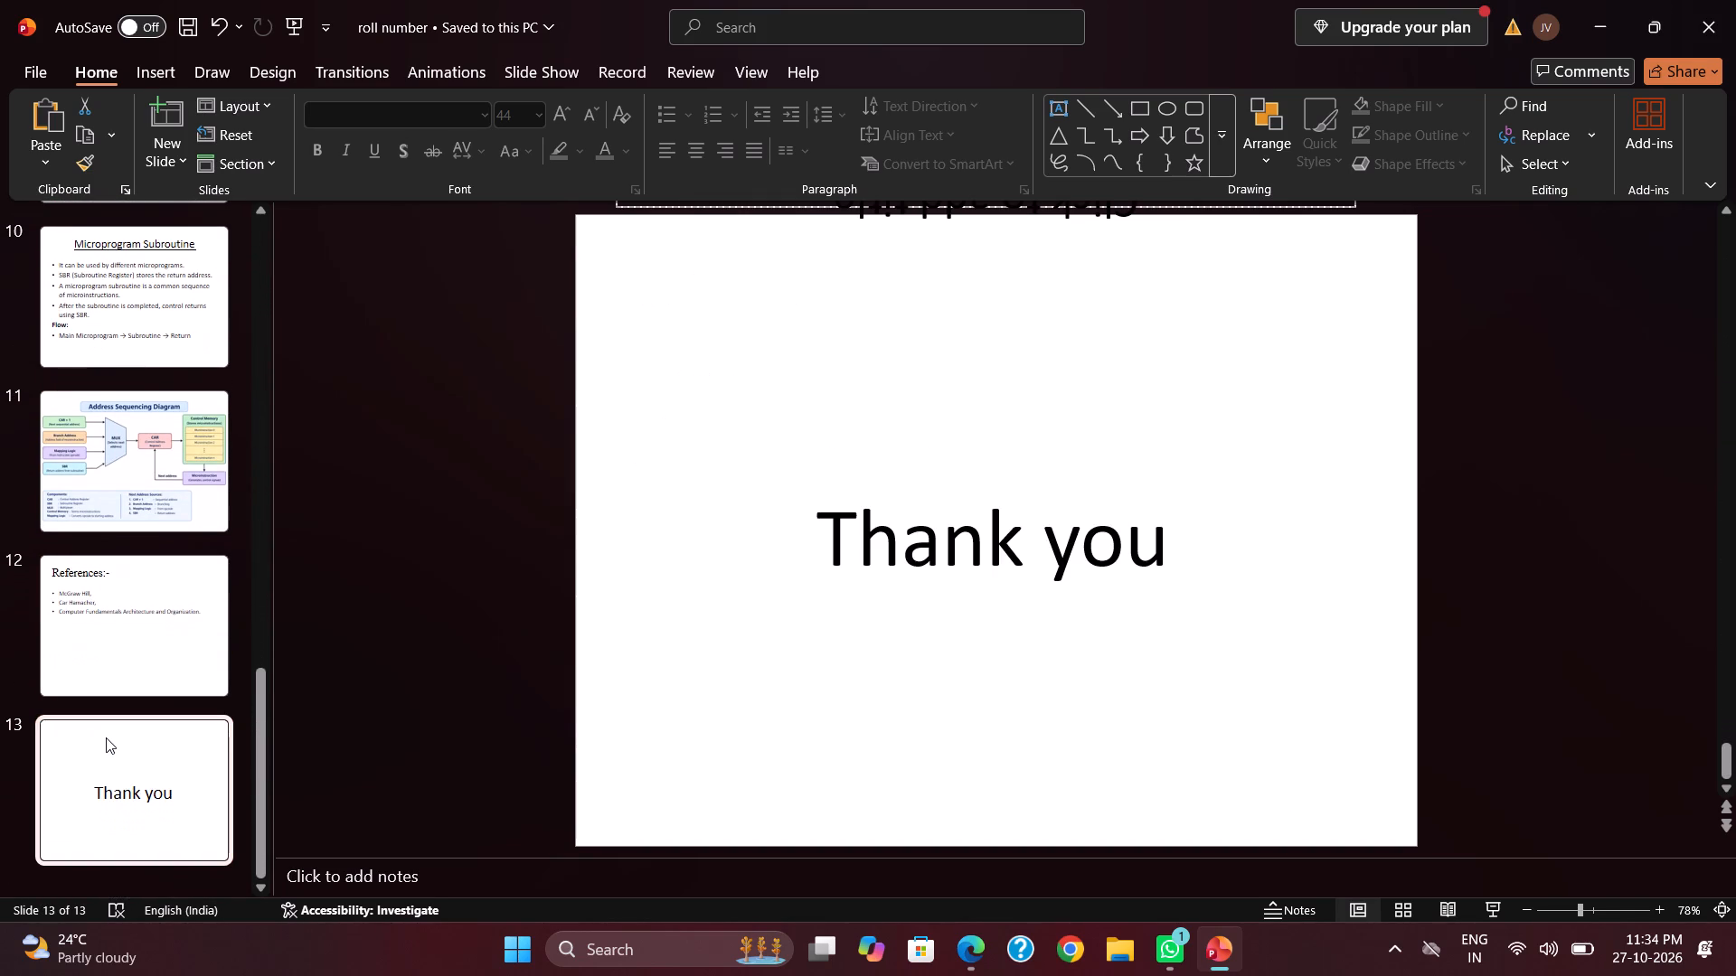
pyautogui.press('Delete')
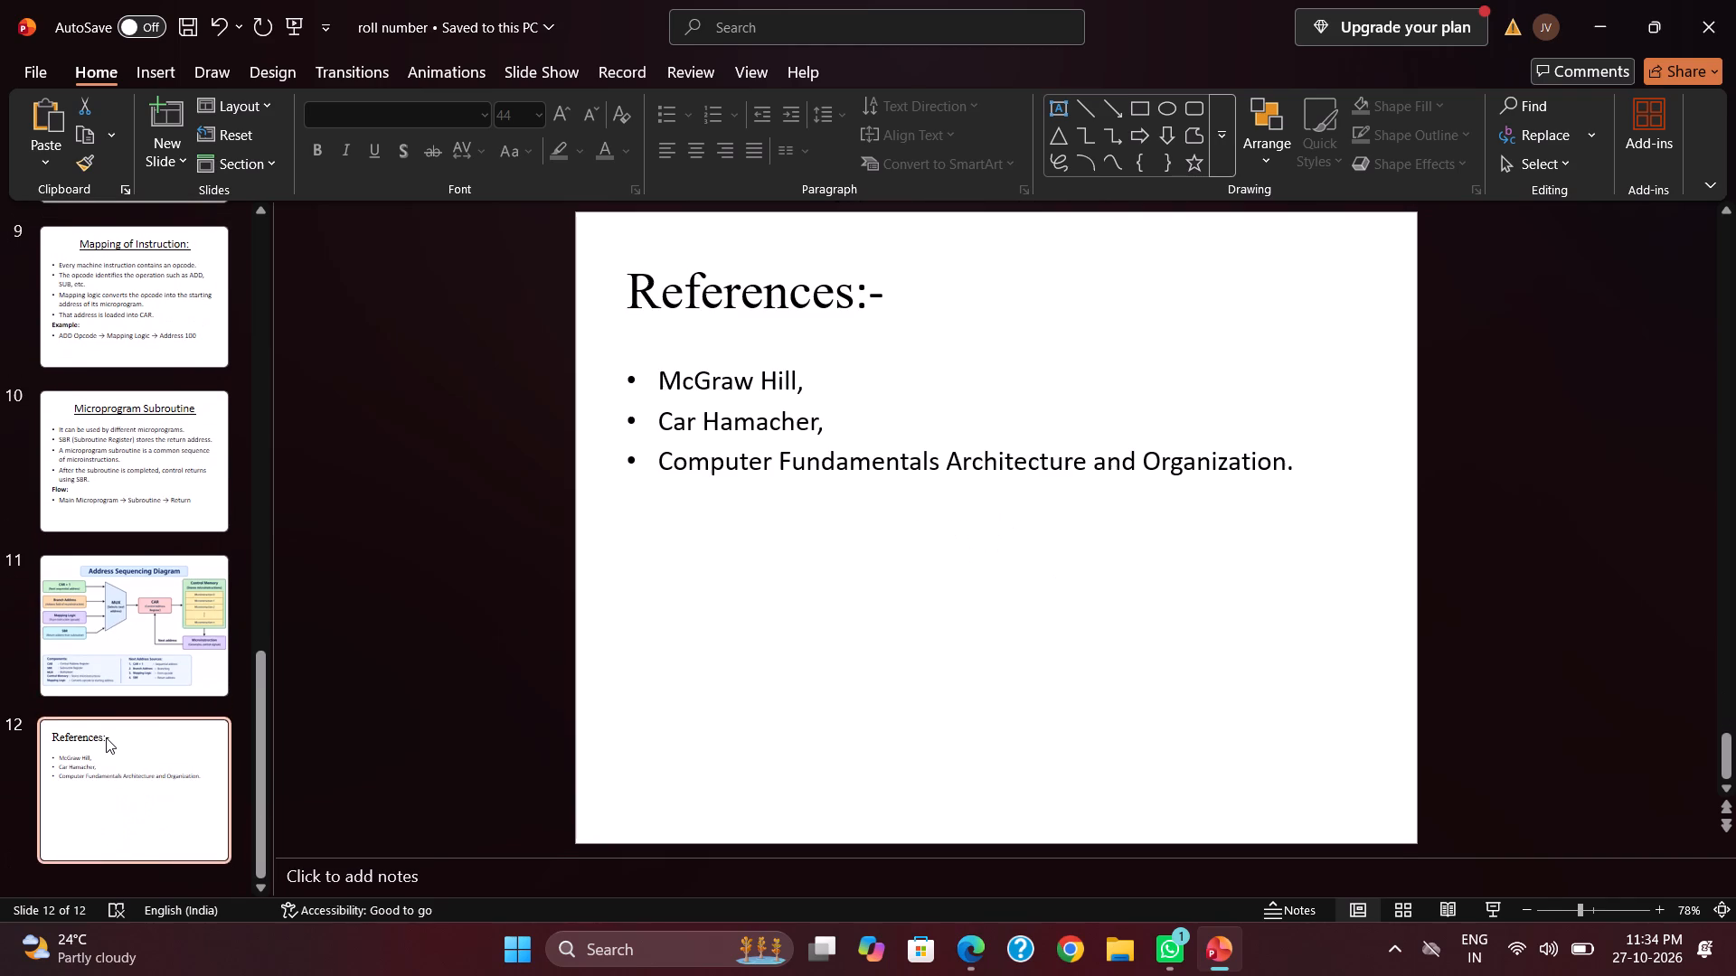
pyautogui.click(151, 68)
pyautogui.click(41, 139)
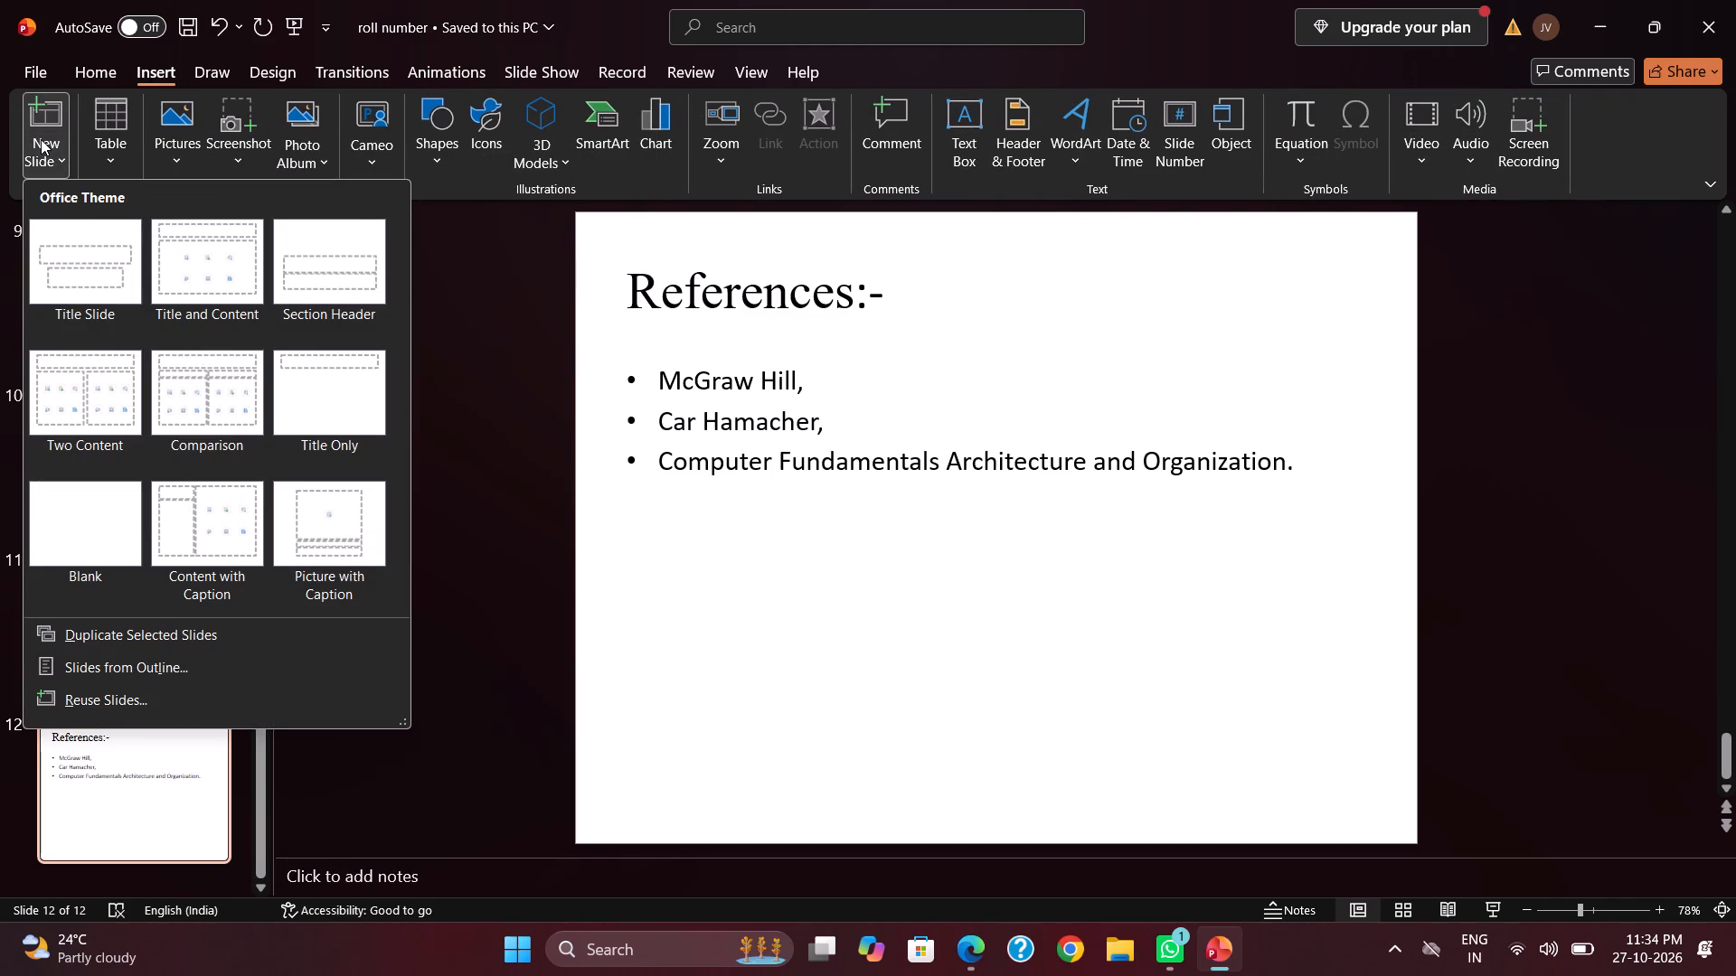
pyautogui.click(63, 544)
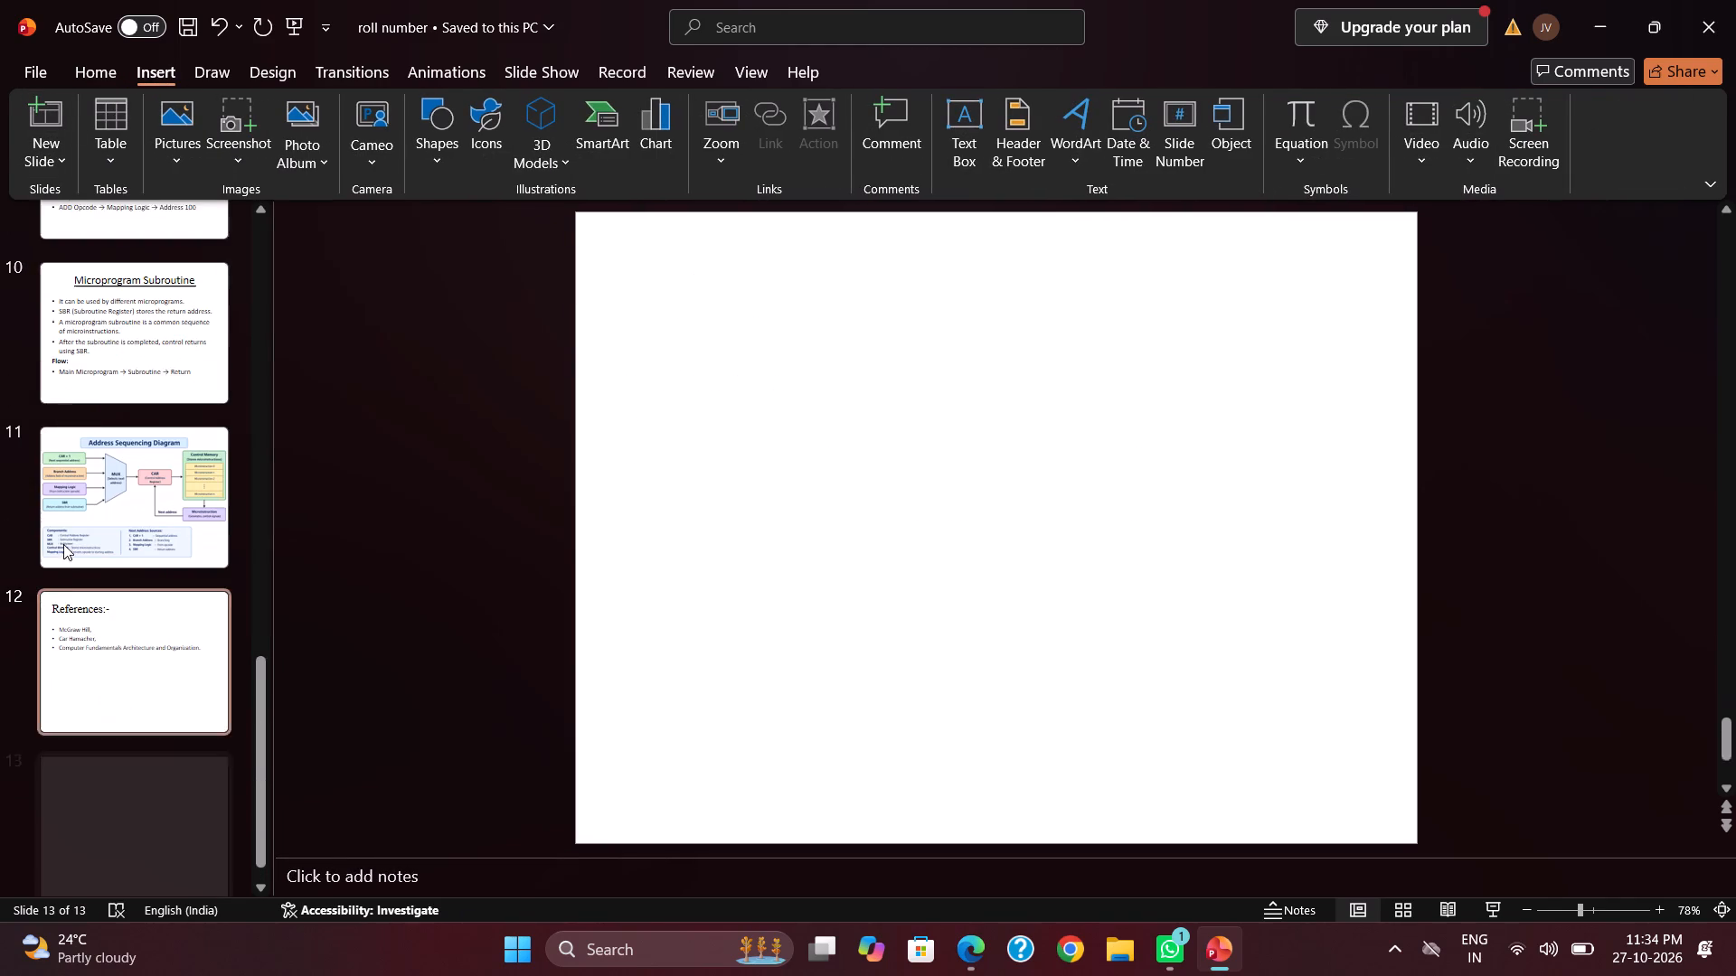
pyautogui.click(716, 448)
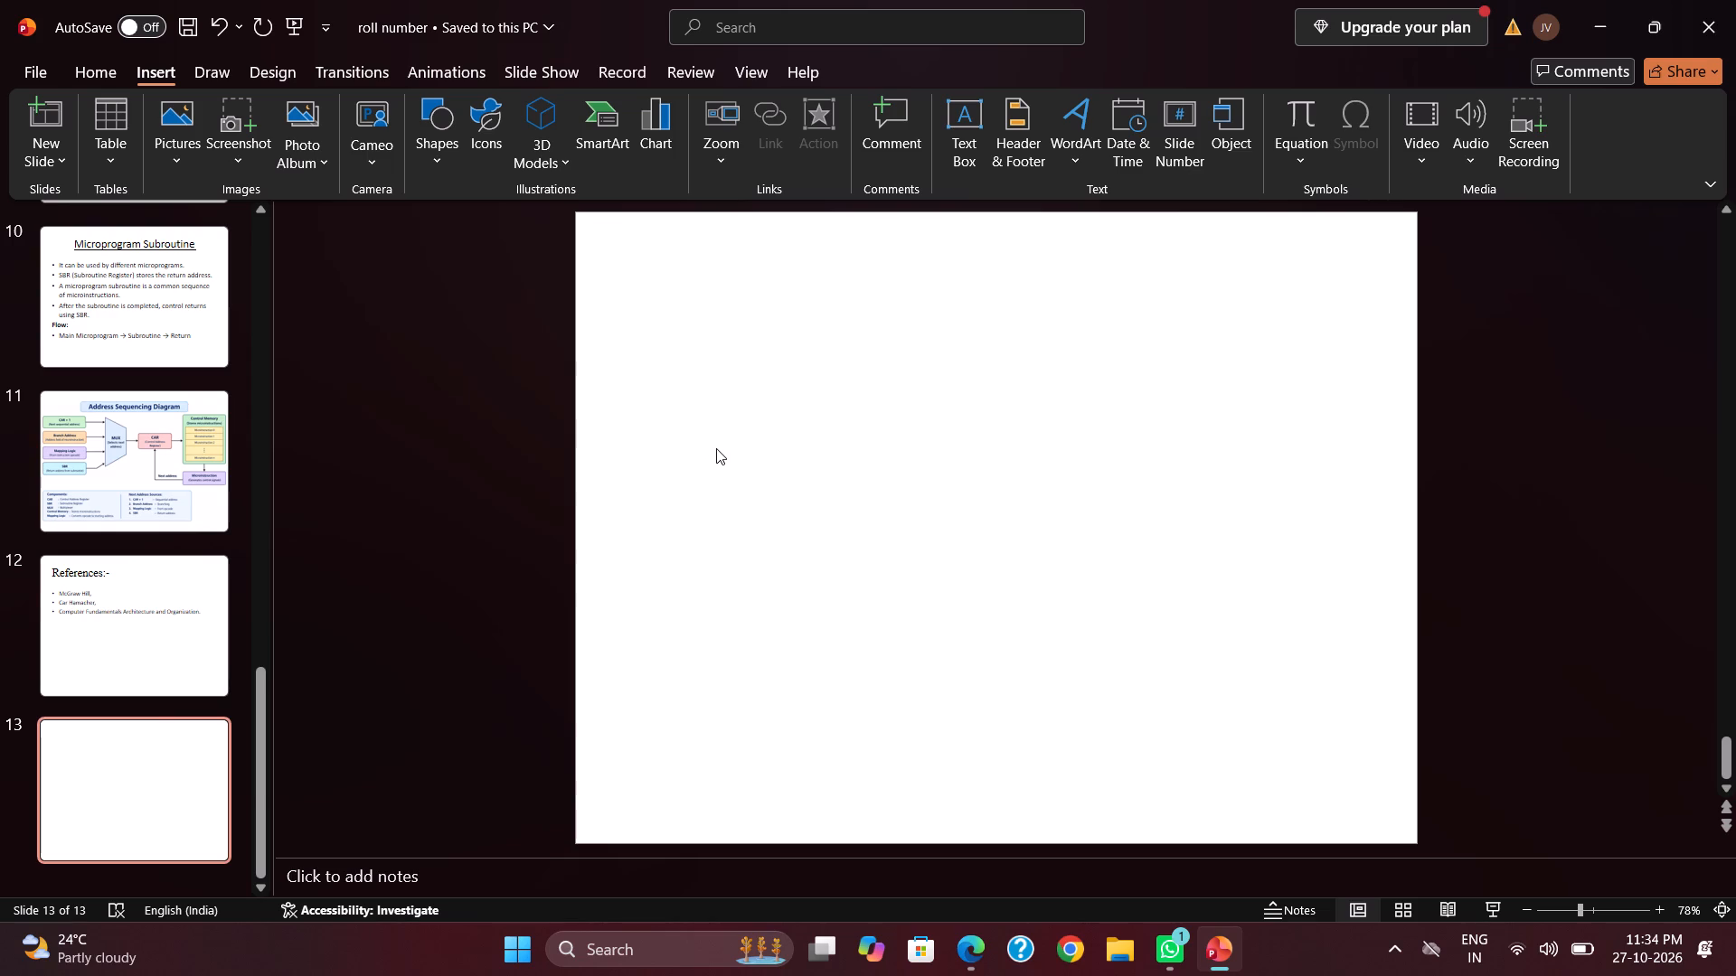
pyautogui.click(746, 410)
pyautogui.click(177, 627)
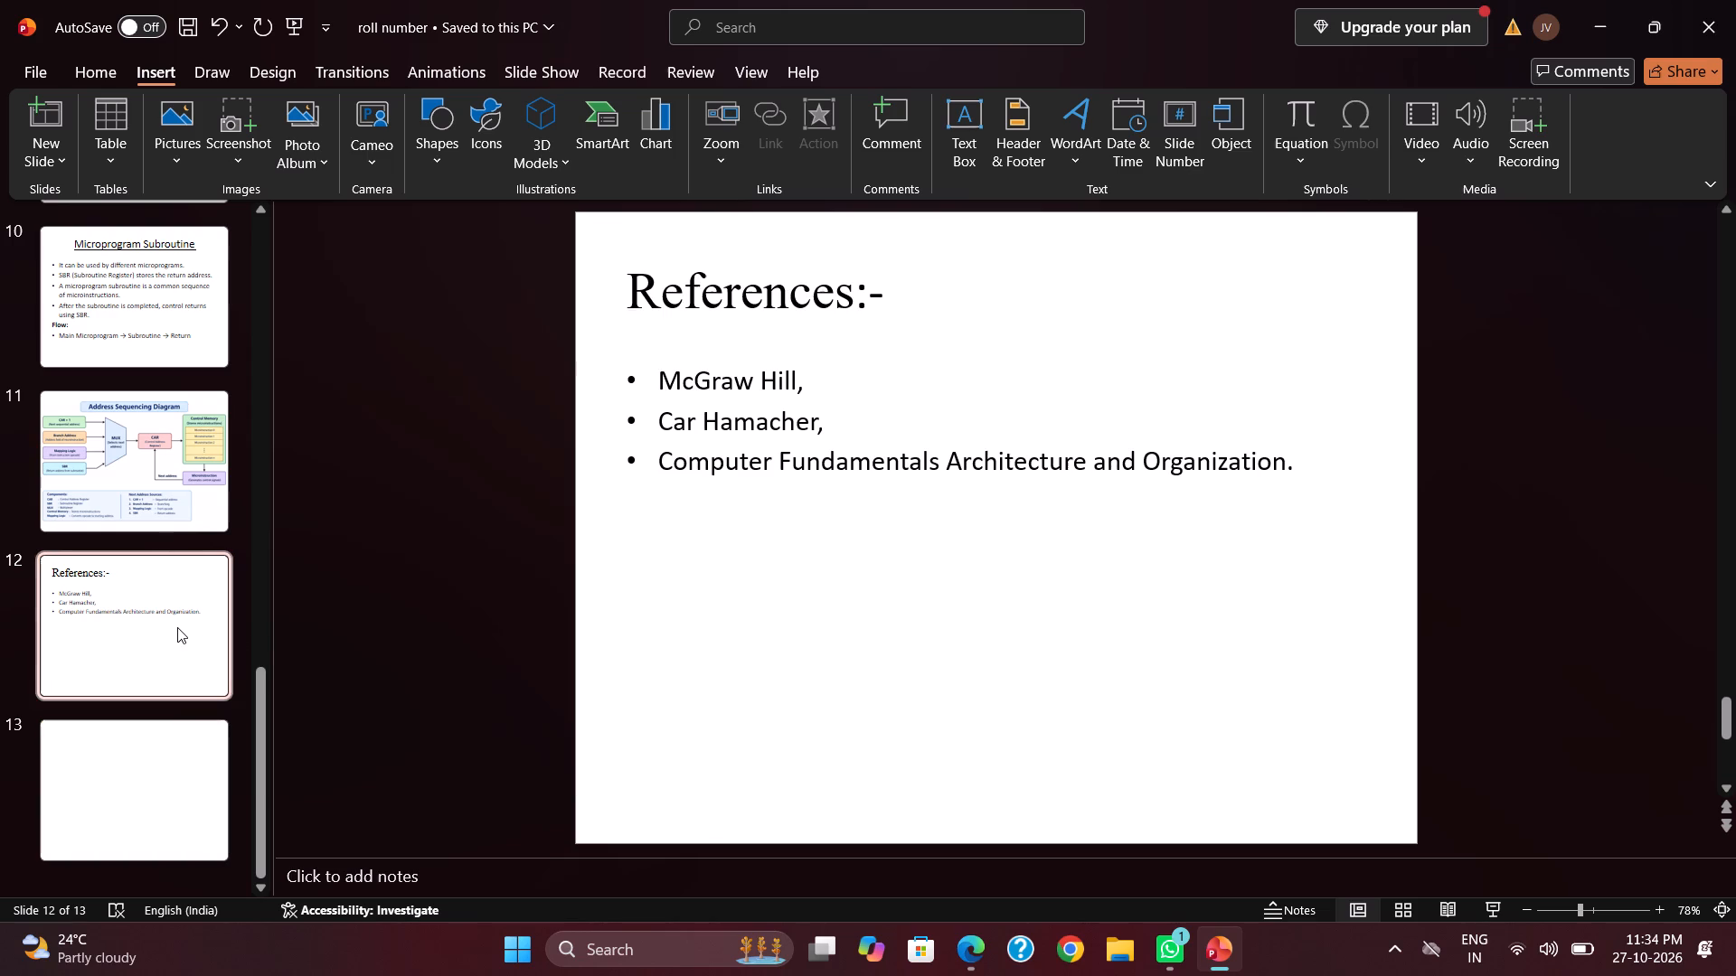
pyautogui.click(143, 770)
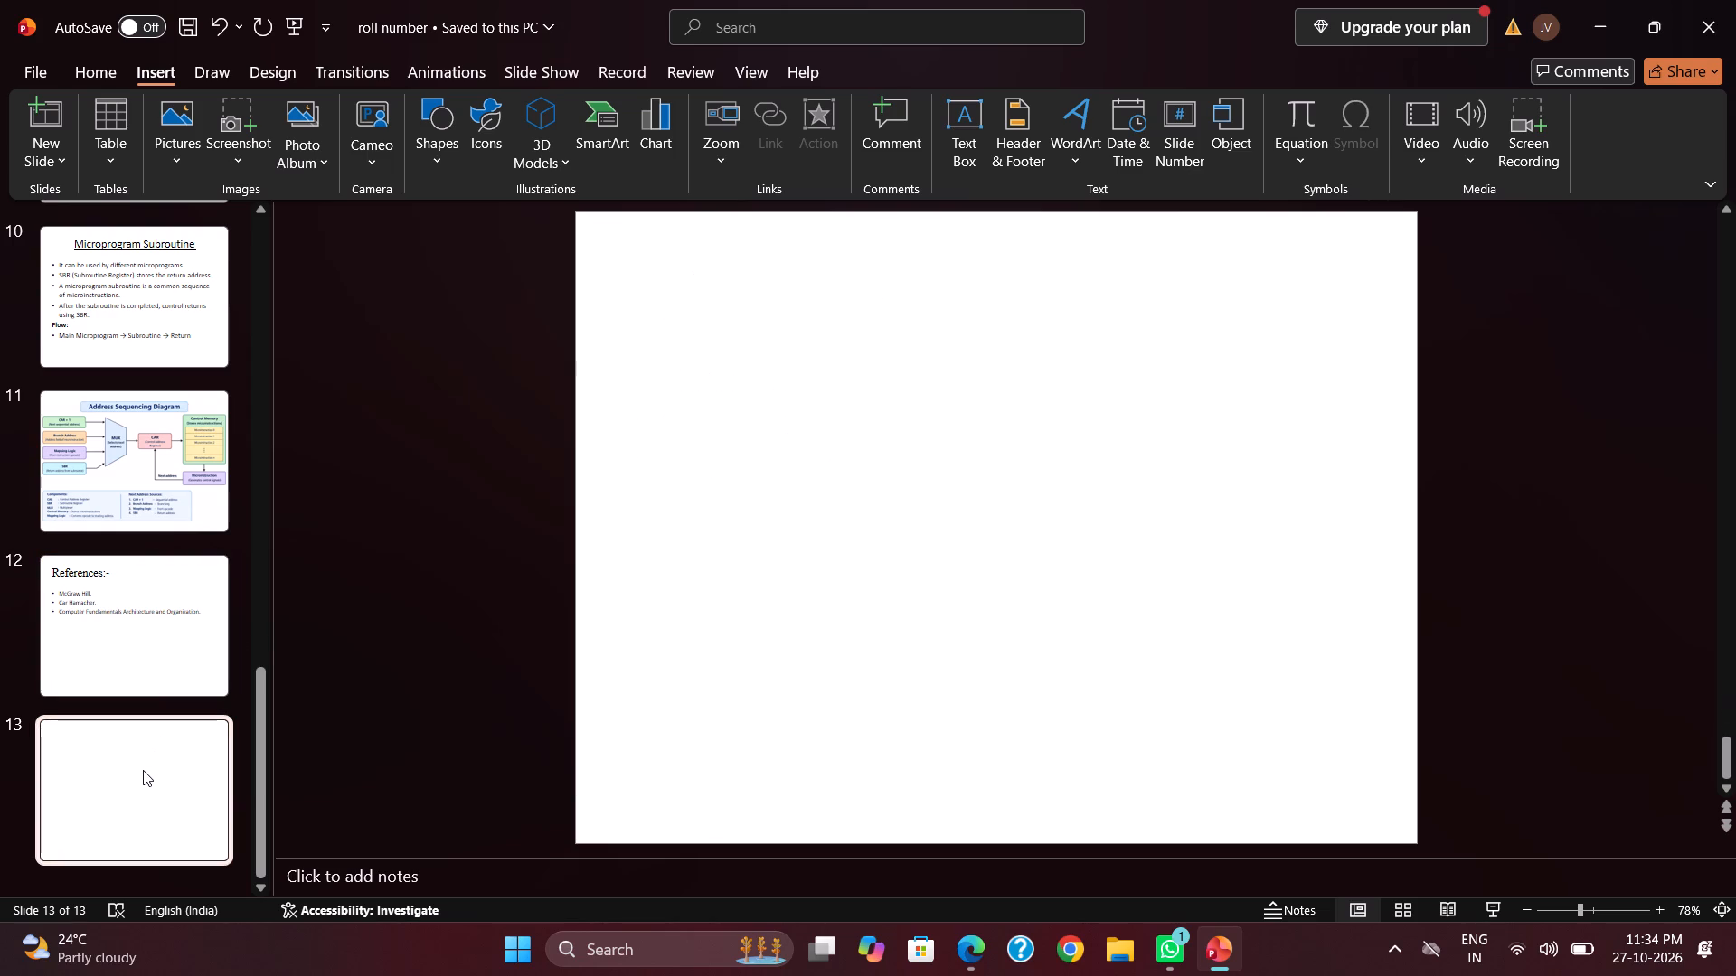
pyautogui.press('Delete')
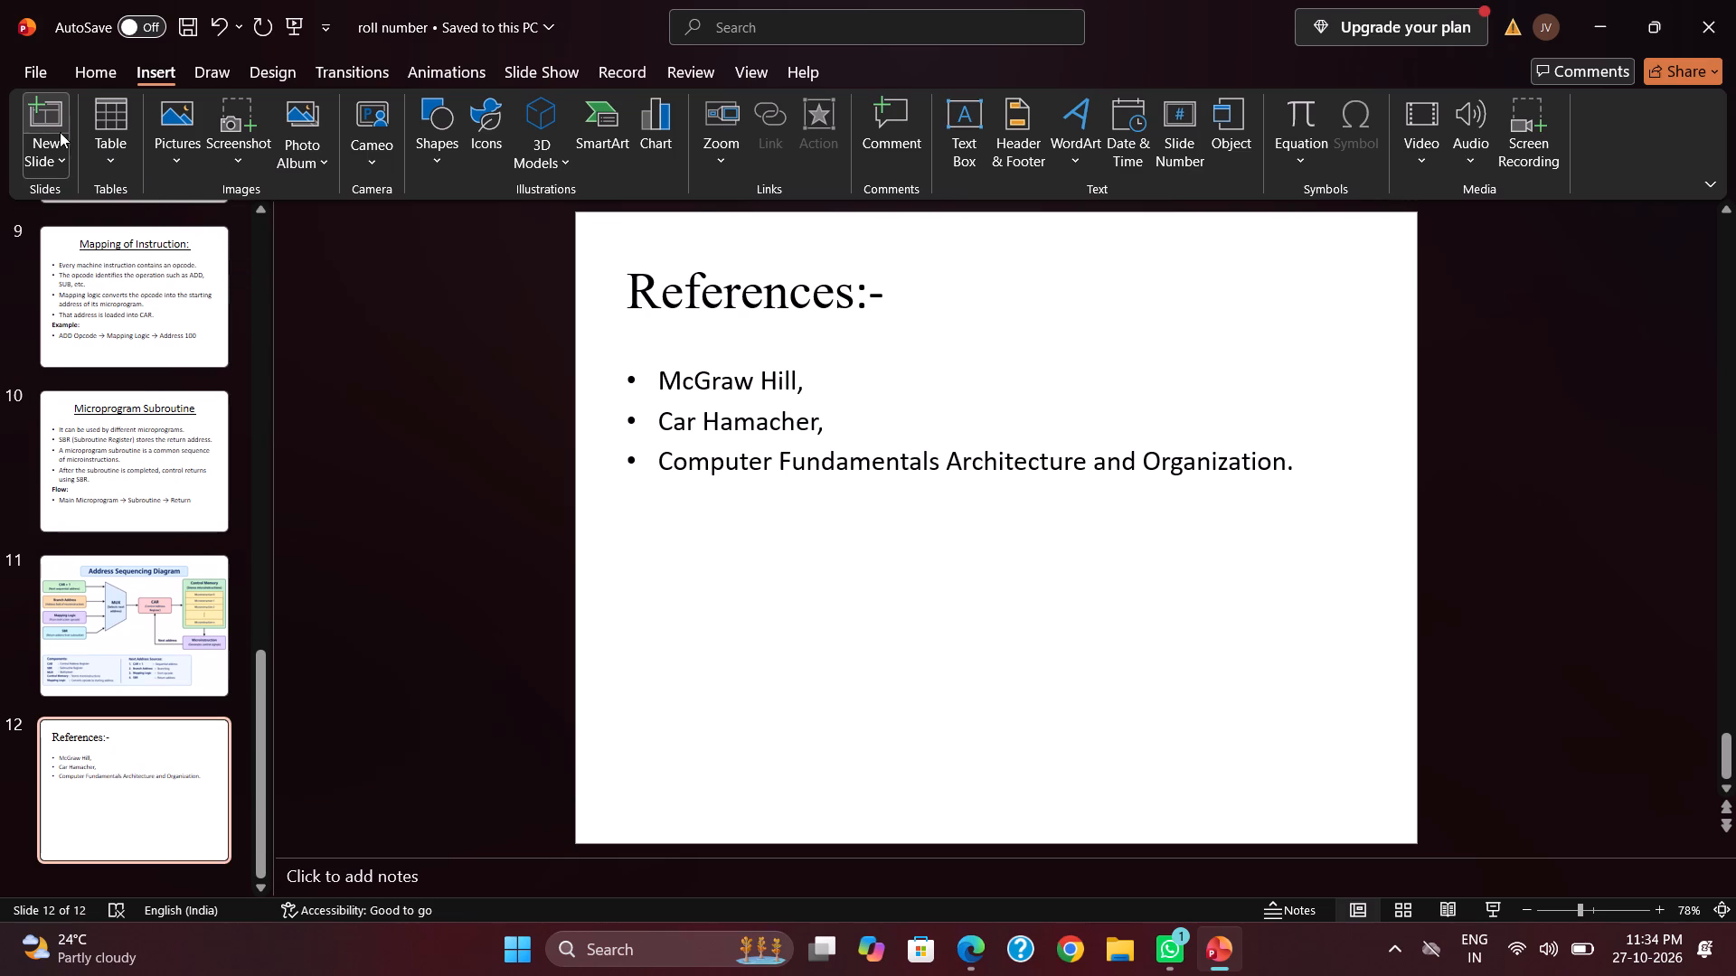
# Add a Title and Content slide after the References slide and enter "Thank you" in its body placeholder.
pyautogui.click(46, 155)
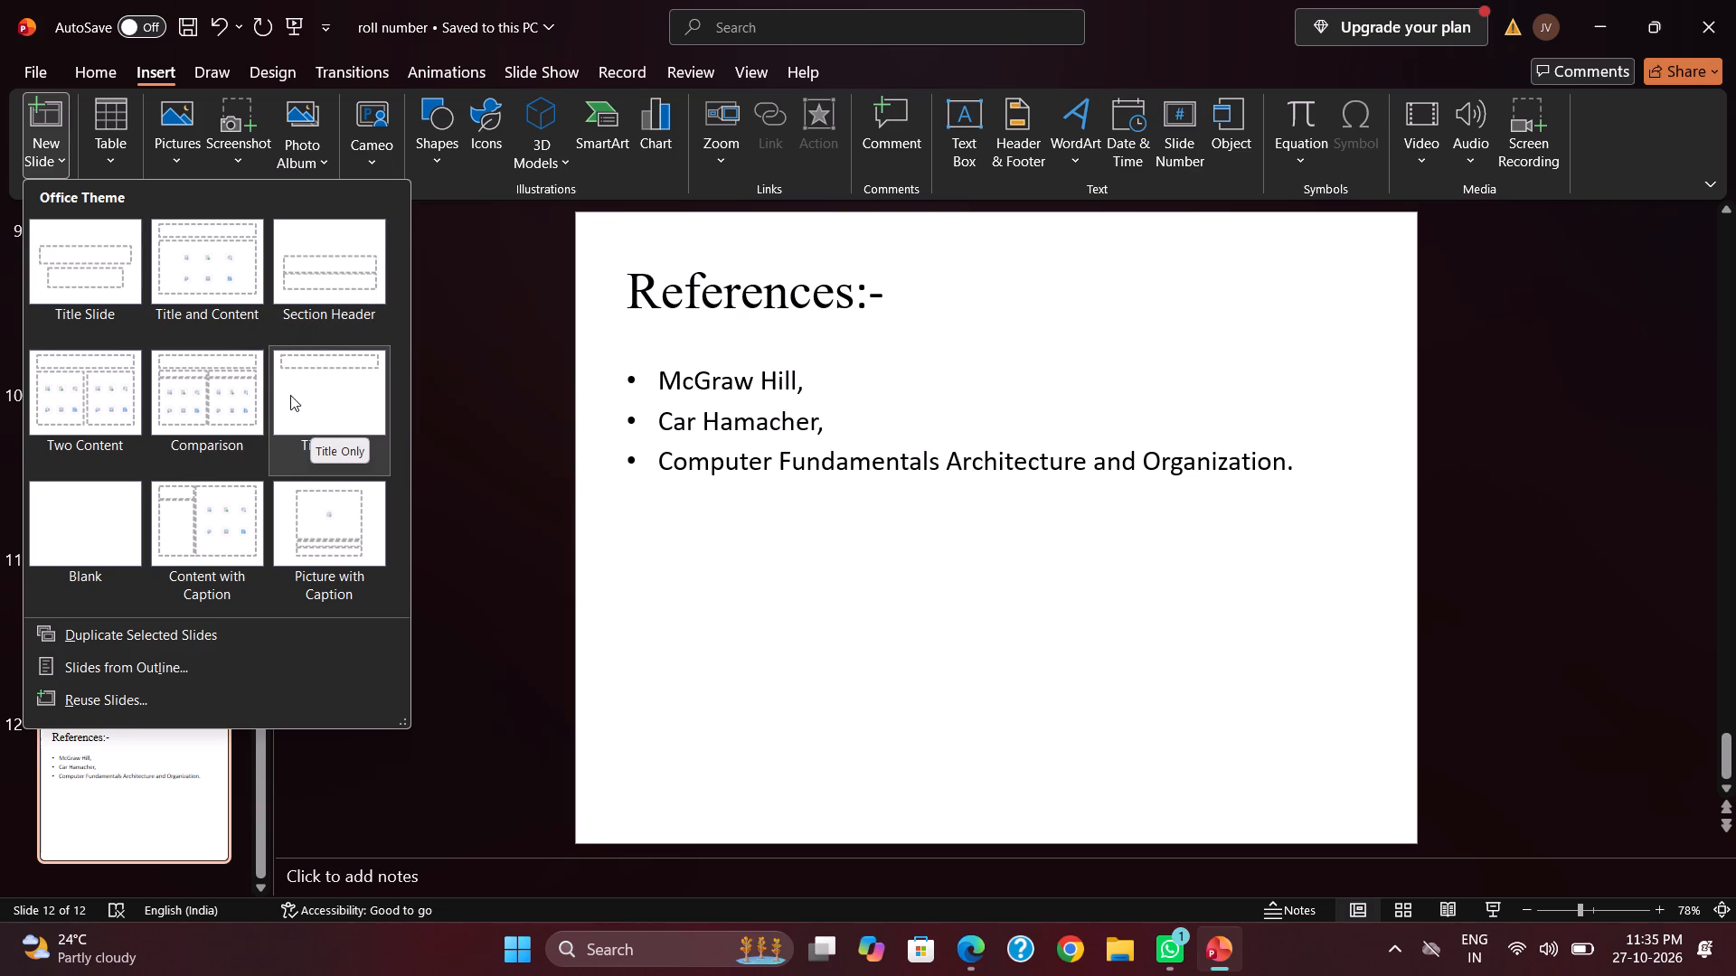
pyautogui.click(203, 296)
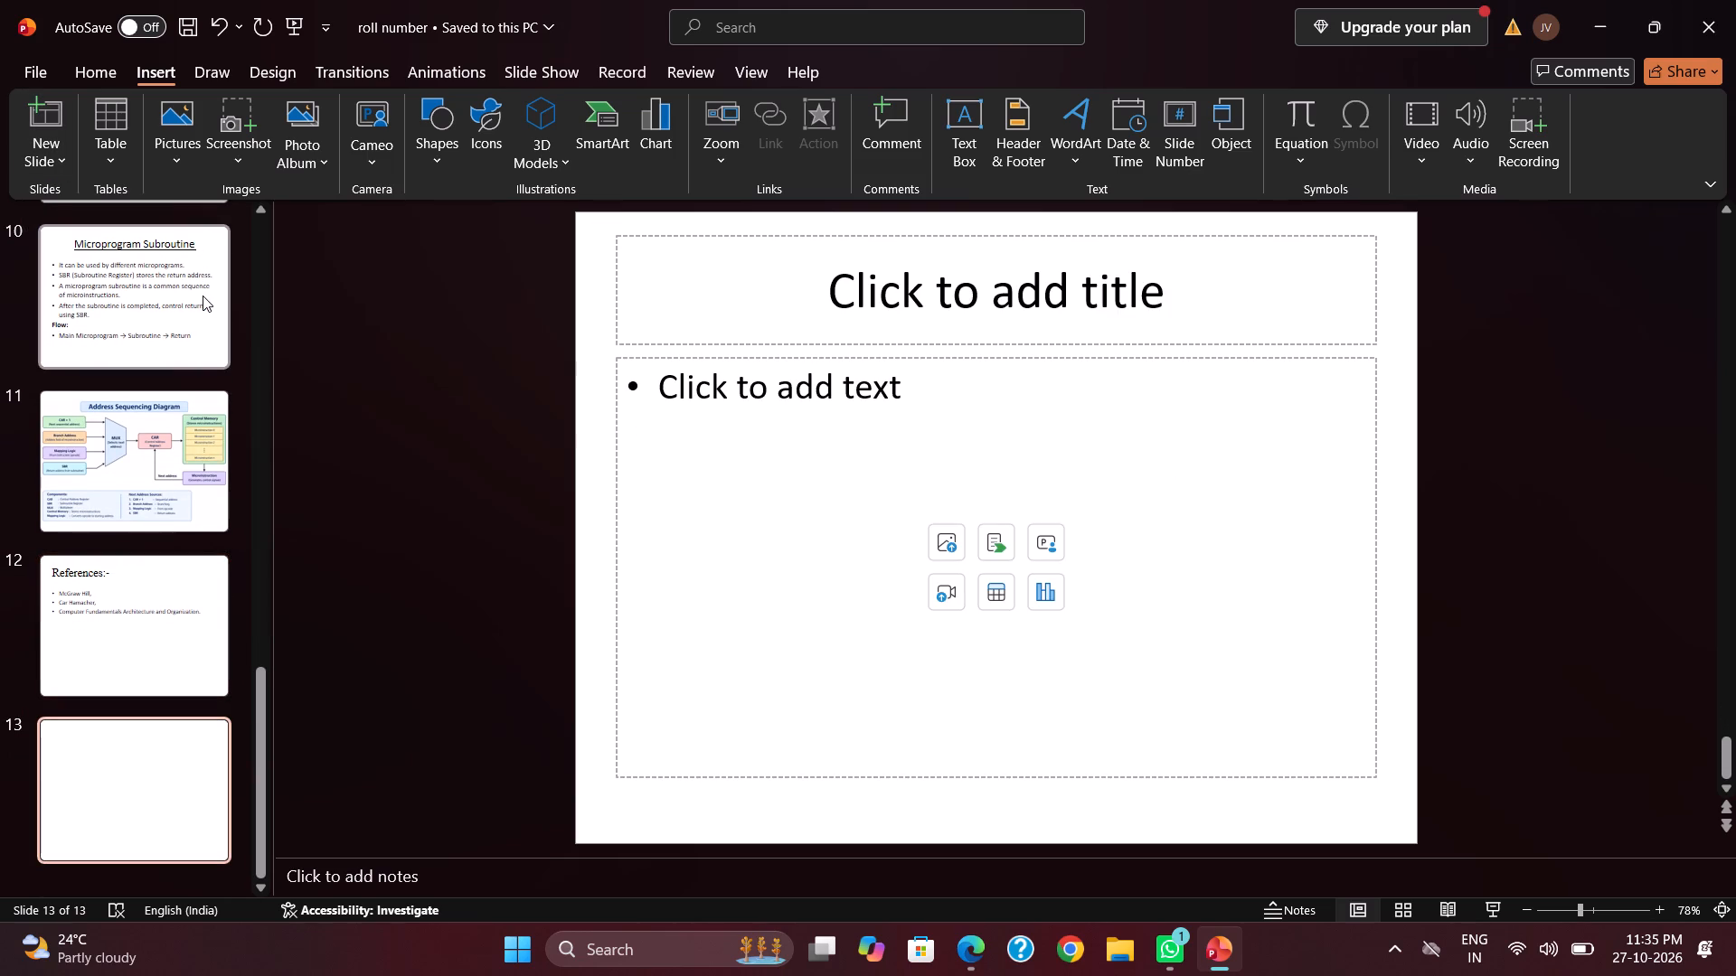
pyautogui.click(906, 397)
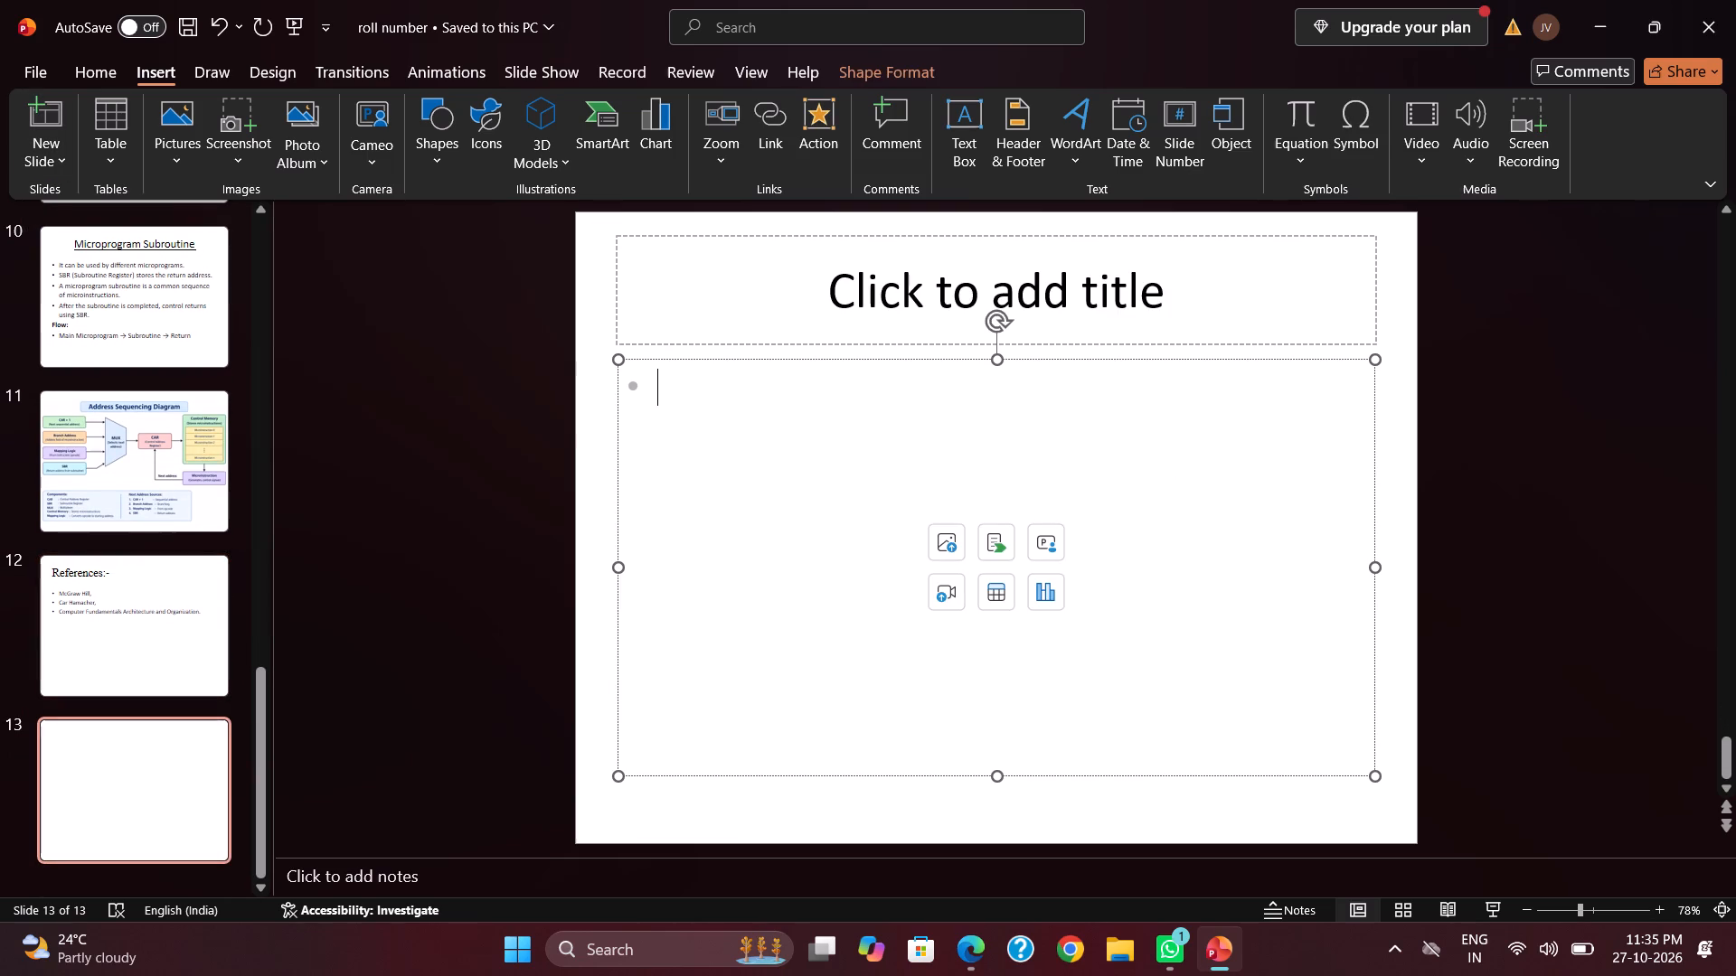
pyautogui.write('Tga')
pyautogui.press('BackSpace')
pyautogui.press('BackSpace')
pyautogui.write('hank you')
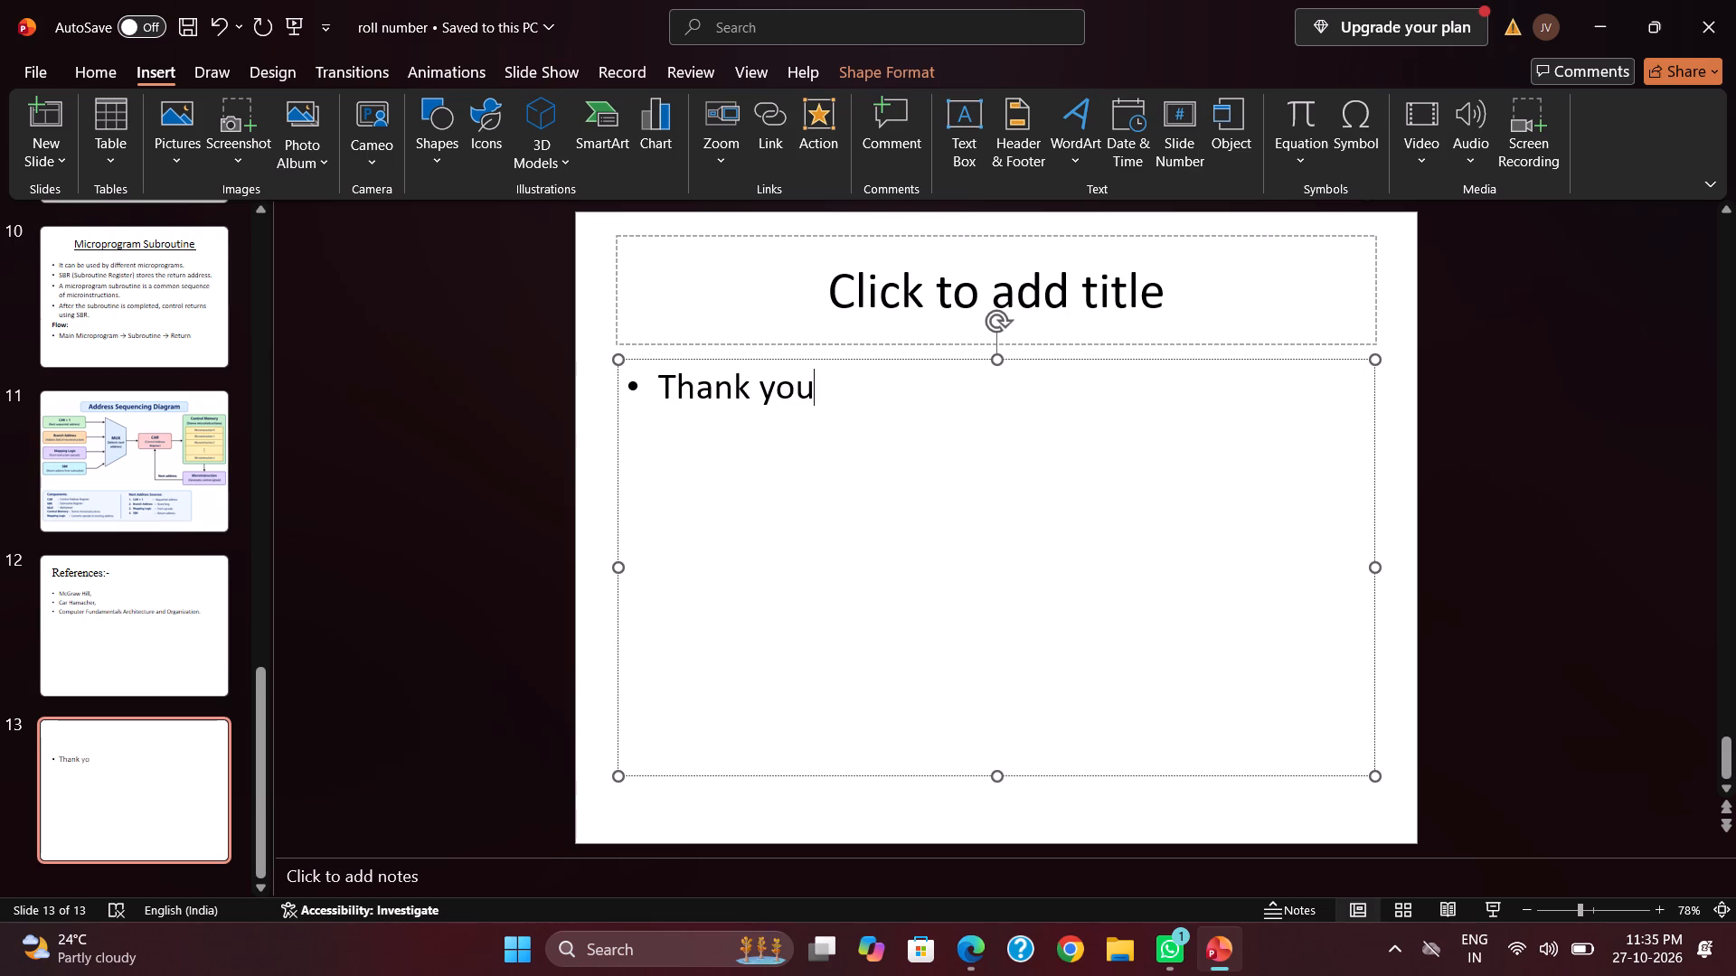
# Set the font size of the "Thank you" text on the closing slide to 72.
pyautogui.moveTo(842, 396); pyautogui.dragTo(669, 369)
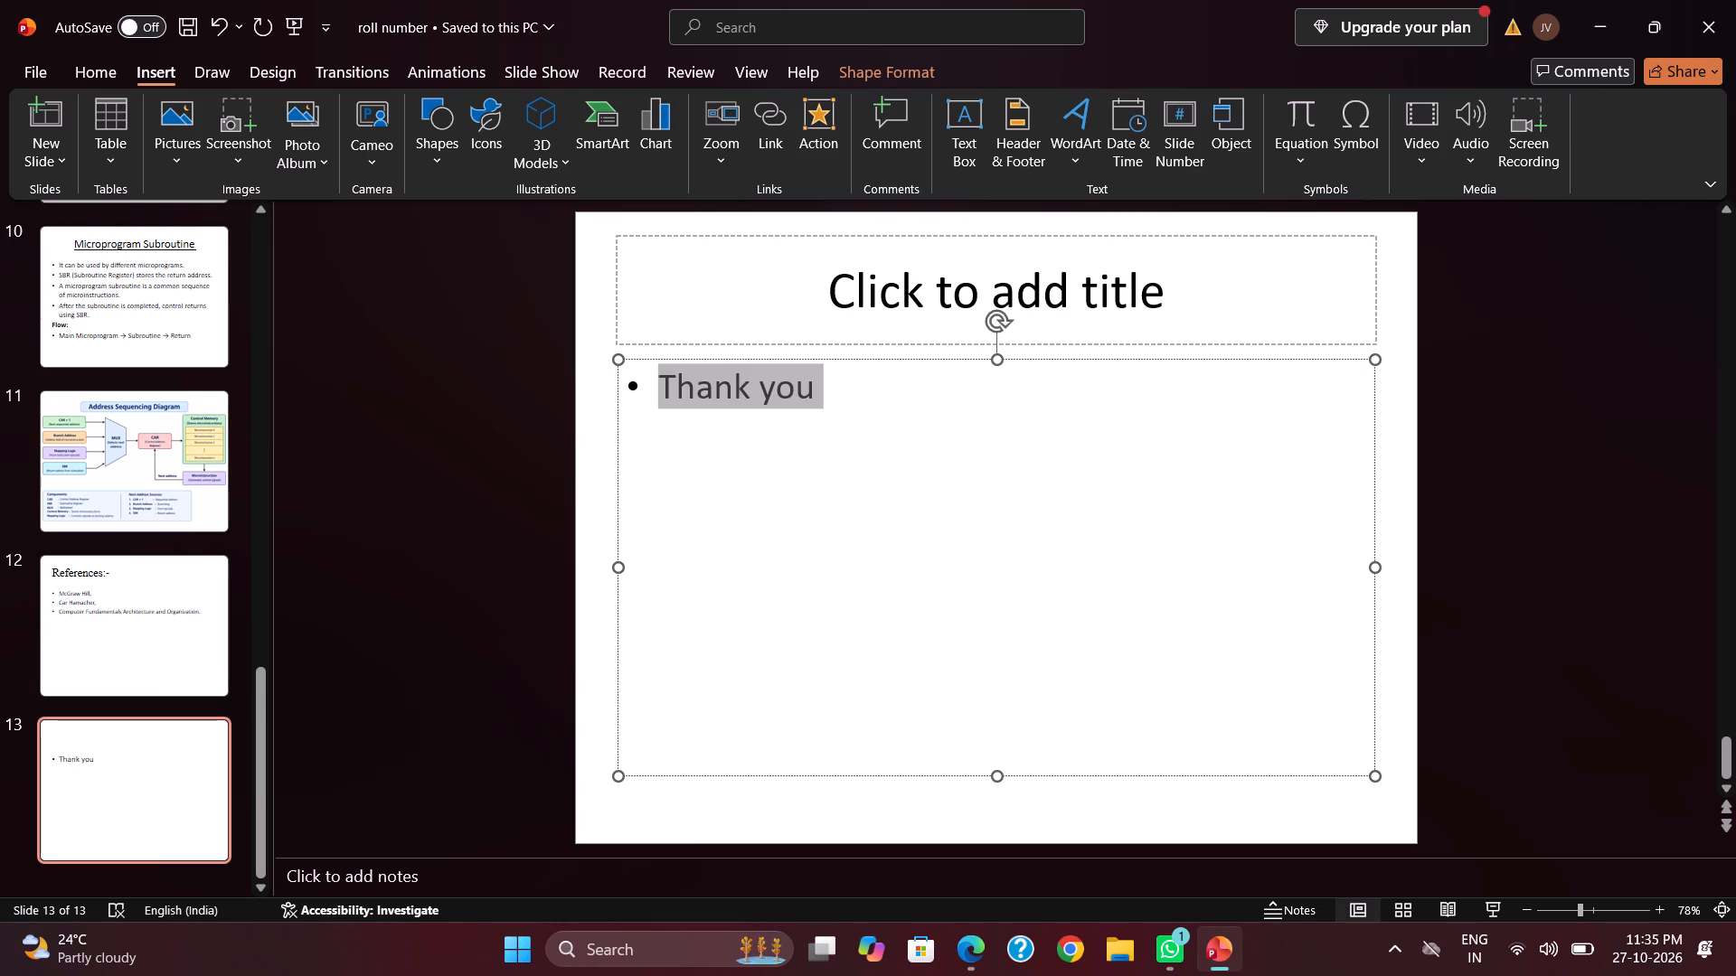
pyautogui.moveTo(669, 369); pyautogui.dragTo(668, 371)
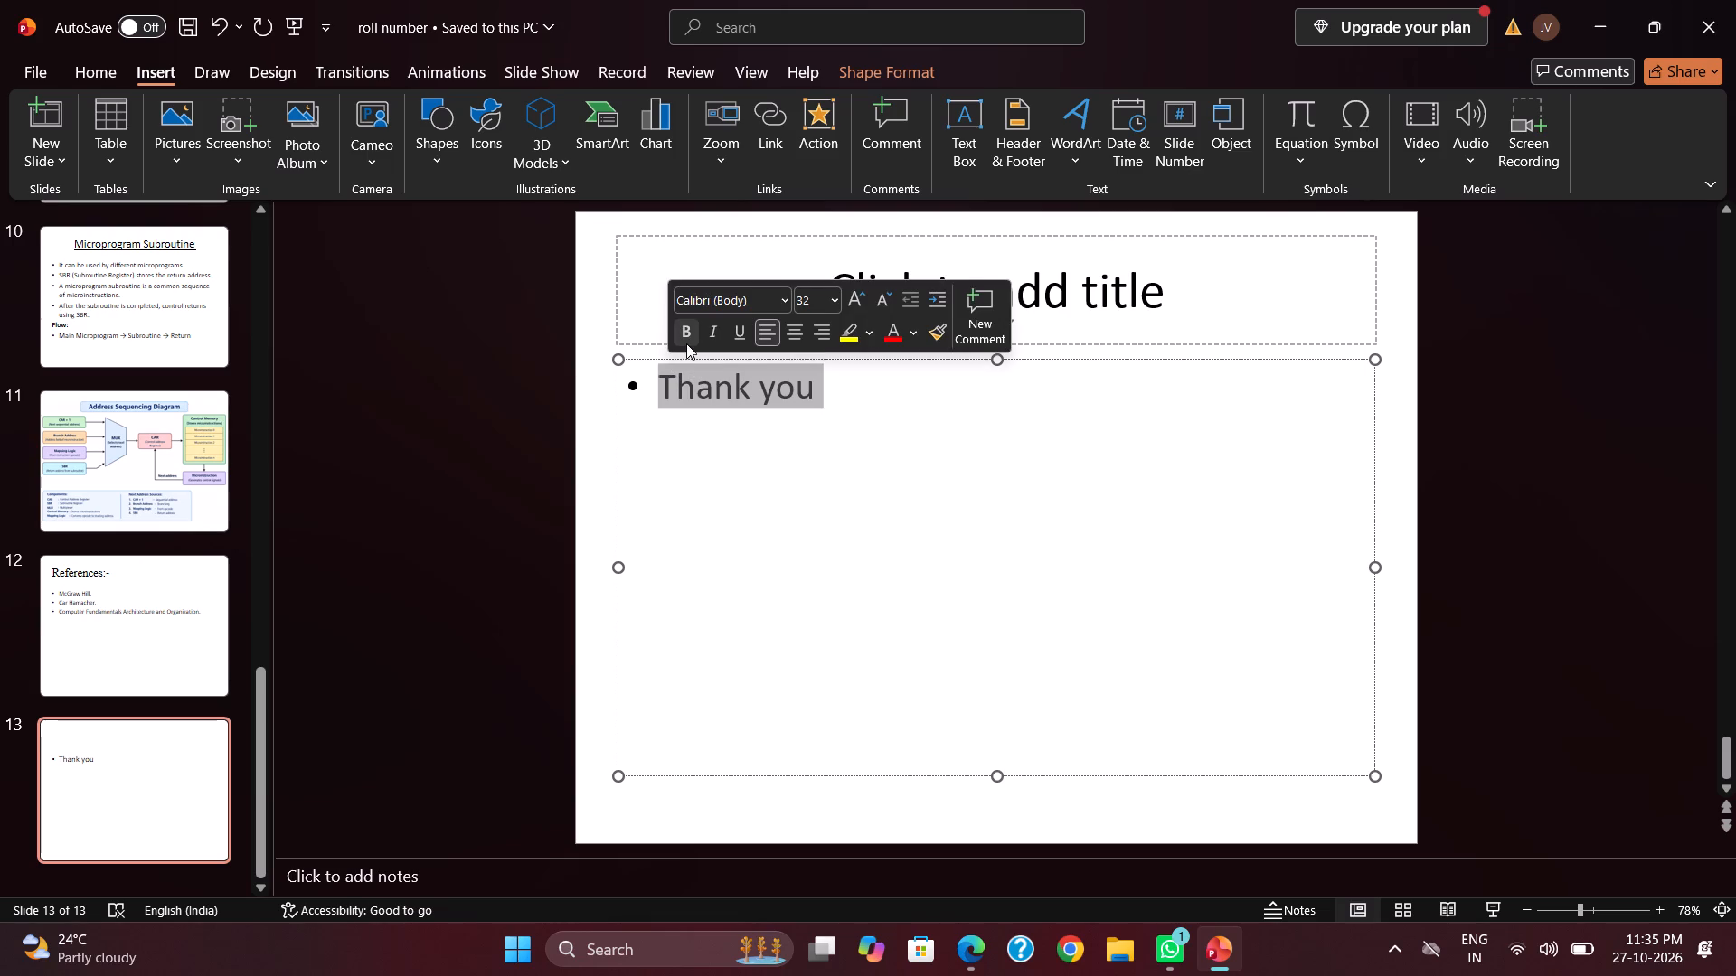
pyautogui.click(833, 304)
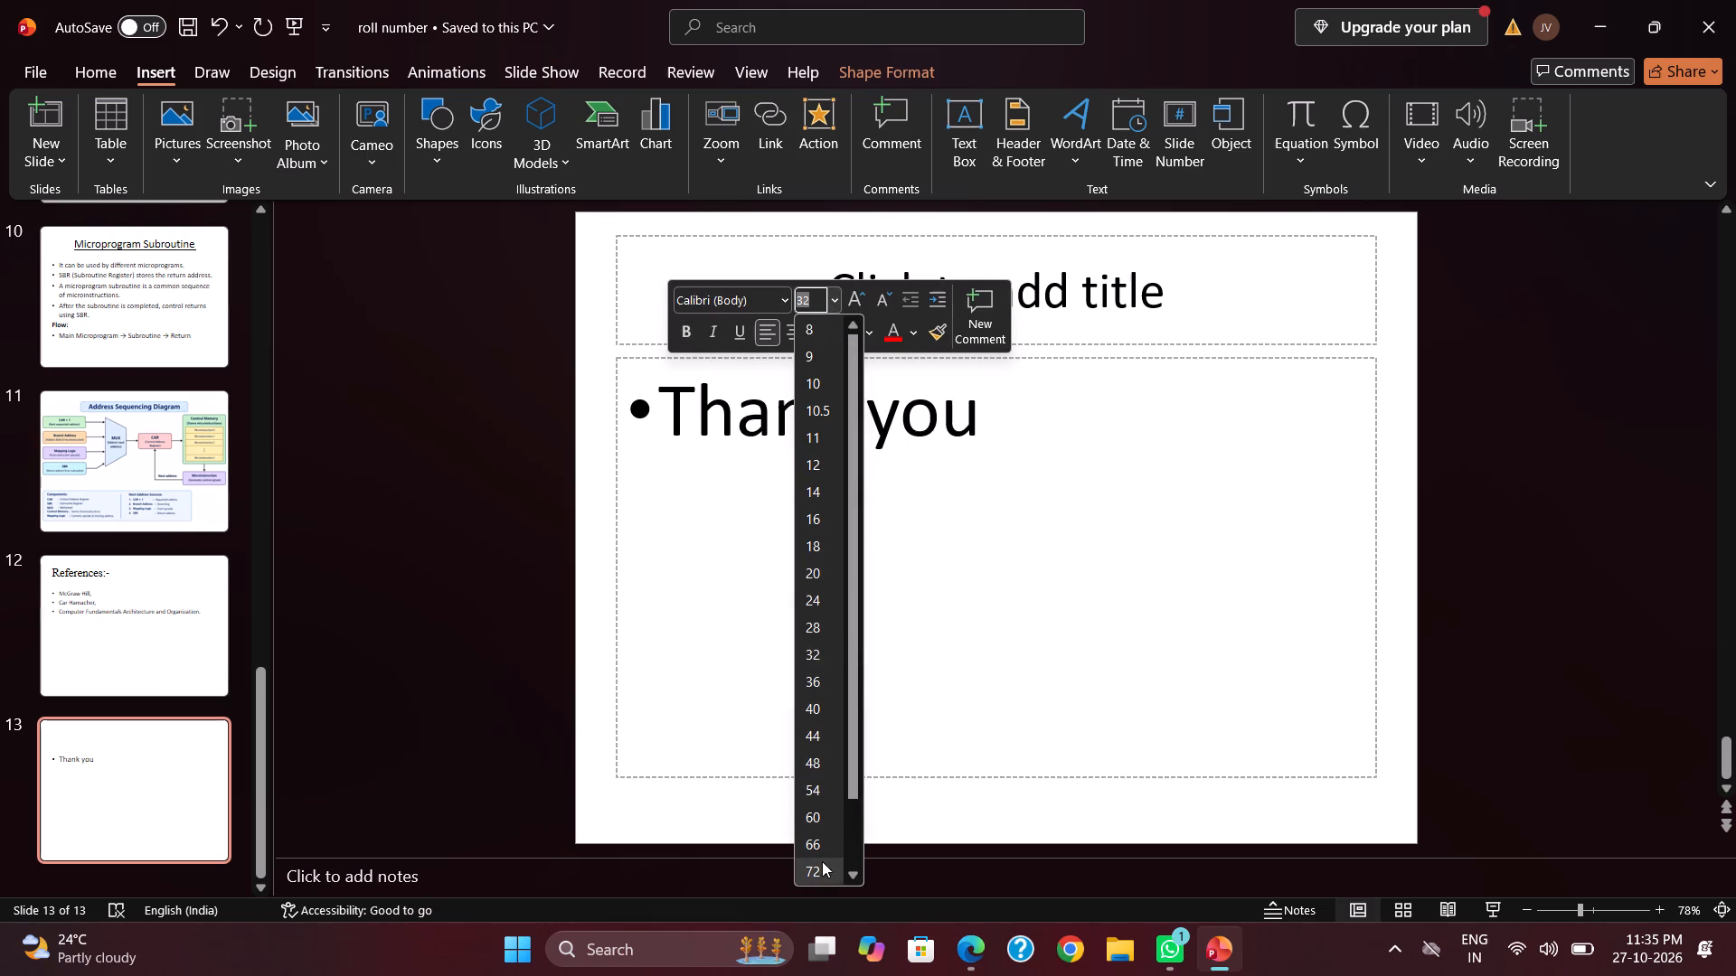
pyautogui.click(822, 866)
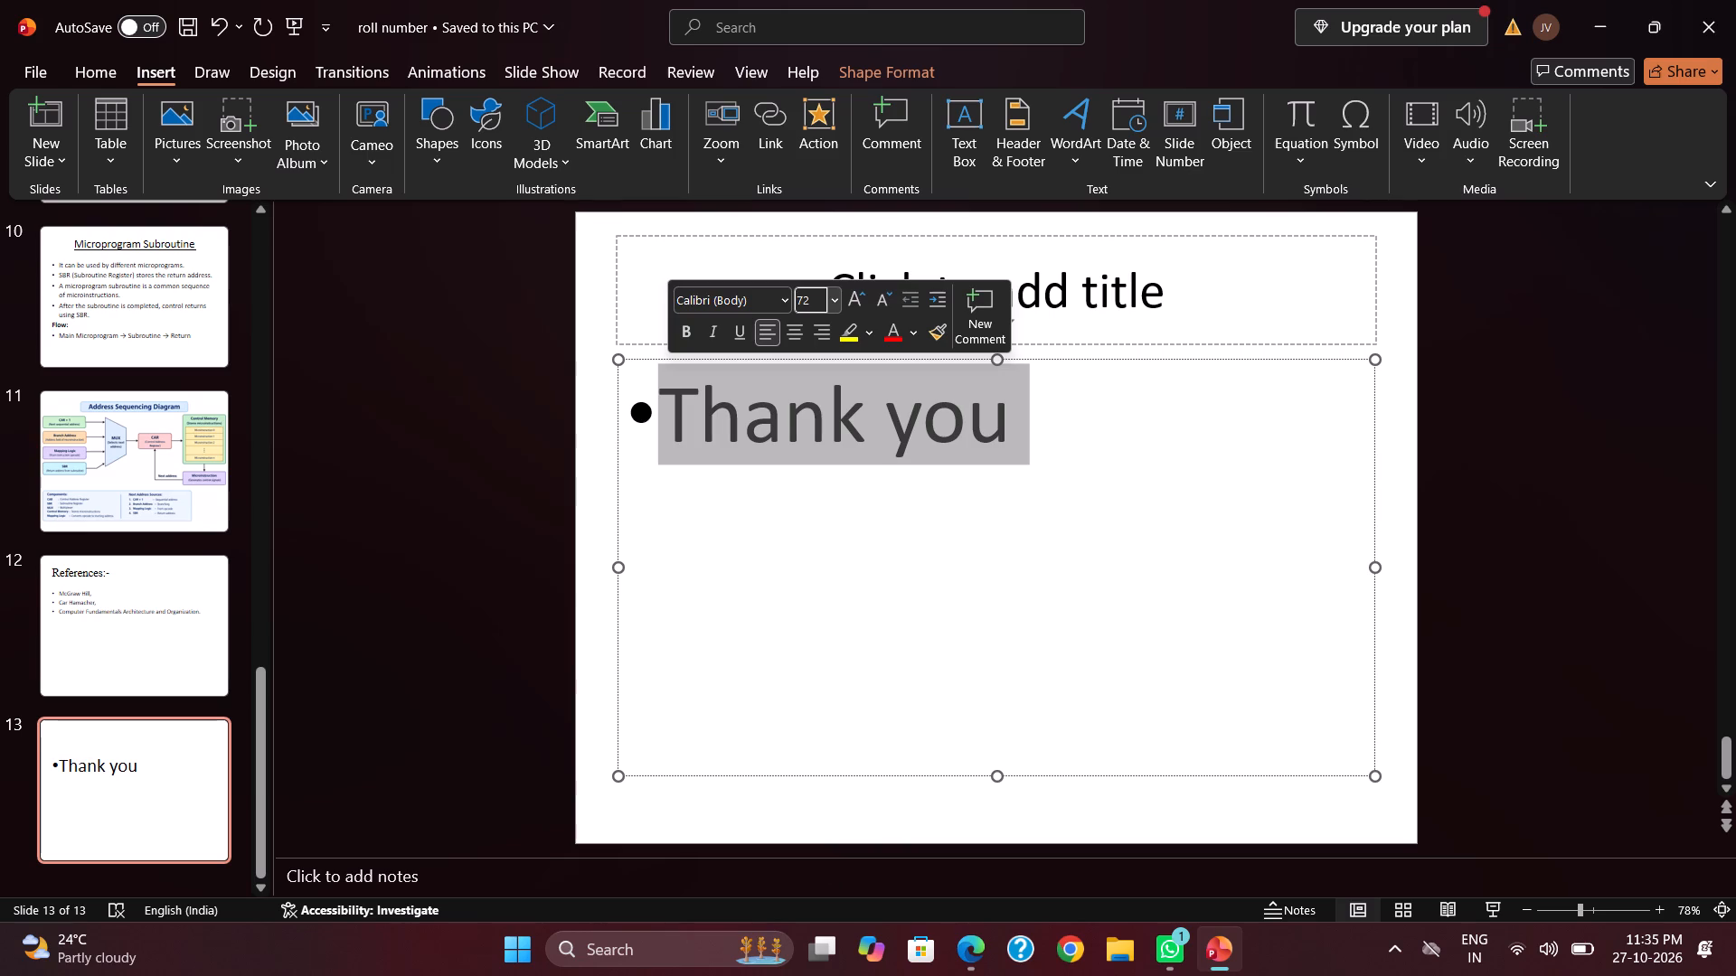
pyautogui.click(849, 641)
# Remove the bullet in front of "Thank you" on the closing slide.
pyautogui.click(667, 408)
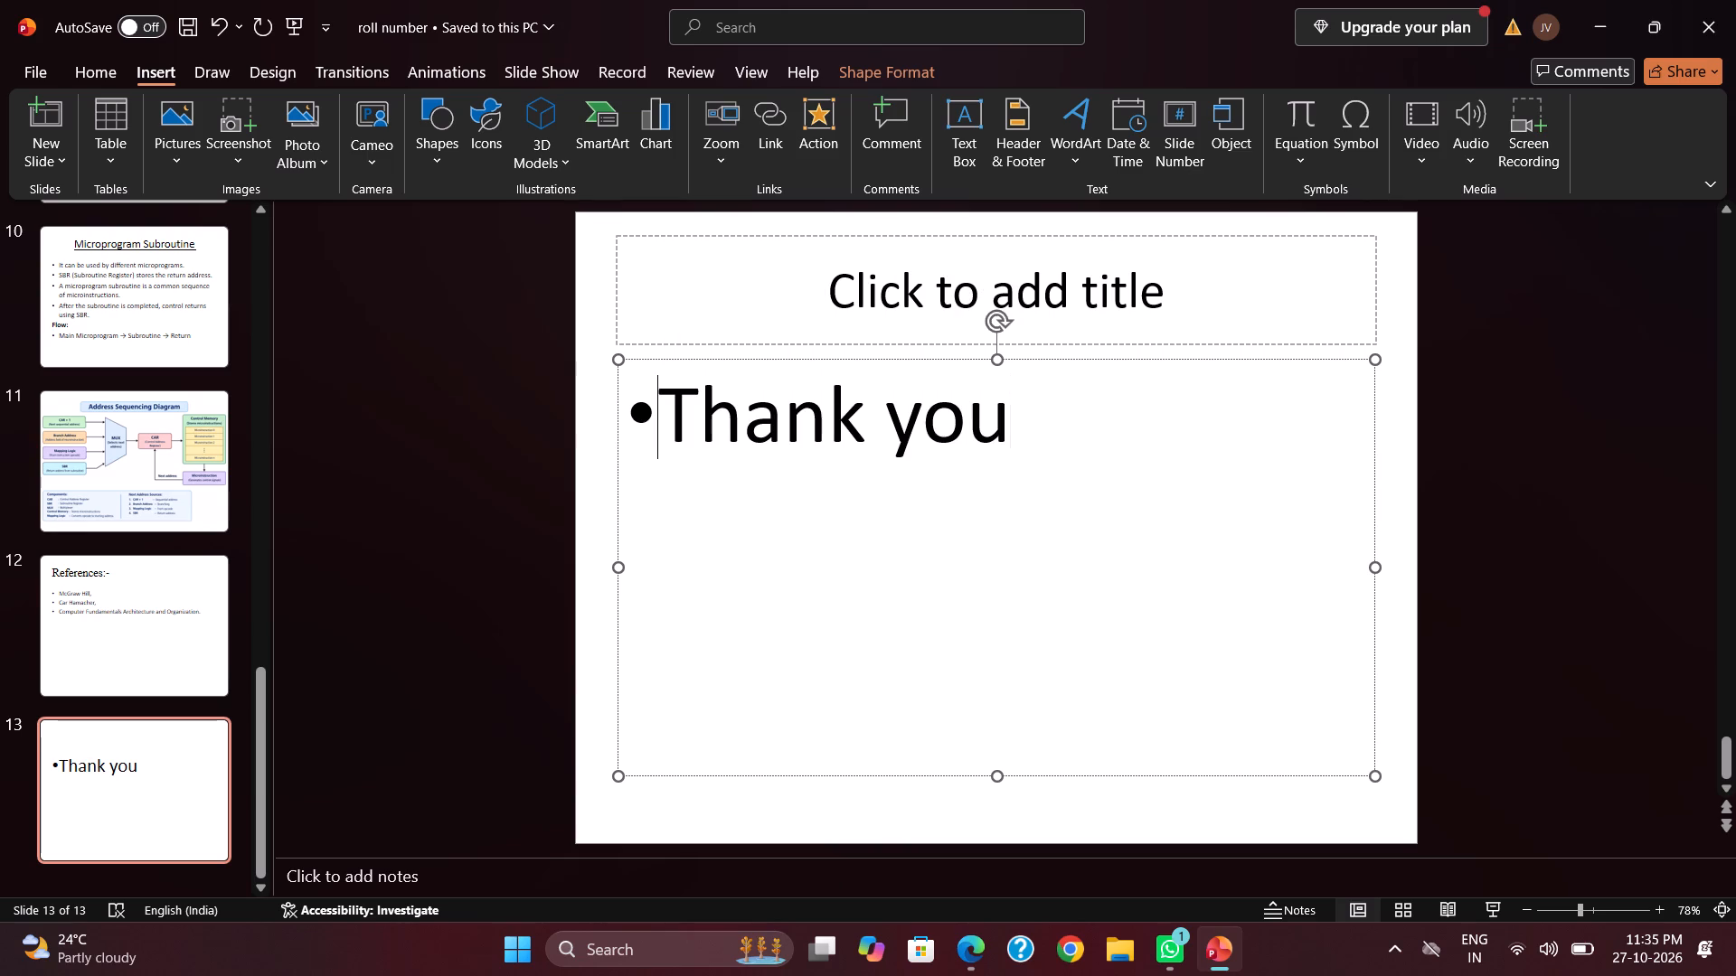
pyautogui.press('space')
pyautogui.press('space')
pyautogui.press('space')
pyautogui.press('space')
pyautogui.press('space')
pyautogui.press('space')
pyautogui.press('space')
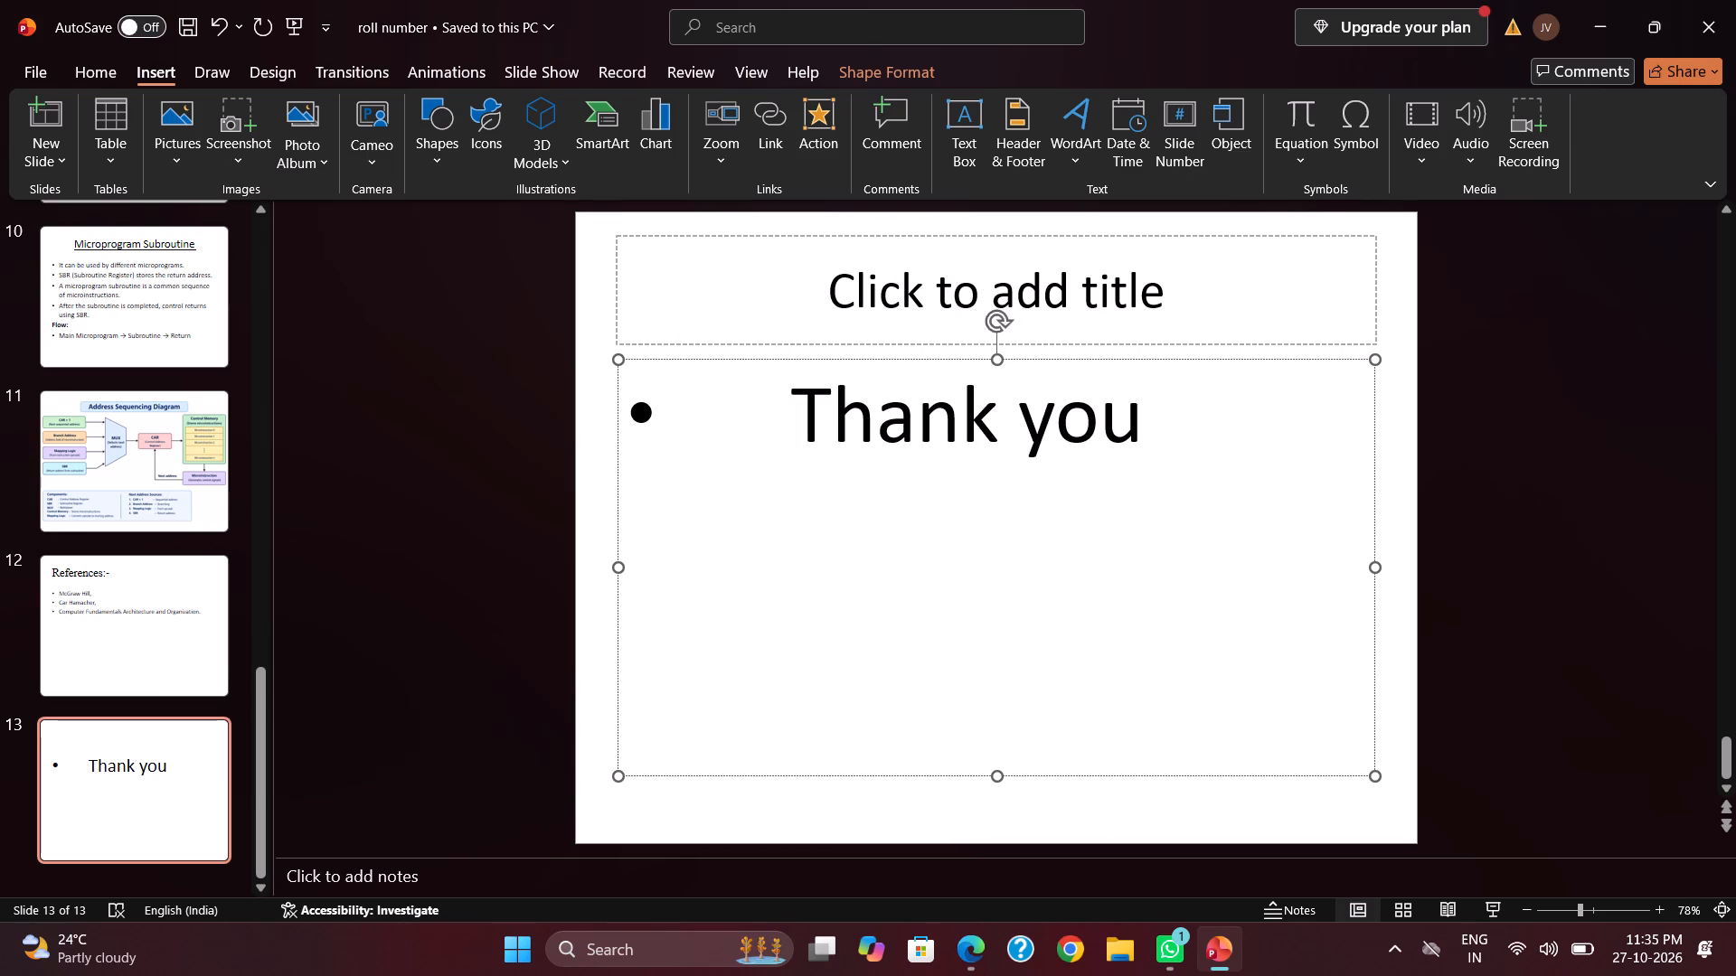
pyautogui.press('BackSpace')
pyautogui.press('BackSpace')
pyautogui.press('BackSpace')
pyautogui.press('BackSpace')
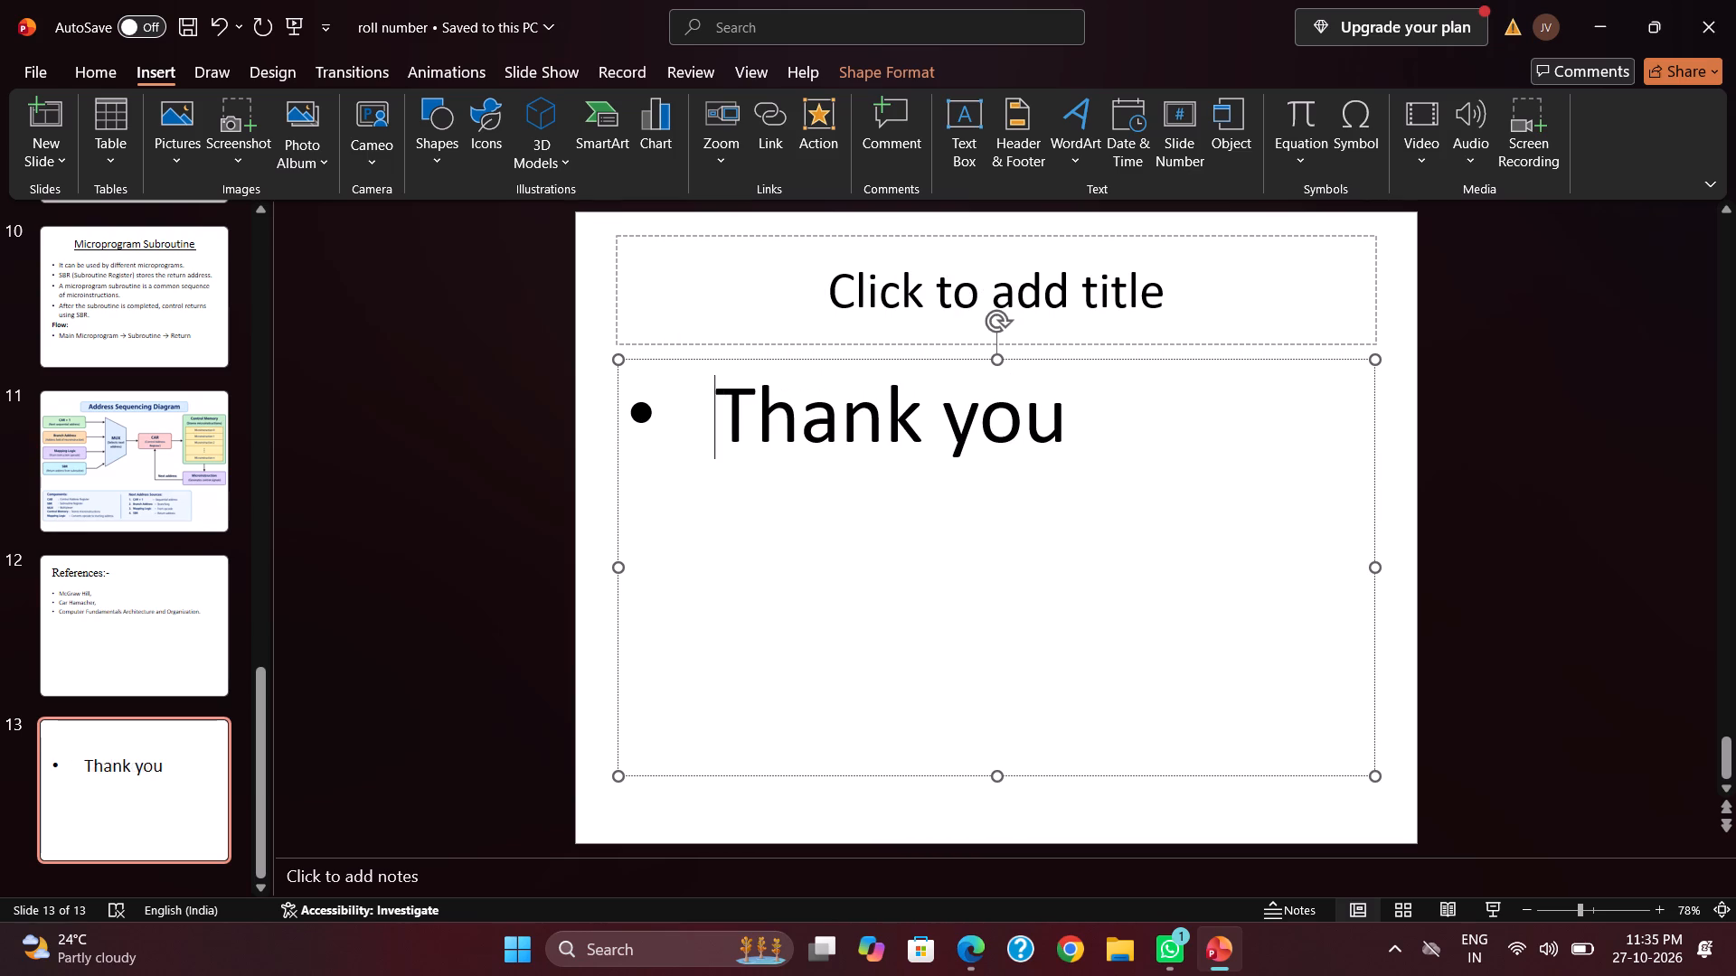
pyautogui.press('BackSpace')
pyautogui.press('BackSpace')
pyautogui.press('BackSpace')
pyautogui.press('BackSpace')
# Centre "Thank you" on the closing slide by moving it one line down and indenting it with spaces.
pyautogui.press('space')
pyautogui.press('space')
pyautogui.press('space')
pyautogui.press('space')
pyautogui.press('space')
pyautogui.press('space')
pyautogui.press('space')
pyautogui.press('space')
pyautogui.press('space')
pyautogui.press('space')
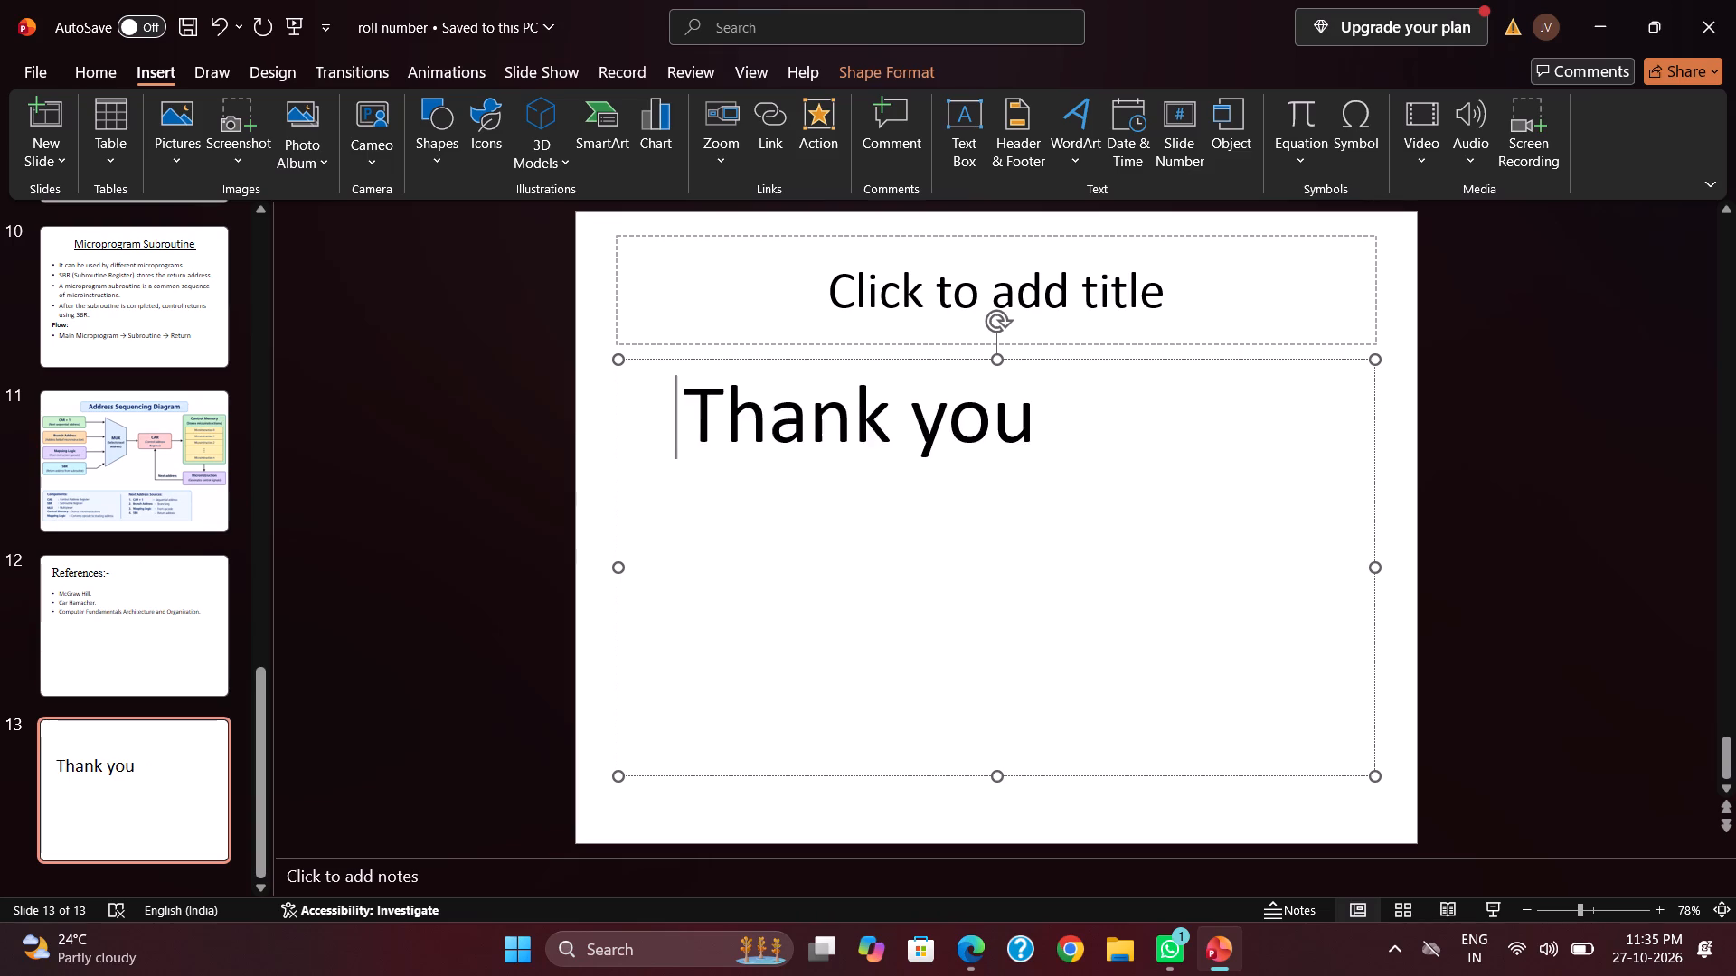
pyautogui.press('BackSpace')
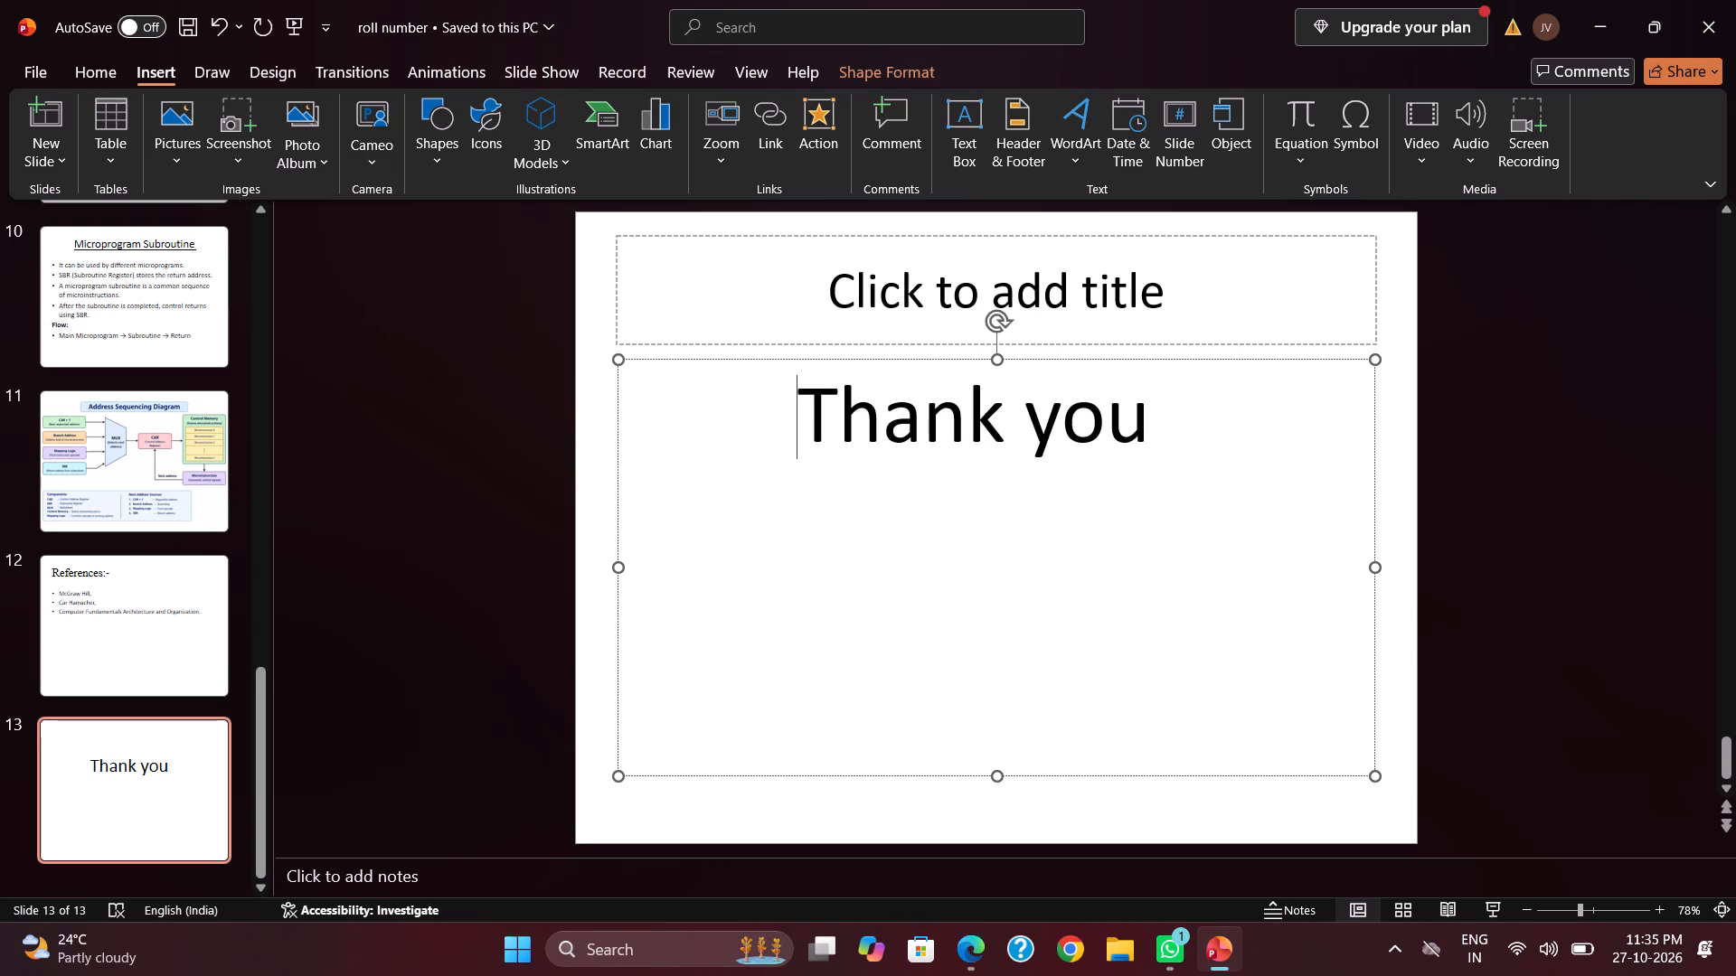
pyautogui.press('Return')
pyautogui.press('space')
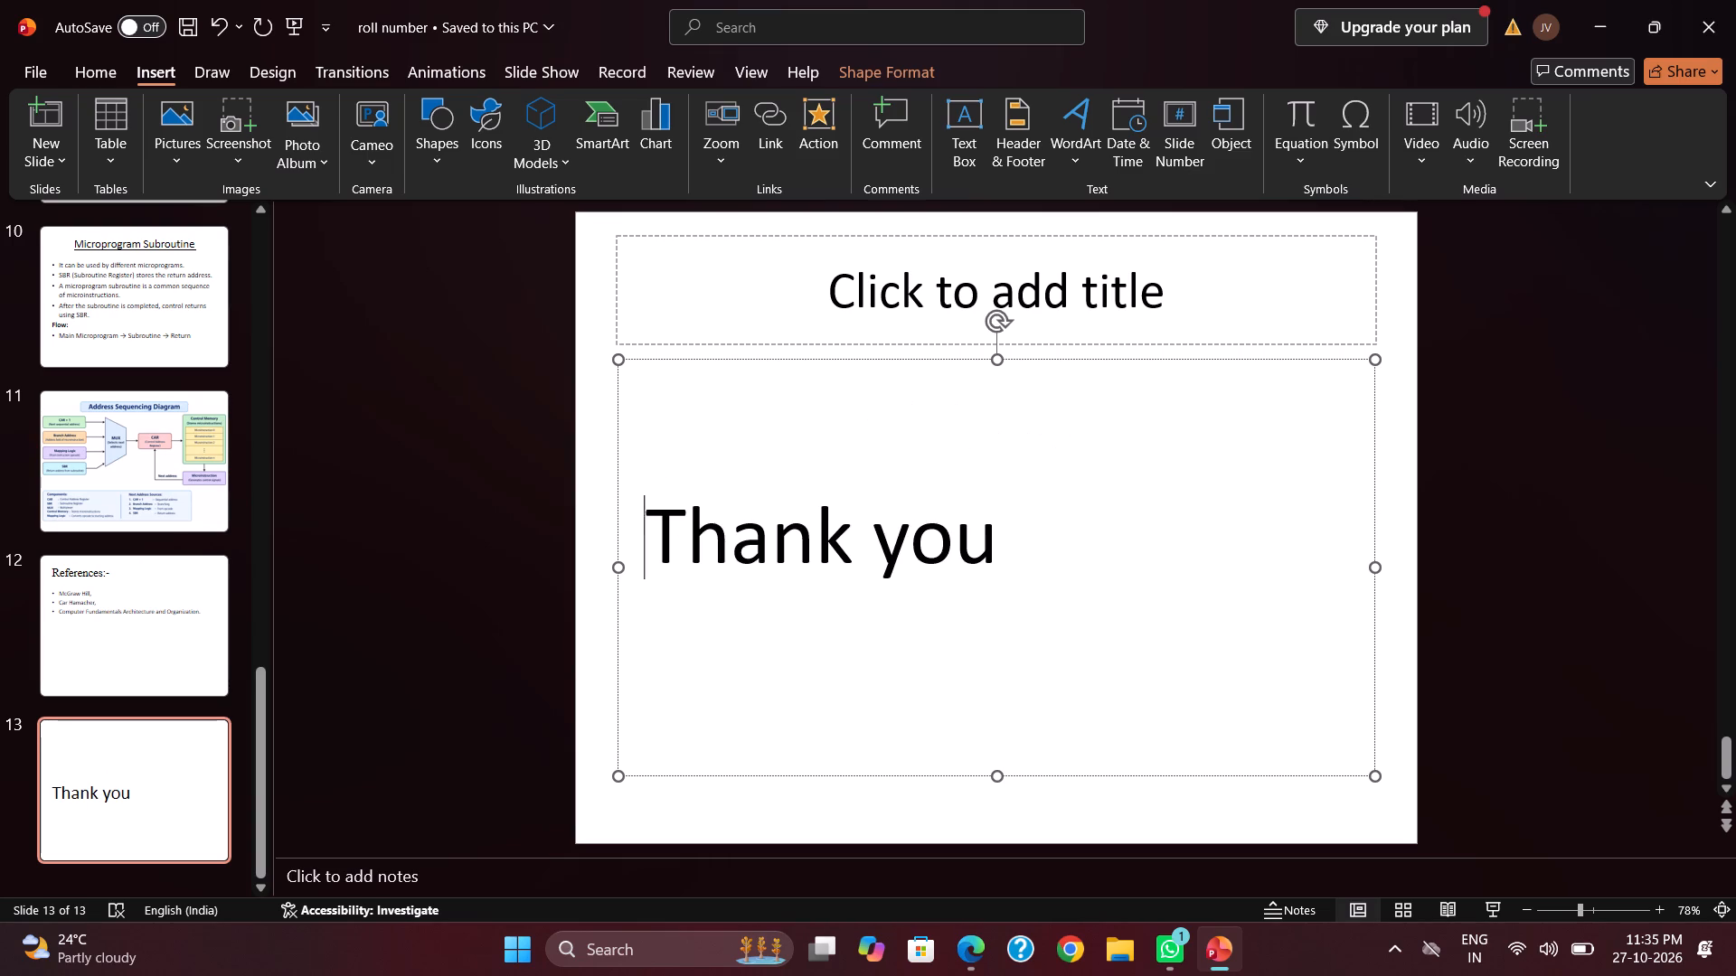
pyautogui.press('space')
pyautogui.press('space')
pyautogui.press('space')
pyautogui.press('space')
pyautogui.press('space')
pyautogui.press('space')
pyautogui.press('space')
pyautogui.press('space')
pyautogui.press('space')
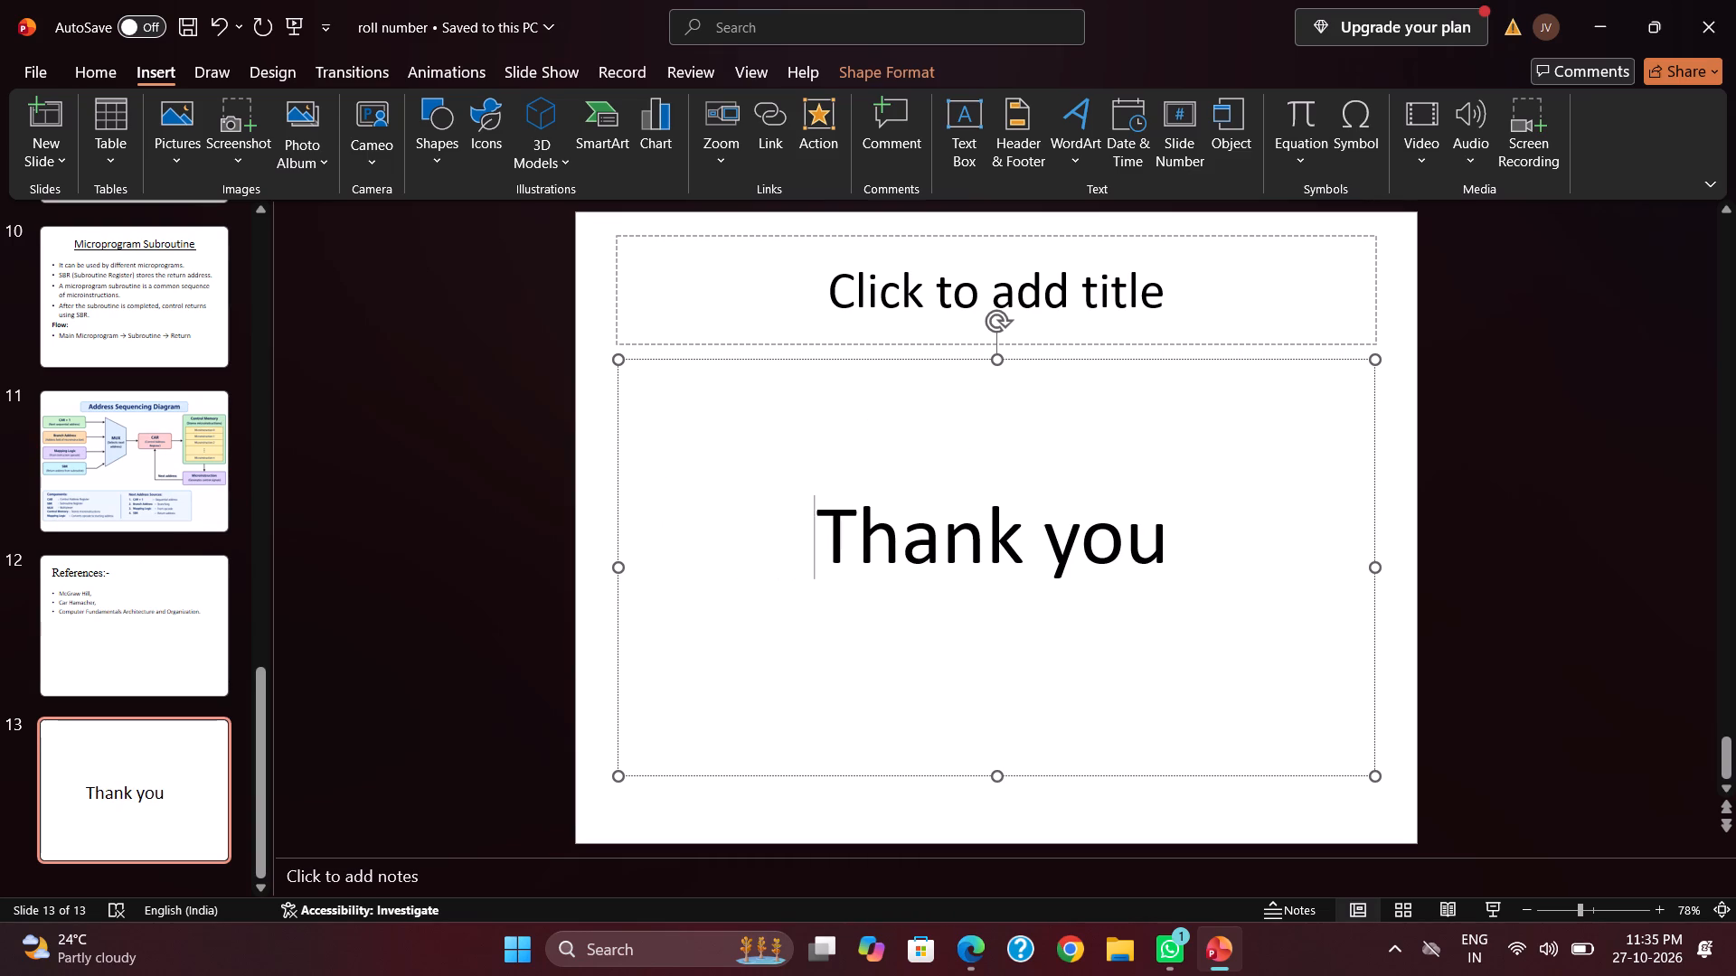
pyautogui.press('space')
pyautogui.press('BackSpace')
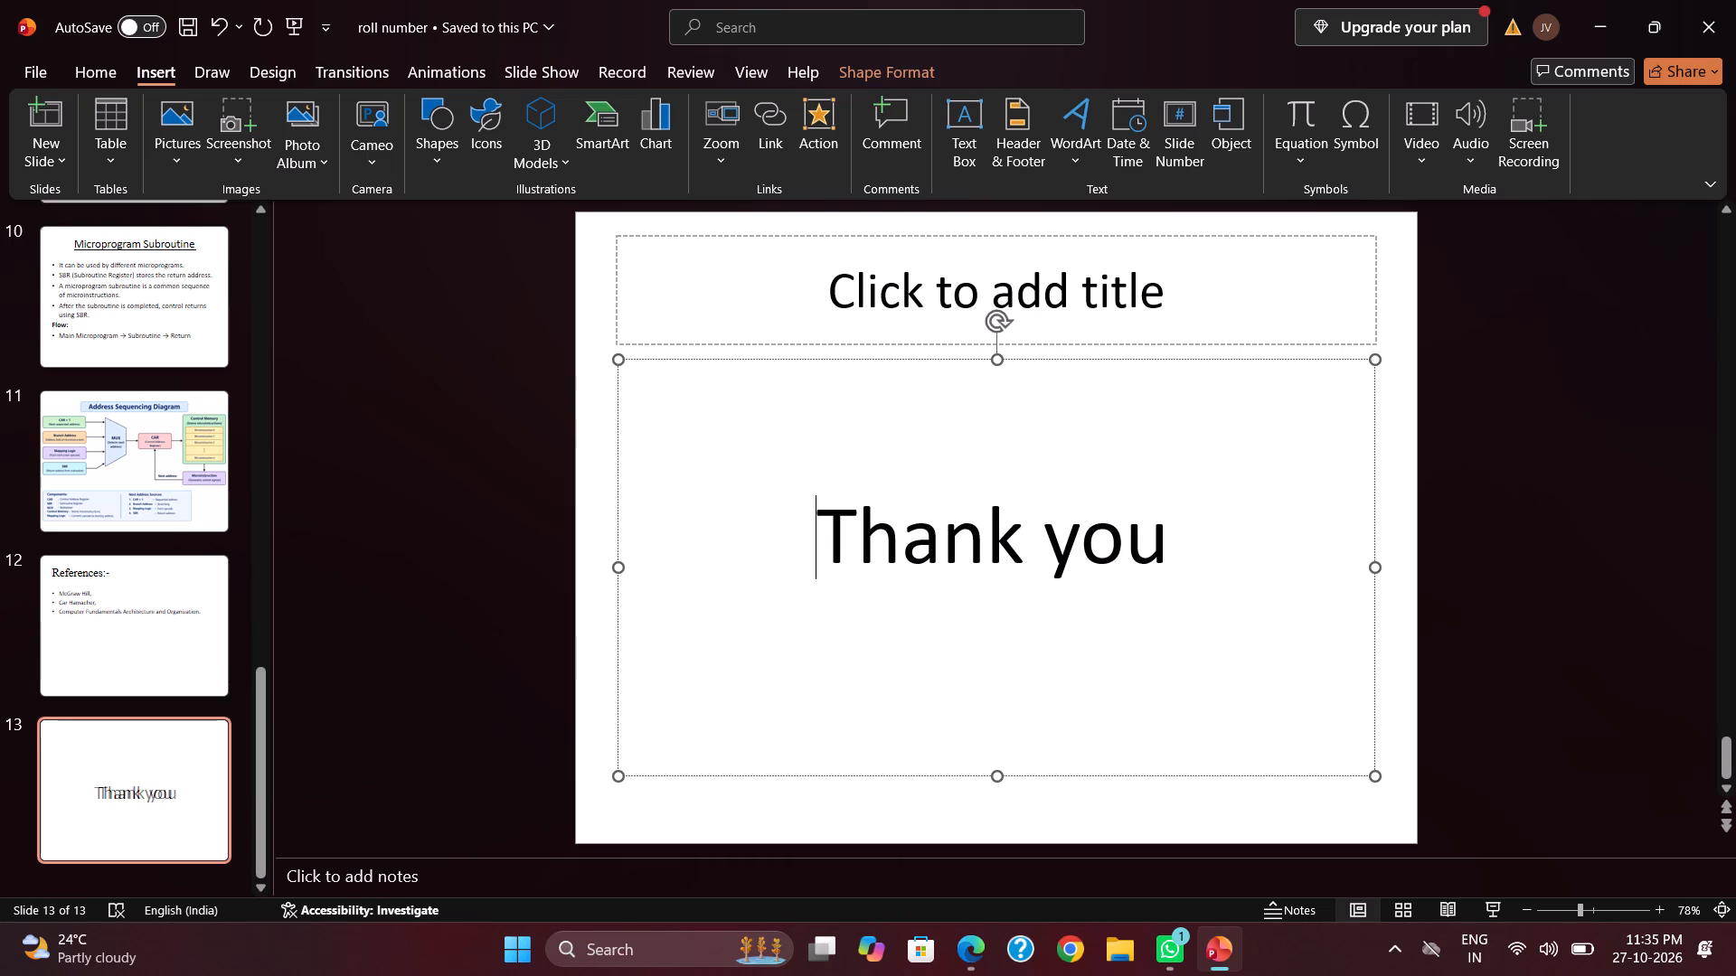
pyautogui.click(793, 302)
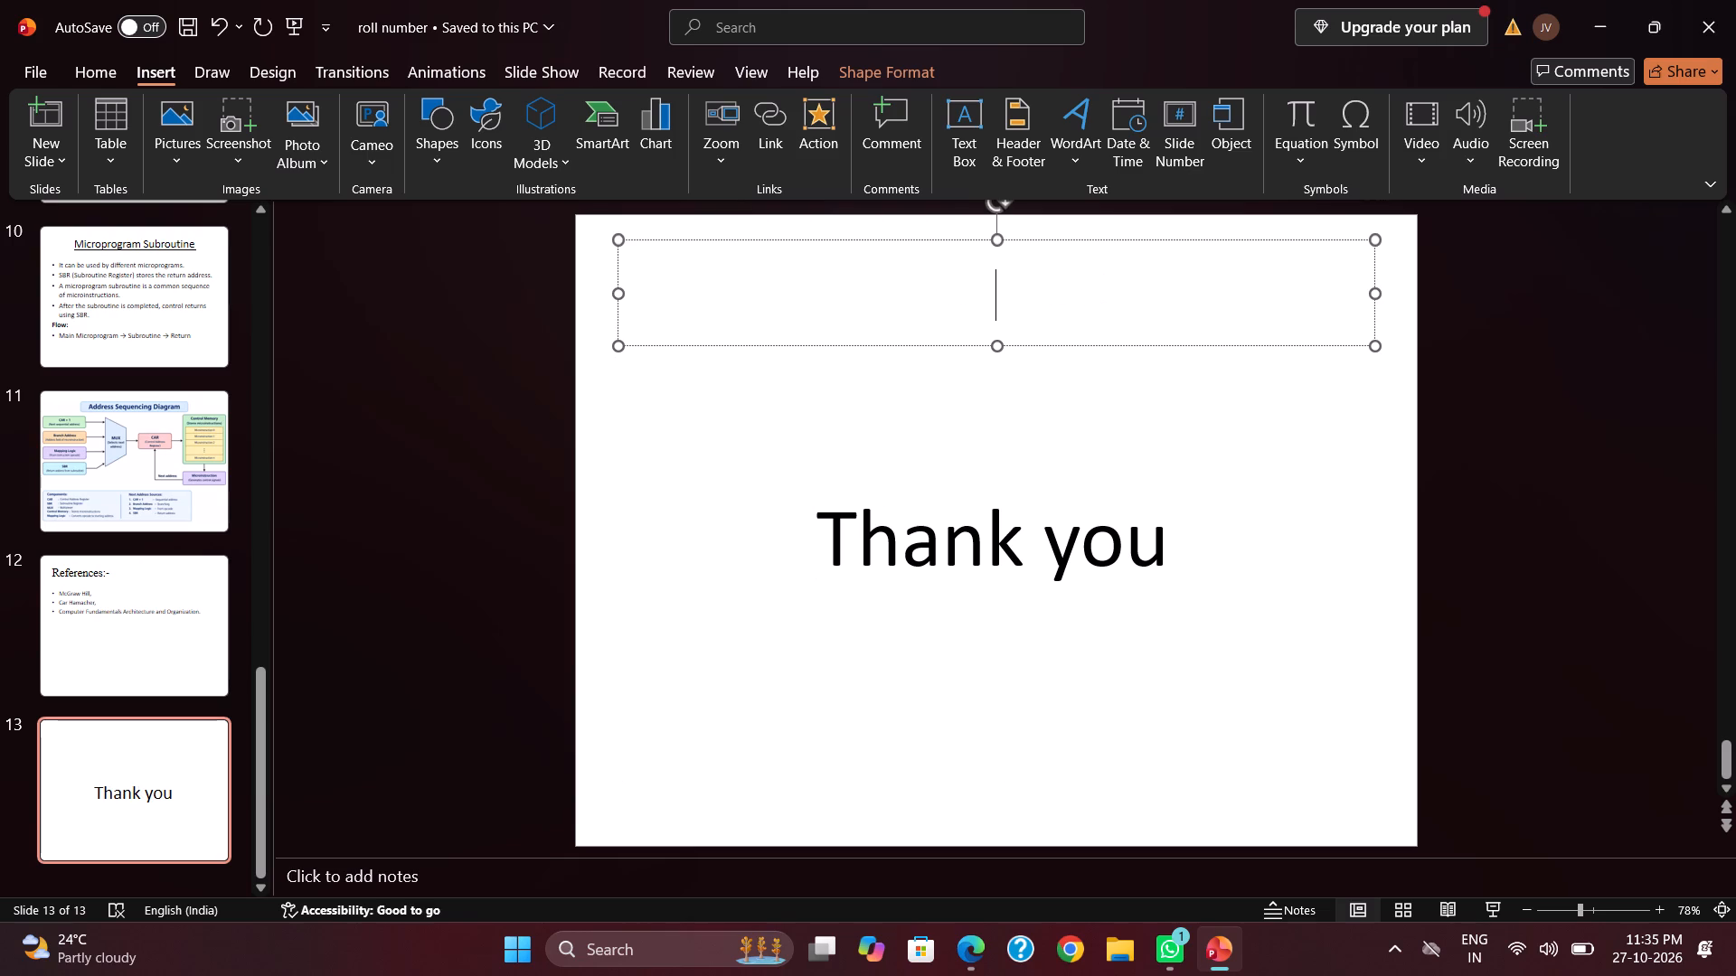
# Review the slides from the Address Sequencing Diagram back to the title slide.
pyautogui.click(129, 462)
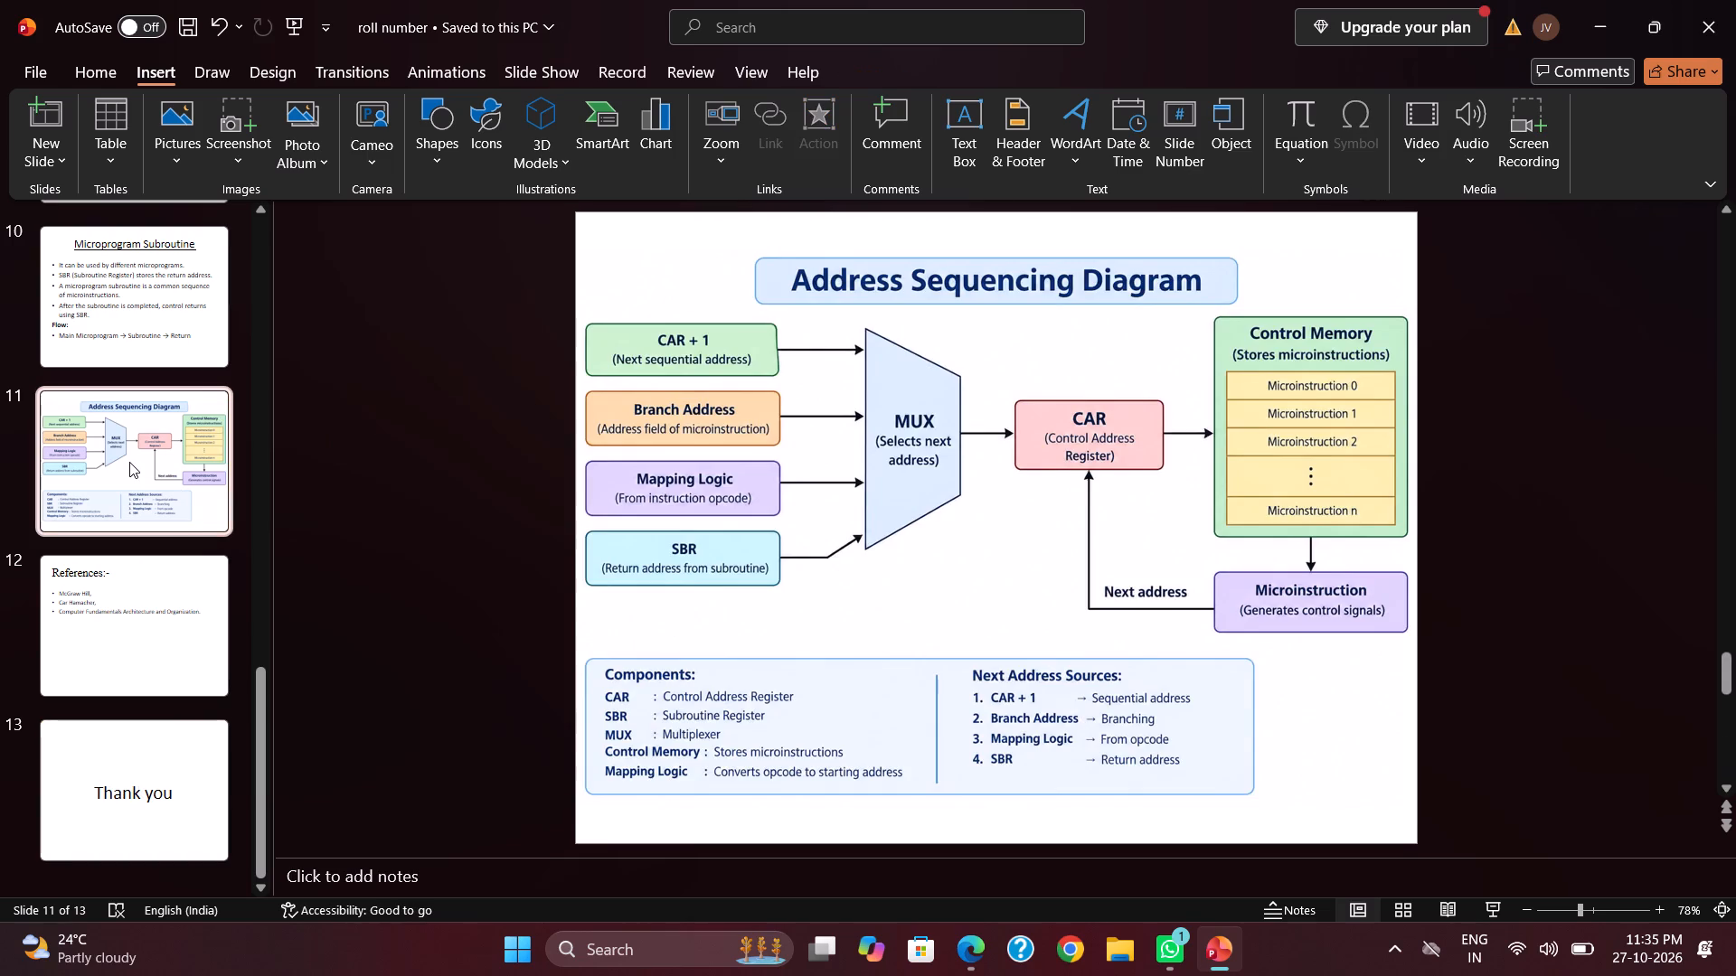
pyautogui.press('Up')
pyautogui.press('Up')
pyautogui.press('Up')
pyautogui.press('Up')
pyautogui.press('Up')
pyautogui.press('Up')
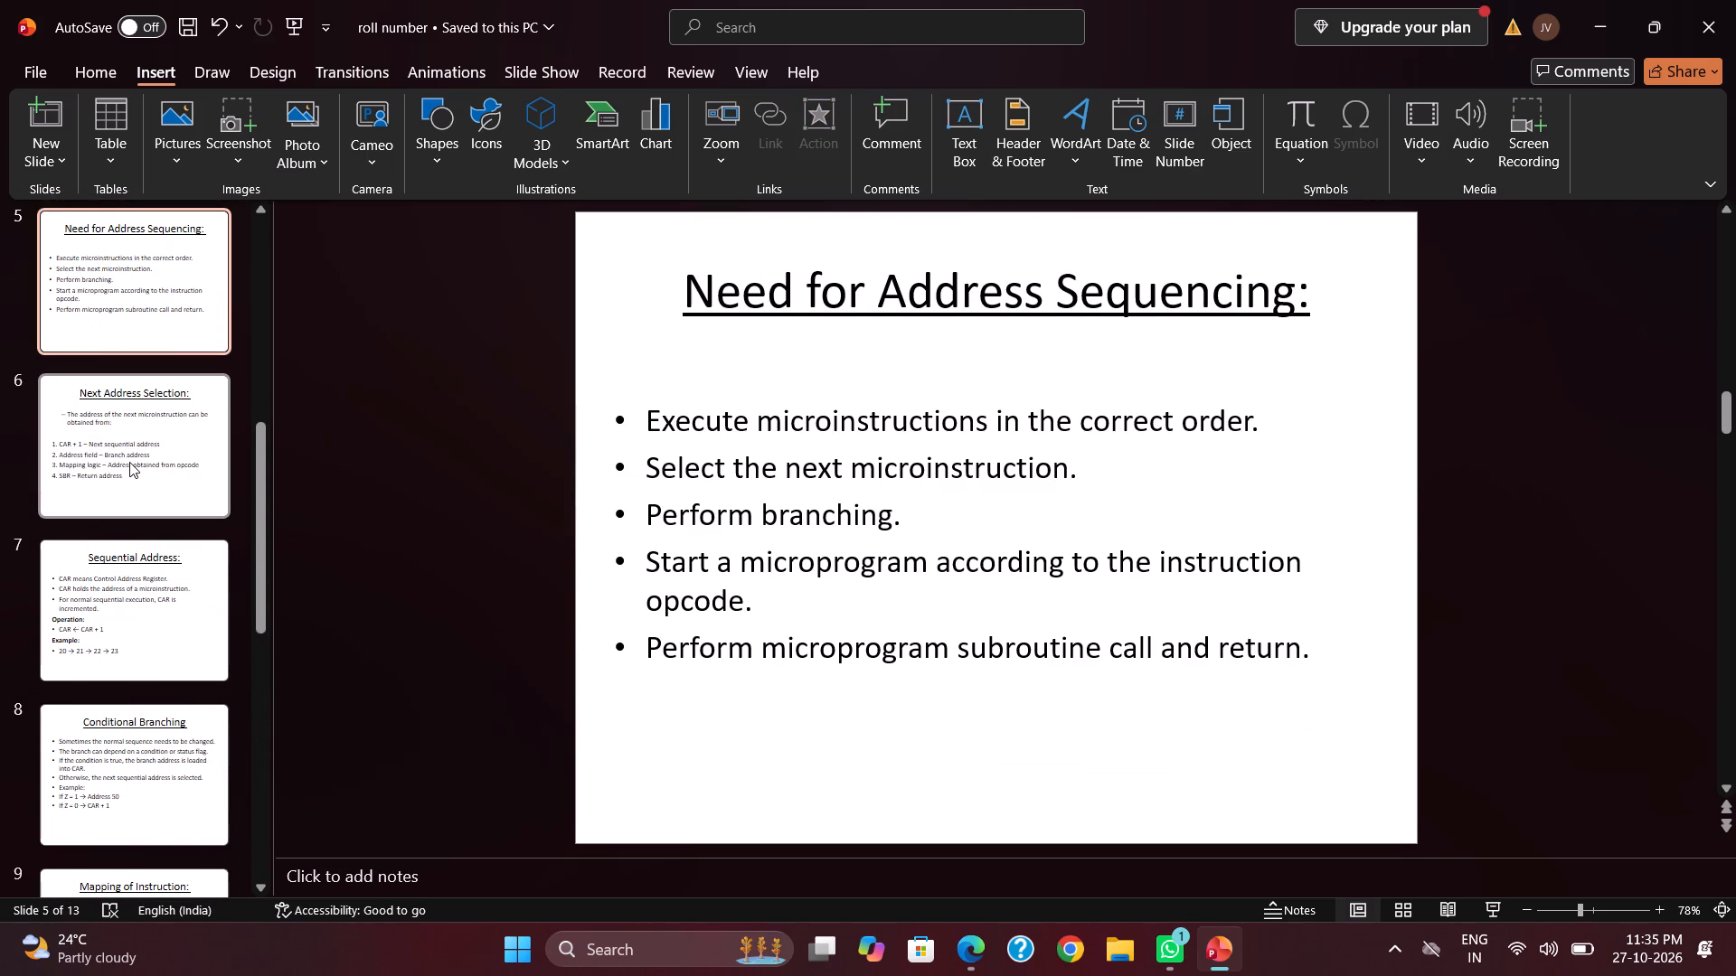
pyautogui.press('Up')
pyautogui.press('Up')
pyautogui.press('Up')
pyautogui.press('Up')
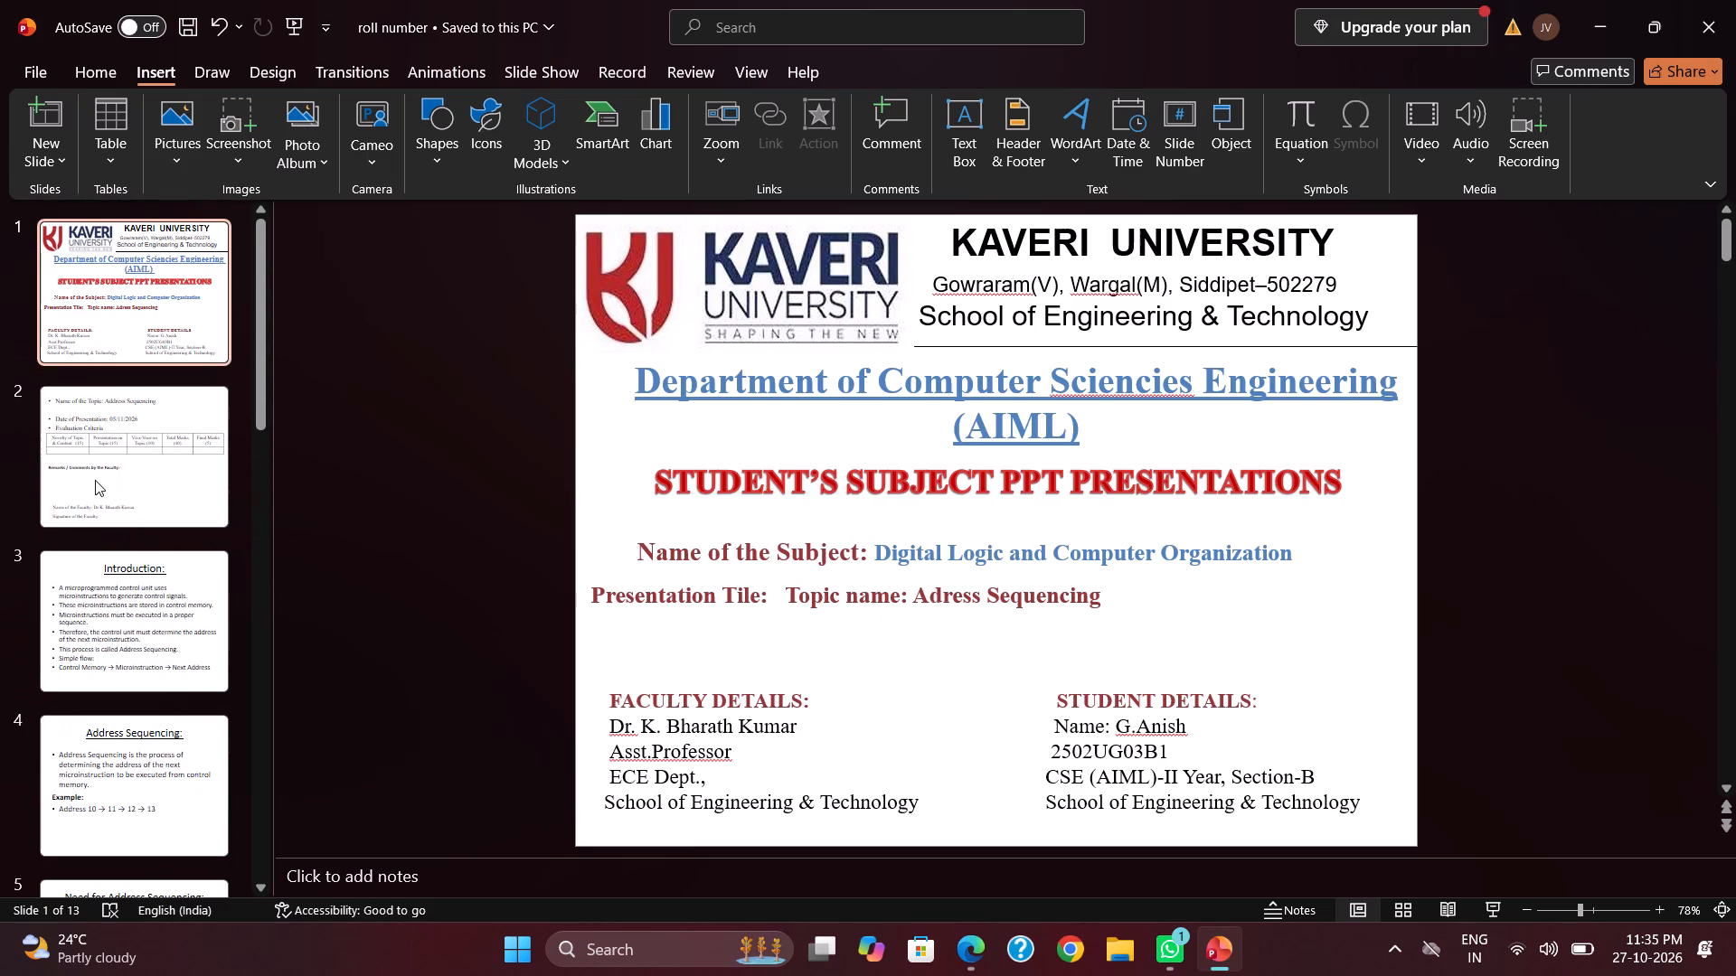
# Review the References and closing slides, and go back through the deck to check the evaluation and Introduction slides.
pyautogui.scroll(-6, 95, 480)
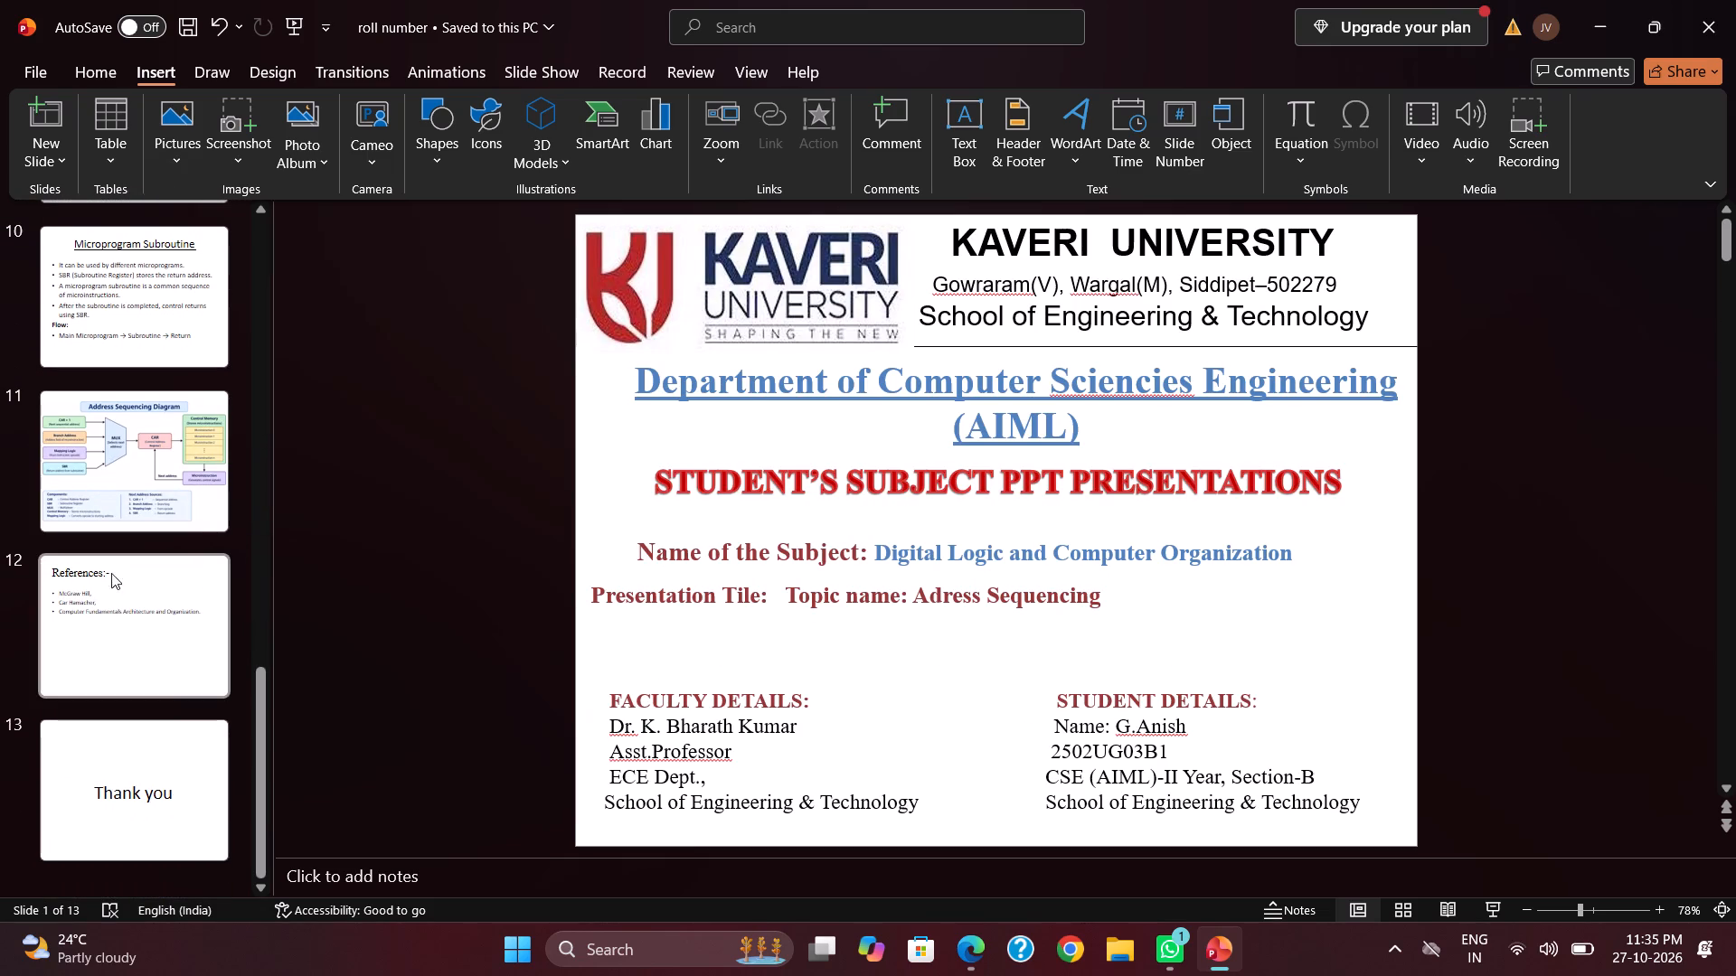
pyautogui.click(118, 605)
pyautogui.press('Down')
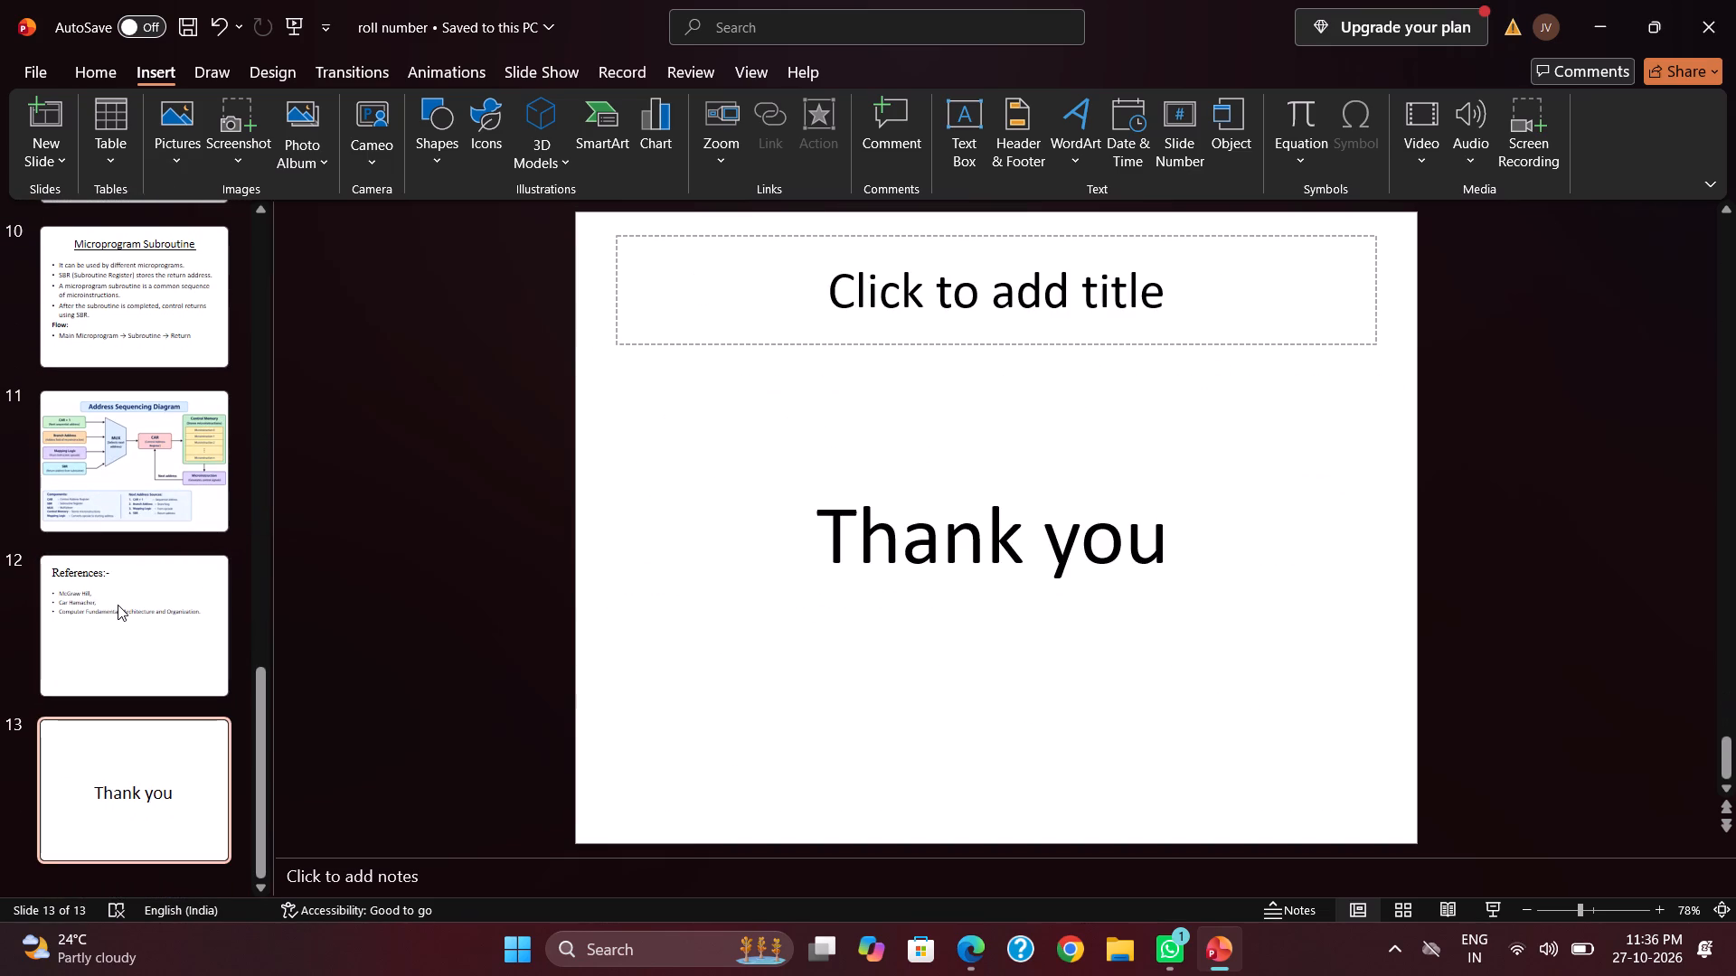
pyautogui.press('Up')
pyautogui.press('Up')
pyautogui.press('Up')
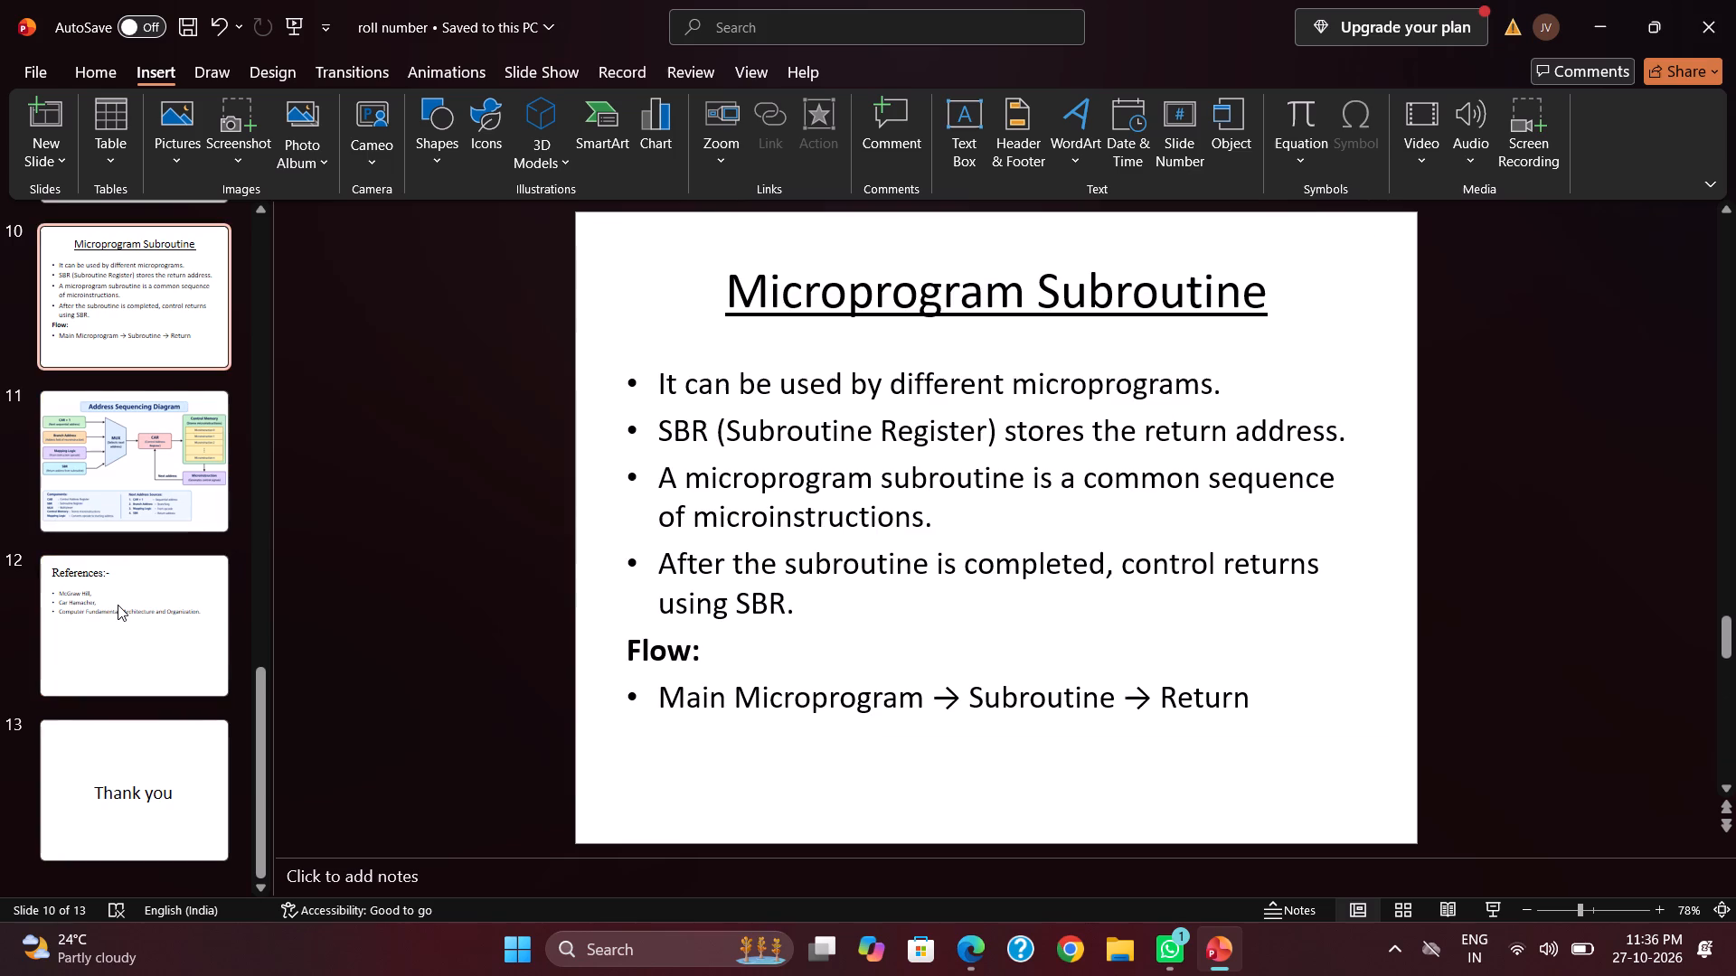
pyautogui.press('Up')
pyautogui.press('Up')
pyautogui.press('Up')
pyautogui.press('Up')
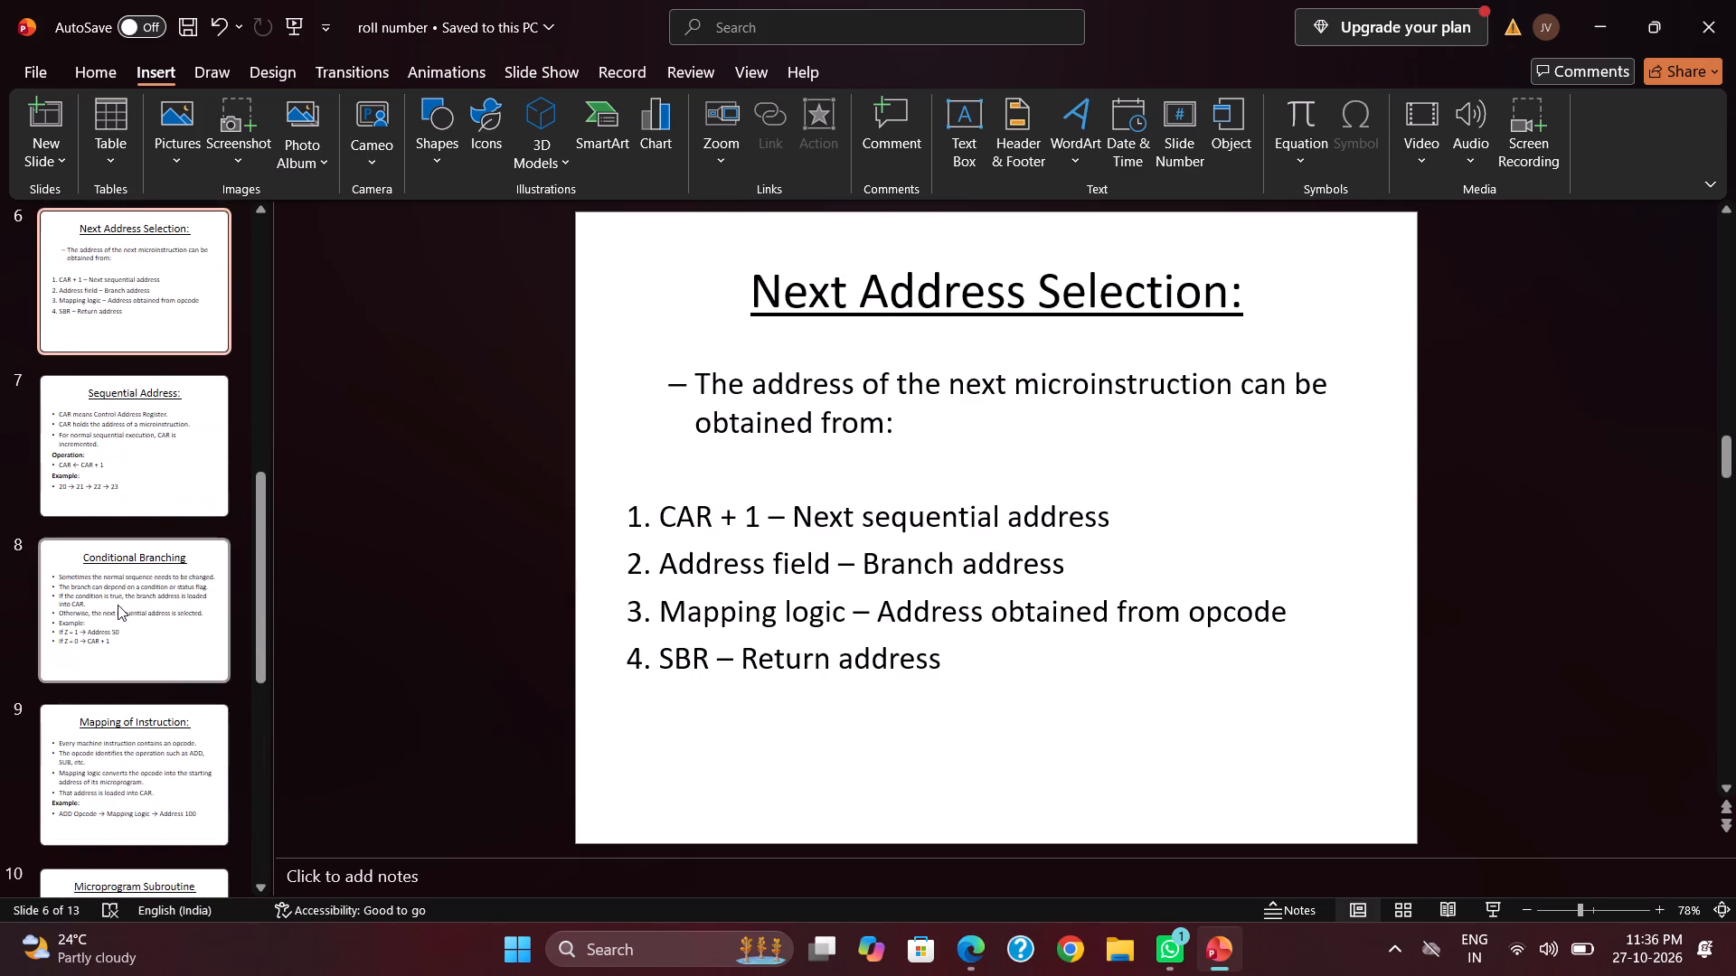
pyautogui.press('Up')
pyautogui.press('Up')
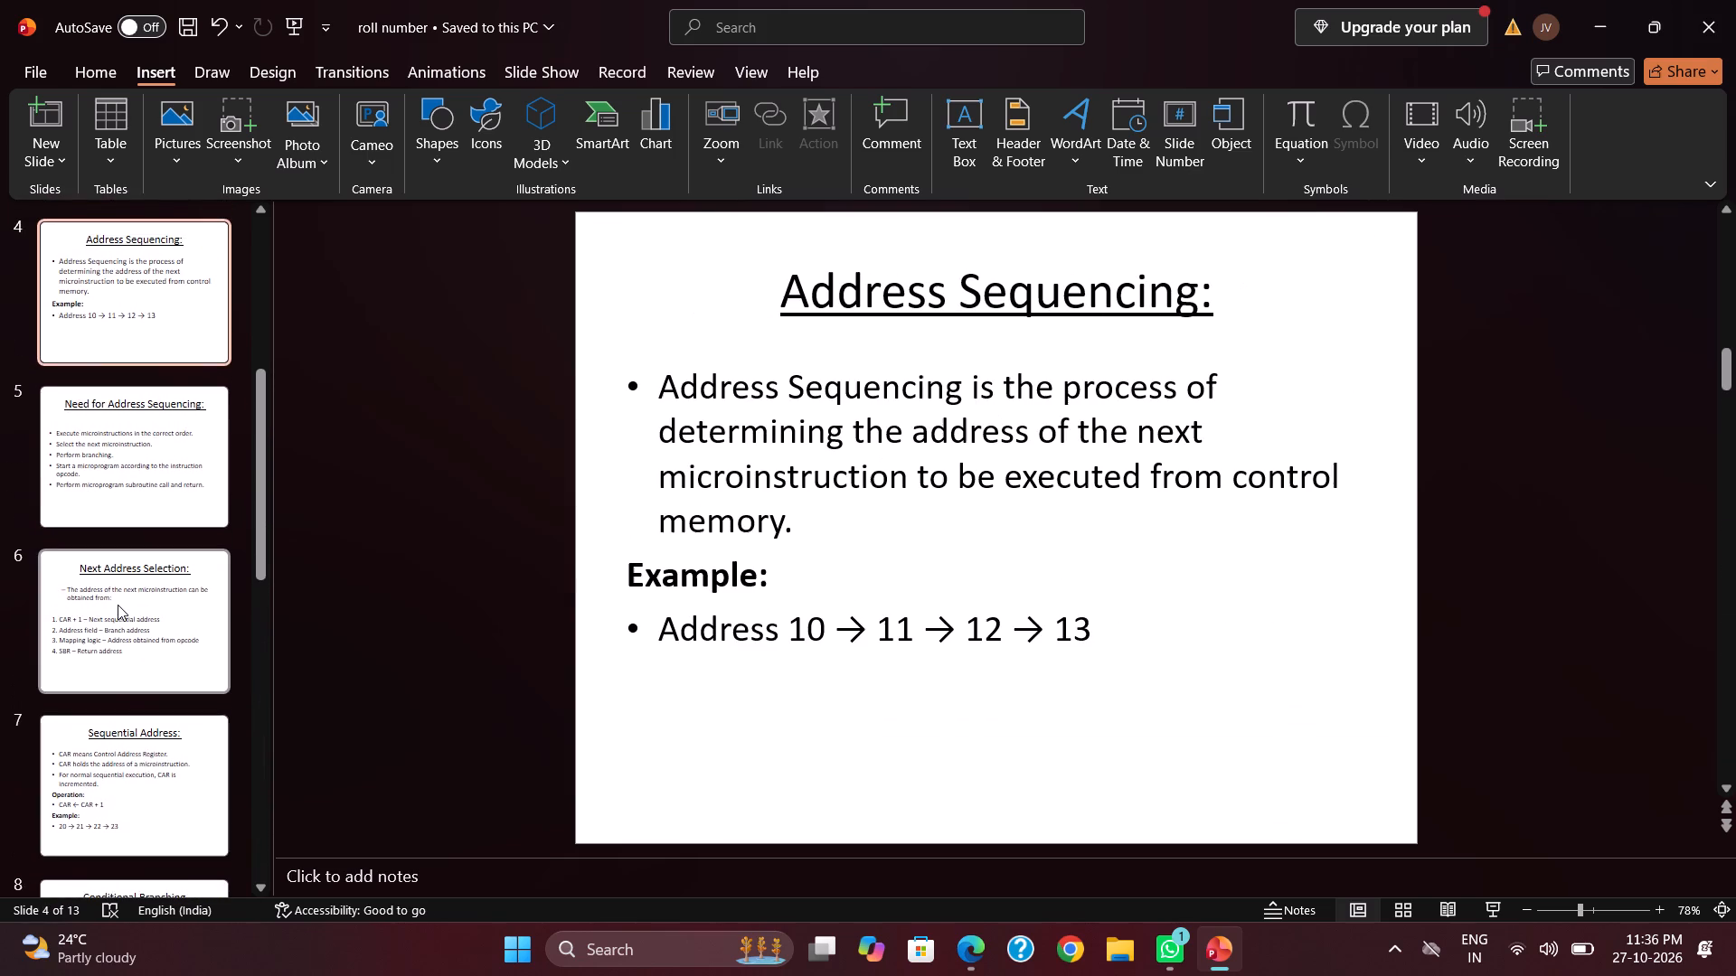
pyautogui.press('Up')
pyautogui.press('Up')
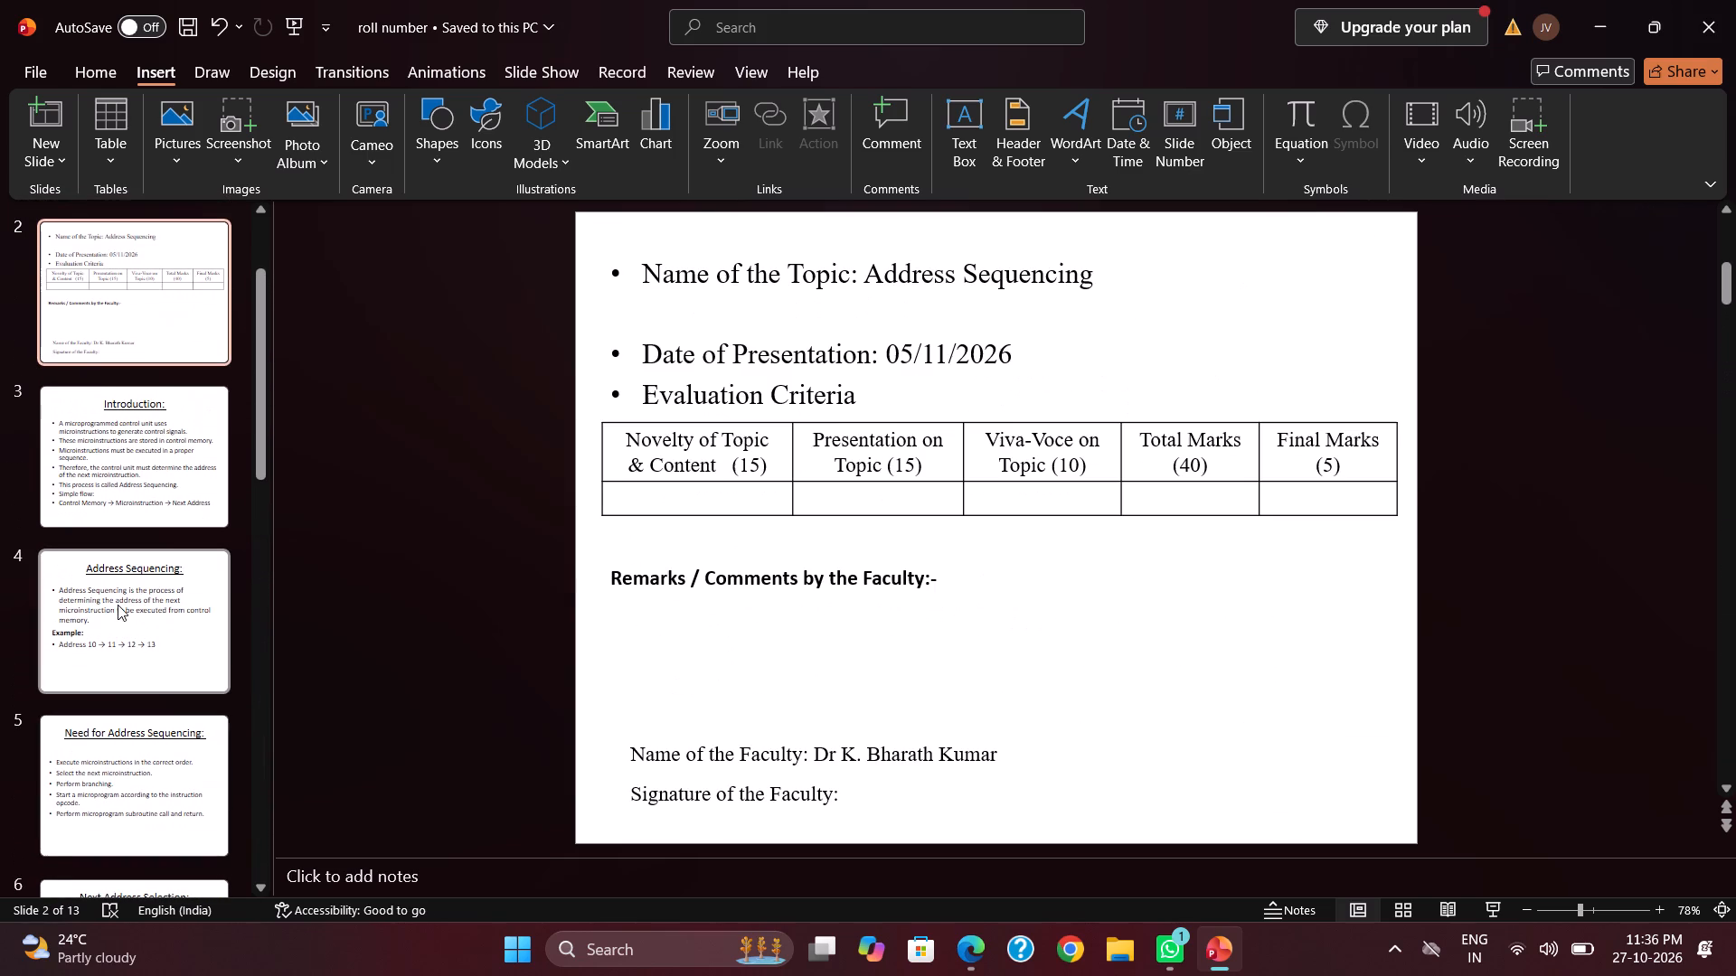
pyautogui.press('Down')
pyautogui.press('Up')
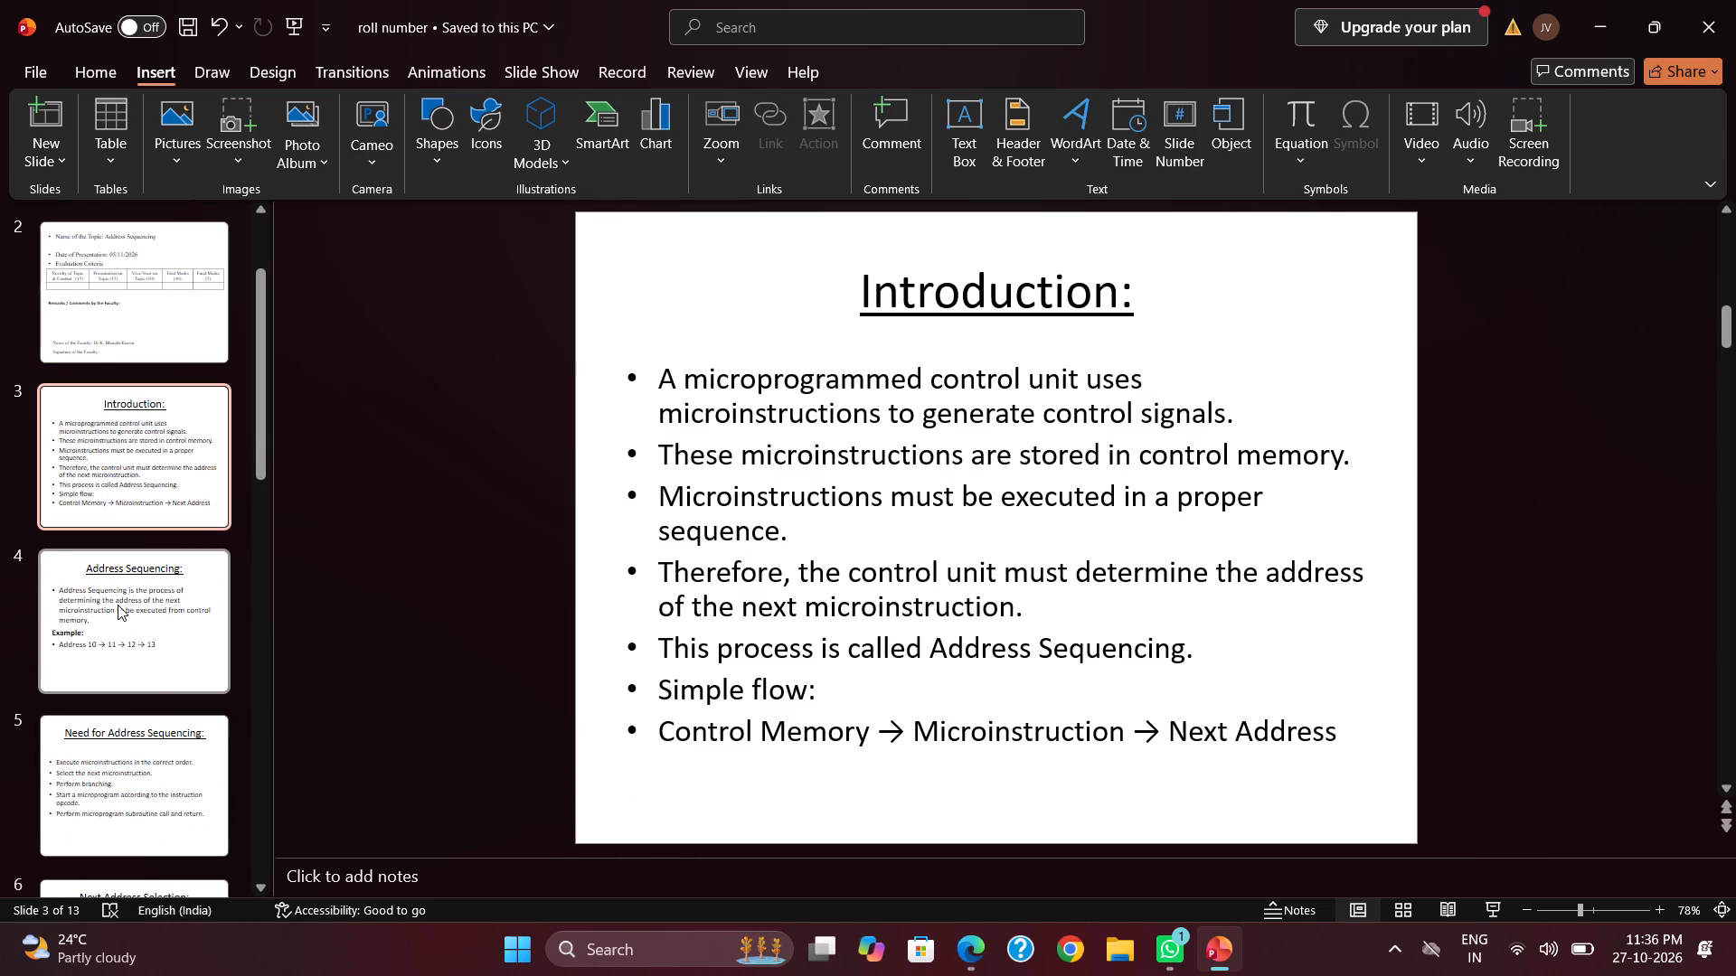
pyautogui.press('Up')
pyautogui.press('Down')
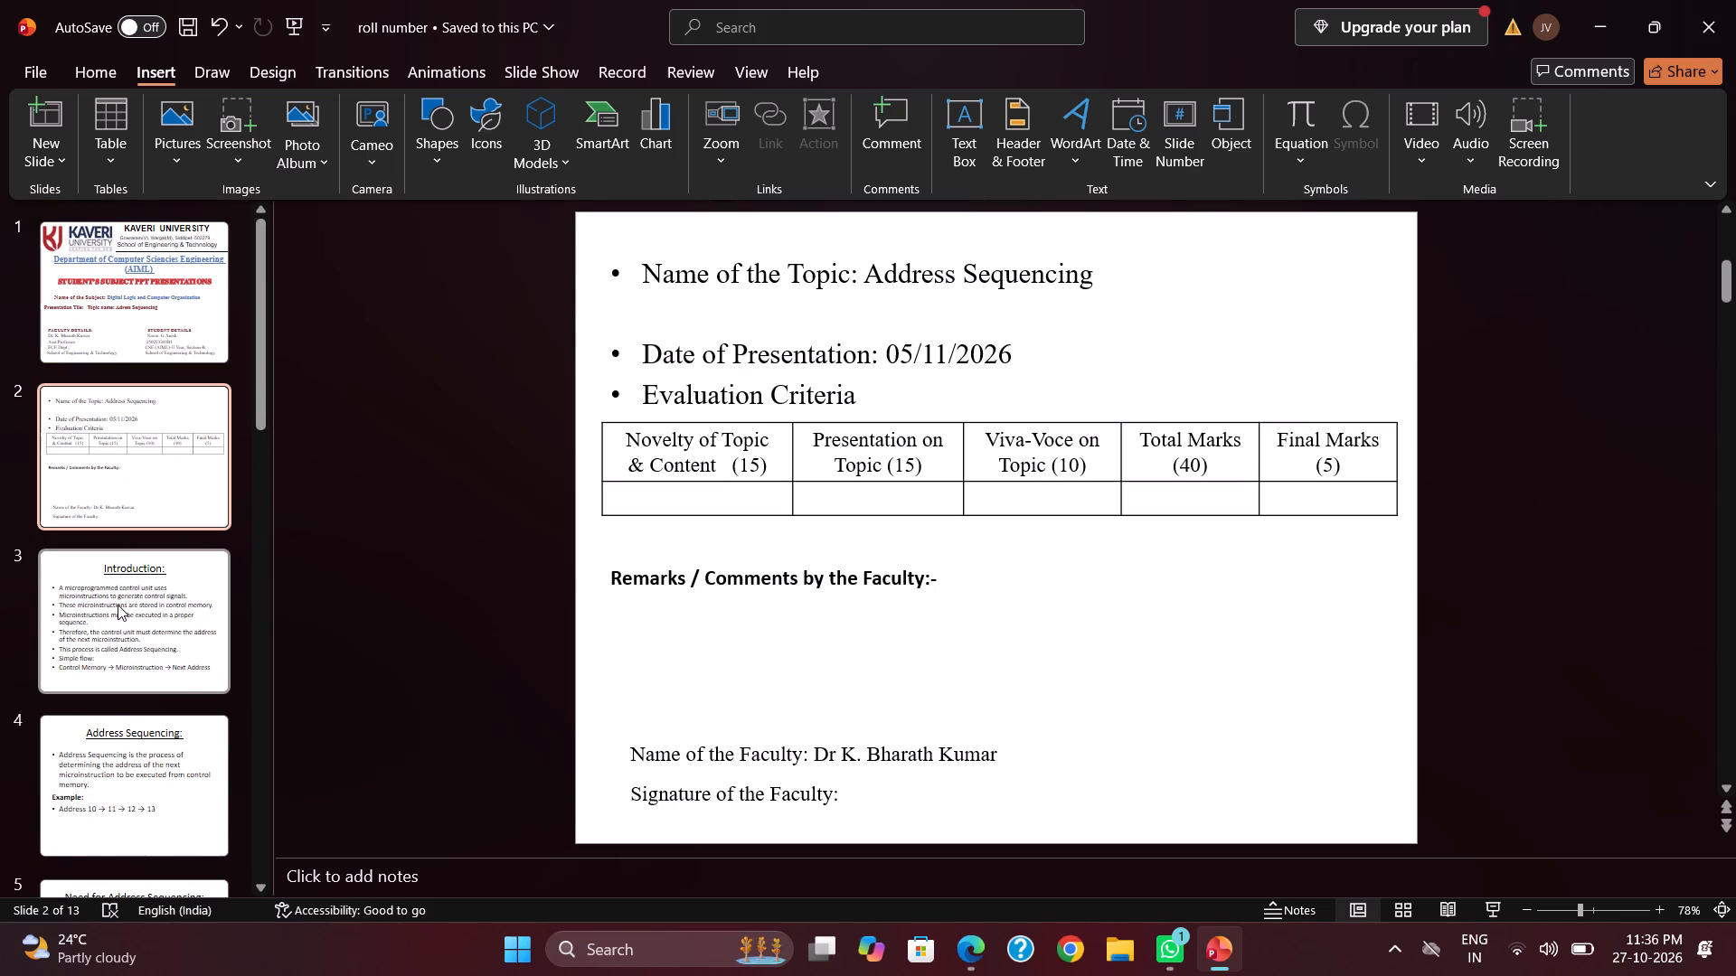
pyautogui.press('Down')
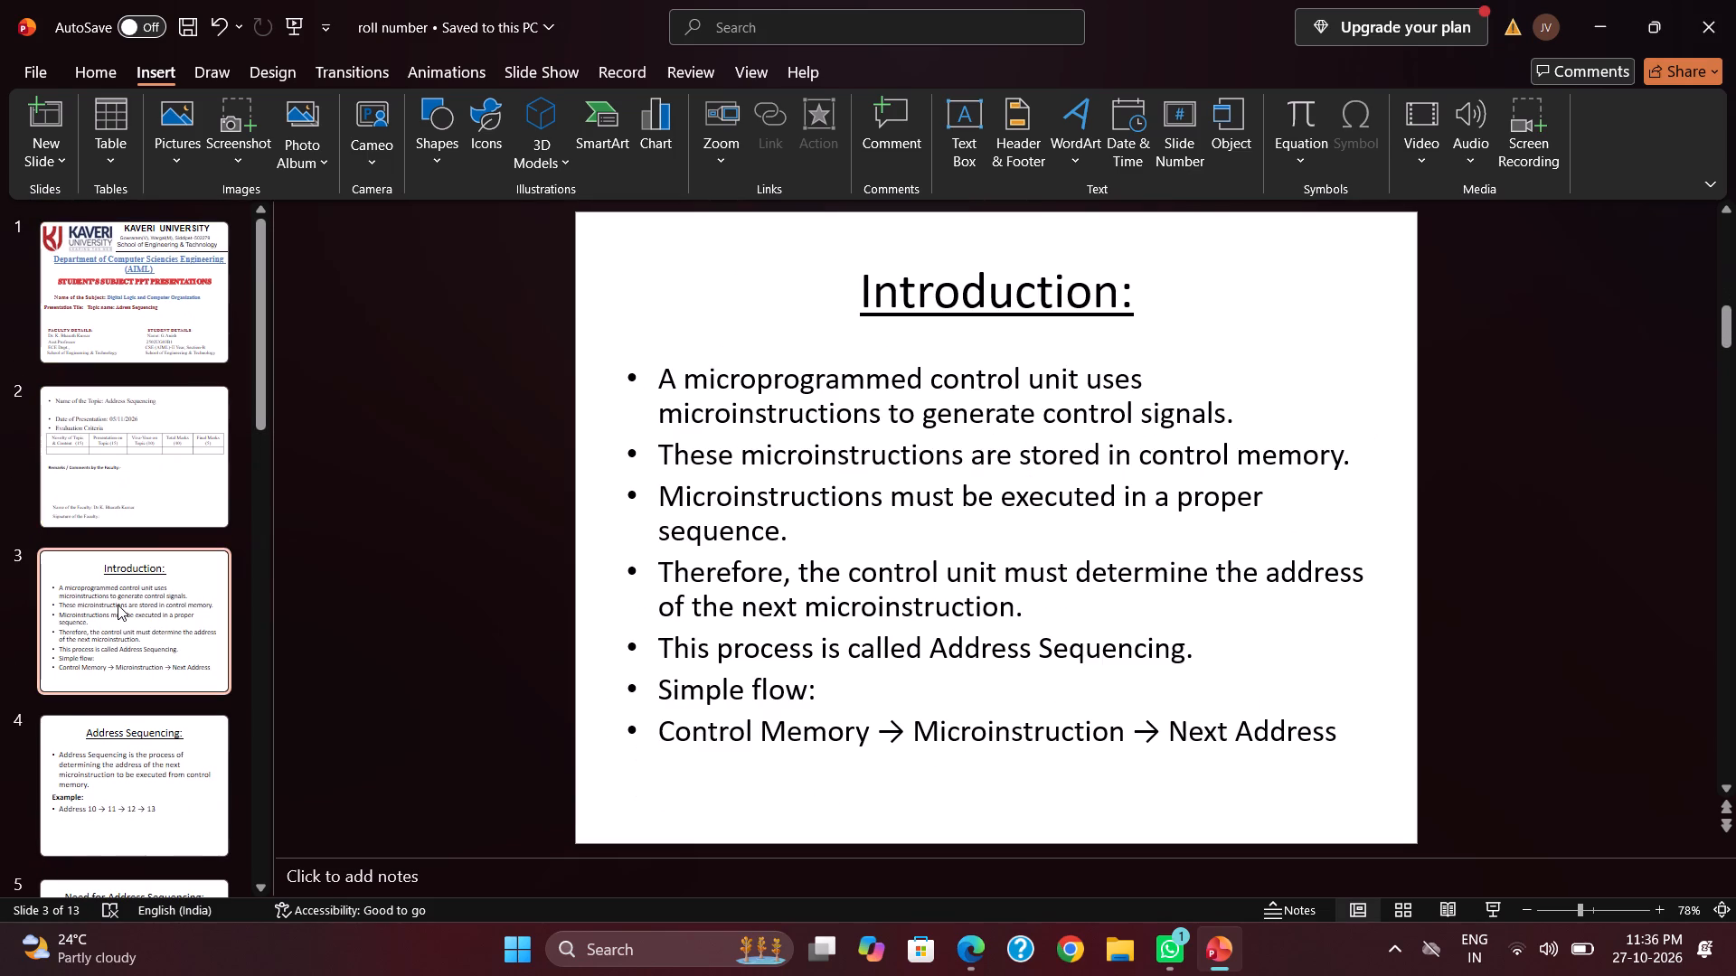
# Review the slides in order from the Introduction through the Address Sequencing Diagram and References to the closing slide.
pyautogui.press('Down')
pyautogui.press('Down')
pyautogui.press('Down')
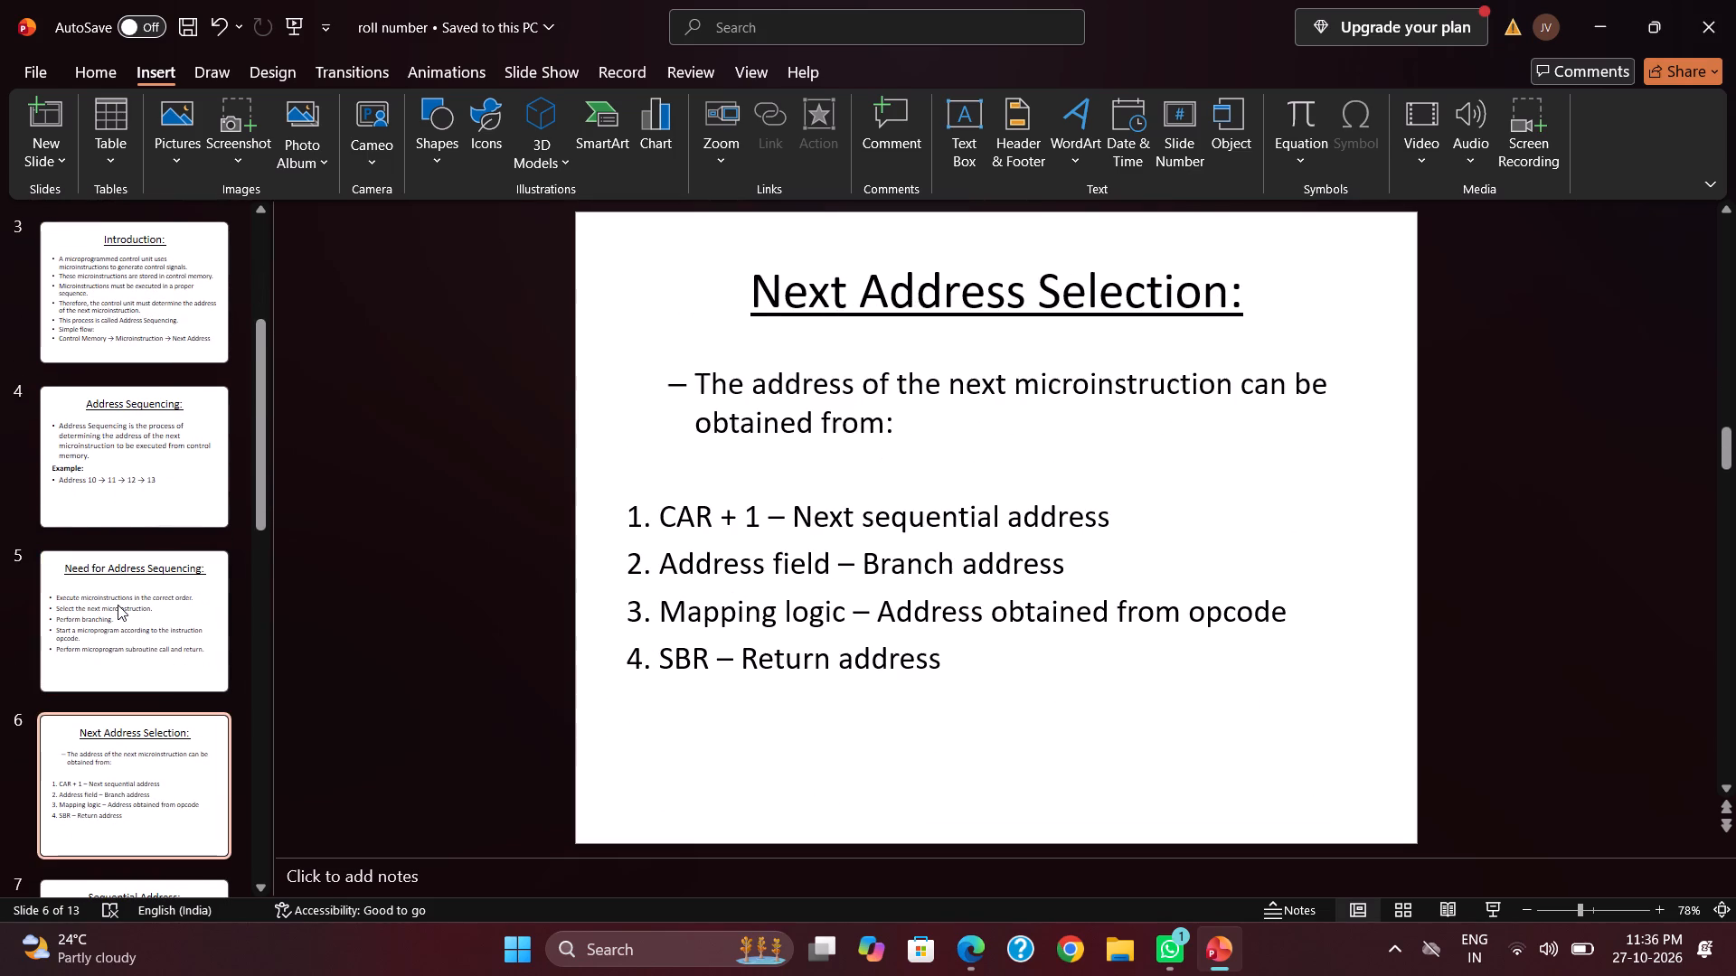
pyautogui.press('Down')
pyautogui.press('Down')
pyautogui.press('Down')
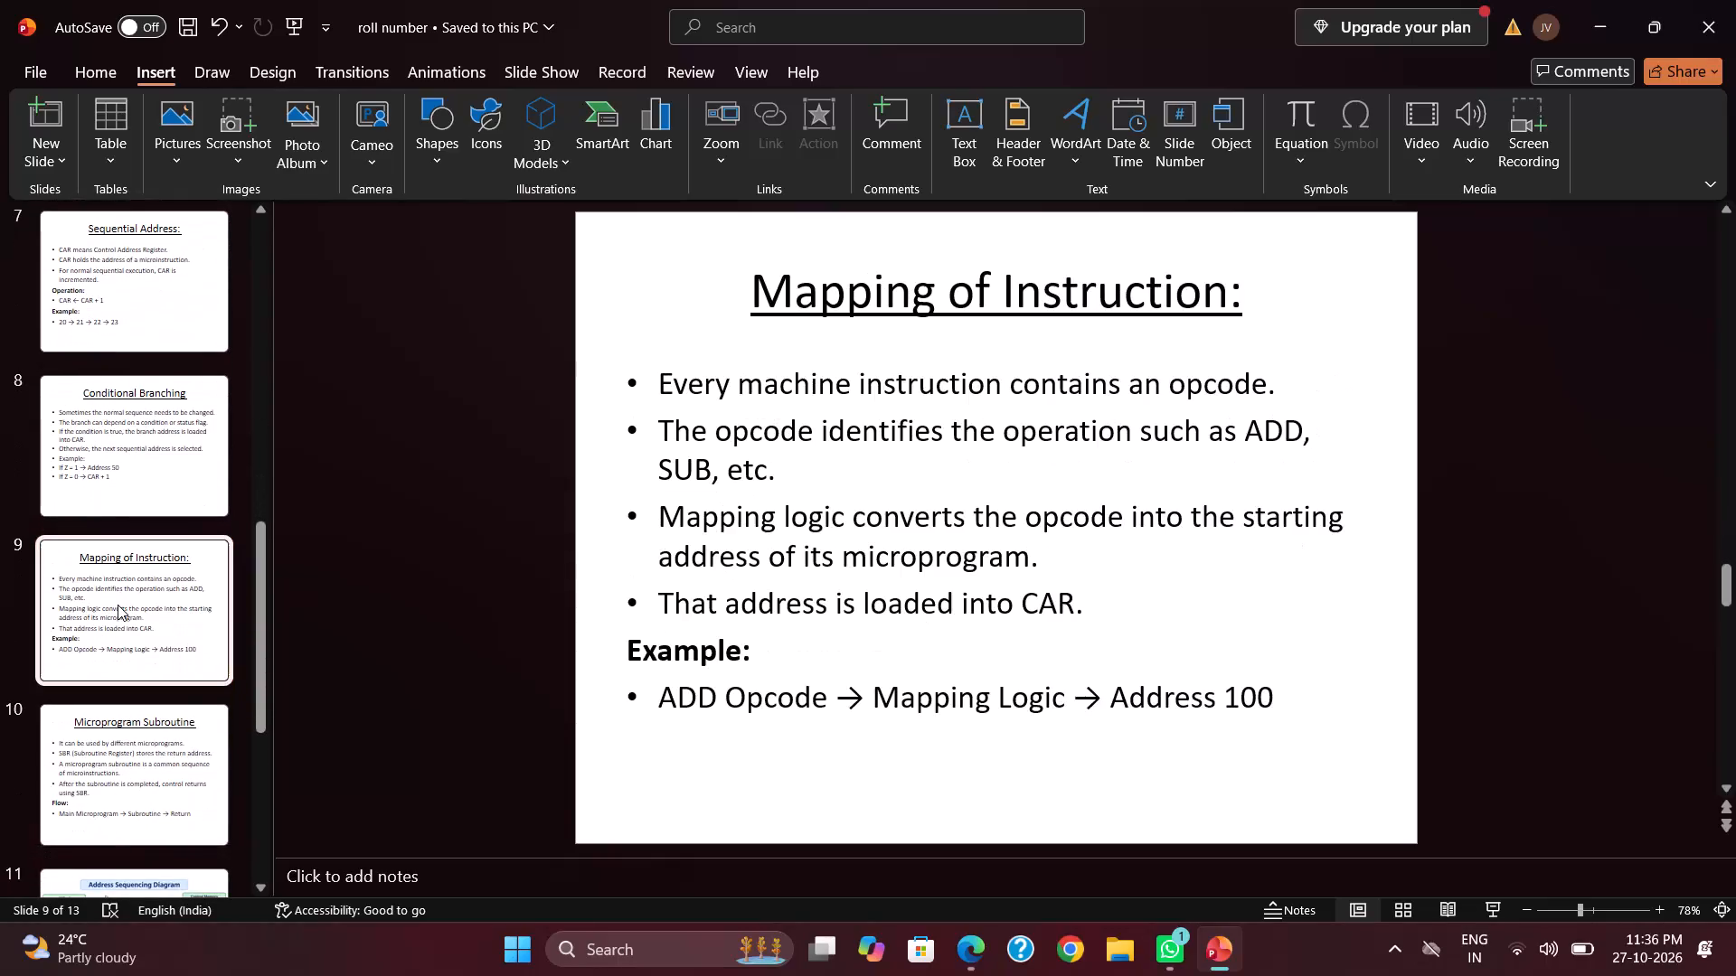
pyautogui.press('Down')
pyautogui.press('Down')
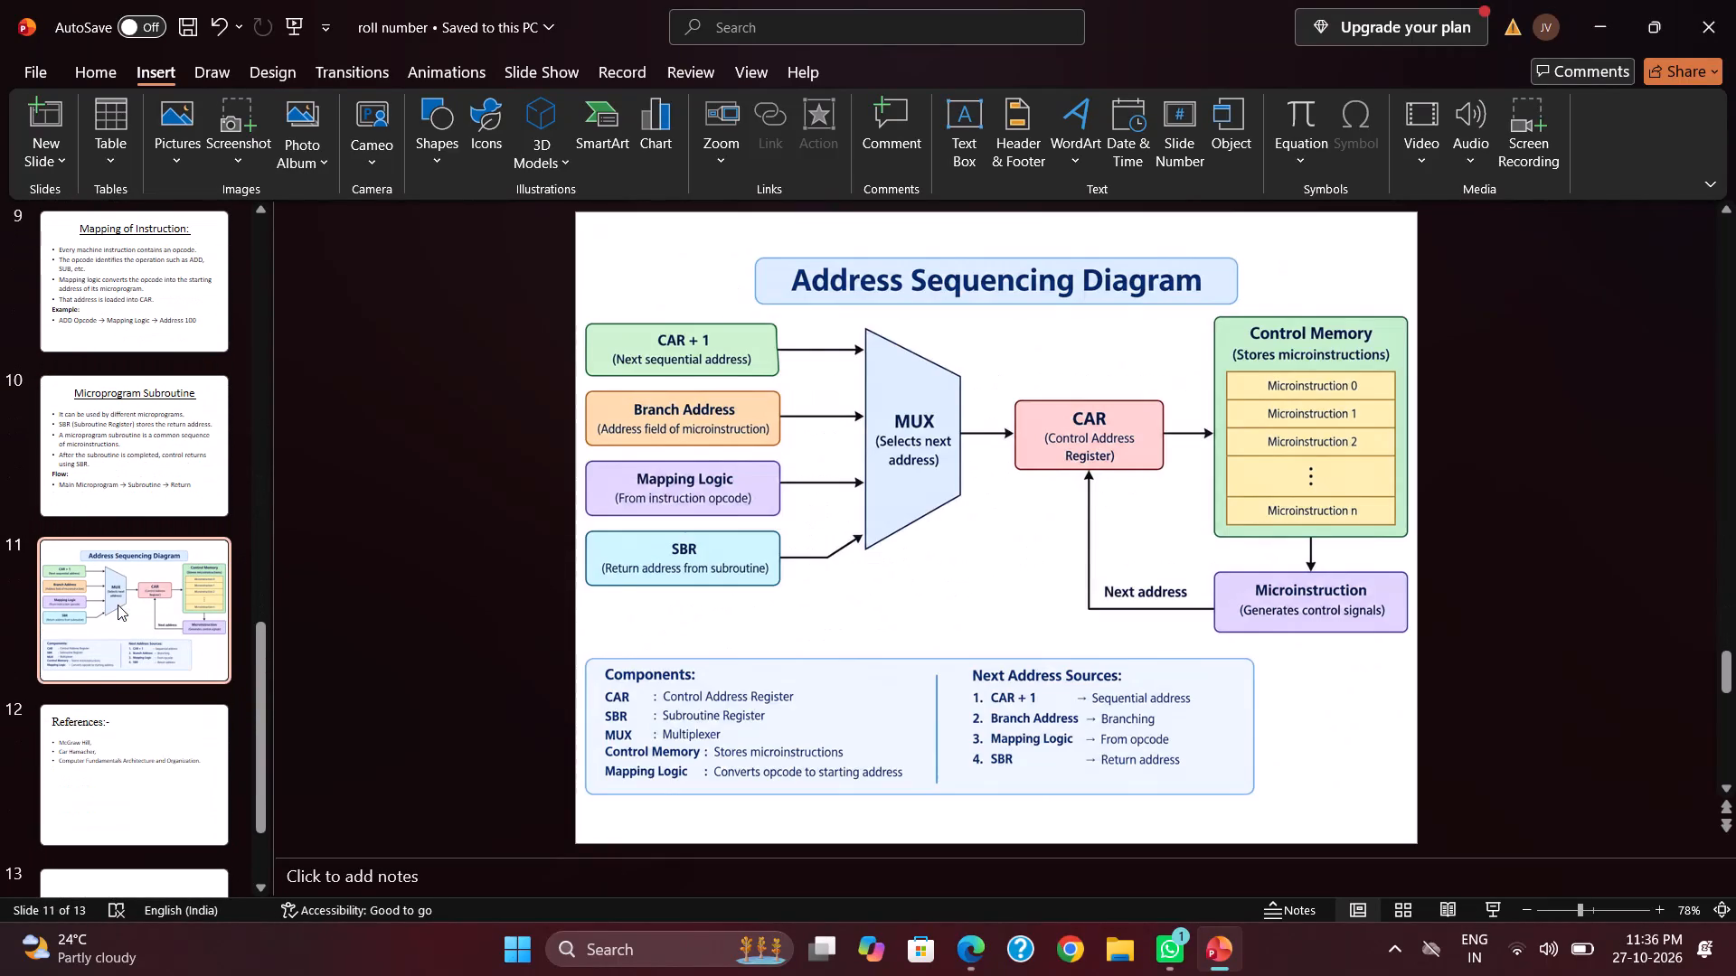
pyautogui.press('Down')
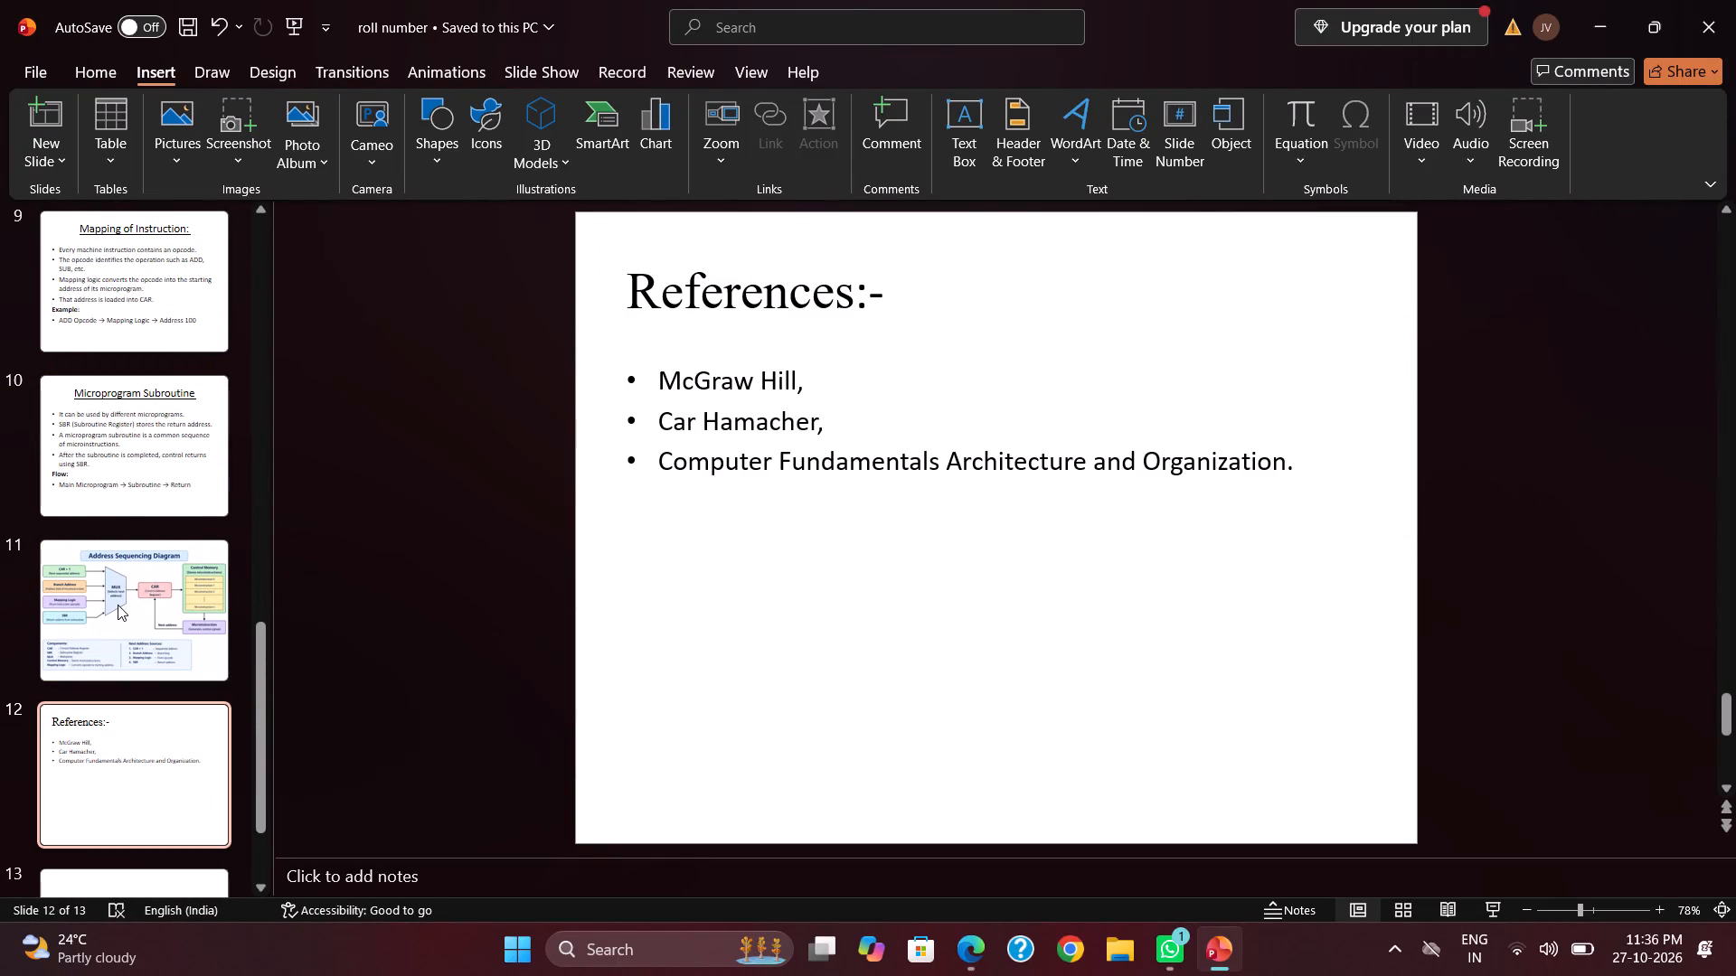
pyautogui.press('Down')
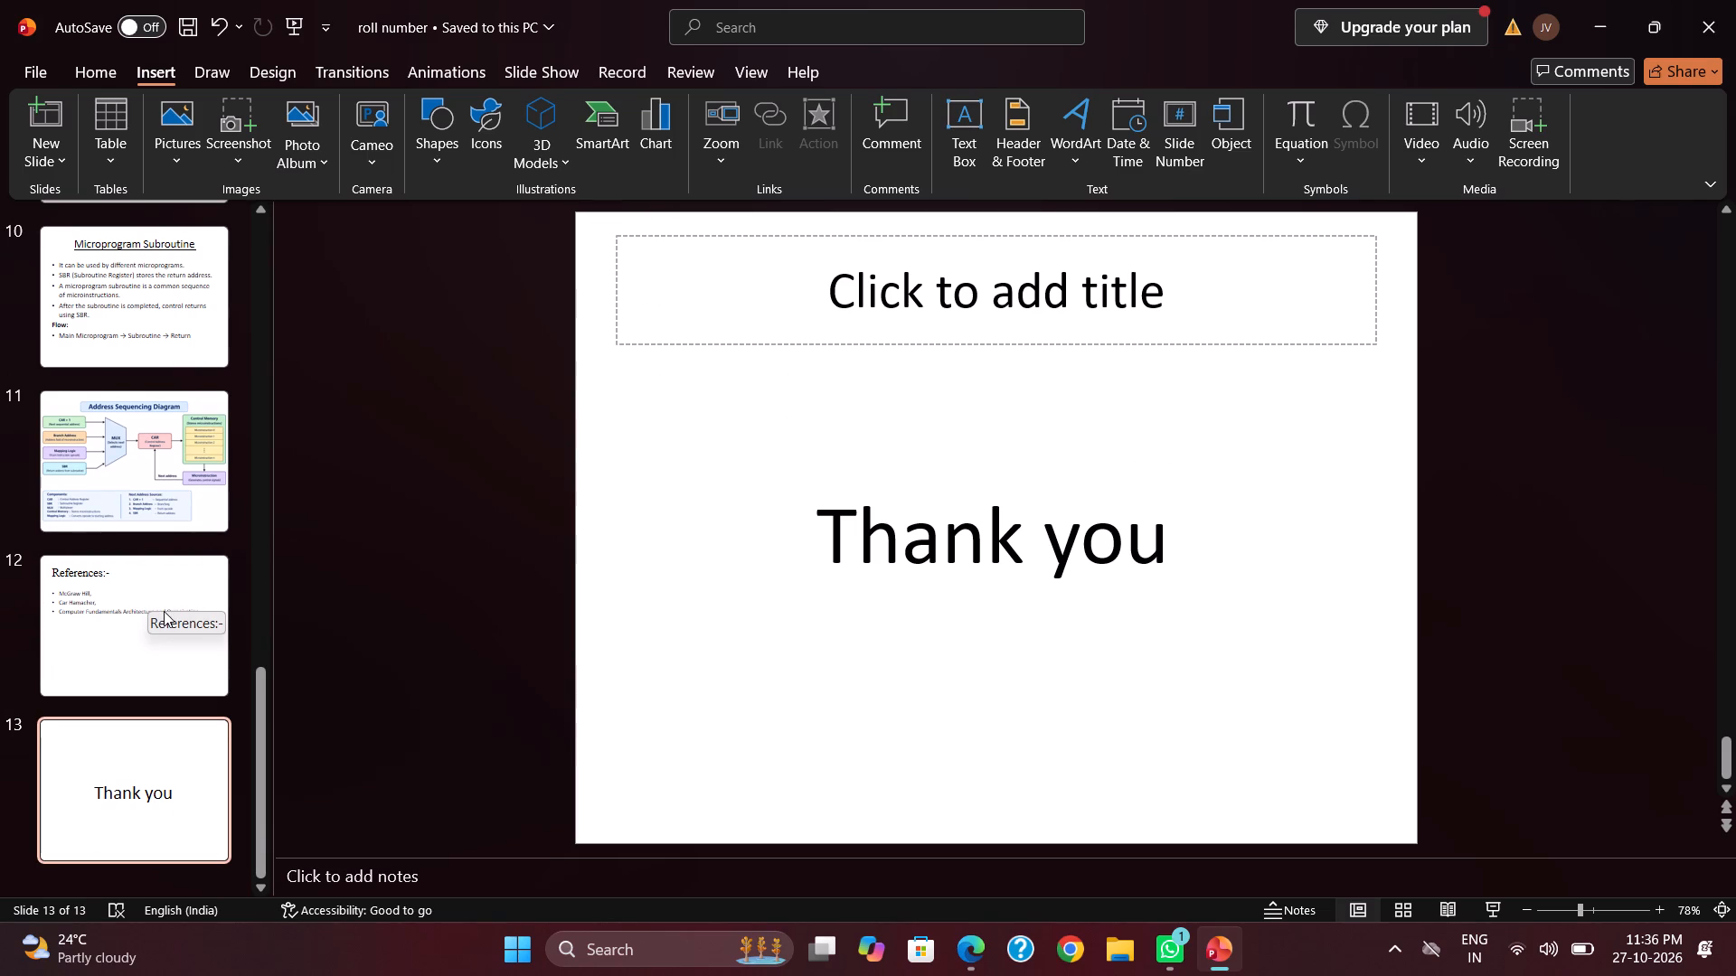
# Go back through the whole deck from the closing slide to the title slide, checking each slide.
pyautogui.press('Up')
pyautogui.press('Up')
pyautogui.press('Up')
pyautogui.press('Up')
pyautogui.press('Up')
pyautogui.press('Up')
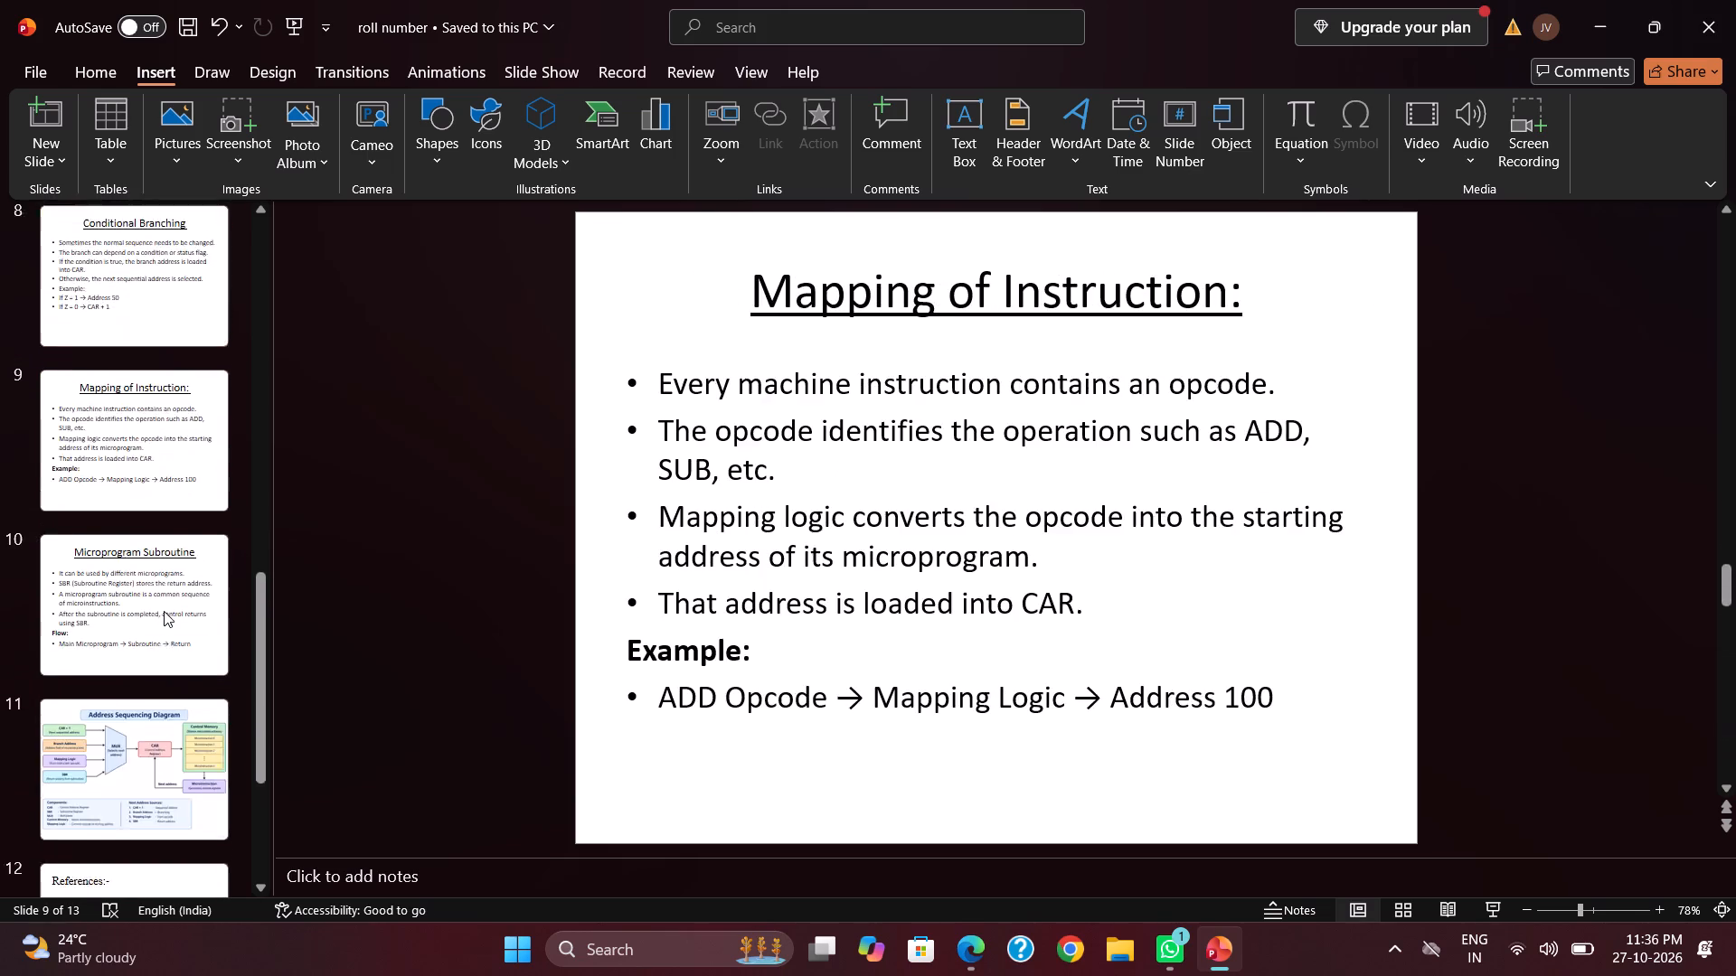
pyautogui.press('Up')
pyautogui.press('Up')
pyautogui.press('Up')
pyautogui.press('Up')
pyautogui.press('Up')
pyautogui.press('Up')
pyautogui.press('Up')
pyautogui.press('Up')
pyautogui.press('Up')
pyautogui.press('Up')
pyautogui.press('Up')
pyautogui.press('Up')
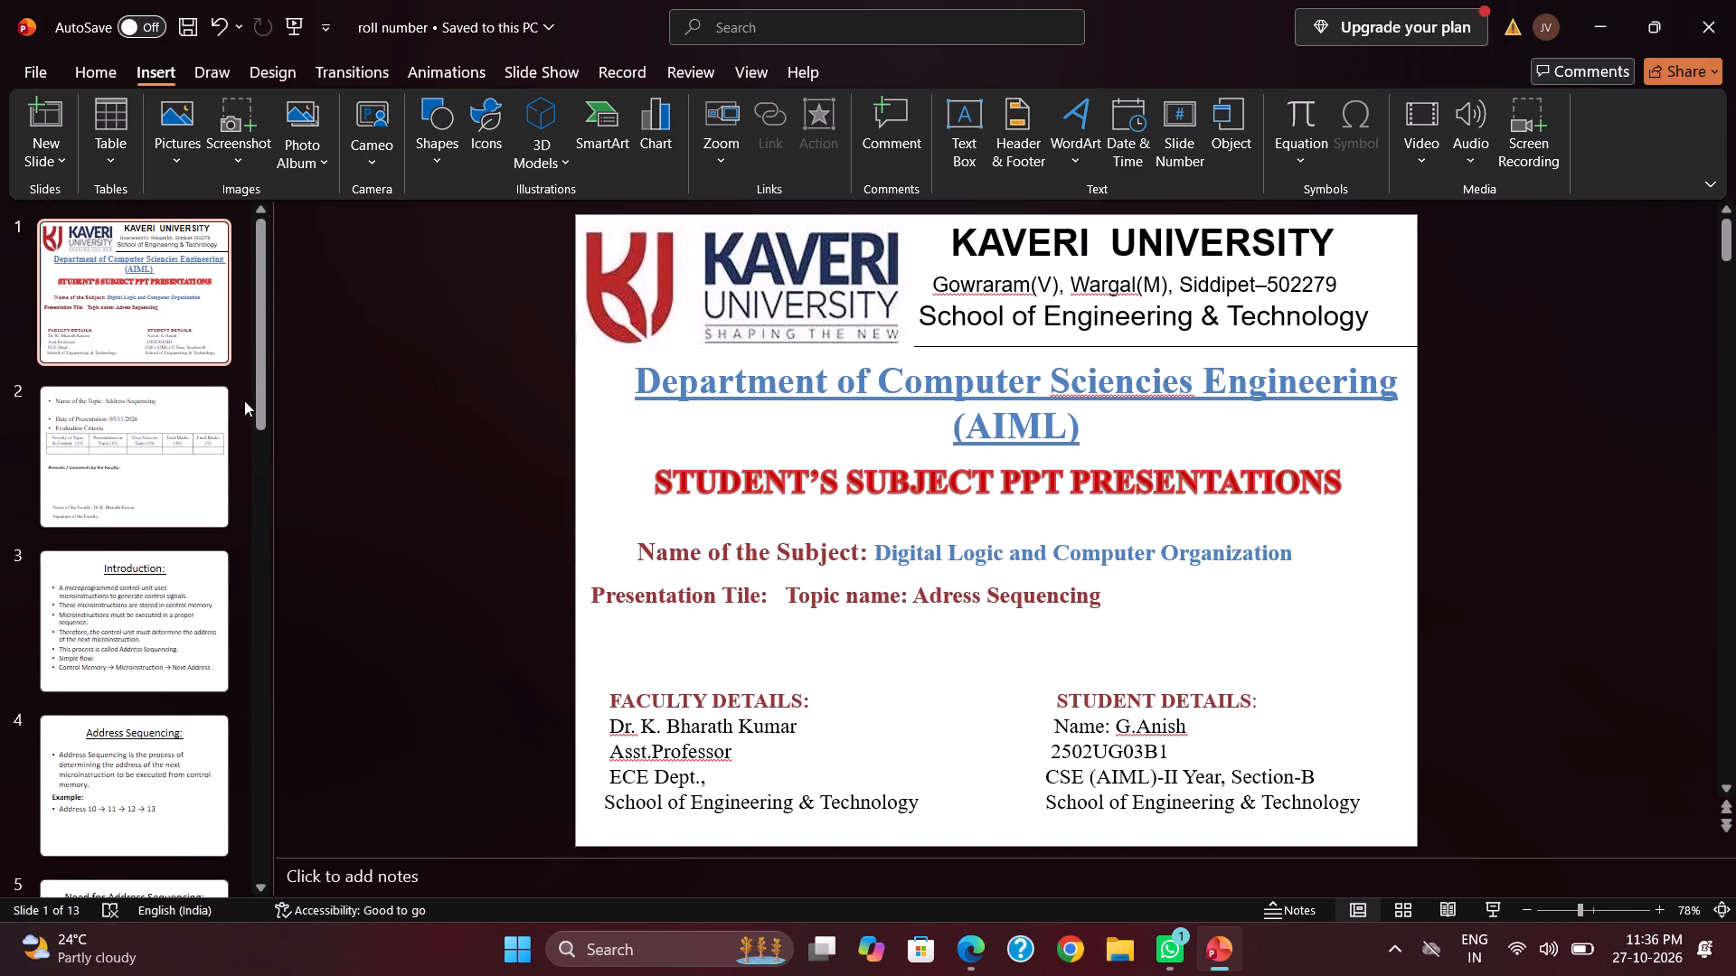
# Check the slides once more from the evaluation slide onward, ending on the Address Sequencing Diagram.
pyautogui.click(132, 467)
pyautogui.press('Down')
pyautogui.press('Down')
pyautogui.press('Down')
pyautogui.press('Down')
pyautogui.press('Down')
pyautogui.press('Down')
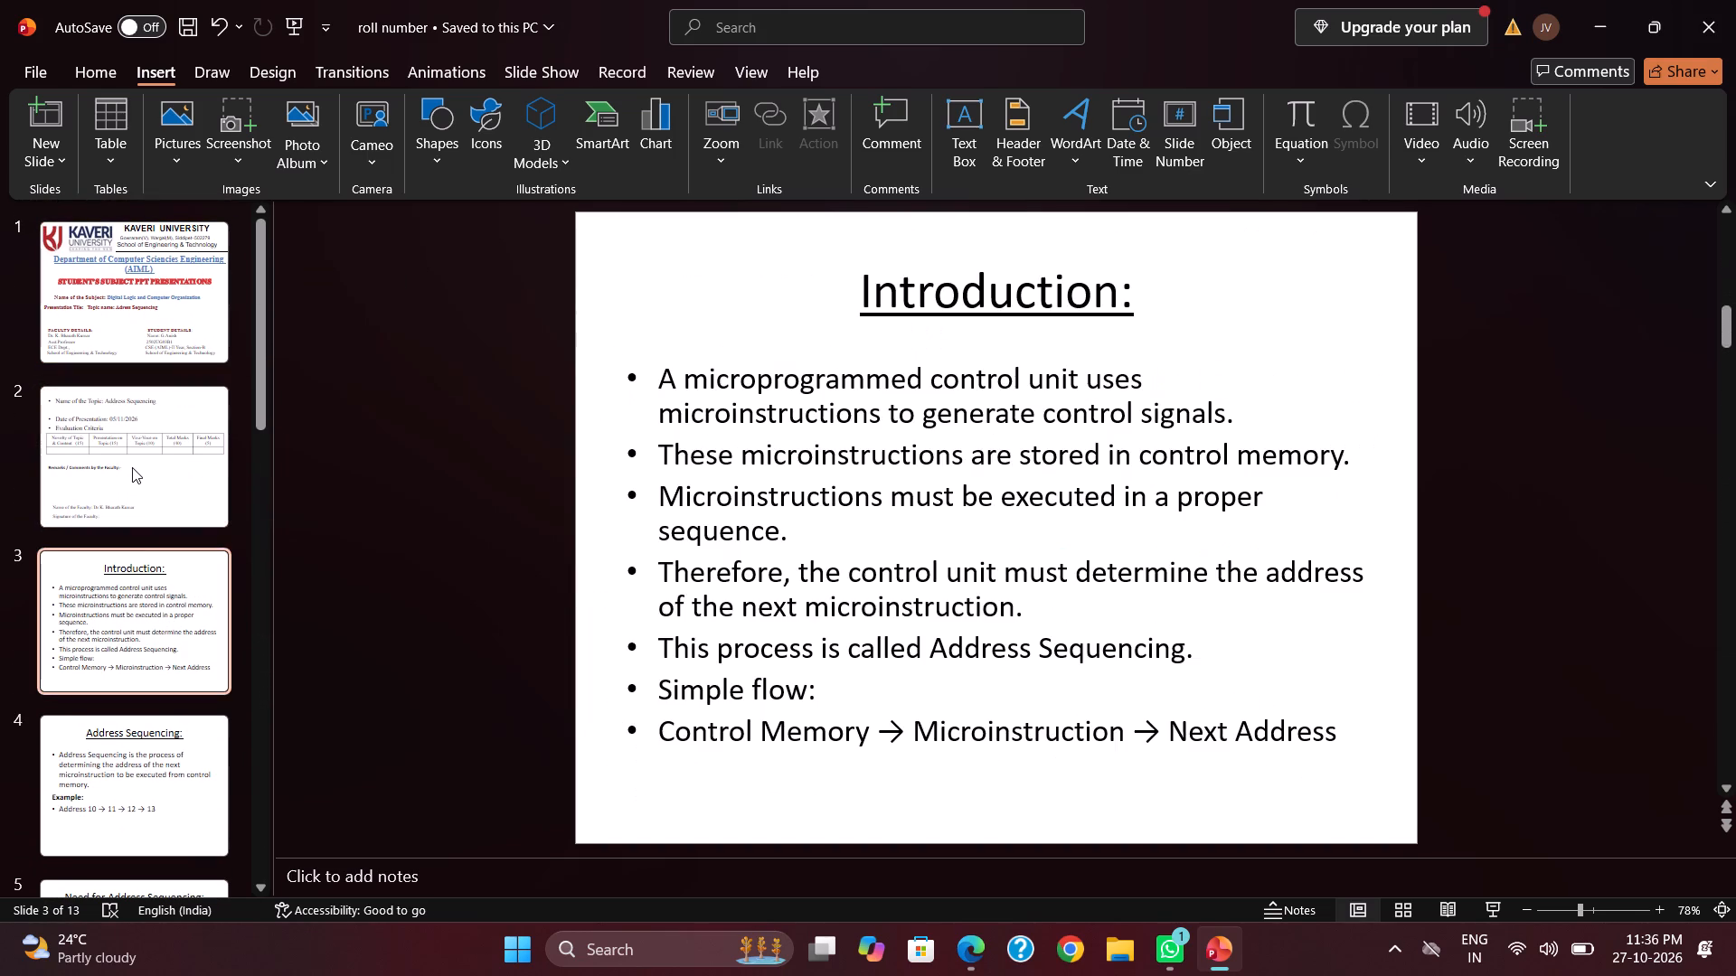
pyautogui.press('Down')
pyautogui.press('Down')
pyautogui.press('Down')
pyautogui.press('Down')
pyautogui.press('Up')
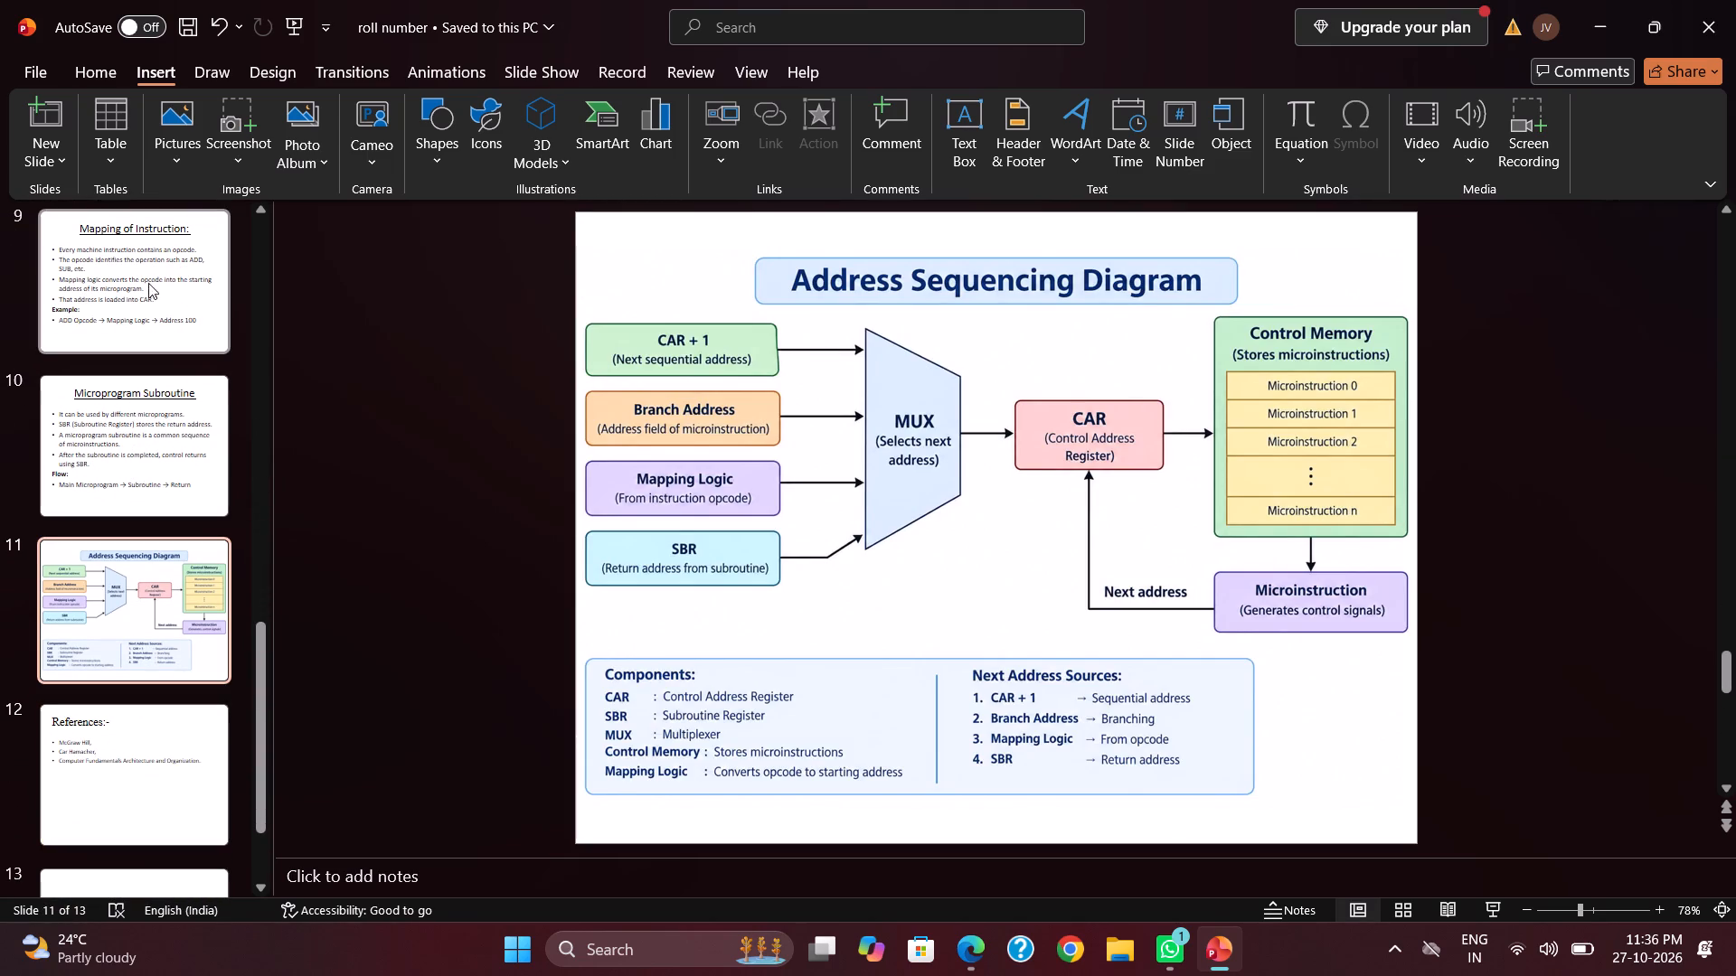
# Save the presentation to the Desktop folder, named with the student's roll number followed by "_DLCO_Address Sequencing", and close it.
pyautogui.click(46, 75)
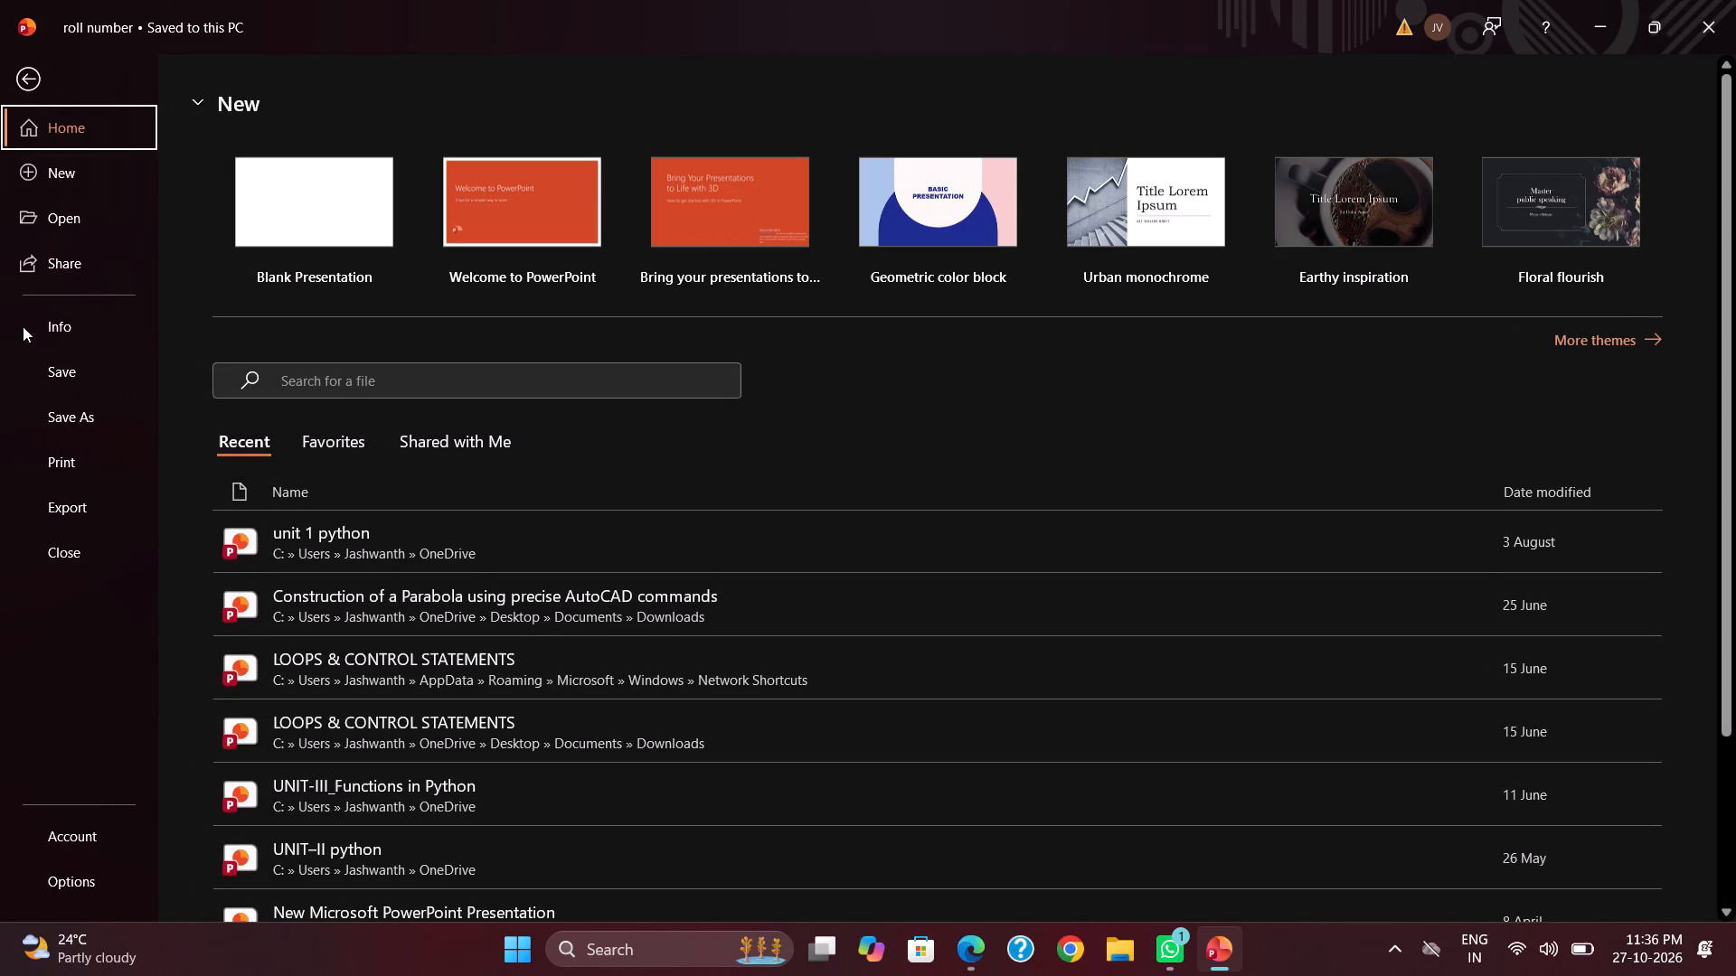
pyautogui.click(70, 416)
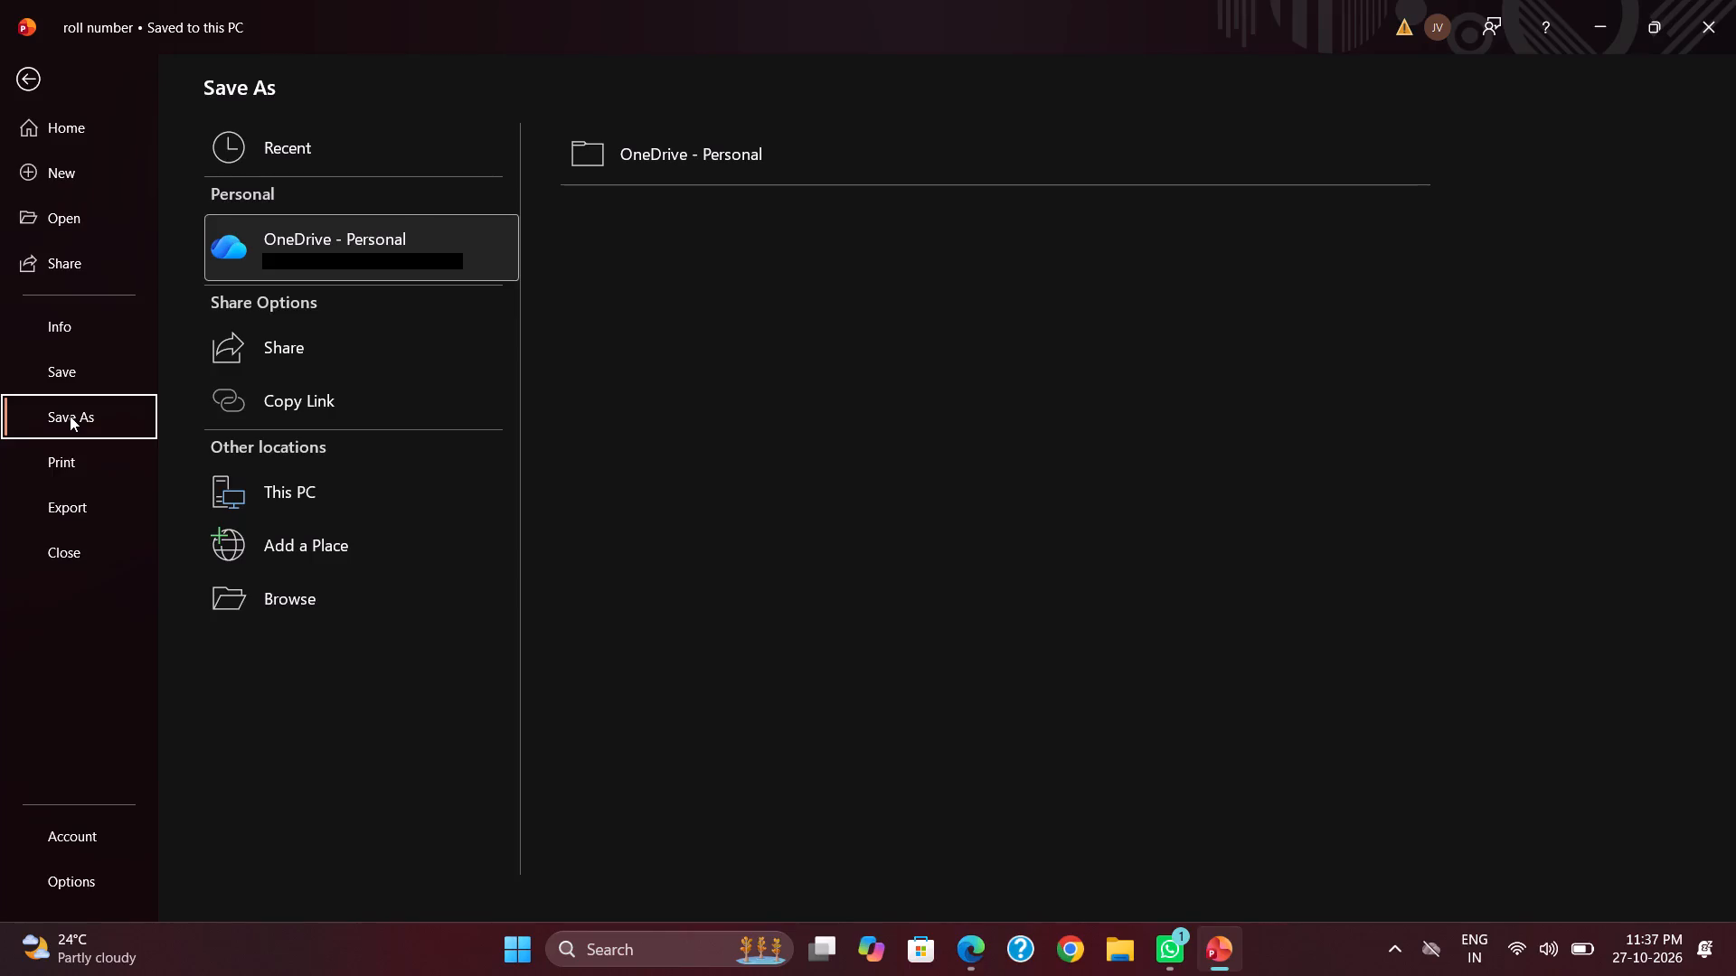
pyautogui.click(653, 164)
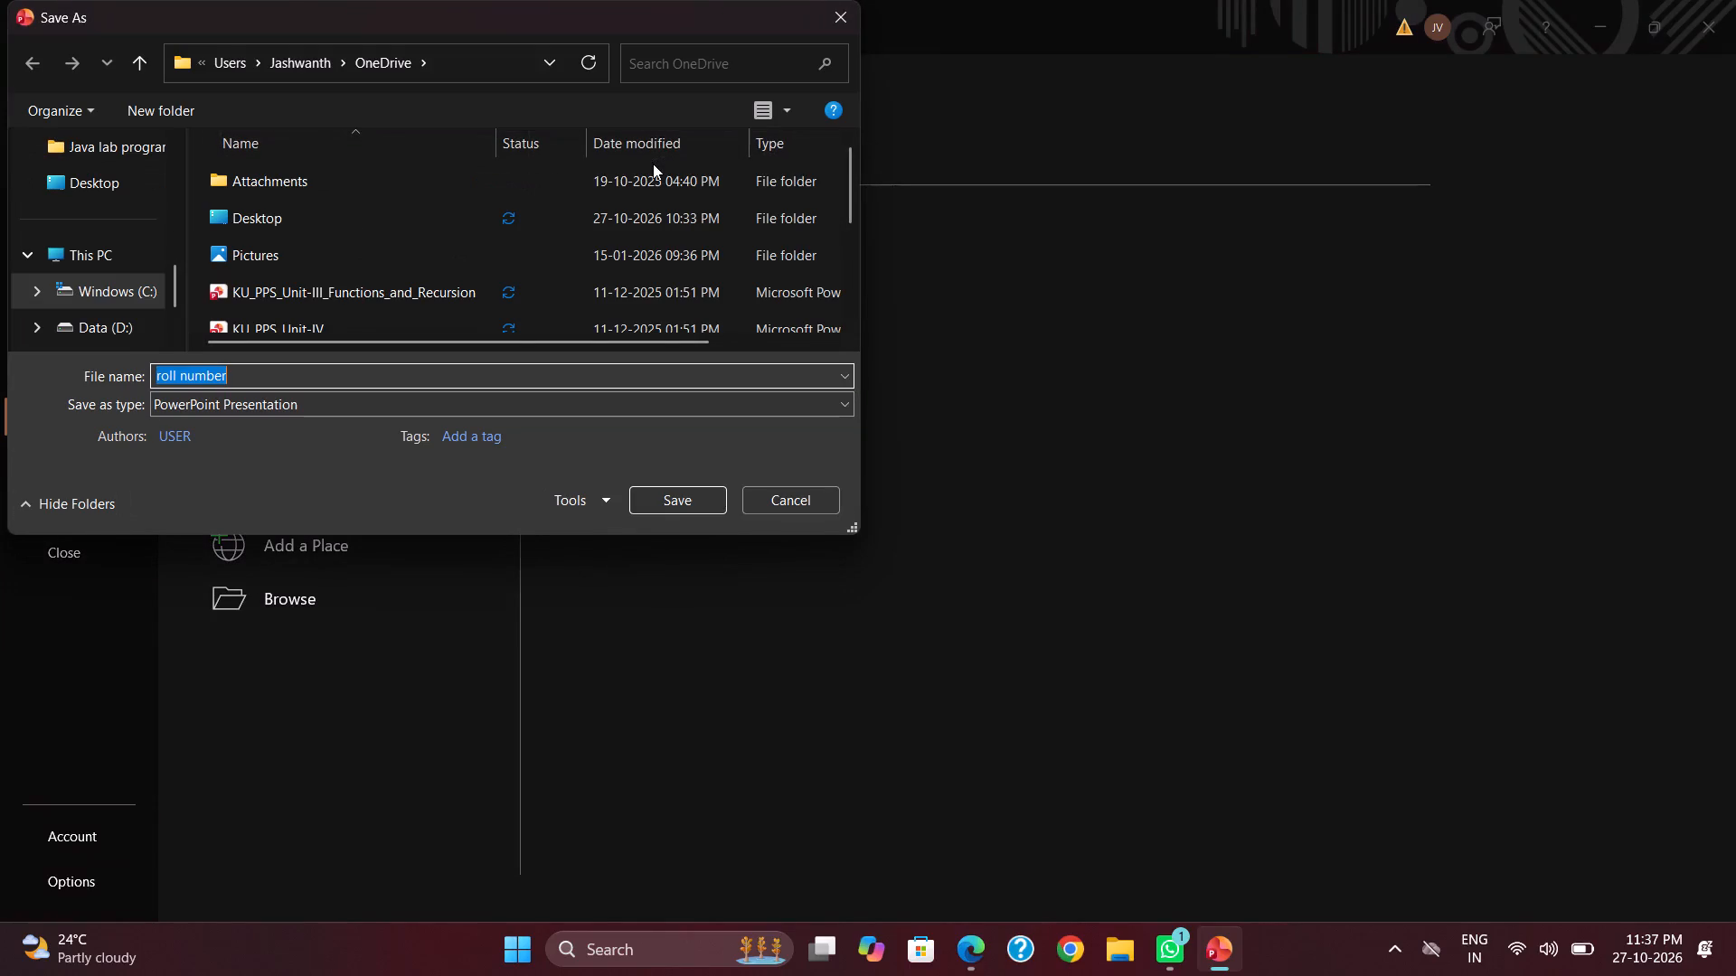
pyautogui.click(837, 14)
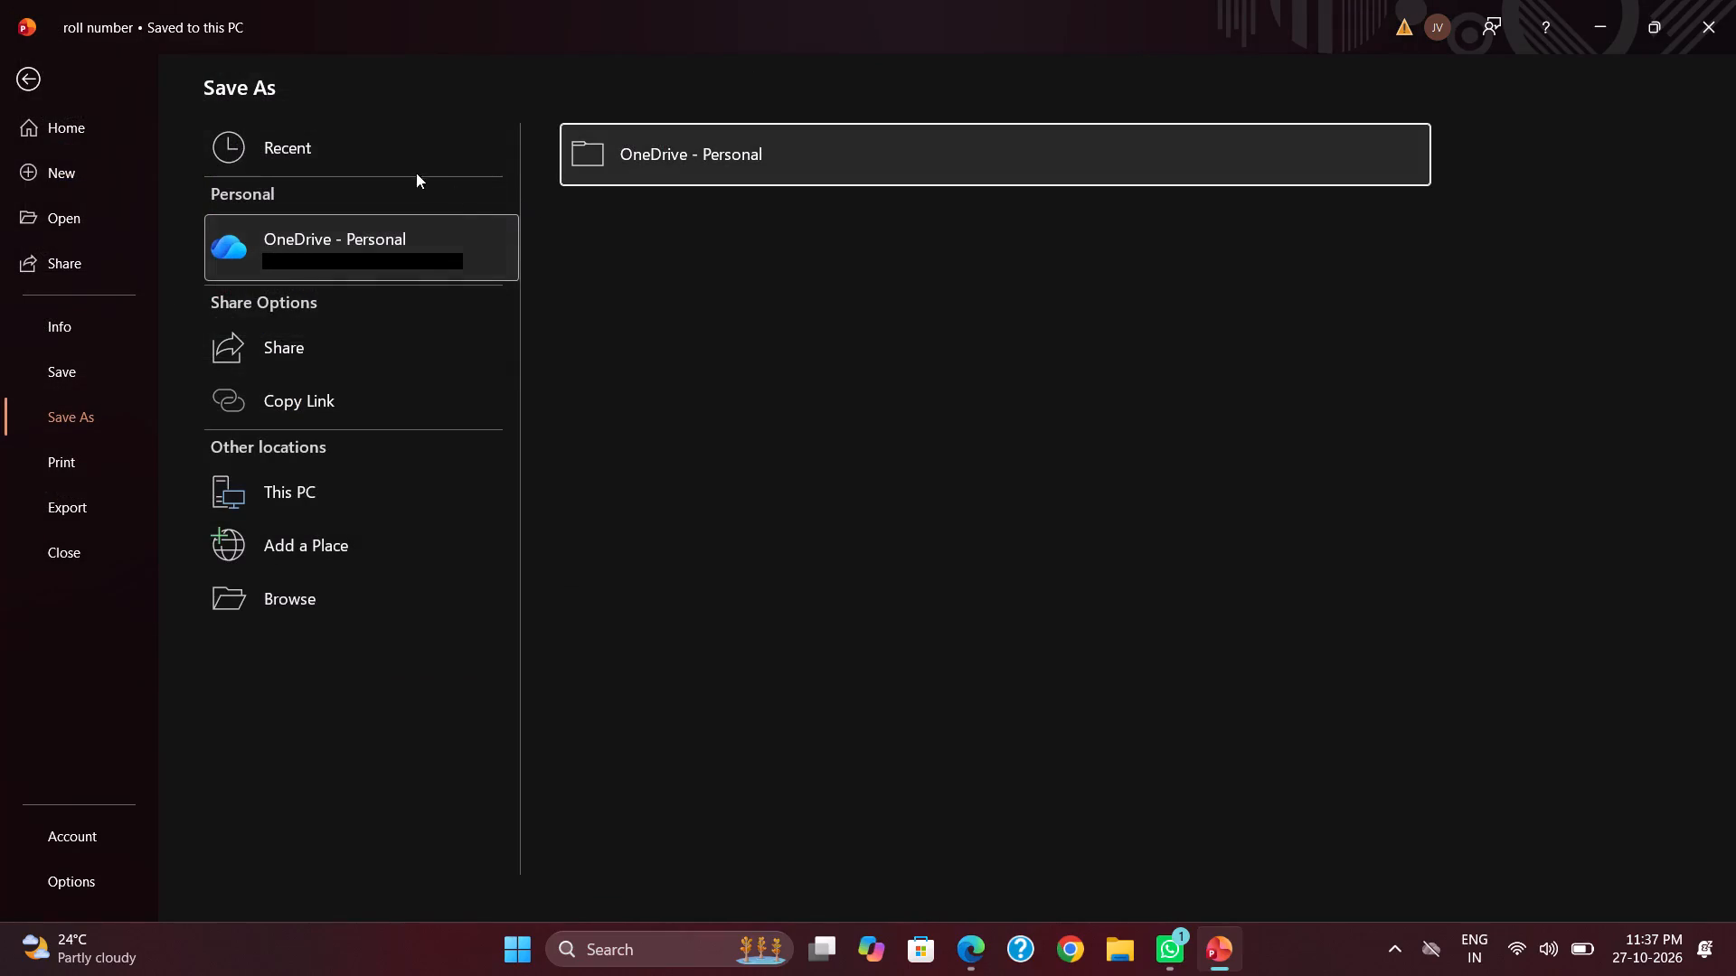
pyautogui.click(395, 159)
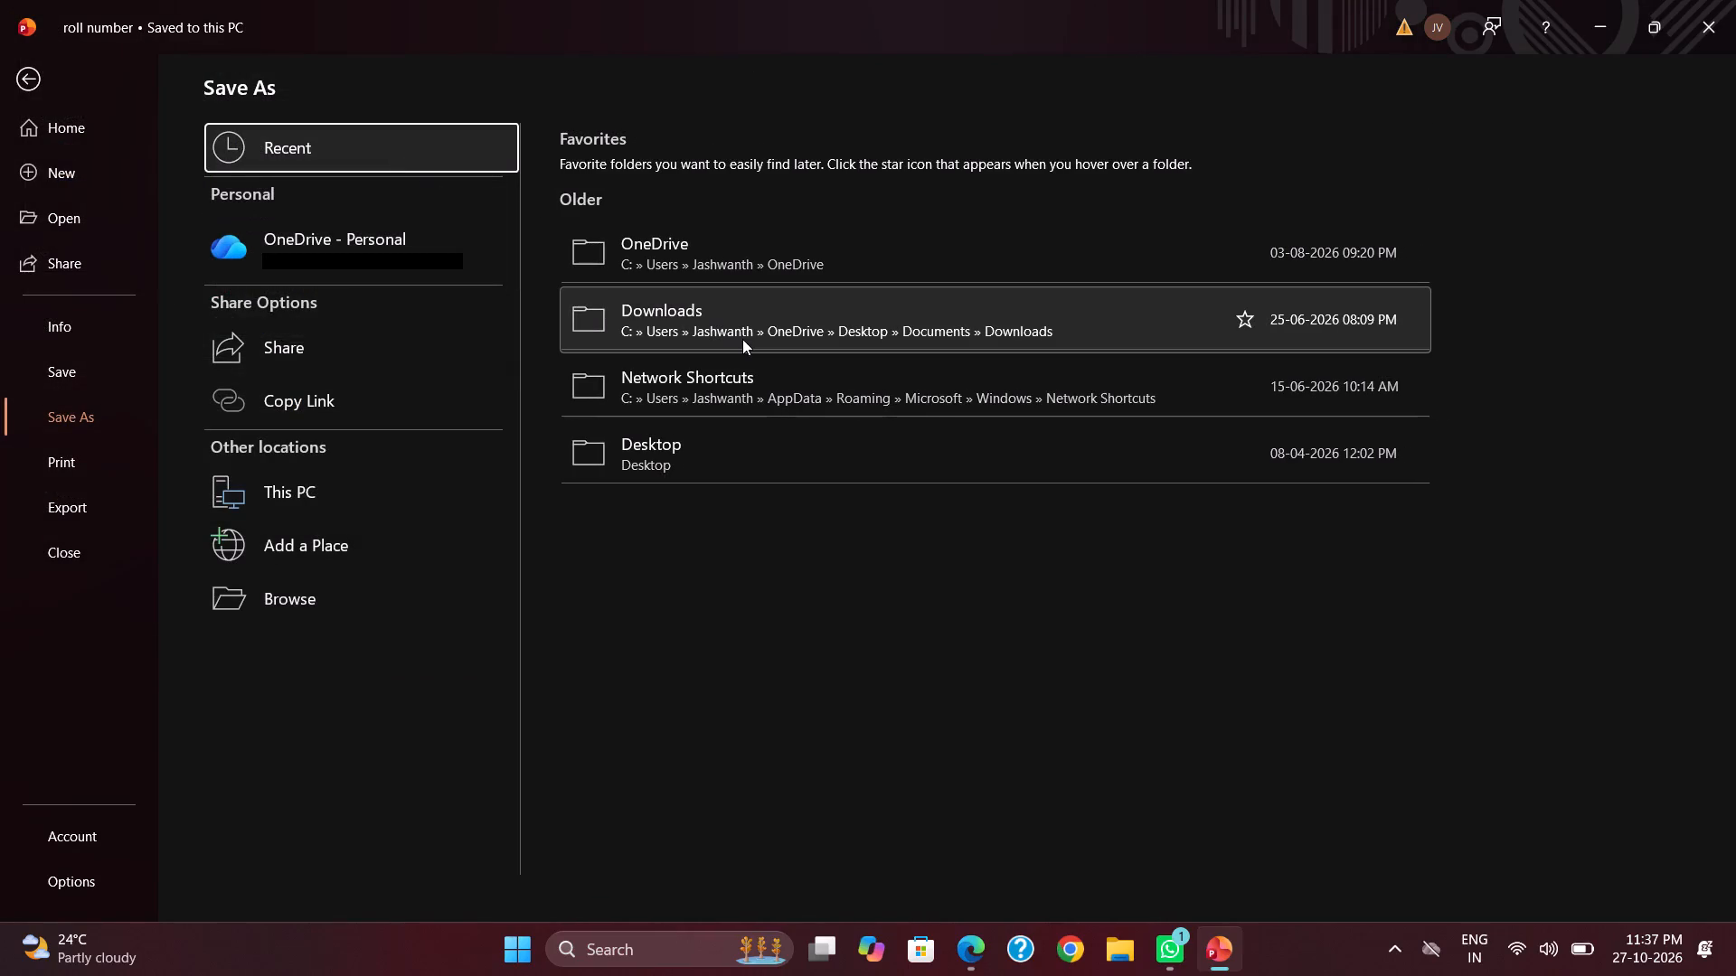
pyautogui.click(700, 470)
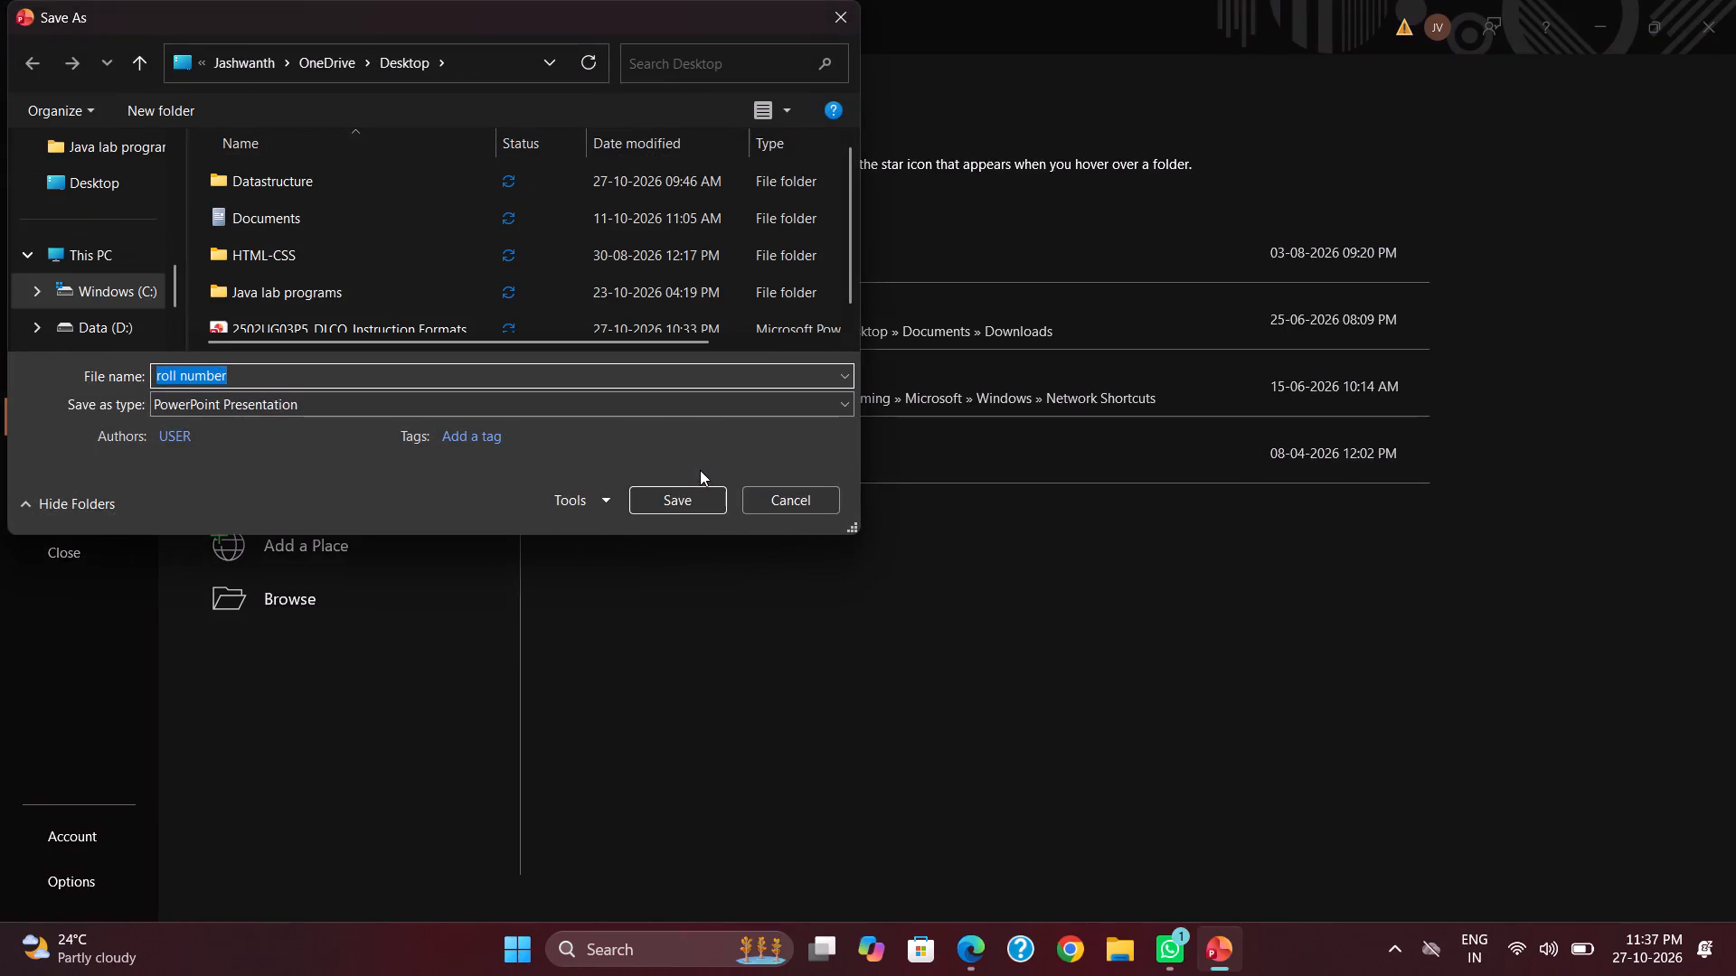
pyautogui.press('BackSpace')
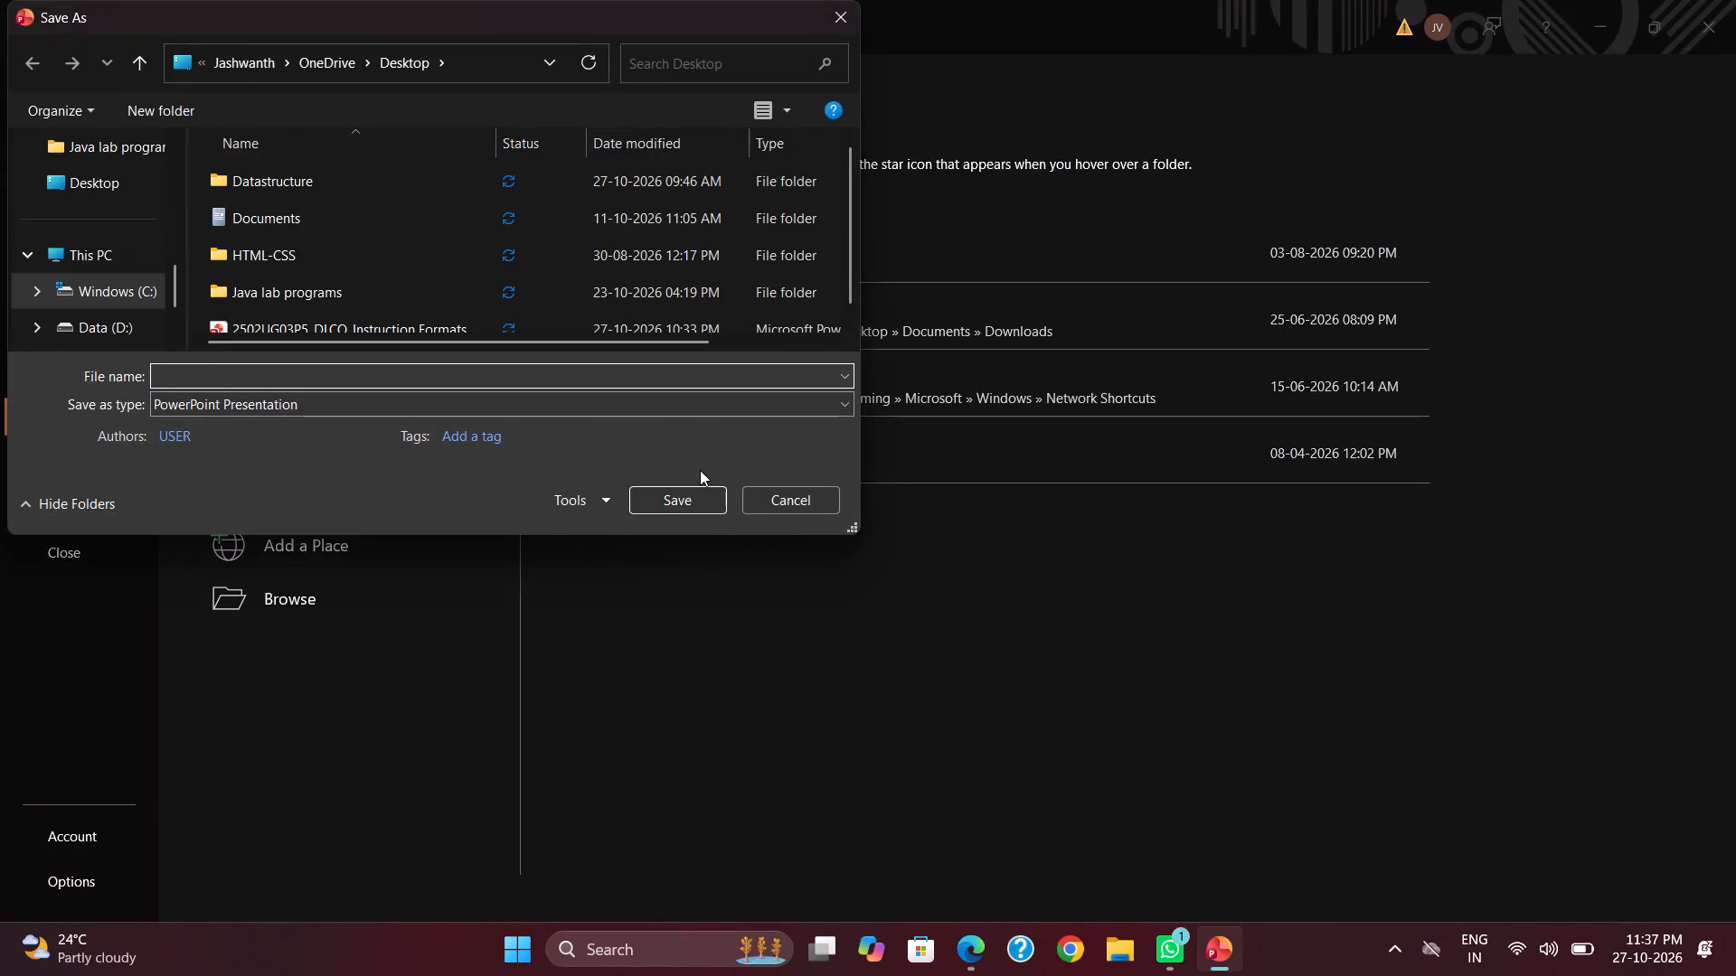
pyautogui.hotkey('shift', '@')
pyautogui.press('BackSpace')
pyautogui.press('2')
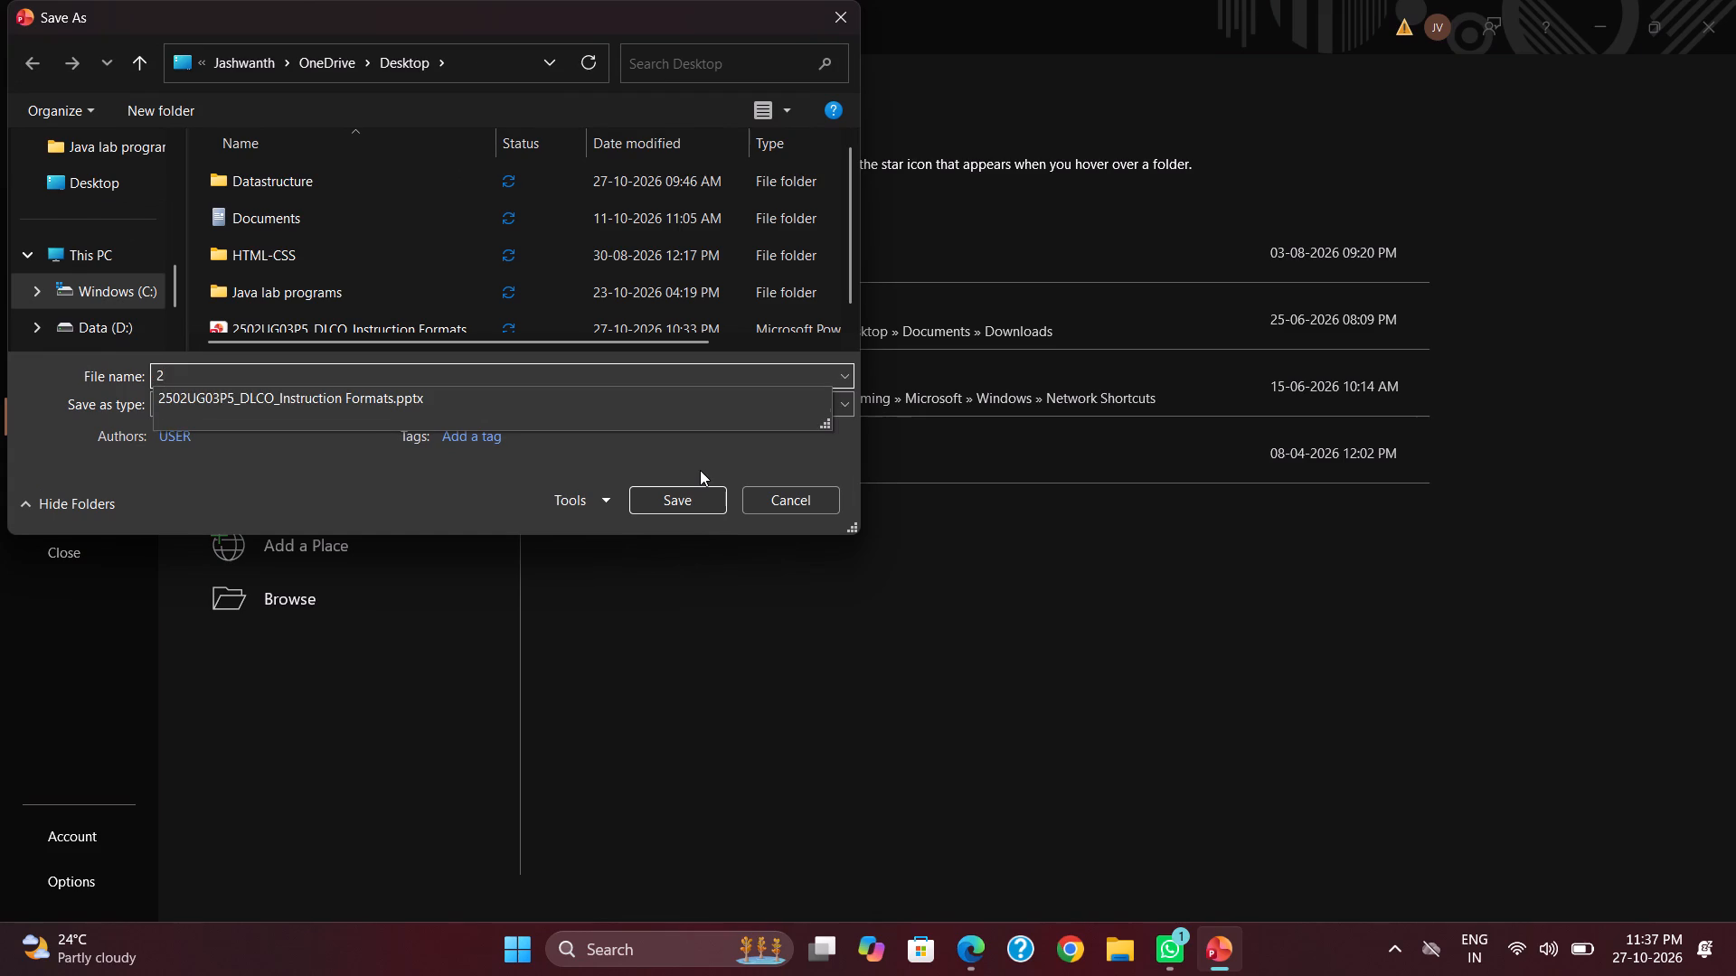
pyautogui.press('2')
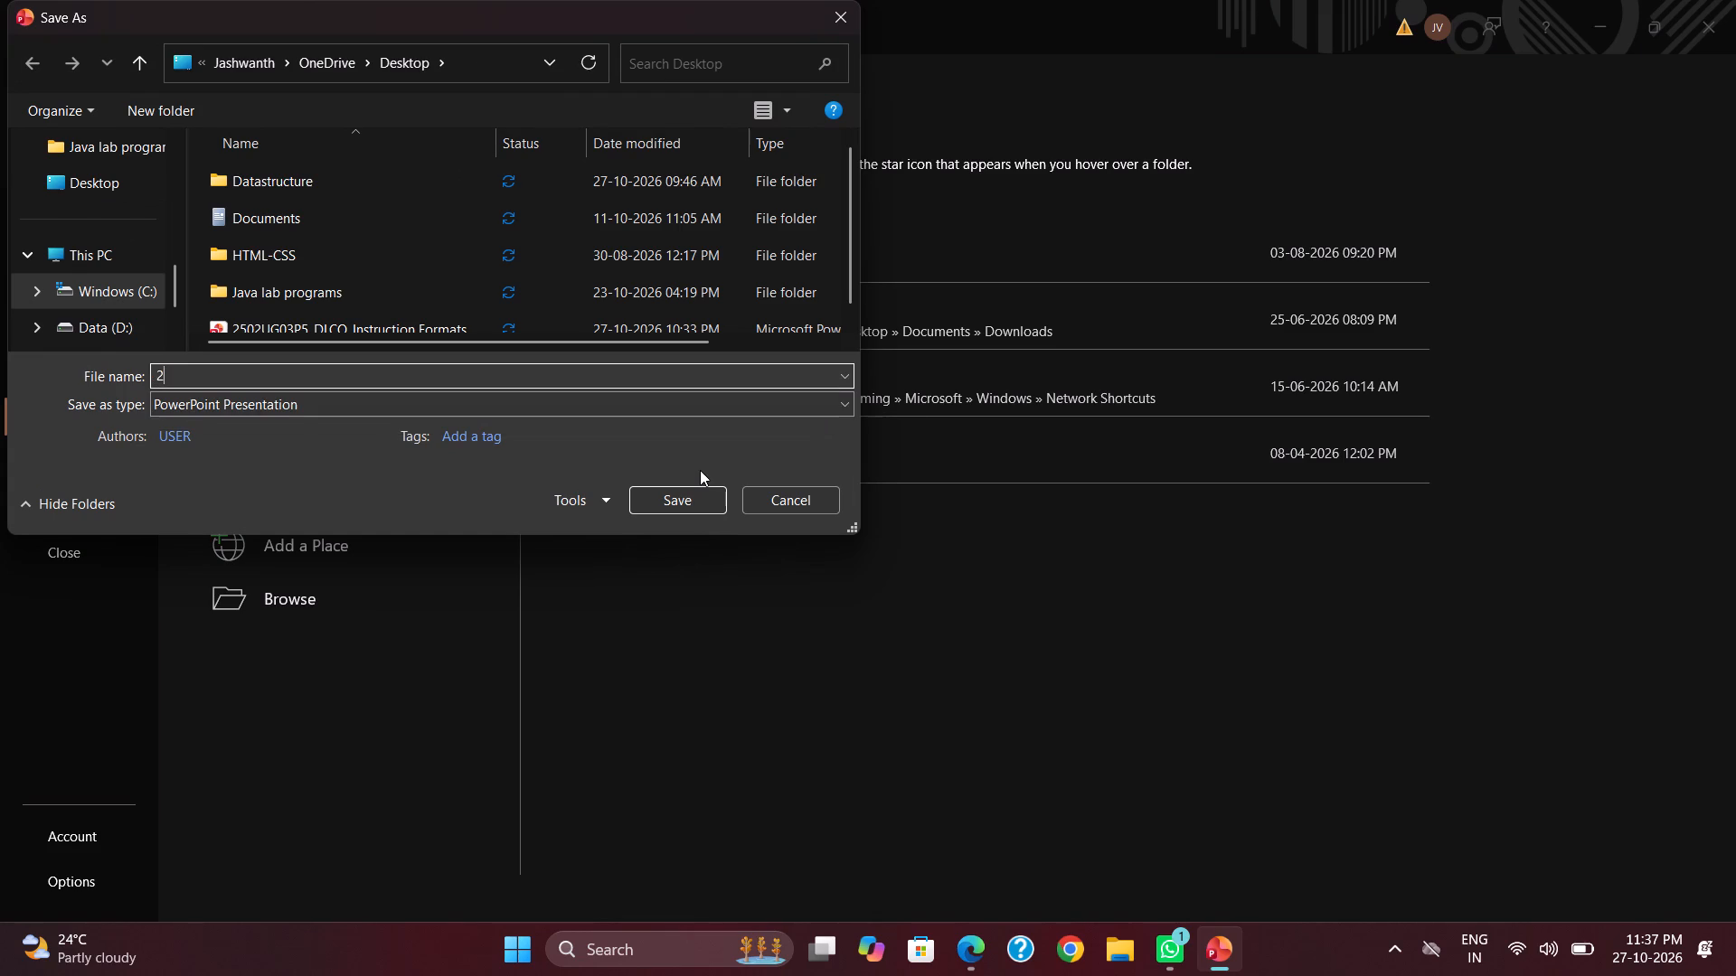
pyautogui.press('BackSpace')
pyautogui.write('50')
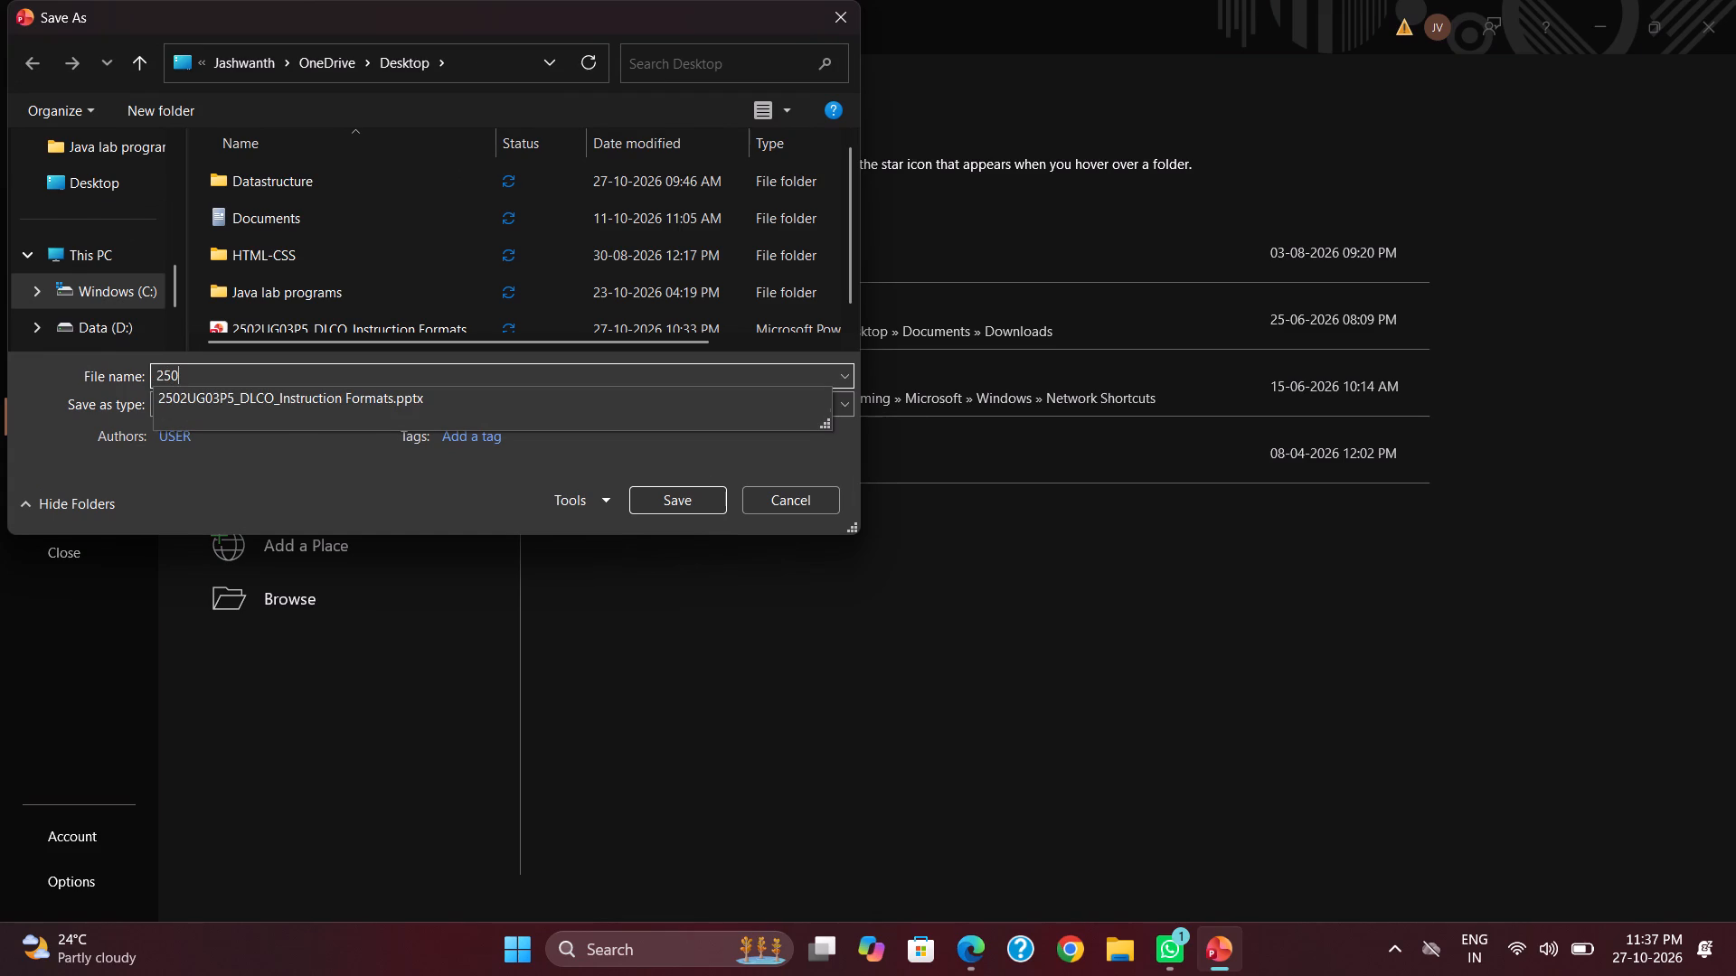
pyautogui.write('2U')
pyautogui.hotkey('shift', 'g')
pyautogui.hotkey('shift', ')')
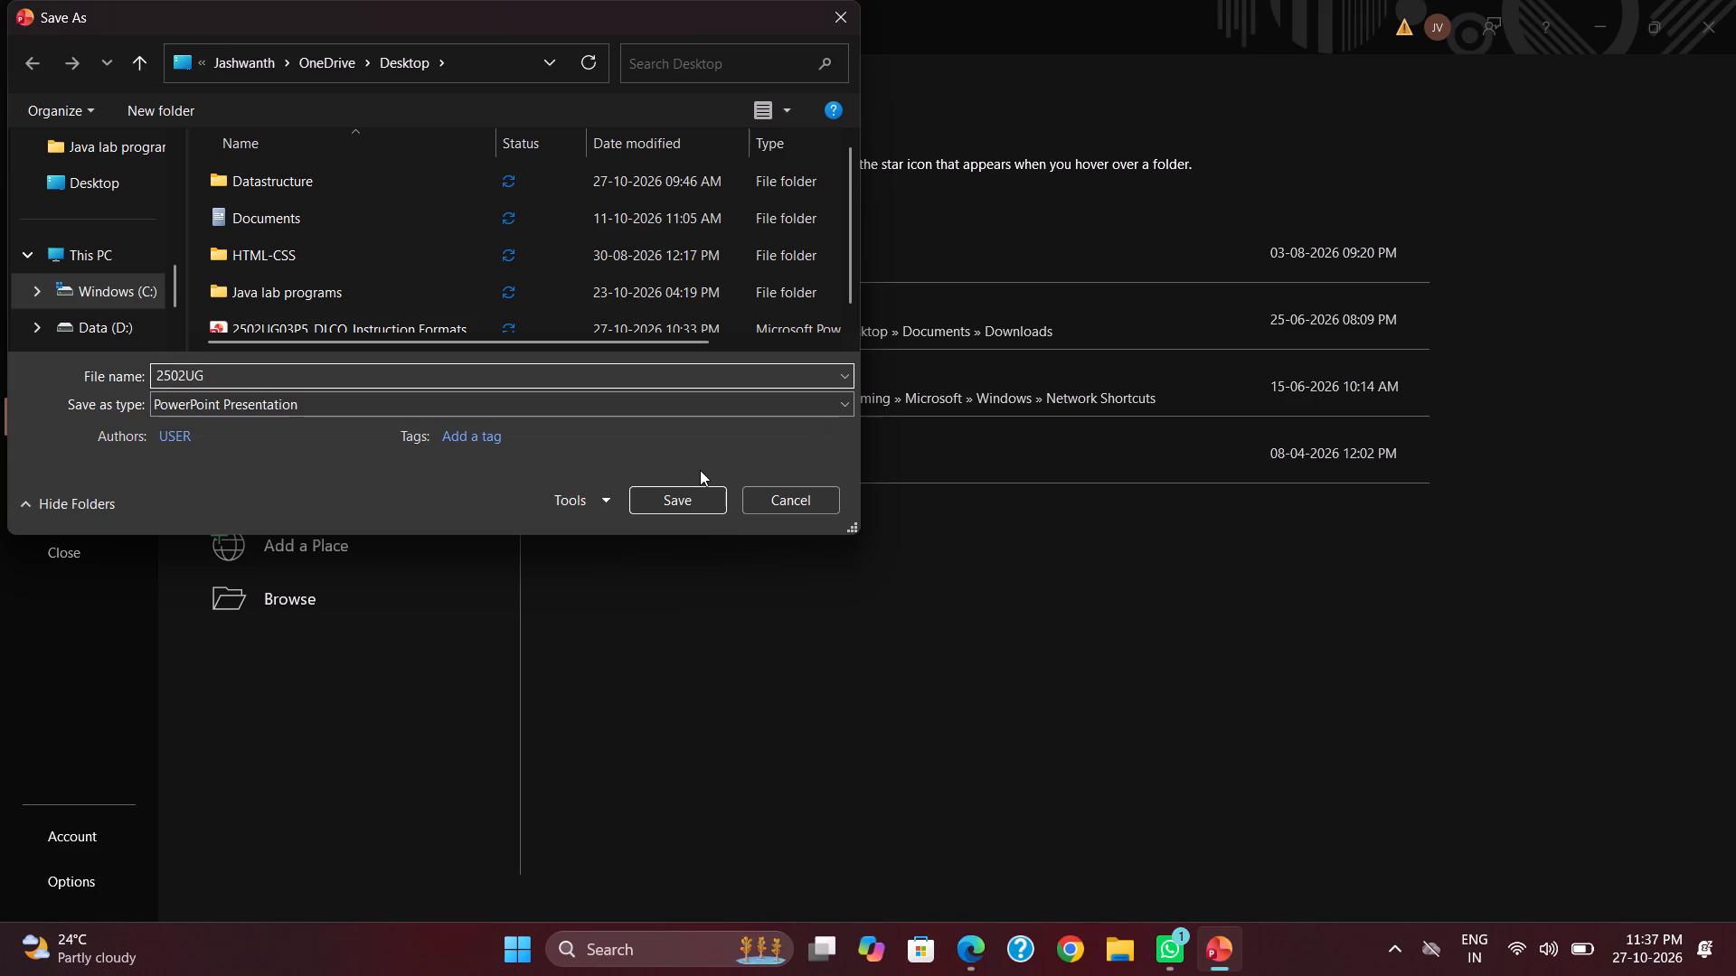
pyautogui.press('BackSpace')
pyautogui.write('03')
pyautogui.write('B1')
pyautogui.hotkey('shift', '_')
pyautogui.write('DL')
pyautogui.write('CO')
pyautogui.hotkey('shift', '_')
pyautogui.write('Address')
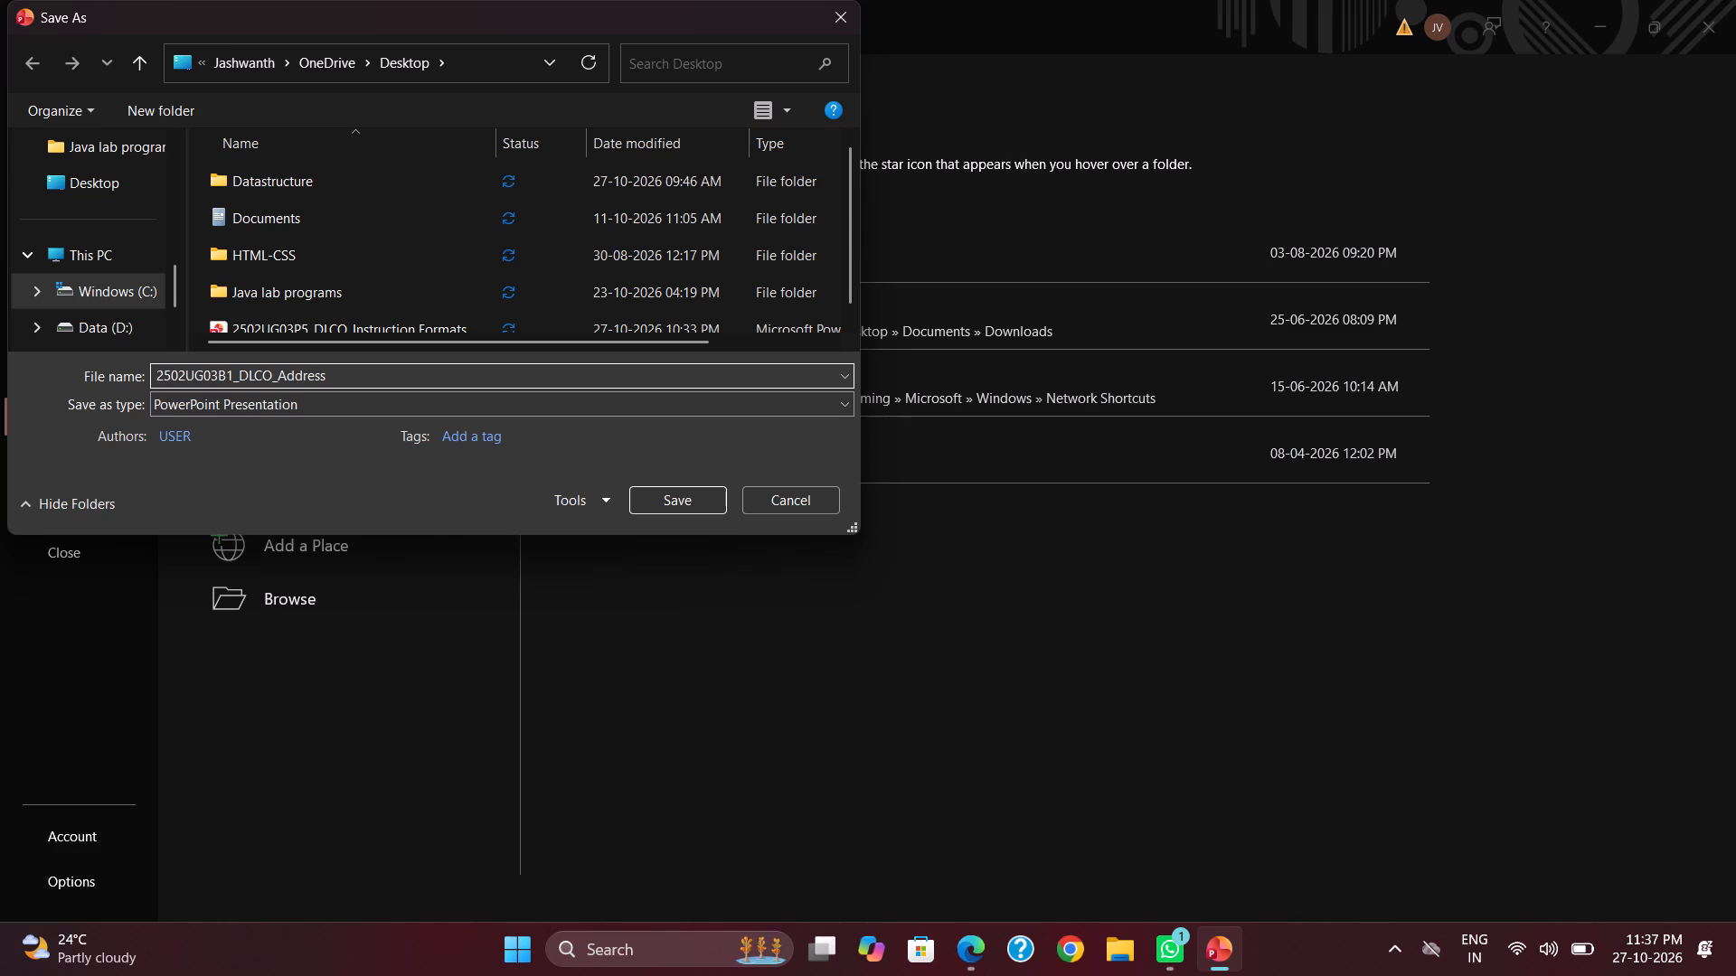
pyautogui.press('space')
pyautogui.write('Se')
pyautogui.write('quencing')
pyautogui.click(694, 503)
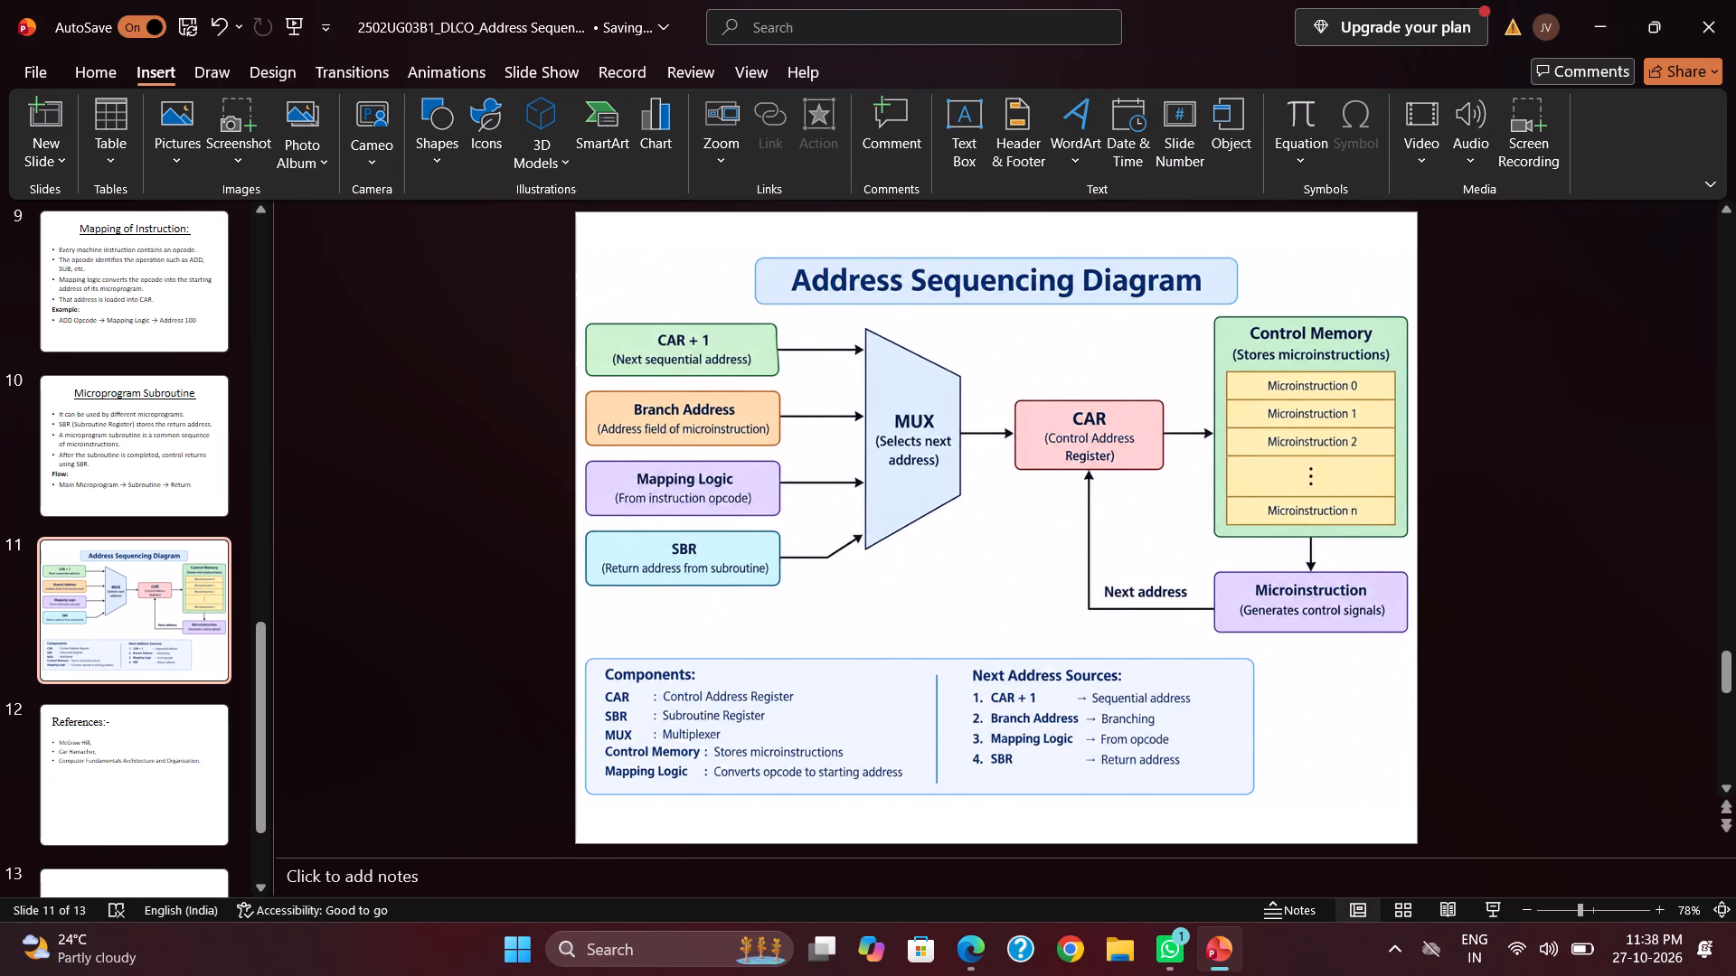
pyautogui.click(1723, 14)
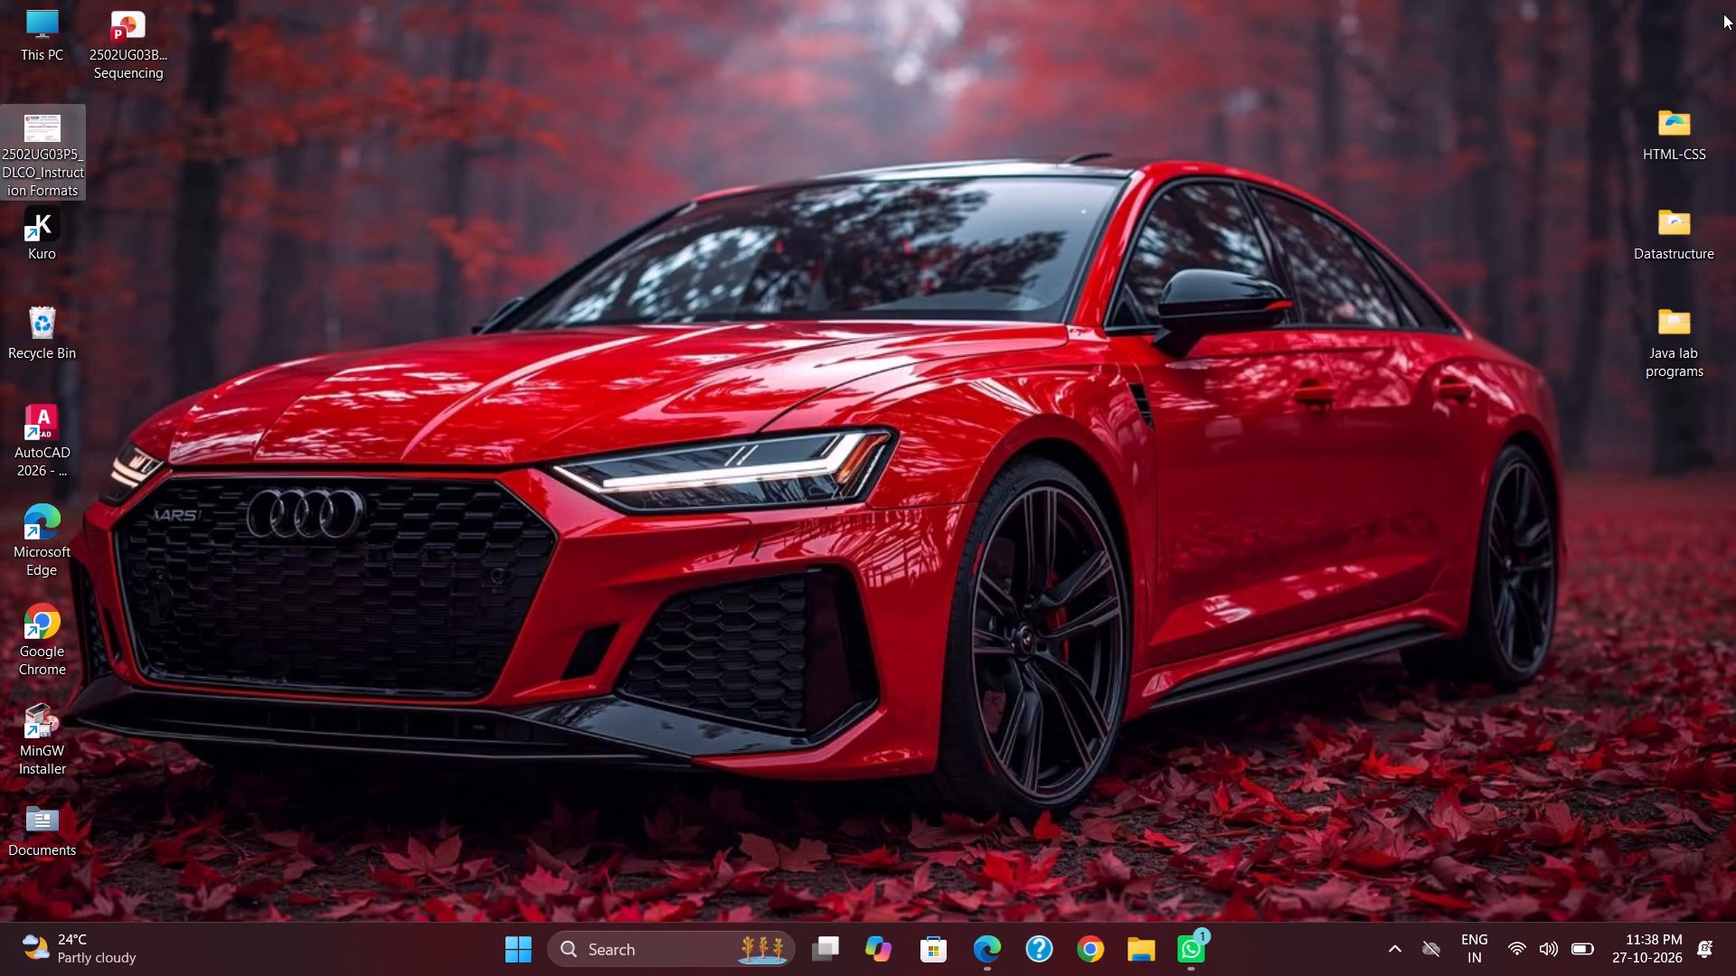
# Open the saved Address Sequencing presentation from the desktop to check it, and close it again.
pyautogui.click(530, 210)
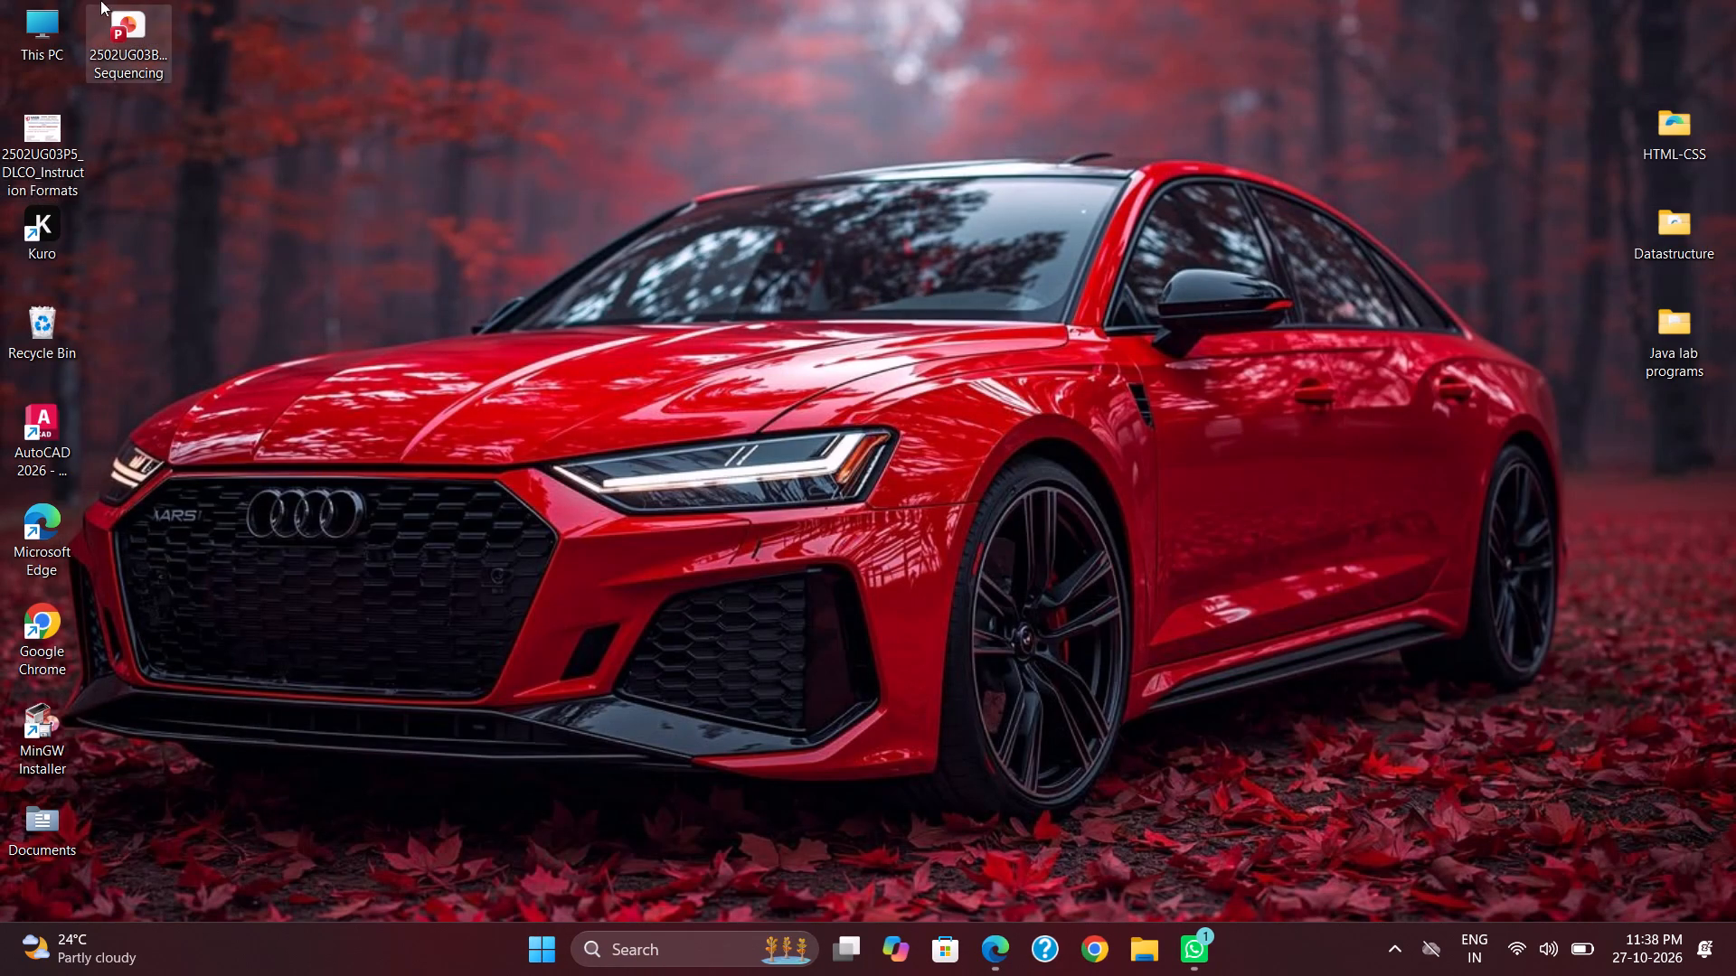
pyautogui.doubleClick(119, 44)
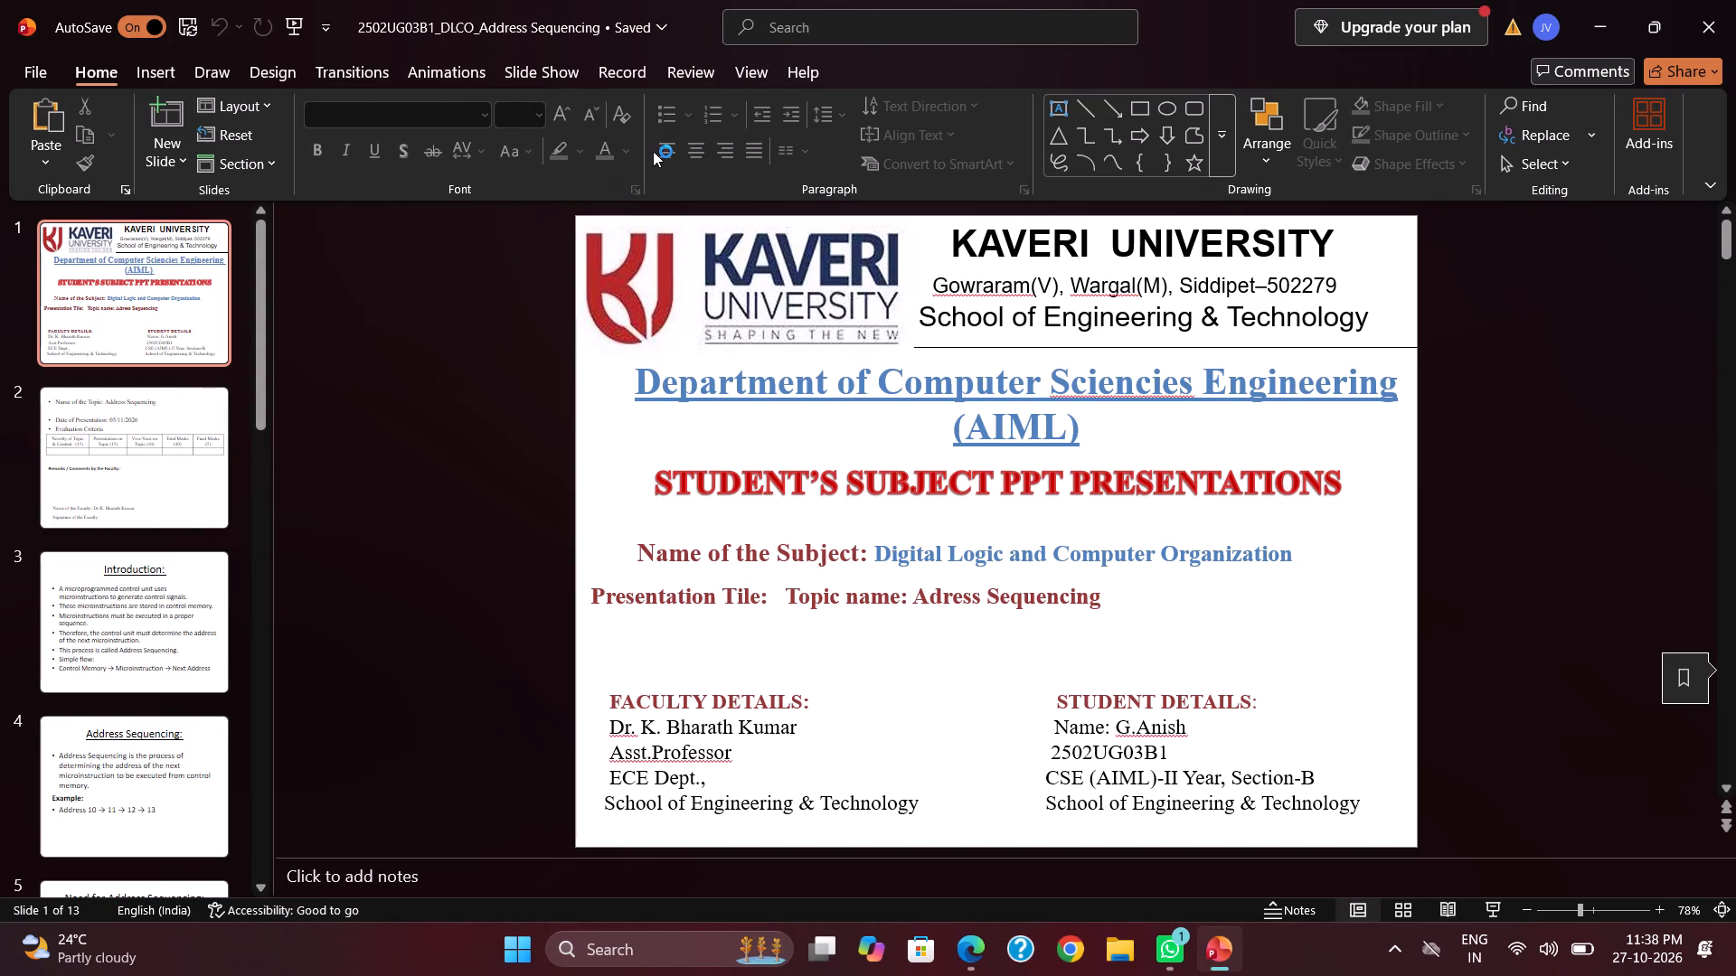
pyautogui.click(1686, 0)
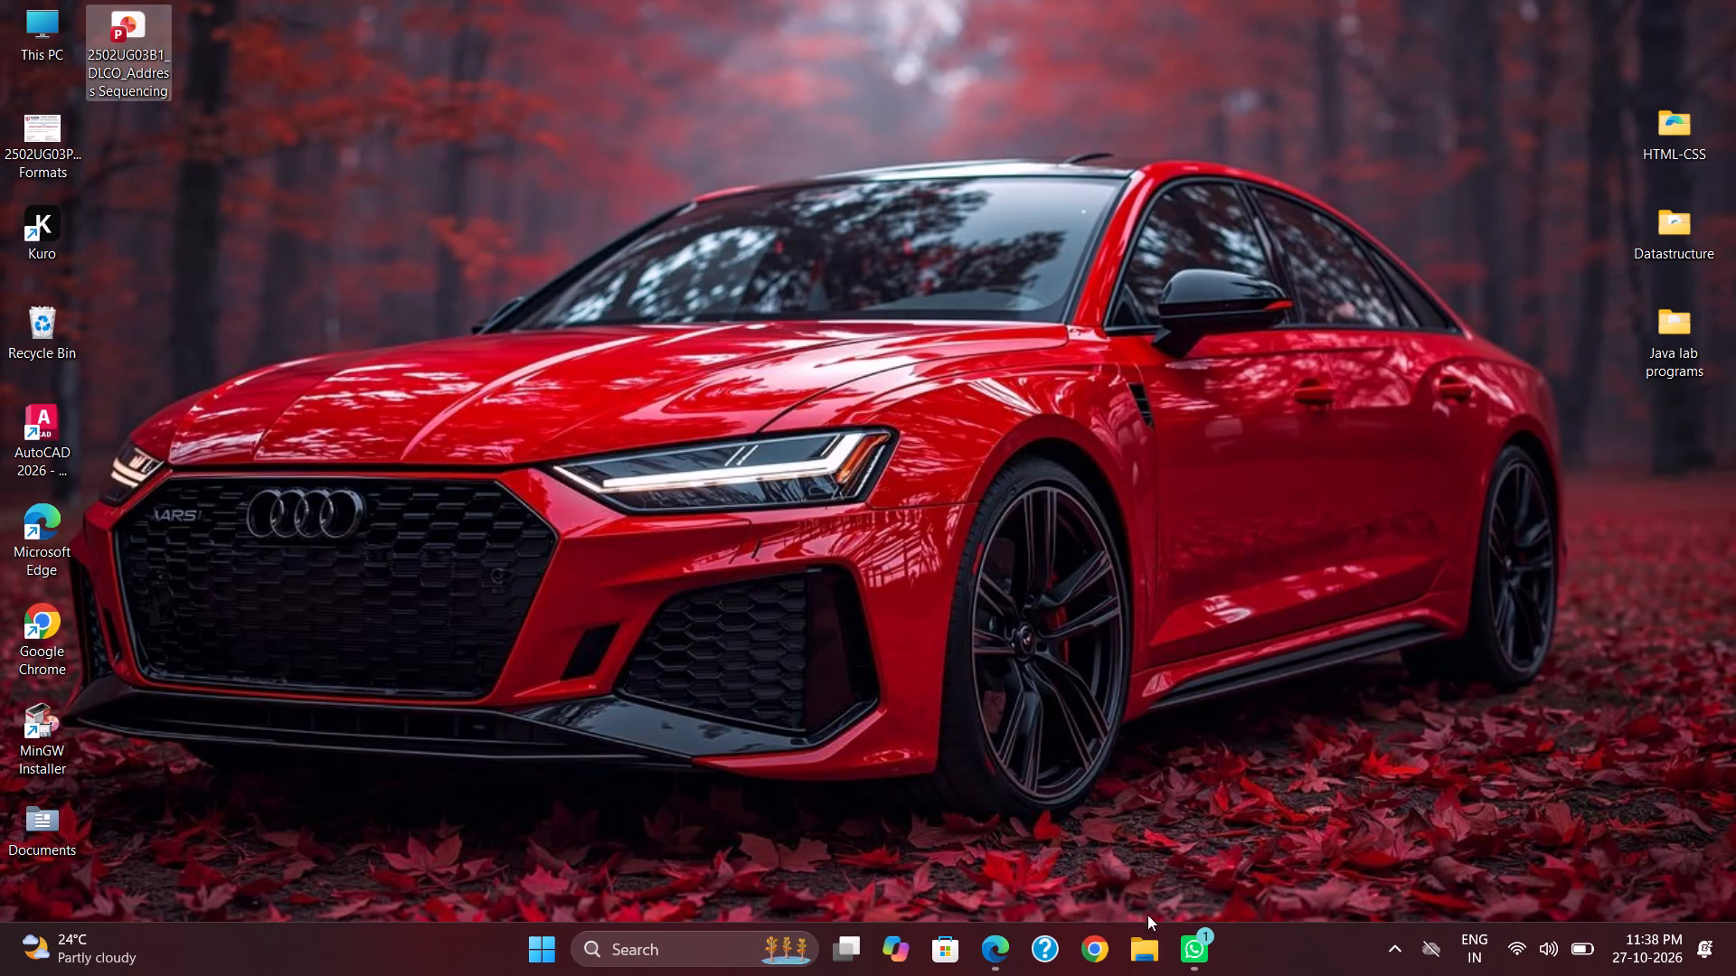
# In File Explorer, select the Address Sequencing presentation in the Desktop folder and start sharing it.
pyautogui.click(1142, 952)
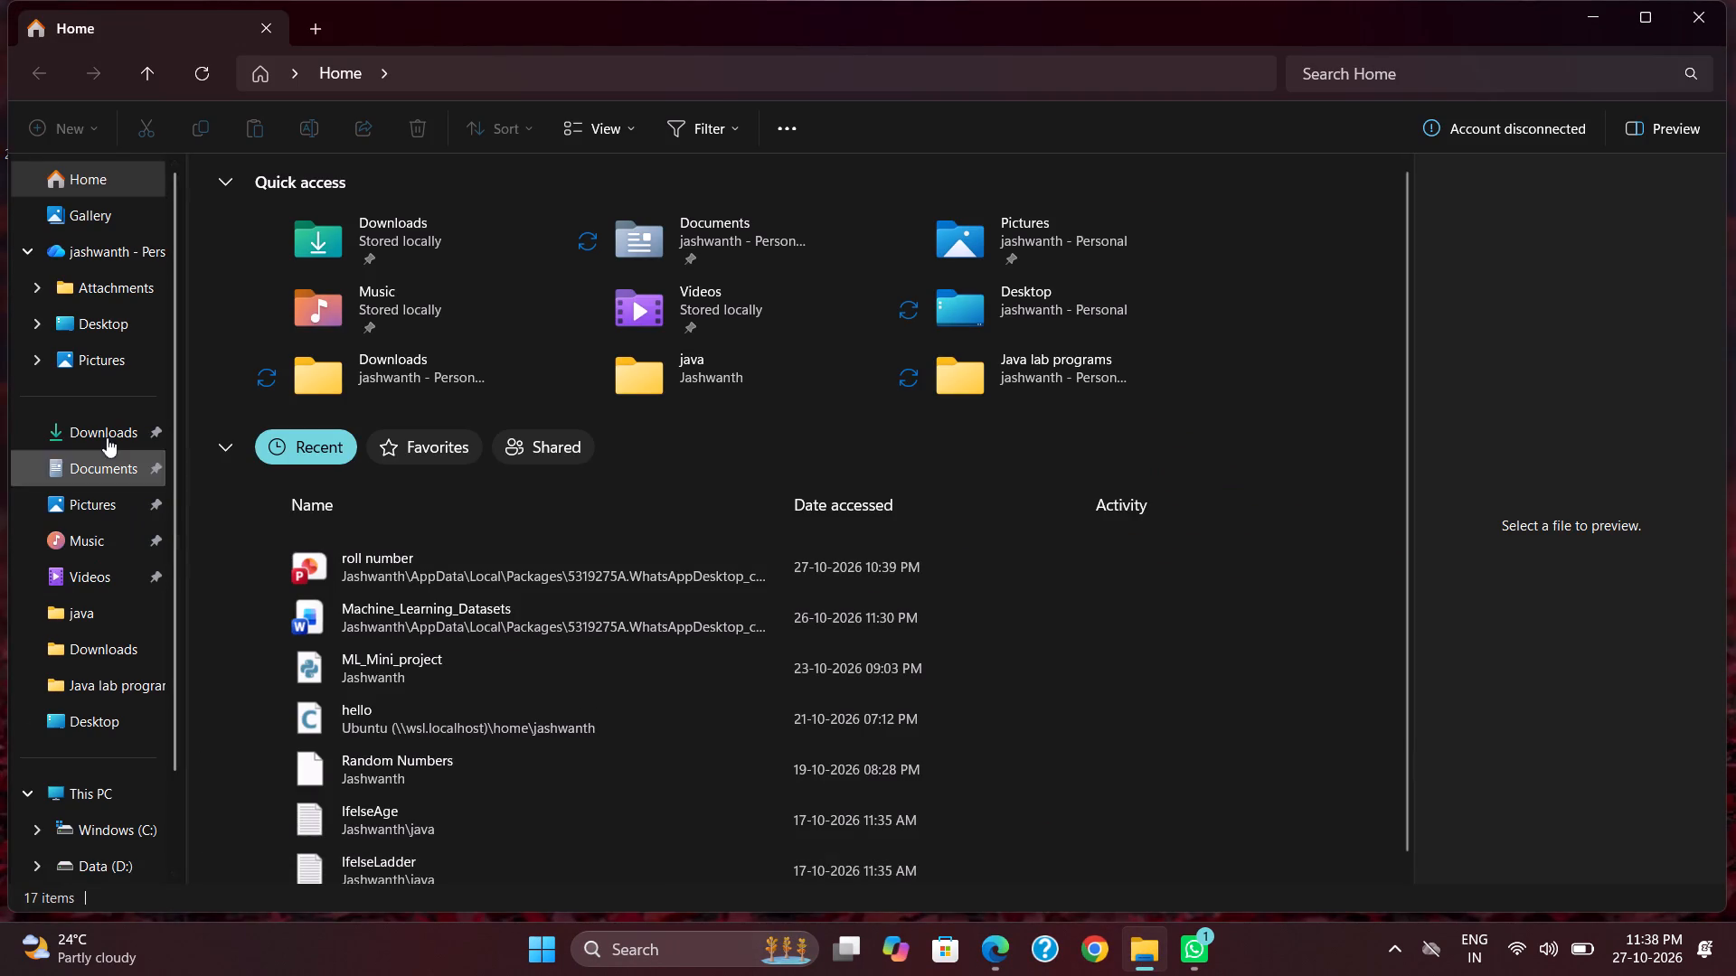
pyautogui.click(103, 331)
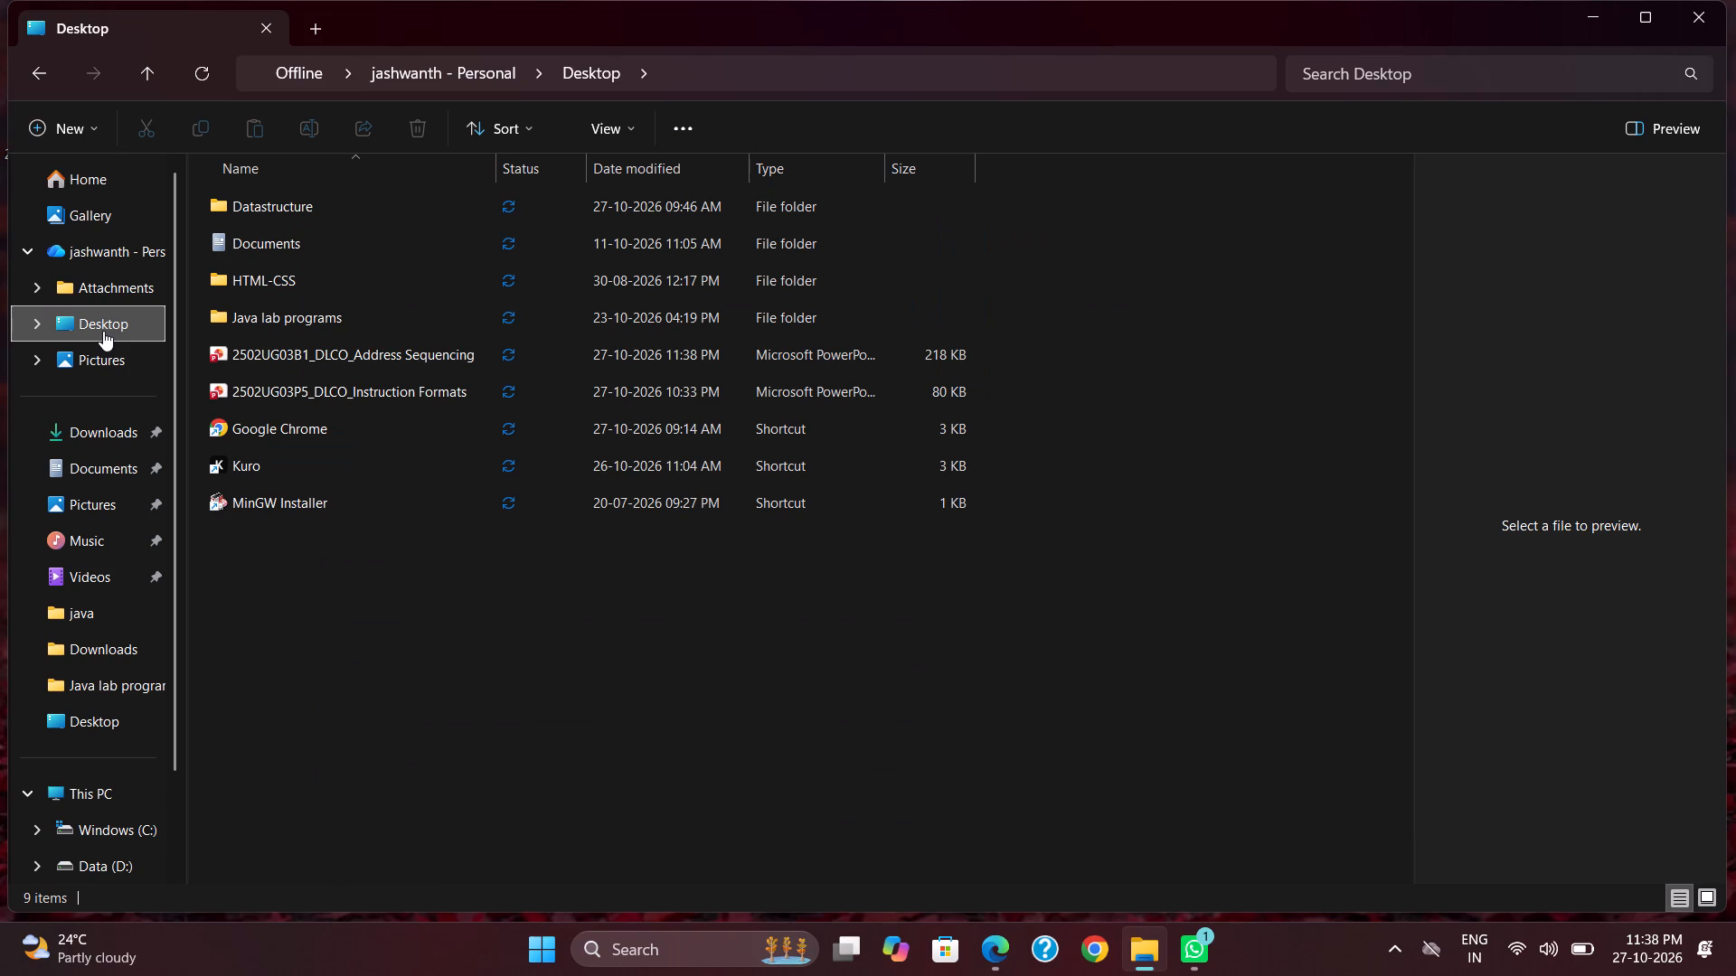
pyautogui.click(327, 367)
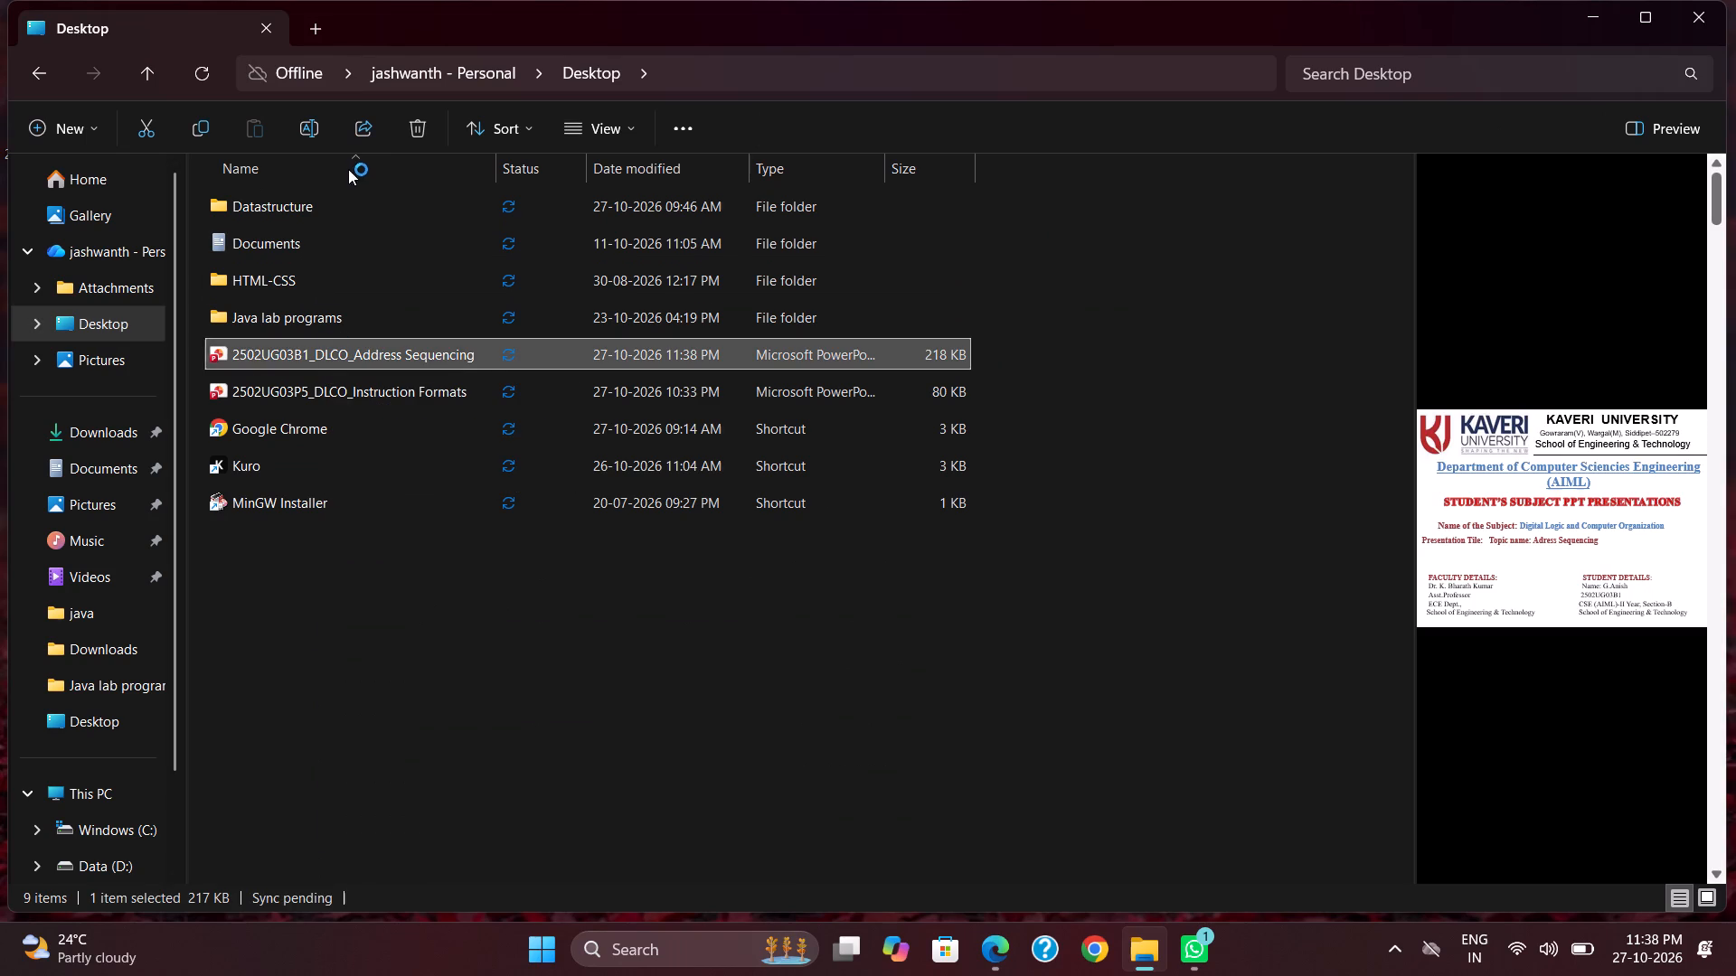
pyautogui.click(361, 137)
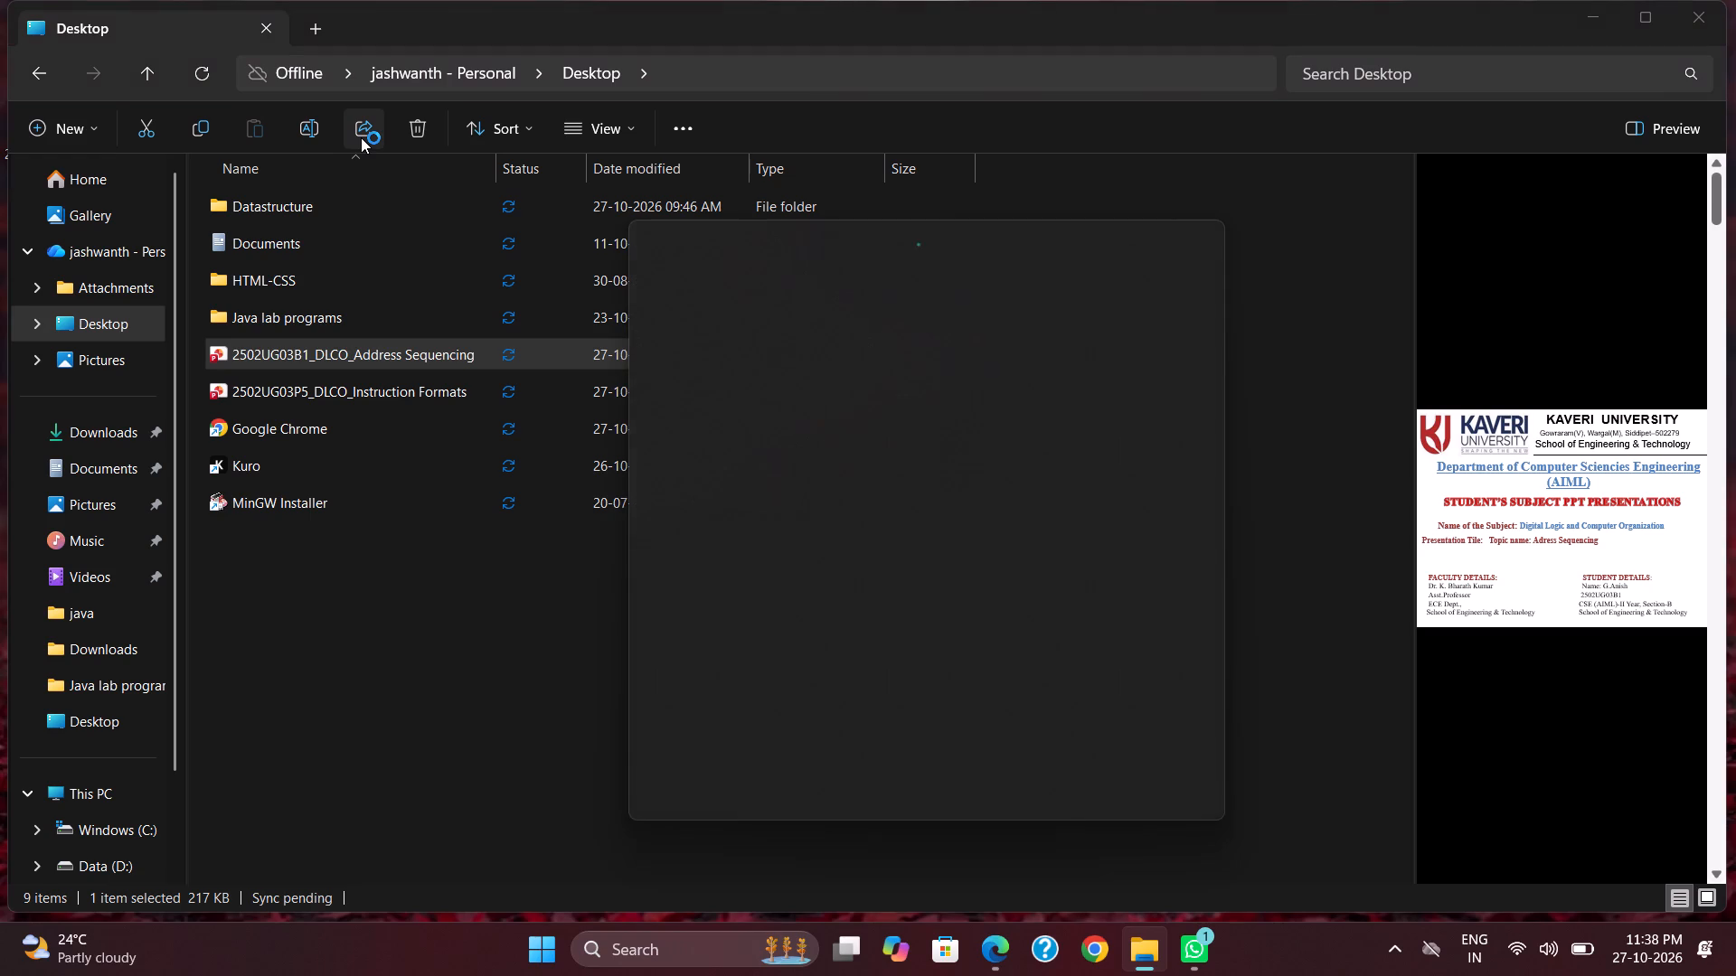
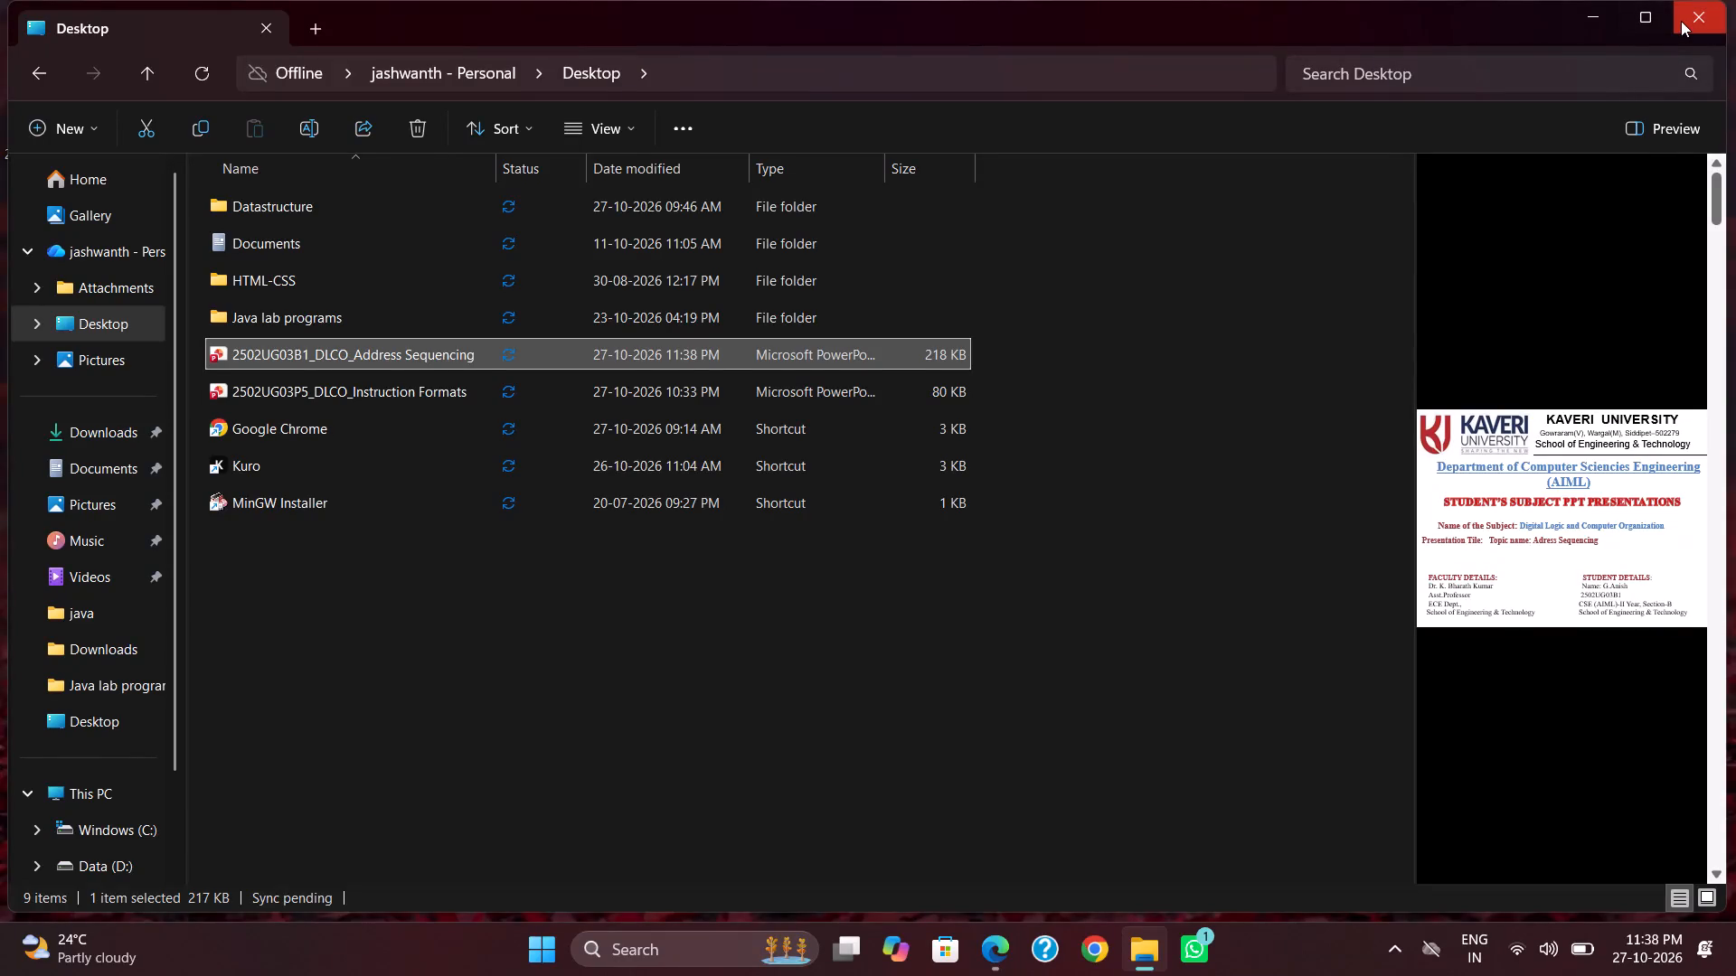
# Close the File Explorer window showing the Desktop folder and return to the empty desktop.
pyautogui.click(1681, 21)
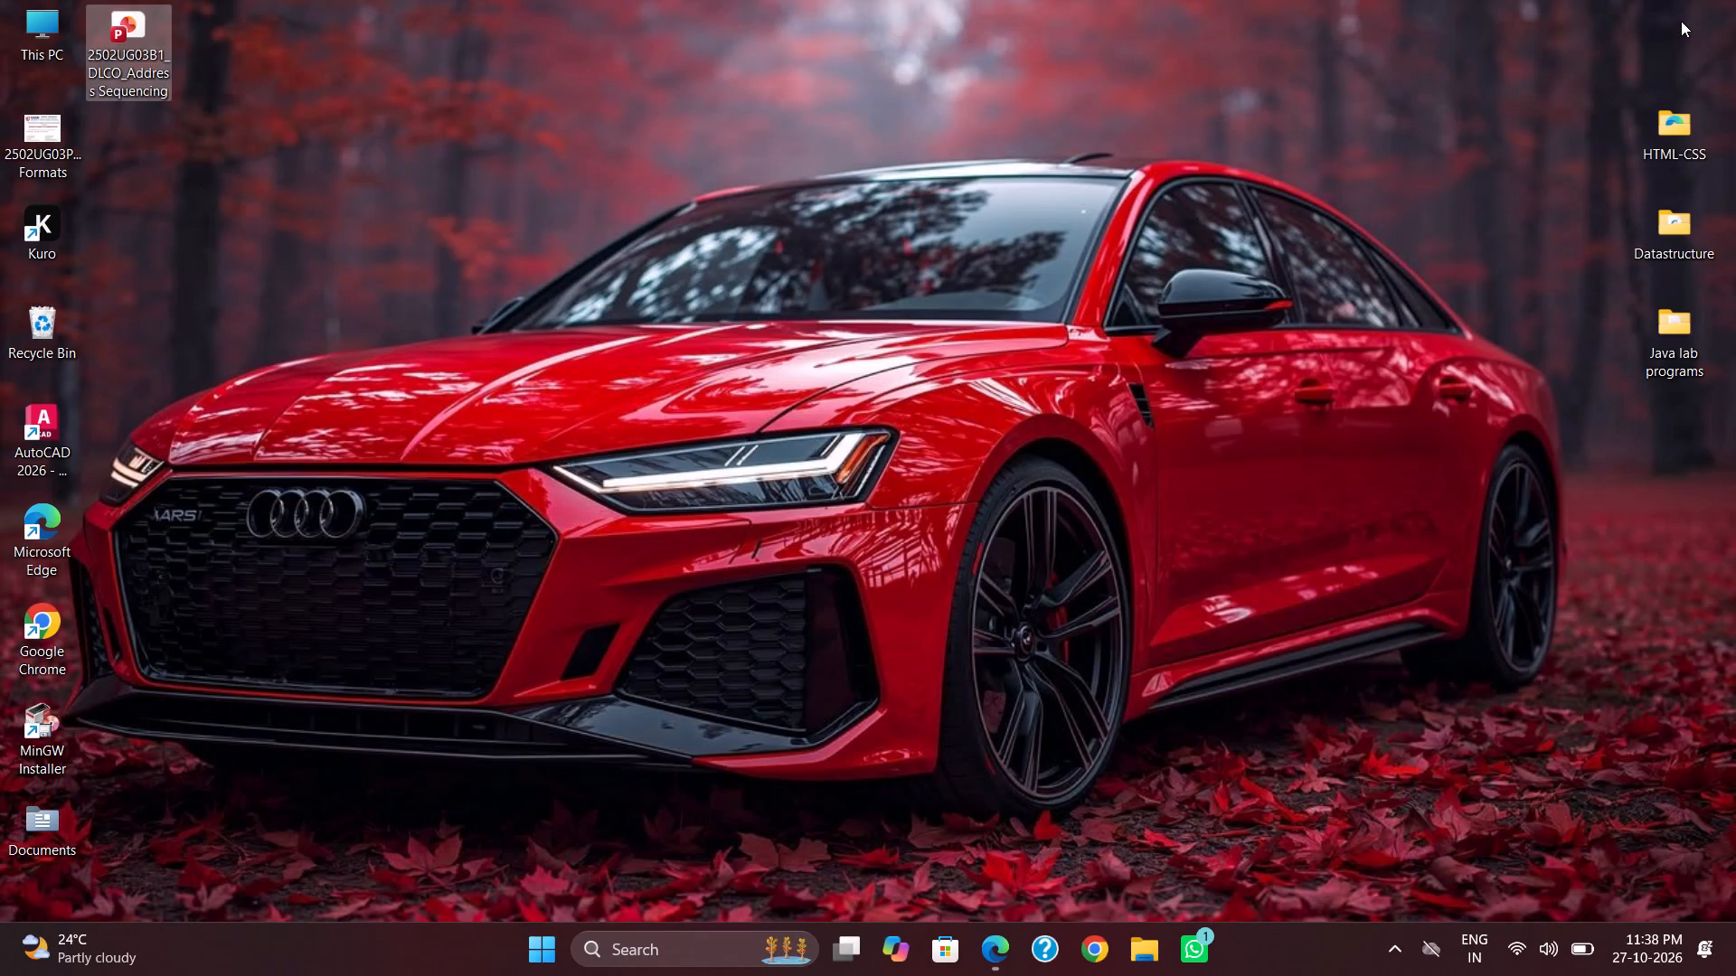
pyautogui.click(651, 198)
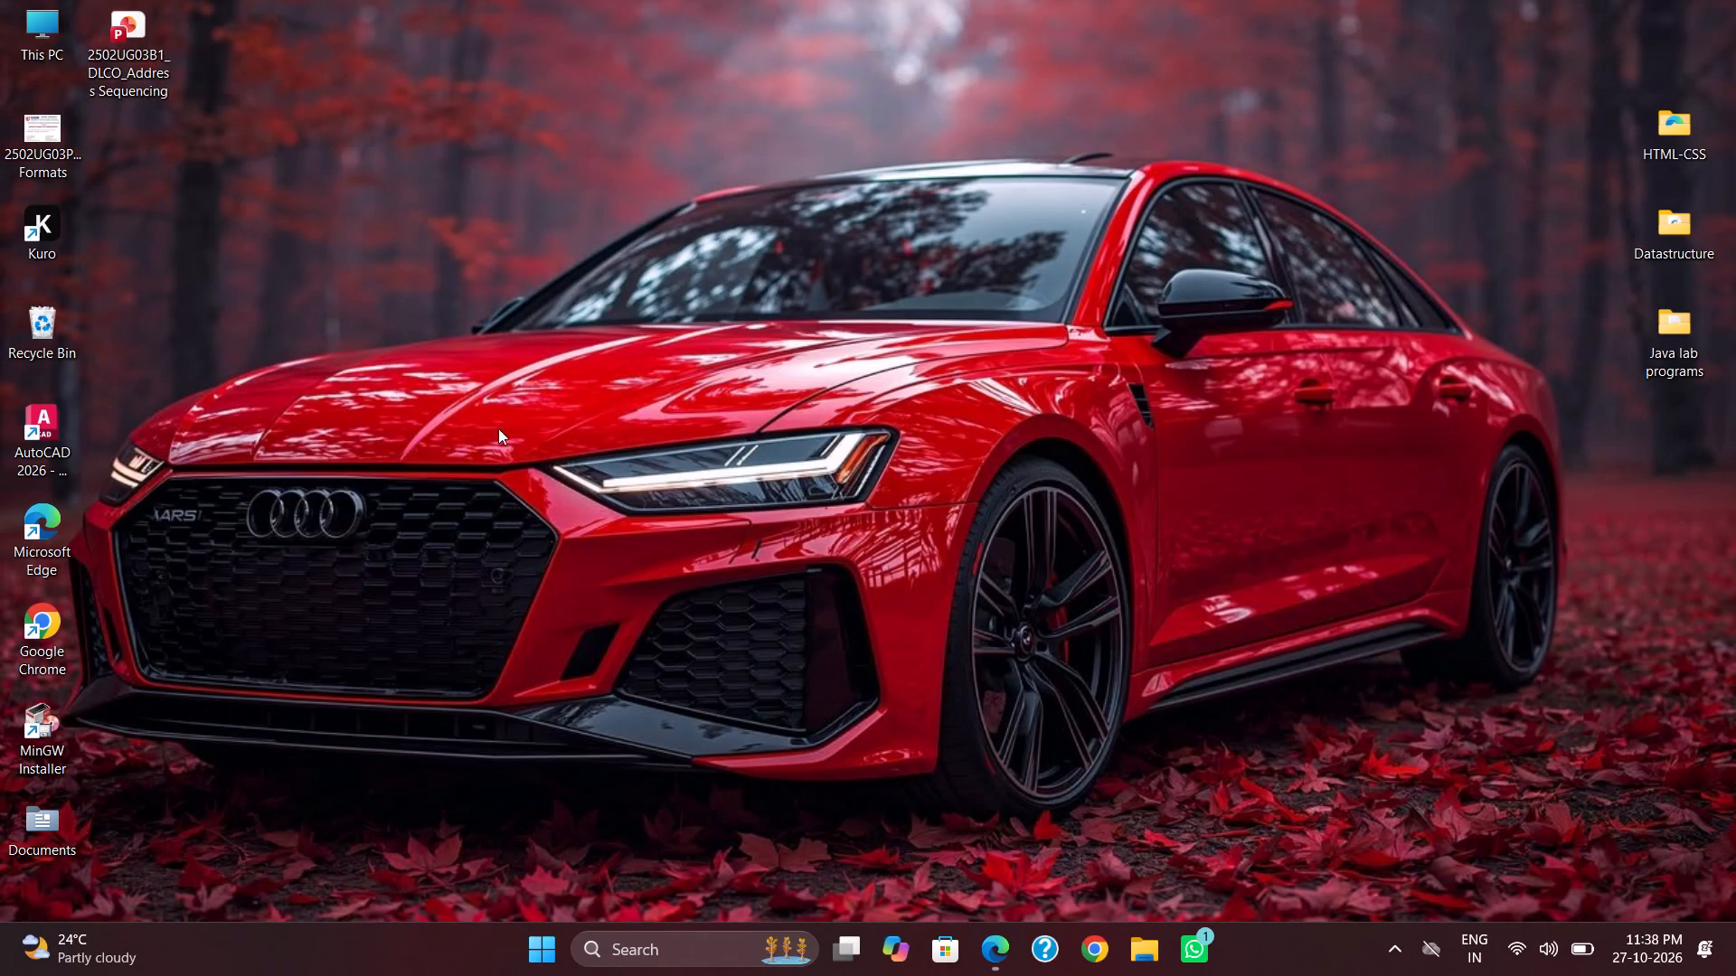
# Shut down the computer.
pyautogui.click(533, 946)
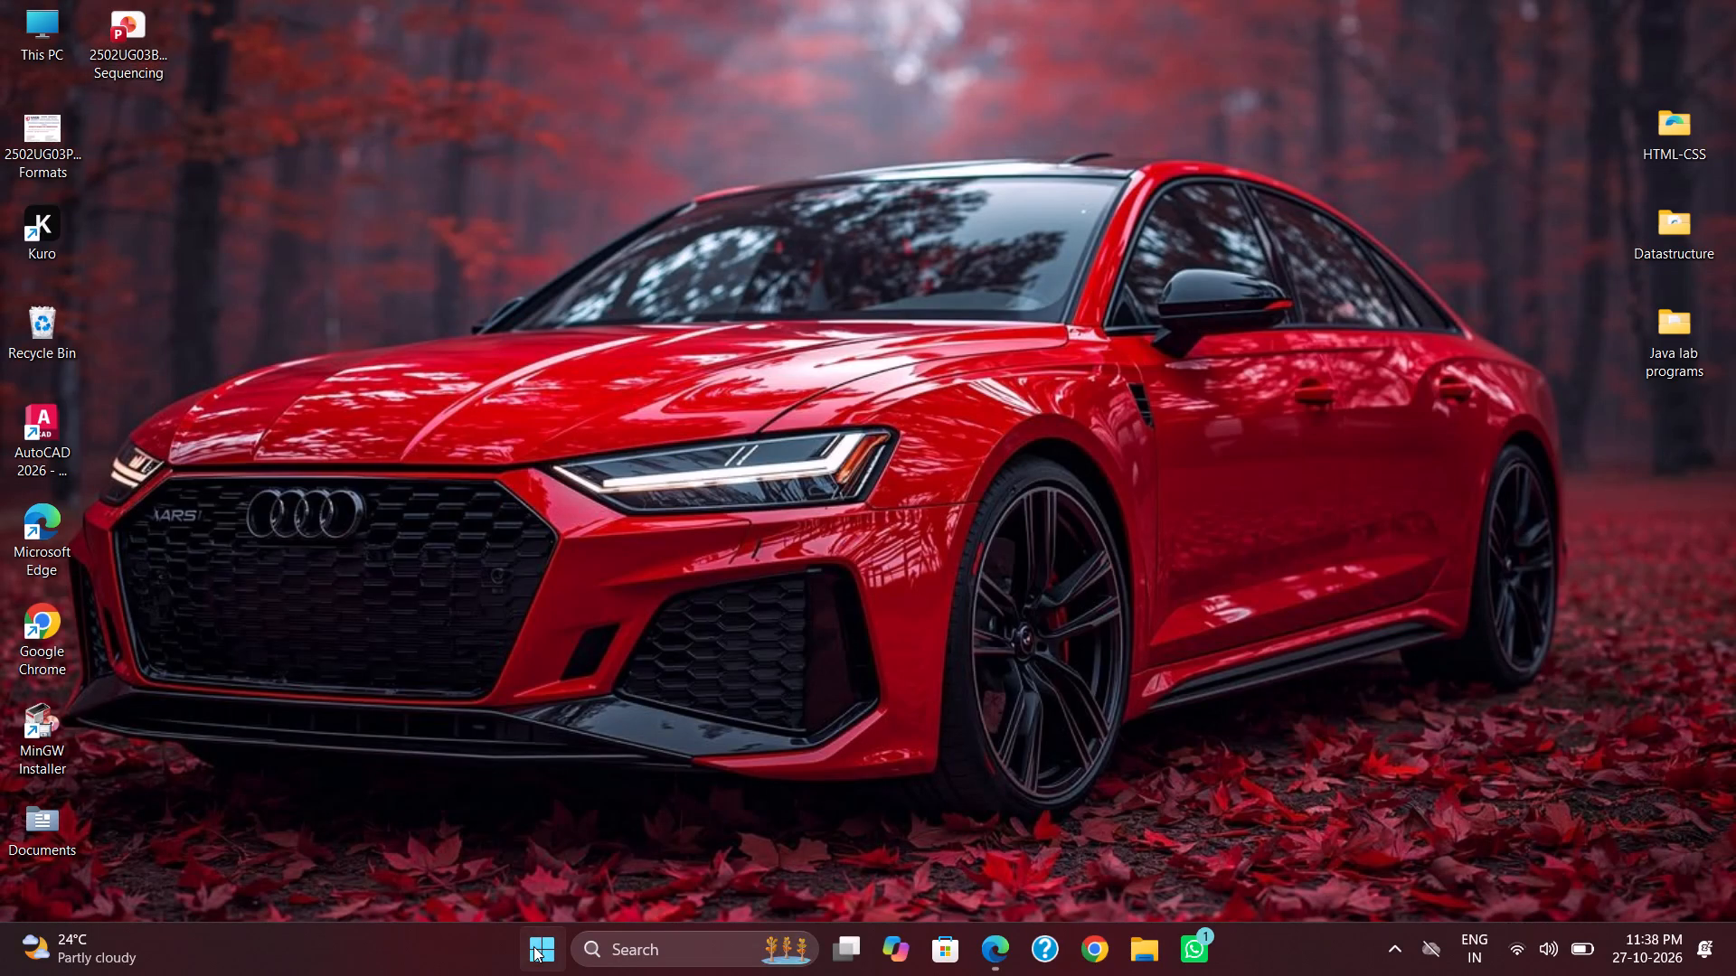
pyautogui.click(1021, 873)
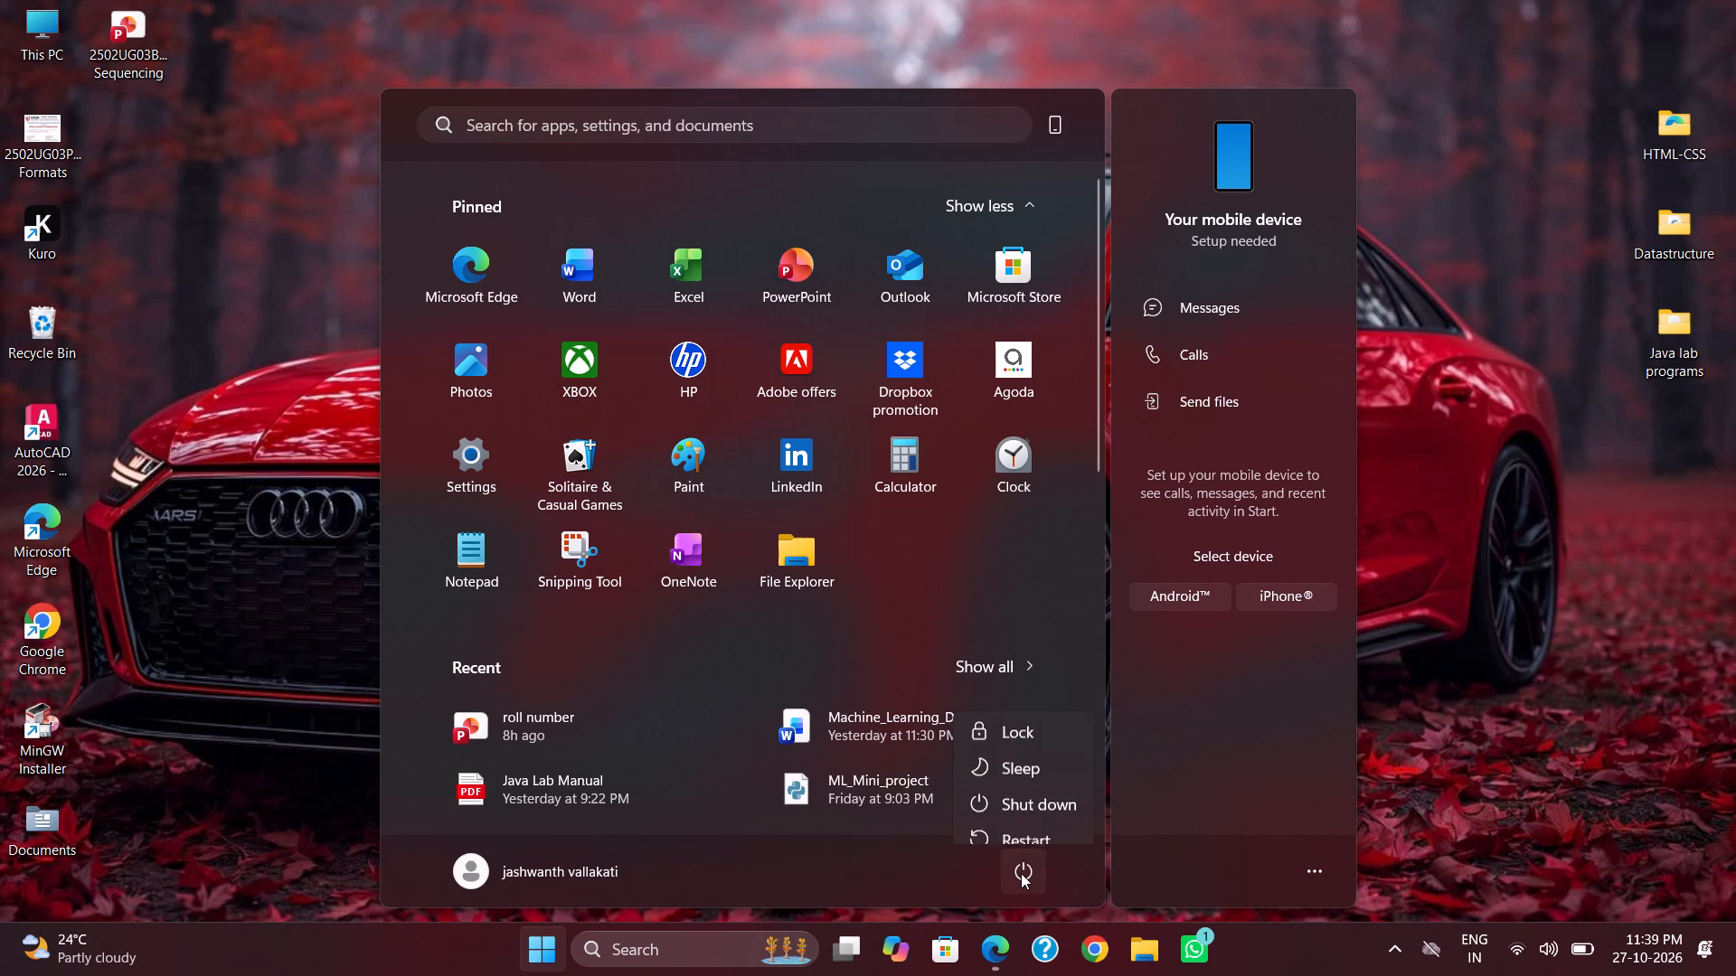
pyautogui.click(1030, 785)
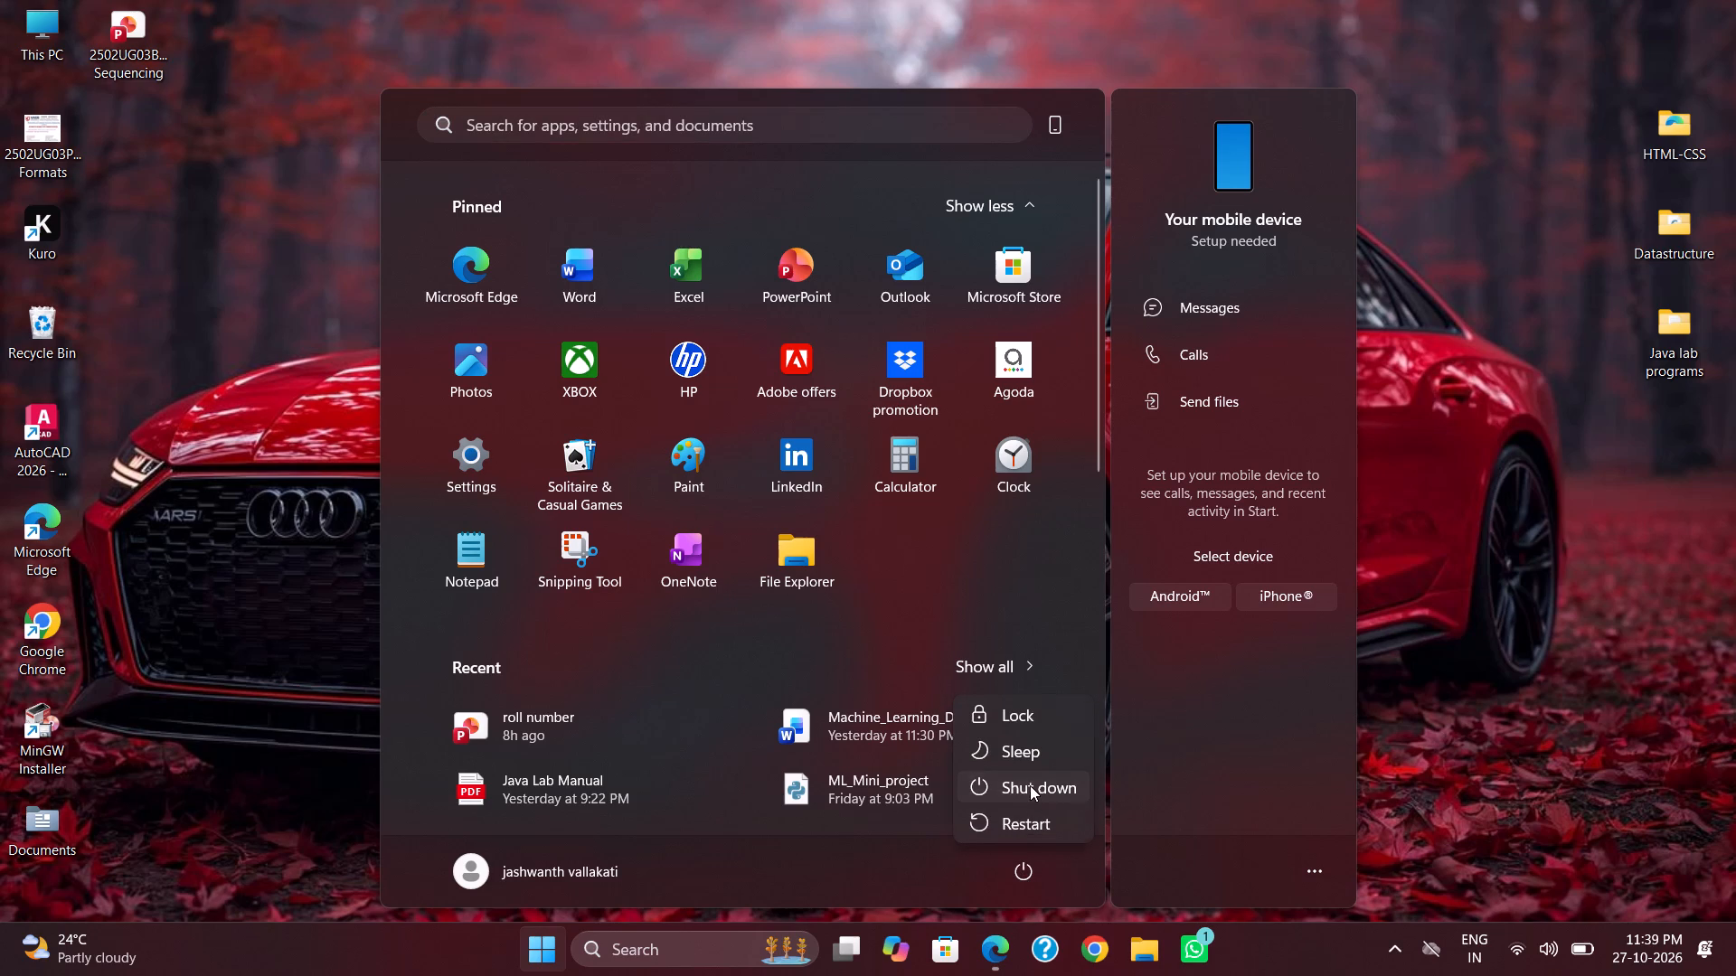